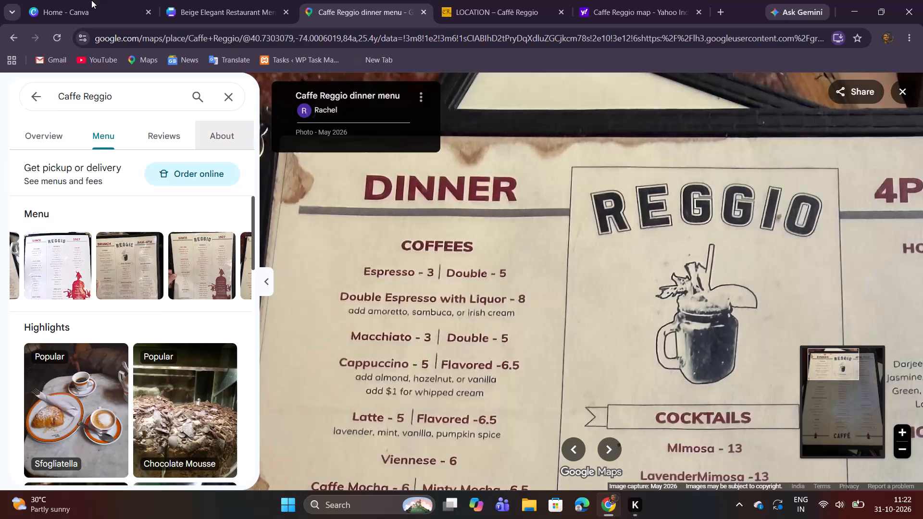
# Switch to the Canva restaurant menu design and set the Espresso price under Coffees on page 2 to $3.
pyautogui.click(186, 0)
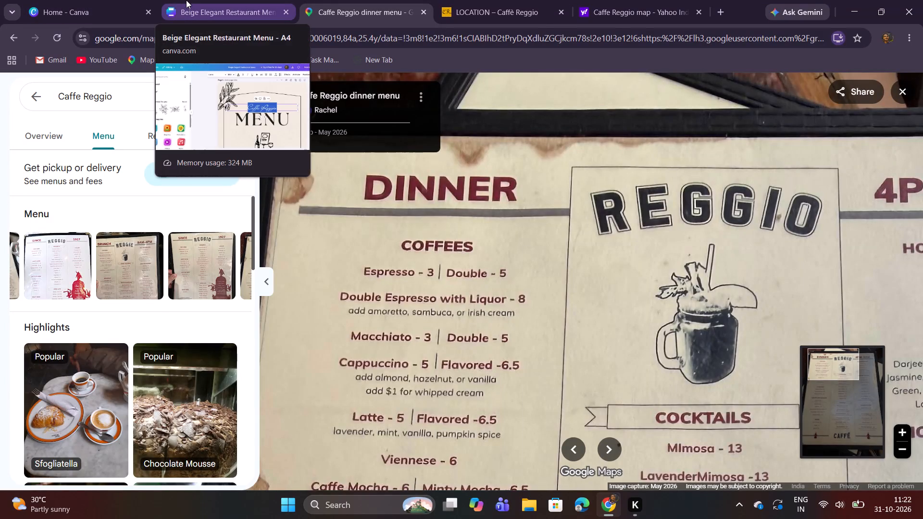
pyautogui.scroll(-3, 476, 194)
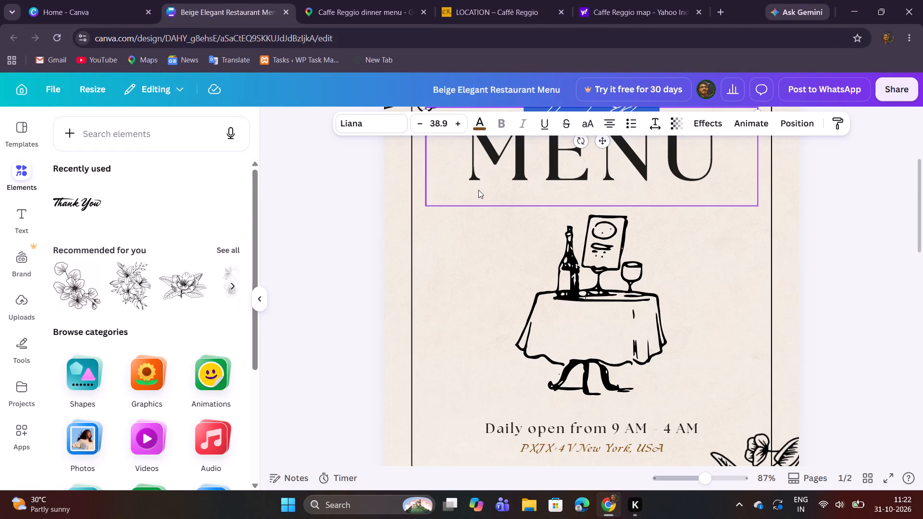
pyautogui.scroll(-8, 512, 236)
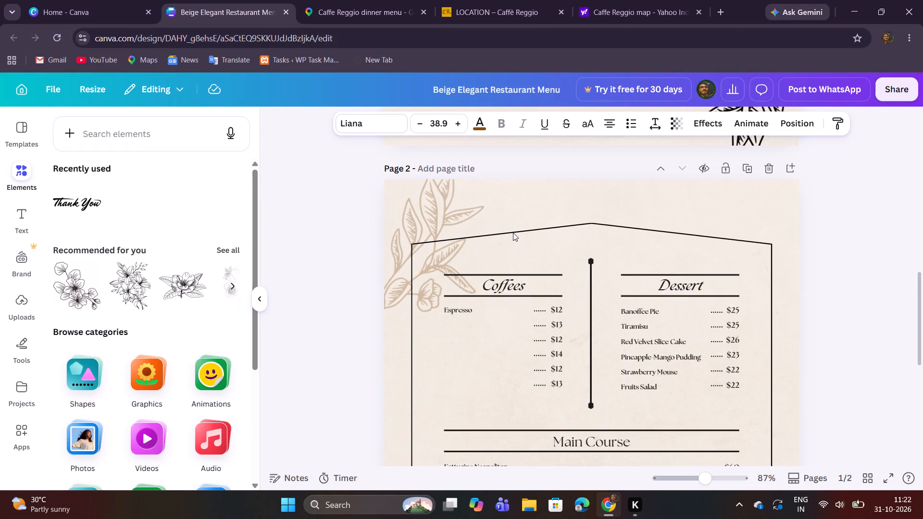
pyautogui.click(711, 475)
pyautogui.click(719, 482)
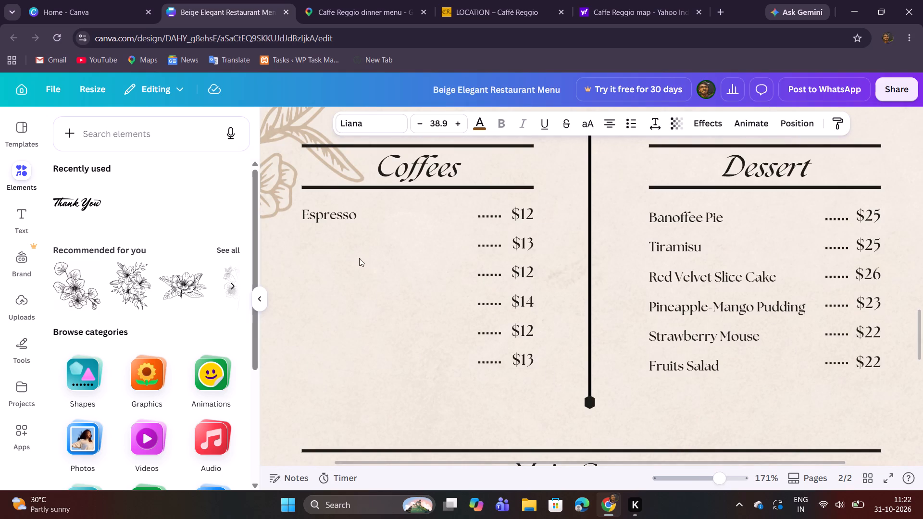
pyautogui.doubleClick(529, 215)
pyautogui.click(529, 215)
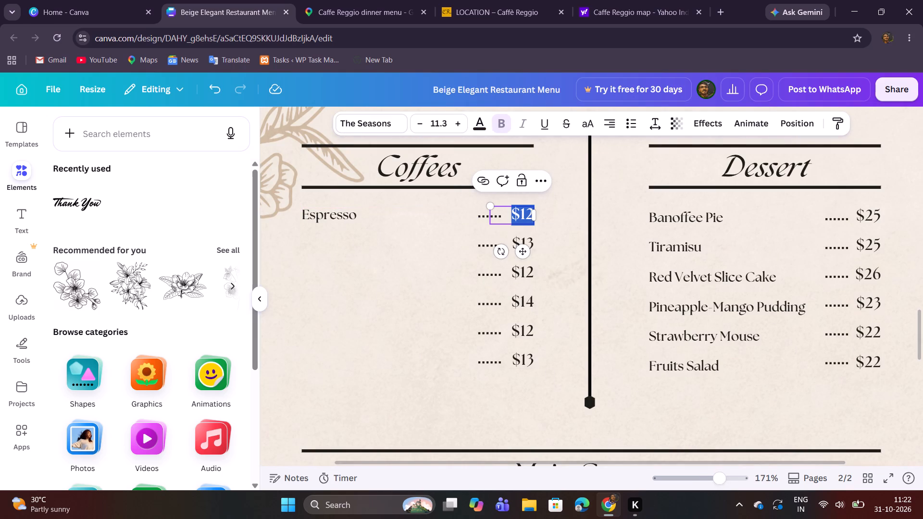
pyautogui.click(521, 213)
pyautogui.moveTo(521, 213); pyautogui.dragTo(537, 213)
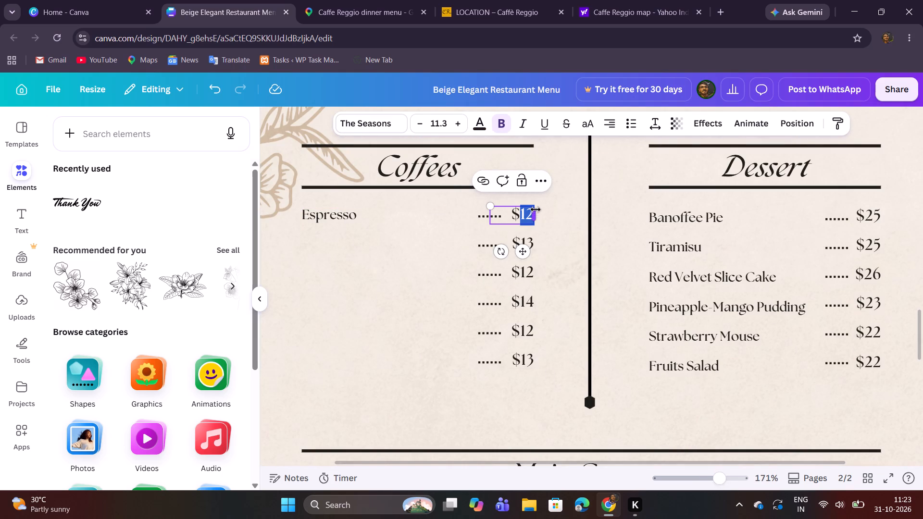
pyautogui.press('3')
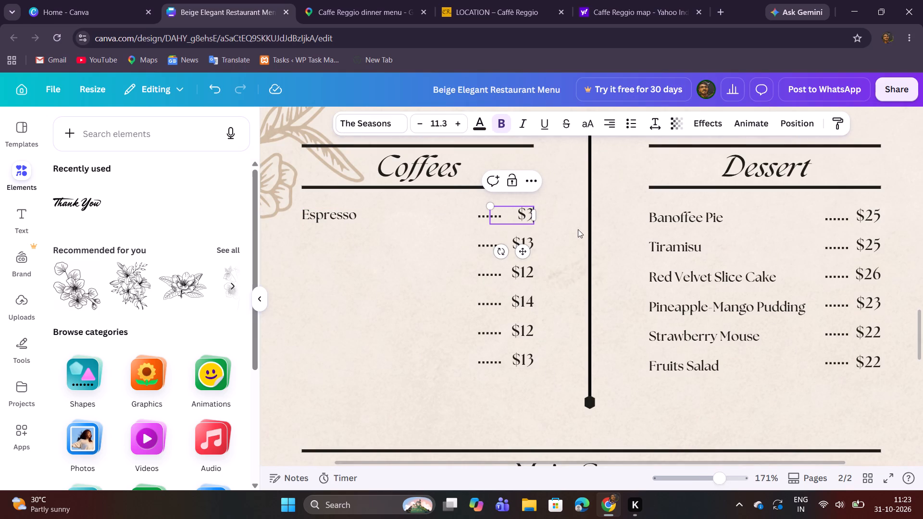
pyautogui.click(574, 229)
pyautogui.click(393, 275)
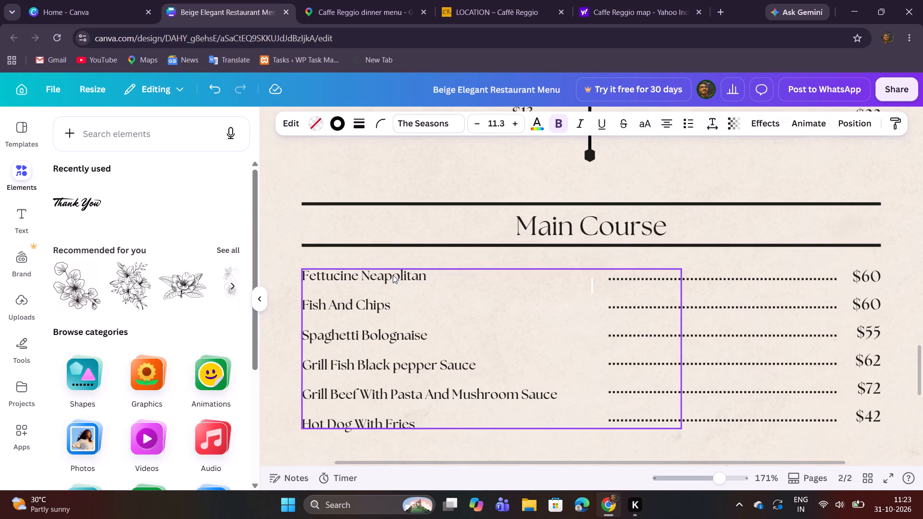
# Duplicate the Espresso item text and place the copy directly below it, left-aligned, beside the second price row.
pyautogui.scroll(3, 392, 269)
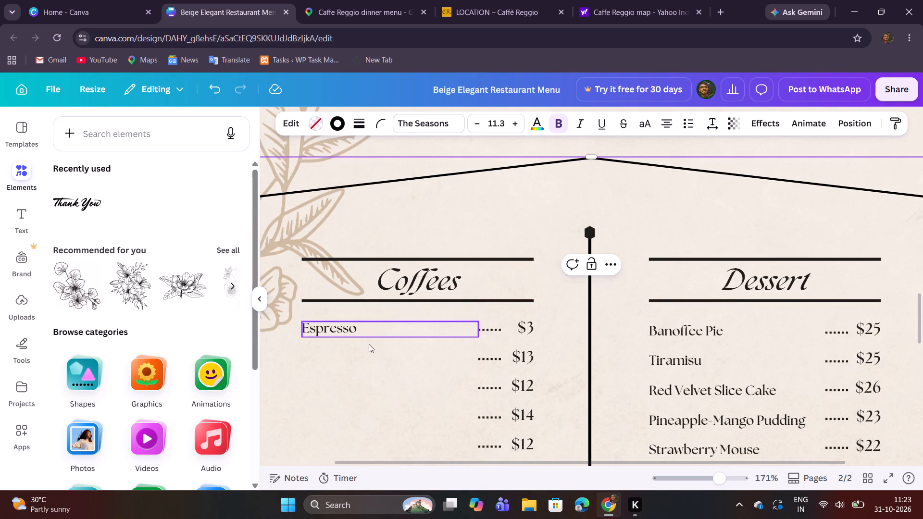
pyautogui.scroll(-1, 369, 344)
pyautogui.click(337, 212)
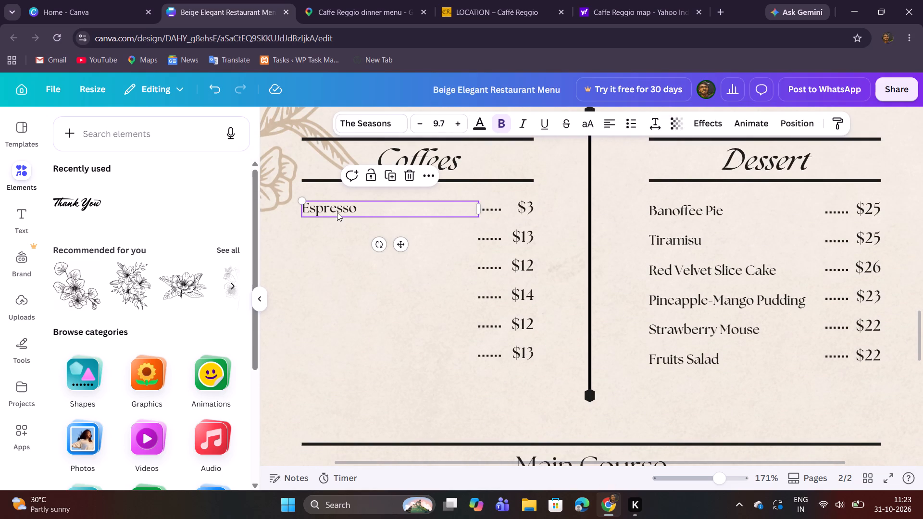
pyautogui.click(395, 179)
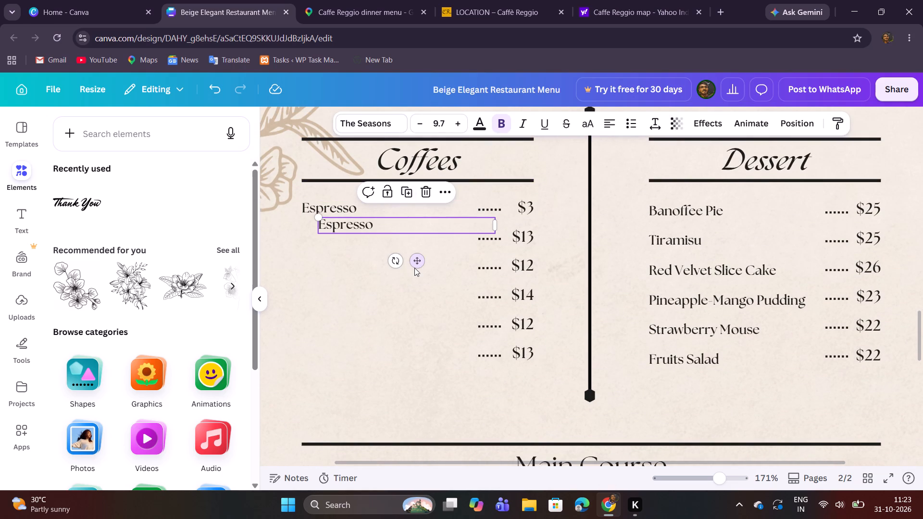
pyautogui.keyDown('shift'); pyautogui.moveTo(415, 268); pyautogui.dragTo(401, 275); pyautogui.keyUp('shift')
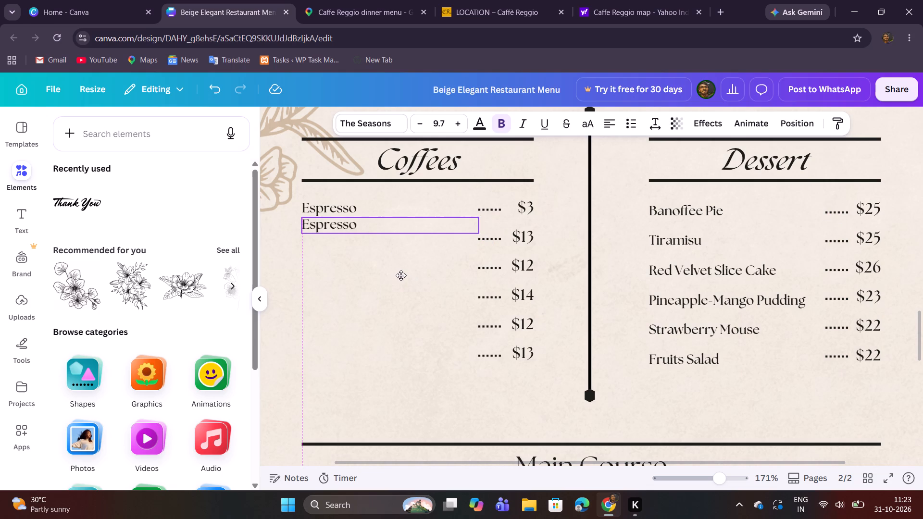
pyautogui.keyDown('shift'); pyautogui.moveTo(401, 275); pyautogui.dragTo(401, 277); pyautogui.keyUp('shift')
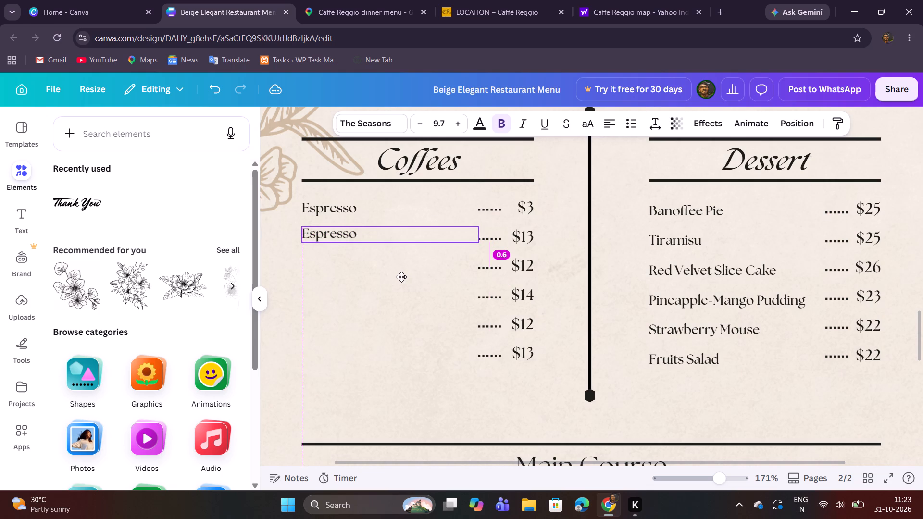
pyautogui.keyDown('shift'); pyautogui.moveTo(401, 277); pyautogui.dragTo(402, 268); pyautogui.keyUp('shift')
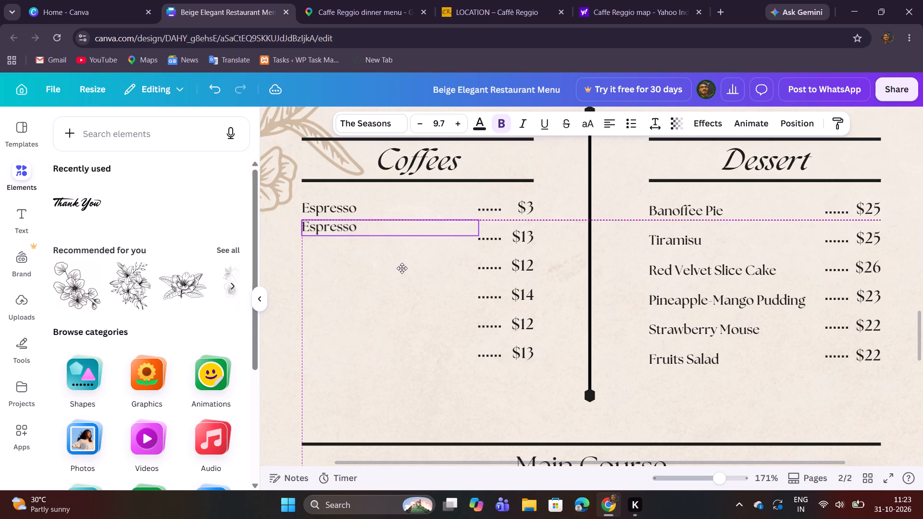
pyautogui.keyDown('shift'); pyautogui.moveTo(402, 268); pyautogui.dragTo(399, 250); pyautogui.keyUp('shift')
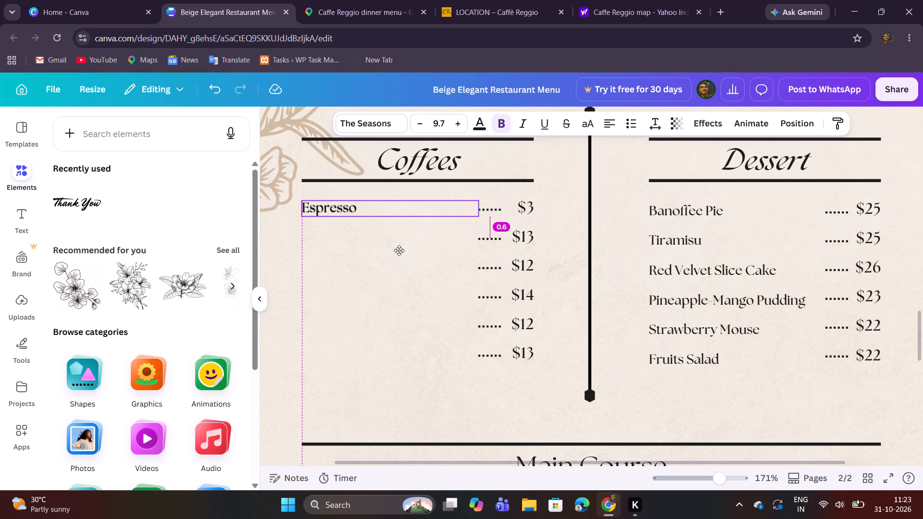
pyautogui.keyDown('shift'); pyautogui.moveTo(399, 250); pyautogui.dragTo(401, 260); pyautogui.keyUp('shift')
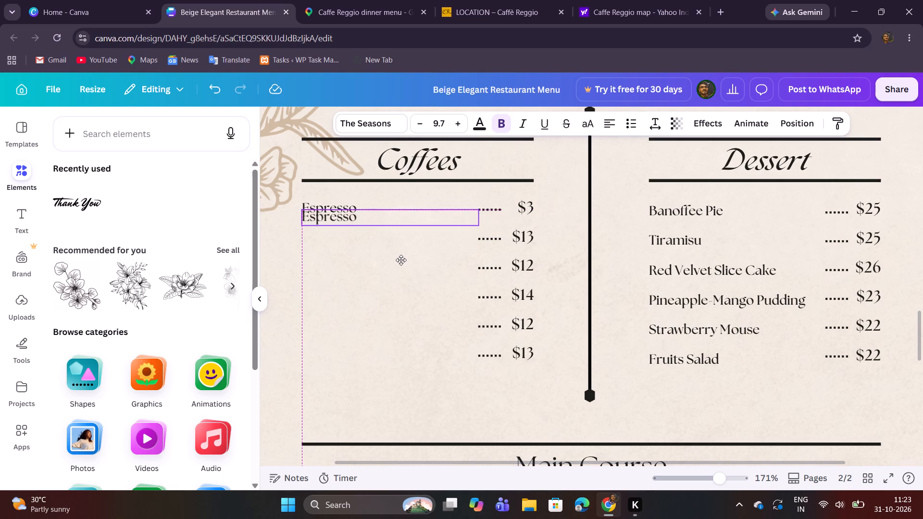
pyautogui.keyDown('shift'); pyautogui.moveTo(401, 260); pyautogui.dragTo(399, 273); pyautogui.keyUp('shift')
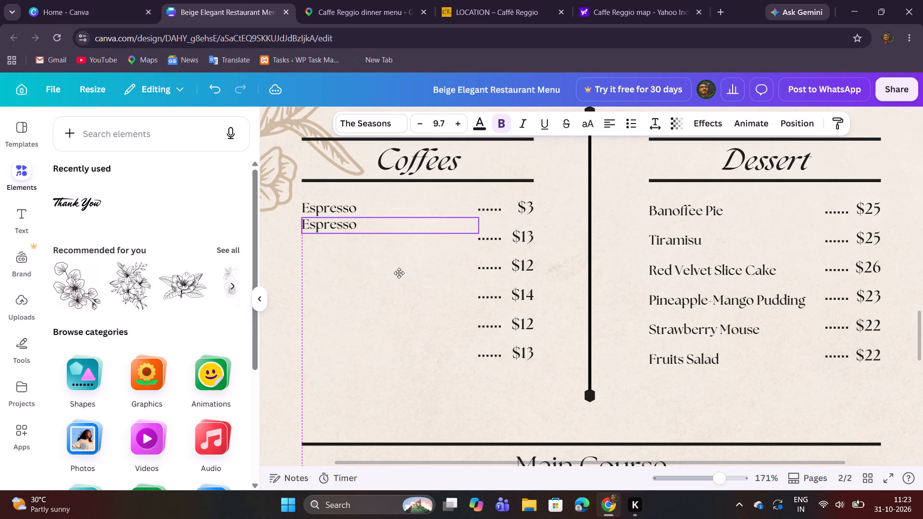
pyautogui.keyDown('shift'); pyautogui.moveTo(399, 273); pyautogui.dragTo(400, 282); pyautogui.keyUp('shift')
pyautogui.keyDown('shift'); pyautogui.rightClick(399, 279); pyautogui.keyUp('shift')
pyautogui.click(356, 274)
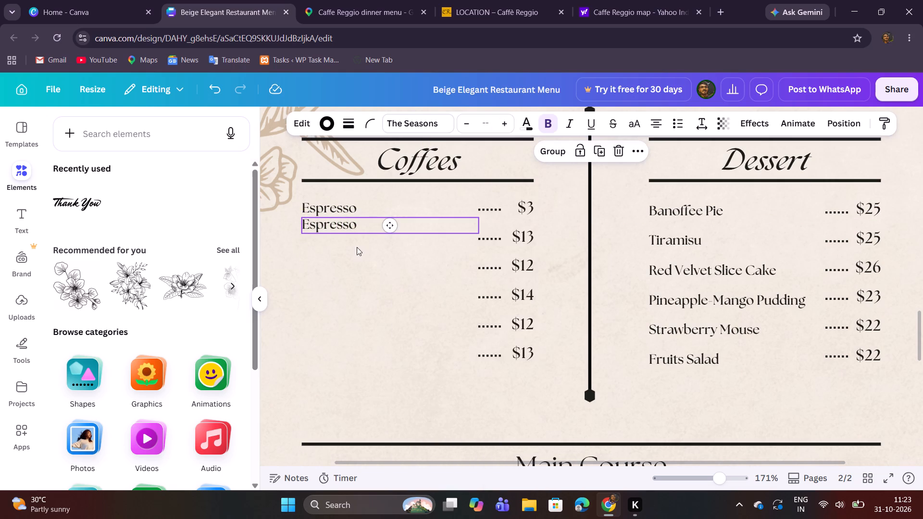
pyautogui.keyDown('shift'); pyautogui.moveTo(359, 225); pyautogui.dragTo(360, 239); pyautogui.keyUp('shift')
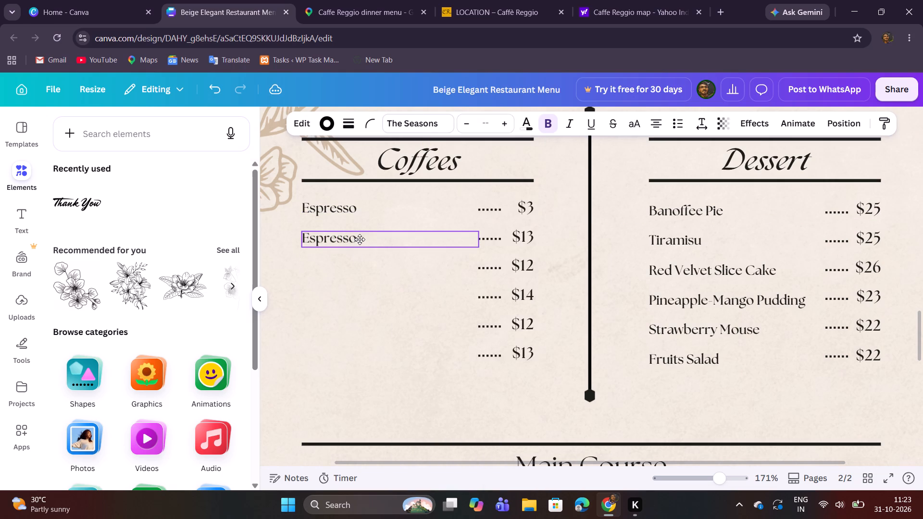
pyautogui.keyDown('shift'); pyautogui.moveTo(360, 239); pyautogui.dragTo(360, 236); pyautogui.keyUp('shift')
pyautogui.click(344, 305)
pyautogui.click(404, 328)
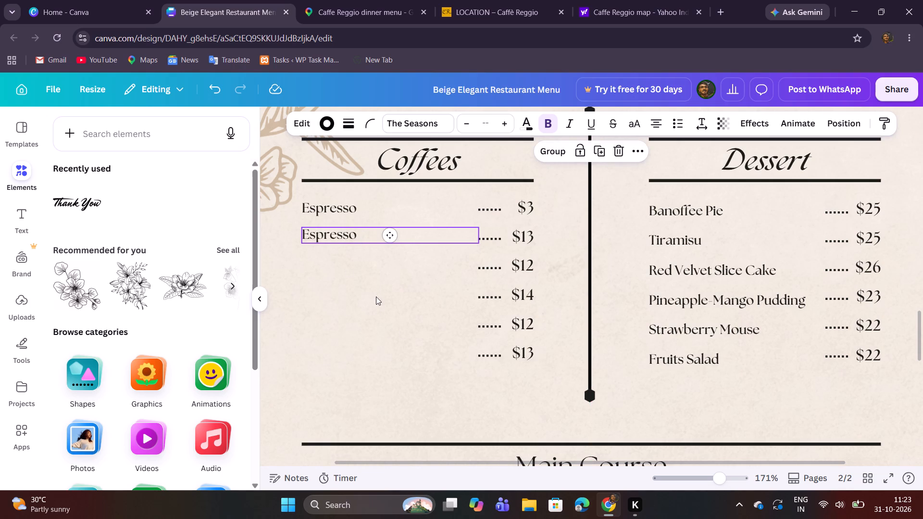
pyautogui.click(375, 297)
pyautogui.click(534, 240)
pyautogui.click(557, 230)
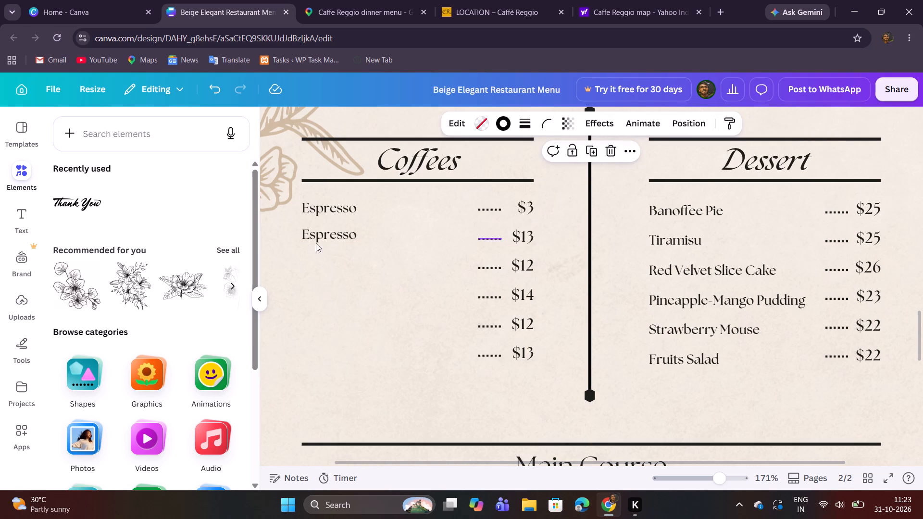
# Replace the duplicated item's text with "Double" and dismiss the software update notification.
pyautogui.doubleClick(324, 235)
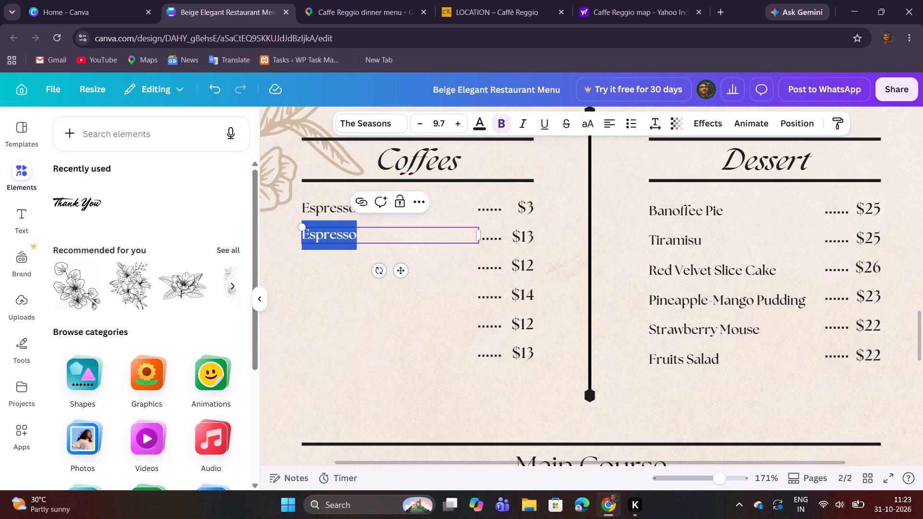
pyautogui.write('Double')
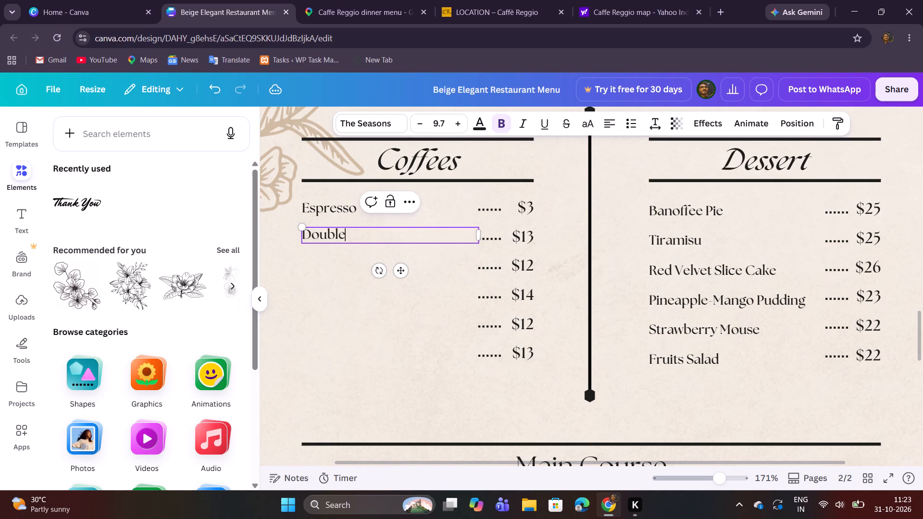
pyautogui.click(344, 308)
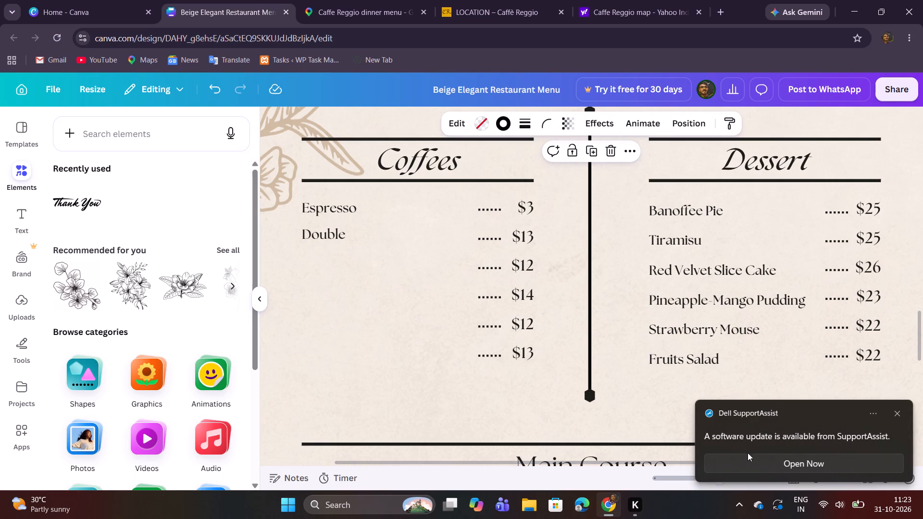
pyautogui.click(894, 416)
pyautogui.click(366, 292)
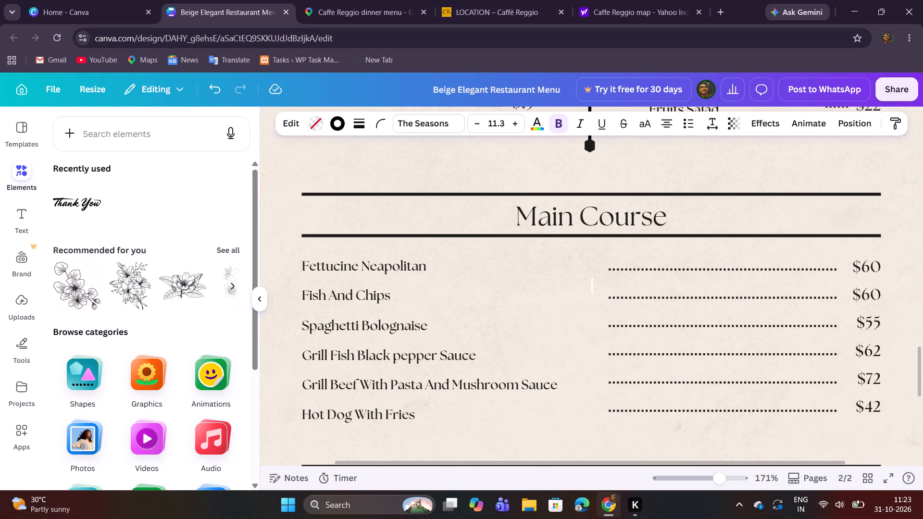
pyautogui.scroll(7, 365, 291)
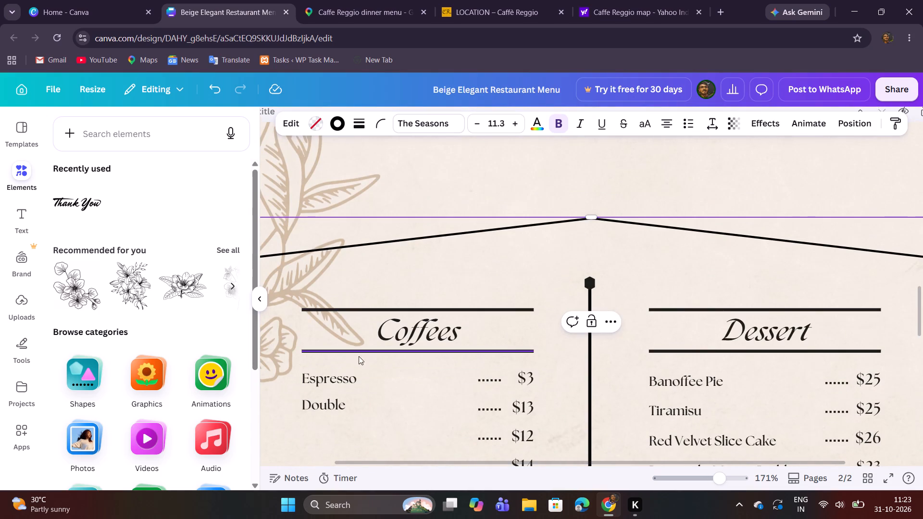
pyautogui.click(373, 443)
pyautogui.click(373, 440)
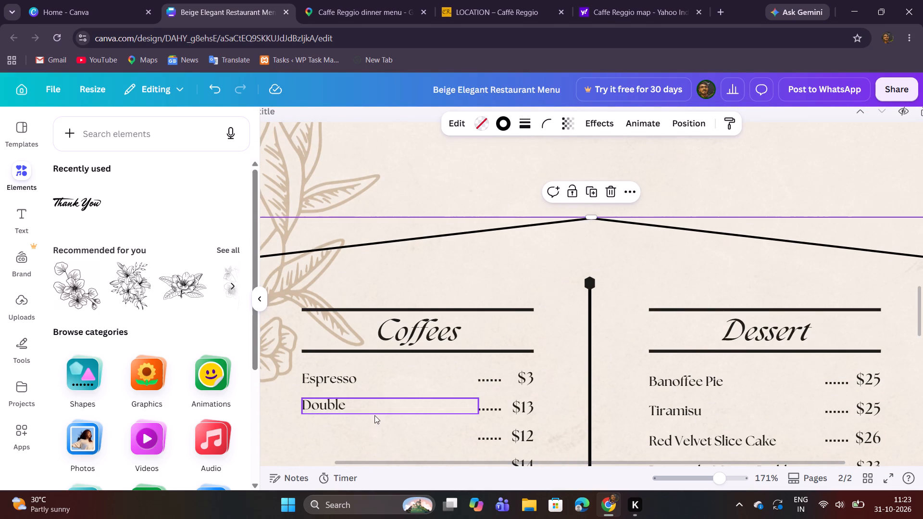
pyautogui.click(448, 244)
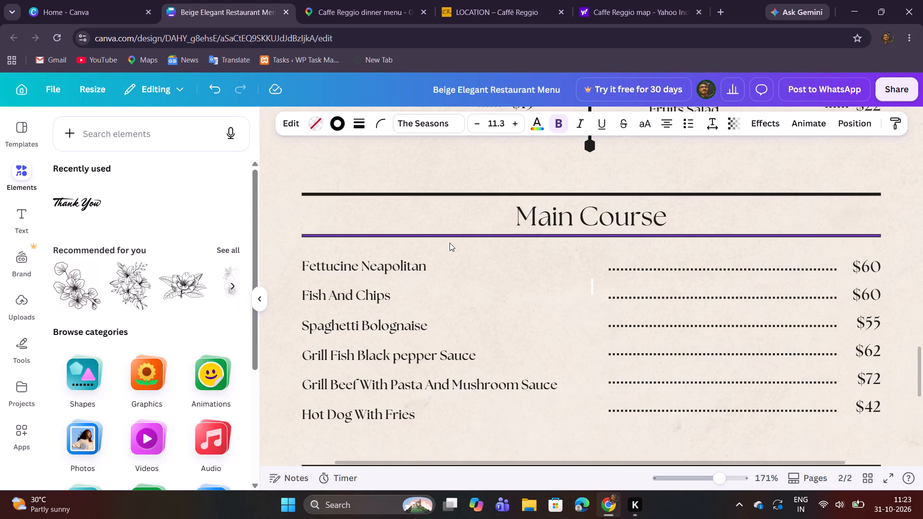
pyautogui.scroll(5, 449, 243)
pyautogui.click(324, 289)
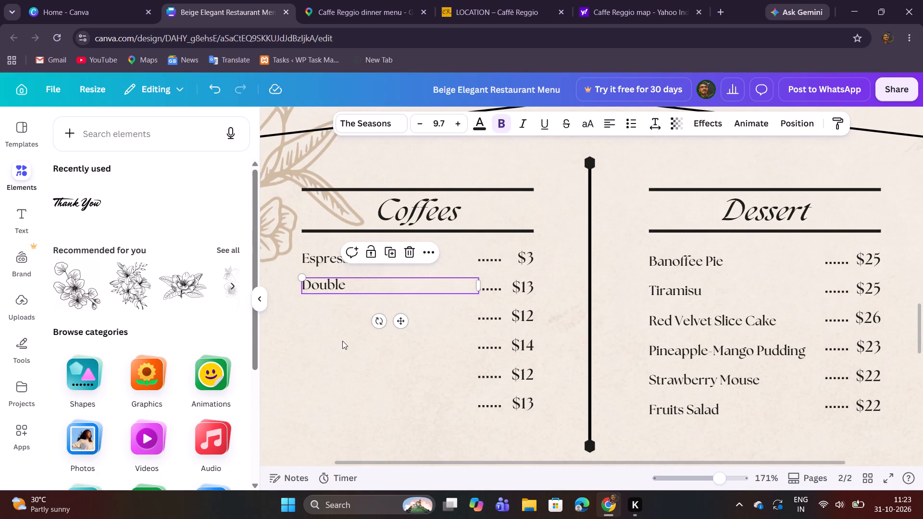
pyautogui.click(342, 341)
# Check the Caffe Reggio dinner menu photo in Google Maps and set the Double price in the Canva design to $5.
pyautogui.click(342, 0)
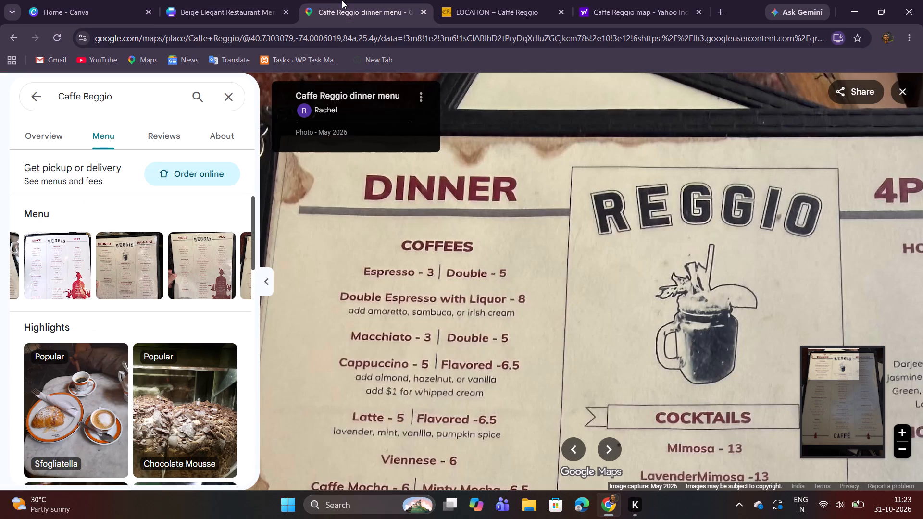
pyautogui.click(249, 0)
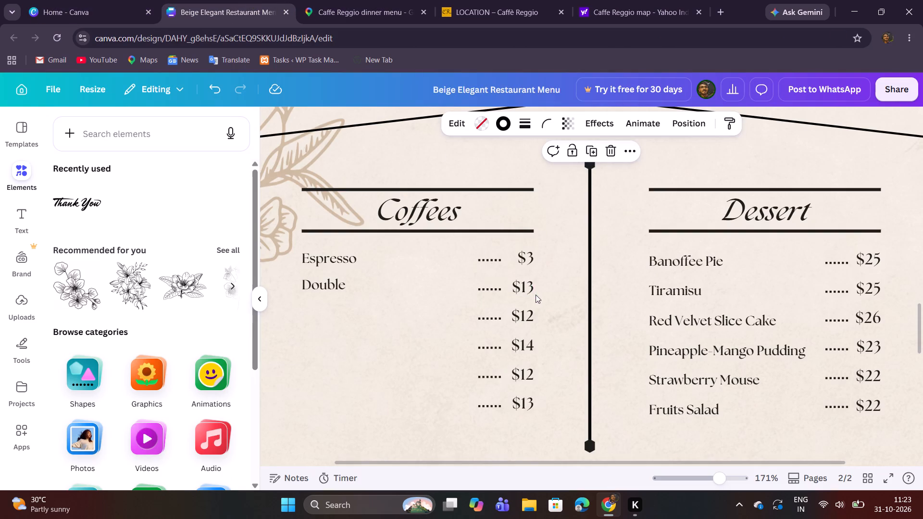
pyautogui.doubleClick(533, 290)
pyautogui.click(528, 289)
pyautogui.moveTo(521, 287); pyautogui.dragTo(534, 287)
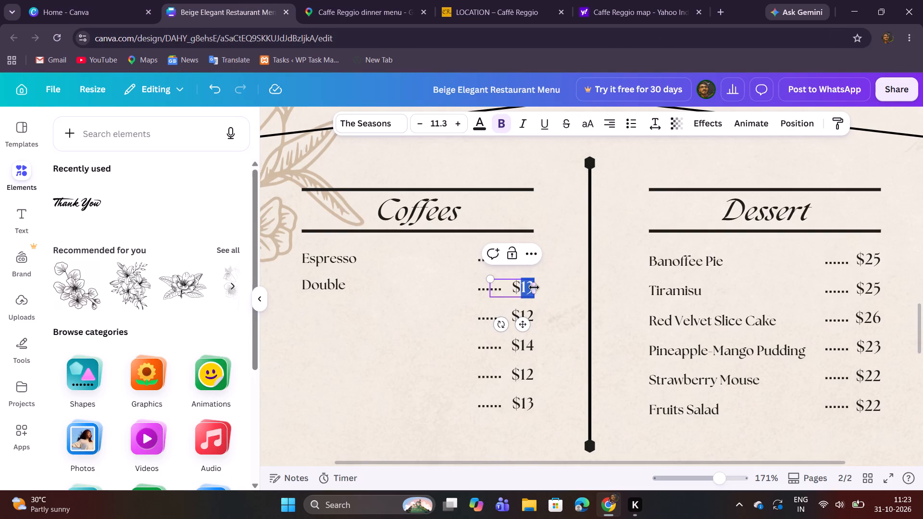
pyautogui.moveTo(534, 287); pyautogui.dragTo(535, 287)
pyautogui.press('5')
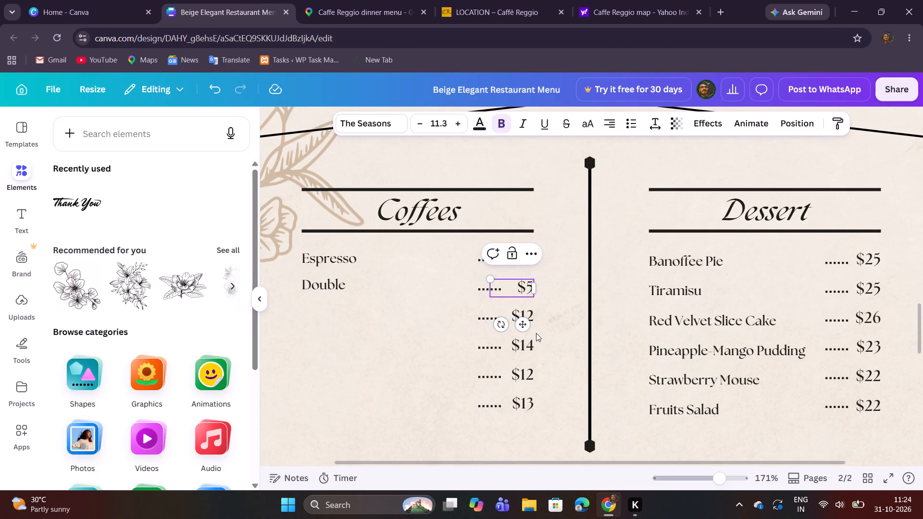
pyautogui.click(554, 334)
pyautogui.scroll(-1, 341, 269)
pyautogui.scroll(1, 341, 269)
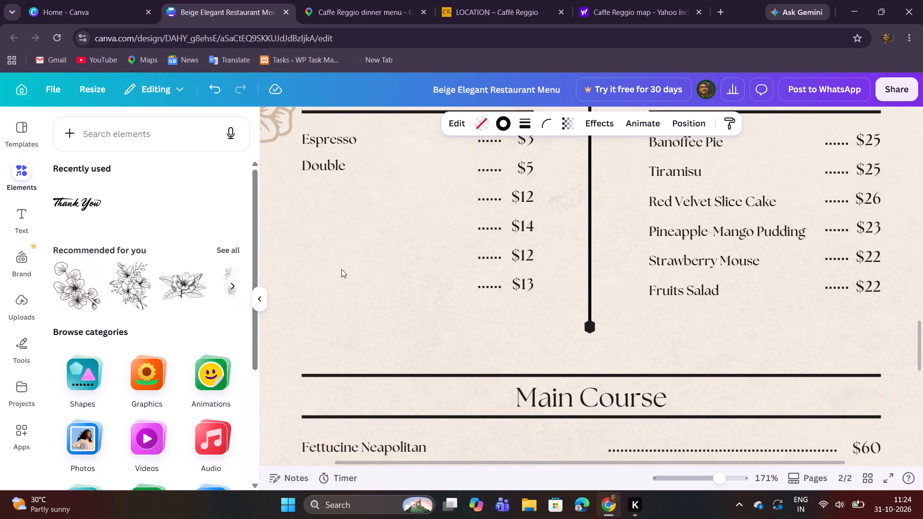
pyautogui.scroll(1, 341, 269)
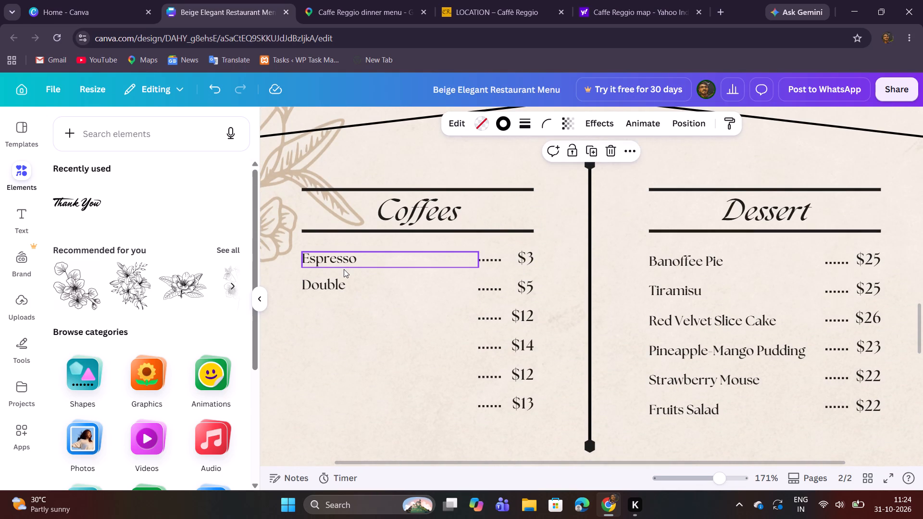
# Check the Caffe Reggio menu photo, then duplicate the Double item in the Canva design and place the copy beside the third price row.
pyautogui.click(316, 0)
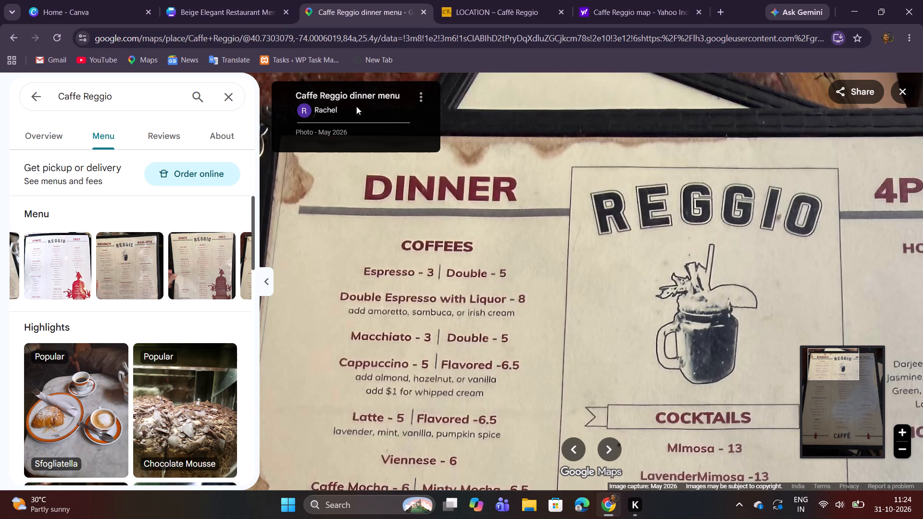
pyautogui.click(212, 0)
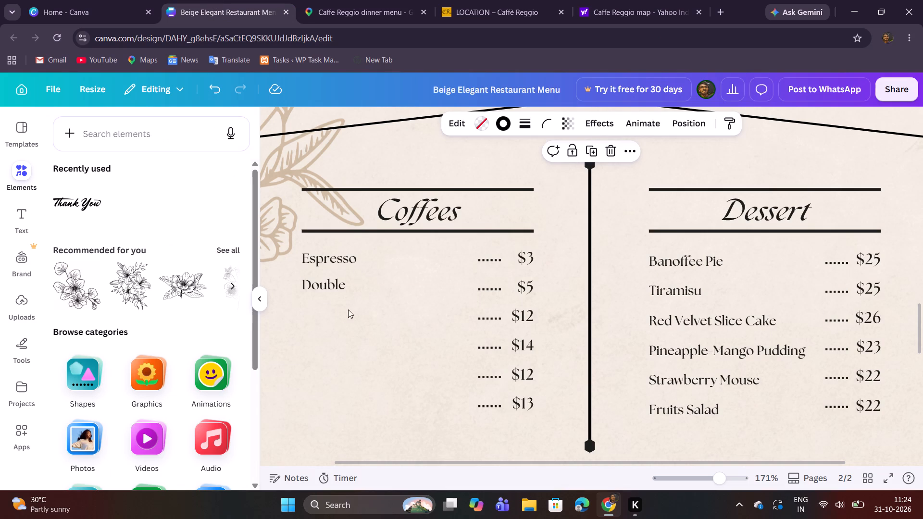
pyautogui.click(351, 284)
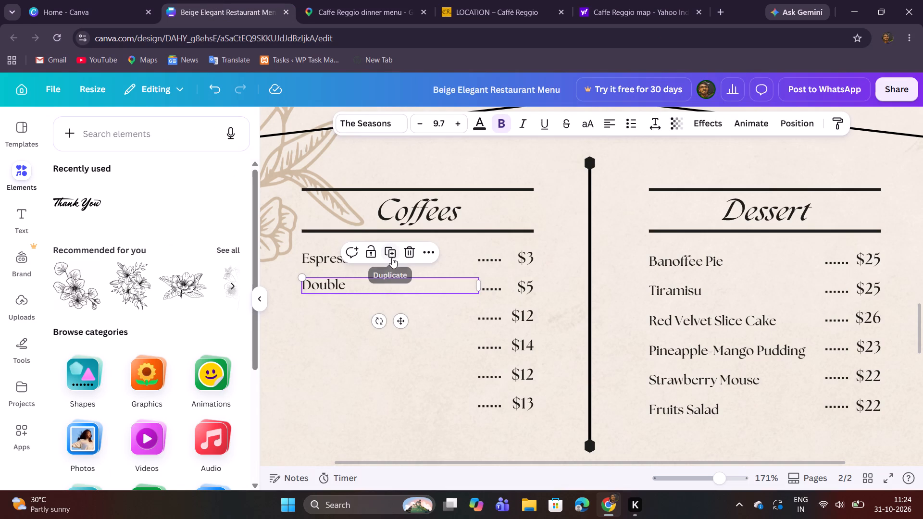
pyautogui.click(392, 258)
pyautogui.click(338, 378)
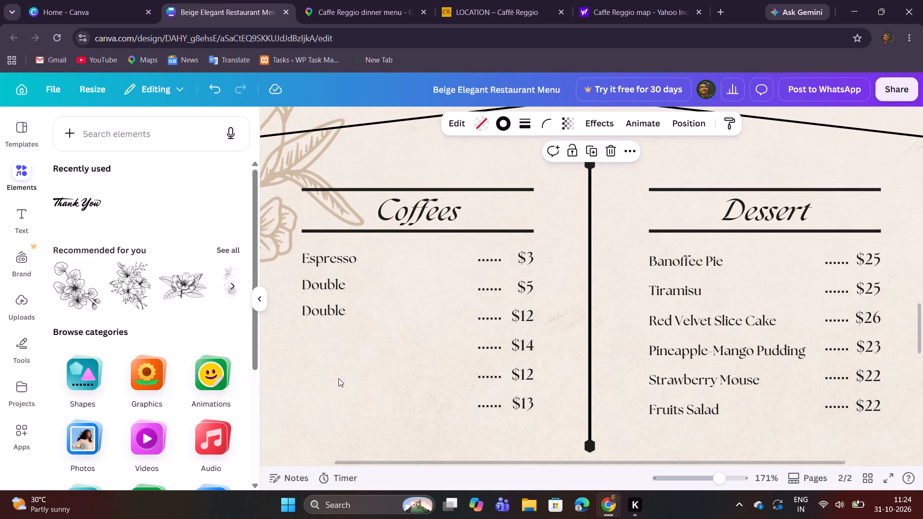
pyautogui.click(331, 312)
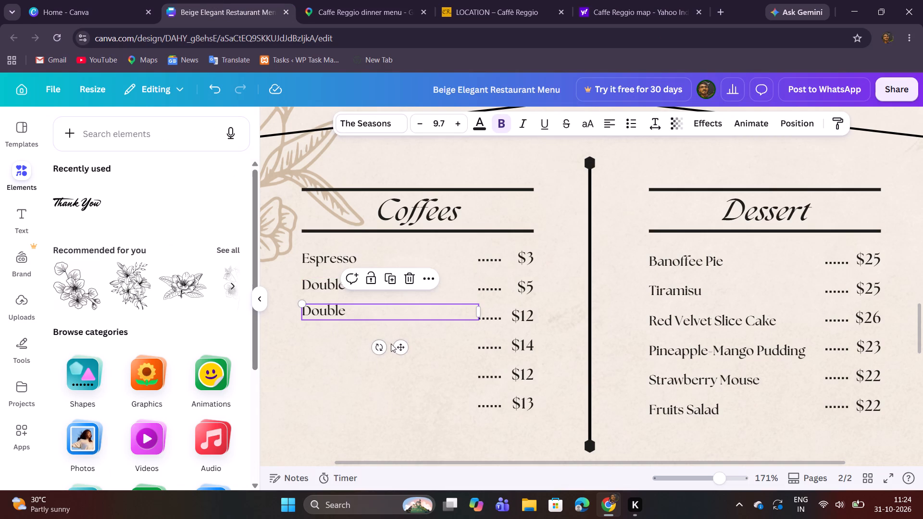
pyautogui.keyDown('shift'); pyautogui.click(402, 347); pyautogui.keyUp('shift')
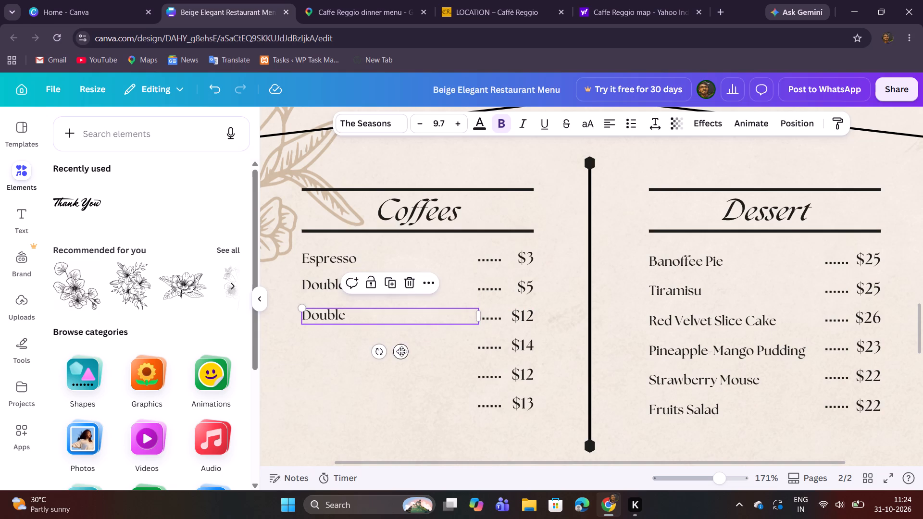
pyautogui.click(333, 408)
# Nudge both Double items under Coffees slightly down to line up with the second and third price rows.
pyautogui.click(328, 290)
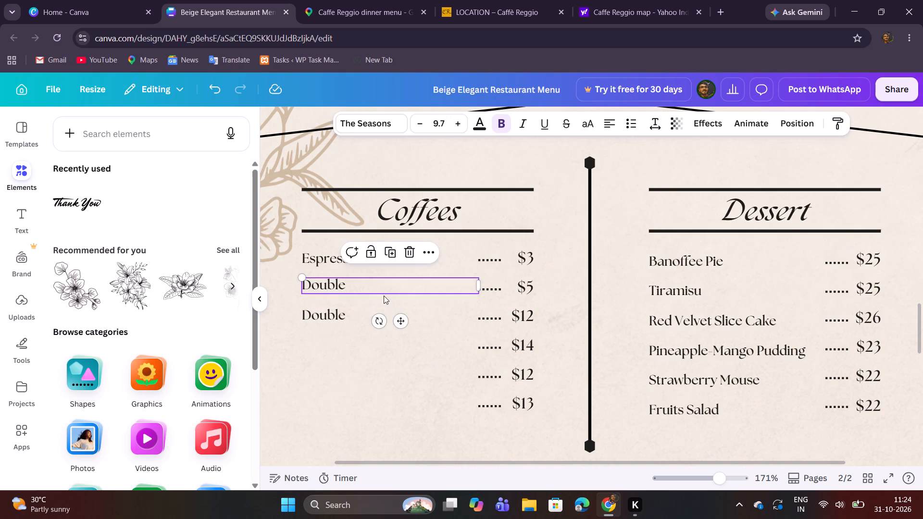
pyautogui.keyDown('shift'); pyautogui.click(404, 326); pyautogui.keyUp('shift')
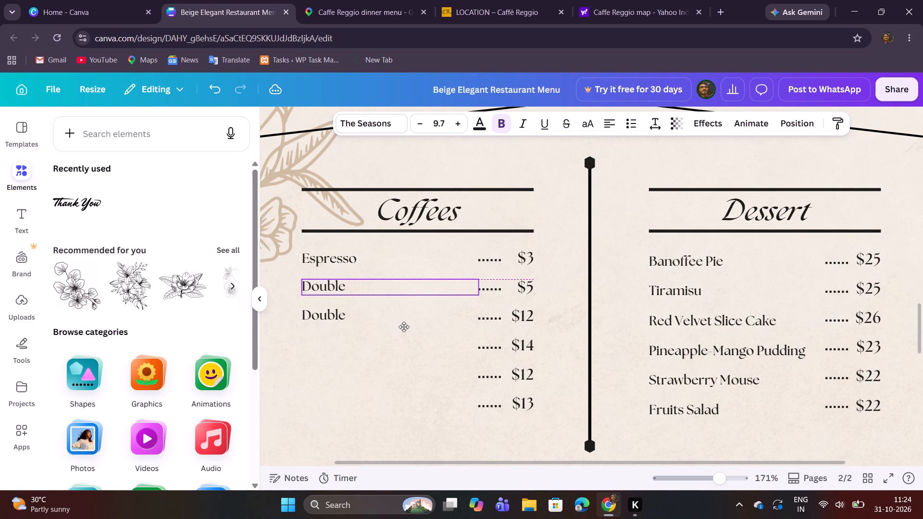
pyautogui.click(347, 370)
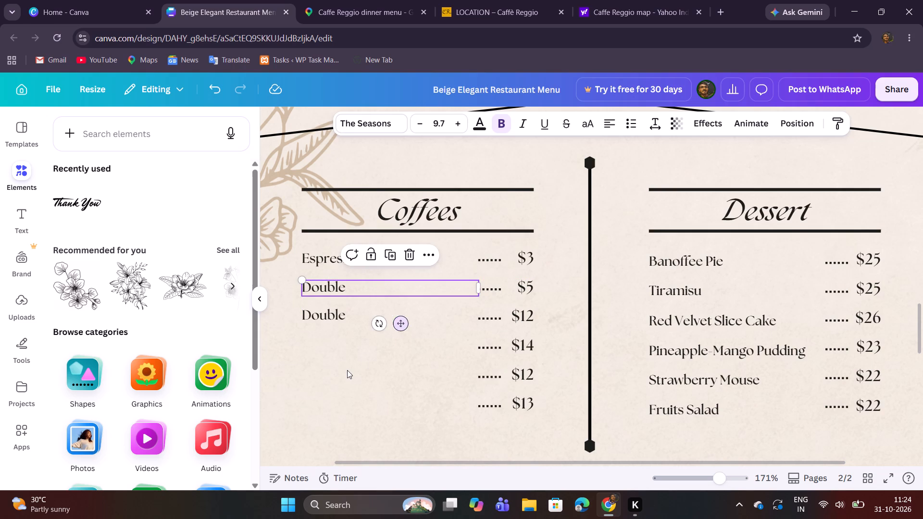
pyautogui.click(328, 321)
pyautogui.keyDown('shift'); pyautogui.click(398, 354); pyautogui.keyUp('shift')
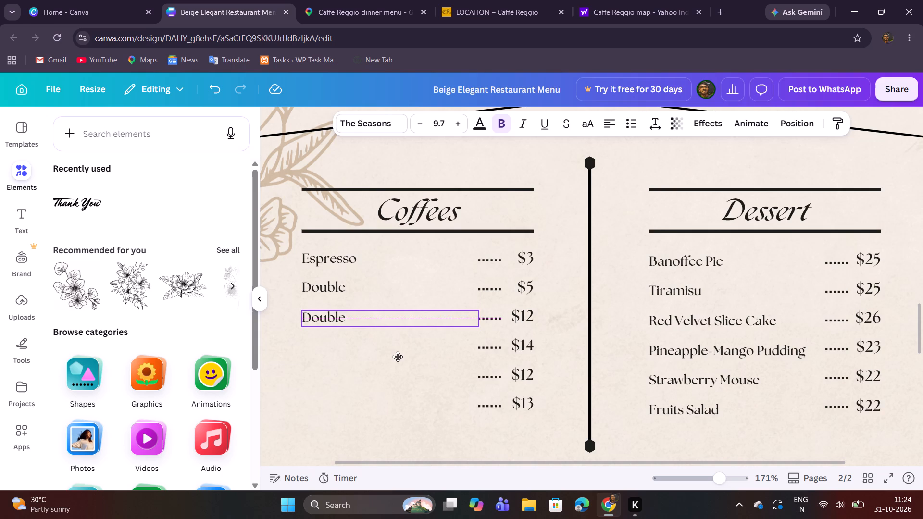
pyautogui.click(361, 366)
# Extend the lower Double item's text to read "Double Espresso with Liquor".
pyautogui.scroll(1, 314, 378)
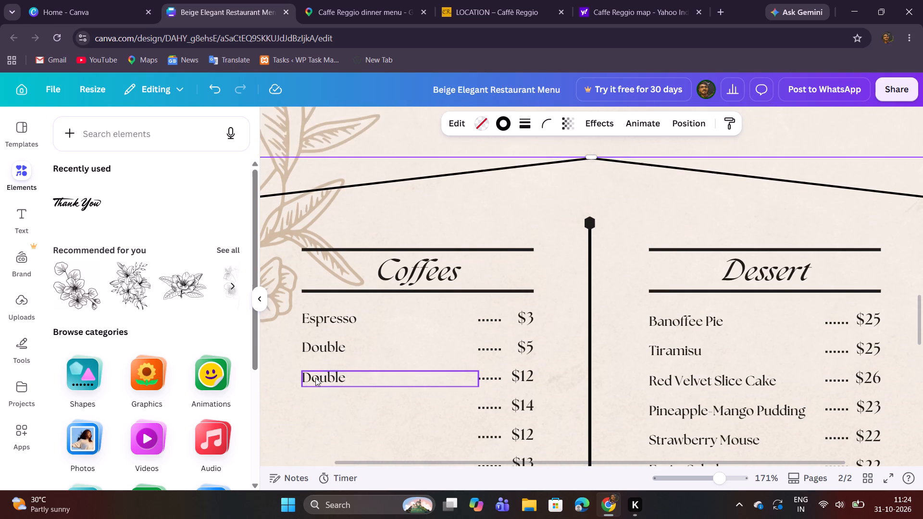
pyautogui.scroll(-2, 315, 378)
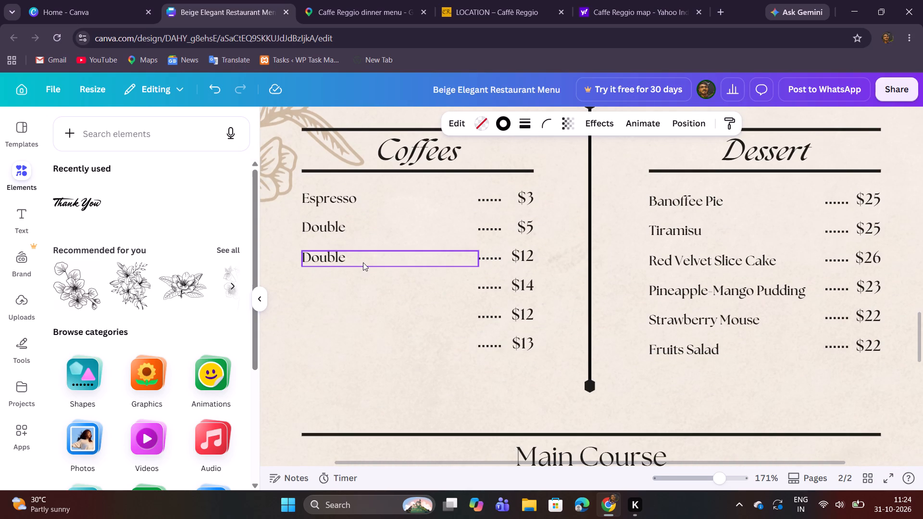
pyautogui.doubleClick(363, 261)
pyautogui.click(364, 261)
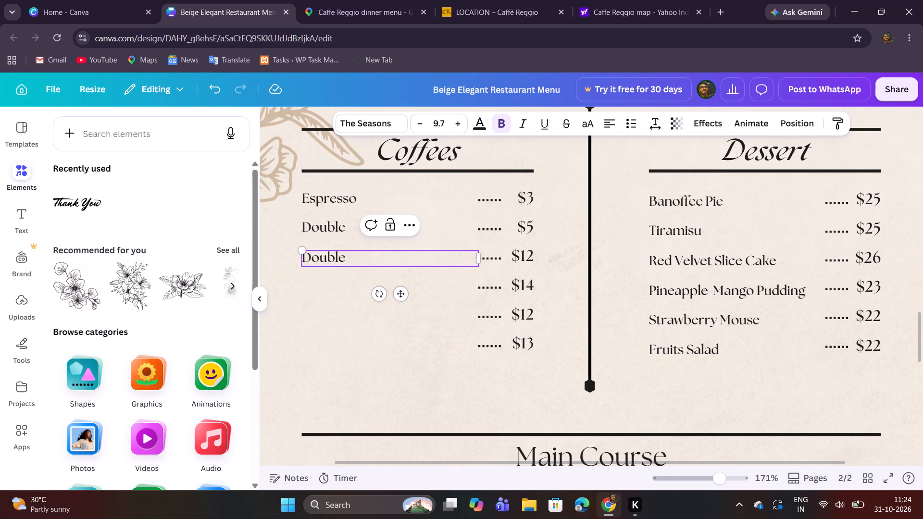
pyautogui.press('space')
pyautogui.write('Es')
pyautogui.write('preaa')
pyautogui.press('BackSpace')
pyautogui.press('BackSpace')
pyautogui.write('sso with')
pyautogui.press('space')
pyautogui.write('Liquor')
# Check the Caffe Reggio menu photo in Google Maps and set the Double Espresso with Liquor price in the Canva design to $8.
pyautogui.click(326, 9)
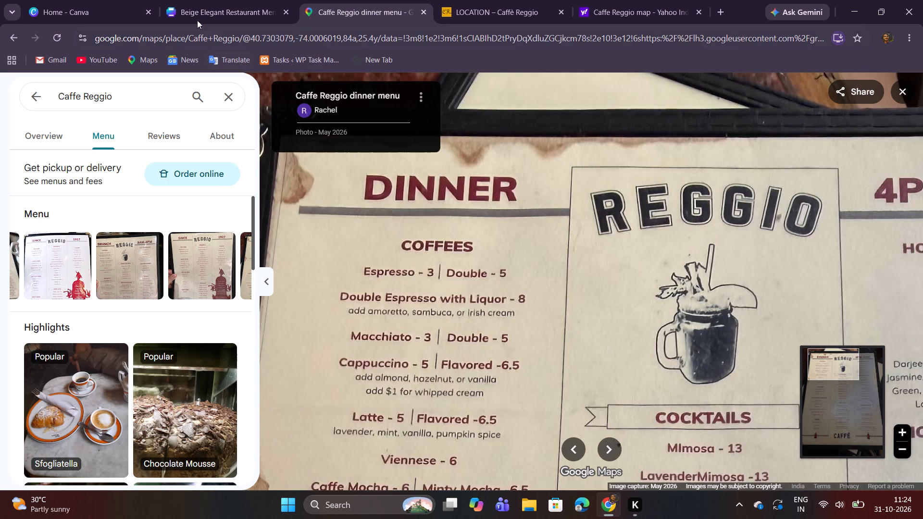
pyautogui.click(200, 3)
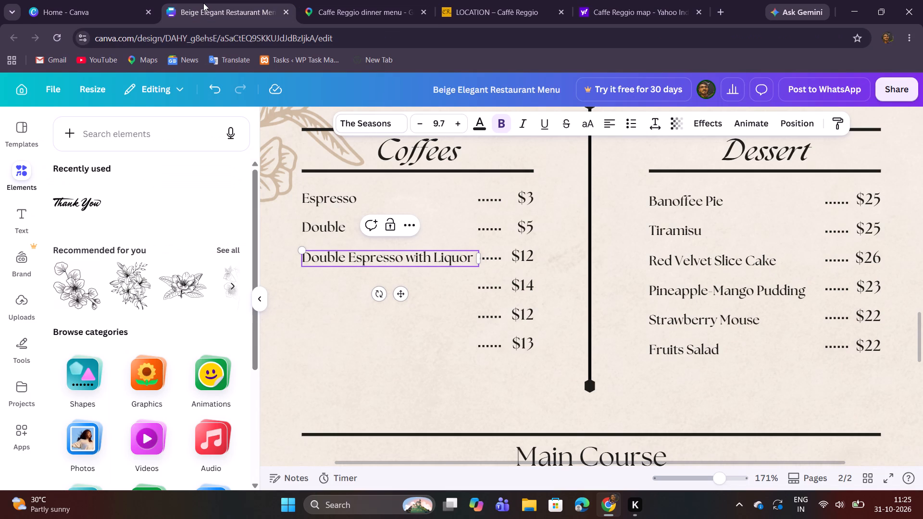
pyautogui.click(346, 4)
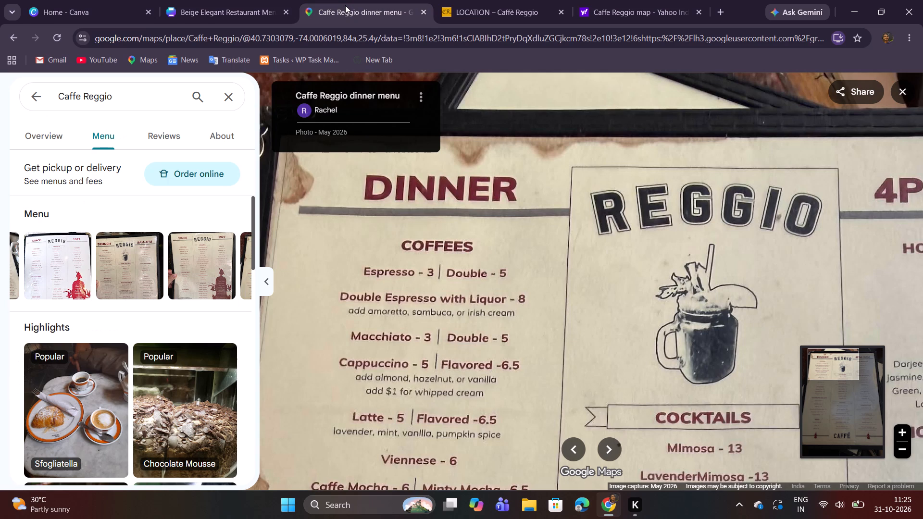
pyautogui.click(258, 0)
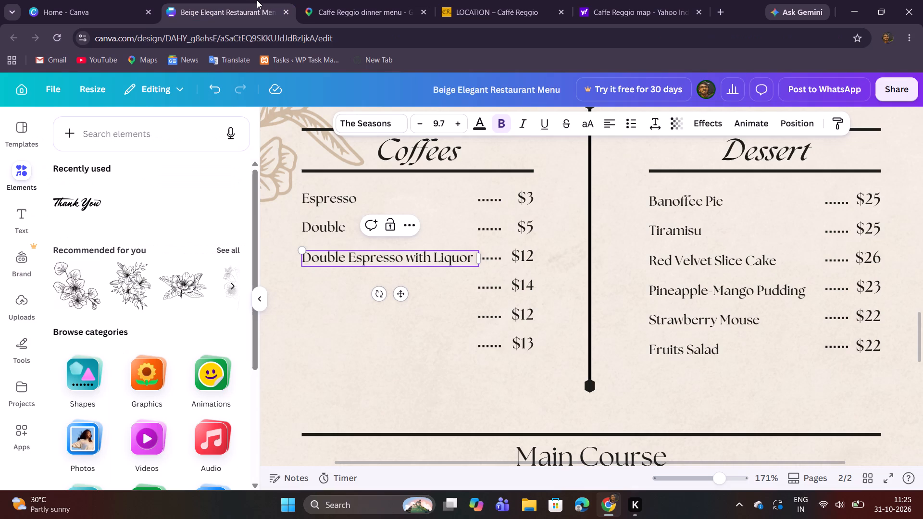
pyautogui.doubleClick(531, 258)
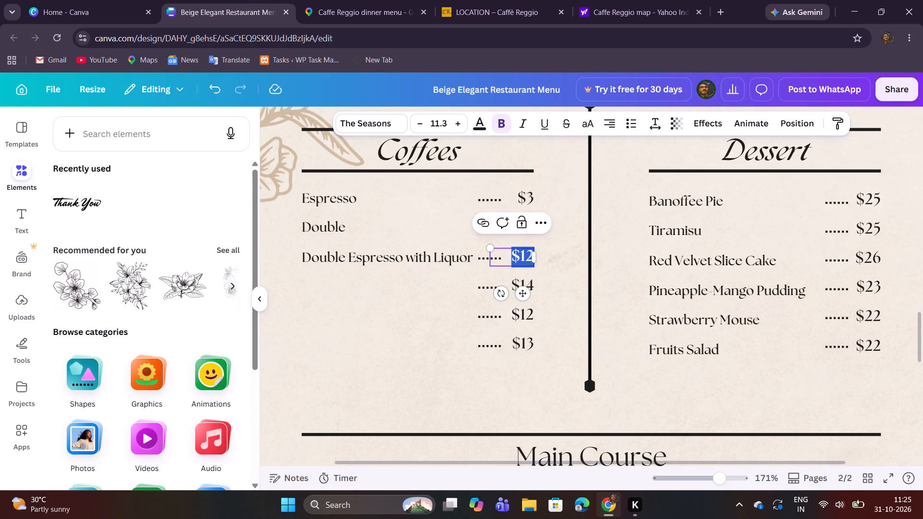
pyautogui.click(527, 257)
pyautogui.click(525, 257)
pyautogui.moveTo(521, 258); pyautogui.dragTo(533, 258)
pyautogui.press('8')
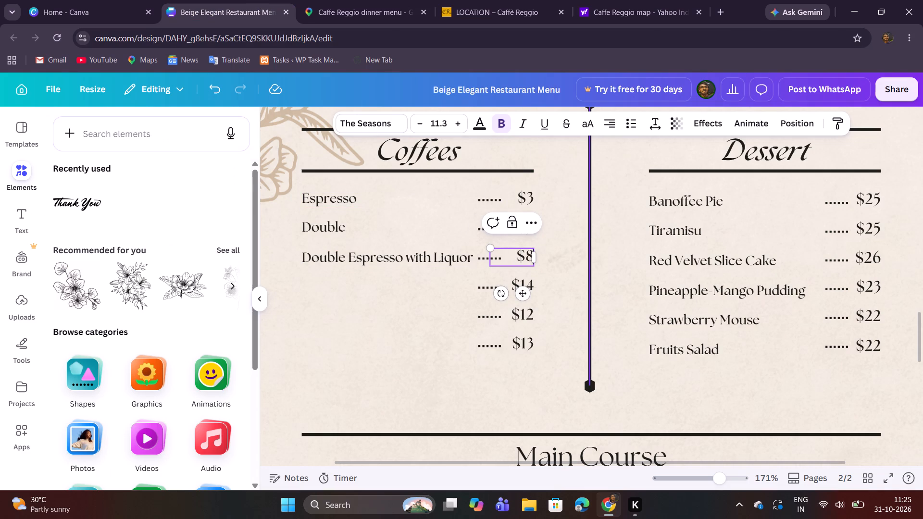
pyautogui.click(366, 334)
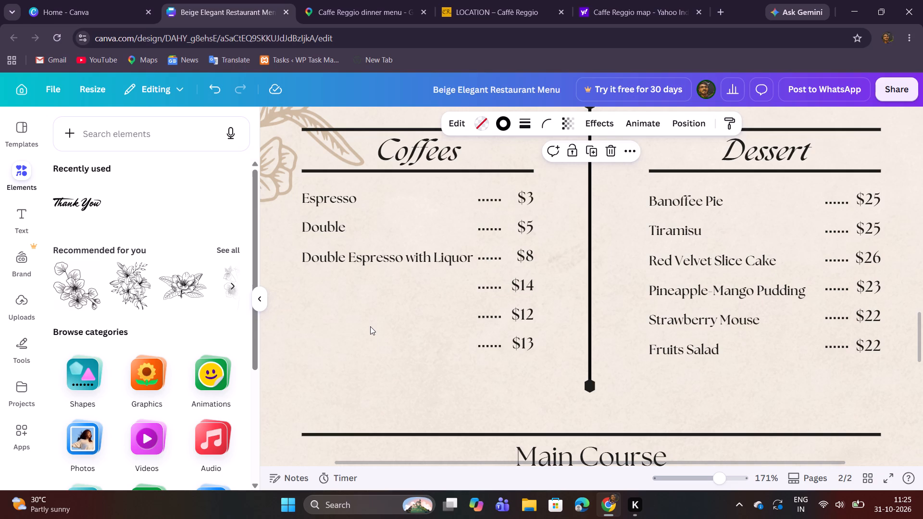
# Duplicate the Double Espresso with Liquor text, shrink the copy to font size 6 and widen its text box to about the original's width.
pyautogui.click(367, 257)
pyautogui.click(387, 232)
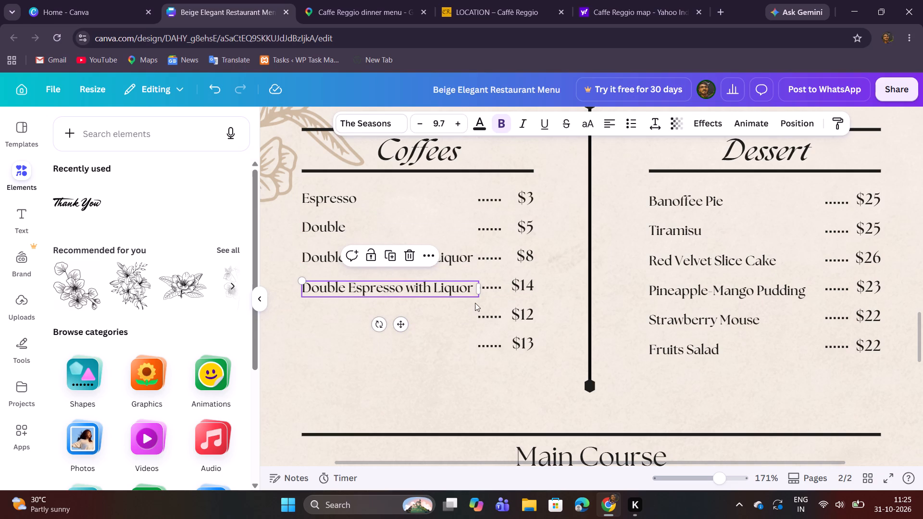
pyautogui.moveTo(478, 298); pyautogui.dragTo(412, 297)
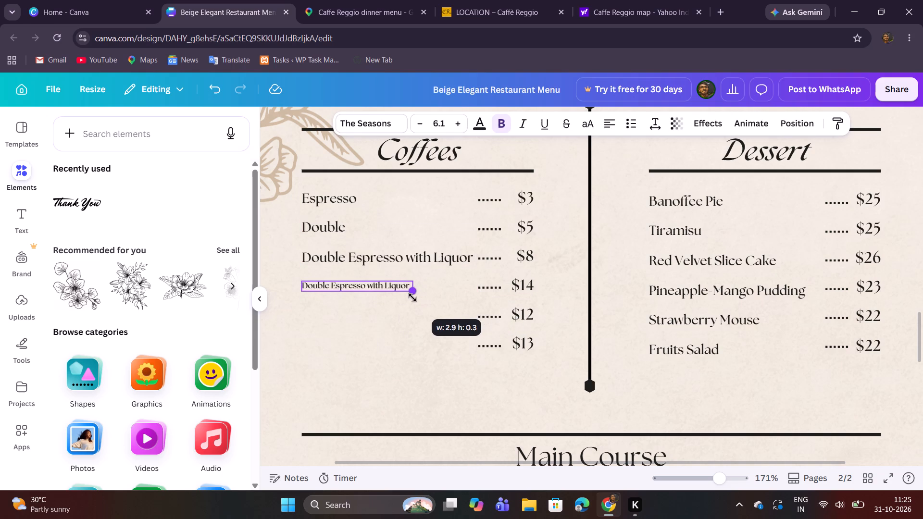
pyautogui.moveTo(412, 297); pyautogui.dragTo(410, 298)
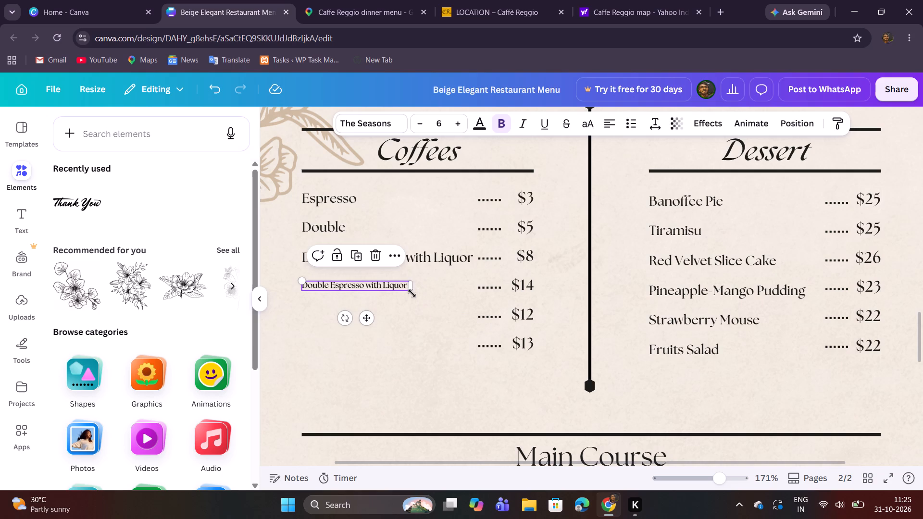
pyautogui.moveTo(412, 287); pyautogui.dragTo(468, 283)
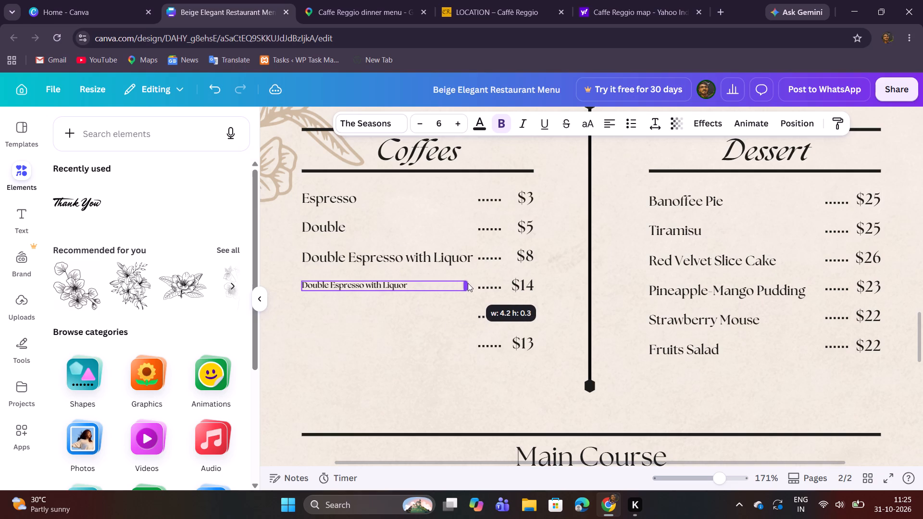
pyautogui.moveTo(468, 283); pyautogui.dragTo(474, 285)
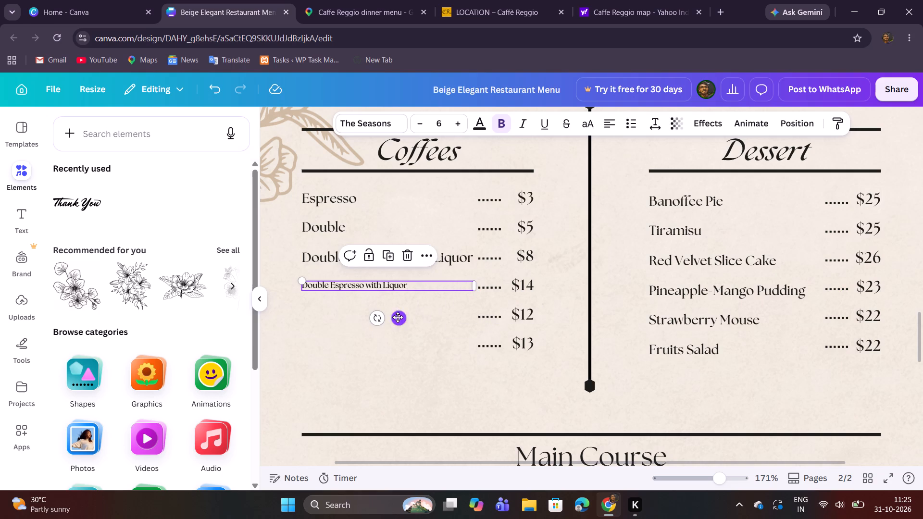
# Move the small text copy up directly beneath the Double Espresso with Liquor item, left-aligned with it.
pyautogui.moveTo(398, 317); pyautogui.dragTo(399, 307)
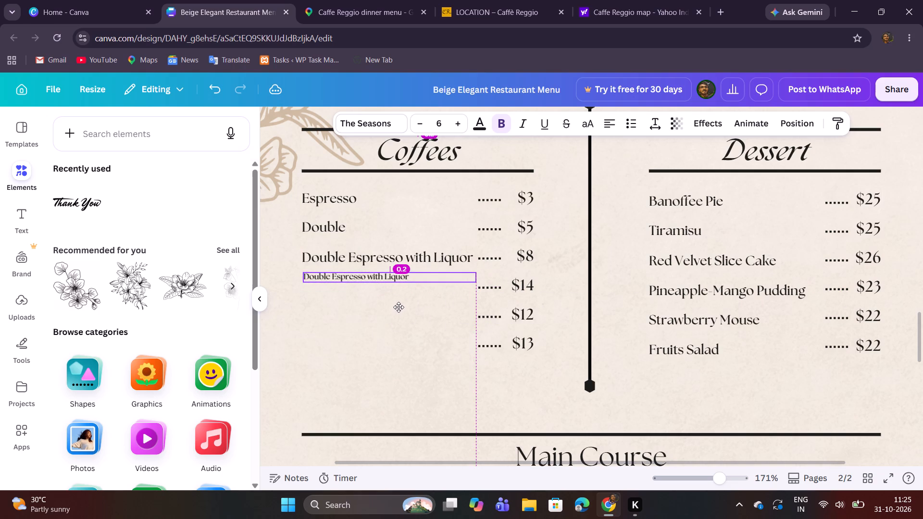
pyautogui.moveTo(399, 307); pyautogui.dragTo(399, 302)
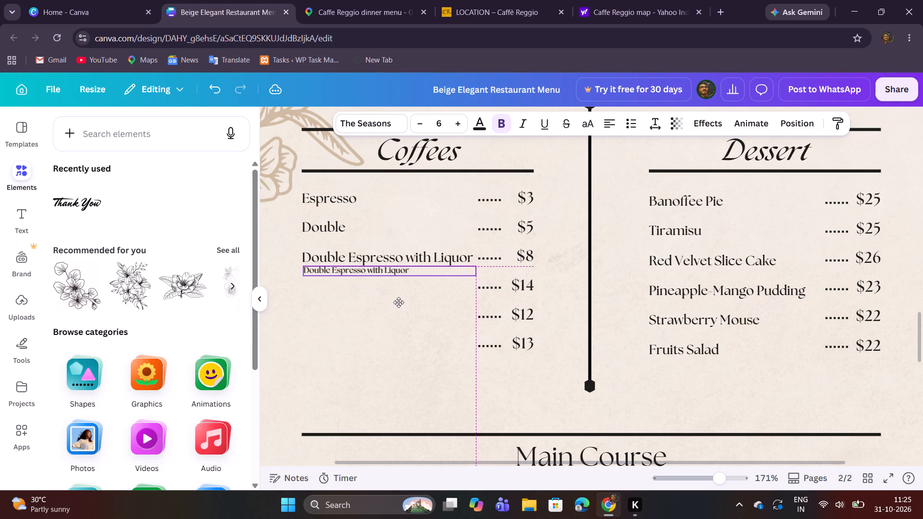
pyautogui.moveTo(399, 302); pyautogui.dragTo(398, 302)
pyautogui.click(393, 339)
# Remove the bold formatting from the small text line beneath Double Espresso with Liquor.
pyautogui.click(354, 273)
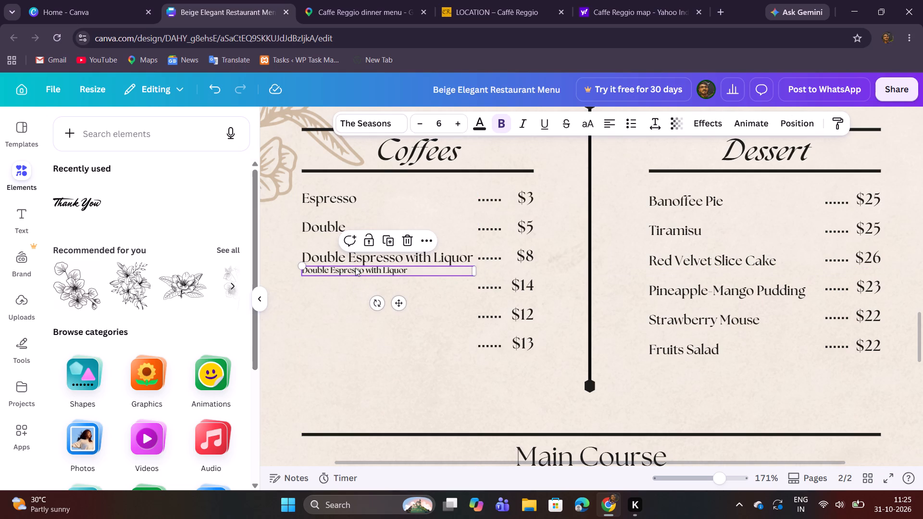
pyautogui.click(507, 125)
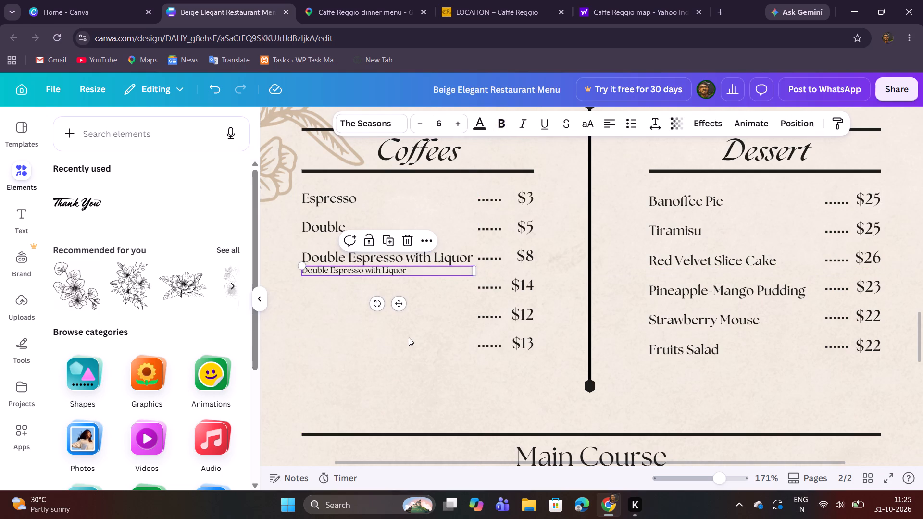
pyautogui.click(409, 337)
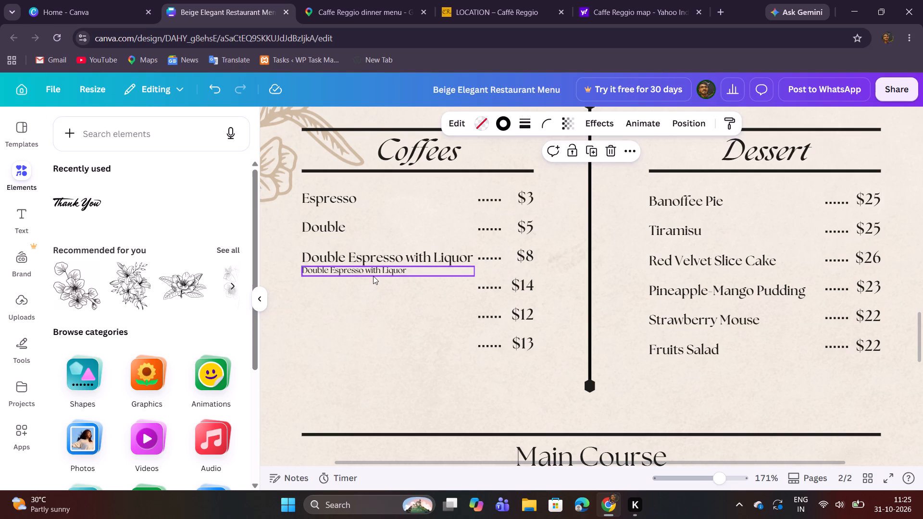
# Using the Caffe Reggio menu photo in Google Maps, replace the small line under Double Espresso with Liquor with "Add amaretto, sambuca, or irish cream".
pyautogui.click(322, 6)
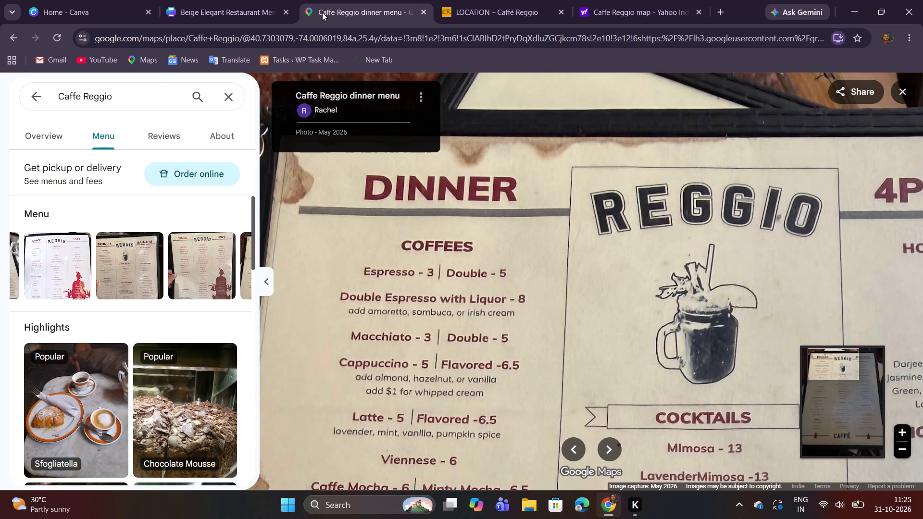
pyautogui.click(197, 5)
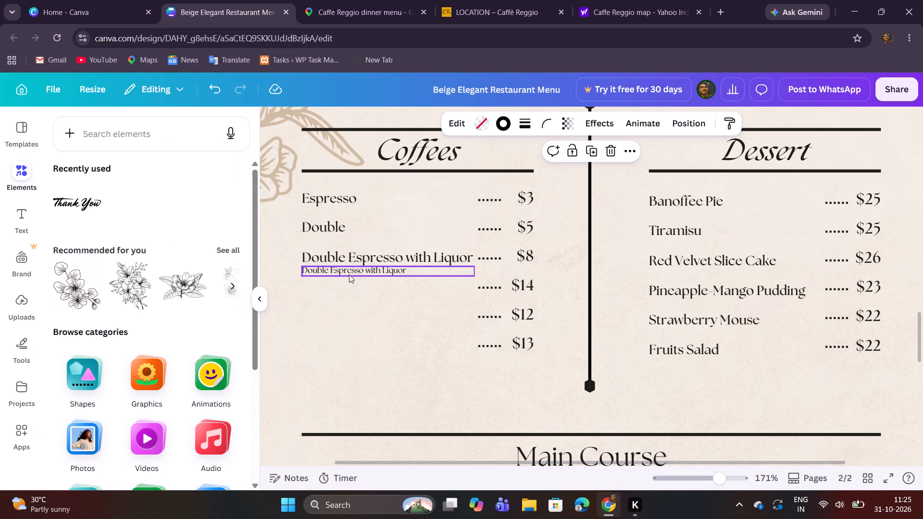
pyautogui.doubleClick(349, 273)
pyautogui.write('Add amare')
pyautogui.write('tto')
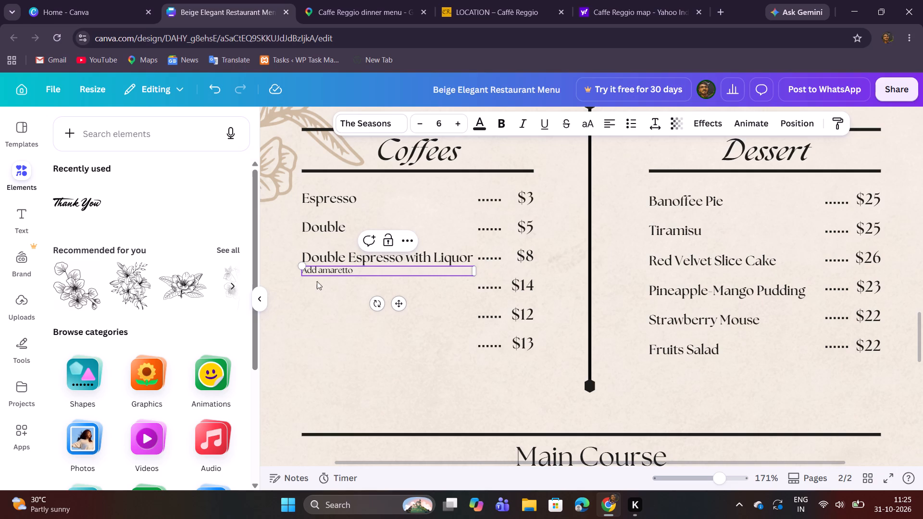
pyautogui.press('space')
pyautogui.click(346, 7)
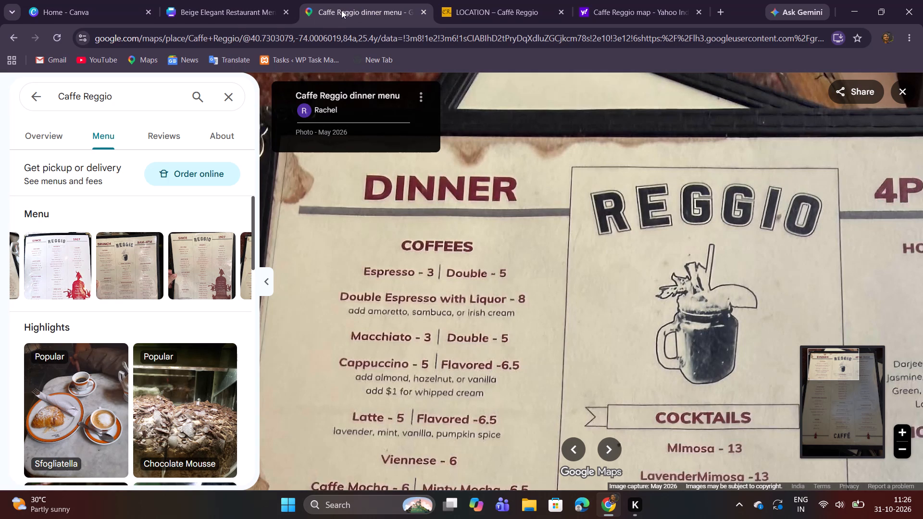
pyautogui.click(199, 4)
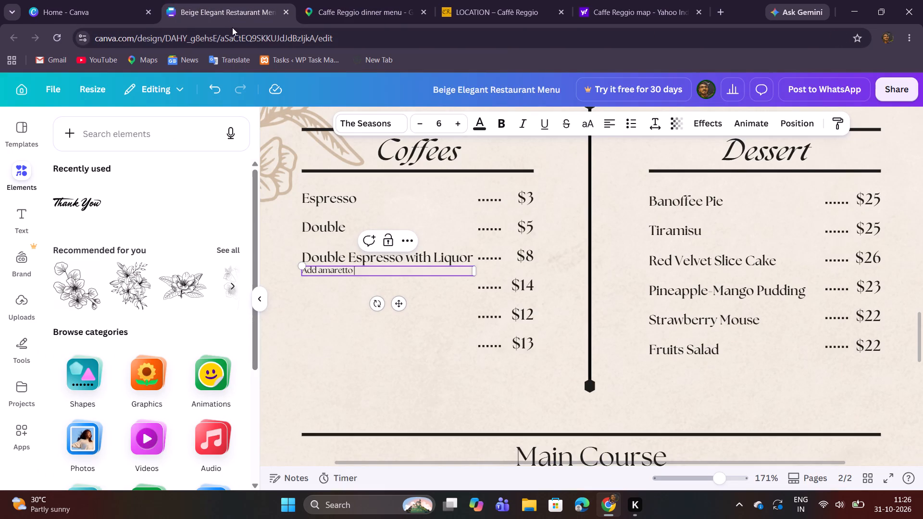
pyautogui.press('BackSpace')
pyautogui.write(',')
pyautogui.press('space')
pyautogui.write('samu')
pyautogui.click(317, 0)
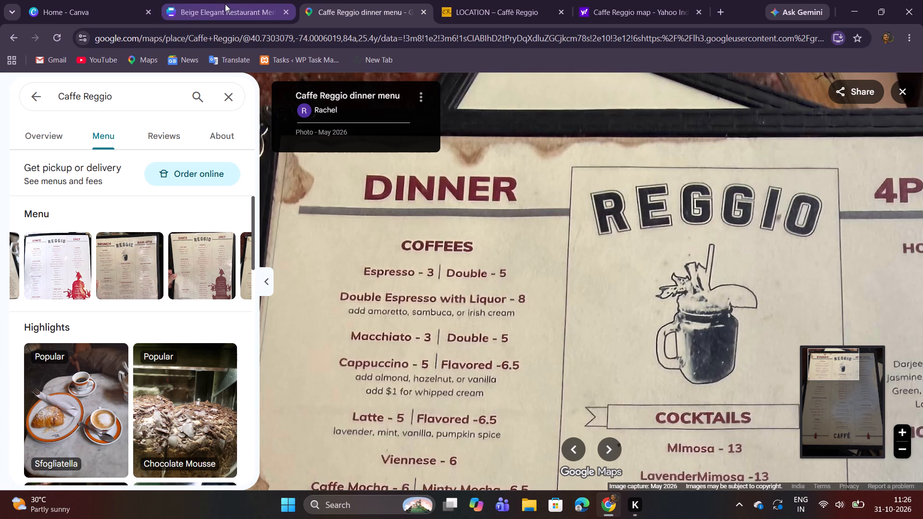
pyautogui.click(225, 4)
pyautogui.press('BackSpace')
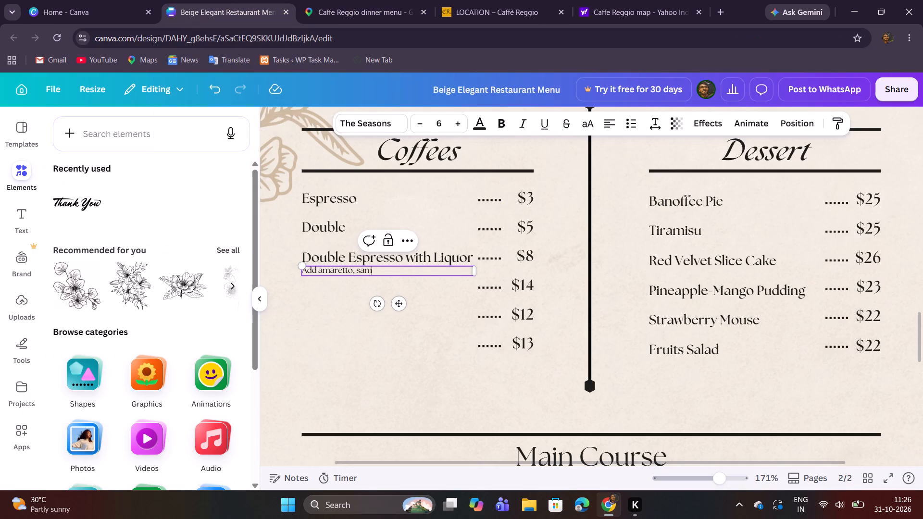
pyautogui.write('bu')
pyautogui.write('ca')
pyautogui.write(',')
pyautogui.press('space')
pyautogui.click(321, 0)
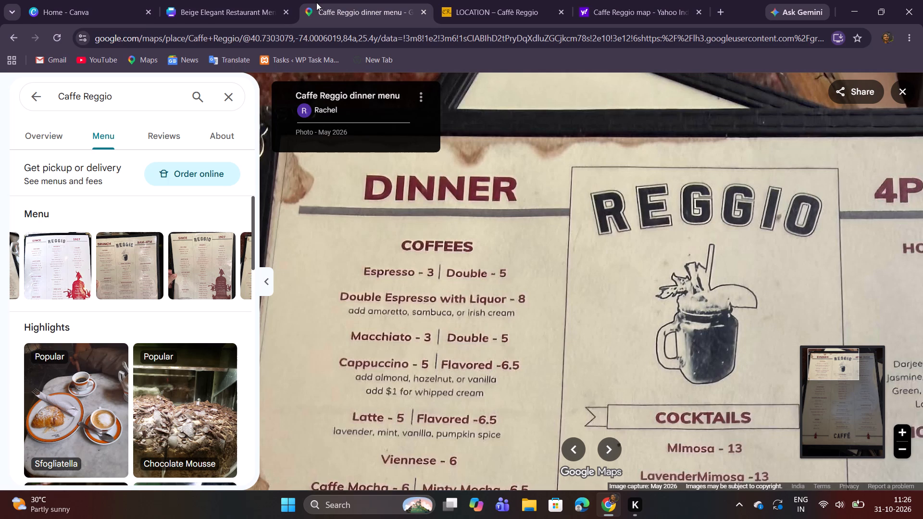
pyautogui.click(208, 0)
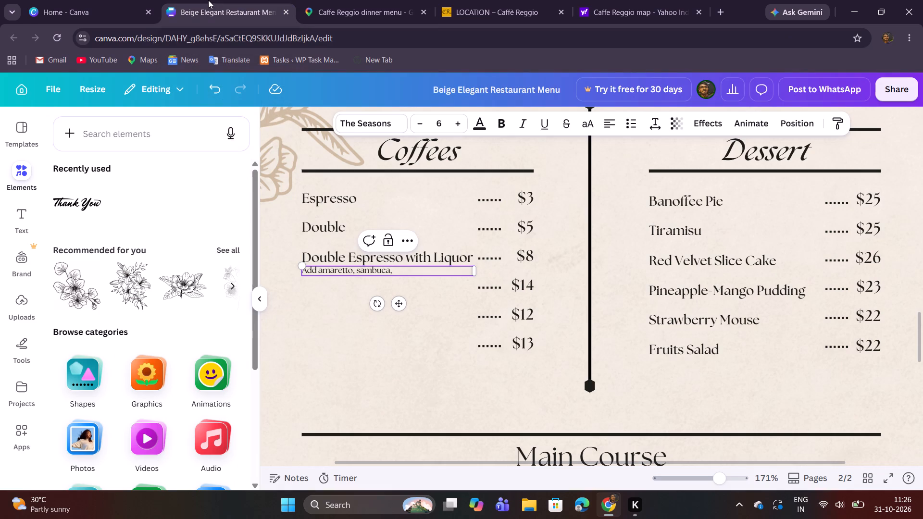
pyautogui.press('o')
pyautogui.write('r i')
pyautogui.write('risg')
pyautogui.press('BackSpace')
pyautogui.write('h cream')
pyautogui.click(358, 338)
# Change the capital A at the start of the small amaretto description line to a lowercase a.
pyautogui.click(303, 273)
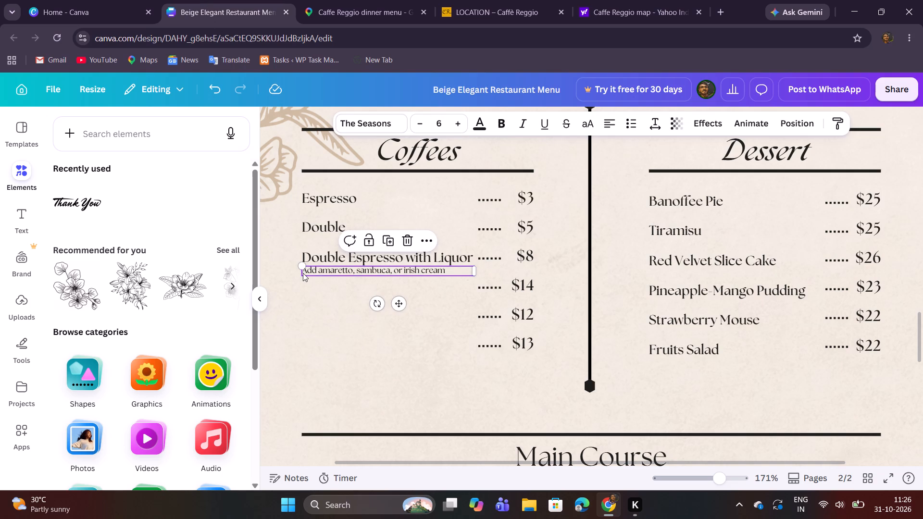
pyautogui.click(308, 273)
pyautogui.click(309, 273)
pyautogui.click(309, 273)
pyautogui.click(304, 270)
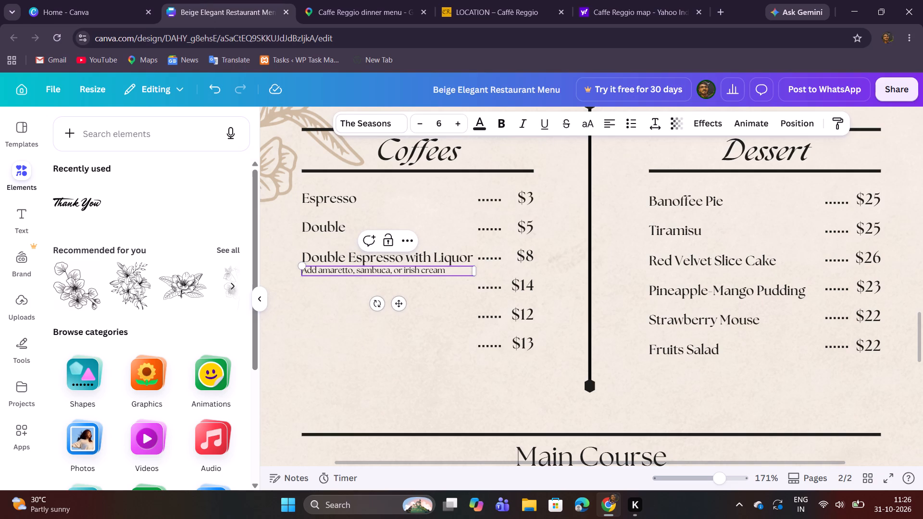
pyautogui.click(307, 272)
pyautogui.press('BackSpace')
pyautogui.press('a')
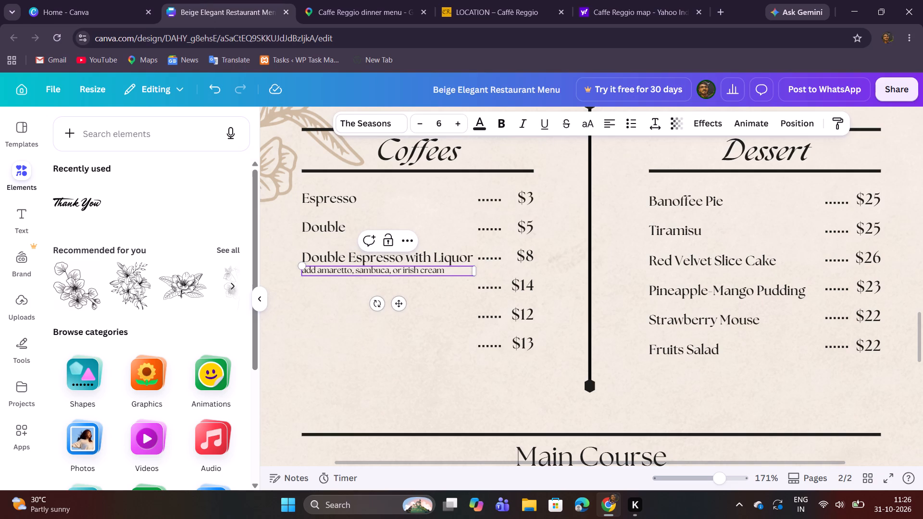
pyautogui.click(318, 325)
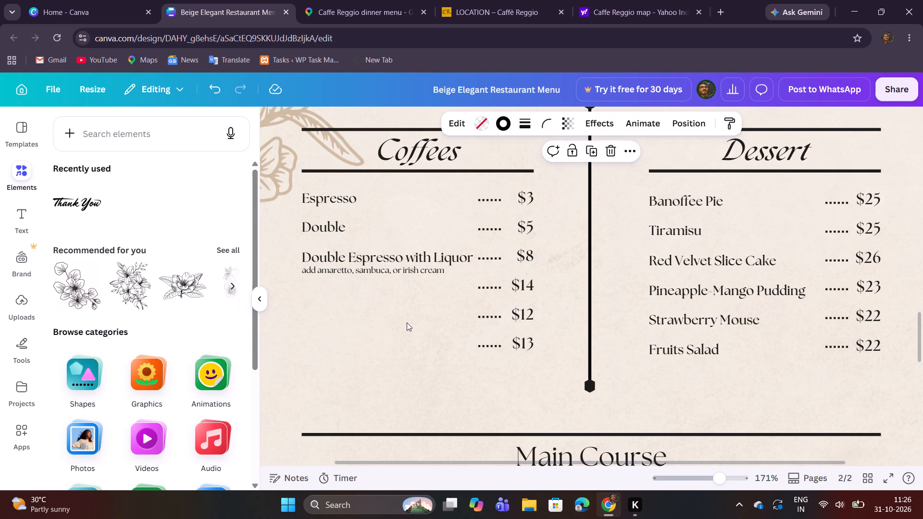
# Duplicate the Double Espresso with Liquor item text and place the copy in the $14 price row, left-aligned with the items above.
pyautogui.click(379, 259)
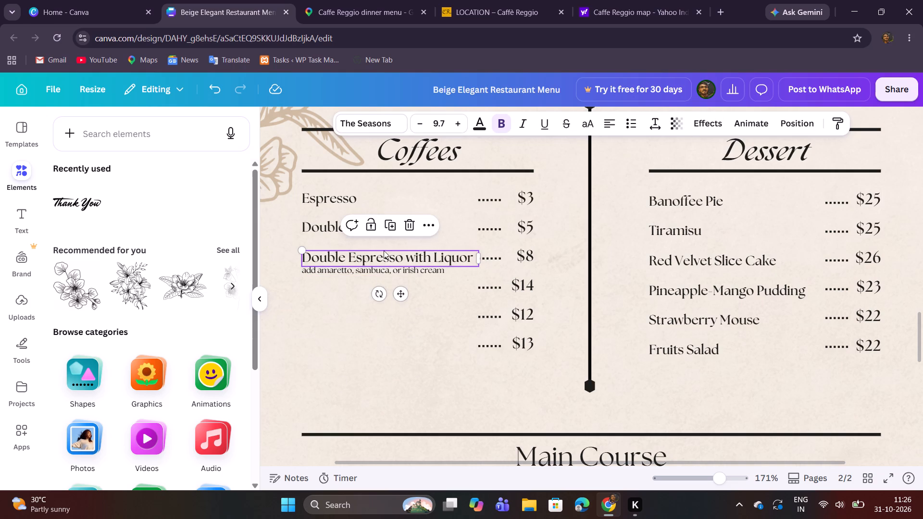
pyautogui.click(391, 227)
pyautogui.moveTo(418, 309); pyautogui.dragTo(408, 322)
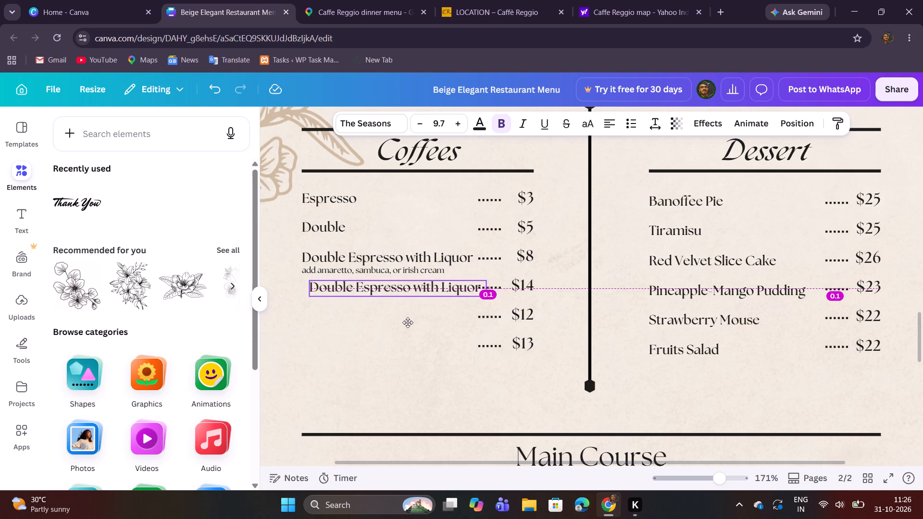
pyautogui.moveTo(408, 322); pyautogui.dragTo(402, 321)
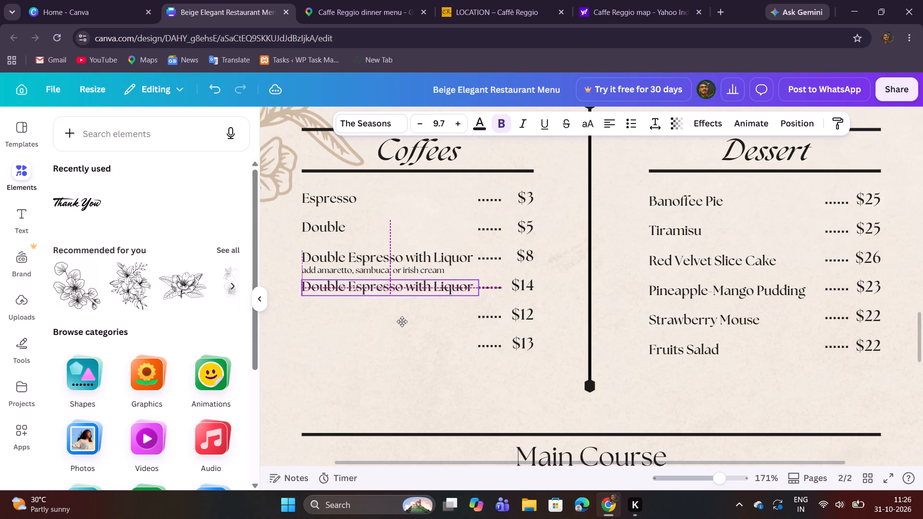
pyautogui.moveTo(402, 321); pyautogui.dragTo(403, 322)
pyautogui.click(376, 372)
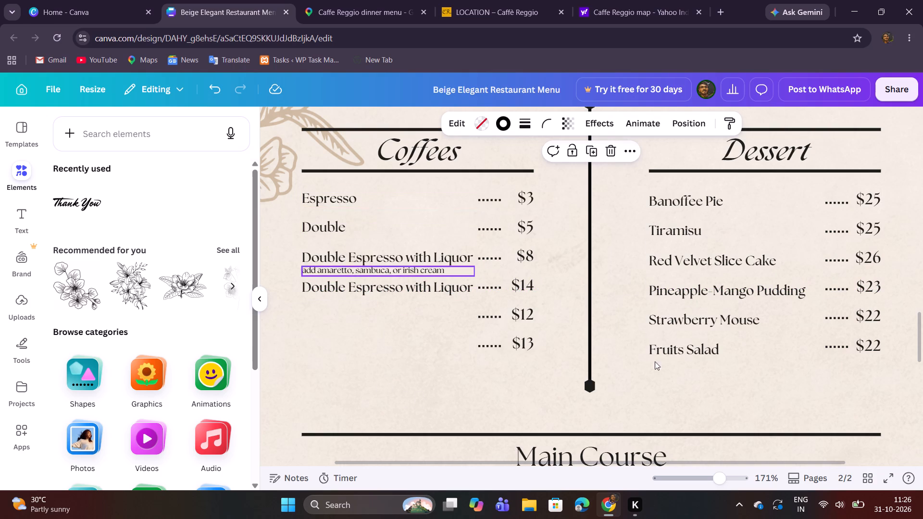
# Check the next coffee in the Google Maps menu photo and replace the copied item text in the Canva design with "Macchiato".
pyautogui.click(373, 5)
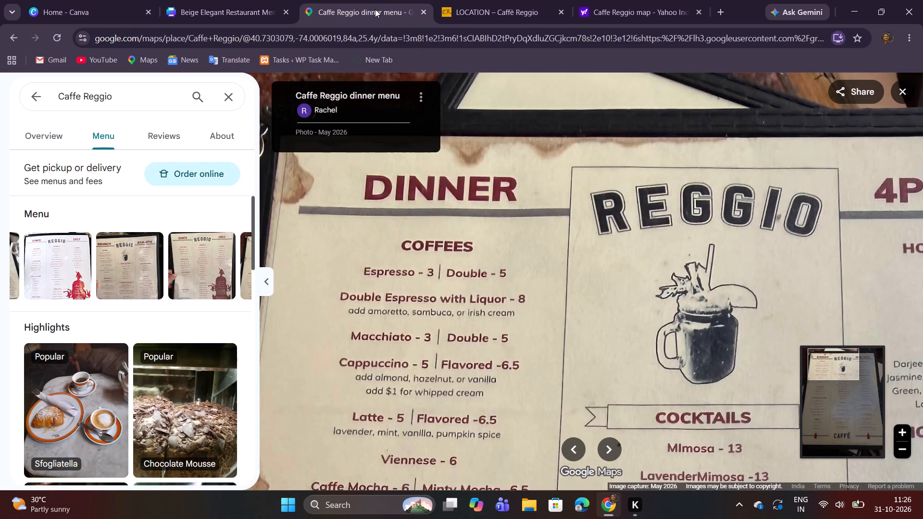
pyautogui.click(263, 0)
pyautogui.doubleClick(409, 294)
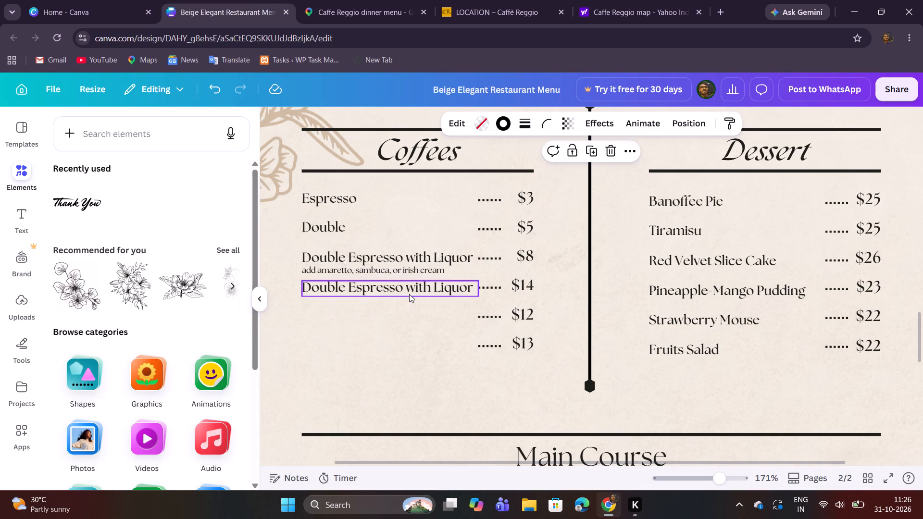
pyautogui.write('Macchiato')
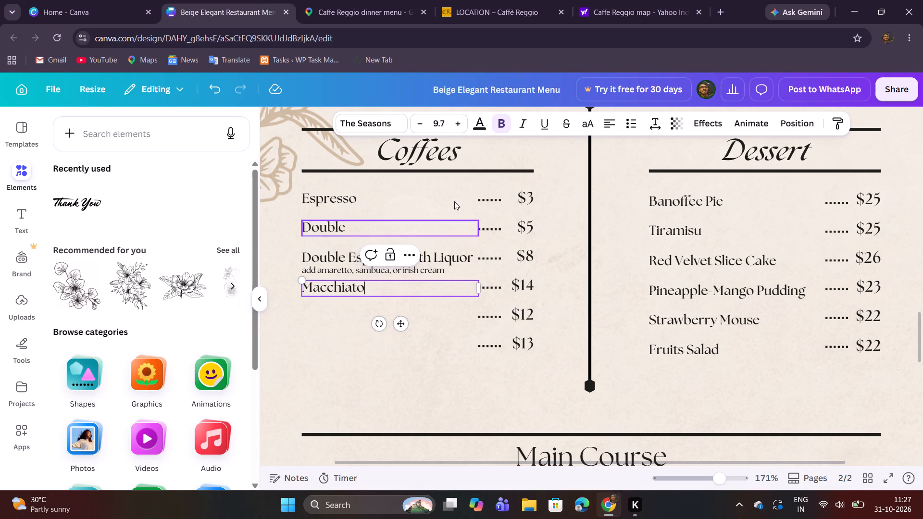
# Check the Macchiato price in the Google Maps menu photo and set its price in the Canva design to $3.
pyautogui.click(354, 20)
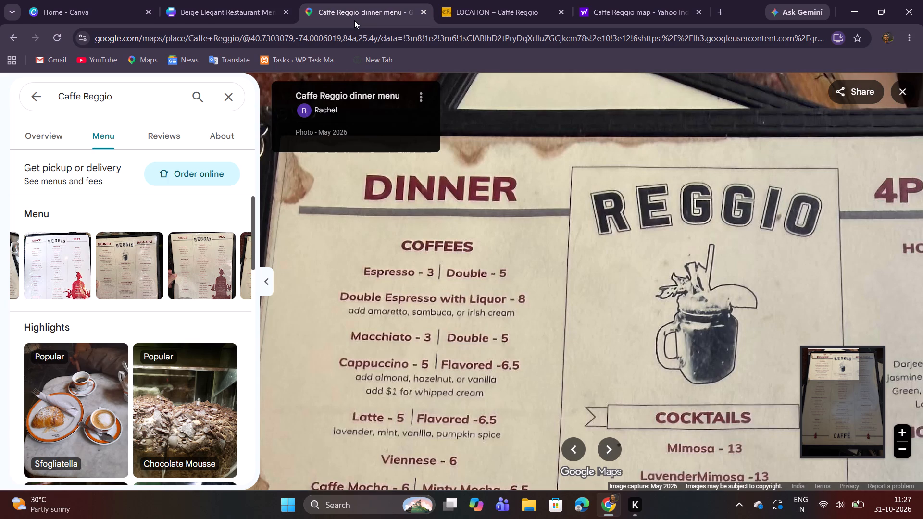
pyautogui.click(241, 11)
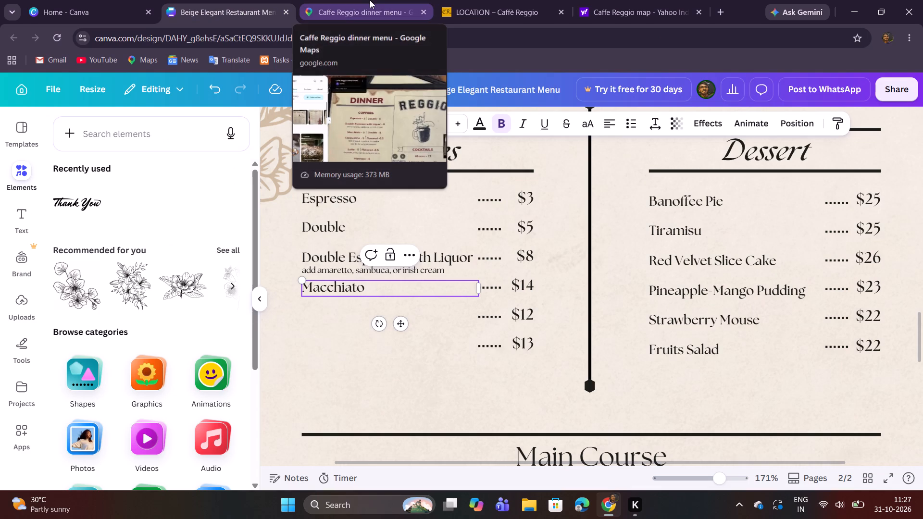
pyautogui.click(370, 0)
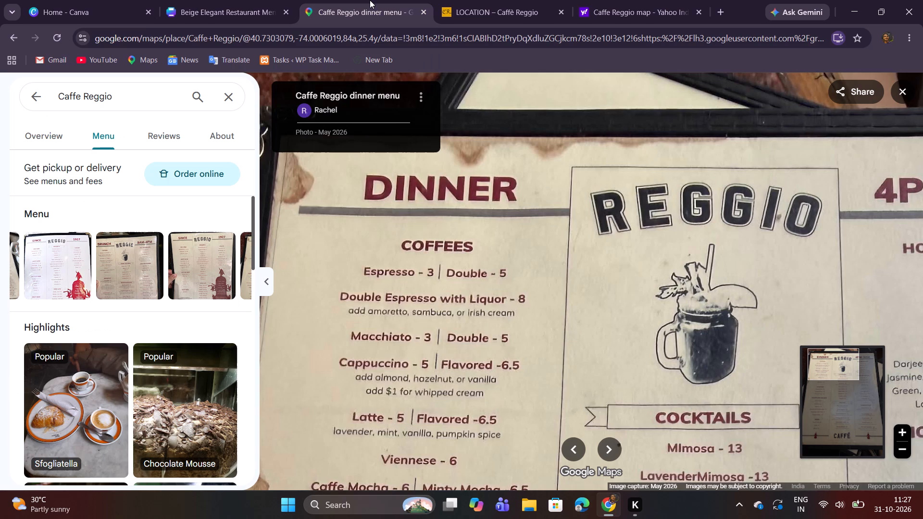
pyautogui.click(262, 2)
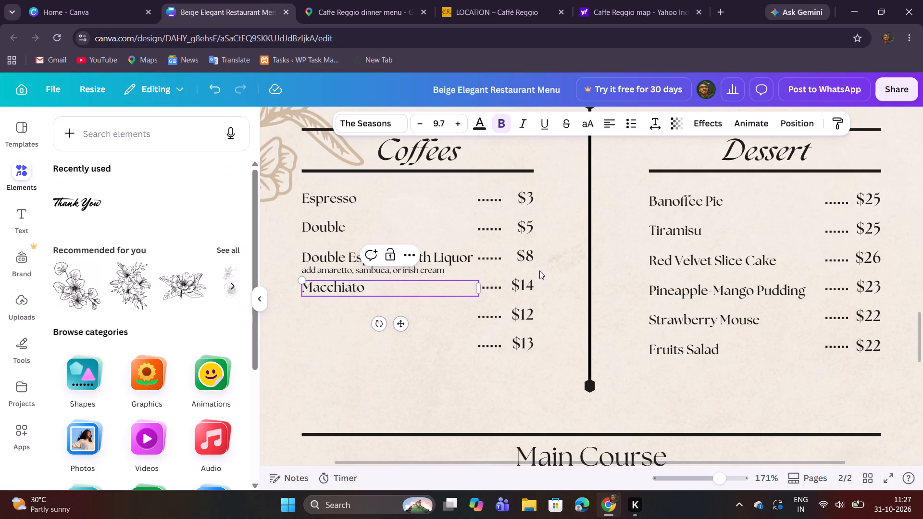
pyautogui.click(528, 280)
pyautogui.click(529, 280)
pyautogui.click(526, 285)
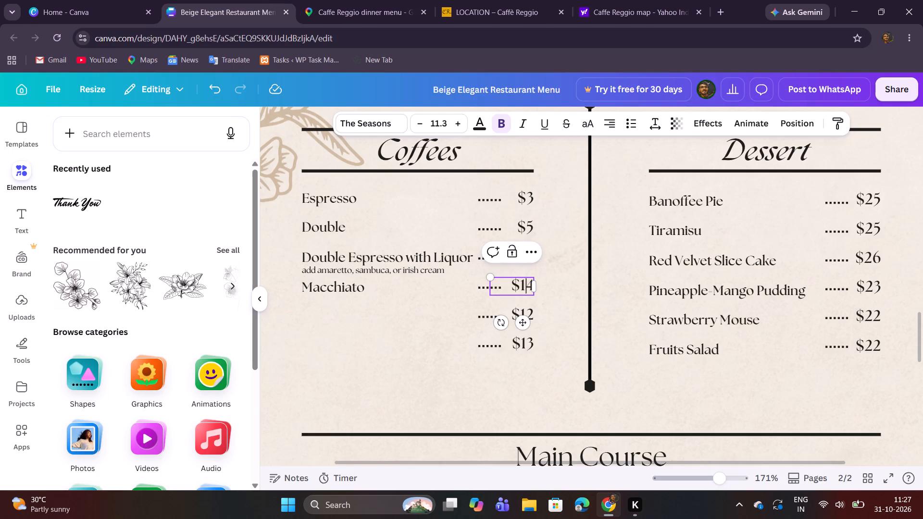
pyautogui.moveTo(521, 286); pyautogui.dragTo(534, 285)
pyautogui.press('3')
pyautogui.click(326, 334)
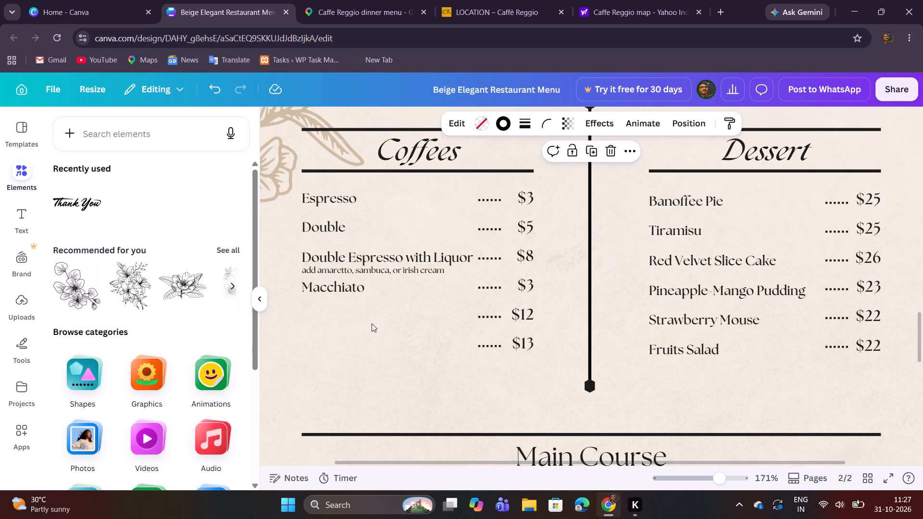
# Check the next coffee in the Google Maps menu photo, and in the Canva design duplicate the Macchiato text into the $12 price row.
pyautogui.scroll(-1, 412, 320)
pyautogui.click(317, 0)
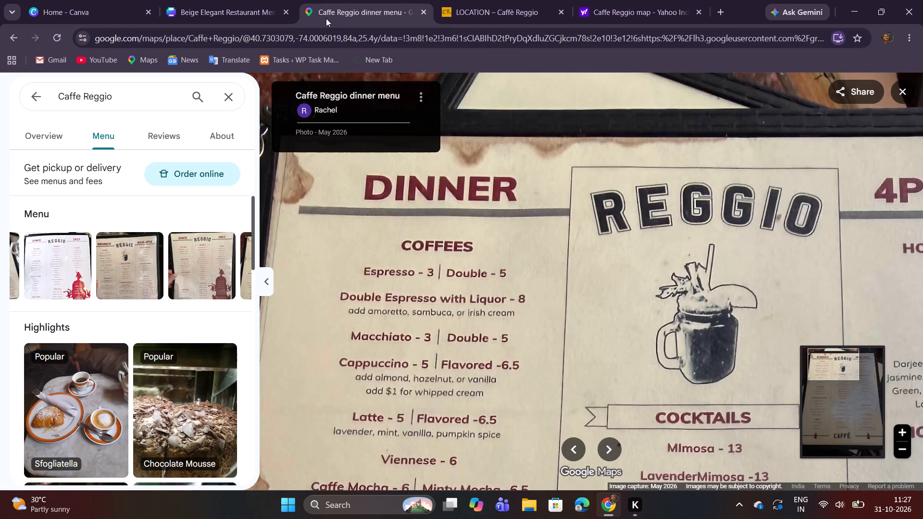
pyautogui.click(224, 16)
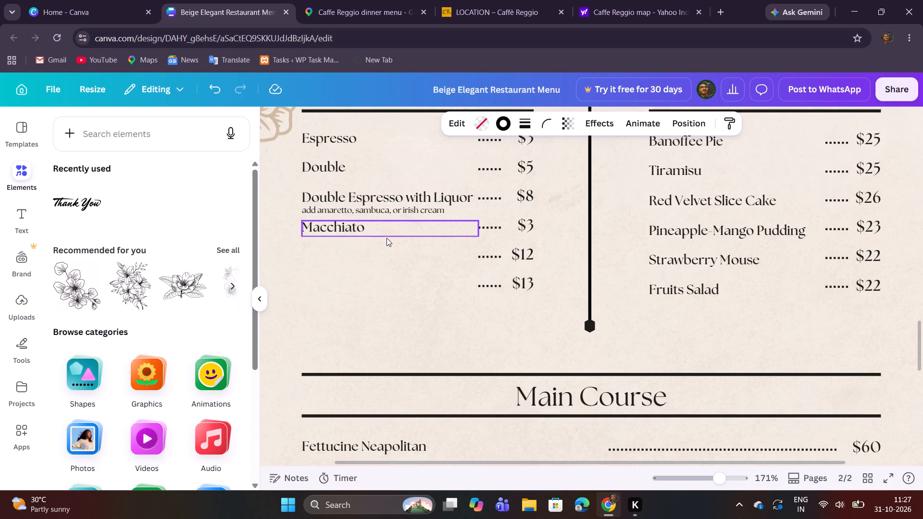
pyautogui.click(359, 219)
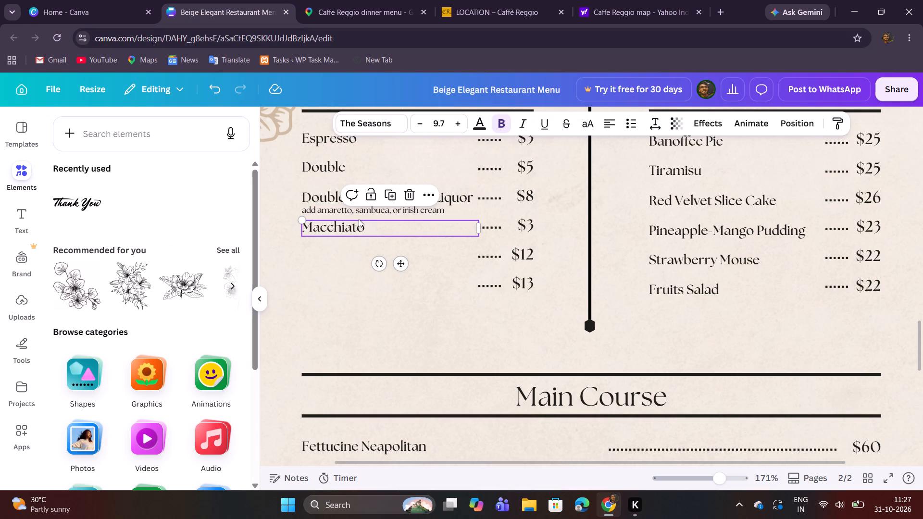
pyautogui.click(389, 199)
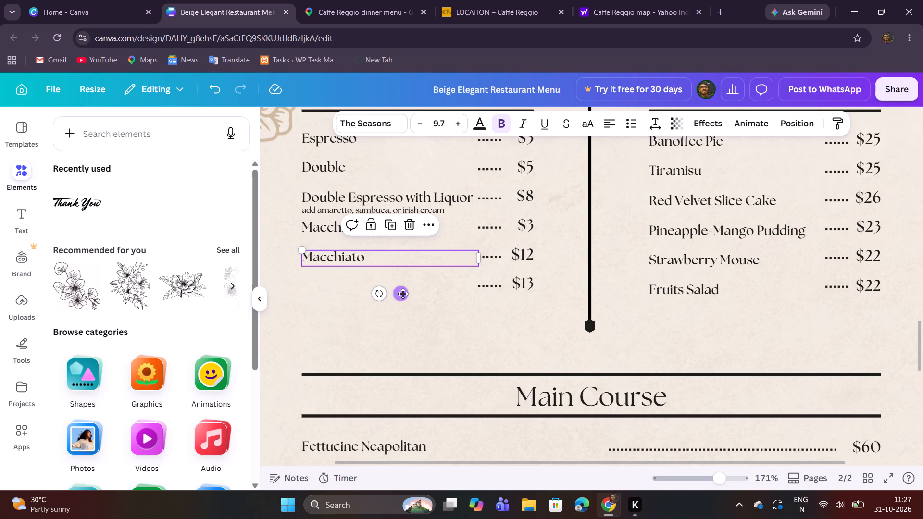
pyautogui.click(403, 294)
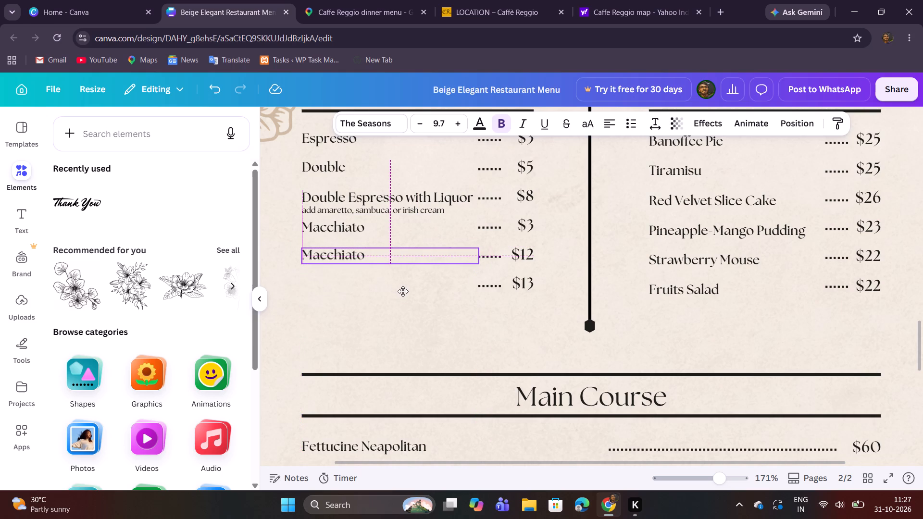
# Replace the copied Macchiato text in the $12 price row with "Double".
pyautogui.doubleClick(336, 257)
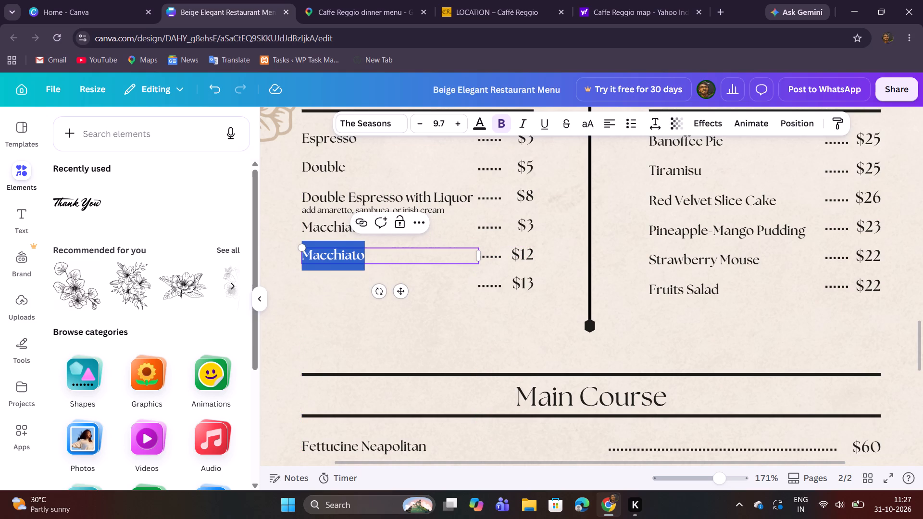
pyautogui.write('Double')
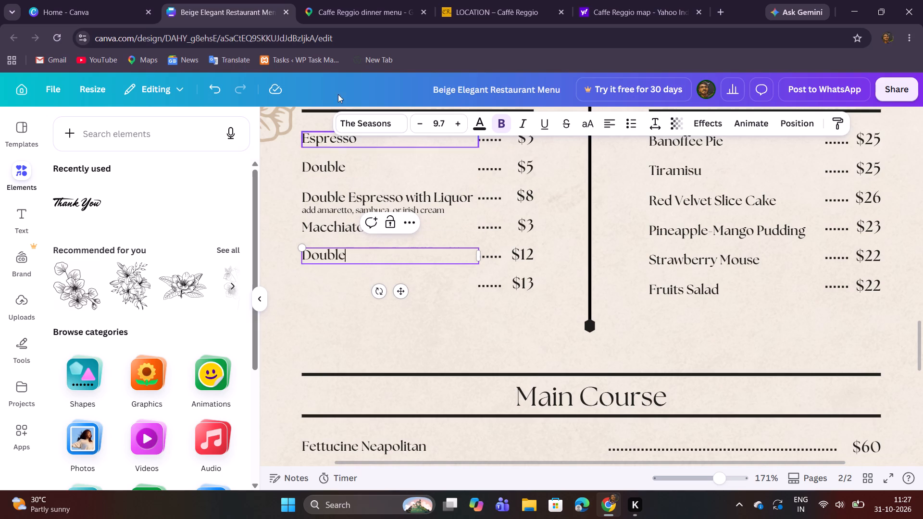
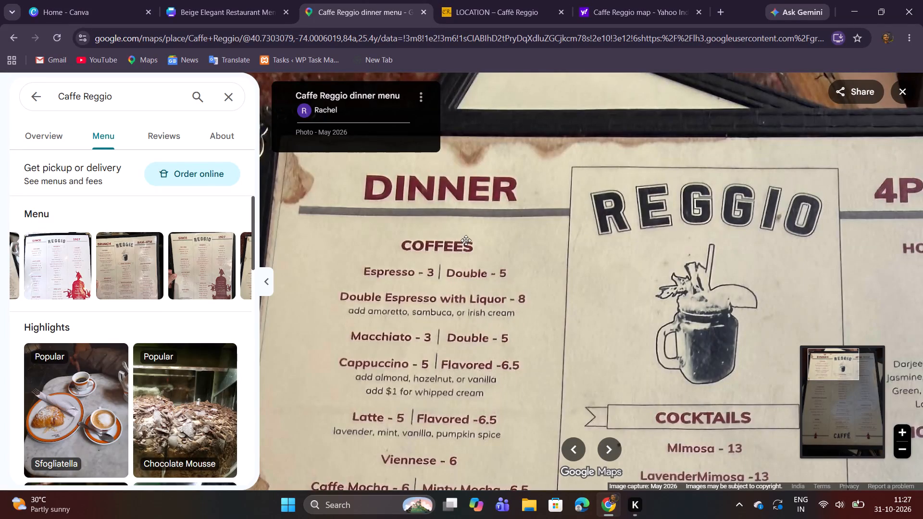
# Switch to the Canva design and set the price of the Double item below Macchiato to $5.
pyautogui.click(211, 9)
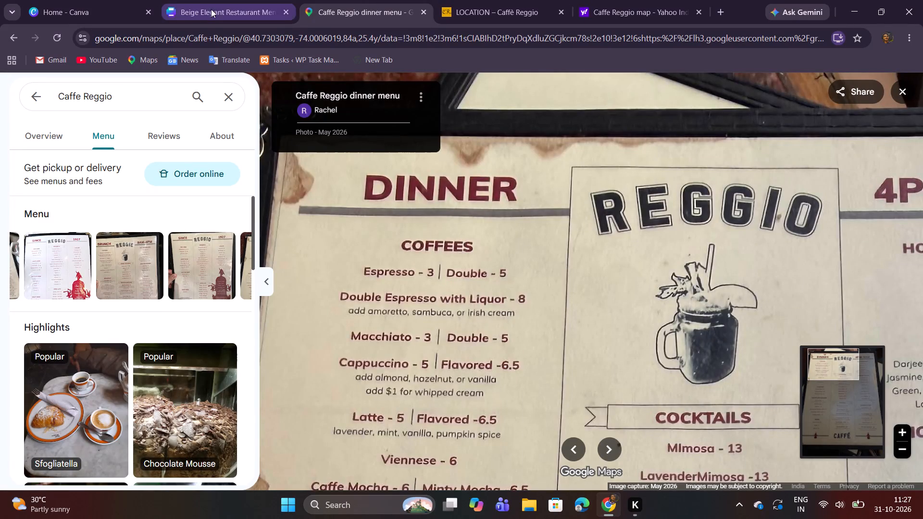
pyautogui.doubleClick(522, 260)
pyautogui.click(522, 259)
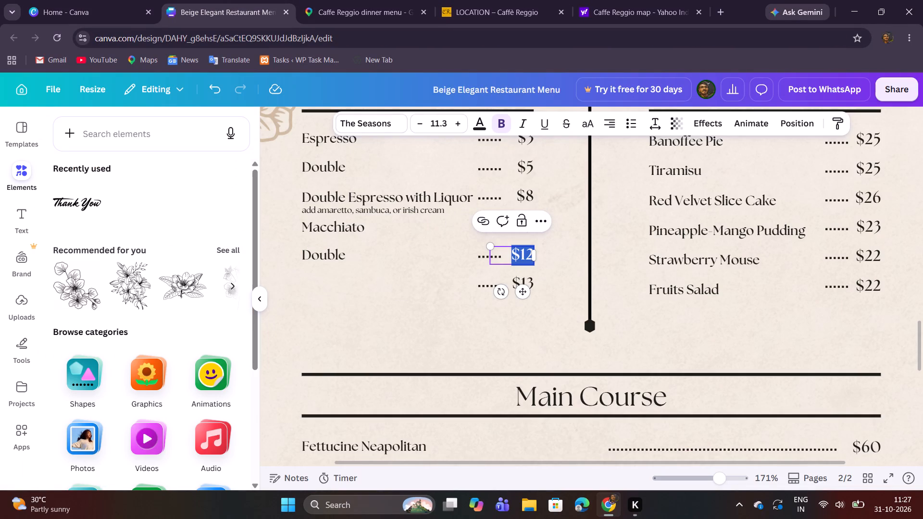
pyautogui.click(522, 259)
pyautogui.press('5')
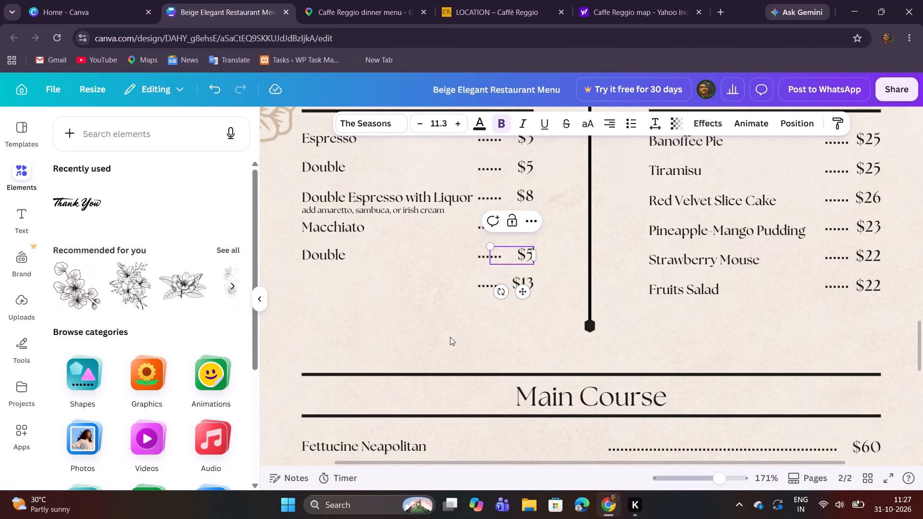
pyautogui.click(435, 334)
# Examine how the Coffees items and their variants are listed in the Google Maps dinner menu photo.
pyautogui.scroll(2, 432, 329)
pyautogui.scroll(-1, 404, 417)
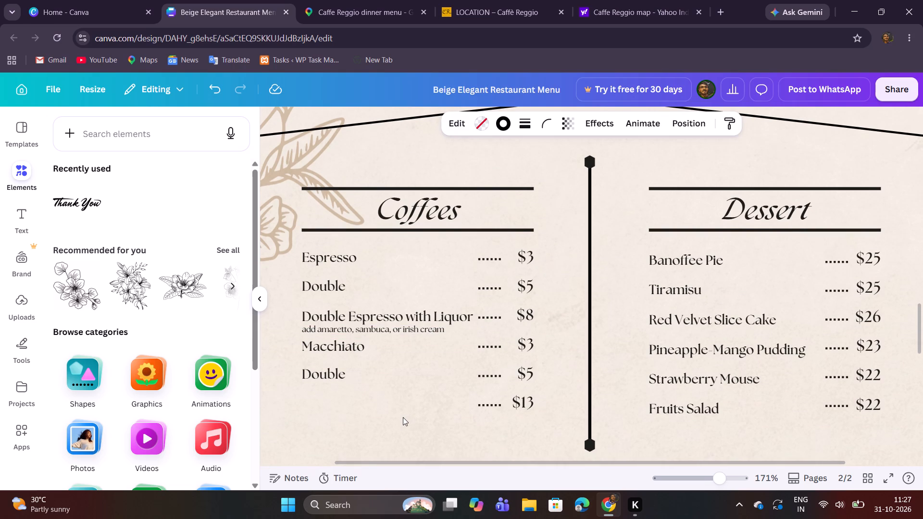
pyautogui.click(382, 0)
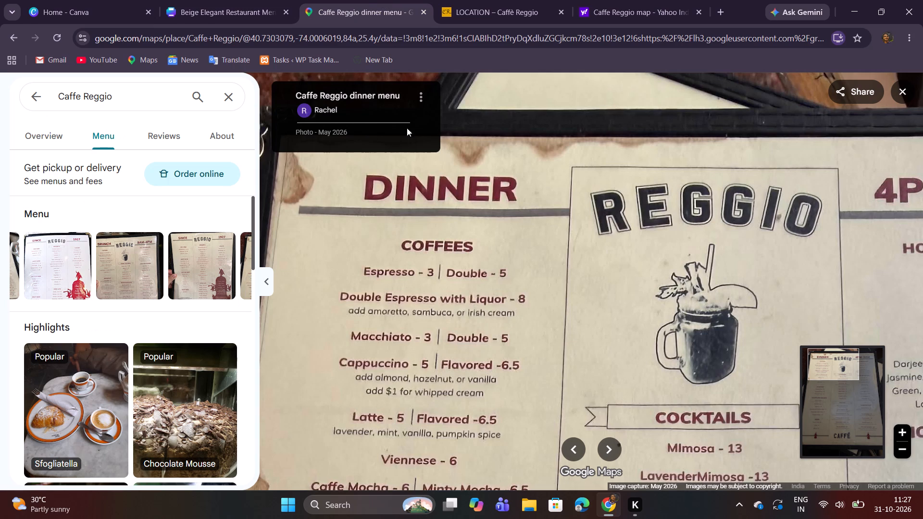
pyautogui.scroll(-2, 443, 209)
pyautogui.scroll(2, 443, 207)
pyautogui.moveTo(439, 247); pyautogui.dragTo(454, 249)
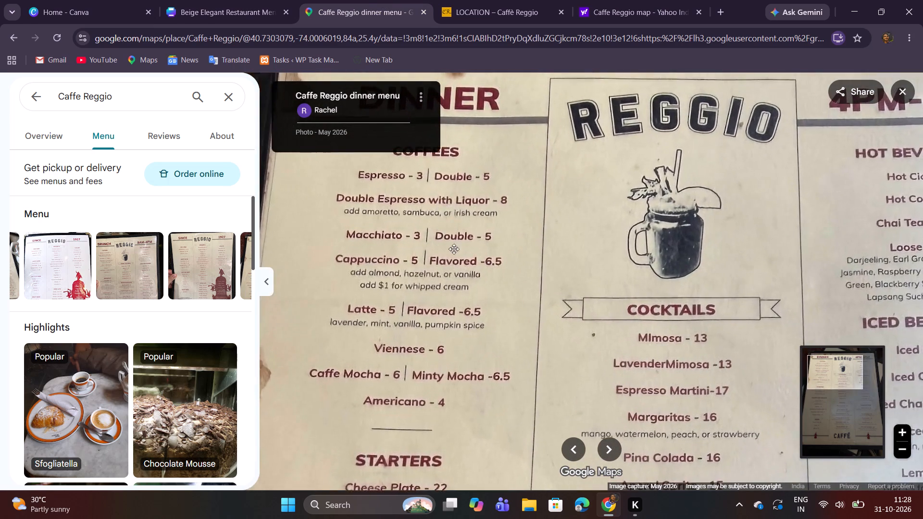
pyautogui.moveTo(454, 249); pyautogui.dragTo(476, 258)
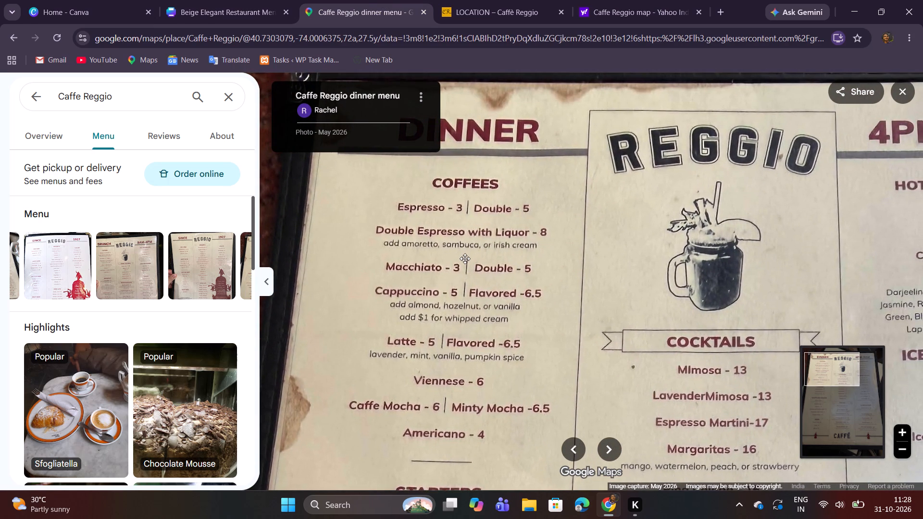
# In the Canva design, copy the "Double" text below Macchiato and append it to that item, making "Macchiato / Double".
pyautogui.click(215, 2)
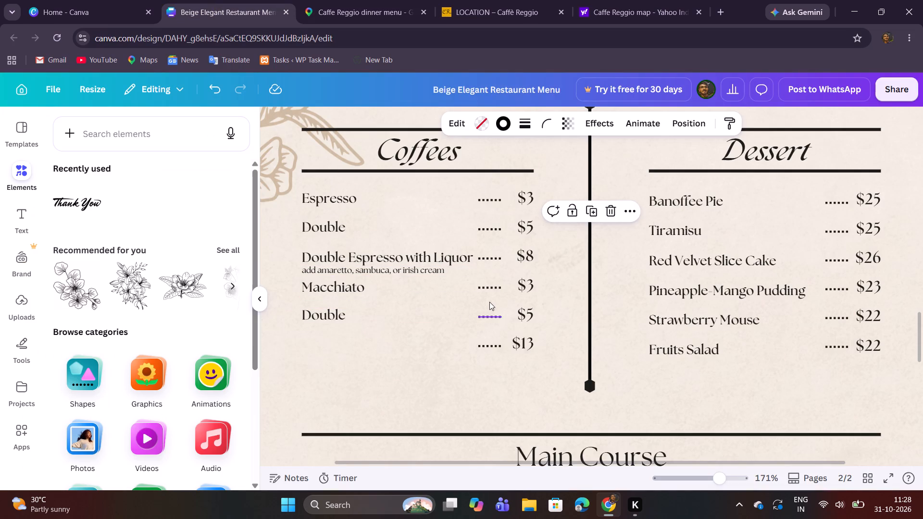
pyautogui.doubleClick(338, 321)
pyautogui.click(338, 321)
pyautogui.hotkey('ctrl', 'a')
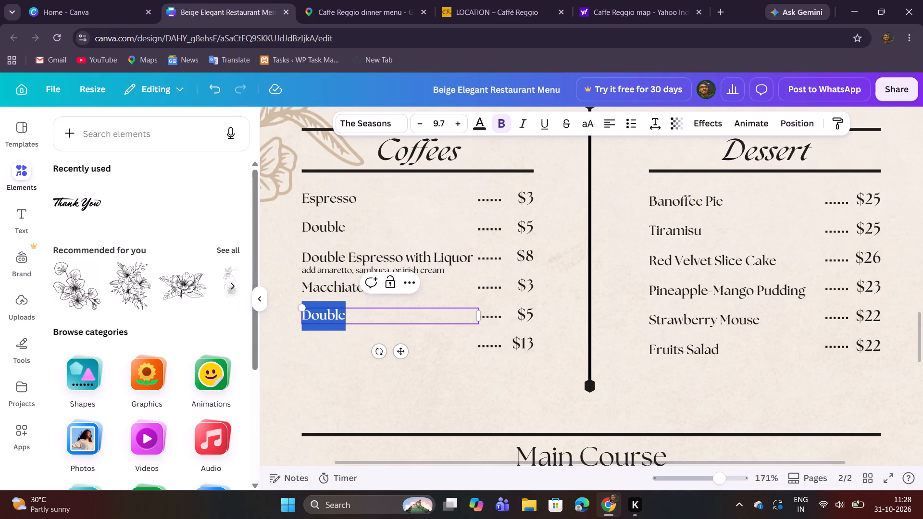
pyautogui.hotkey('ctrl', 'c')
pyautogui.click(355, 397)
pyautogui.click(353, 285)
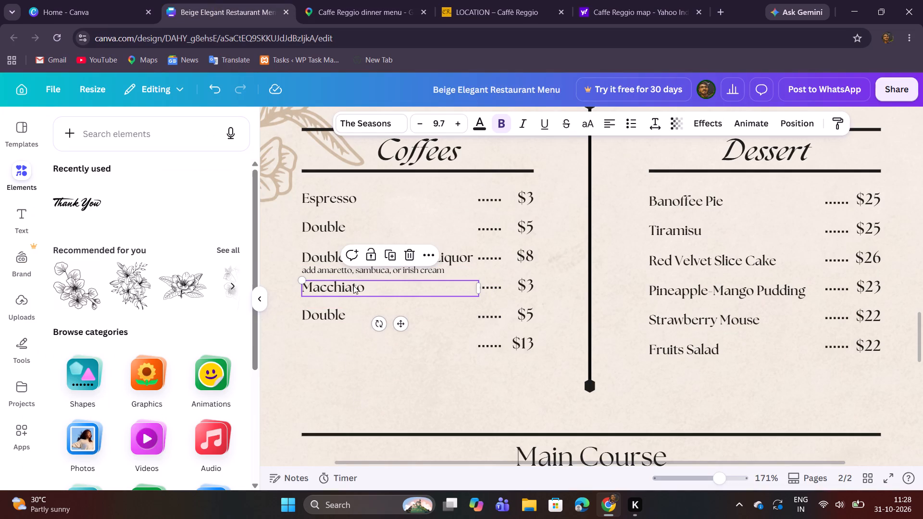
pyautogui.click(371, 289)
pyautogui.click(374, 289)
pyautogui.press('space')
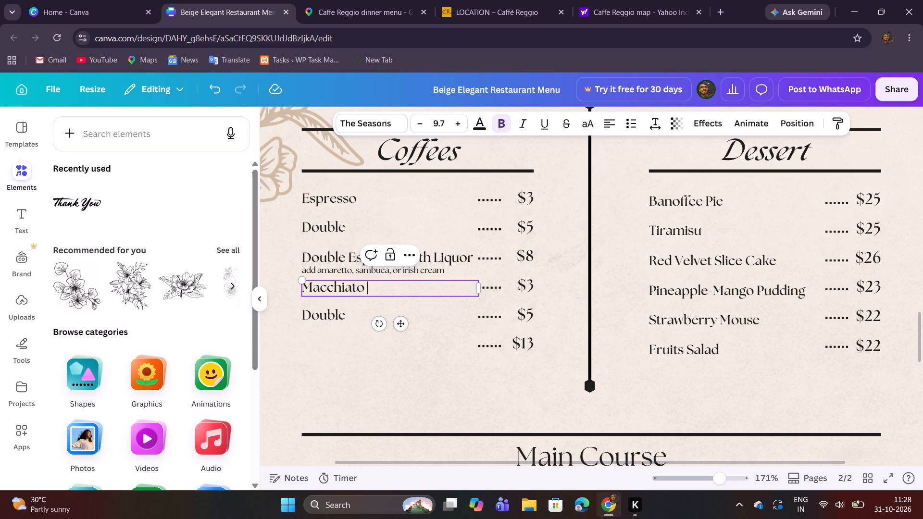
pyautogui.write('/')
pyautogui.press('space')
pyautogui.hotkey('ctrl', 'v')
# Extend the Macchiato / Double price to "$3 /$5" and widen its text box so it fits on one line.
pyautogui.click(525, 293)
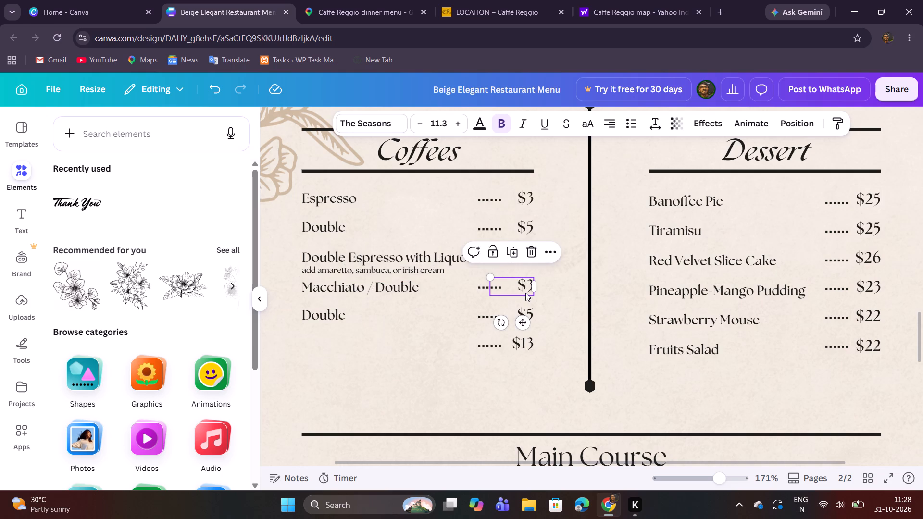
pyautogui.click(525, 290)
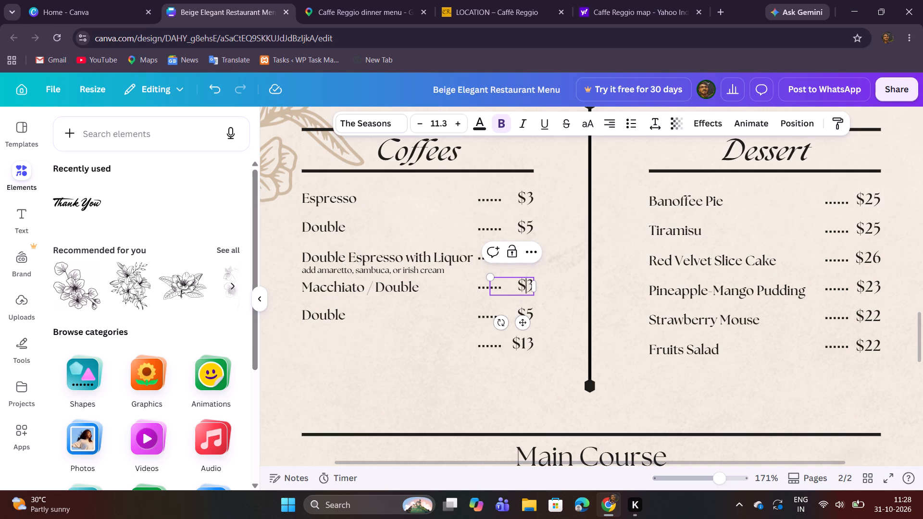
pyautogui.press('Right')
pyautogui.press('space')
pyautogui.write('/')
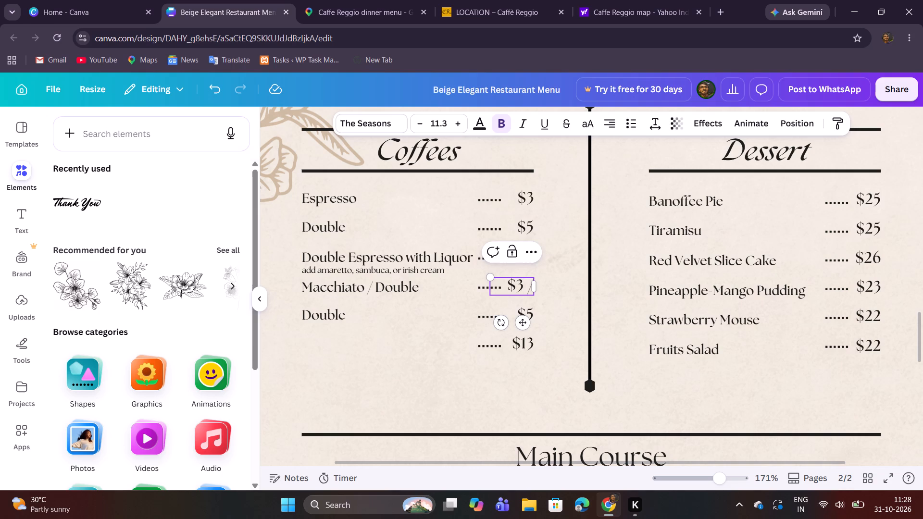
pyautogui.hotkey('shift', '$')
pyautogui.press('5')
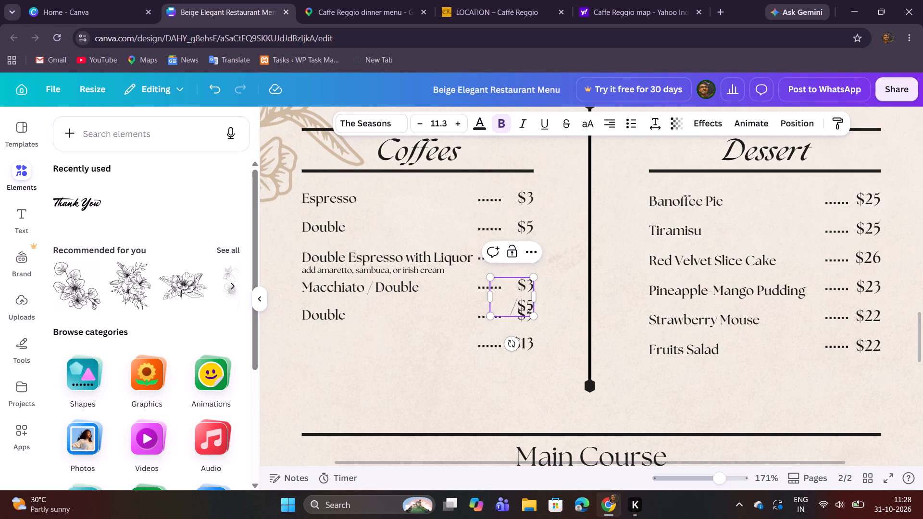
pyautogui.moveTo(534, 297); pyautogui.dragTo(544, 295)
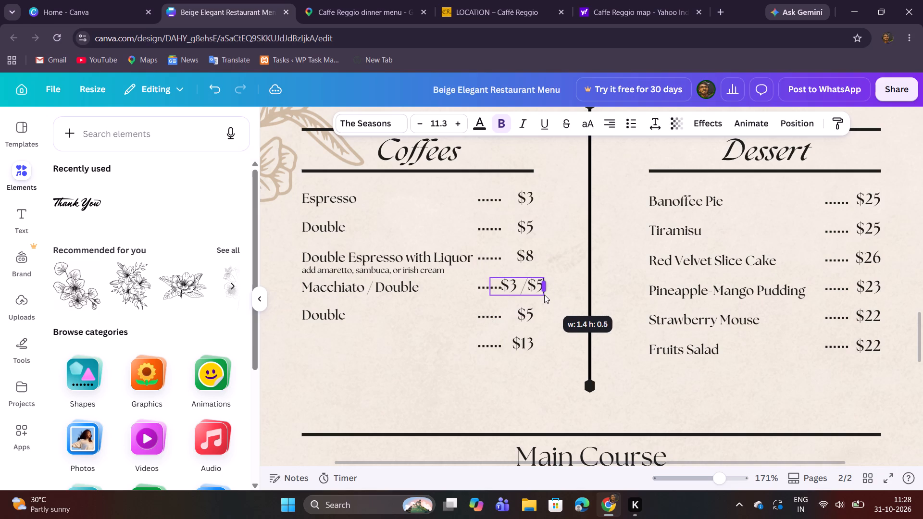
pyautogui.moveTo(544, 295); pyautogui.dragTo(560, 294)
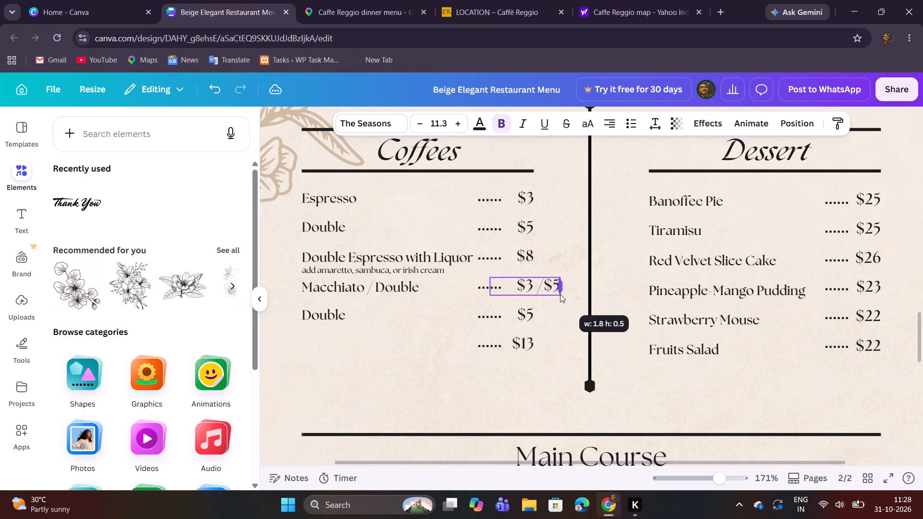
pyautogui.moveTo(560, 294); pyautogui.dragTo(558, 295)
pyautogui.click(557, 324)
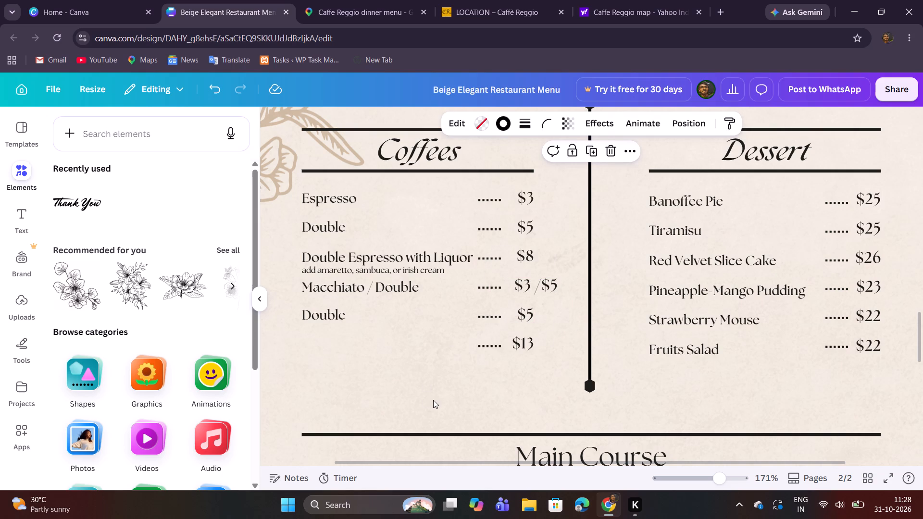
# Widen the Macchiato / Double price box slightly and add a space after the slash, making "$3 / $5".
pyautogui.click(534, 289)
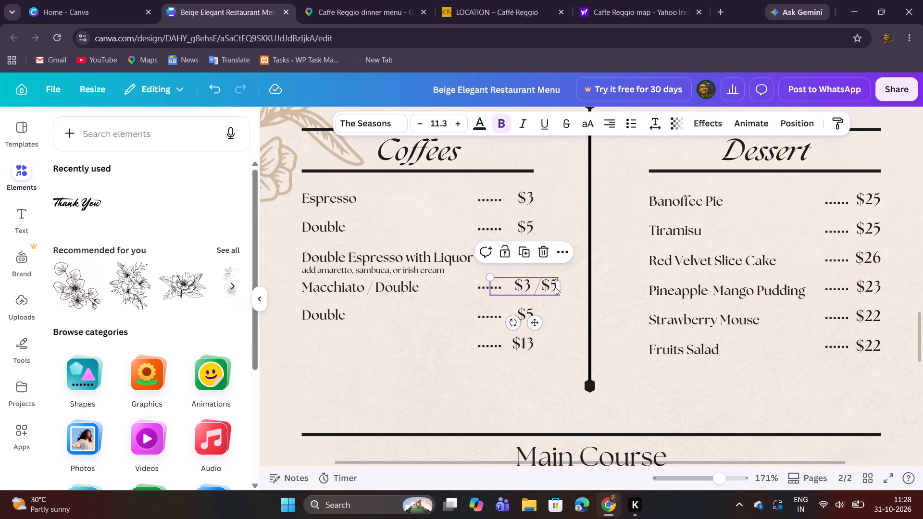
pyautogui.click(560, 285)
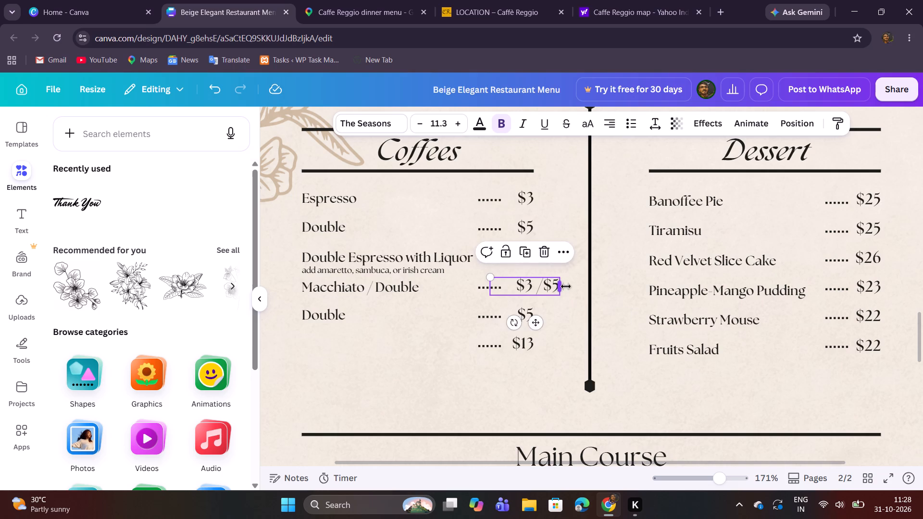
pyautogui.click(572, 324)
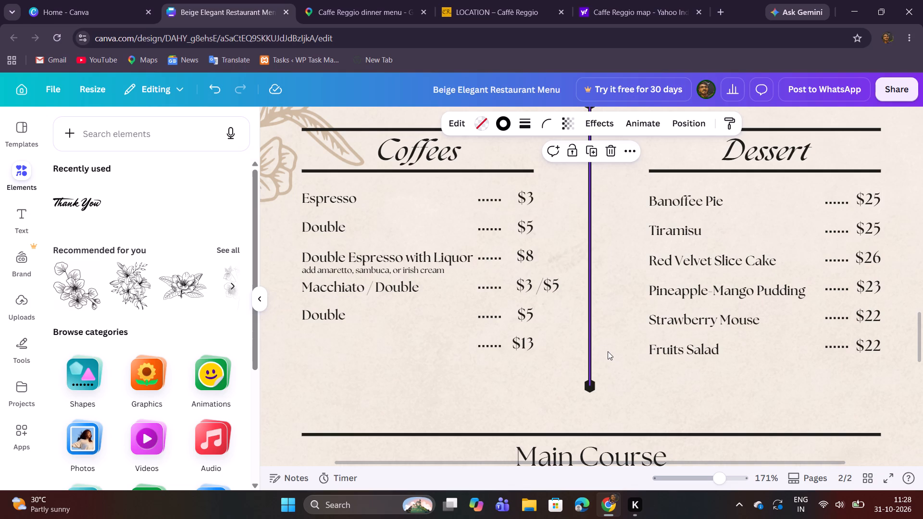
pyautogui.click(539, 290)
pyautogui.click(546, 289)
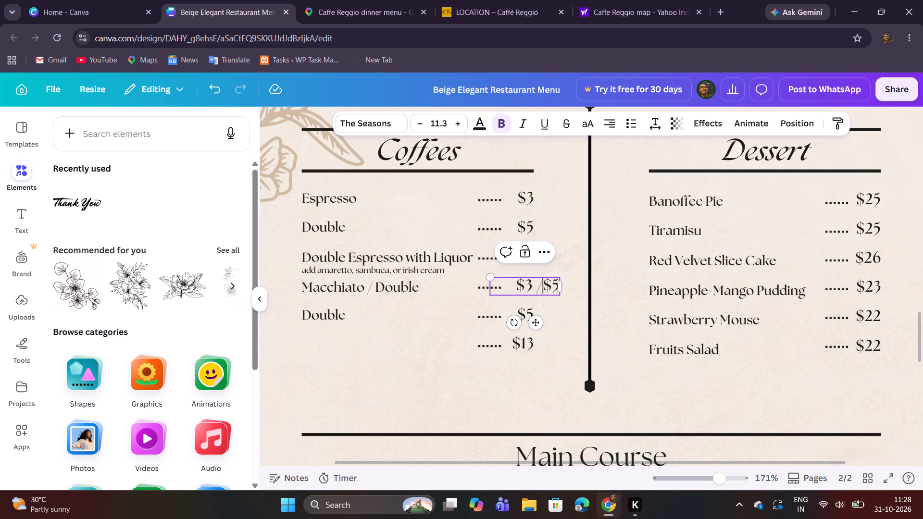
pyautogui.press('space')
pyautogui.click(570, 323)
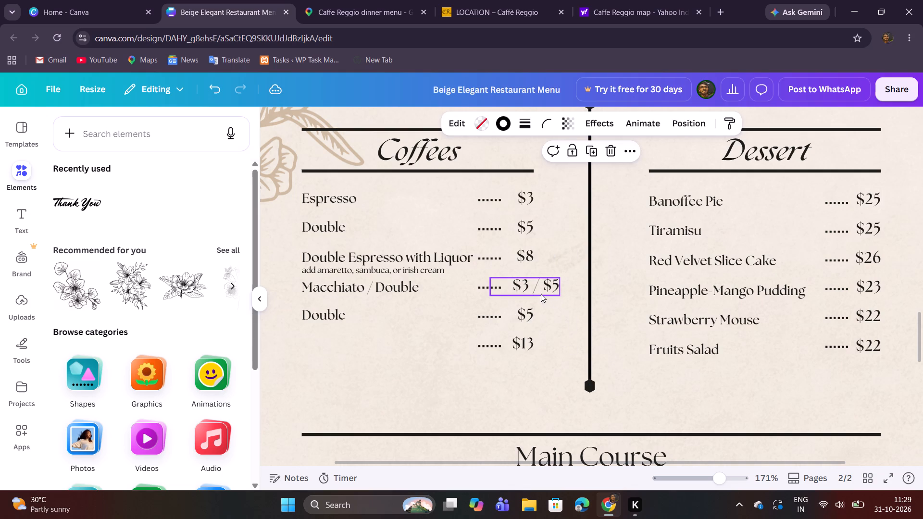
# Narrow the Macchiato / Double price box to about 1.2 wide and shift it slightly so it sits just after the dotted leader.
pyautogui.click(541, 294)
pyautogui.click(507, 289)
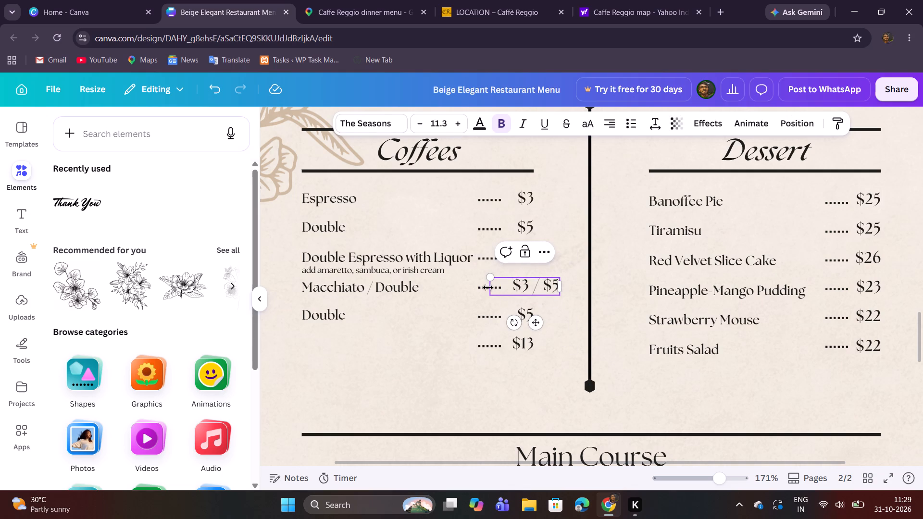
pyautogui.moveTo(490, 286); pyautogui.dragTo(509, 285)
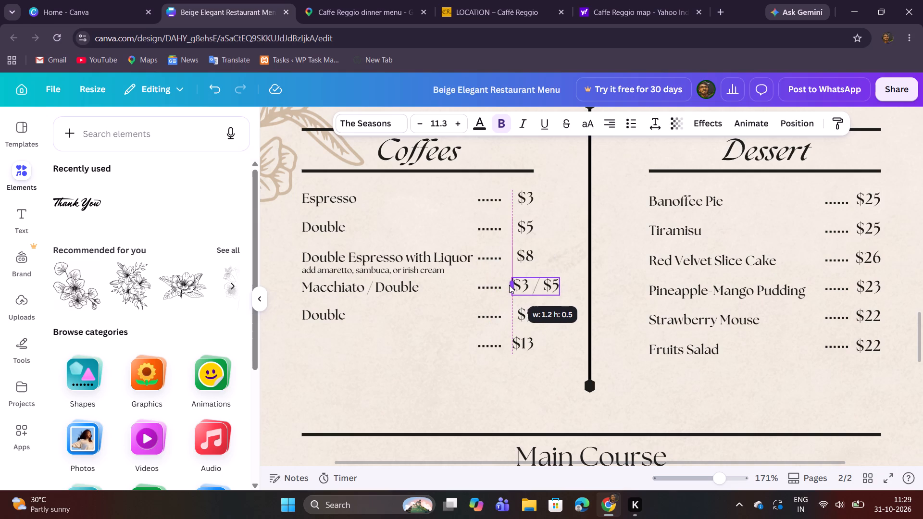
pyautogui.moveTo(509, 285); pyautogui.dragTo(510, 285)
pyautogui.moveTo(549, 323); pyautogui.dragTo(549, 323)
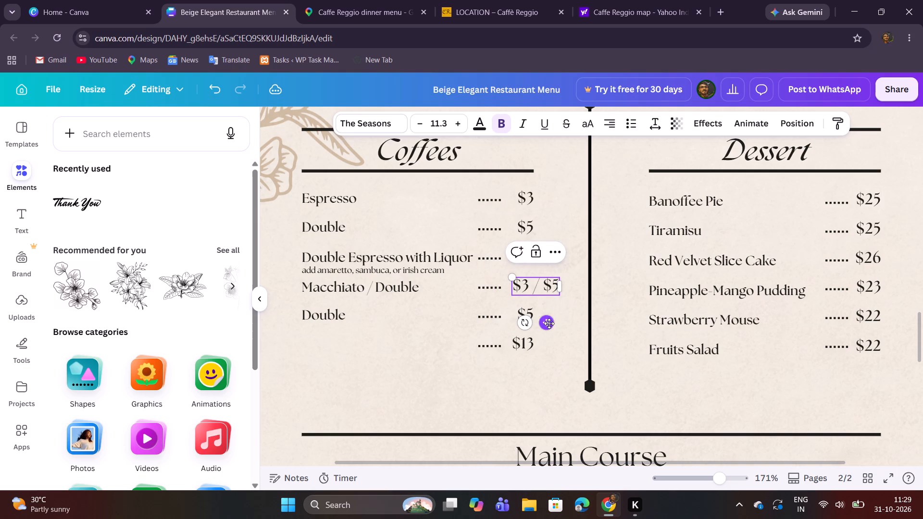
pyautogui.moveTo(549, 323); pyautogui.dragTo(554, 320)
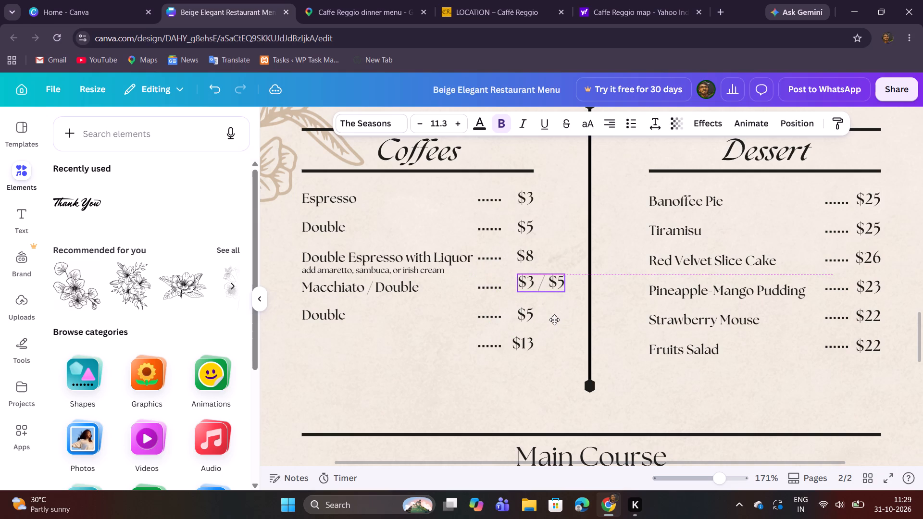
pyautogui.moveTo(554, 320); pyautogui.dragTo(551, 320)
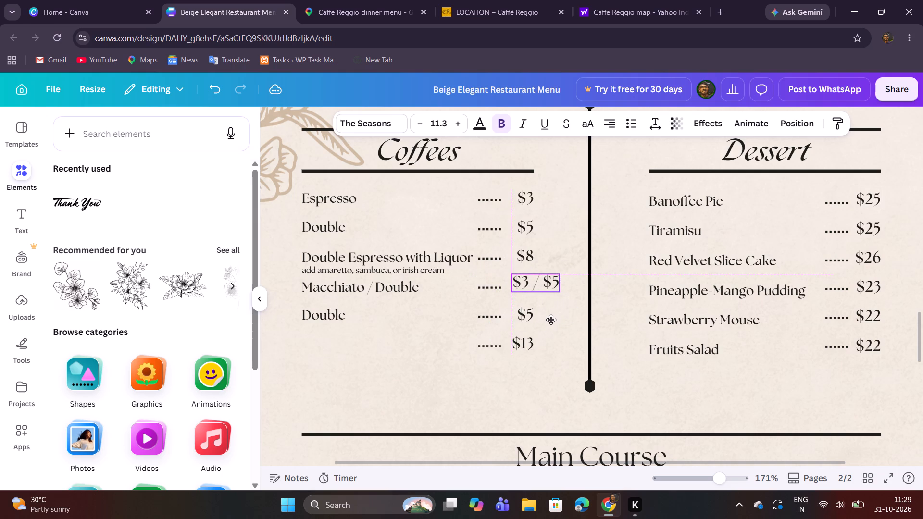
pyautogui.moveTo(551, 320); pyautogui.dragTo(545, 322)
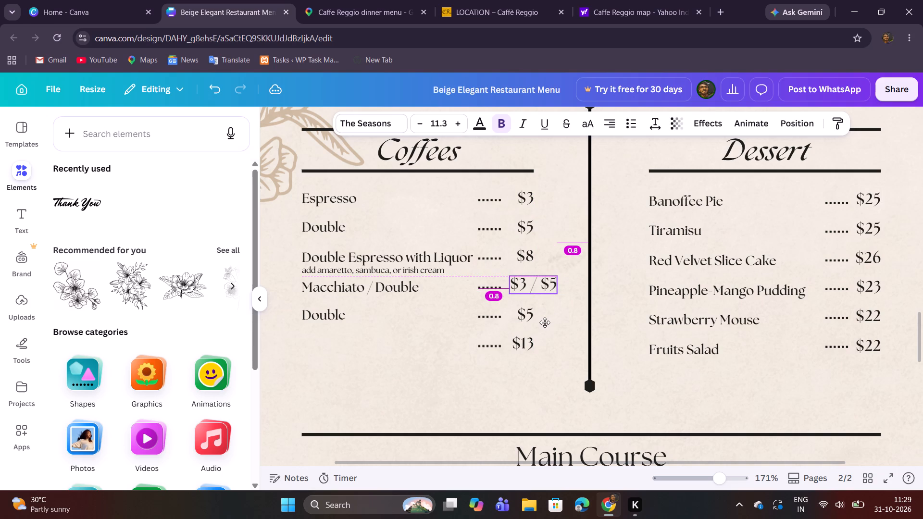
pyautogui.moveTo(545, 322); pyautogui.dragTo(541, 324)
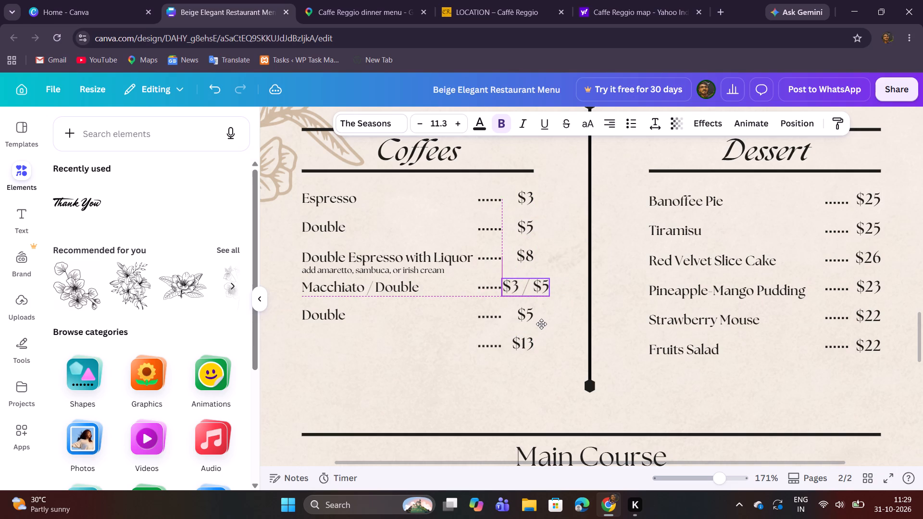
pyautogui.moveTo(541, 324); pyautogui.dragTo(543, 323)
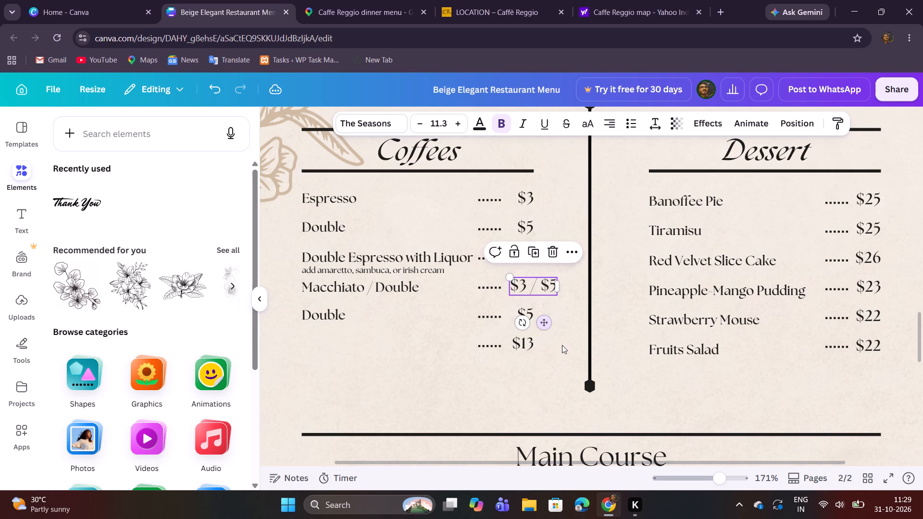
pyautogui.click(562, 345)
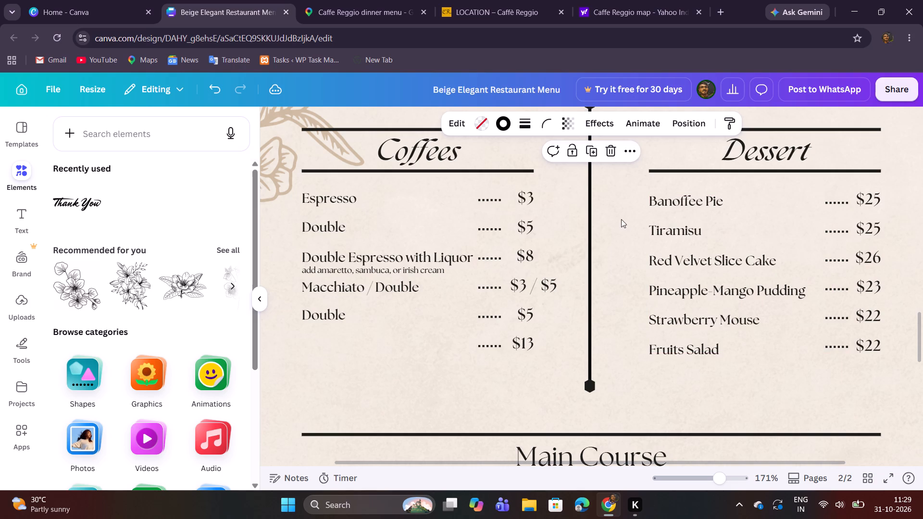
# Replace the "Double" item below Macchiato / Double with "Cappuccino", checking the spelling against the dinner menu photo.
pyautogui.click(328, 229)
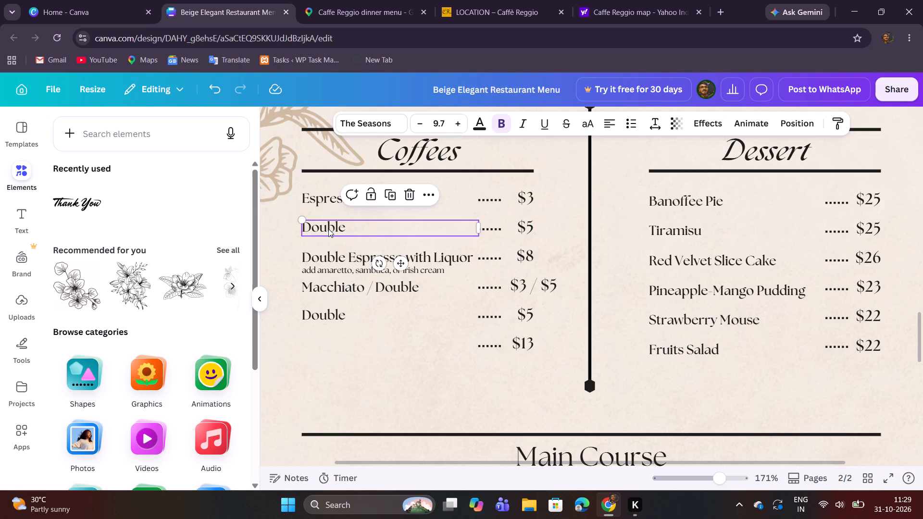
pyautogui.click(457, 382)
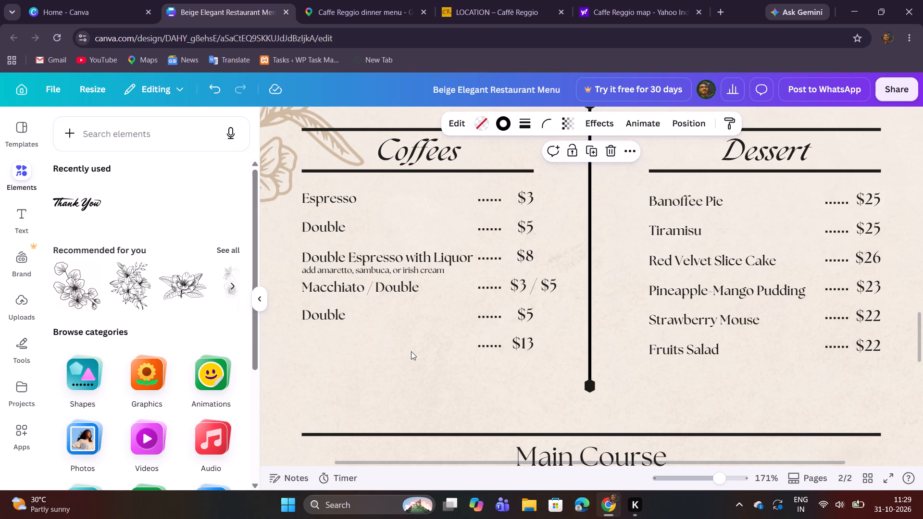
pyautogui.scroll(-1, 412, 351)
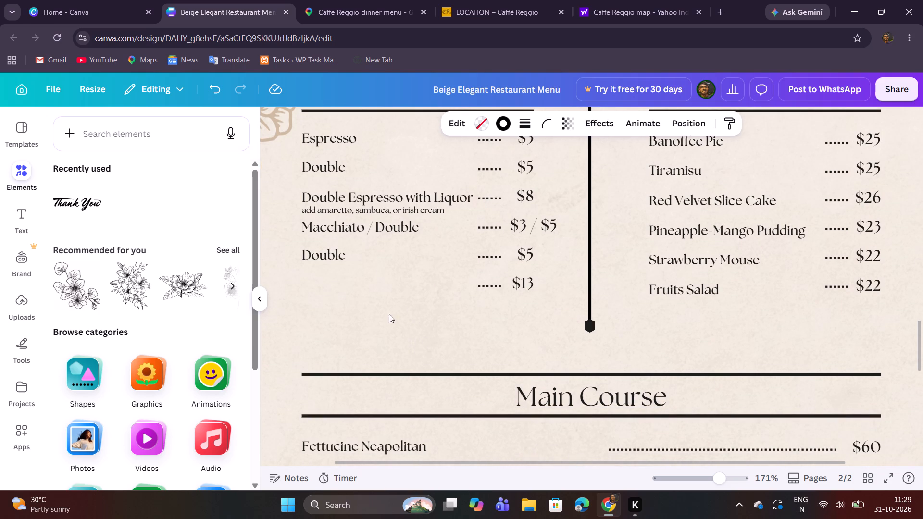
pyautogui.click(387, 0)
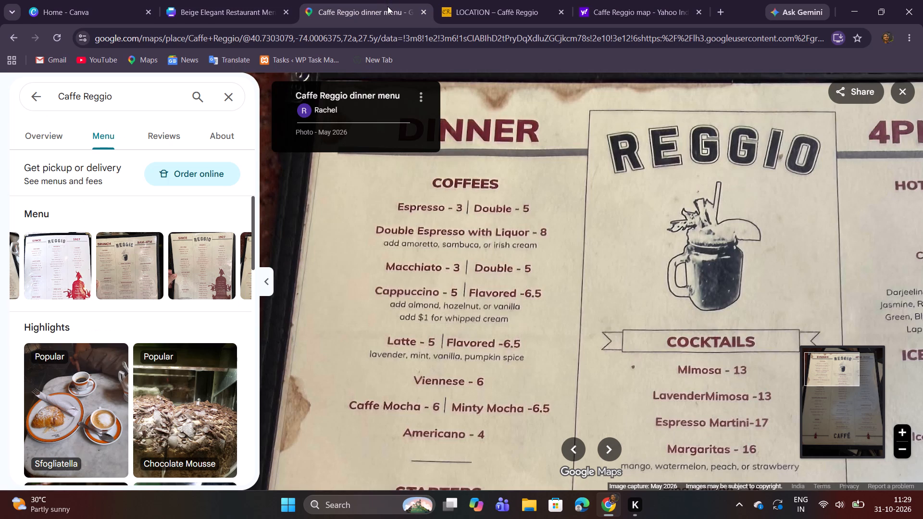
pyautogui.click(245, 0)
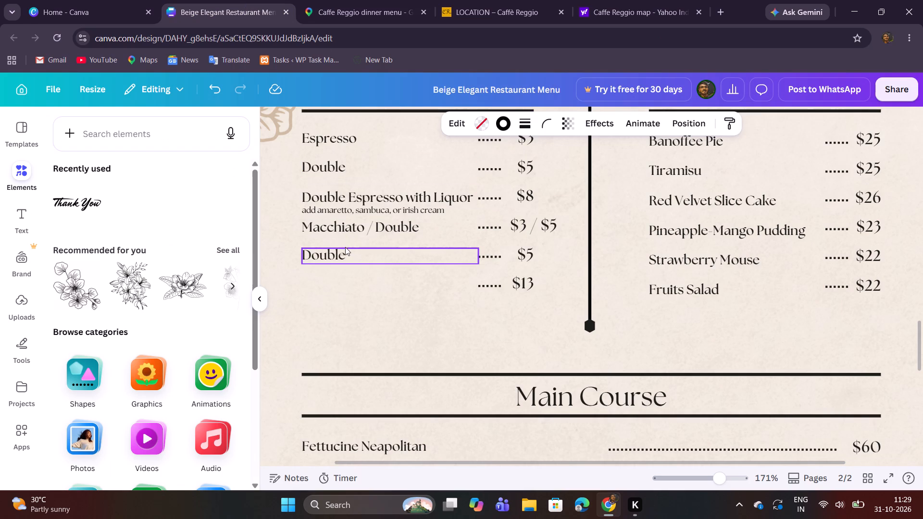
pyautogui.doubleClick(338, 255)
pyautogui.click(338, 255)
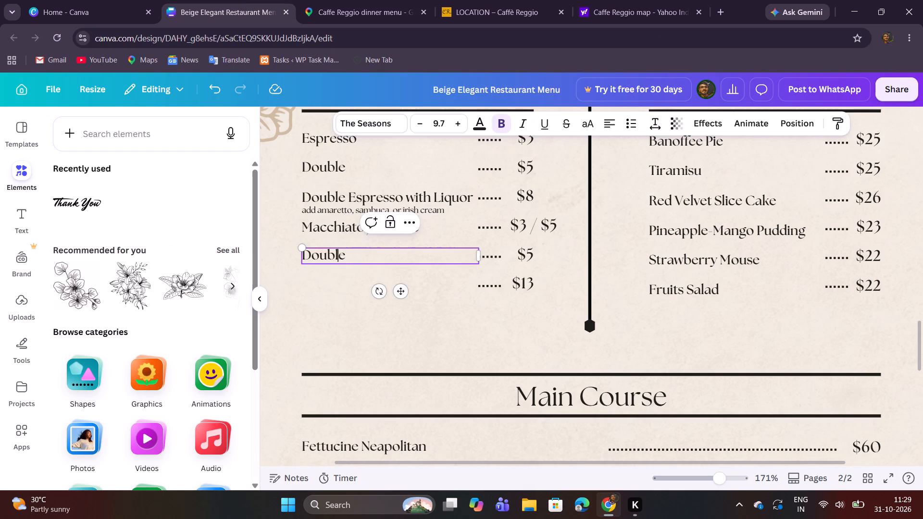
pyautogui.hotkey('ctrl', 'a')
pyautogui.write('Cappucino')
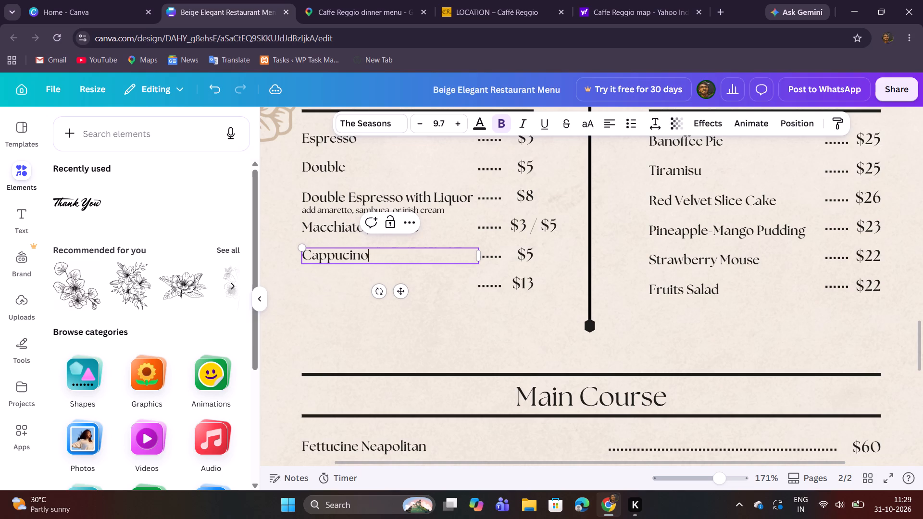
pyautogui.click(326, 13)
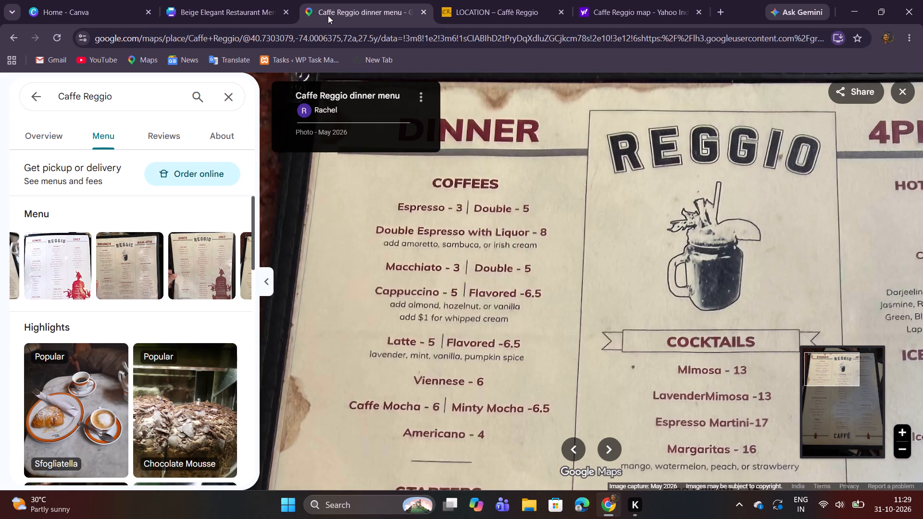
pyautogui.click(206, 12)
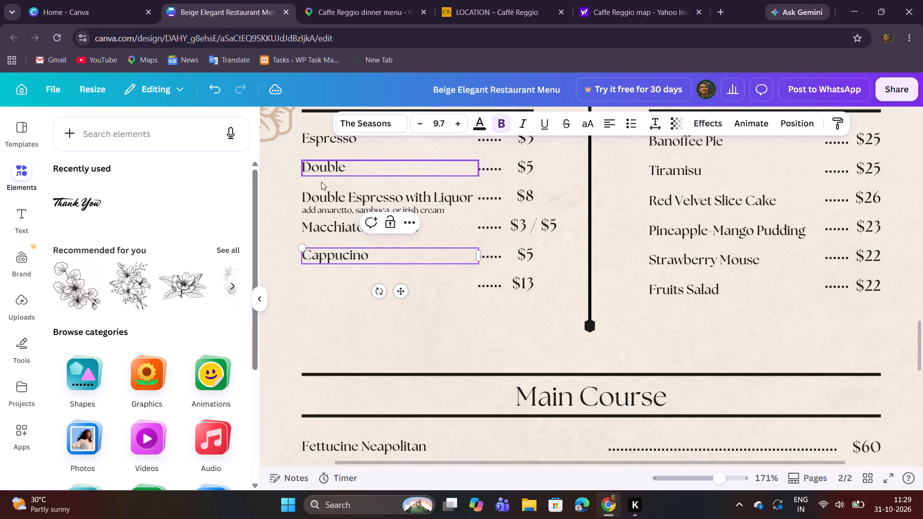
pyautogui.click(346, 256)
pyautogui.press('c')
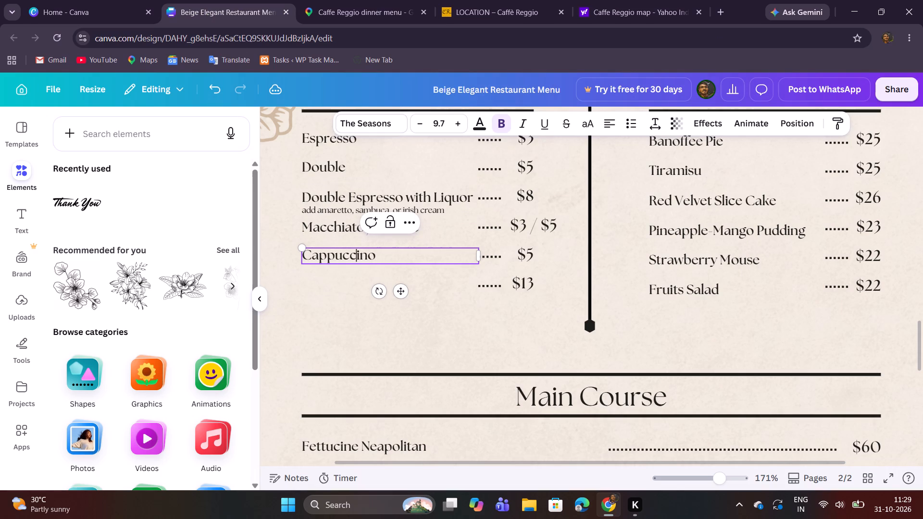
# Check the Cappuccino variant in the menu photo and append it to the item, making "Cappuccino/Flavoured".
pyautogui.click(311, 9)
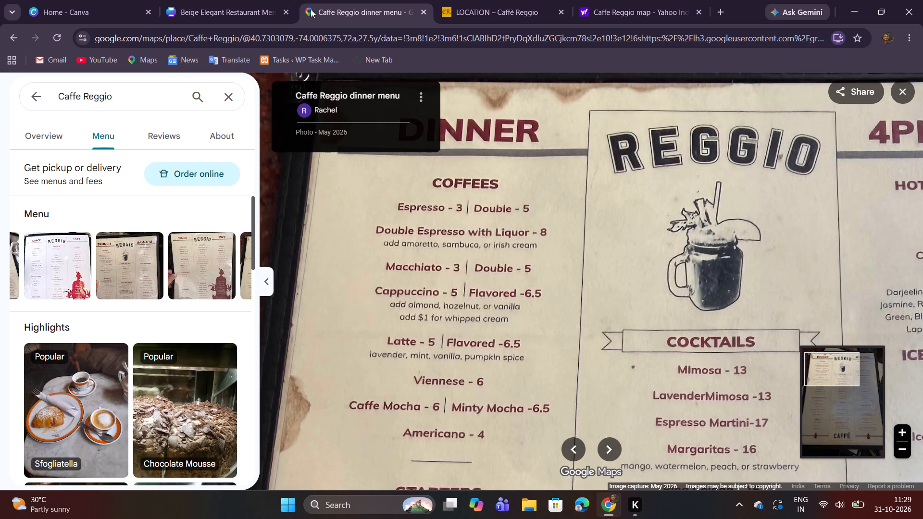
pyautogui.click(259, 0)
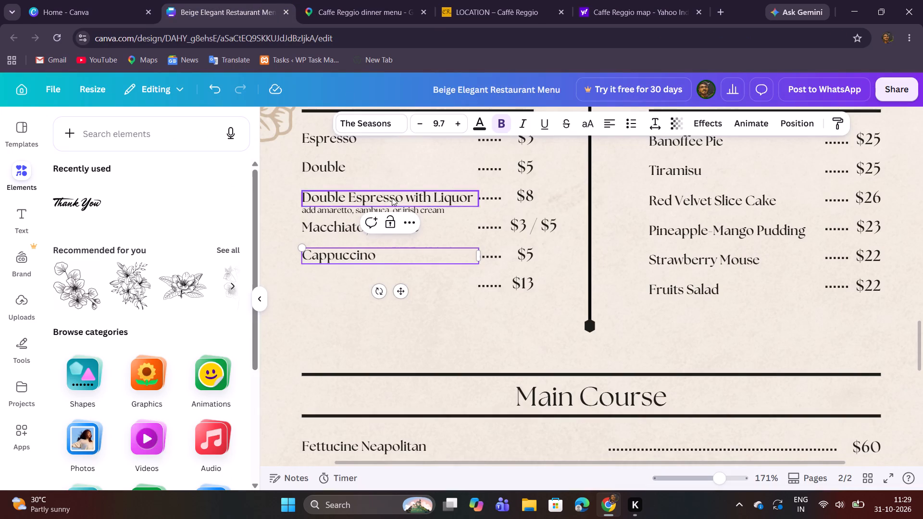
pyautogui.click(389, 254)
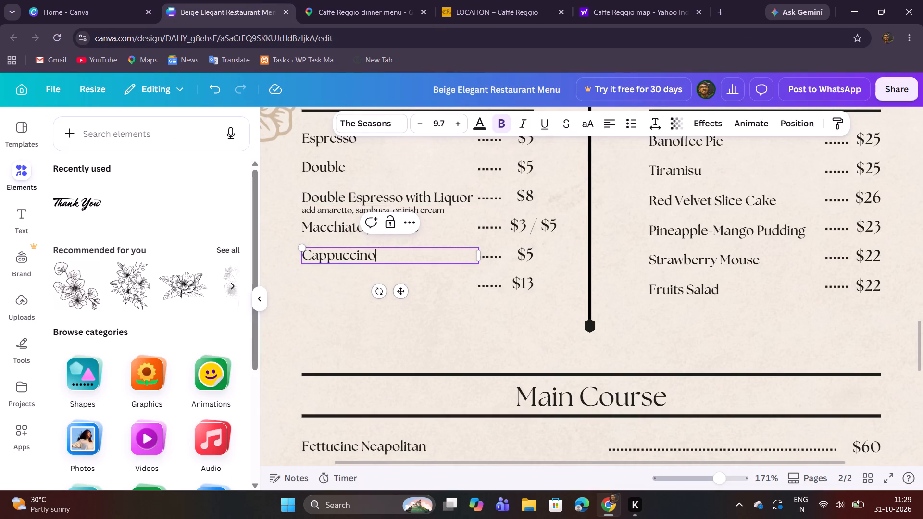
pyautogui.press('/')
pyautogui.write('Fa')
pyautogui.press('BackSpace')
pyautogui.write('lavoured')
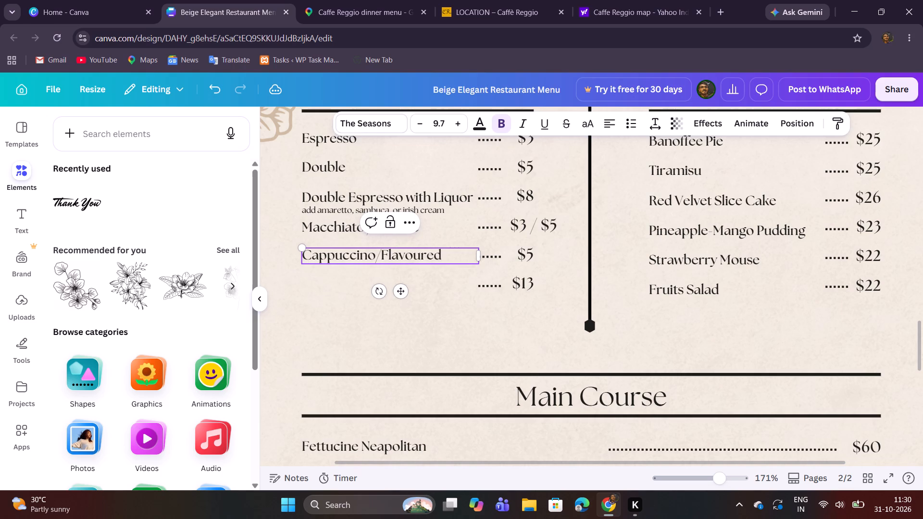
pyautogui.click(423, 335)
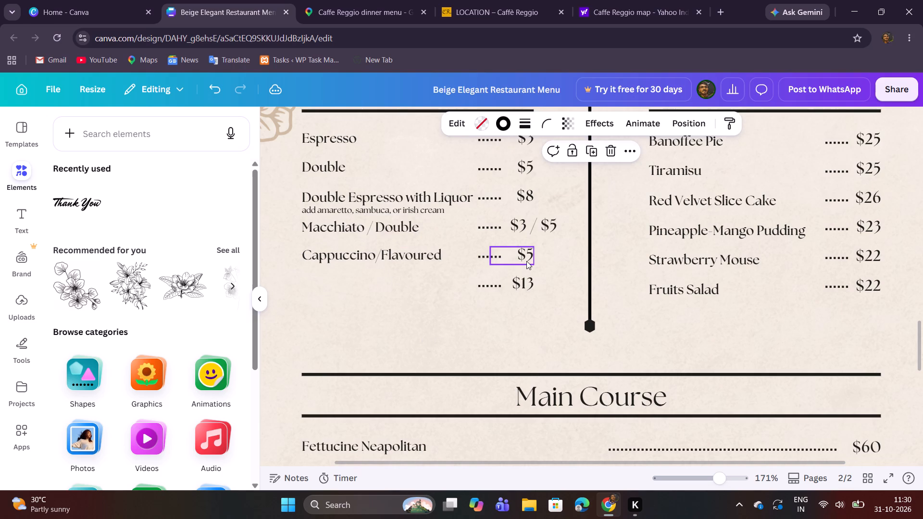
# Replace the Cappuccino/Flavoured price box with a duplicate of the Macchiato / Double price box, aligned directly below the original on the Cappuccino line.
pyautogui.click(526, 235)
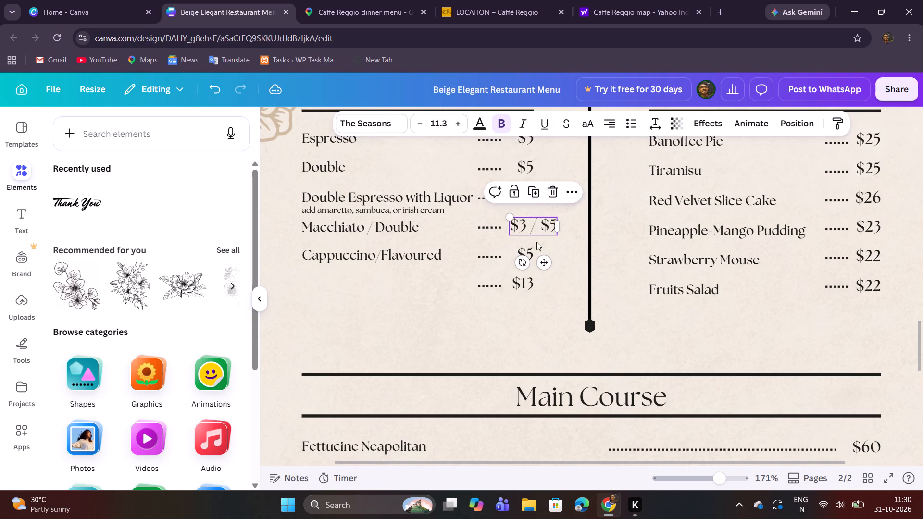
pyautogui.click(527, 256)
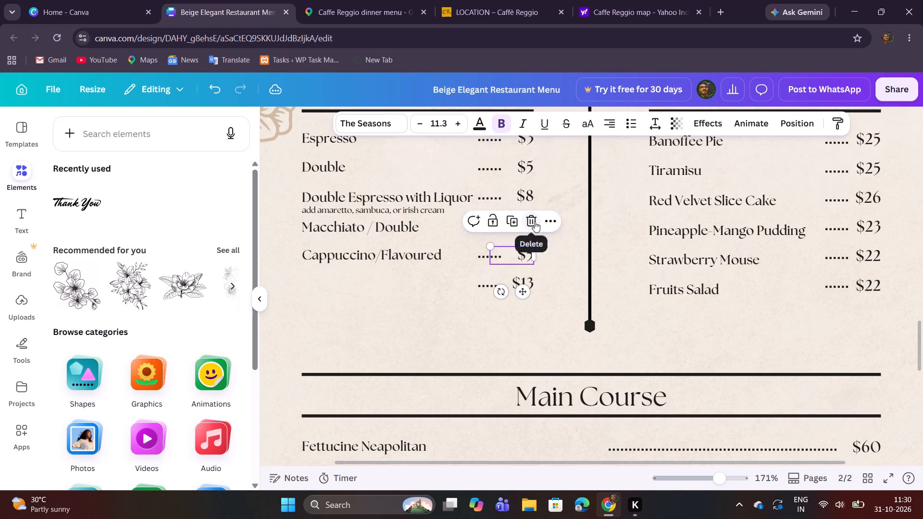
pyautogui.click(535, 222)
pyautogui.click(536, 228)
pyautogui.click(535, 193)
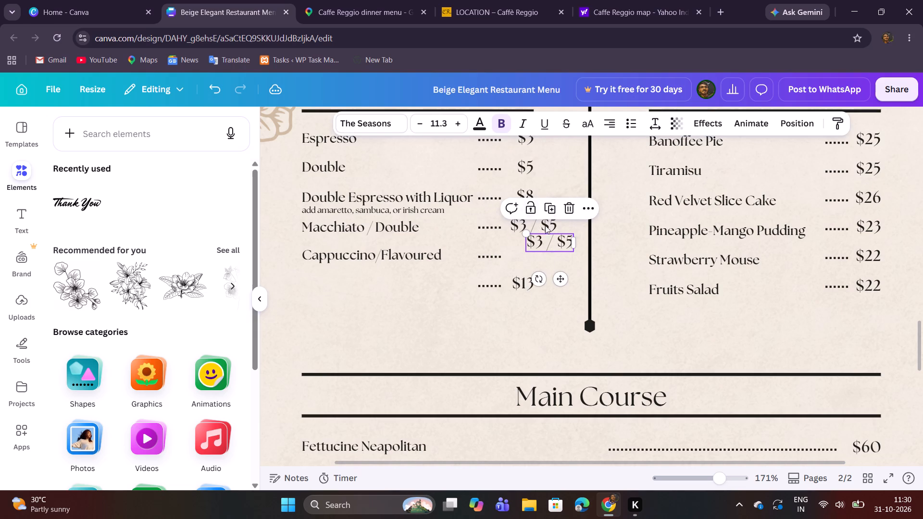
pyautogui.keyDown('shift'); pyautogui.click(560, 282); pyautogui.keyUp('shift')
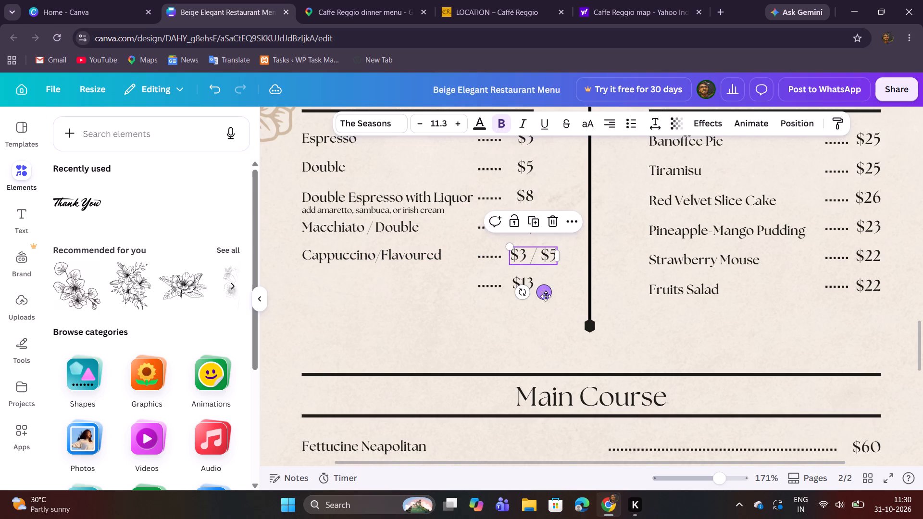
pyautogui.click(572, 297)
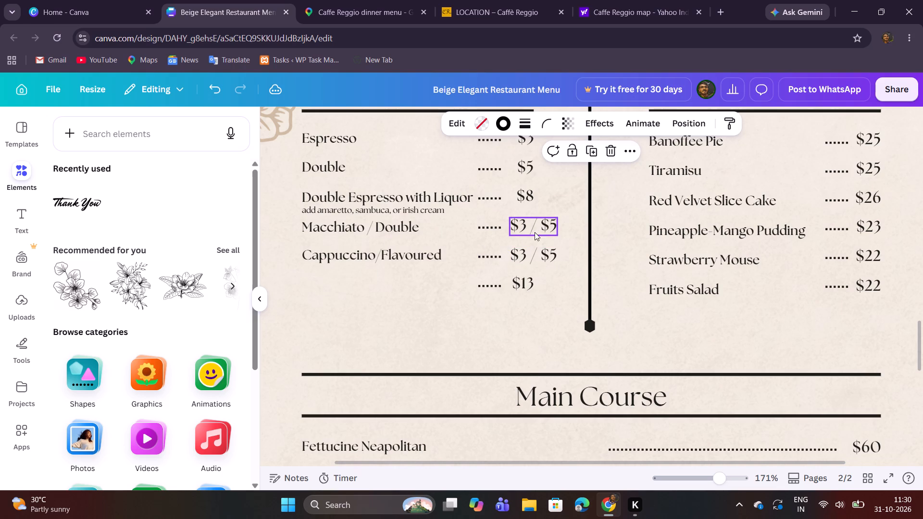
# Check the Cappuccino and Flavored prices in the dinner menu photo and set the Cappuccino/Flavoured price to "$5 / $6.5".
pyautogui.click(355, 0)
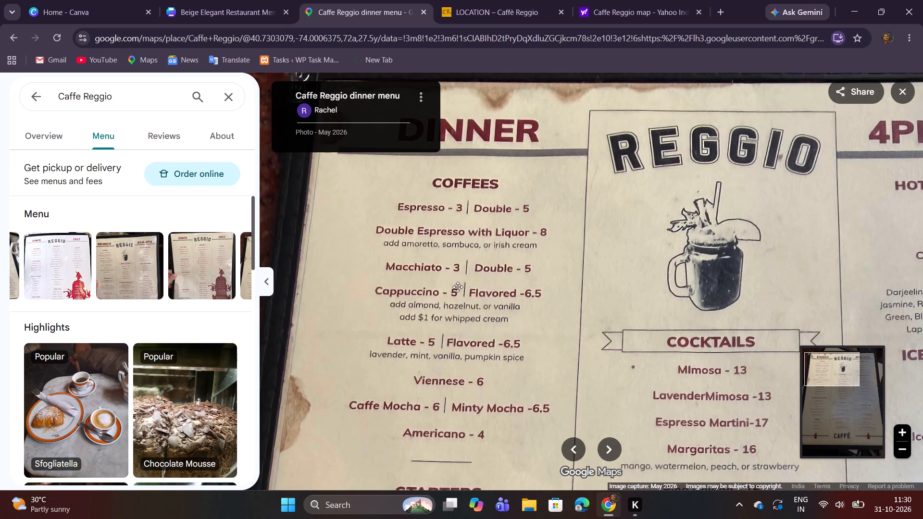
pyautogui.click(222, 7)
pyautogui.click(521, 252)
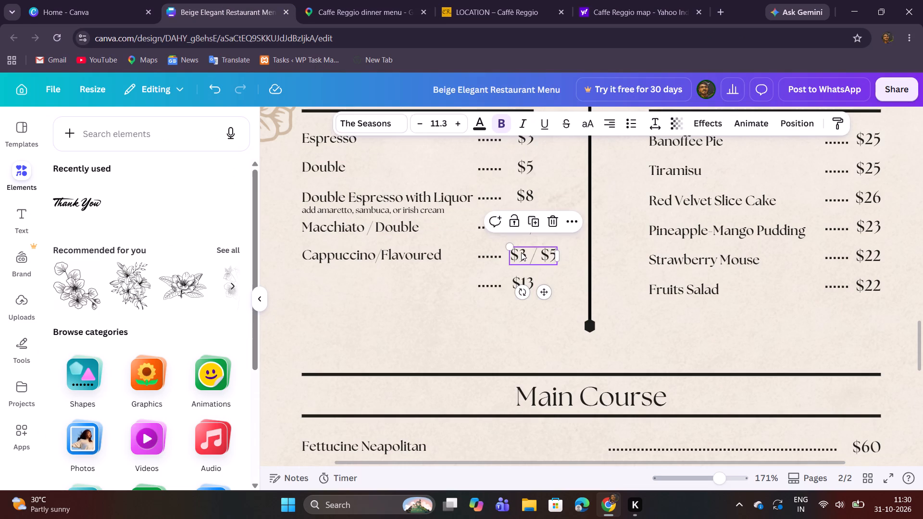
pyautogui.click(524, 254)
pyautogui.click(524, 255)
pyautogui.press('BackSpace')
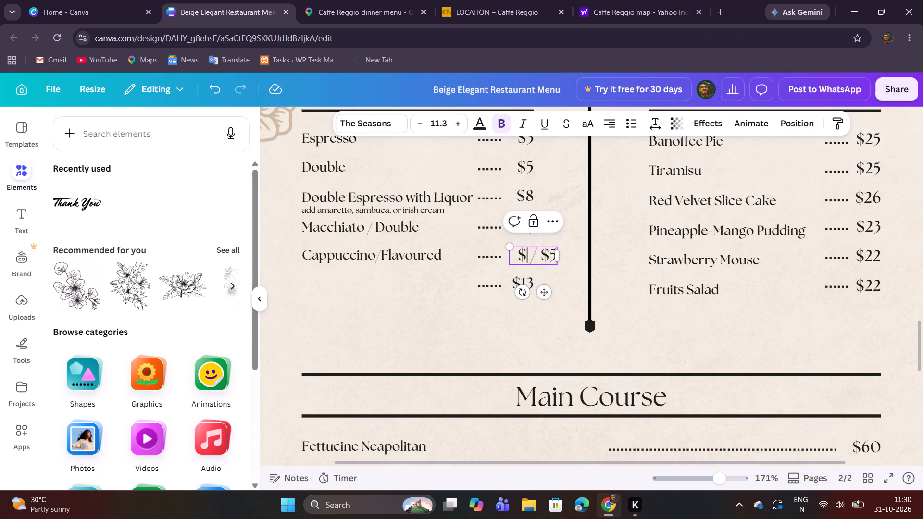
pyautogui.press('5')
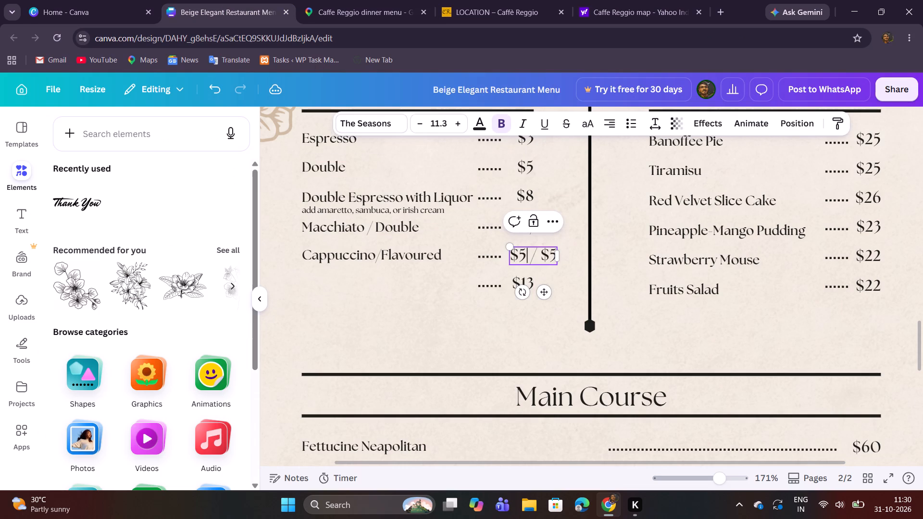
pyautogui.click(549, 259)
pyautogui.press('6')
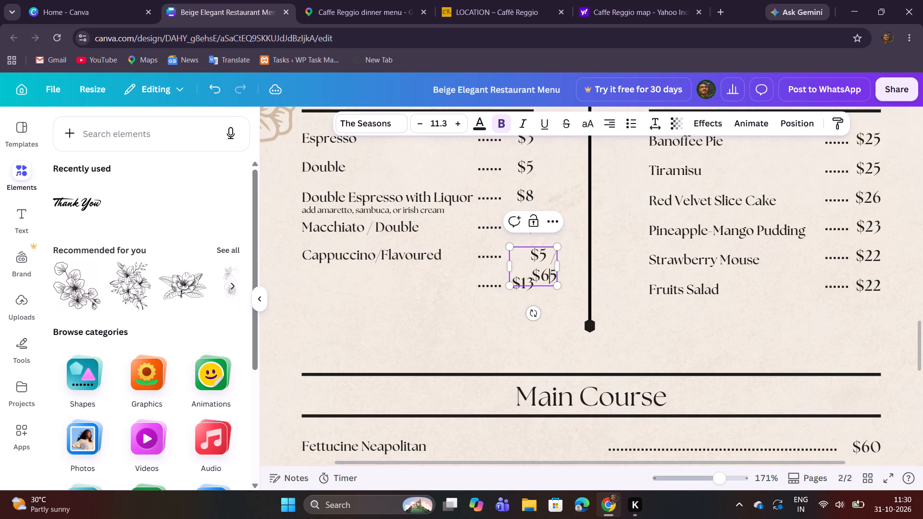
pyautogui.press('.')
# Widen the Cappuccino/Flavoured price box to about 1.6 so the whole price fits on one line.
pyautogui.moveTo(558, 266); pyautogui.dragTo(562, 266)
pyautogui.moveTo(562, 266); pyautogui.dragTo(571, 265)
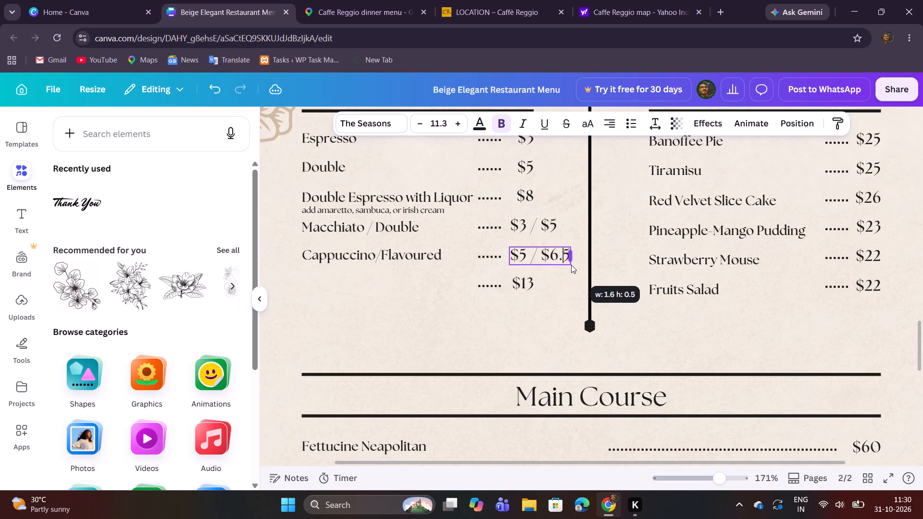
pyautogui.moveTo(571, 265); pyautogui.dragTo(571, 264)
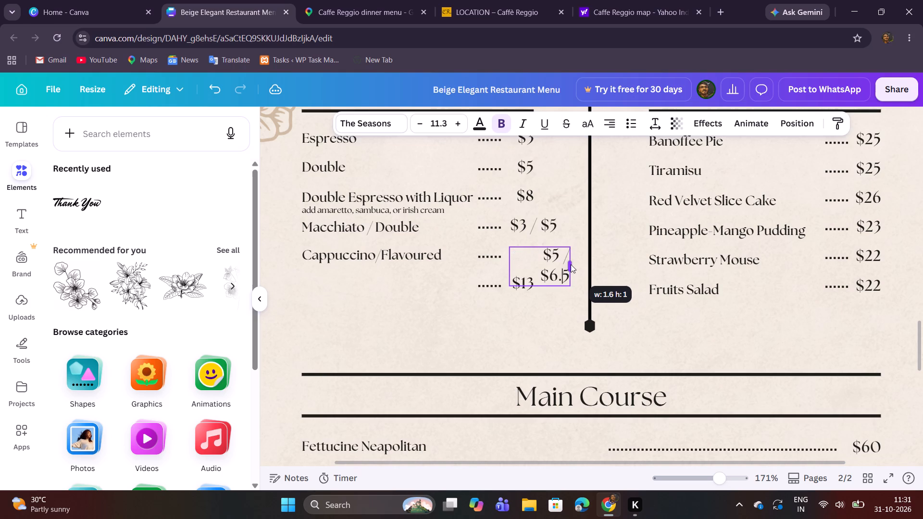
pyautogui.moveTo(571, 264); pyautogui.dragTo(572, 264)
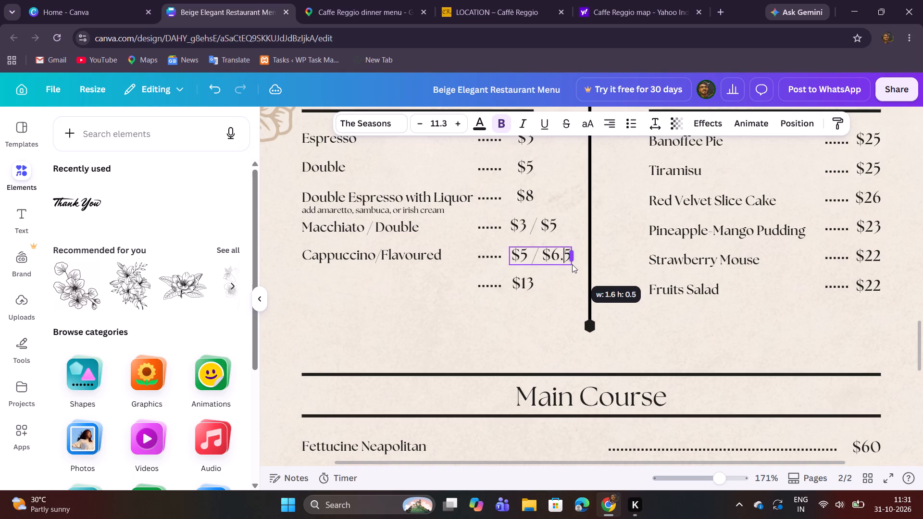
pyautogui.moveTo(572, 264); pyautogui.dragTo(571, 264)
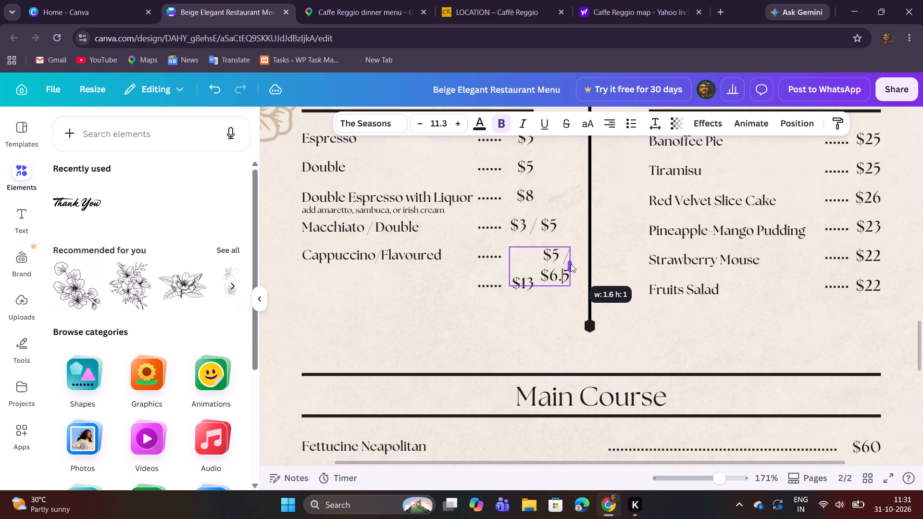
pyautogui.moveTo(571, 264); pyautogui.dragTo(571, 264)
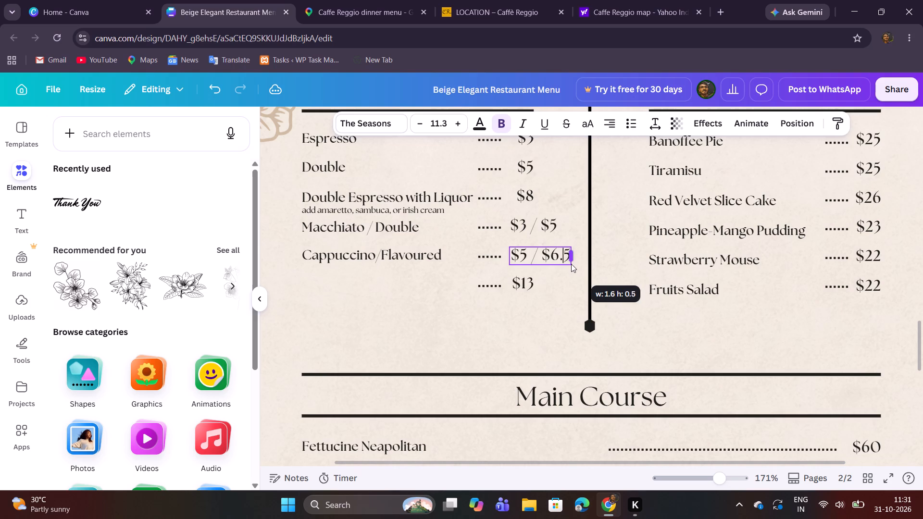
pyautogui.moveTo(571, 264); pyautogui.dragTo(571, 263)
pyautogui.click(570, 289)
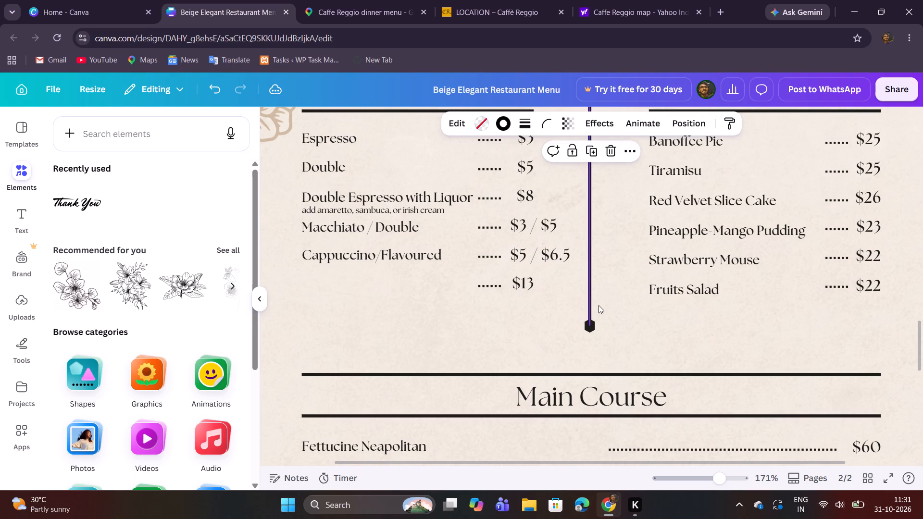
# Remove the spaces around the slash in the Macchiato / Double price, making it "$3/$5".
pyautogui.scroll(2, 609, 297)
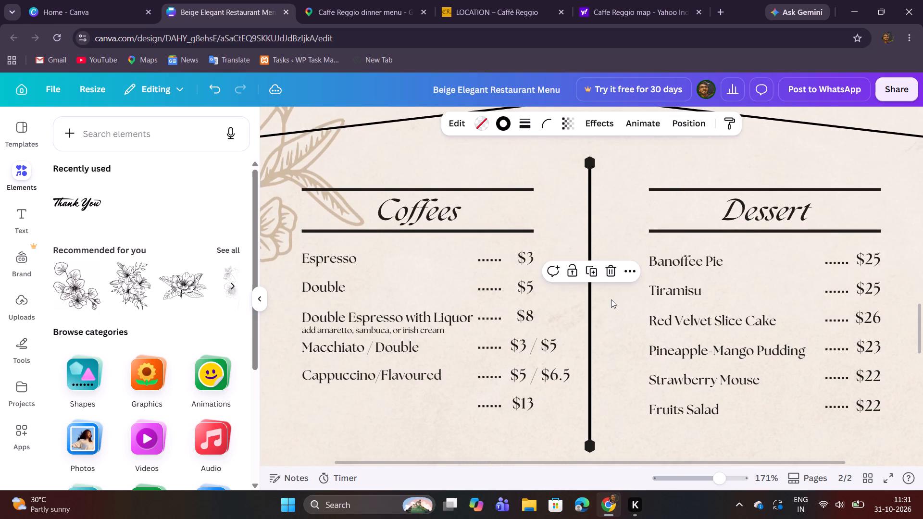
pyautogui.scroll(-2, 611, 298)
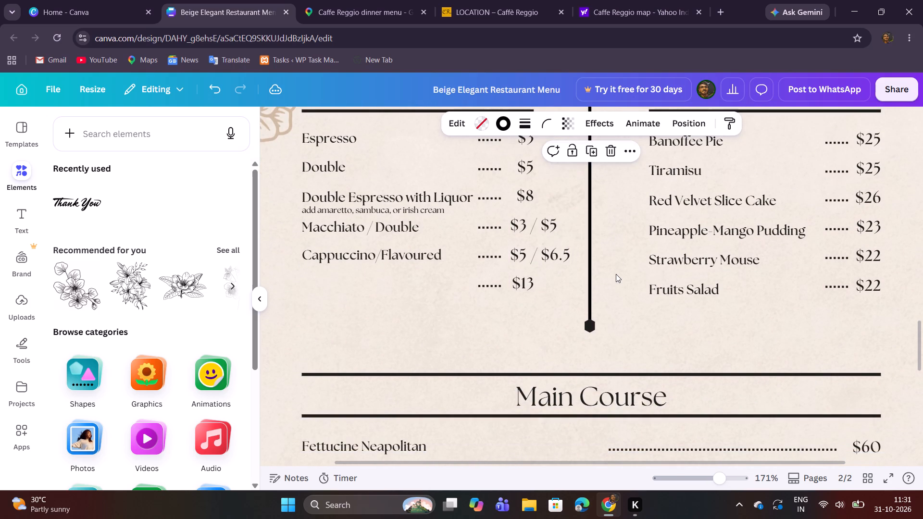
pyautogui.click(320, 328)
pyautogui.scroll(3, 439, 305)
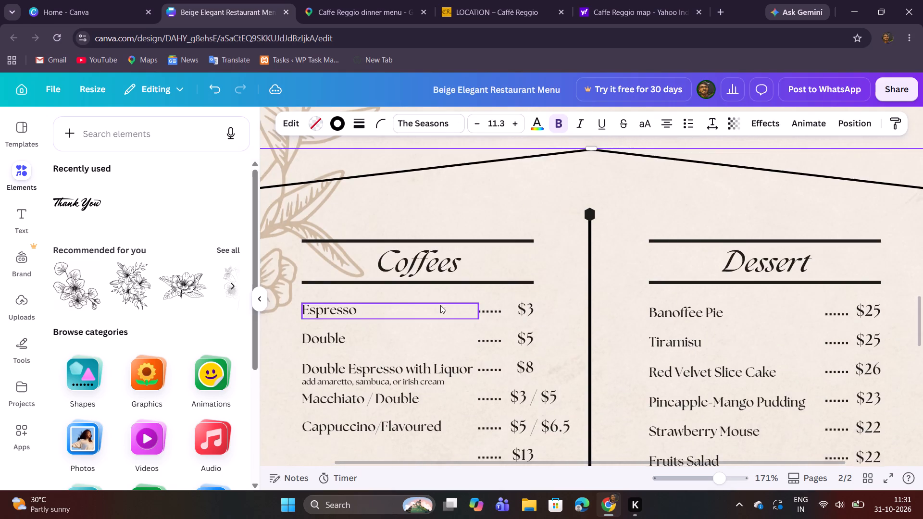
pyautogui.scroll(-1, 447, 312)
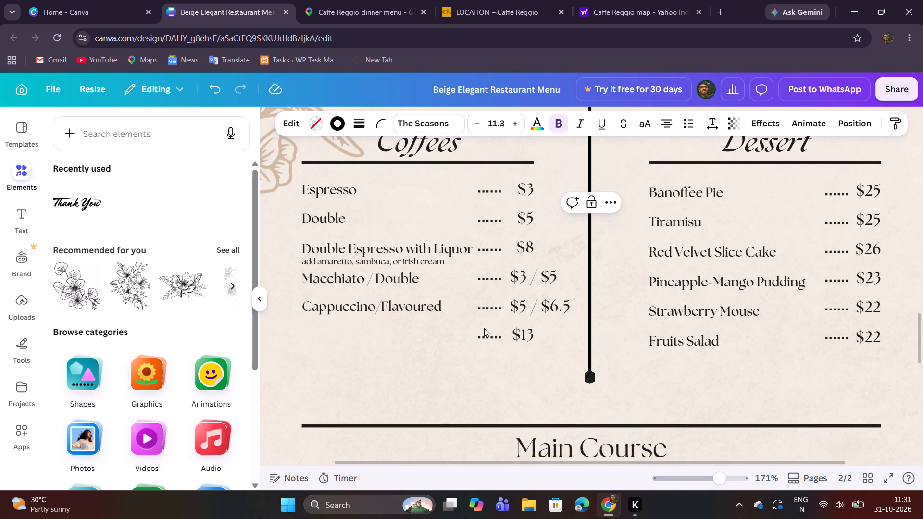
pyautogui.click(531, 278)
pyautogui.click(549, 277)
pyautogui.click(541, 276)
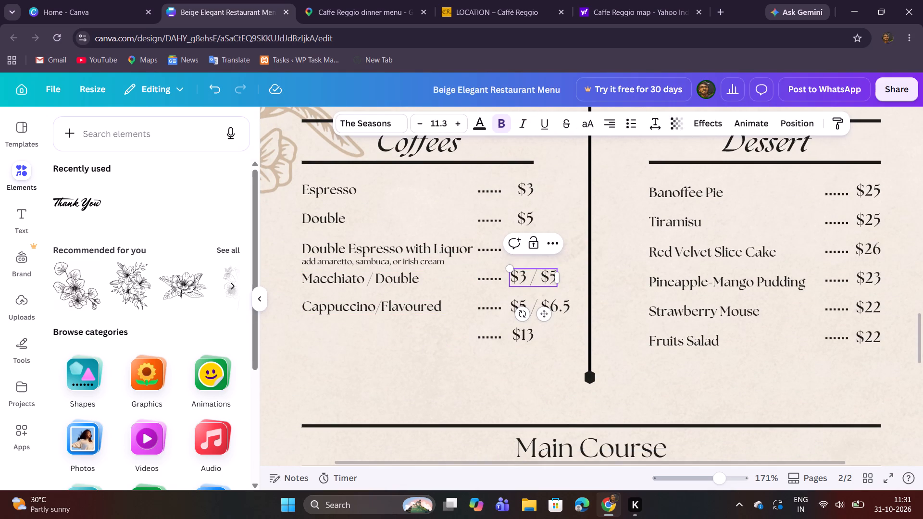
pyautogui.press('BackSpace')
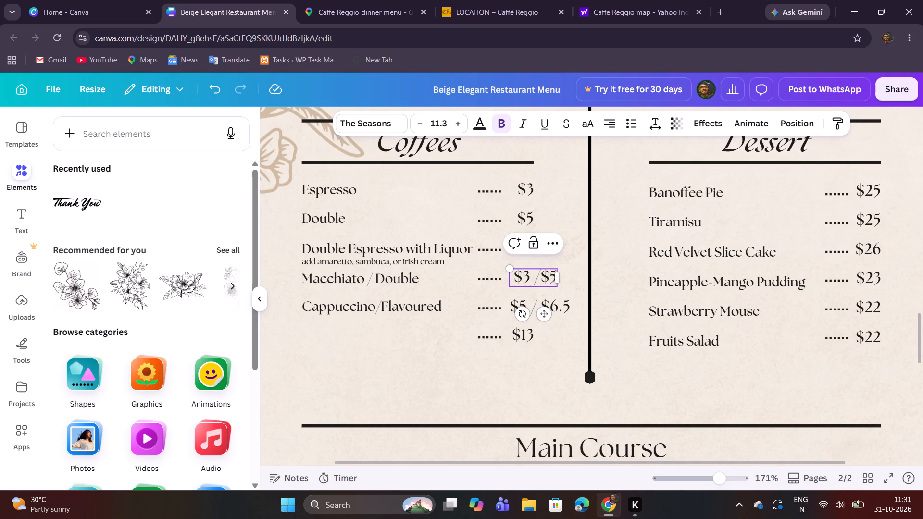
pyautogui.click(534, 278)
pyautogui.press('BackSpace')
# Remove the spaces around the slash in the Cappuccino/Flavoured price, making it "$5/$6.5".
pyautogui.doubleClick(542, 303)
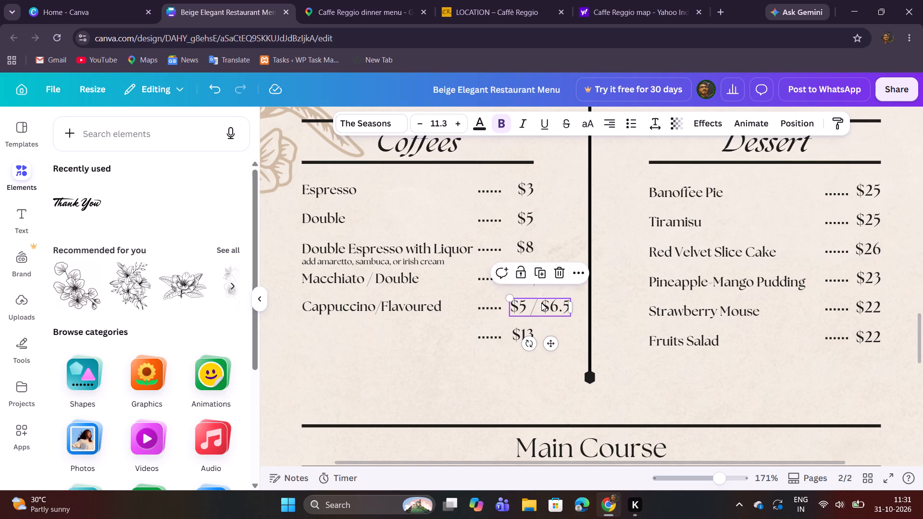
pyautogui.press('BackSpace')
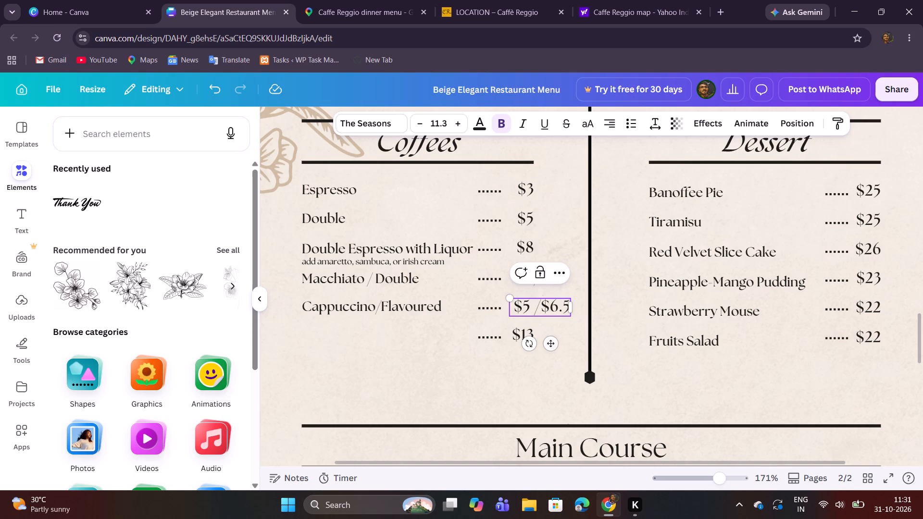
pyautogui.press('Left')
pyautogui.press('BackSpace')
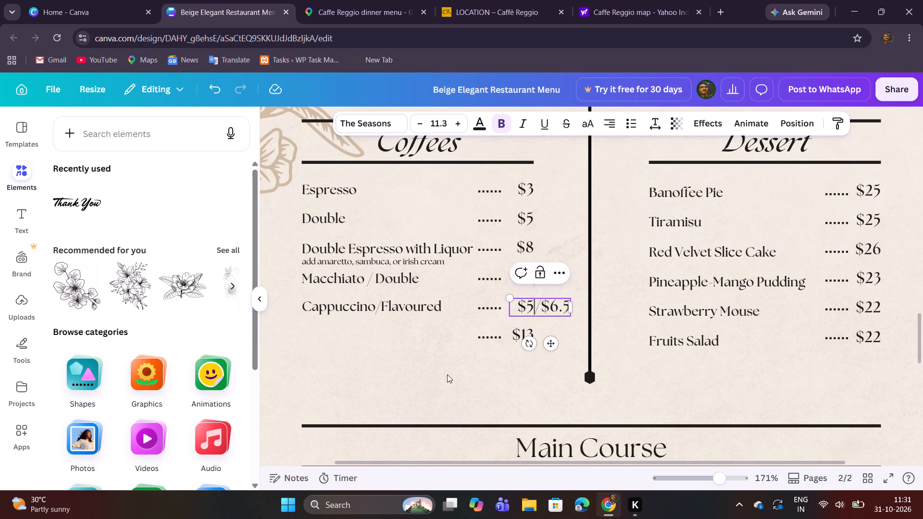
pyautogui.click(447, 375)
# Narrow the Cappuccino/Flavoured price box to about 1.5 by trimming the empty space before the price.
pyautogui.click(537, 309)
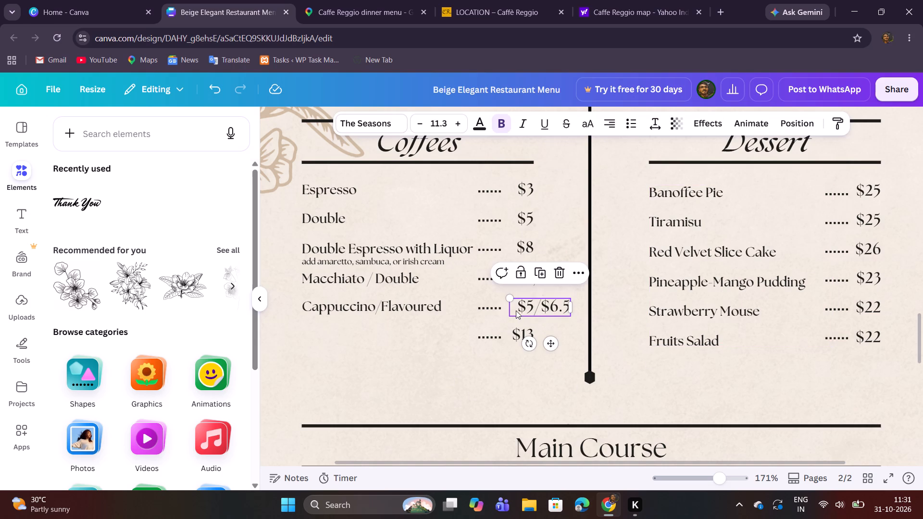
pyautogui.click(516, 309)
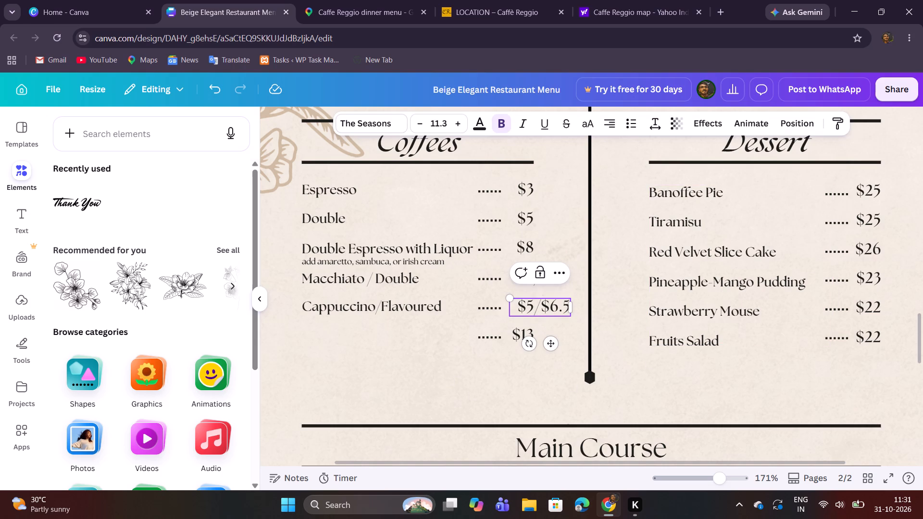
pyautogui.moveTo(509, 308); pyautogui.dragTo(511, 308)
pyautogui.moveTo(511, 308); pyautogui.dragTo(517, 307)
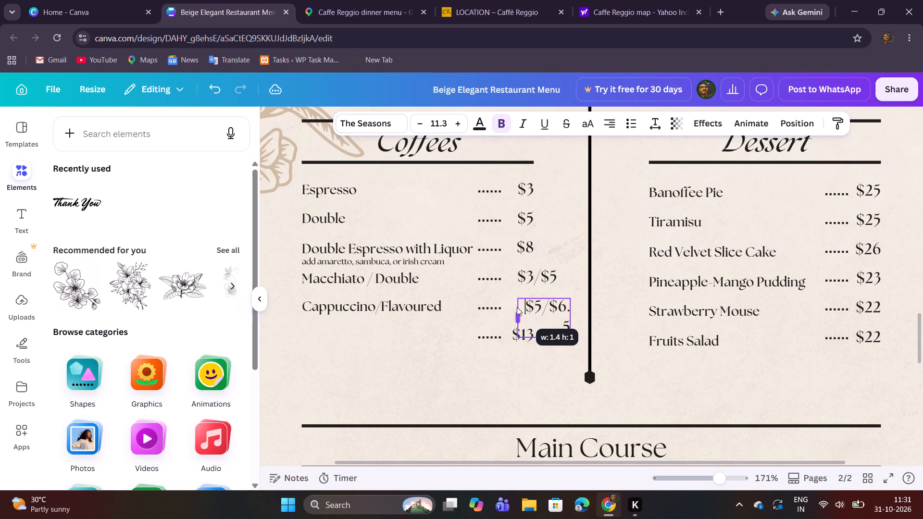
pyautogui.moveTo(517, 307); pyautogui.dragTo(515, 307)
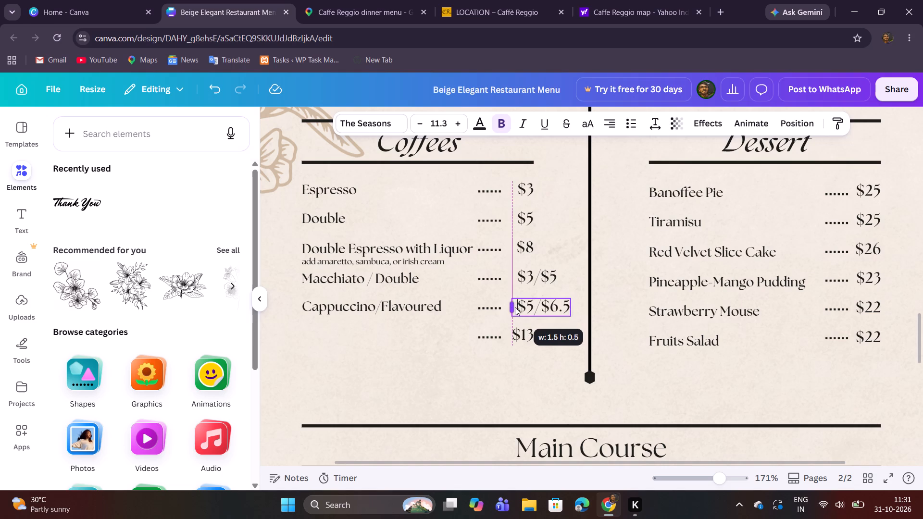
pyautogui.moveTo(515, 307); pyautogui.dragTo(515, 308)
pyautogui.click(464, 392)
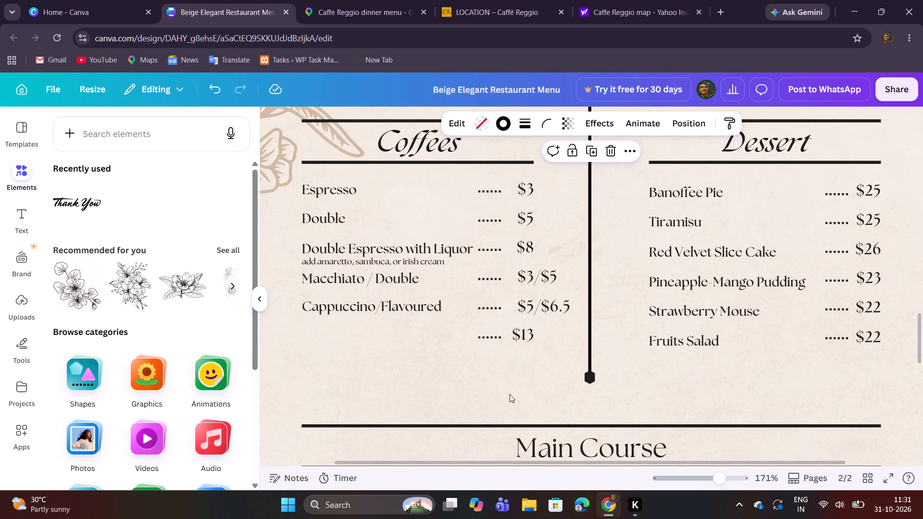
# Shift the Cappuccino/Flavoured price slightly left so its box lines up with the price column and stays level with its item name.
pyautogui.click(548, 319)
pyautogui.click(547, 311)
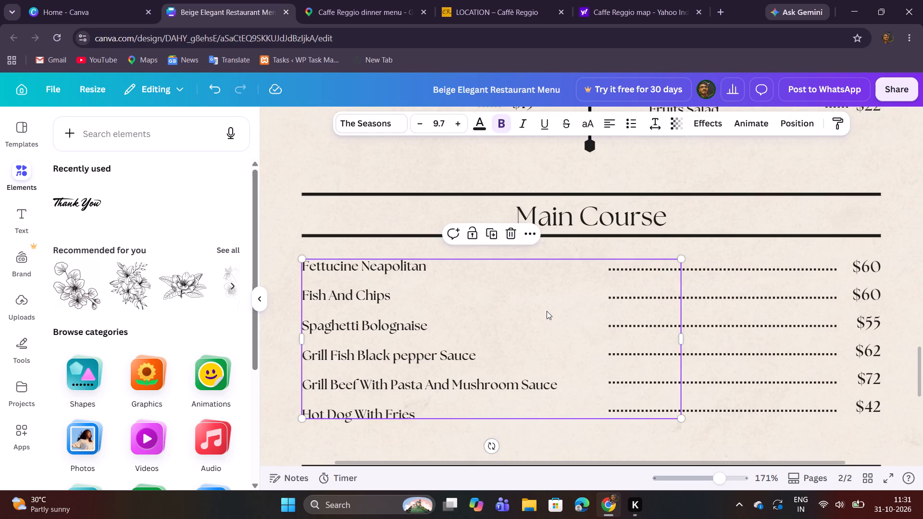
pyautogui.scroll(-2, 546, 311)
pyautogui.scroll(7, 546, 311)
pyautogui.scroll(-1, 541, 329)
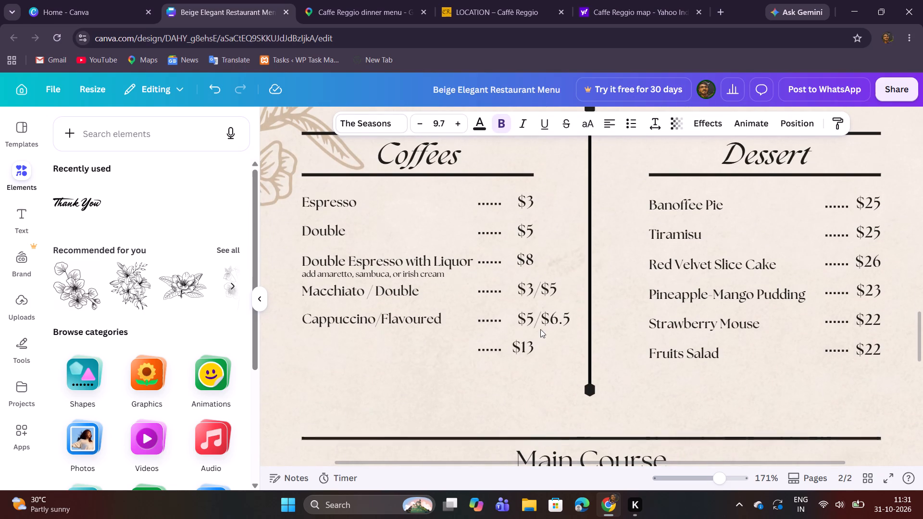
pyautogui.click(538, 329)
pyautogui.click(554, 353)
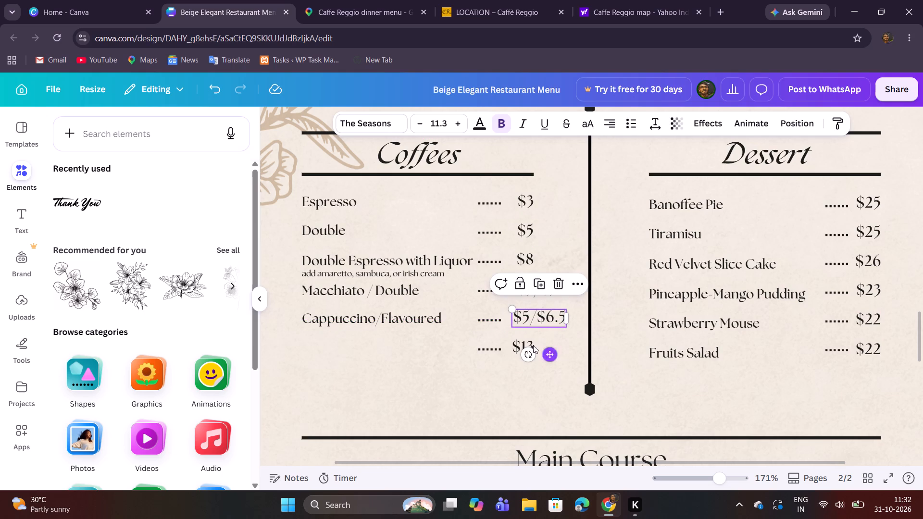
pyautogui.click(511, 319)
pyautogui.keyDown('shift'); pyautogui.click(546, 356); pyautogui.keyUp('shift')
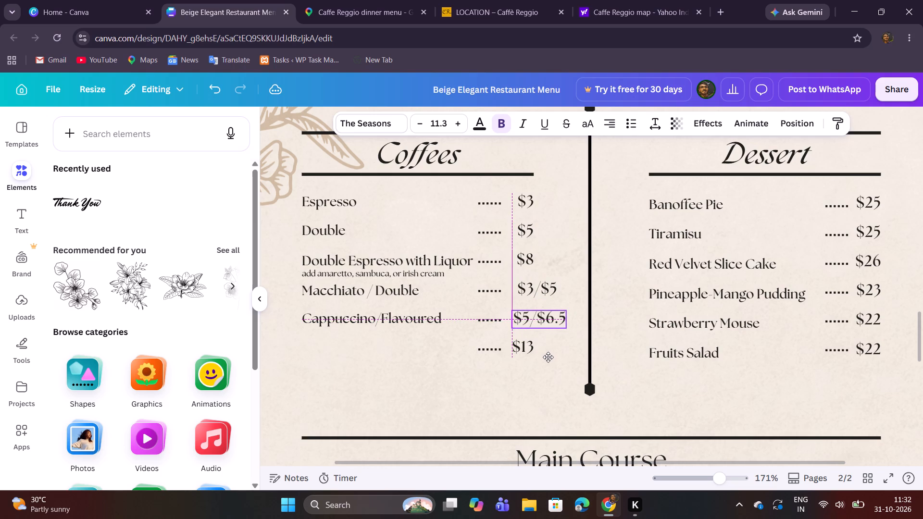
pyautogui.click(553, 383)
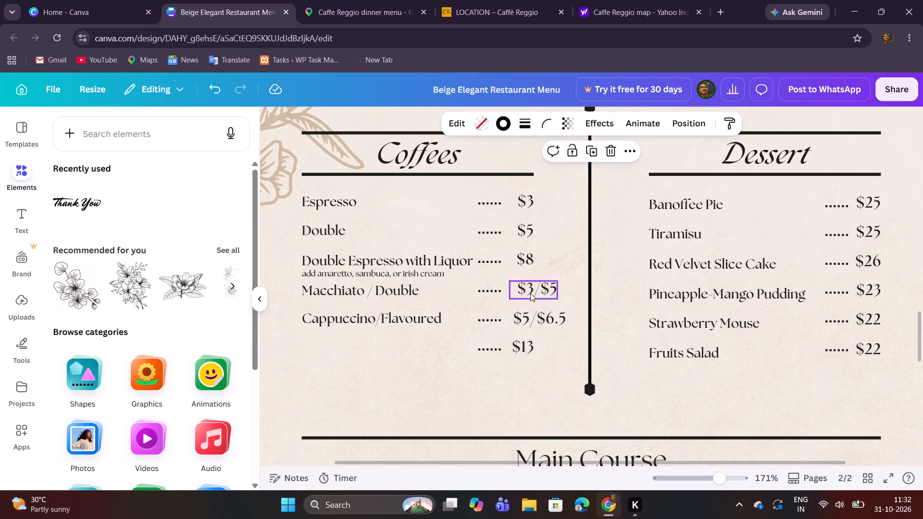
pyautogui.click(530, 293)
pyautogui.click(556, 359)
# Remove the spaces around the slash in the Macchiato / Double item name, making it "Macchiato/Double".
pyautogui.scroll(-1, 607, 343)
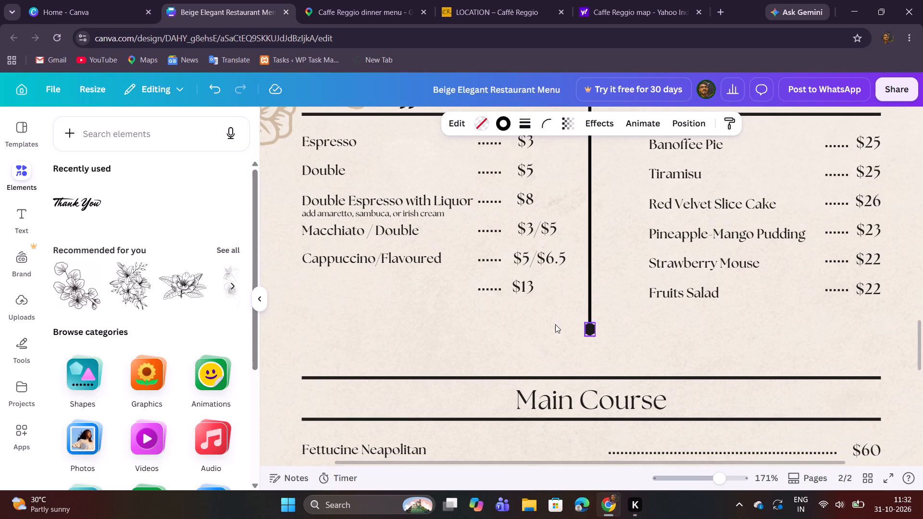
pyautogui.click(372, 236)
pyautogui.click(374, 235)
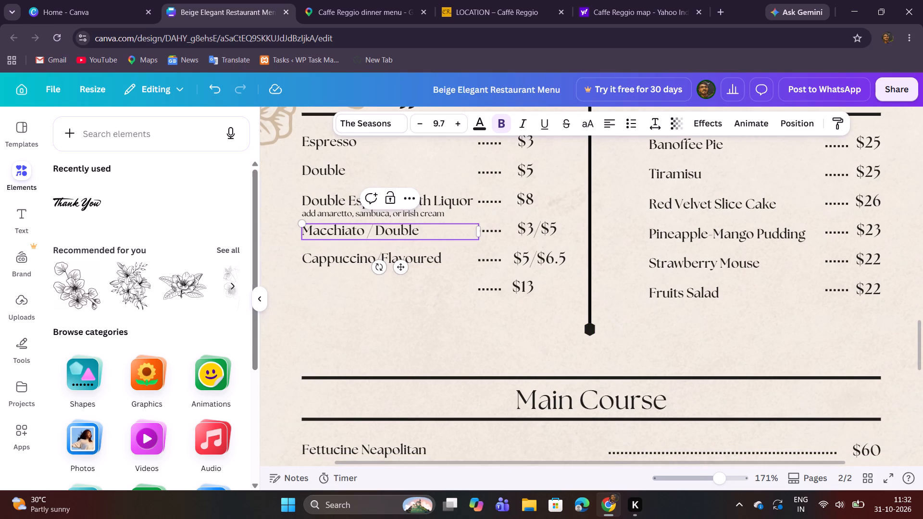
pyautogui.press('Right')
pyautogui.press('BackSpace')
pyautogui.press('Left')
pyautogui.press('BackSpace')
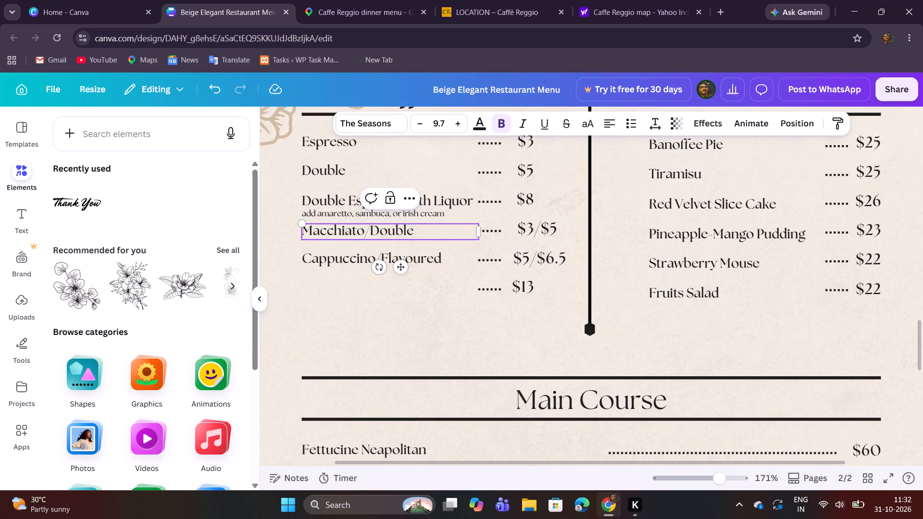
pyautogui.click(360, 309)
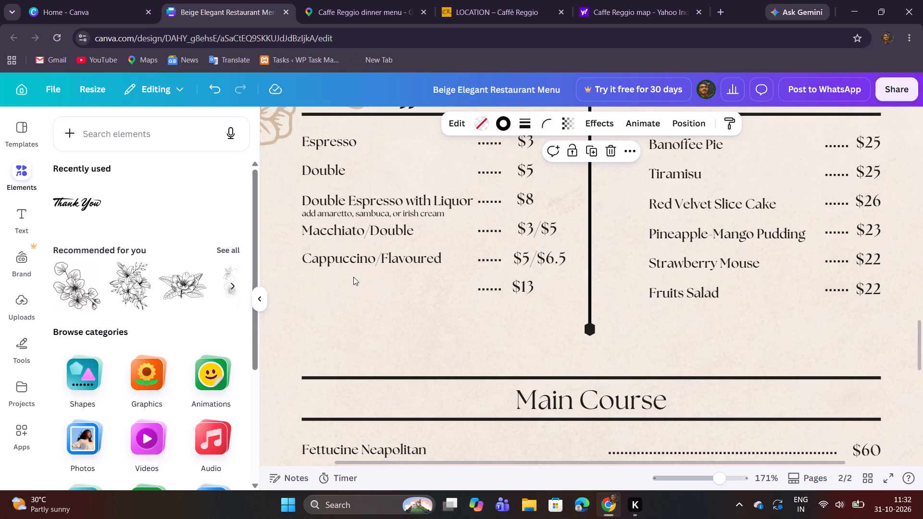
# Duplicate the "add amaretto, sambuca, or irish cream" description and place the copy directly under Cappuccino/Flavoured.
pyautogui.click(356, 265)
pyautogui.click(337, 307)
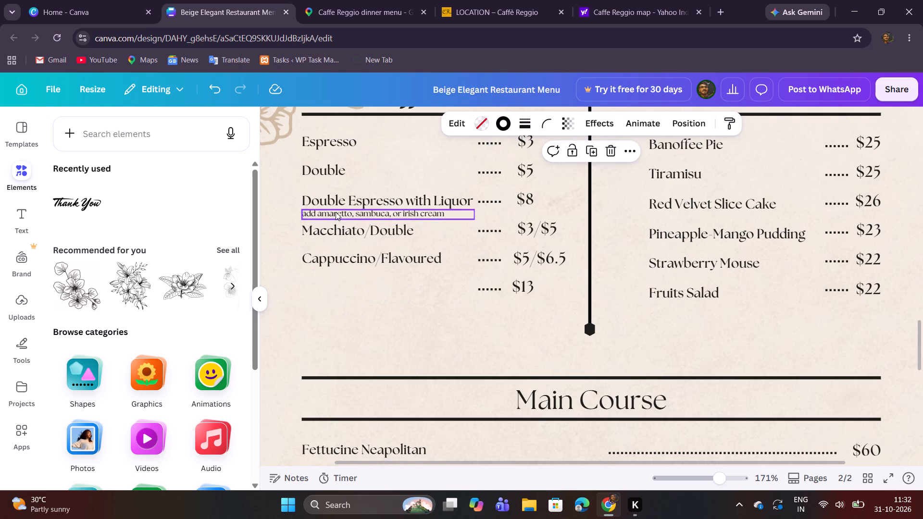
pyautogui.click(336, 212)
pyautogui.click(391, 184)
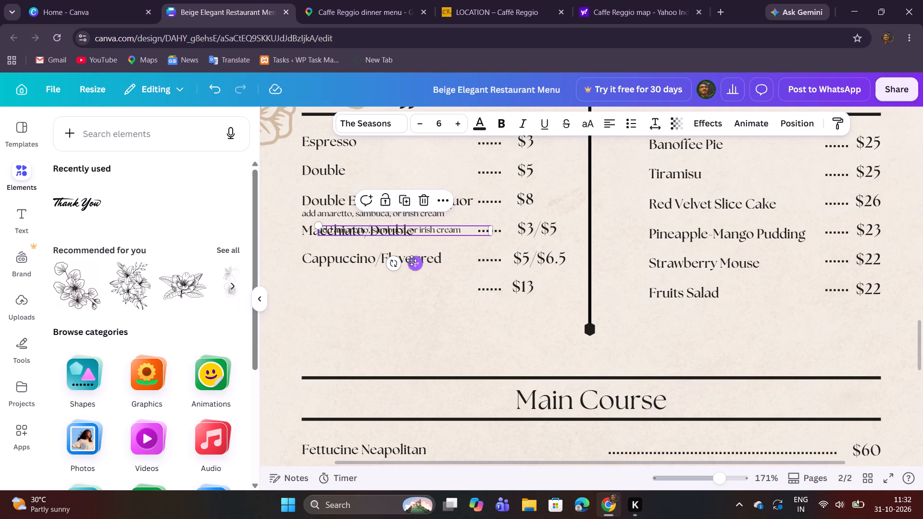
pyautogui.moveTo(412, 261); pyautogui.dragTo(396, 303)
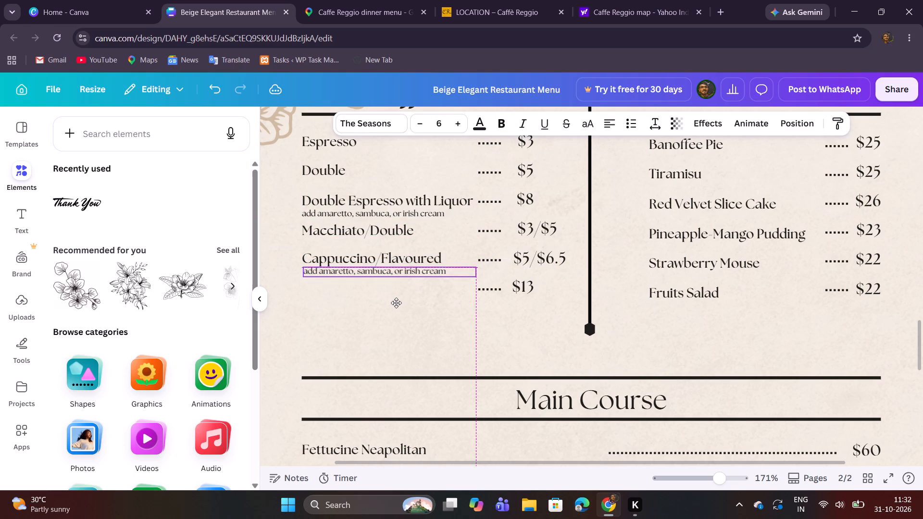
pyautogui.moveTo(396, 303); pyautogui.dragTo(396, 305)
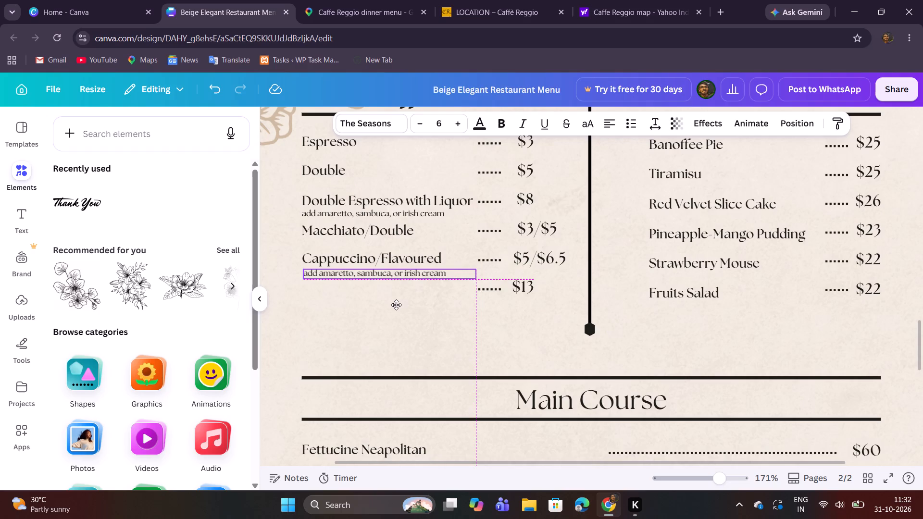
pyautogui.moveTo(396, 305); pyautogui.dragTo(396, 303)
pyautogui.click(406, 326)
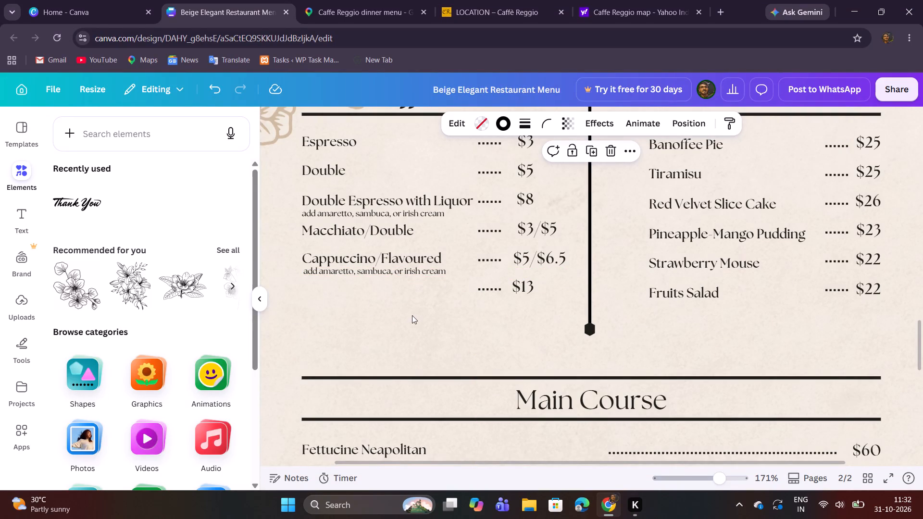
pyautogui.click(387, 273)
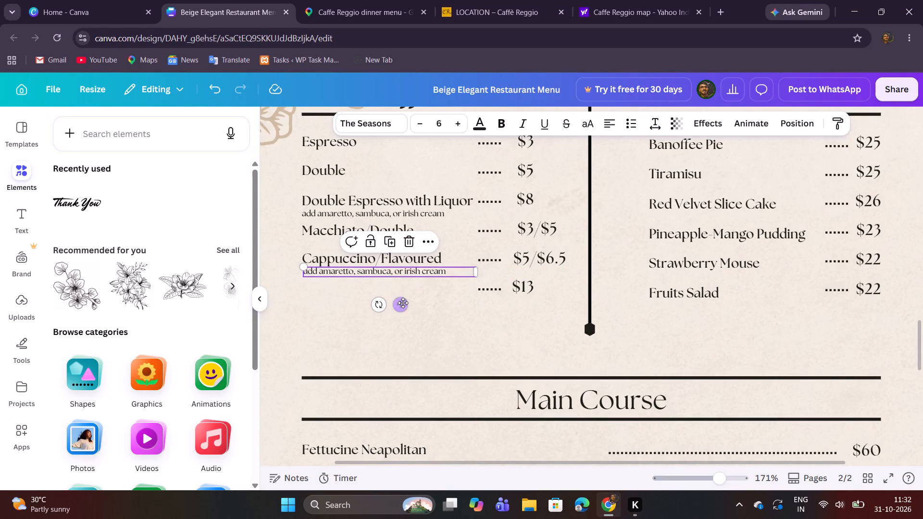
pyautogui.click(402, 304)
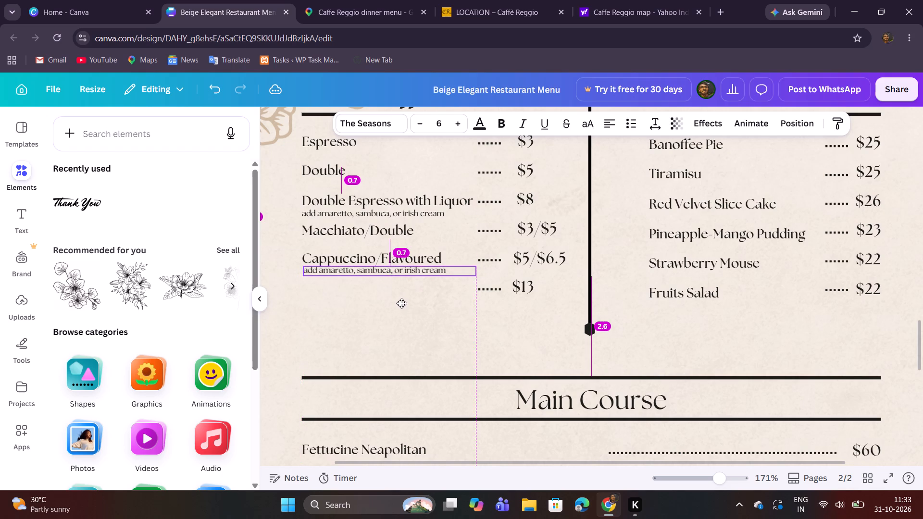
pyautogui.click(360, 329)
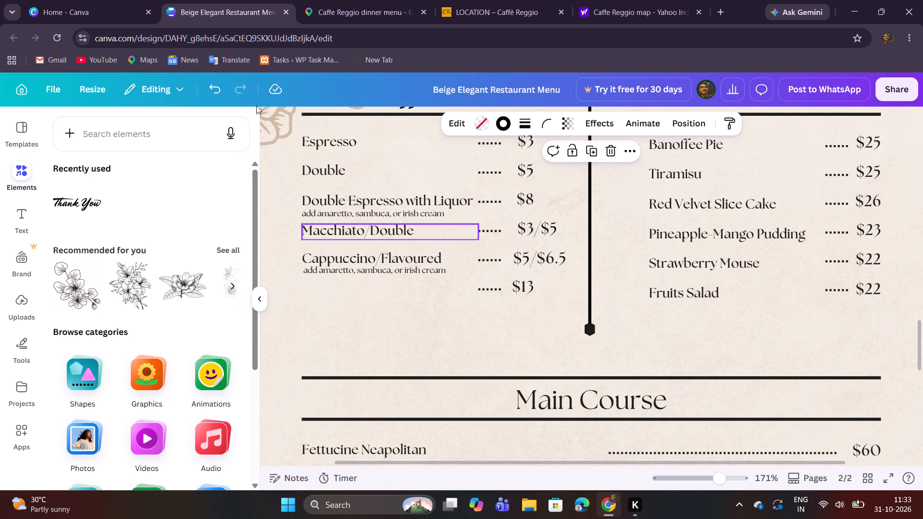
# Check the Caffe Reggio dinner menu photo and replace the copied description under Cappuccino/Flavoured with "add almond".
pyautogui.click(363, 9)
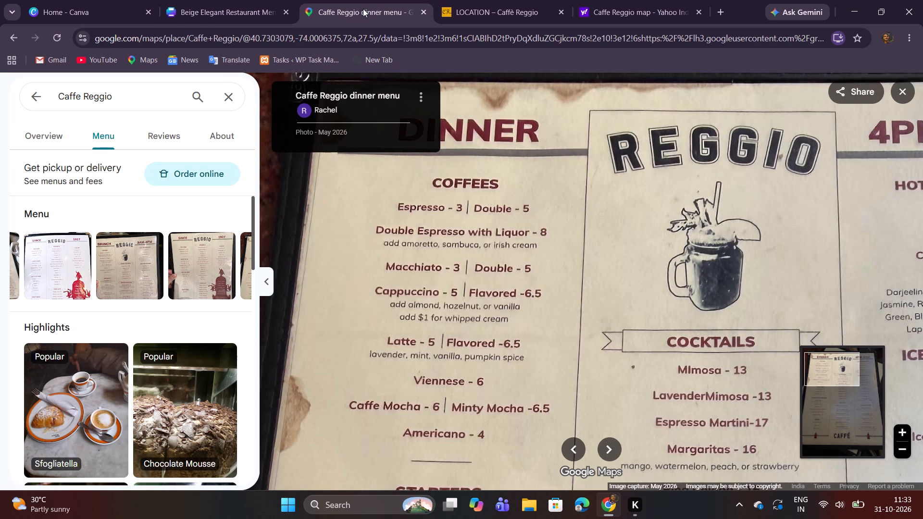
pyautogui.click(190, 6)
pyautogui.click(365, 264)
pyautogui.doubleClick(367, 270)
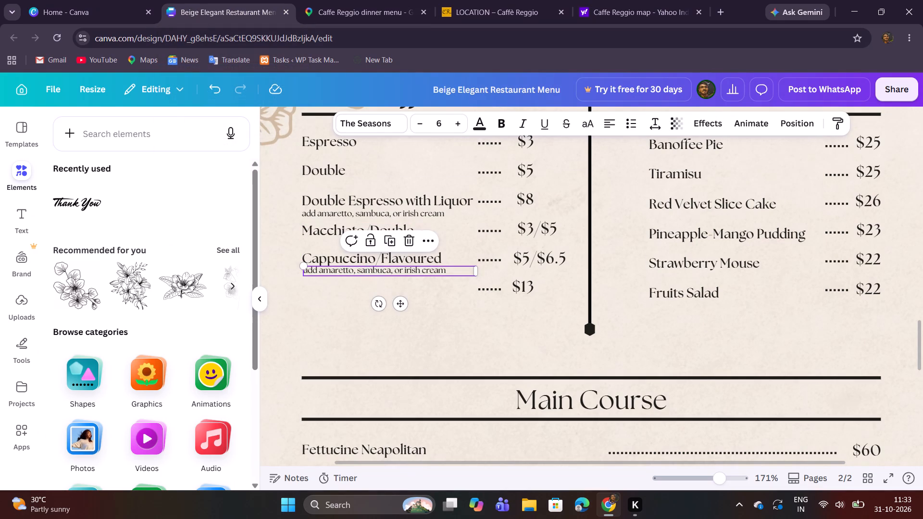
pyautogui.write('add am')
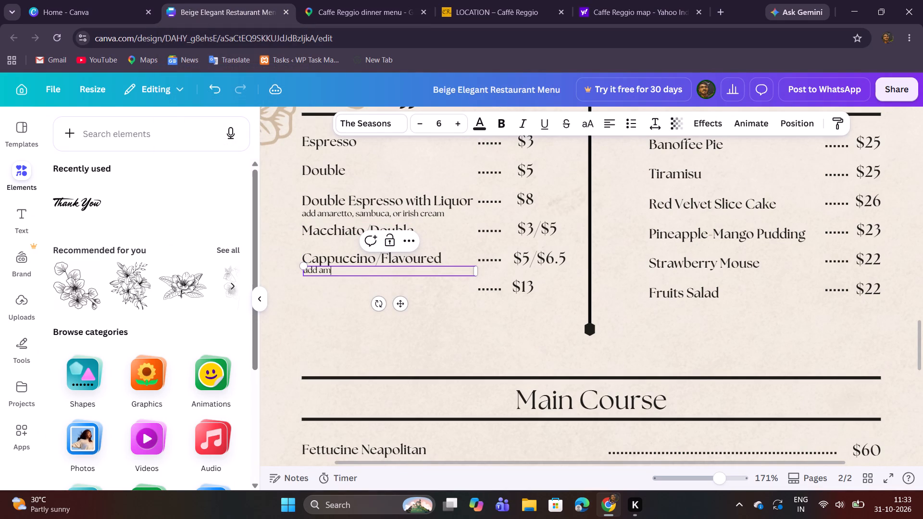
pyautogui.write('ond')
pyautogui.click(349, 2)
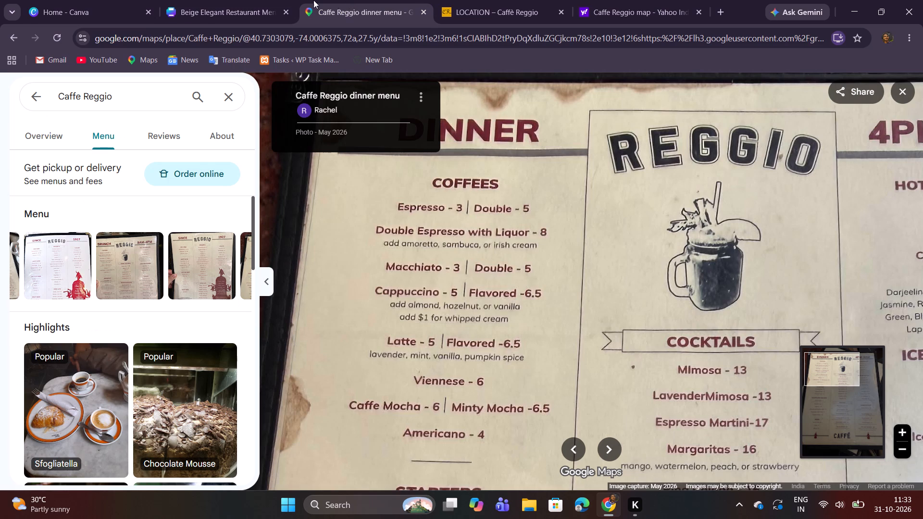
pyautogui.click(227, 0)
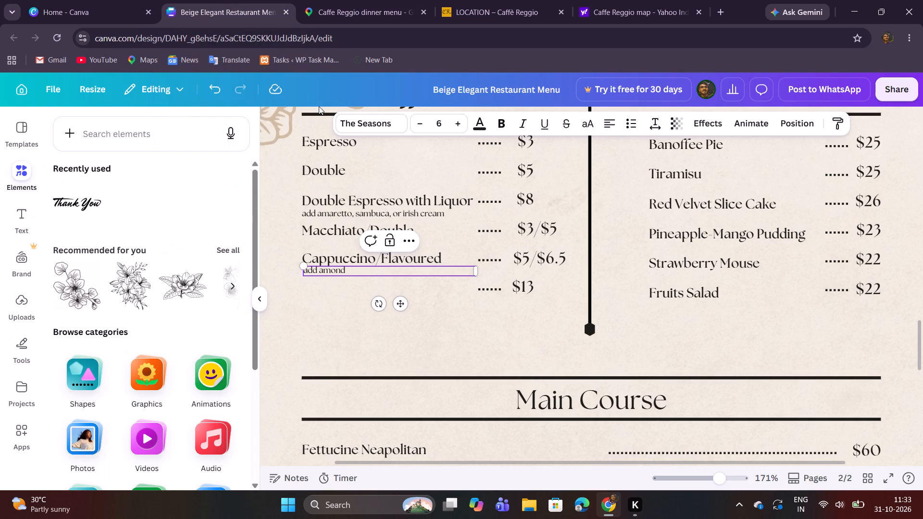
pyautogui.press('Left')
pyautogui.press('Left')
pyautogui.press('Left')
pyautogui.press('Left')
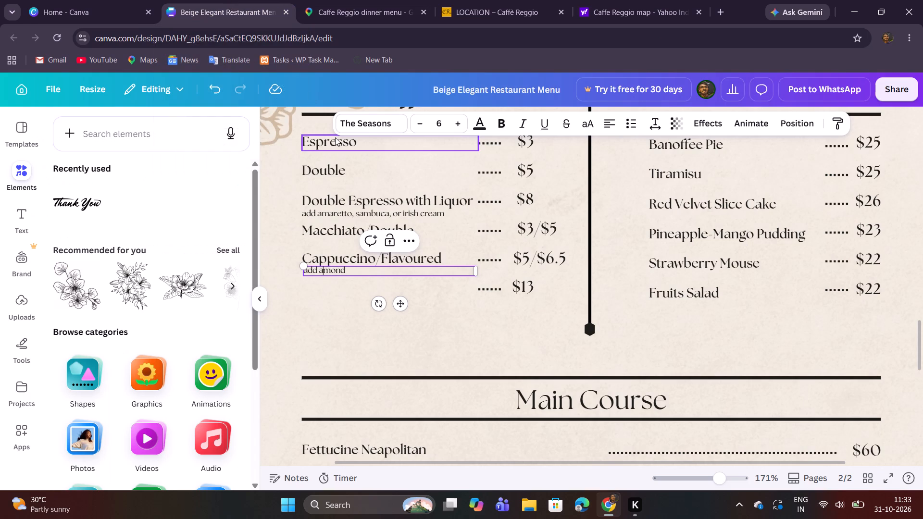
pyautogui.press('l')
pyautogui.press('Right')
pyautogui.press('Right')
pyautogui.press('Right')
pyautogui.press('Right')
# Extend the description under Cappuccino/Flavoured to "add almond, hazelnut, or vanilla add", following the Caffe Reggio dinner menu photo.
pyautogui.write(',')
pyautogui.press('space')
pyautogui.write('hazelnut')
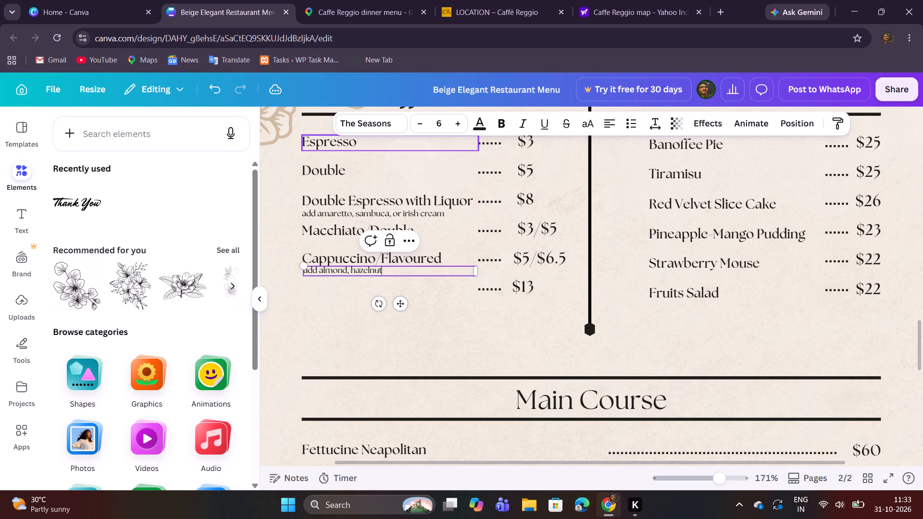
pyautogui.press(',')
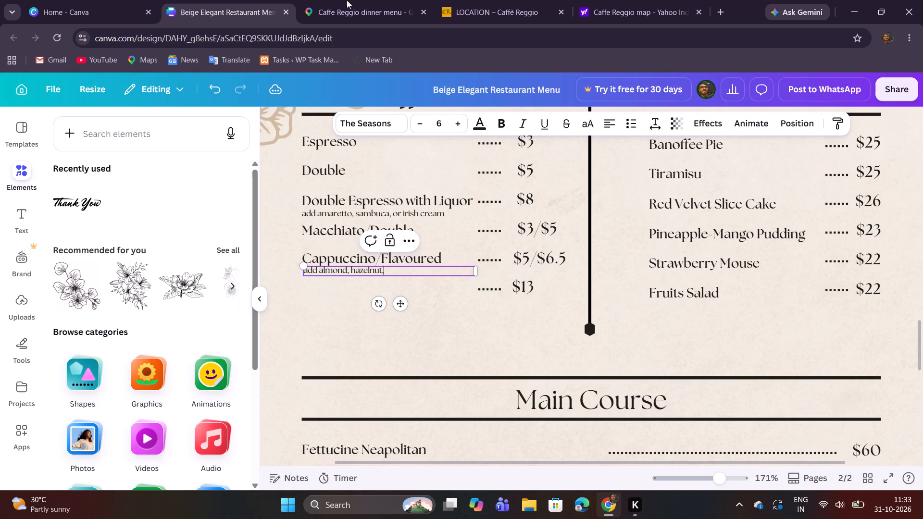
pyautogui.click(355, 0)
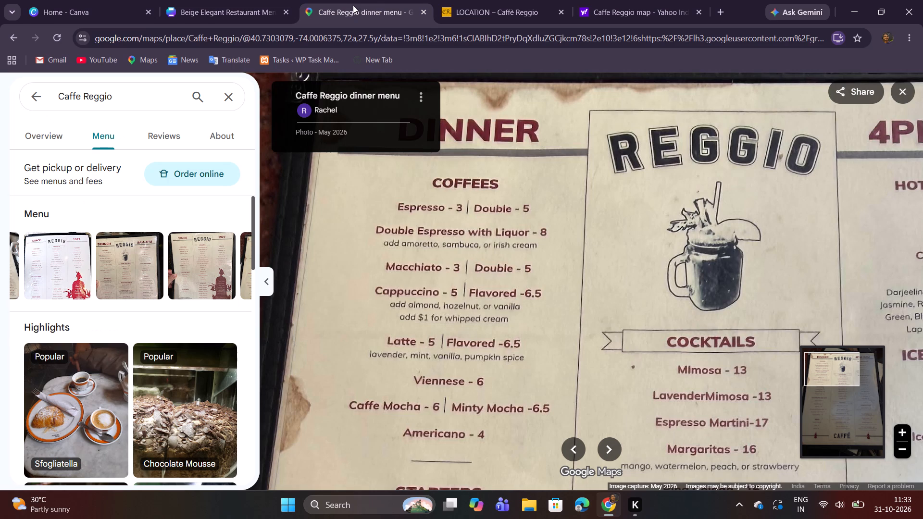
pyautogui.click(266, 0)
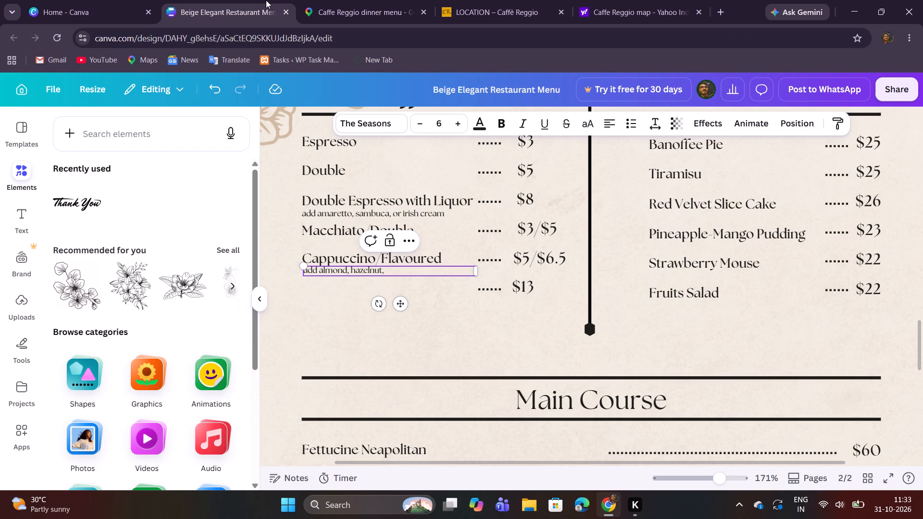
pyautogui.press('space')
pyautogui.write('or vanilla add')
# Check the dinner menu photo and complete the Cappuccino/Flavoured description with "$1 for whiped cream".
pyautogui.click(313, 0)
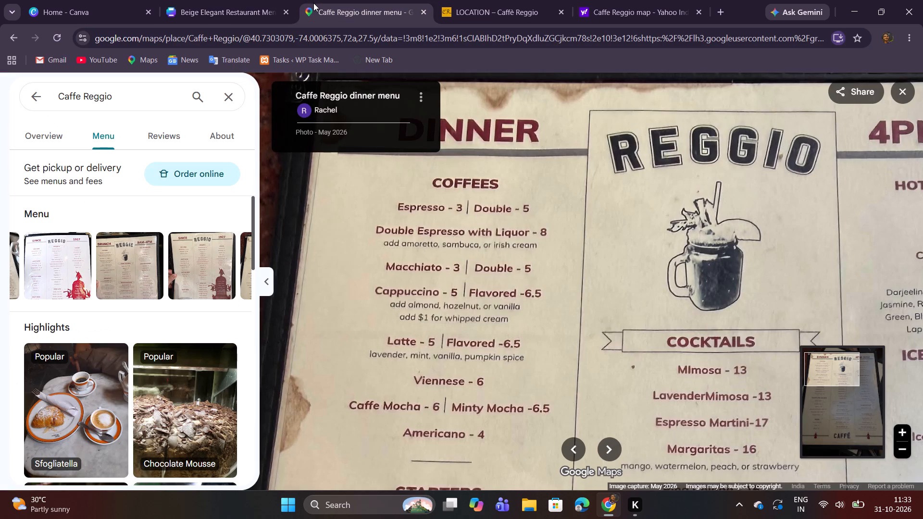
pyautogui.click(255, 0)
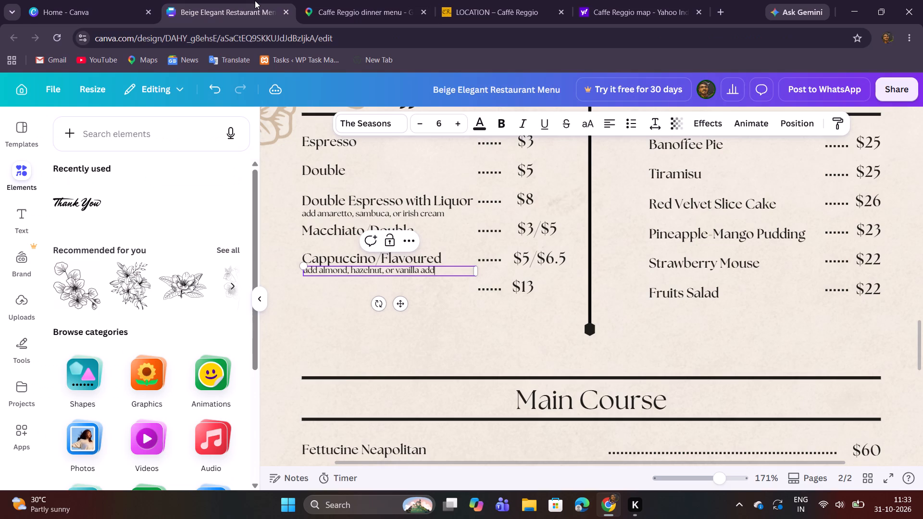
pyautogui.press('space')
pyautogui.write('$1')
pyautogui.press('space')
pyautogui.write('for')
pyautogui.press('space')
pyautogui.write('whi')
pyautogui.write('pe')
pyautogui.press('d')
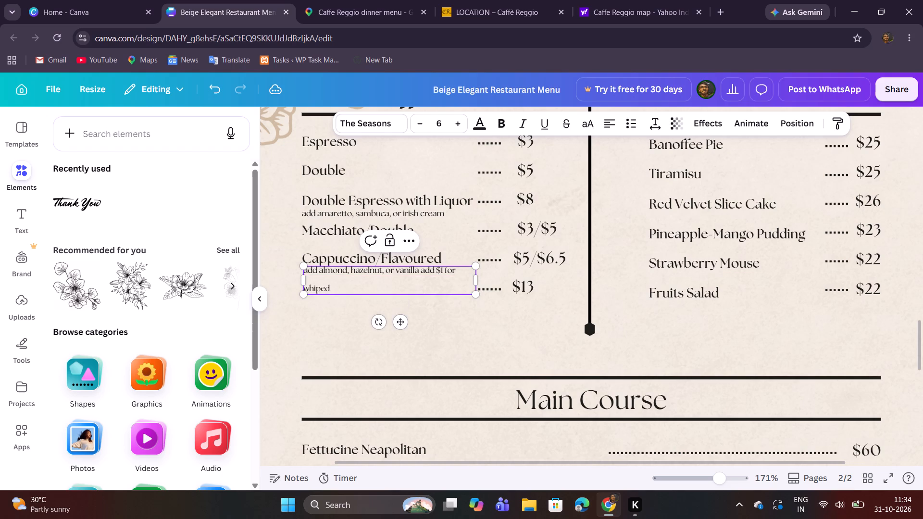
pyautogui.click(344, 0)
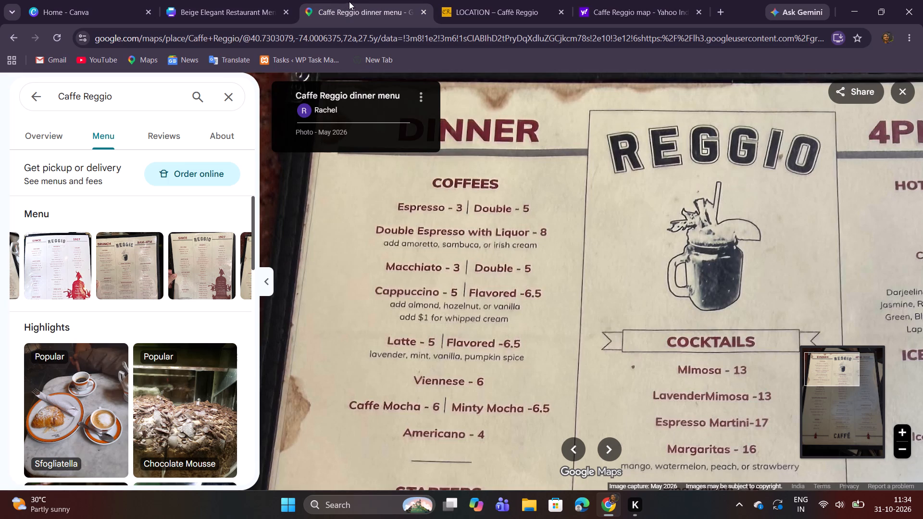
pyautogui.click(266, 0)
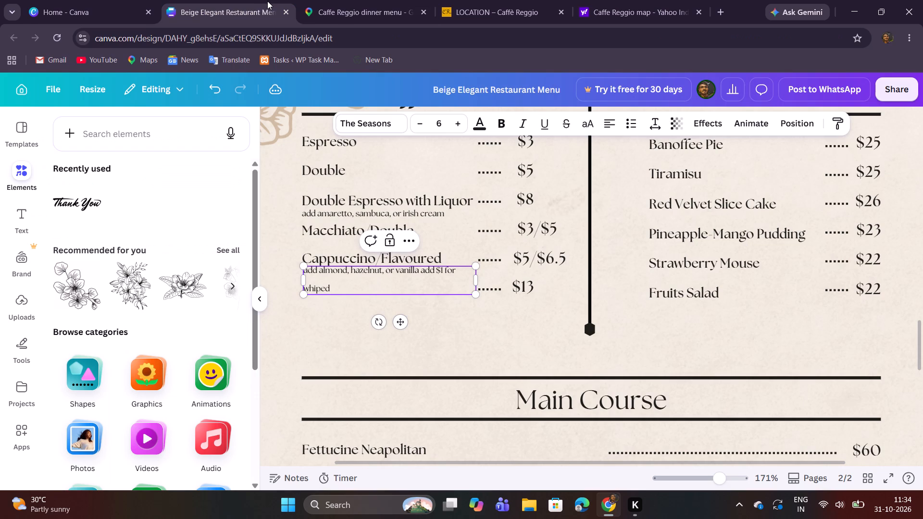
pyautogui.press('space')
pyautogui.write('crea')
pyautogui.press('m')
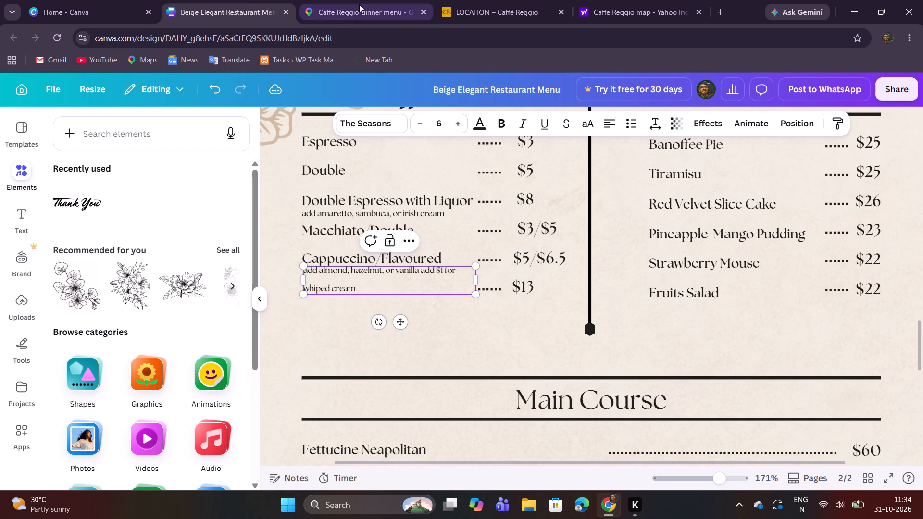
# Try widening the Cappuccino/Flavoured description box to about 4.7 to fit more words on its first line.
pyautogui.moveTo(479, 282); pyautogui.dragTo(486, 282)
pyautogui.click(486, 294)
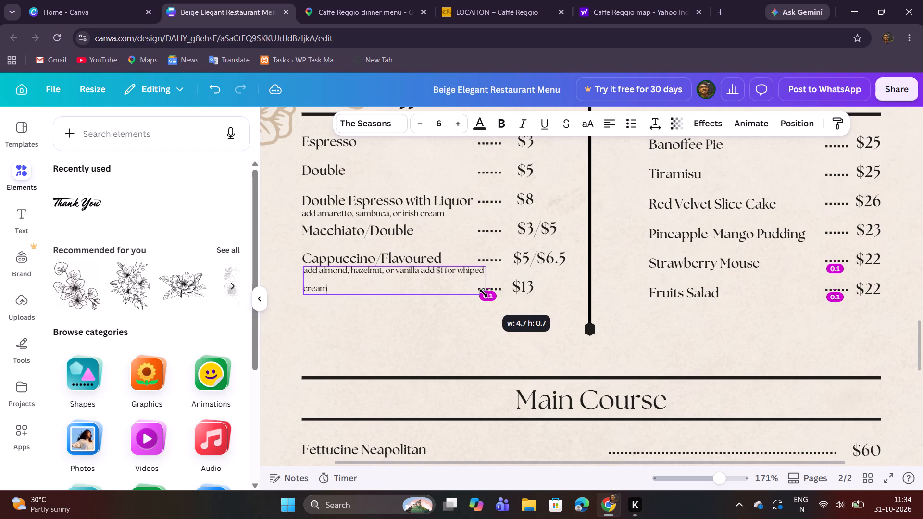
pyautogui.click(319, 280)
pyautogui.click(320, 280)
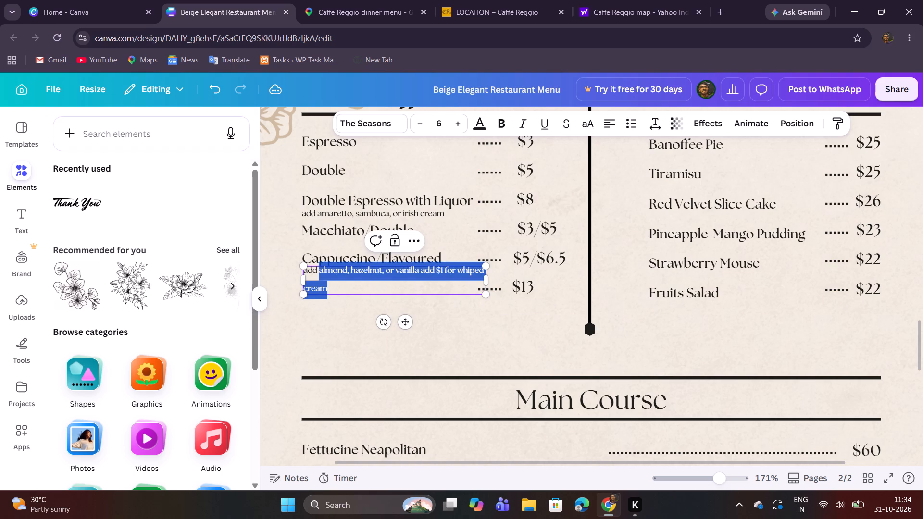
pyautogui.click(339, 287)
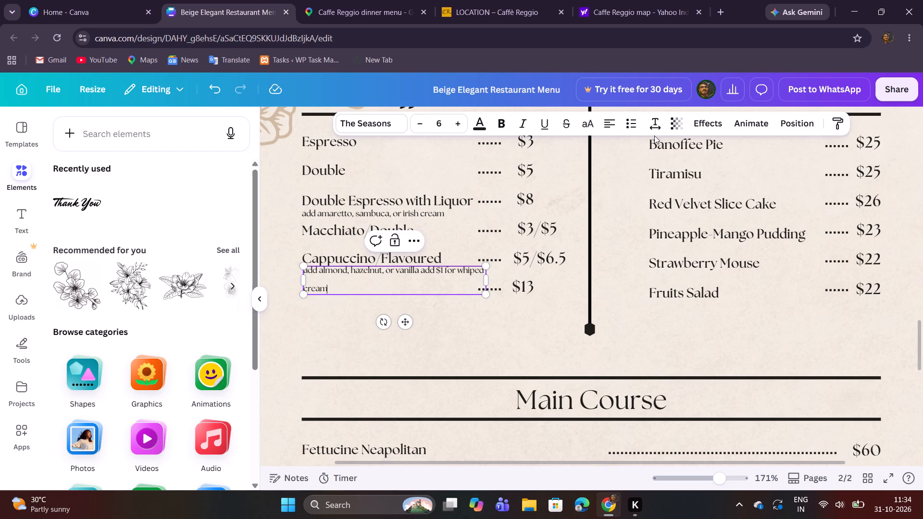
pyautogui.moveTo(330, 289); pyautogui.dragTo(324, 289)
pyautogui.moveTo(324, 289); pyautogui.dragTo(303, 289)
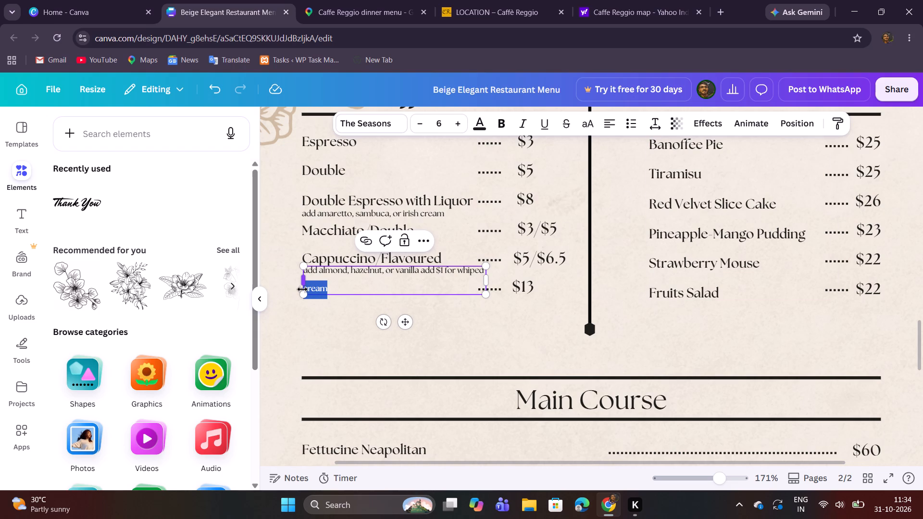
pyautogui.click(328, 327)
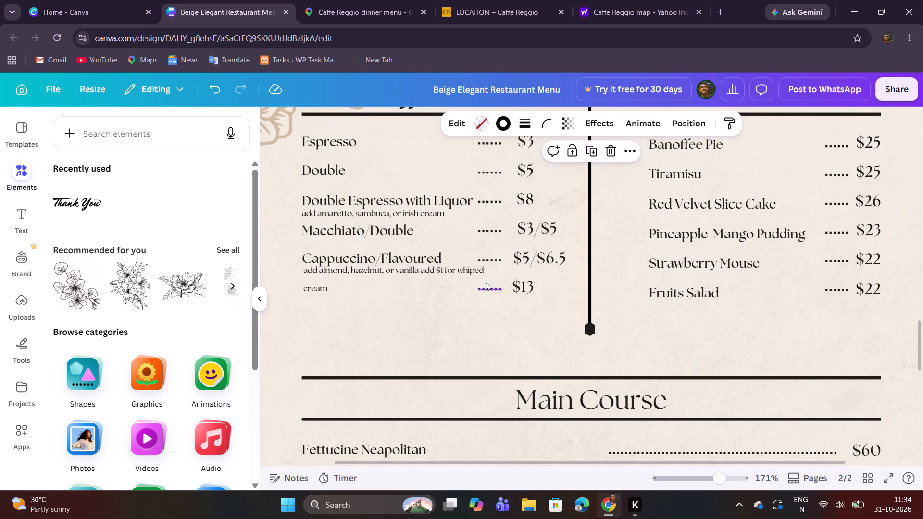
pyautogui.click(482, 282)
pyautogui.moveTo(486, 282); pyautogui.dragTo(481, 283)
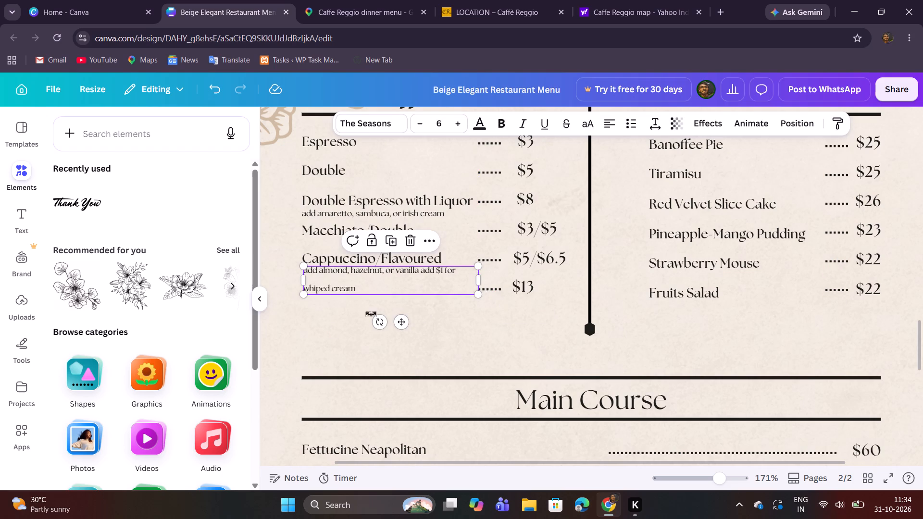
# Cut the wrapped words "whiped cream" out of the Cappuccino/Flavoured description, leaving a single line ending in "add $1 for".
pyautogui.click(364, 291)
pyautogui.moveTo(364, 291); pyautogui.dragTo(312, 282)
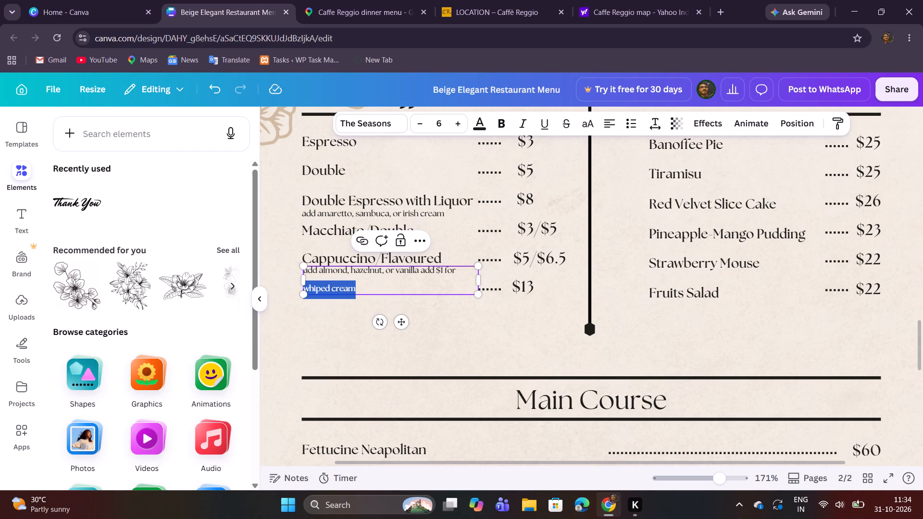
pyautogui.hotkey('ctrl', 'x')
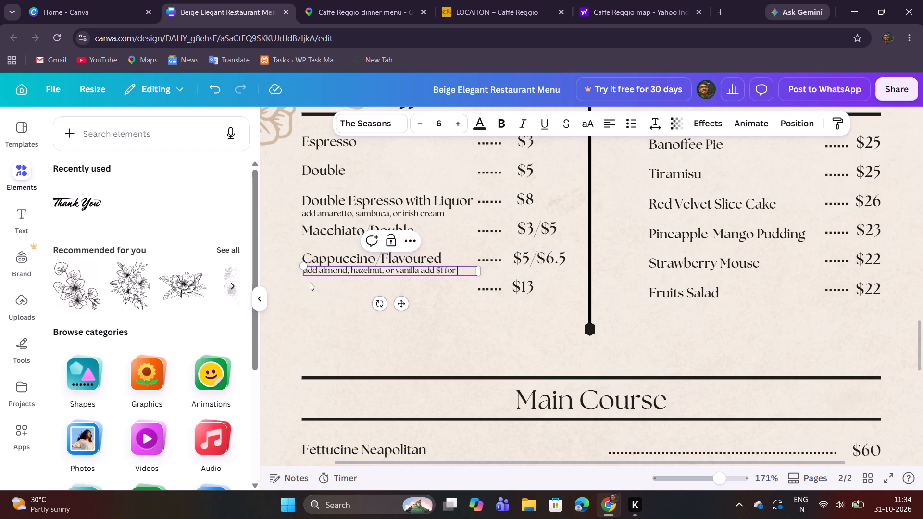
pyautogui.click(322, 308)
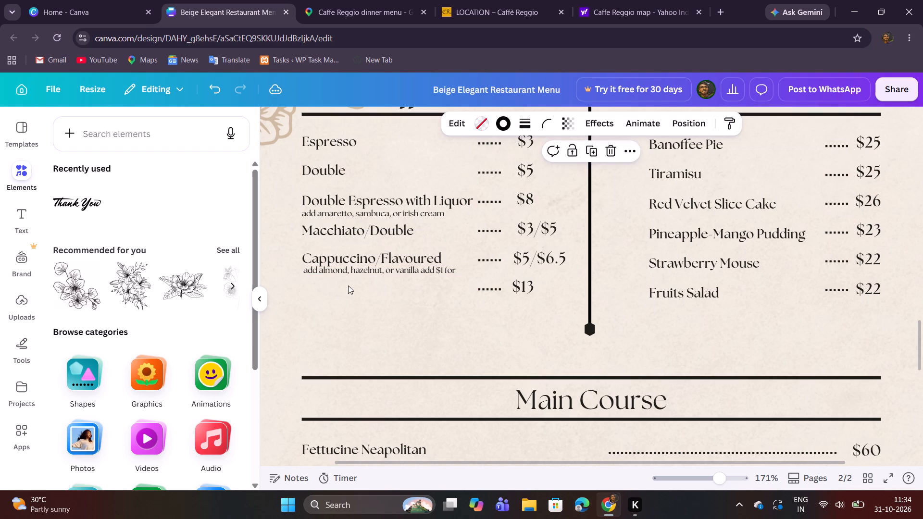
# Duplicate the Cappuccino/Flavoured description and place the copy closely beneath the original as a left-aligned second line.
pyautogui.click(355, 274)
pyautogui.click(394, 241)
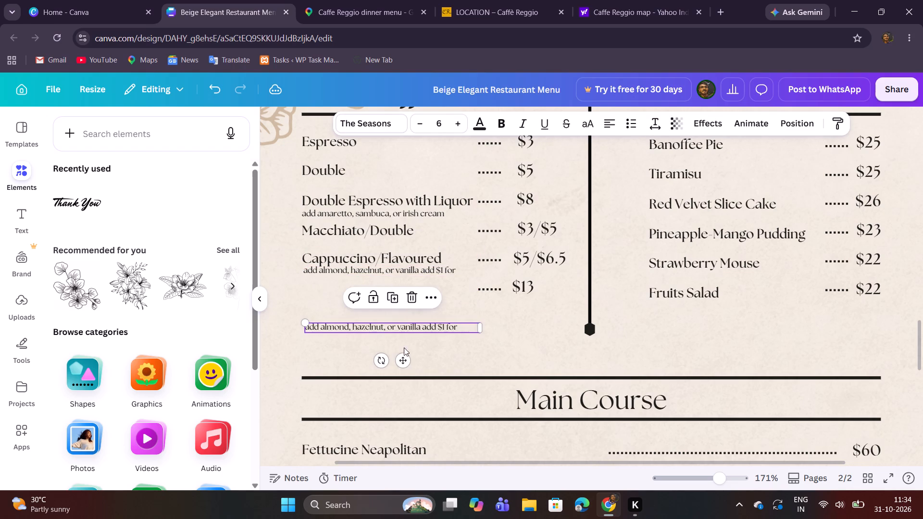
pyautogui.moveTo(403, 365); pyautogui.dragTo(402, 320)
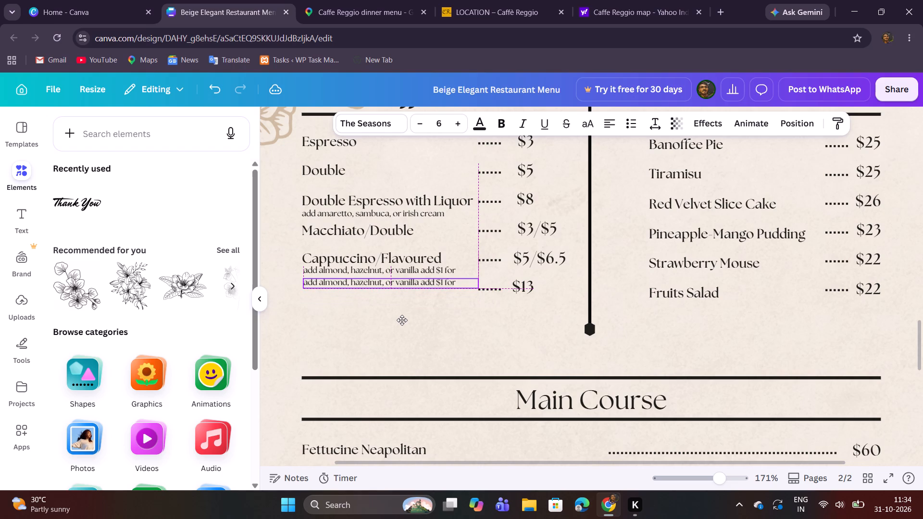
pyautogui.moveTo(402, 320); pyautogui.dragTo(402, 317)
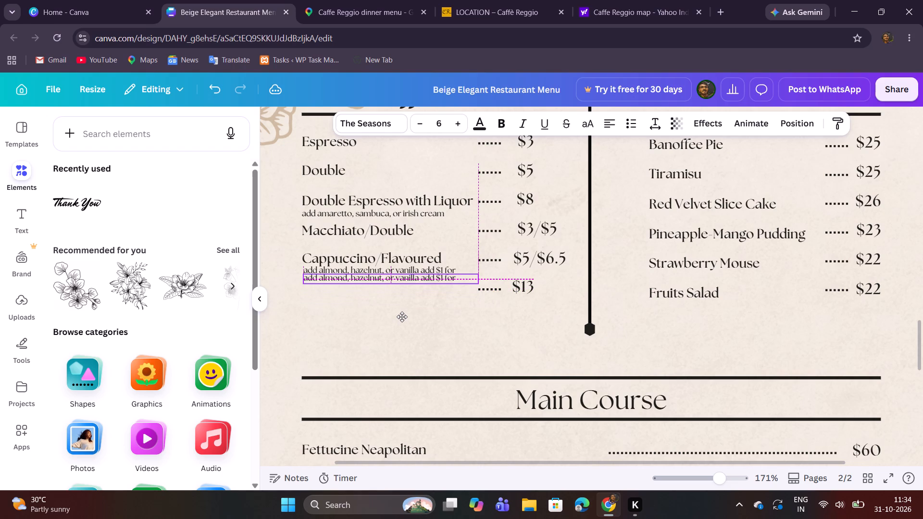
pyautogui.moveTo(402, 317); pyautogui.dragTo(401, 317)
# Replace the text of the duplicated description line under Cappuccino/Flavoured with "whiped cream.".
pyautogui.doubleClick(390, 275)
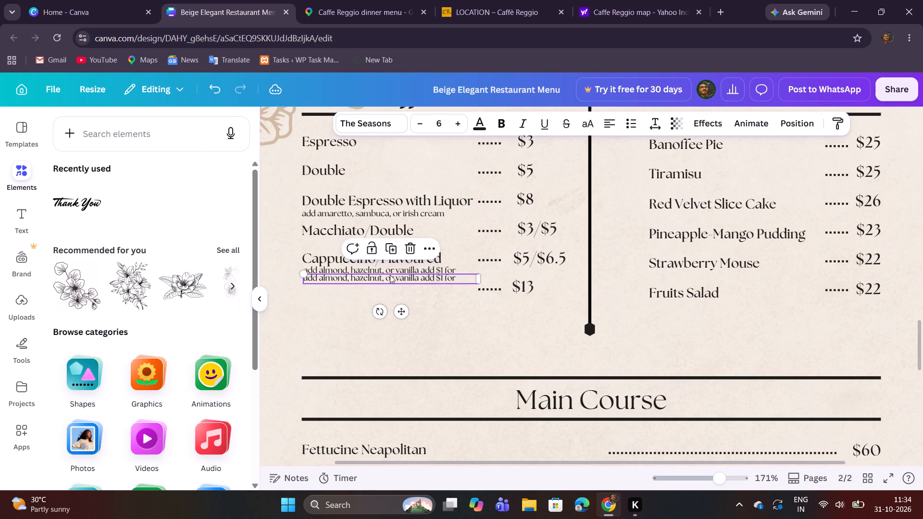
pyautogui.hotkey('ctrl', 'c')
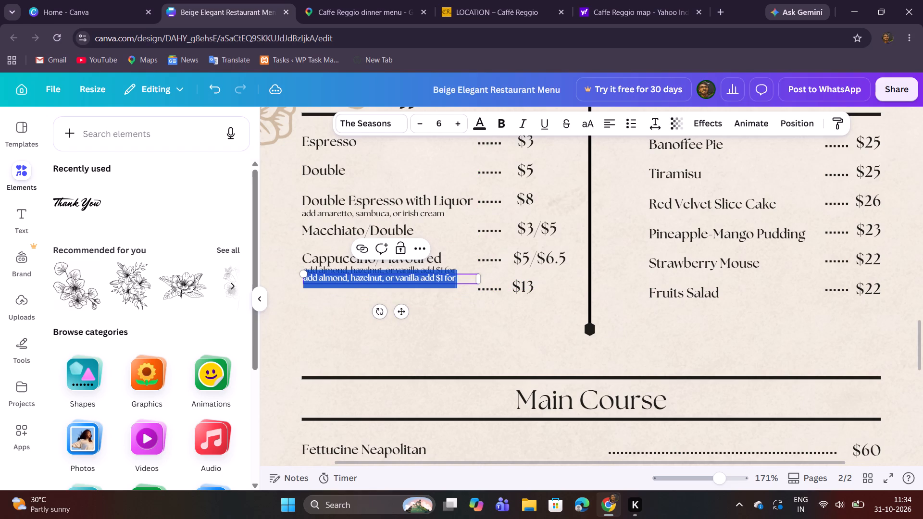
pyautogui.hotkey('ctrl', 'v')
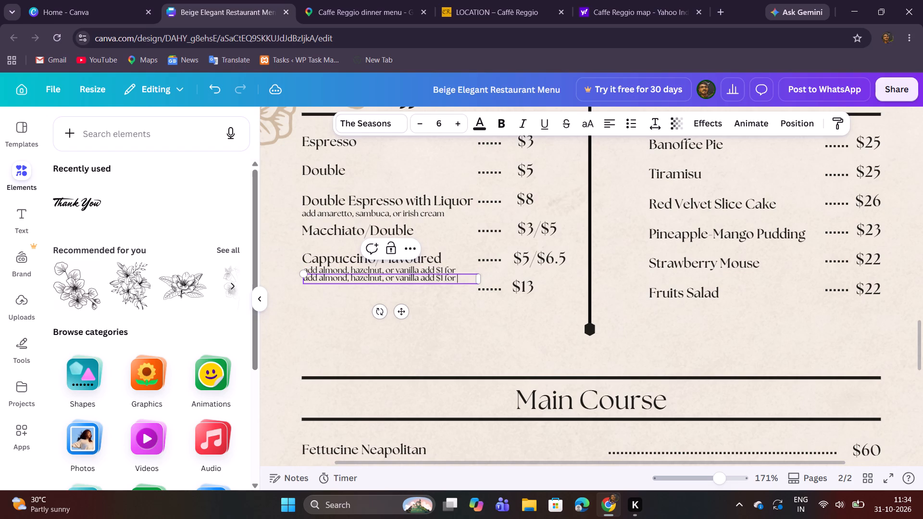
pyautogui.hotkey('ctrl', 'a')
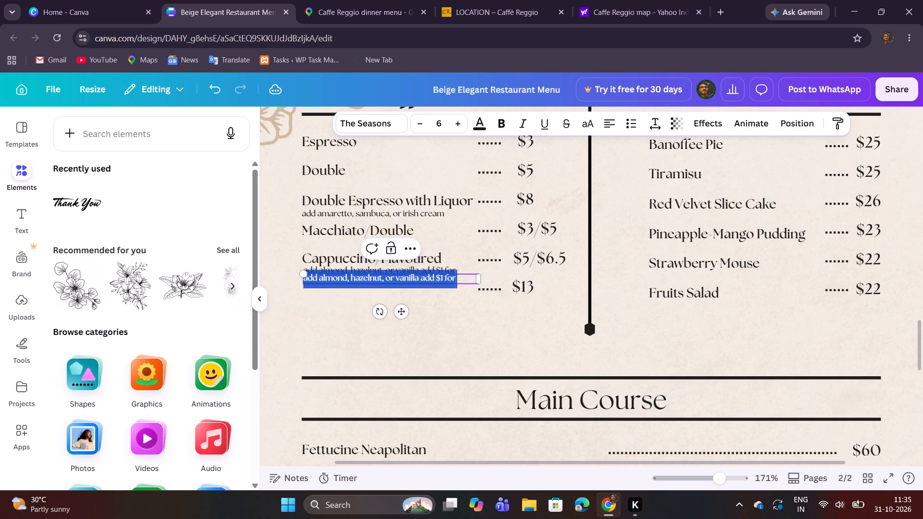
pyautogui.write('wh')
pyautogui.write('iped cre')
pyautogui.press('a')
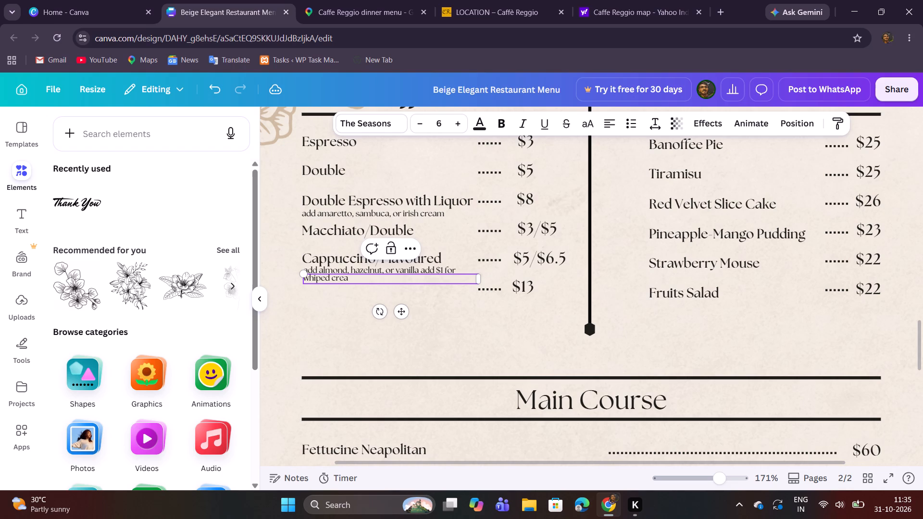
pyautogui.press('m')
pyautogui.press('.')
pyautogui.click(292, 336)
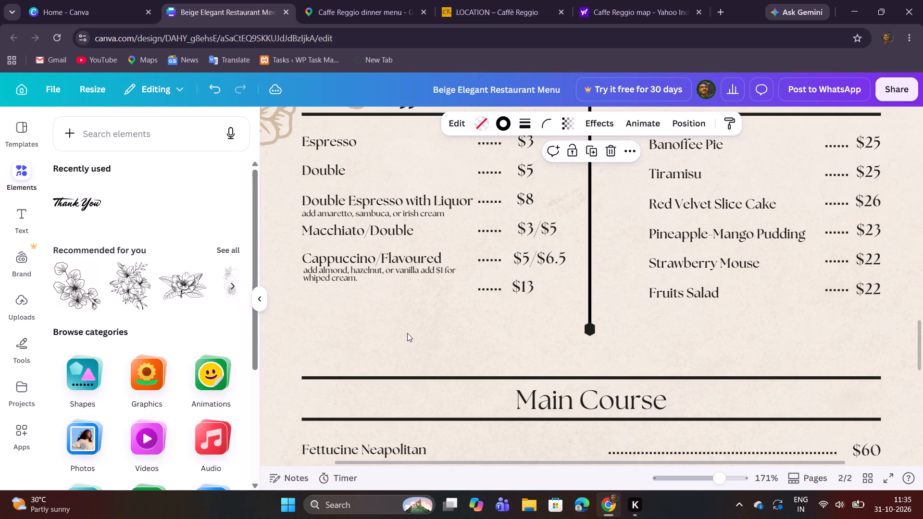
# Check the Caffe Reggio dinner menu photo for the coffee entry that follows Cappuccino and its description.
pyautogui.click(342, 0)
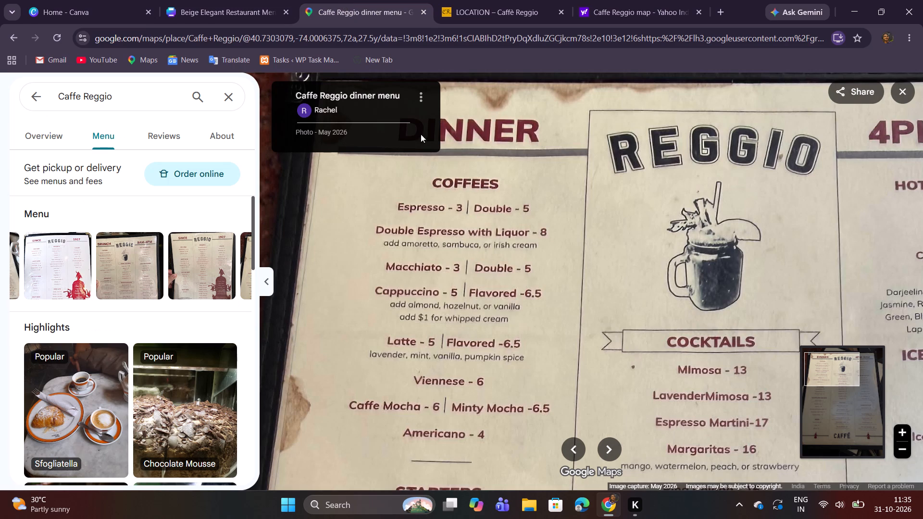
pyautogui.scroll(-1, 473, 255)
pyautogui.scroll(1, 473, 255)
pyautogui.moveTo(473, 269); pyautogui.dragTo(511, 274)
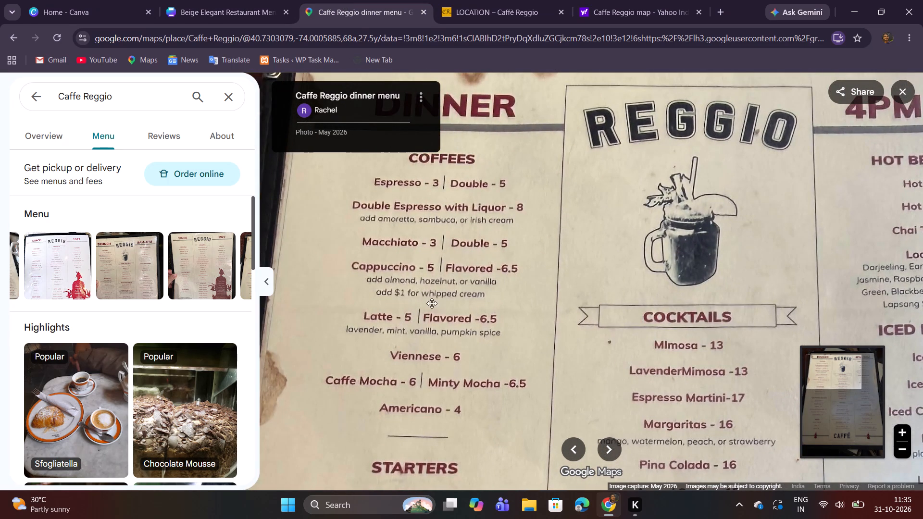
pyautogui.click(252, 0)
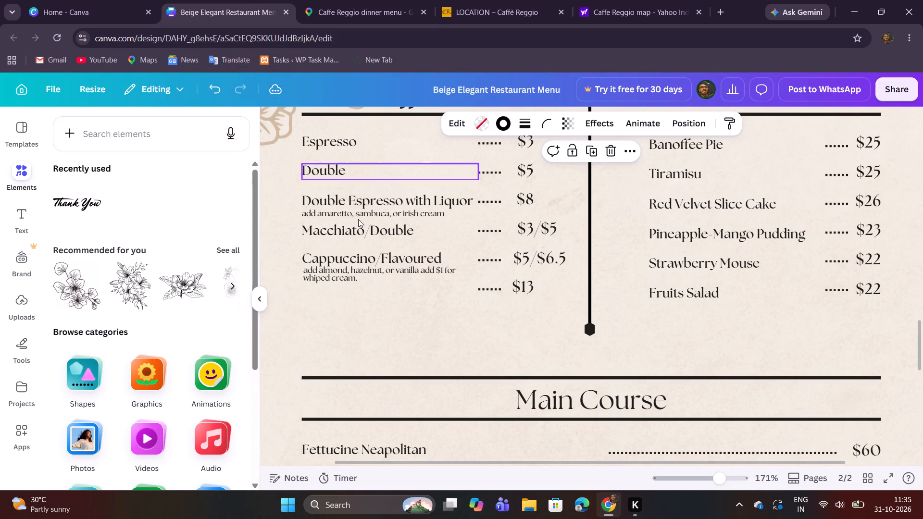
pyautogui.click(388, 26)
pyautogui.click(386, 17)
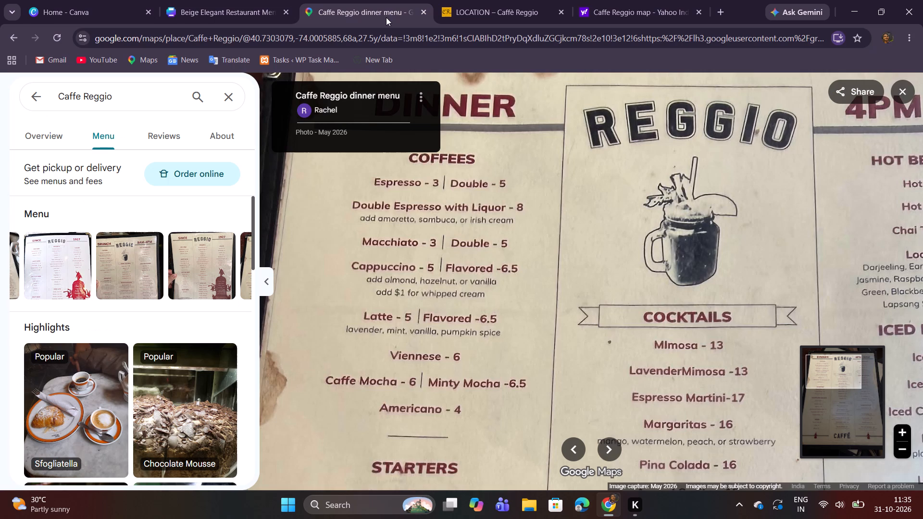
pyautogui.click(252, 0)
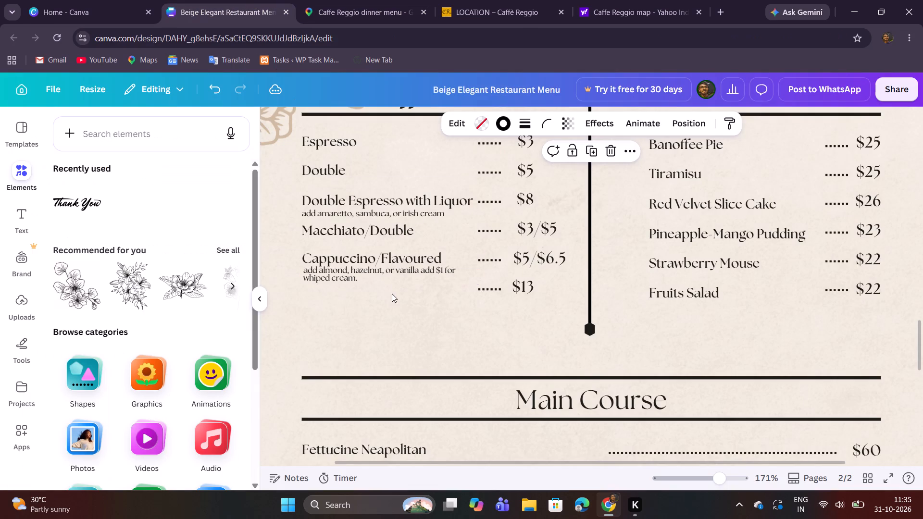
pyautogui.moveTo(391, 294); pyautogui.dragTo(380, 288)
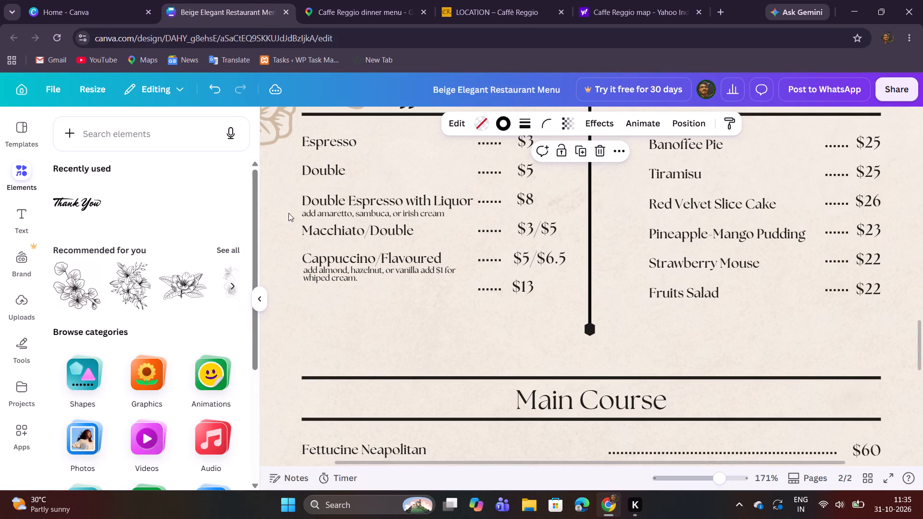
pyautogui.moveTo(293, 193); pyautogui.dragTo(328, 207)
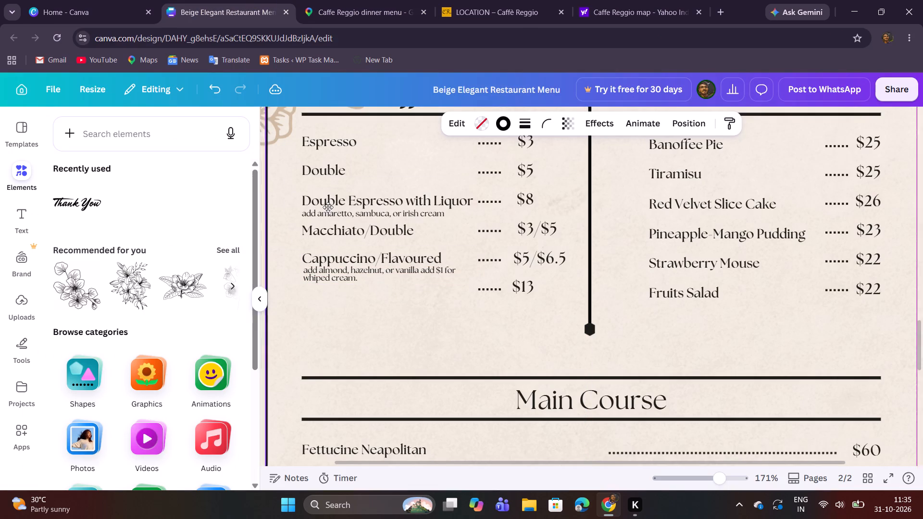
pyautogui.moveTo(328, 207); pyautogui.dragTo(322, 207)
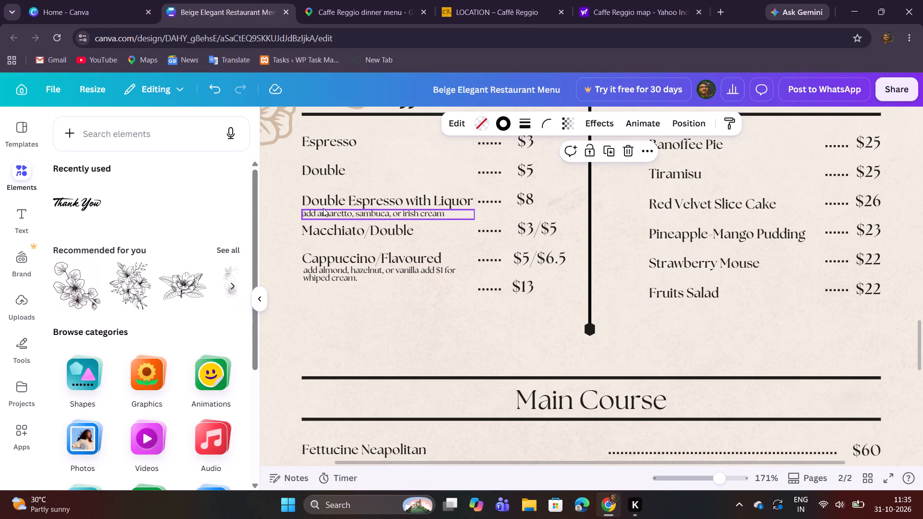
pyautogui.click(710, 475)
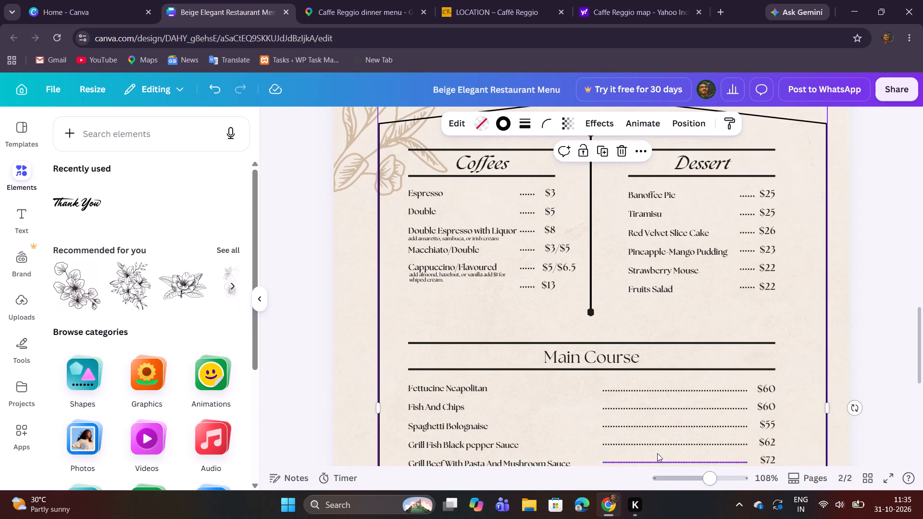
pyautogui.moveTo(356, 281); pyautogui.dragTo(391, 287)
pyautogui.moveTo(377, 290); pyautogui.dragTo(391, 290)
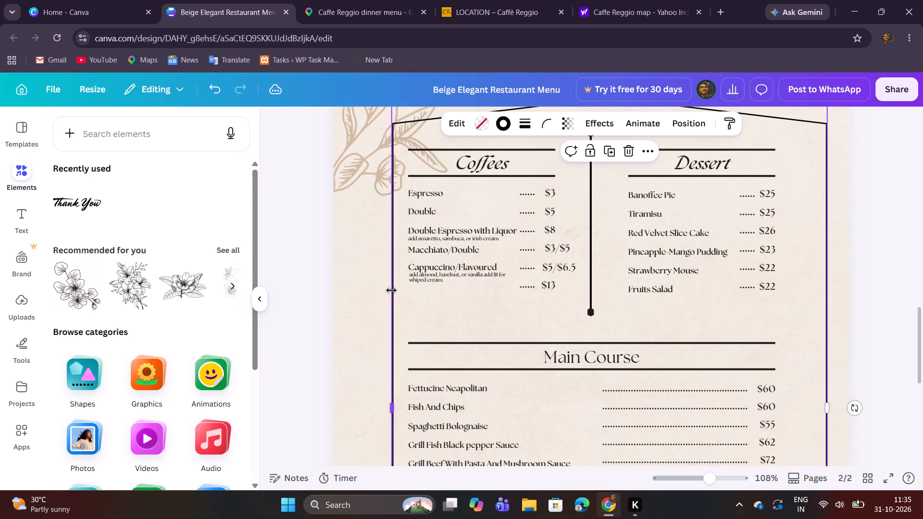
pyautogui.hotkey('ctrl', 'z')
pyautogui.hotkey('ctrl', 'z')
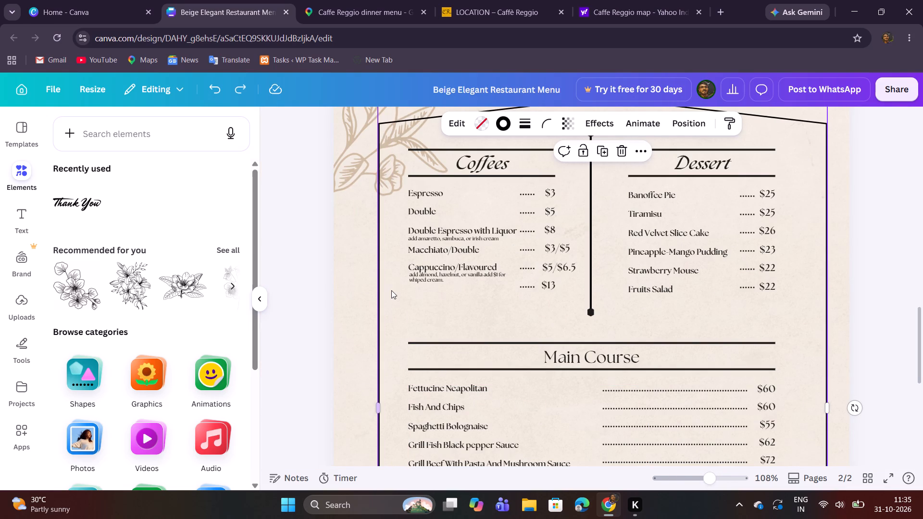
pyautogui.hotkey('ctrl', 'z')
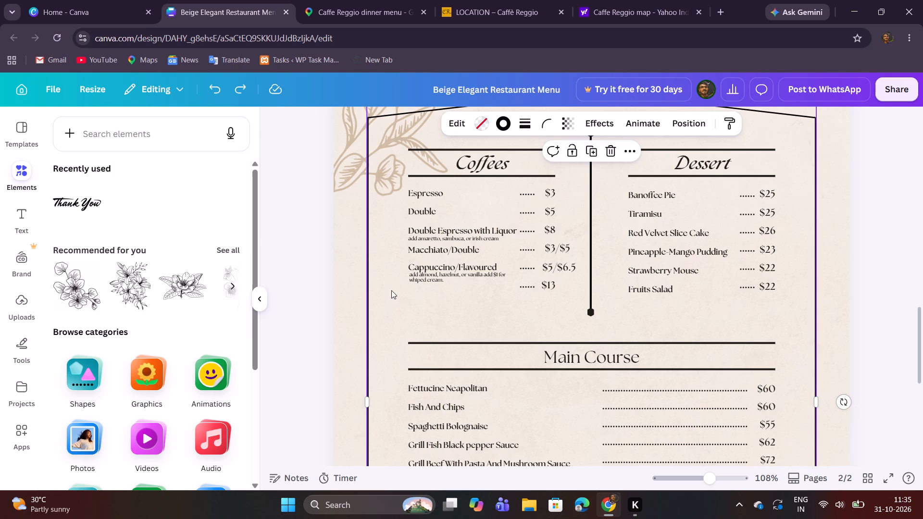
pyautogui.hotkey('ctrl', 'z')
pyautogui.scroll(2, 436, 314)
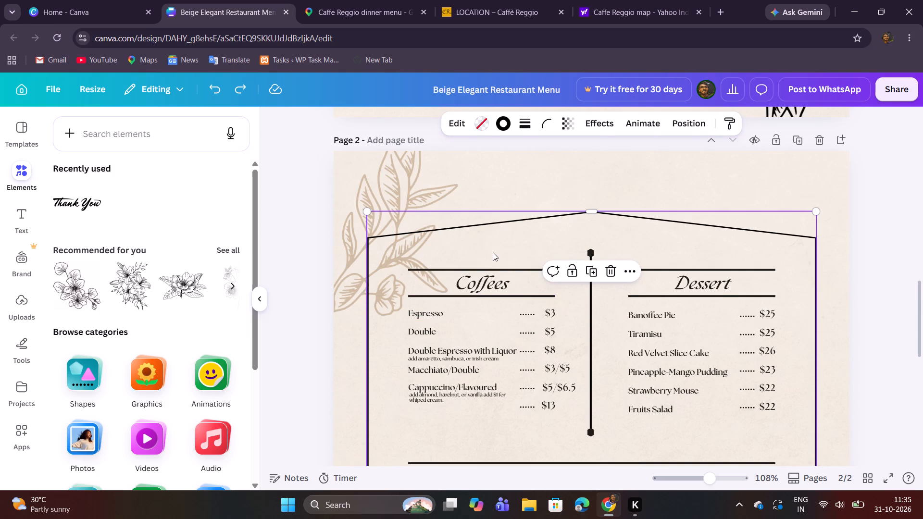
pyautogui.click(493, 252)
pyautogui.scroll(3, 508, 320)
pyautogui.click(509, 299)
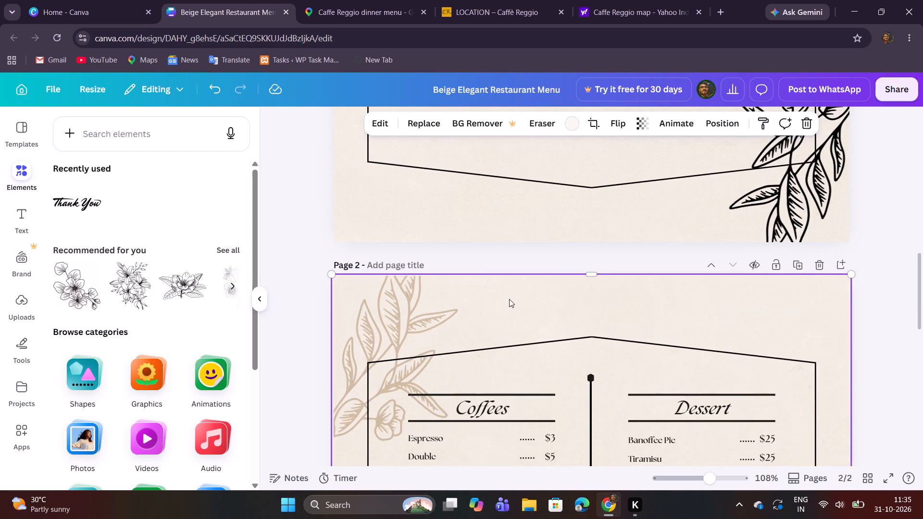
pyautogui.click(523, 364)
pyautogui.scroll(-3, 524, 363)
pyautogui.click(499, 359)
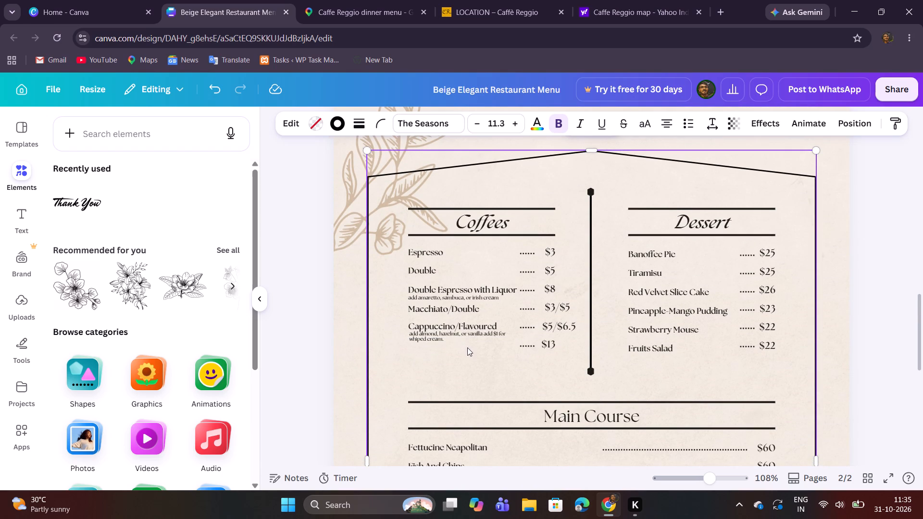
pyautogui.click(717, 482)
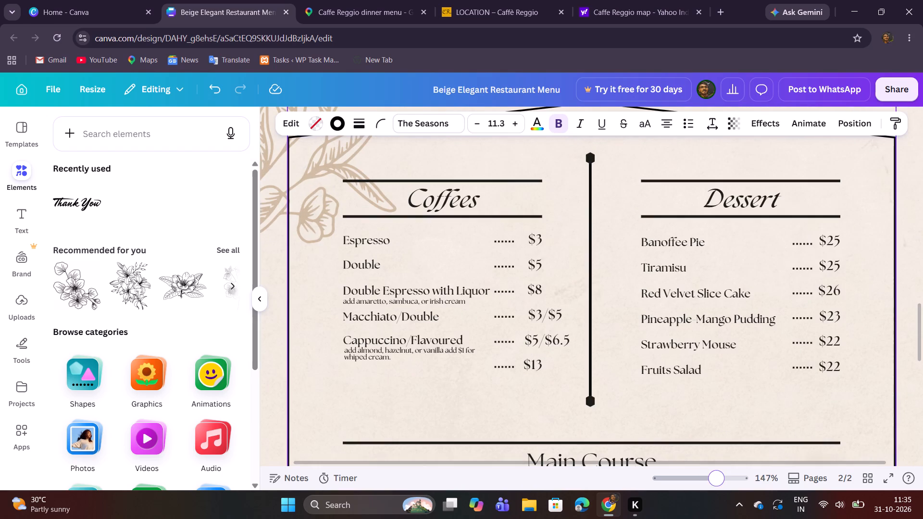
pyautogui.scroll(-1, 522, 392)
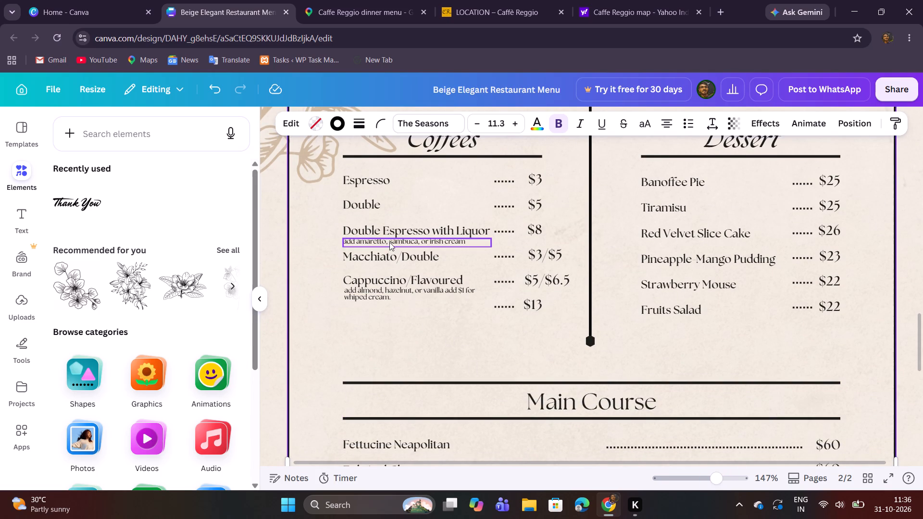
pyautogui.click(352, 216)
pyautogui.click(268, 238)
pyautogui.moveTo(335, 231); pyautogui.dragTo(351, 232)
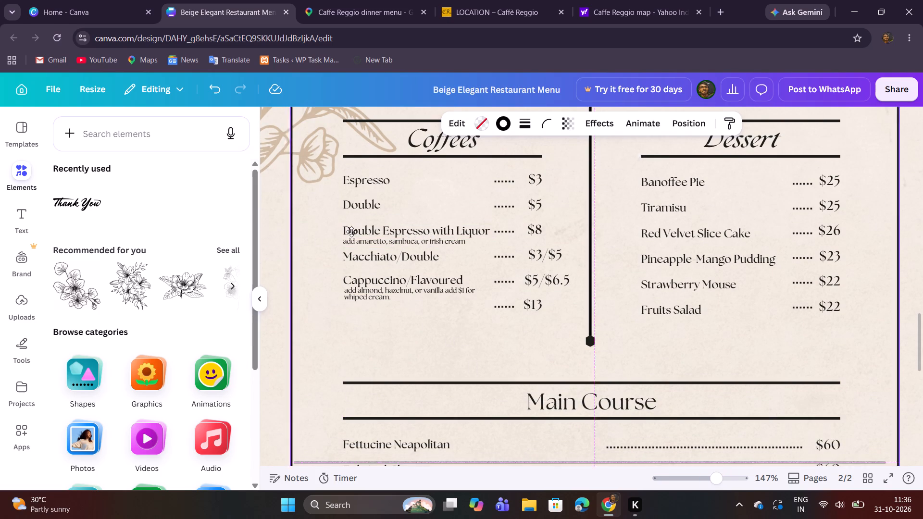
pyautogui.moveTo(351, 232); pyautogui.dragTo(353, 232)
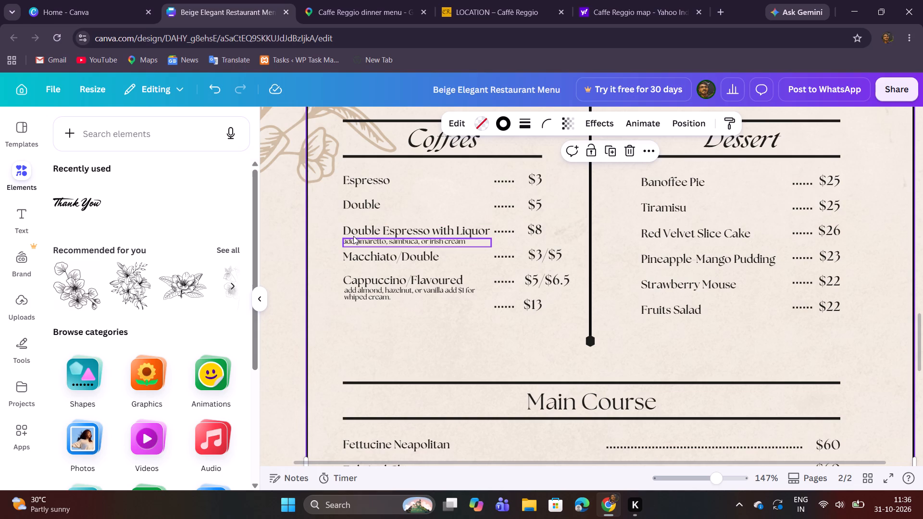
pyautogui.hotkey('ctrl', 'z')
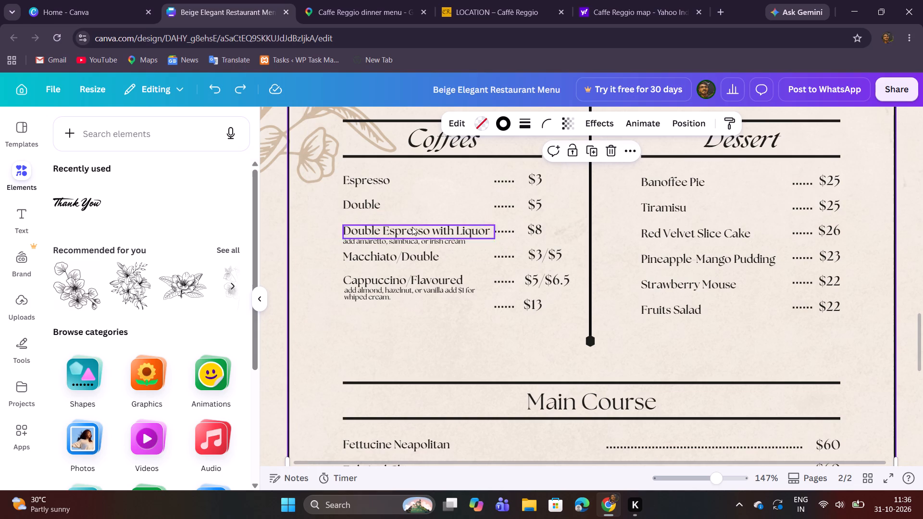
# Lock the large black border frame around the page 2 menu content.
pyautogui.click(288, 258)
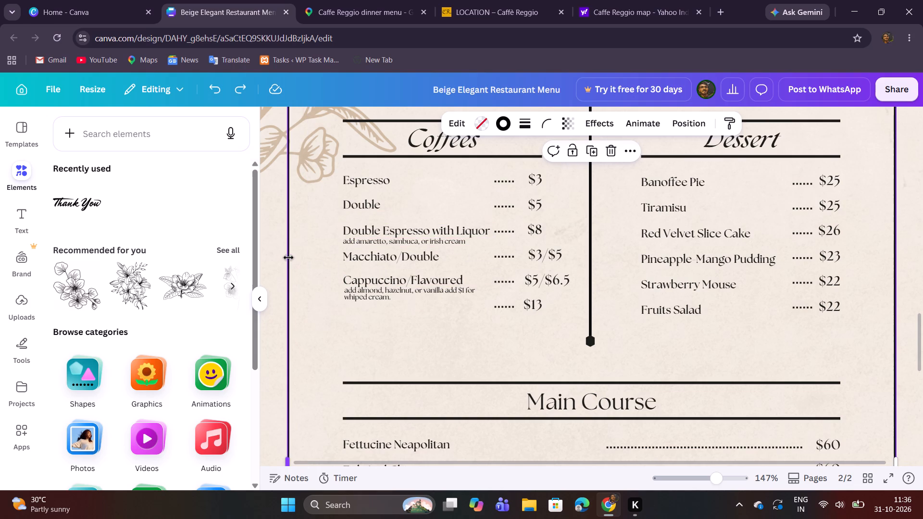
pyautogui.click(570, 155)
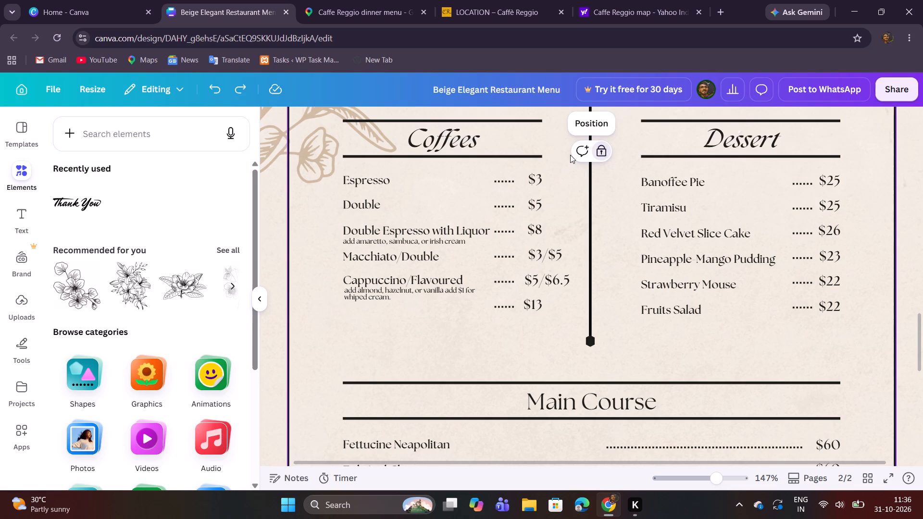
# Duplicate the Double Espresso with Liquor item with its description and place the copies left-aligned beneath the Cappuccino/Flavoured description, beside the $13 price.
pyautogui.click(326, 228)
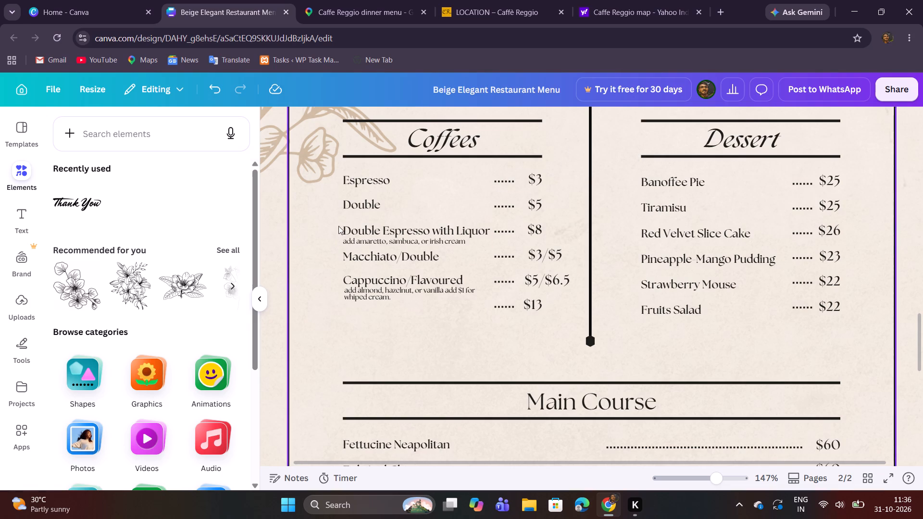
pyautogui.moveTo(338, 226); pyautogui.dragTo(374, 243)
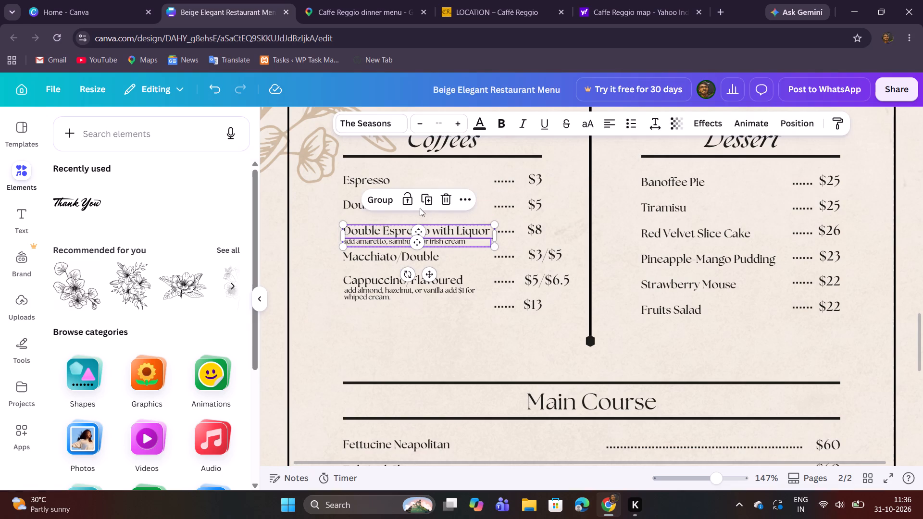
pyautogui.click(428, 202)
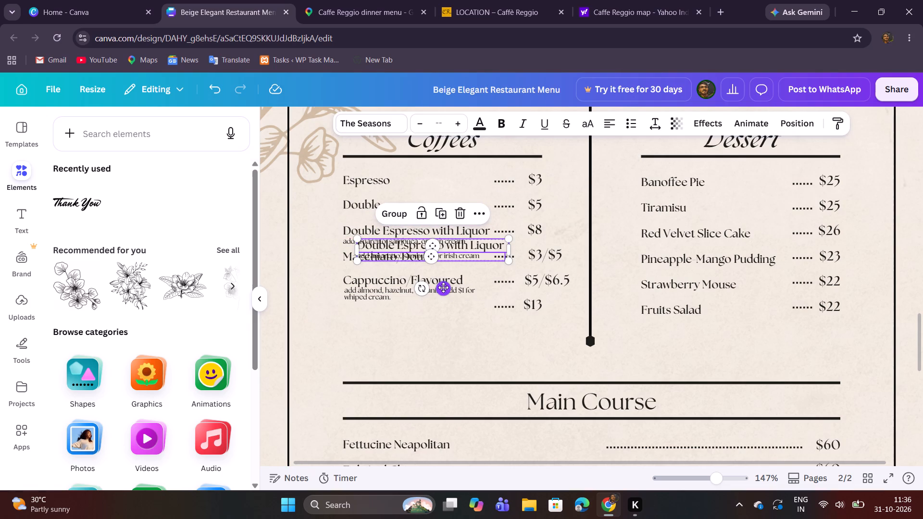
pyautogui.moveTo(443, 287); pyautogui.dragTo(430, 355)
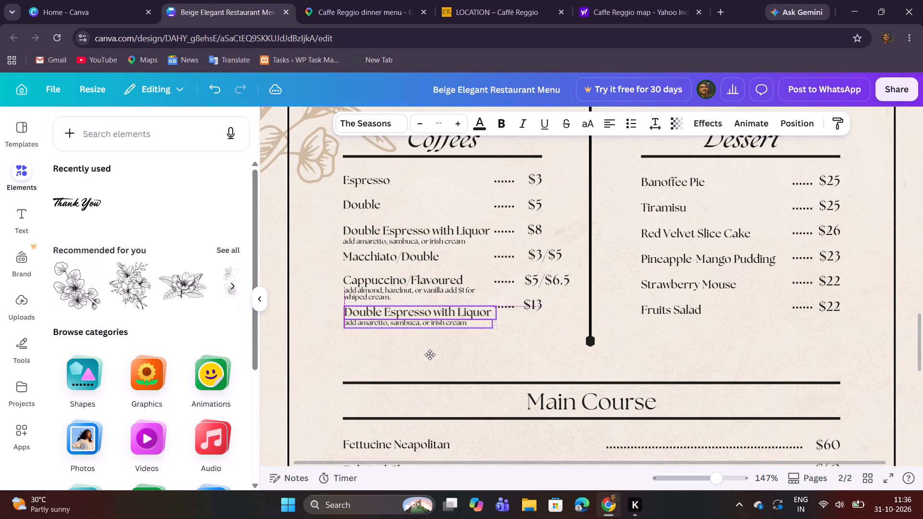
pyautogui.moveTo(430, 355); pyautogui.dragTo(428, 354)
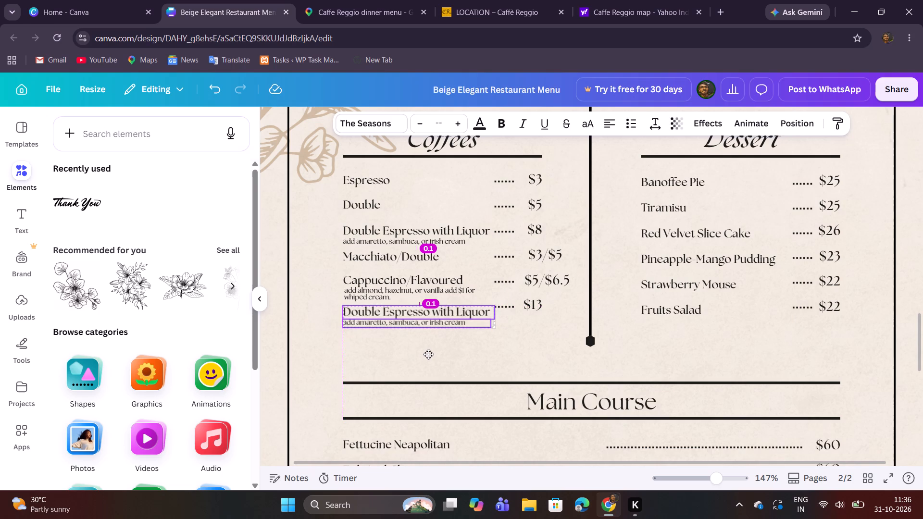
pyautogui.moveTo(428, 354); pyautogui.dragTo(429, 353)
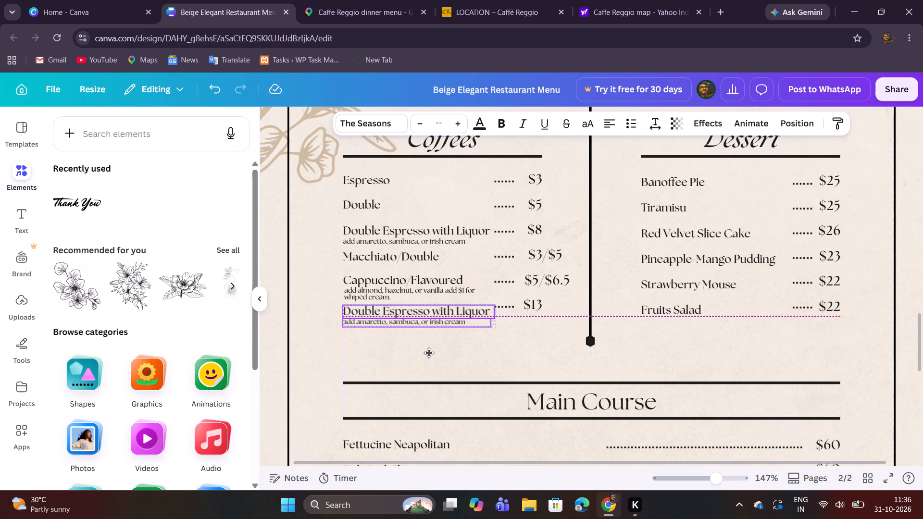
pyautogui.moveTo(429, 353); pyautogui.dragTo(429, 352)
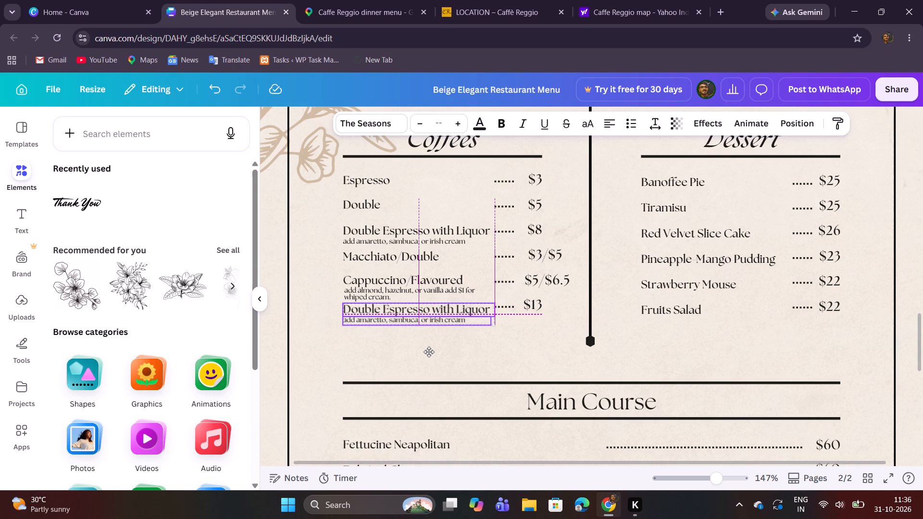
pyautogui.moveTo(429, 352); pyautogui.dragTo(429, 349)
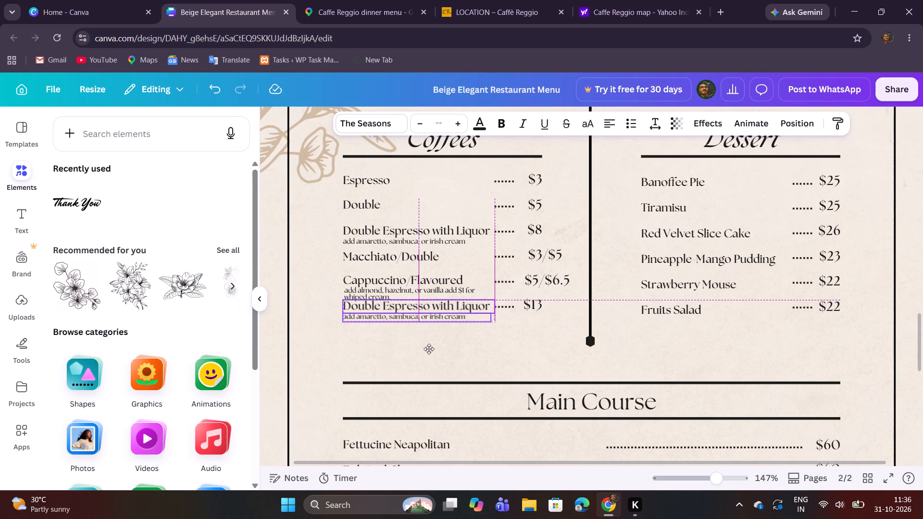
pyautogui.moveTo(429, 349); pyautogui.dragTo(429, 349)
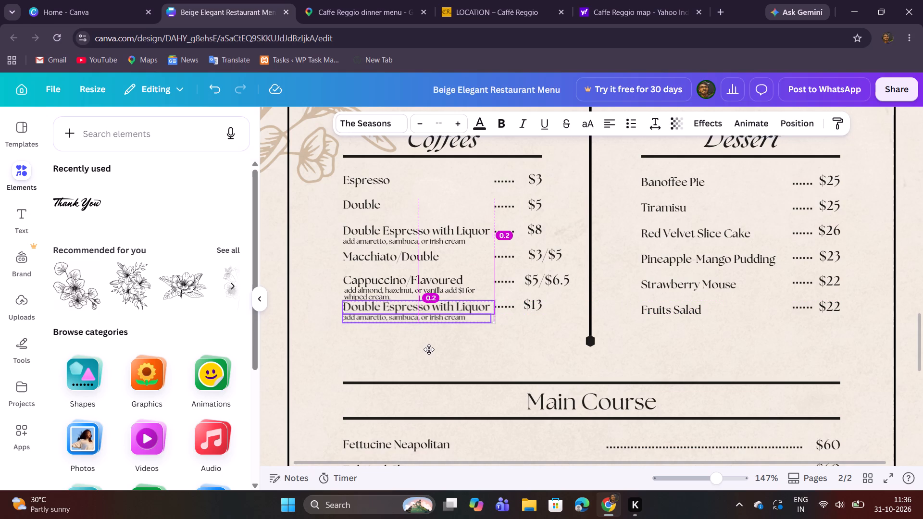
pyautogui.moveTo(429, 349); pyautogui.dragTo(429, 351)
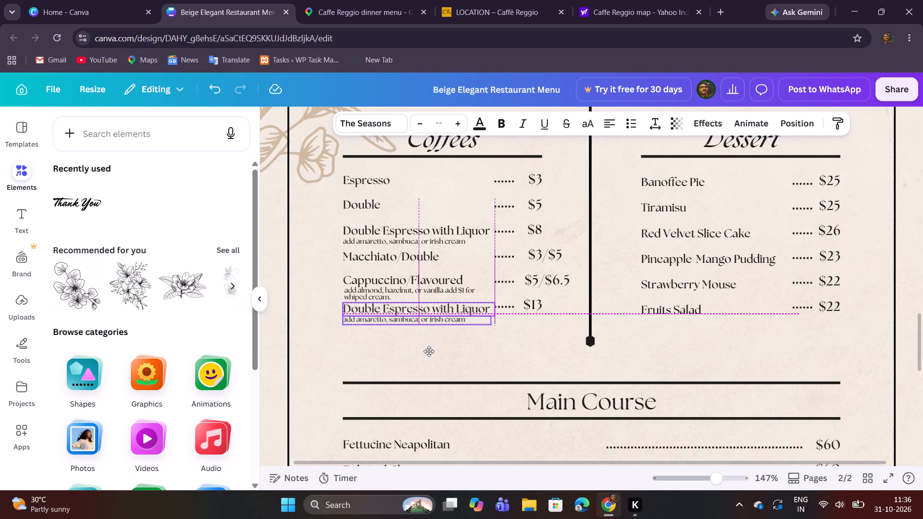
pyautogui.moveTo(429, 351); pyautogui.dragTo(428, 350)
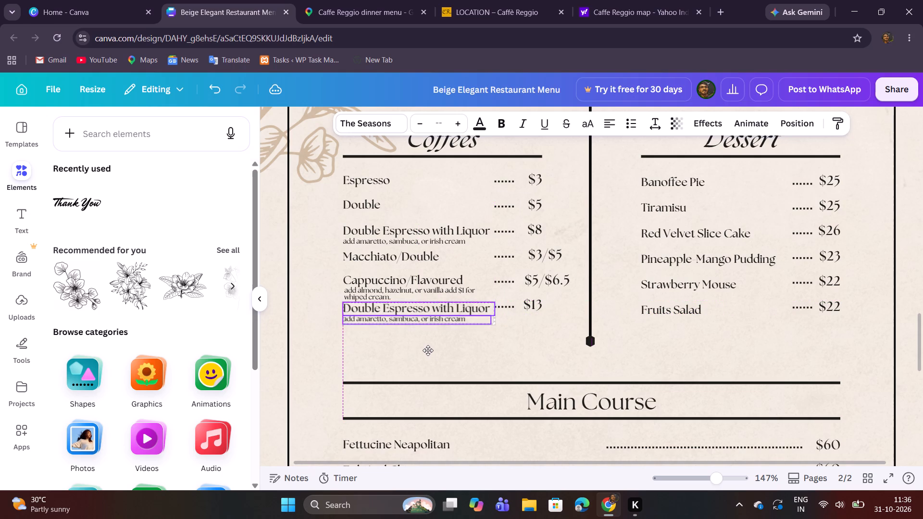
pyautogui.moveTo(428, 350); pyautogui.dragTo(429, 352)
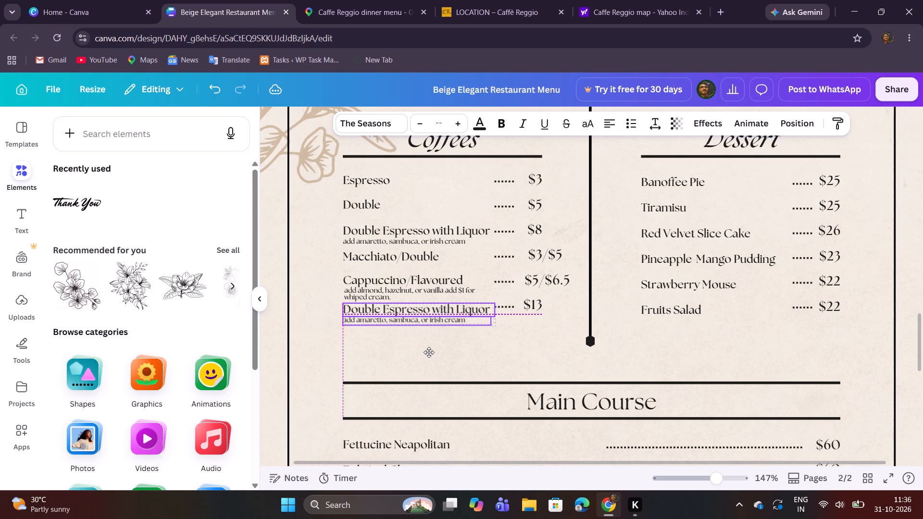
pyautogui.moveTo(429, 352); pyautogui.dragTo(428, 350)
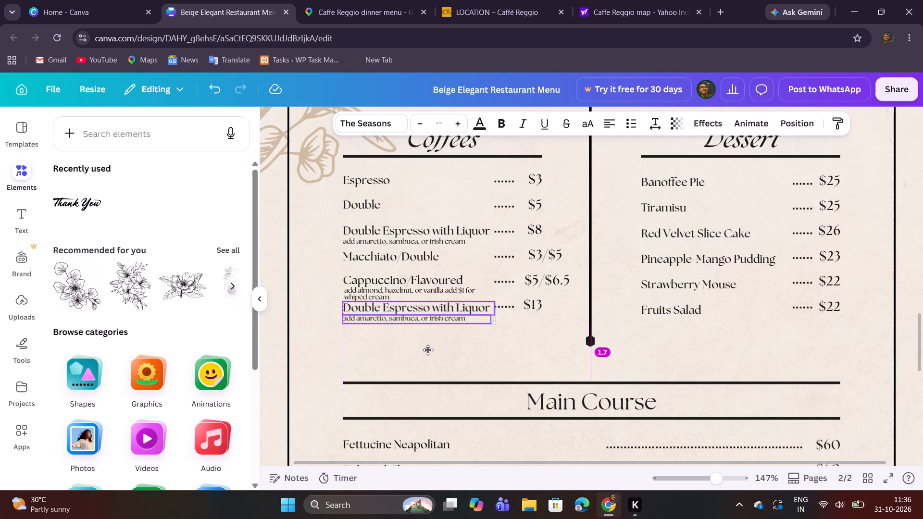
pyautogui.moveTo(428, 350); pyautogui.dragTo(428, 350)
pyautogui.click(429, 369)
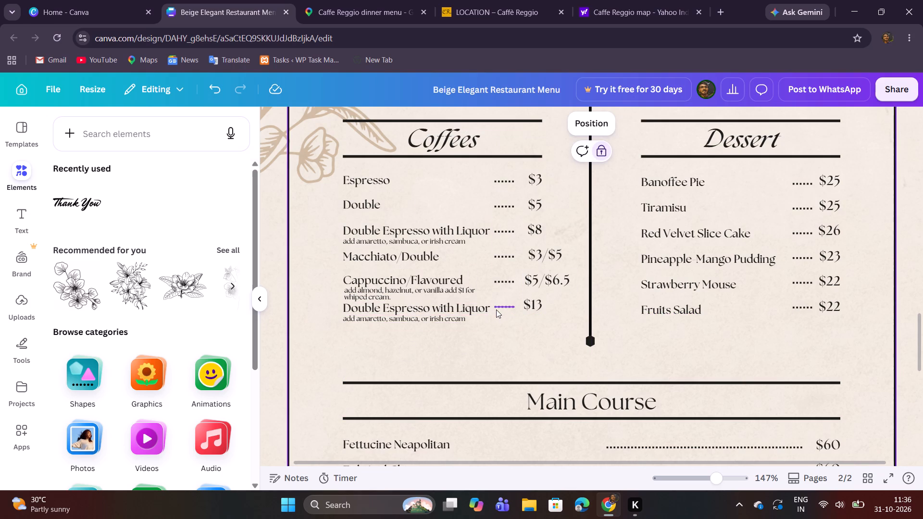
# Nudge the duplicated item name and description together slightly upward to line up better with the $13 price row.
pyautogui.click(382, 294)
pyautogui.click(364, 340)
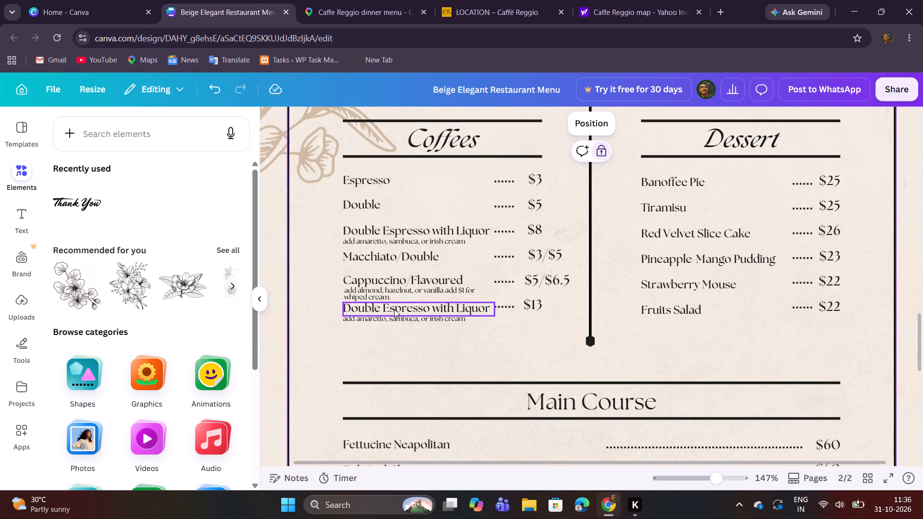
pyautogui.moveTo(385, 335); pyautogui.dragTo(390, 312)
pyautogui.click(395, 312)
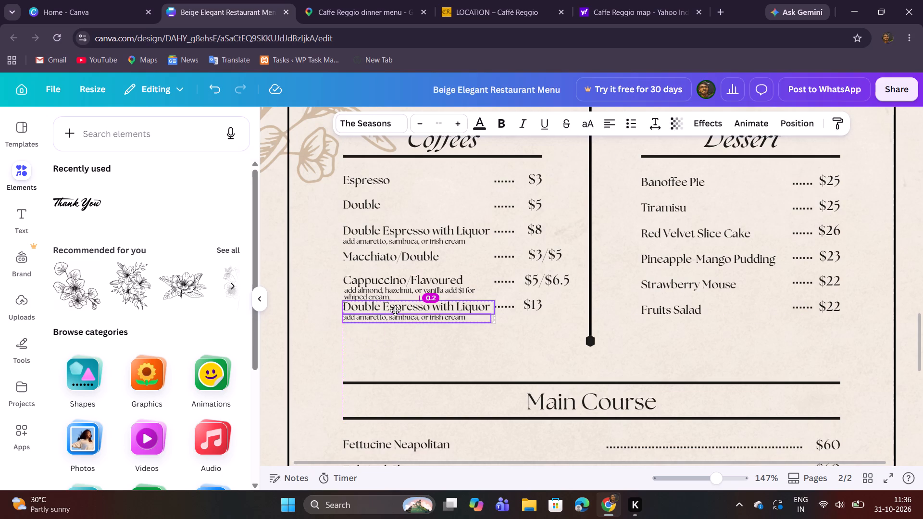
pyautogui.click(386, 345)
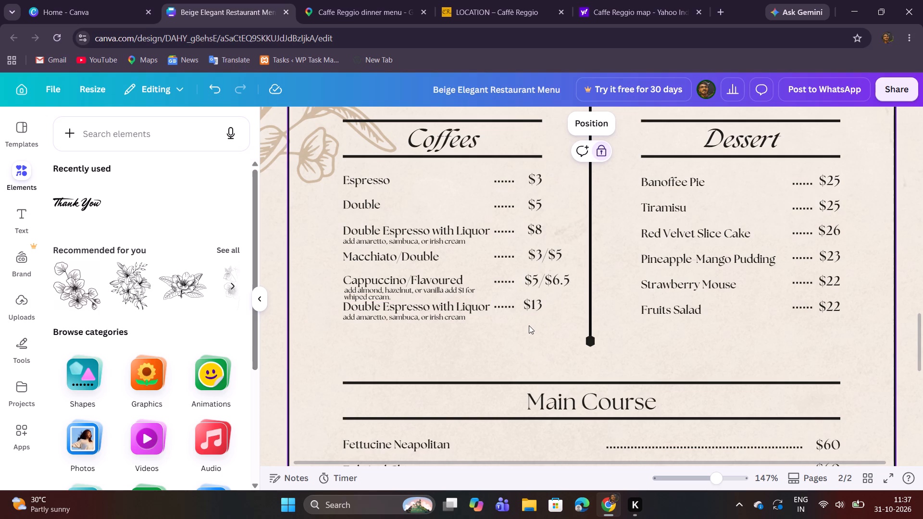
# Check the dinner menu photo for the entry after Cappuccino and replace the duplicated item name beside $13 with "Latte".
pyautogui.click(361, 2)
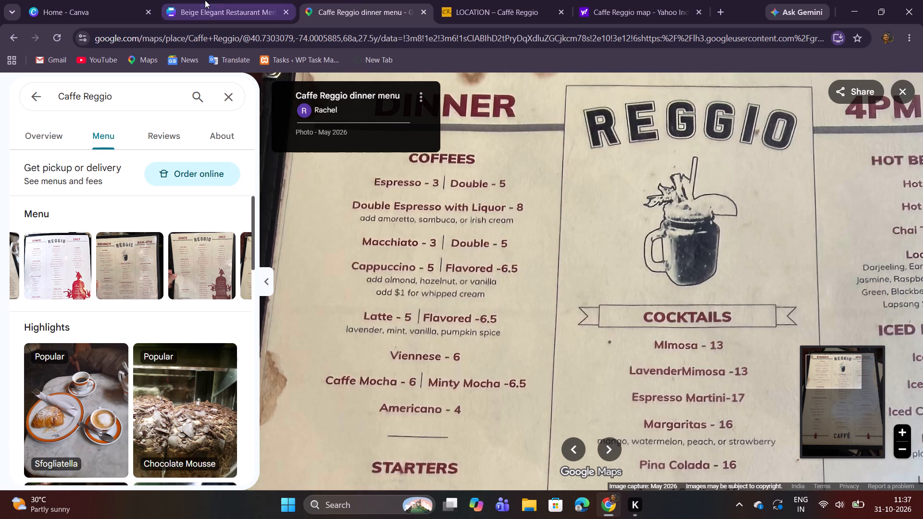
pyautogui.click(205, 0)
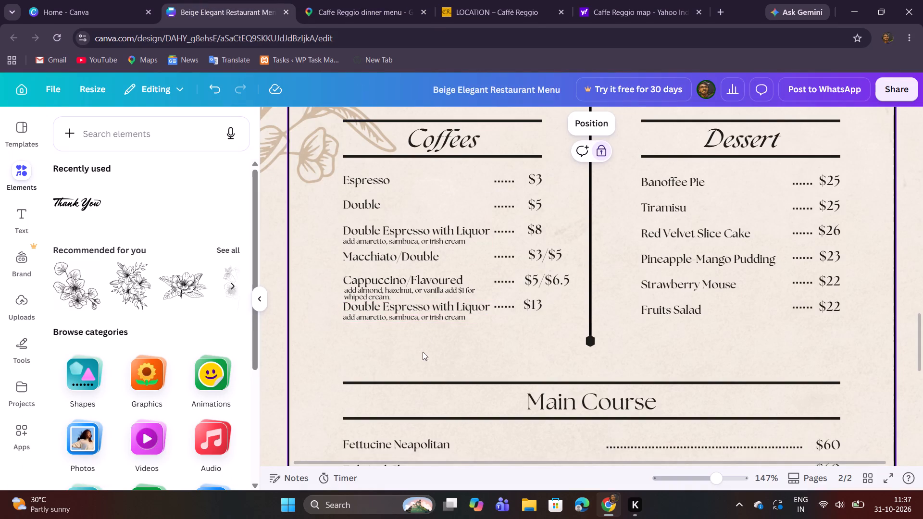
pyautogui.doubleClick(406, 308)
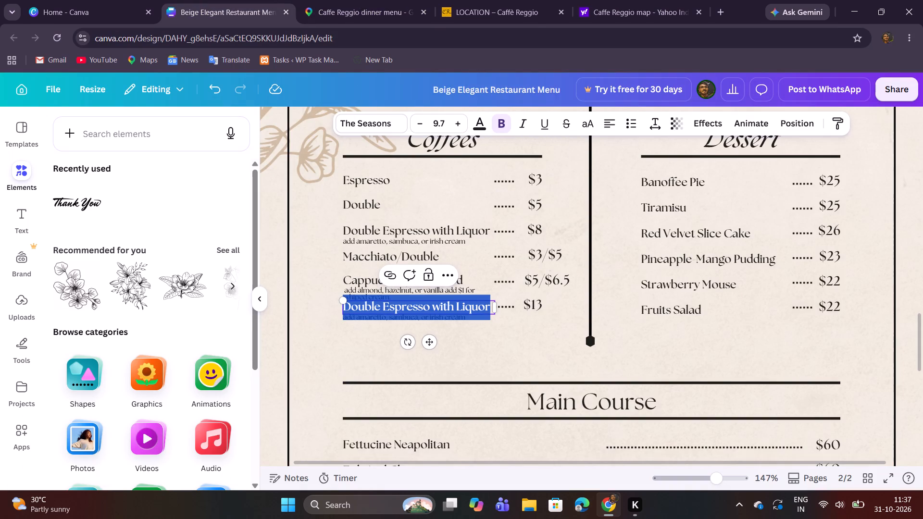
pyautogui.hotkey('shift', 'l')
pyautogui.write('atte')
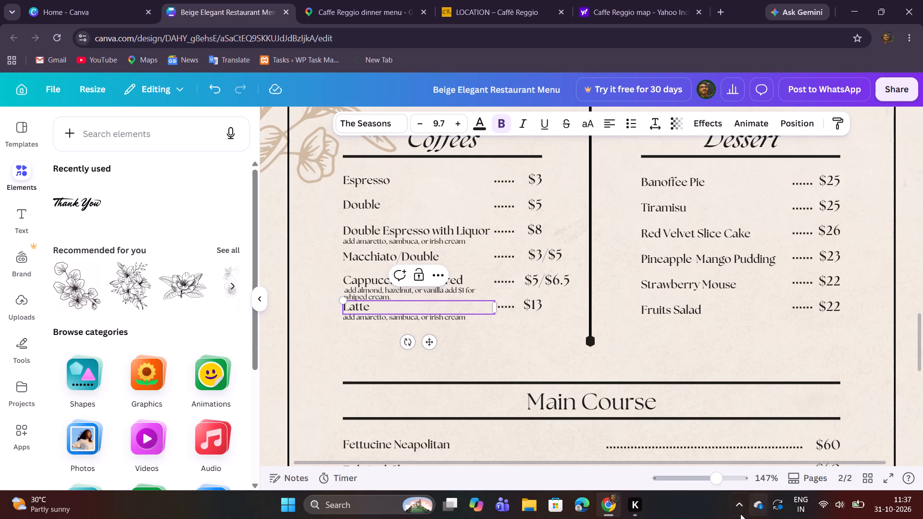
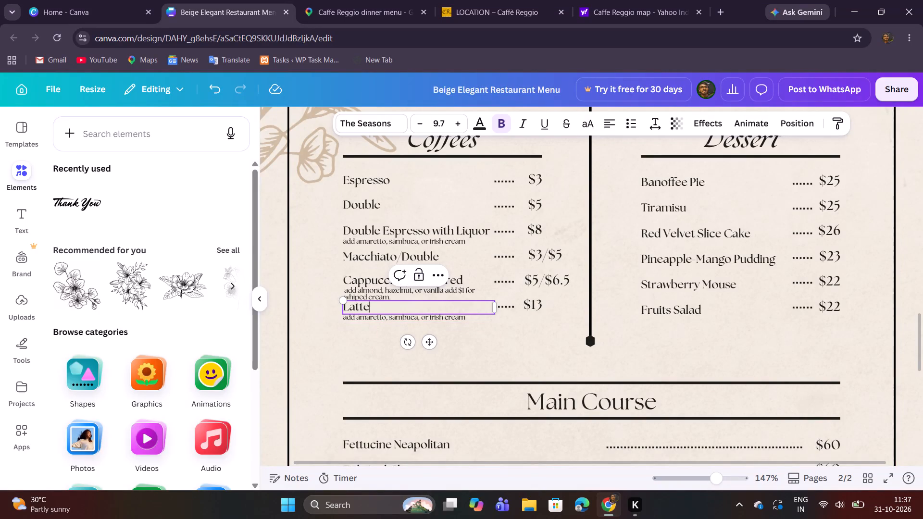
# Check the variant name in the dinner menu photo and extend the Latte item name to "Latte/Flavoured".
pyautogui.press('/')
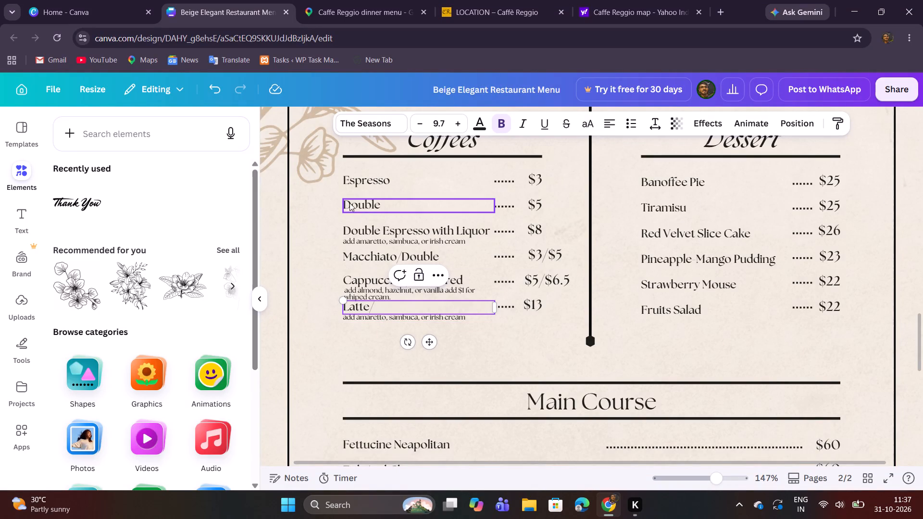
pyautogui.click(386, 0)
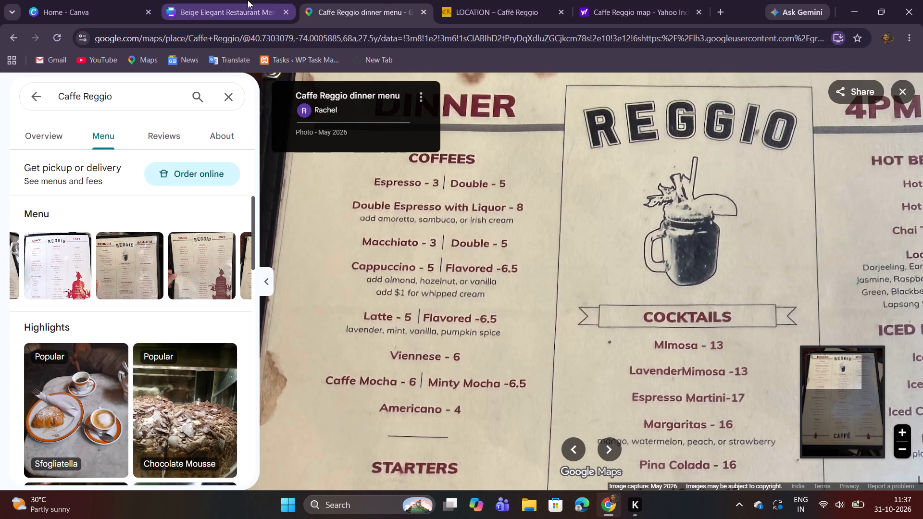
pyautogui.click(248, 0)
pyautogui.hotkey('shift', 'f')
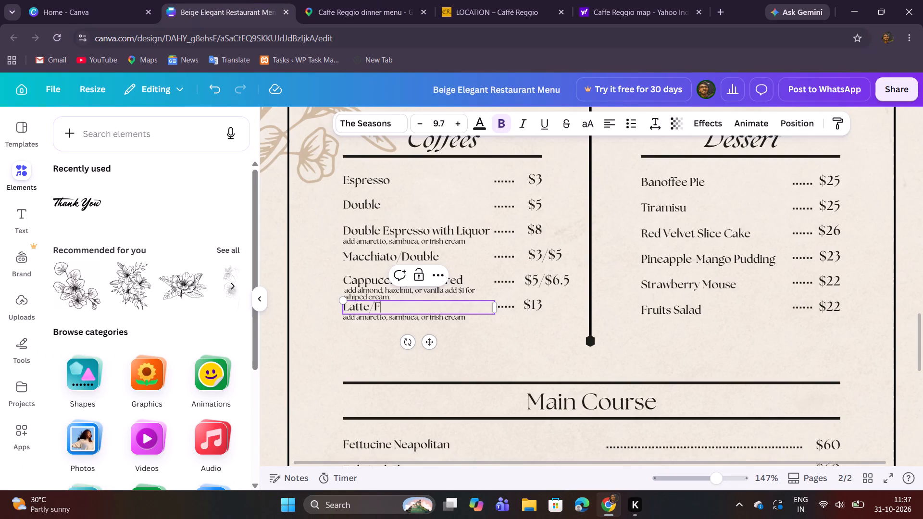
pyautogui.write('la')
pyautogui.write('vo')
pyautogui.write('ured')
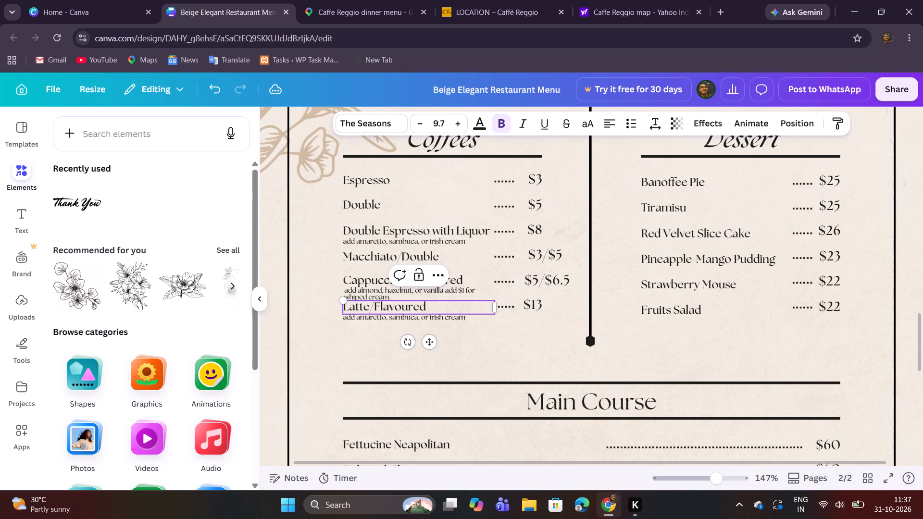
# Check the Latte description in the dinner menu photo and replace the duplicated description under Latte/Flavoured with "Lavender,".
pyautogui.click(344, 0)
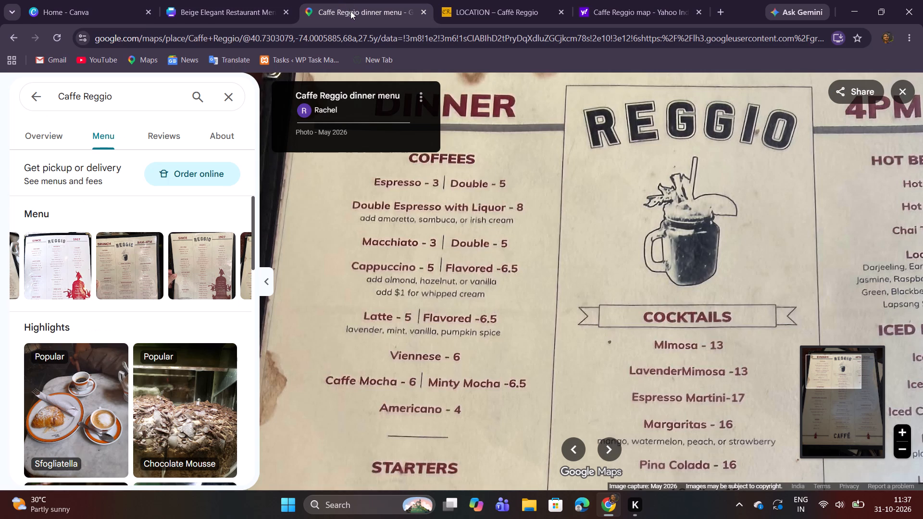
pyautogui.scroll(-1, 539, 164)
pyautogui.scroll(1, 537, 164)
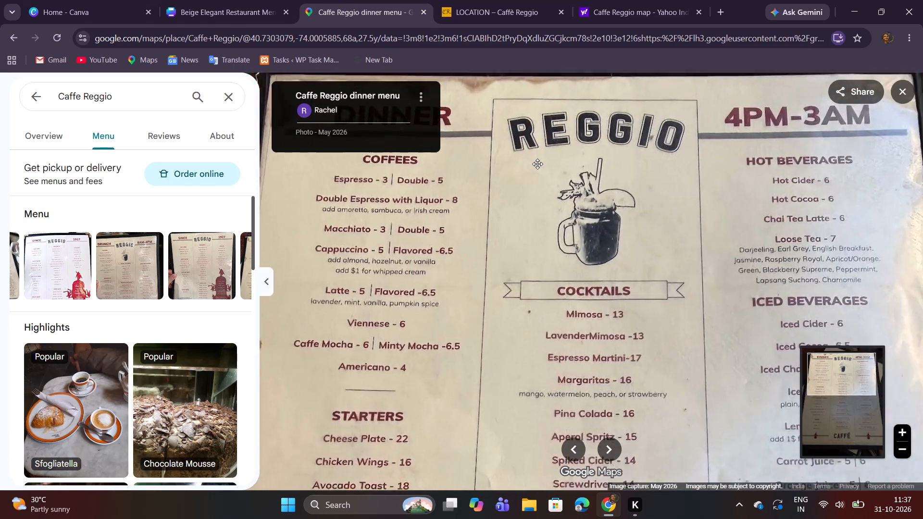
pyautogui.moveTo(517, 191); pyautogui.dragTo(563, 171)
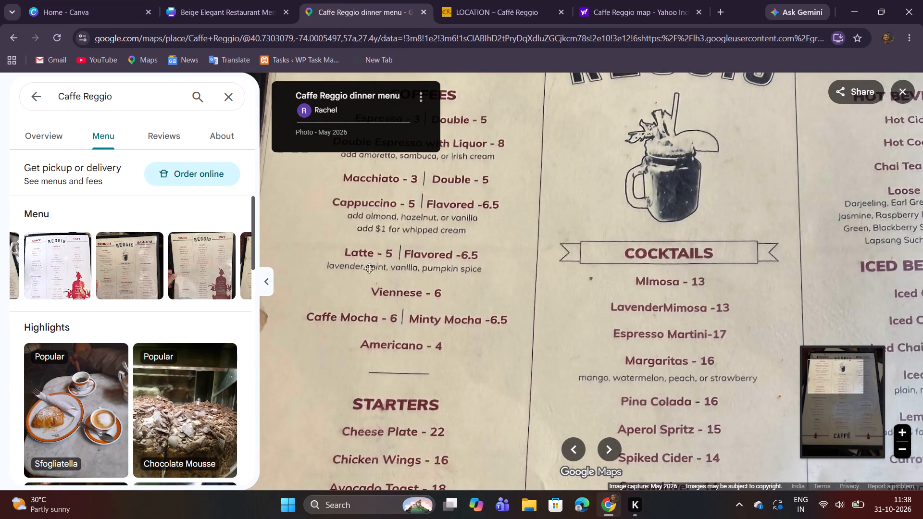
pyautogui.click(251, 0)
pyautogui.doubleClick(395, 318)
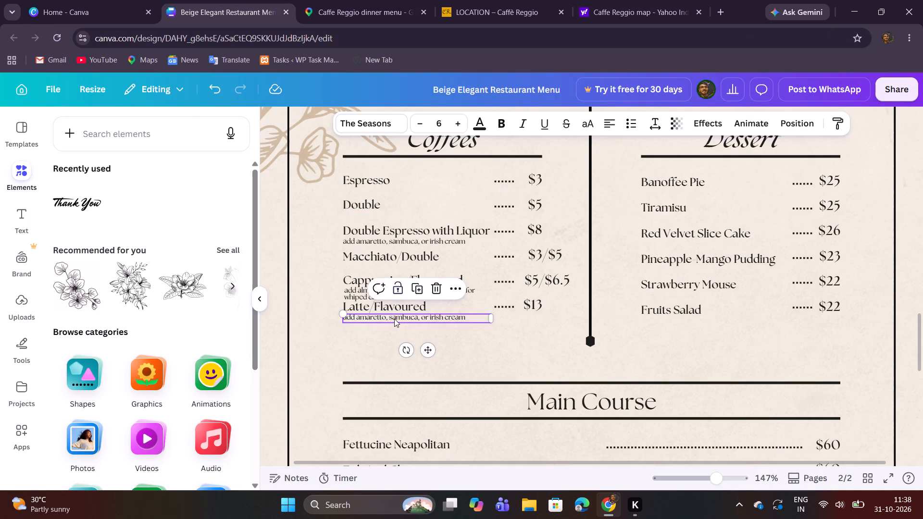
pyautogui.doubleClick(394, 319)
pyautogui.click(393, 321)
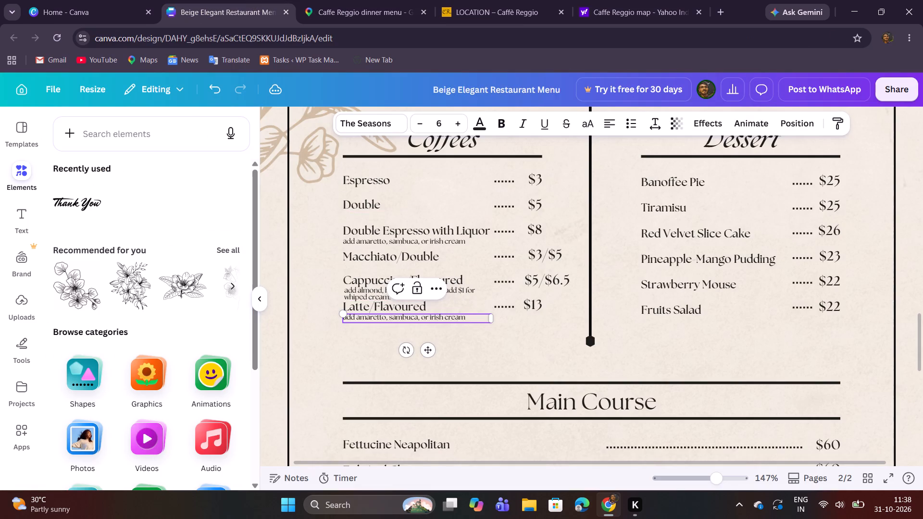
pyautogui.hotkey('ctrl', 'a')
pyautogui.hotkey('shift', 'l')
pyautogui.write('avendor')
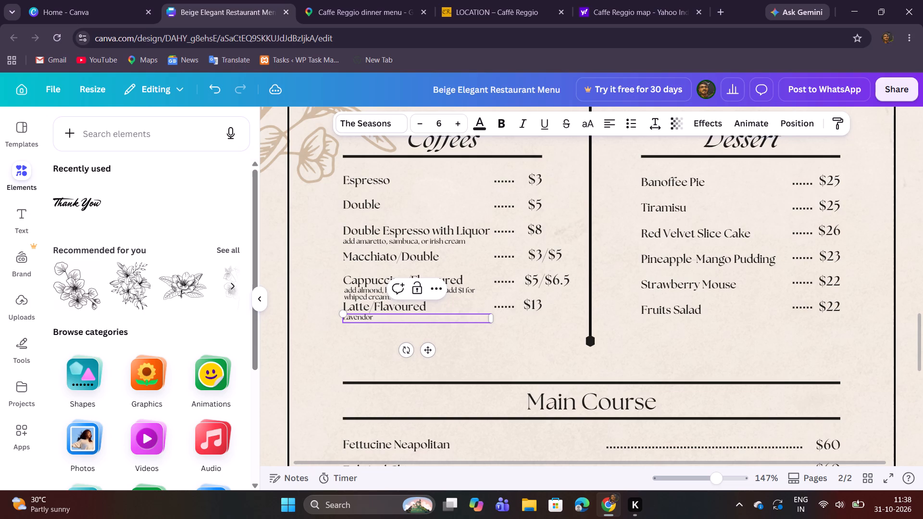
pyautogui.click(345, 0)
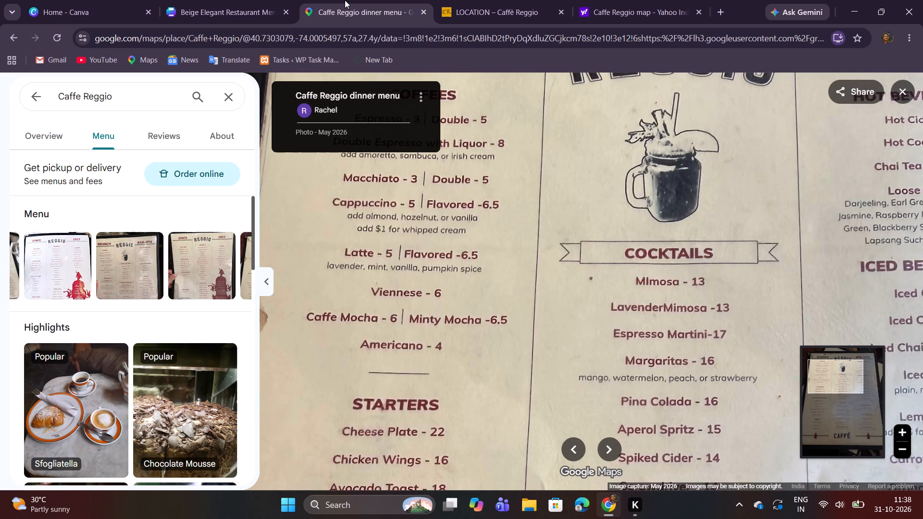
pyautogui.click(259, 0)
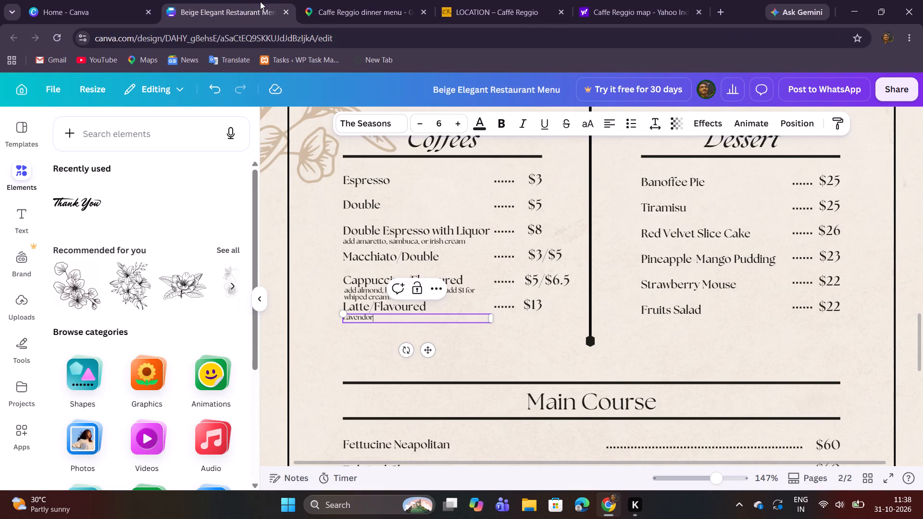
pyautogui.press('BackSpace')
pyautogui.press('BackSpace')
pyautogui.write('er')
pyautogui.press(',')
# Following the dinner menu photo, complete the Latte/Flavoured description by adding "mint, vanilla, pumpkin spice".
pyautogui.click(340, 0)
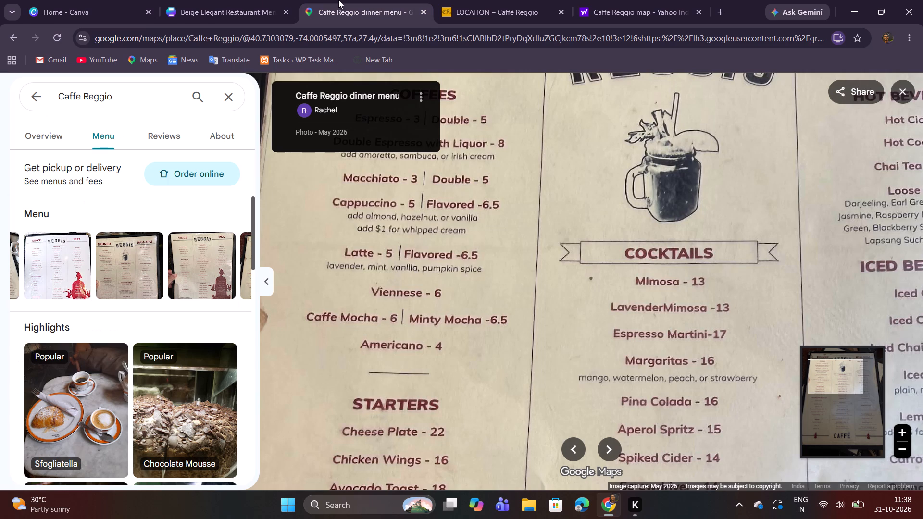
pyautogui.click(267, 0)
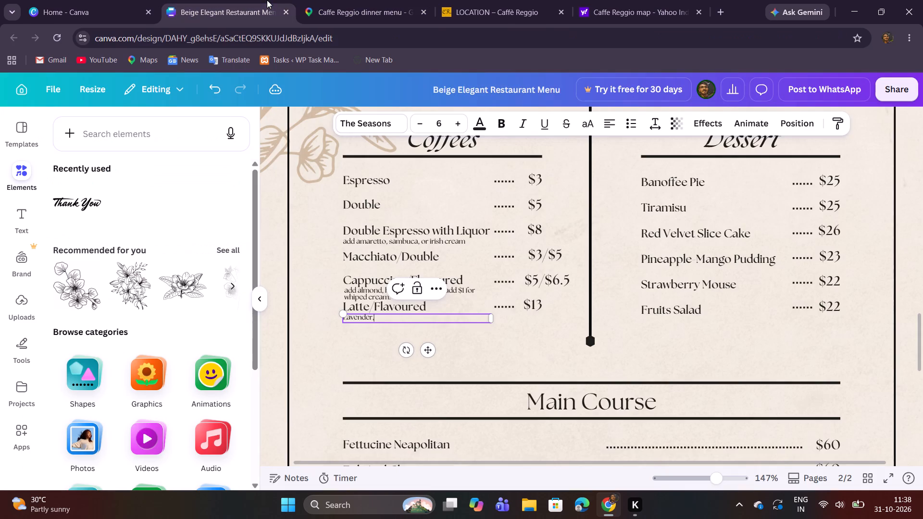
pyautogui.press('space')
pyautogui.write('mint')
pyautogui.press('space')
pyautogui.press('BackSpace')
pyautogui.write(', vanill')
pyautogui.press('a')
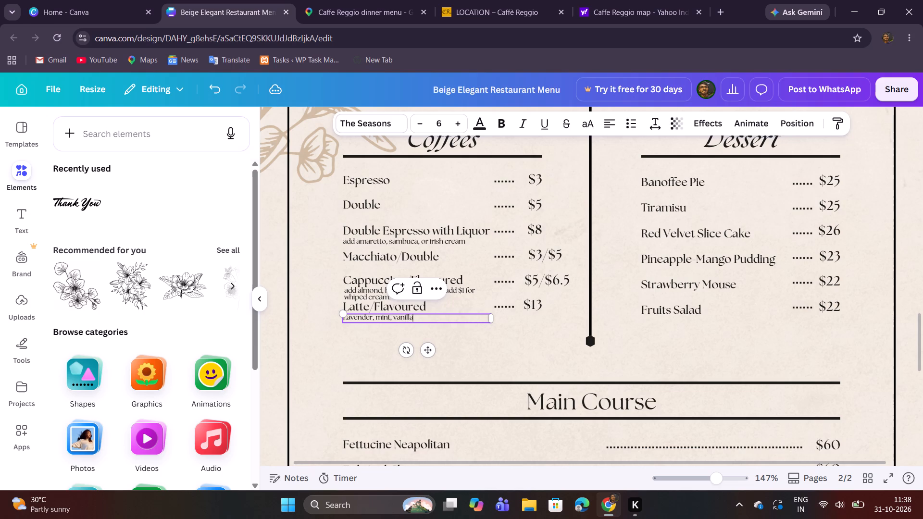
pyautogui.press(',')
pyautogui.click(314, 0)
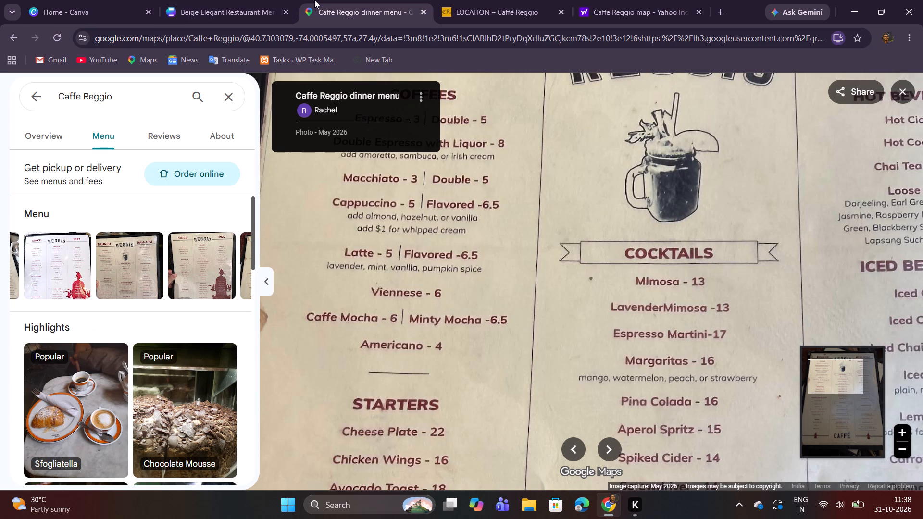
pyautogui.click(212, 0)
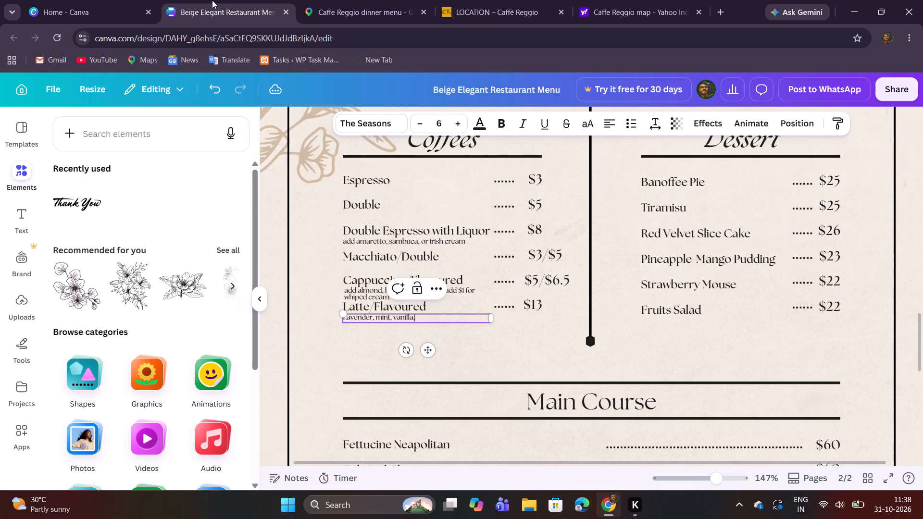
pyautogui.press('space')
pyautogui.write('pump')
pyautogui.write('kin')
pyautogui.press('space')
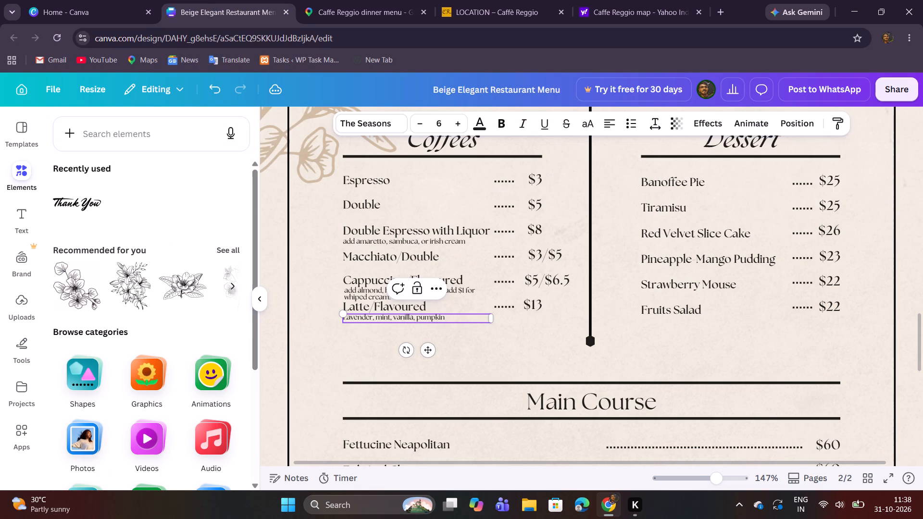
pyautogui.click(387, 5)
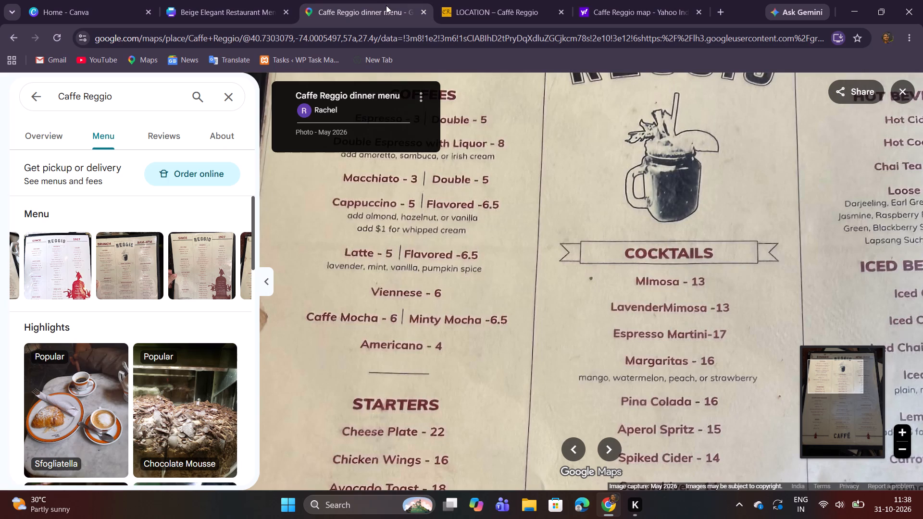
pyautogui.click(261, 0)
pyautogui.write('spice')
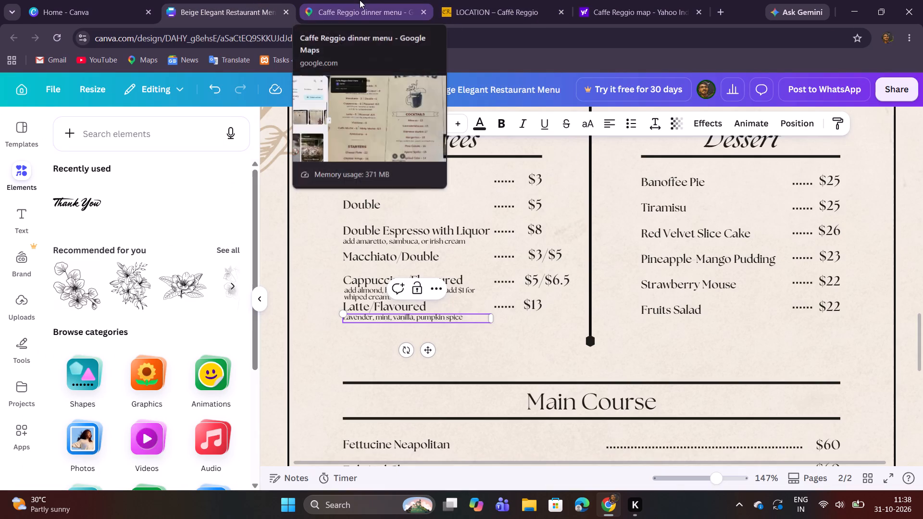
# Replace the $13 price with a duplicate of the Cappuccino/Flavoured $5/$6.5 price, aligned beneath the original on the Latte/Flavoured row.
pyautogui.click(535, 306)
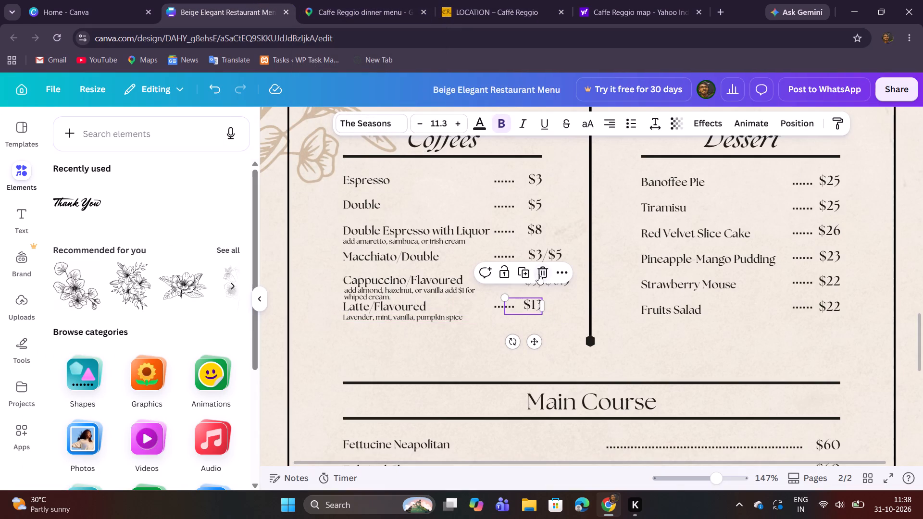
pyautogui.click(538, 273)
pyautogui.click(547, 281)
pyautogui.click(548, 253)
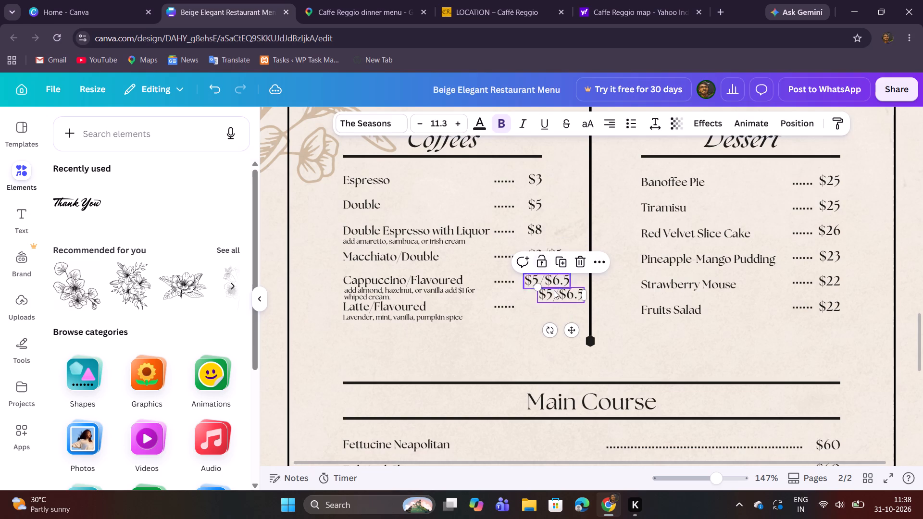
pyautogui.click(574, 332)
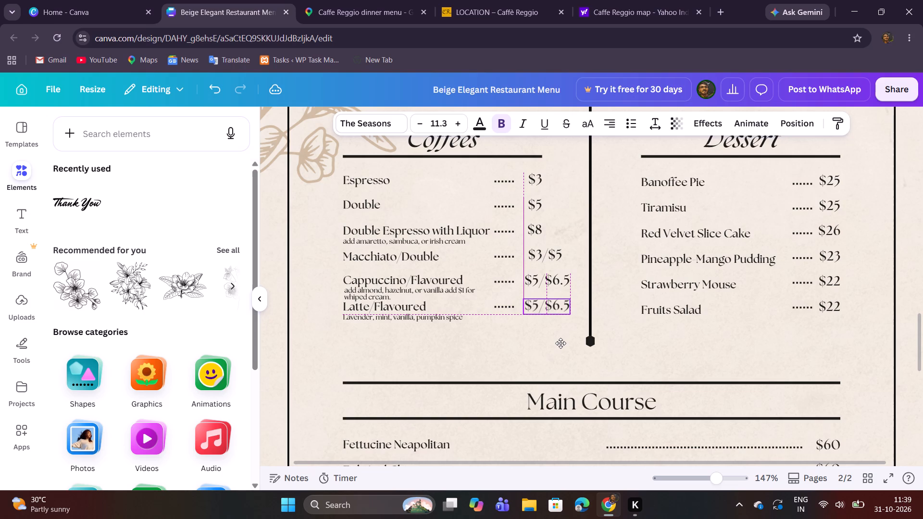
pyautogui.click(493, 358)
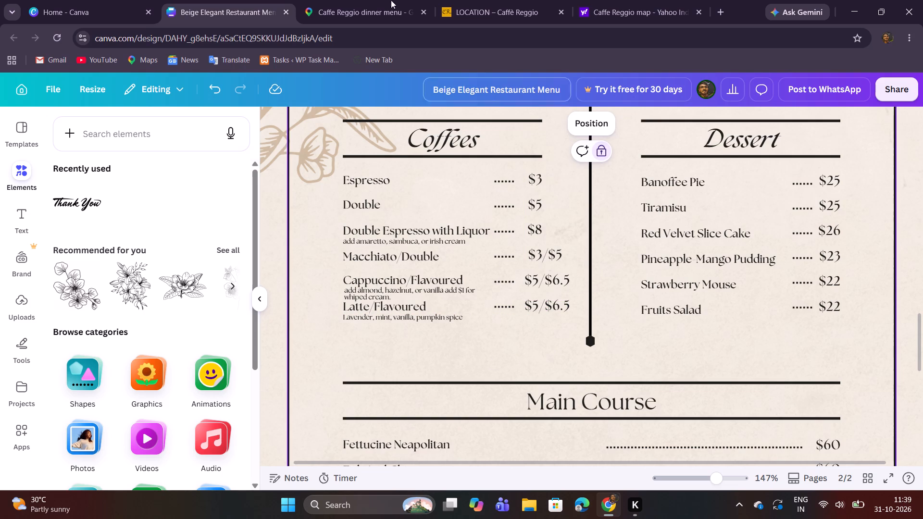
# Check the coffee entries in the Caffe Reggio dinner menu photo and return to the menu design.
pyautogui.click(332, 0)
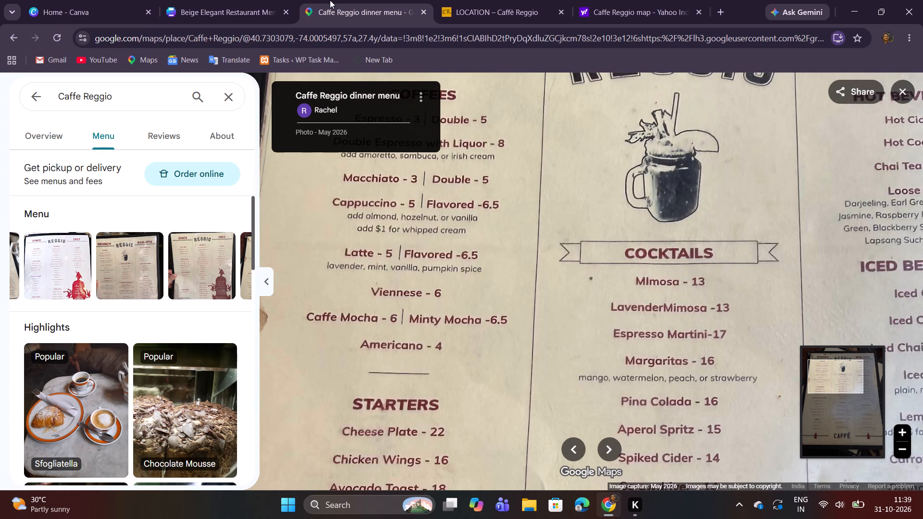
pyautogui.click(241, 0)
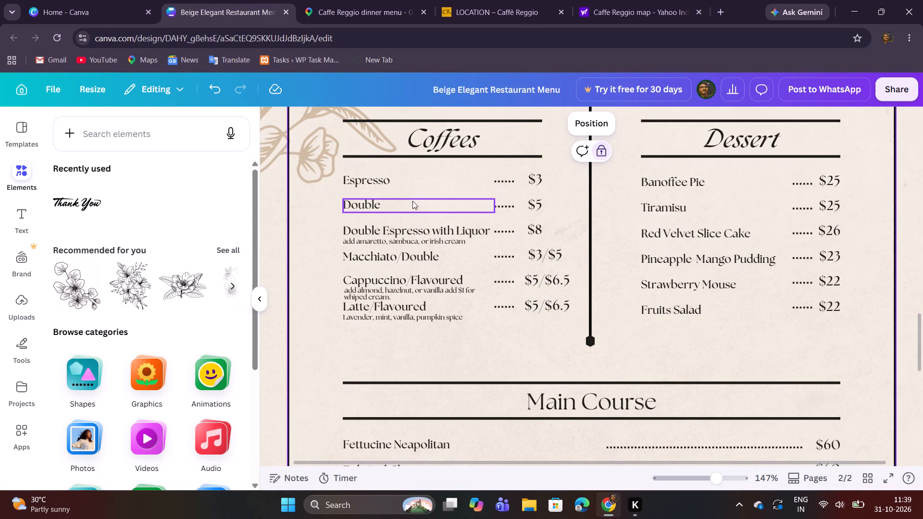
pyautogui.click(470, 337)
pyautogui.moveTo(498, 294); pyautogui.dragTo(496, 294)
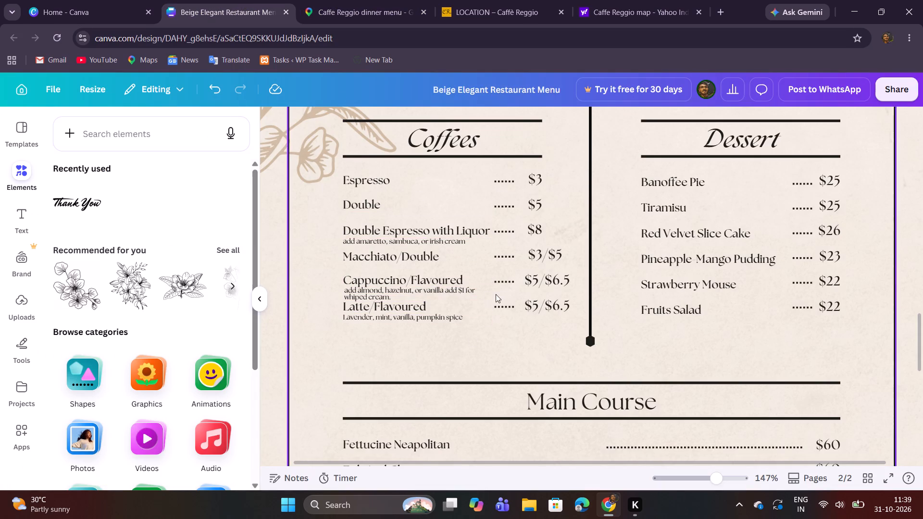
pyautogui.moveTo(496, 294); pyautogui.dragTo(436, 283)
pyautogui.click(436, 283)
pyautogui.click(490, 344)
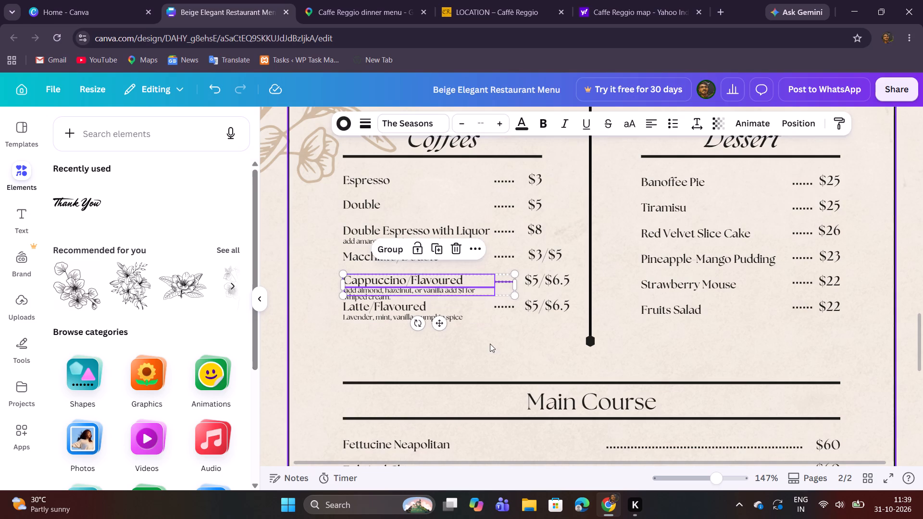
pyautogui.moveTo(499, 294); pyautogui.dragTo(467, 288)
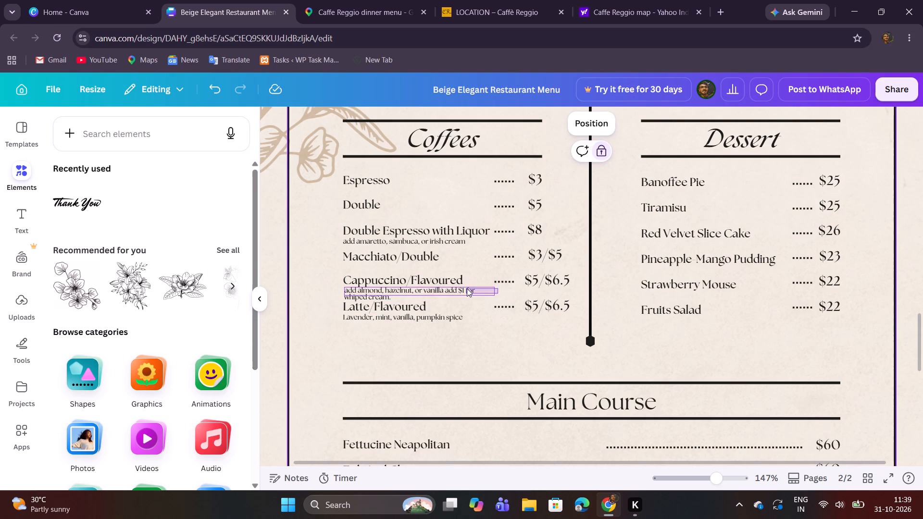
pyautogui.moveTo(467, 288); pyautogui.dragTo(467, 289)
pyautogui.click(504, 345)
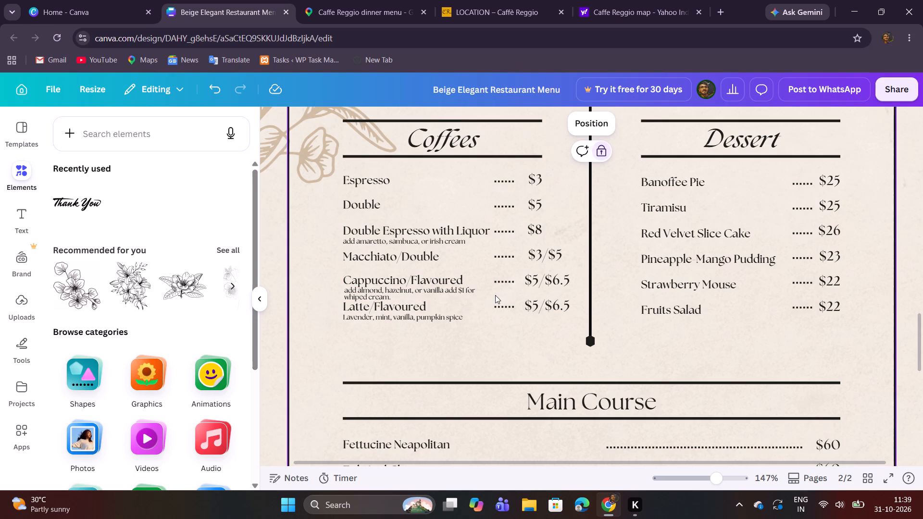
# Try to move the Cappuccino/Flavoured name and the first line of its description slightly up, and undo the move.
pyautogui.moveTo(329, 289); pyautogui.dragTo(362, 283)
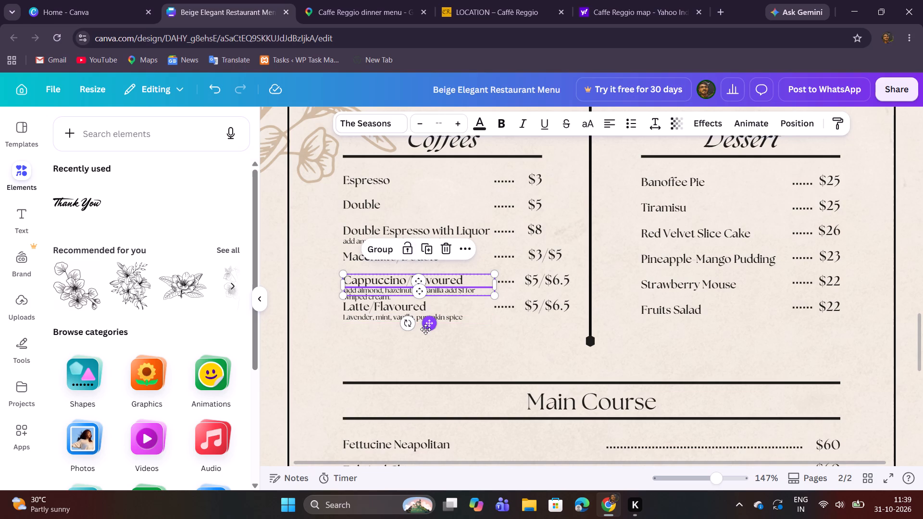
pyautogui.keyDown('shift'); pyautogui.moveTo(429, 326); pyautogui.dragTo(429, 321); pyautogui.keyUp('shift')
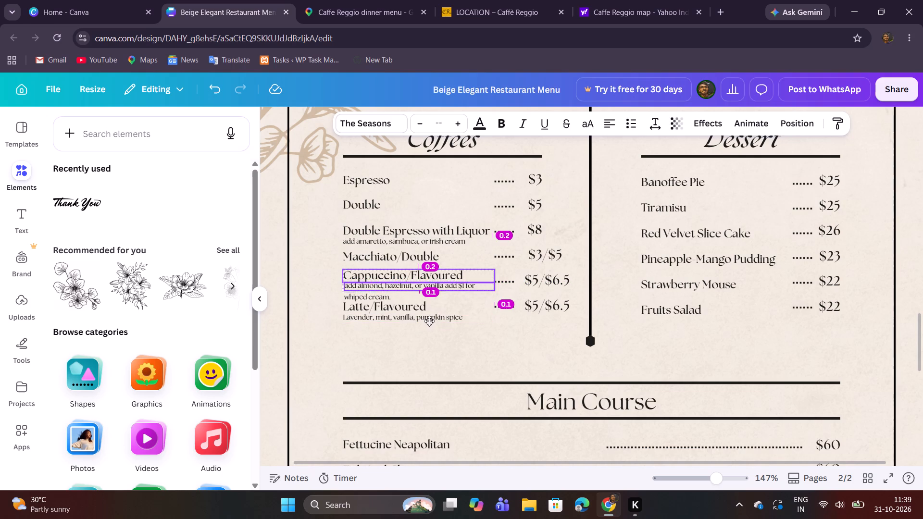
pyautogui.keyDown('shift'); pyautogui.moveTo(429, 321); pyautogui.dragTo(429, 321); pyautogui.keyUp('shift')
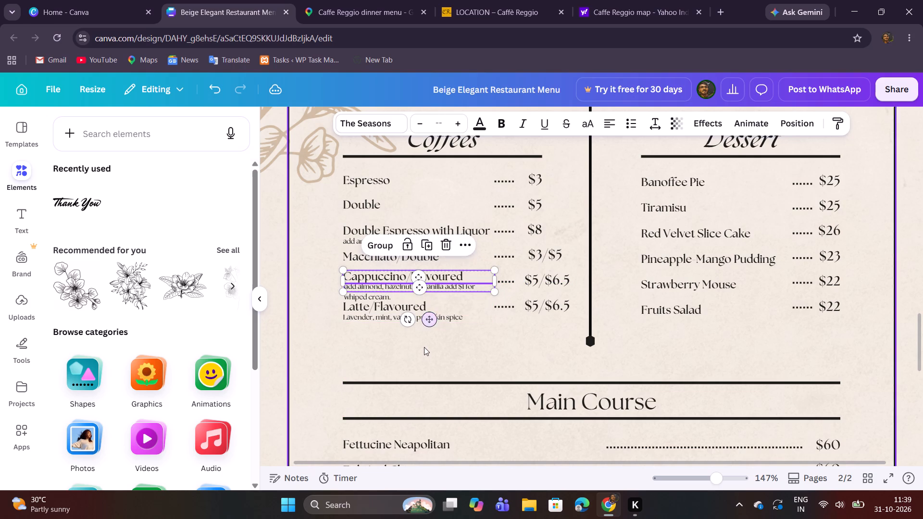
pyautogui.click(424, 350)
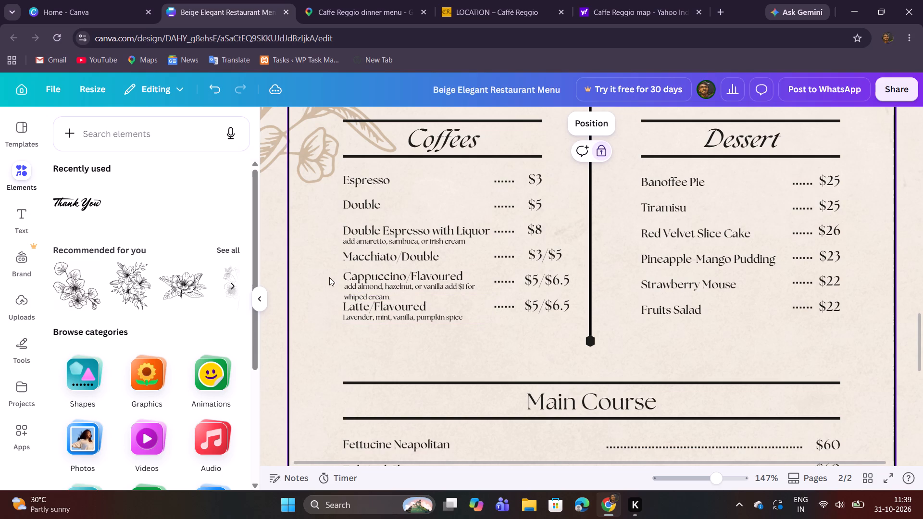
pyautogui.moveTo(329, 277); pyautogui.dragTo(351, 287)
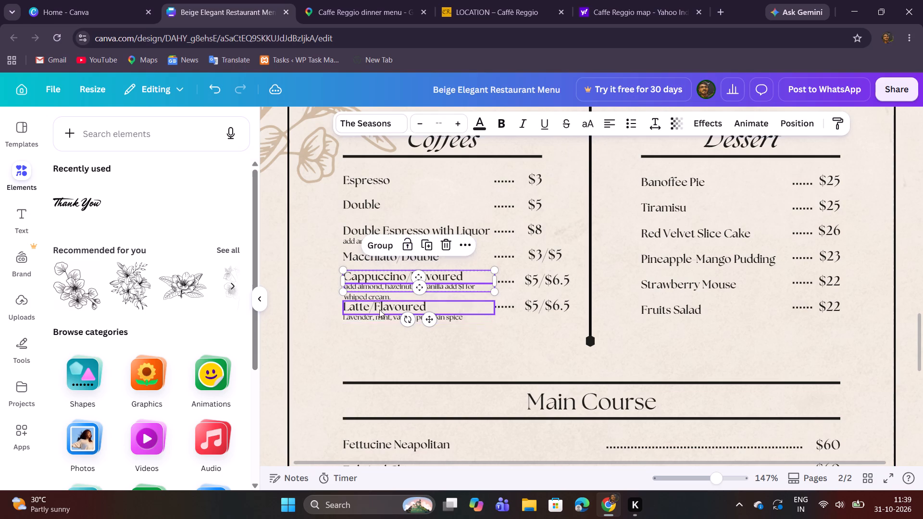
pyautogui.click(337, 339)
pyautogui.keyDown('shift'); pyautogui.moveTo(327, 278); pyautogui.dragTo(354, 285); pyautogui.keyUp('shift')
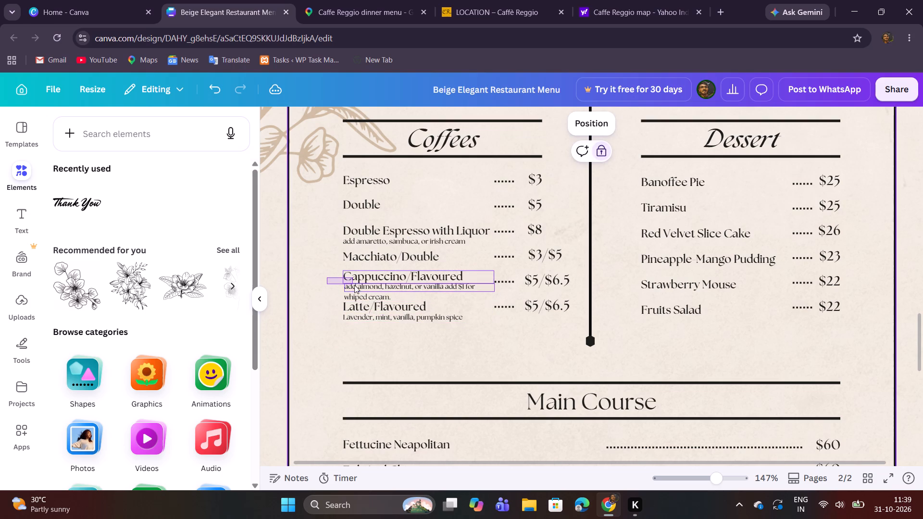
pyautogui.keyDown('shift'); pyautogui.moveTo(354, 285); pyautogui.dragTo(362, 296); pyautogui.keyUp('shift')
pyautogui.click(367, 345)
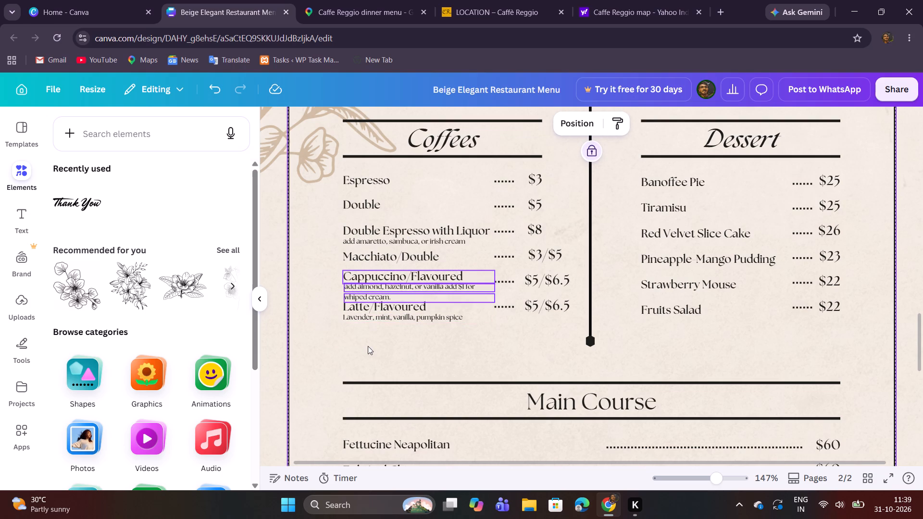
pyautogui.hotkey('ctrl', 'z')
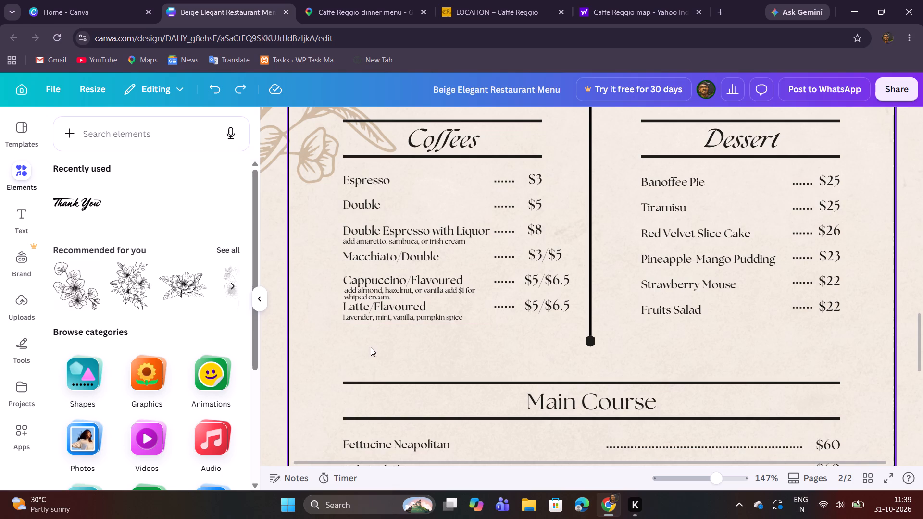
# Move the Cappuccino/Flavoured name together with both lines of its description slightly up, clear of the Latte/Flavoured row.
pyautogui.moveTo(330, 280); pyautogui.dragTo(366, 299)
pyautogui.click(372, 349)
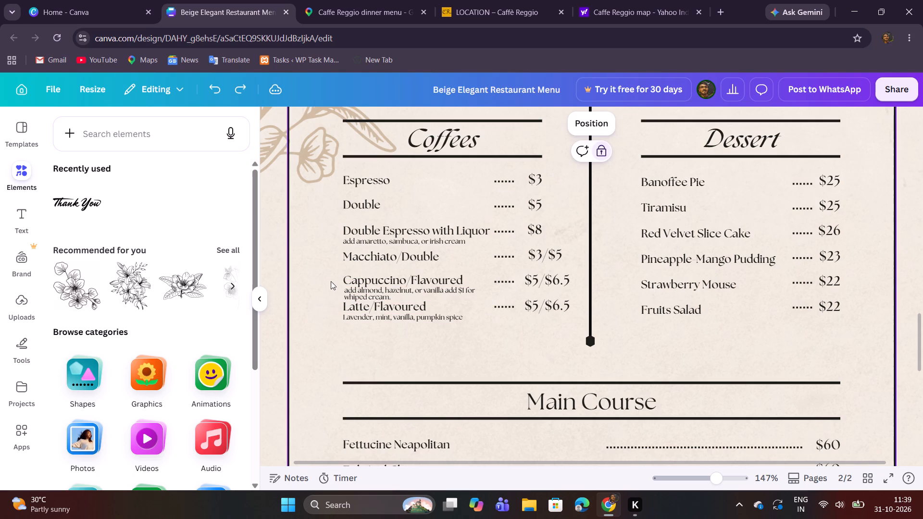
pyautogui.moveTo(333, 274); pyautogui.dragTo(366, 298)
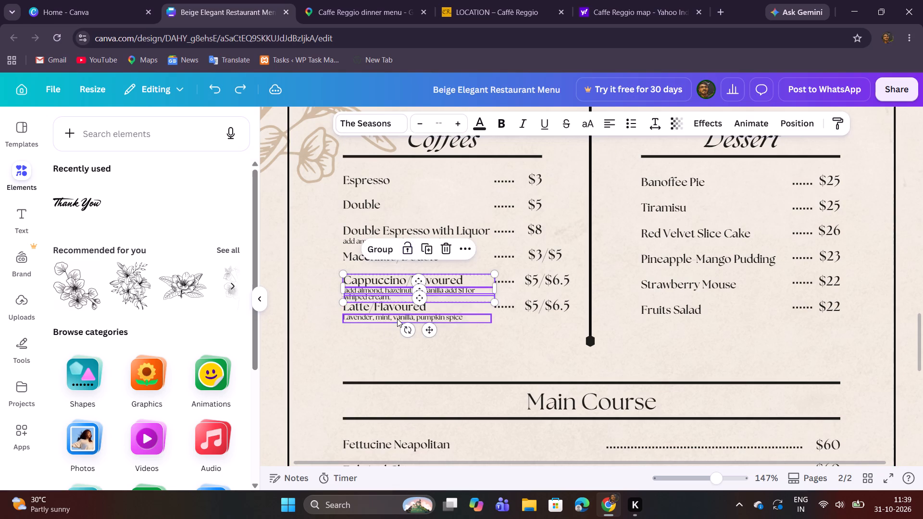
pyautogui.keyDown('shift'); pyautogui.moveTo(430, 333); pyautogui.dragTo(426, 328); pyautogui.keyUp('shift')
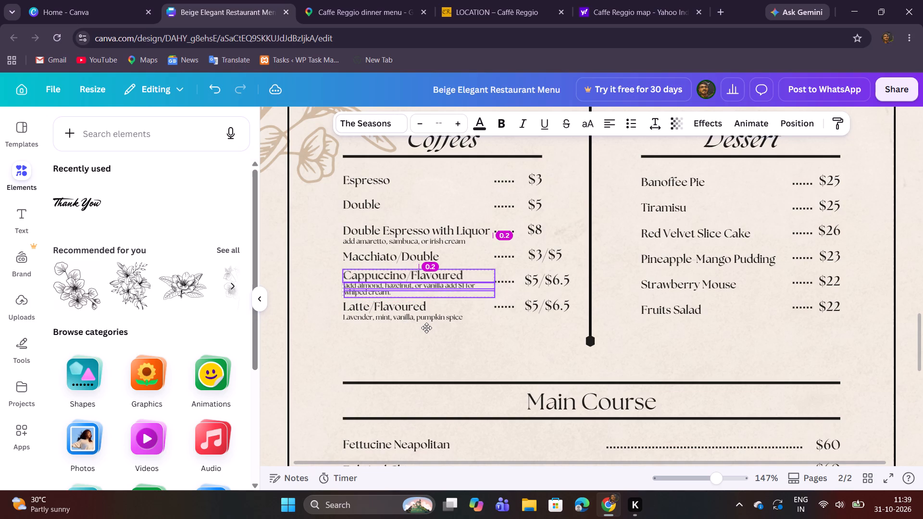
pyautogui.keyDown('shift'); pyautogui.moveTo(426, 328); pyautogui.dragTo(428, 327); pyautogui.keyUp('shift')
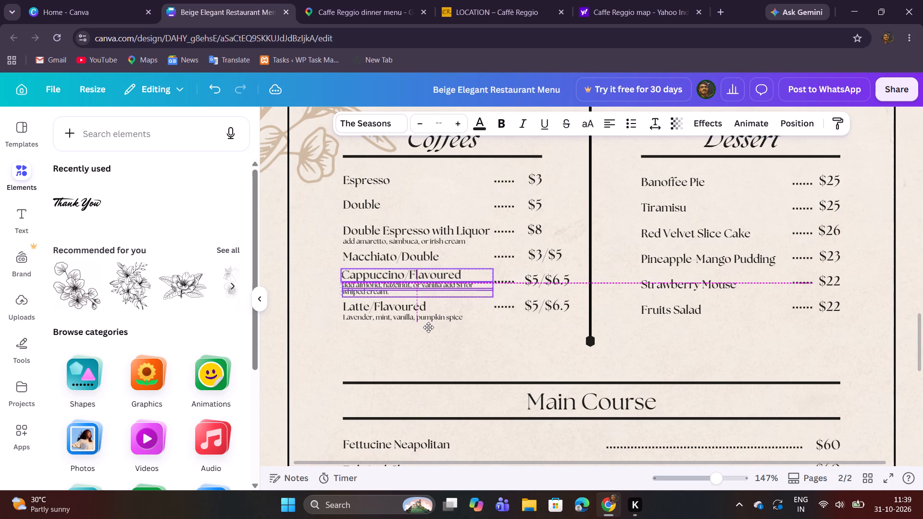
pyautogui.keyDown('shift'); pyautogui.moveTo(428, 327); pyautogui.dragTo(429, 327); pyautogui.keyUp('shift')
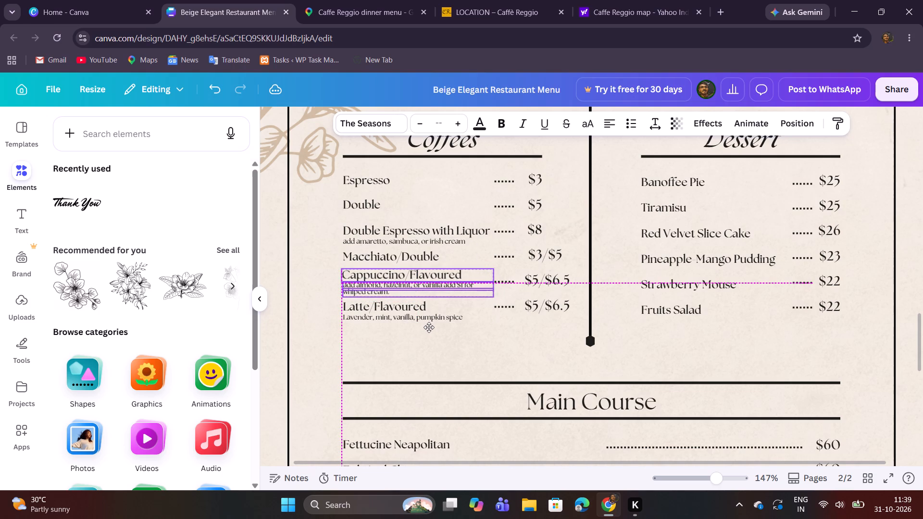
pyautogui.click(390, 374)
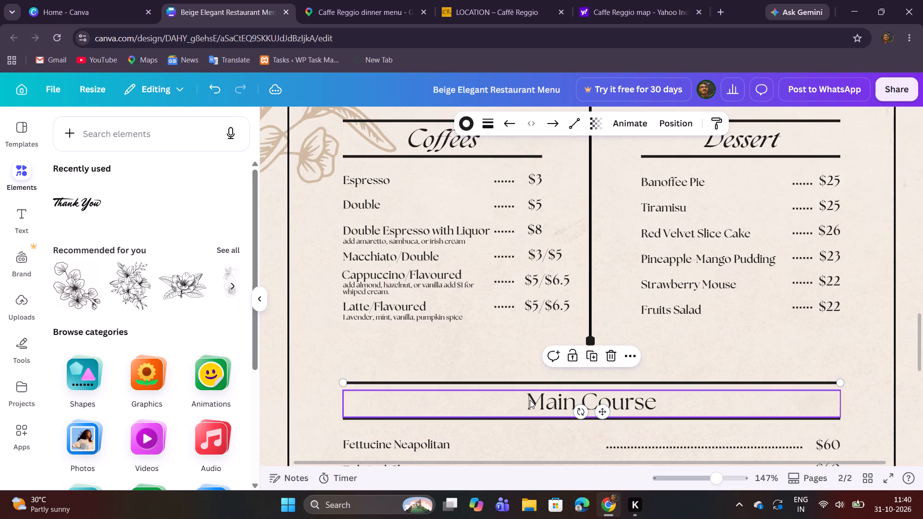
pyautogui.click(455, 343)
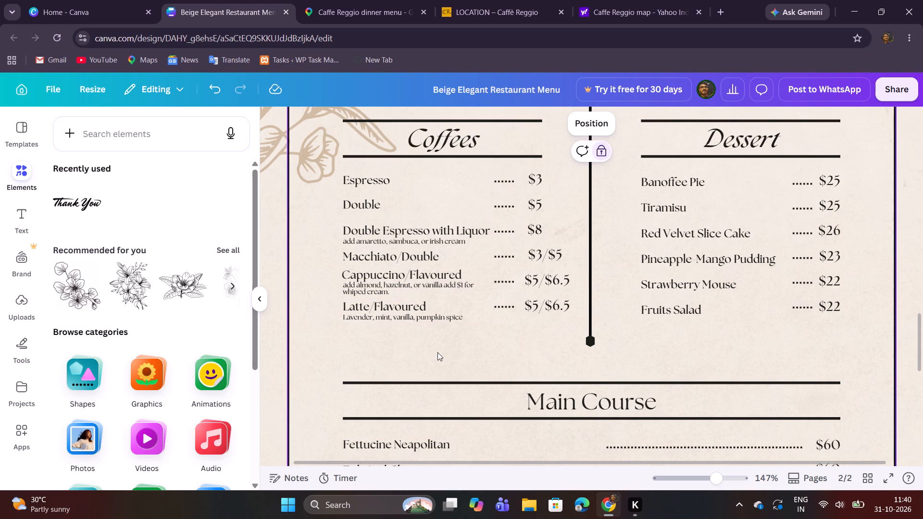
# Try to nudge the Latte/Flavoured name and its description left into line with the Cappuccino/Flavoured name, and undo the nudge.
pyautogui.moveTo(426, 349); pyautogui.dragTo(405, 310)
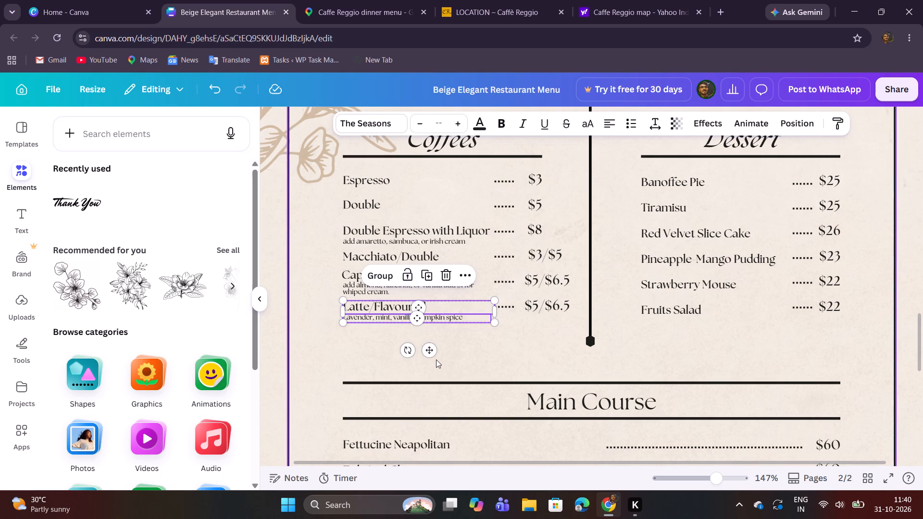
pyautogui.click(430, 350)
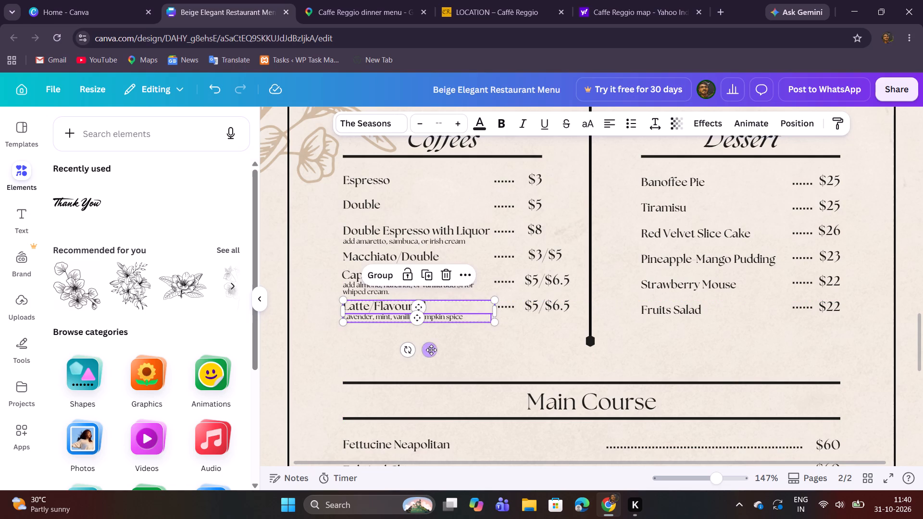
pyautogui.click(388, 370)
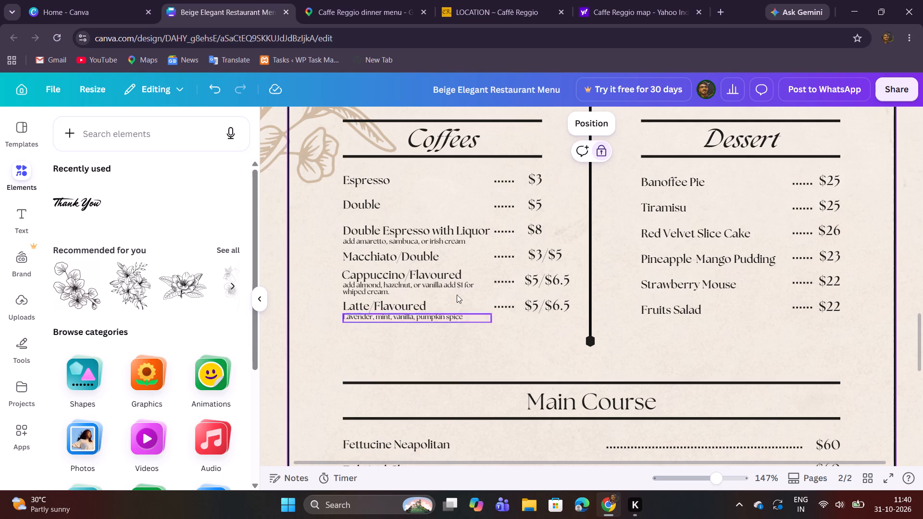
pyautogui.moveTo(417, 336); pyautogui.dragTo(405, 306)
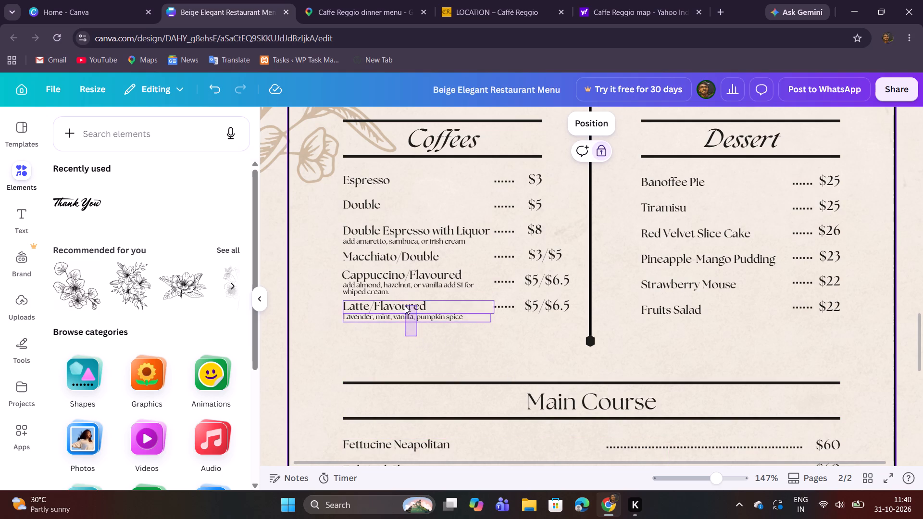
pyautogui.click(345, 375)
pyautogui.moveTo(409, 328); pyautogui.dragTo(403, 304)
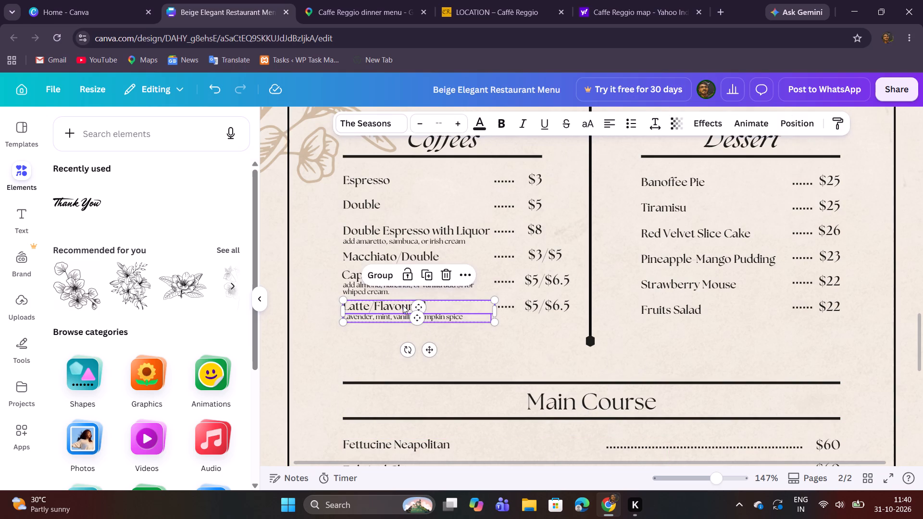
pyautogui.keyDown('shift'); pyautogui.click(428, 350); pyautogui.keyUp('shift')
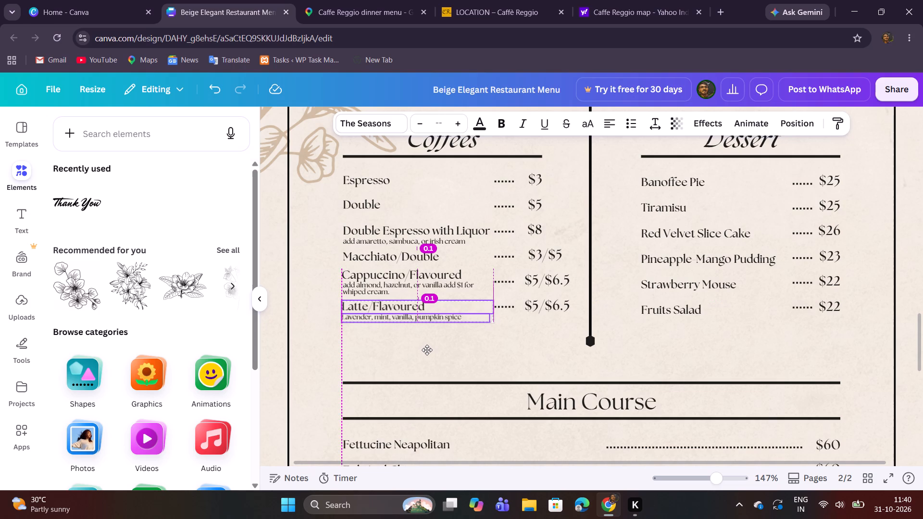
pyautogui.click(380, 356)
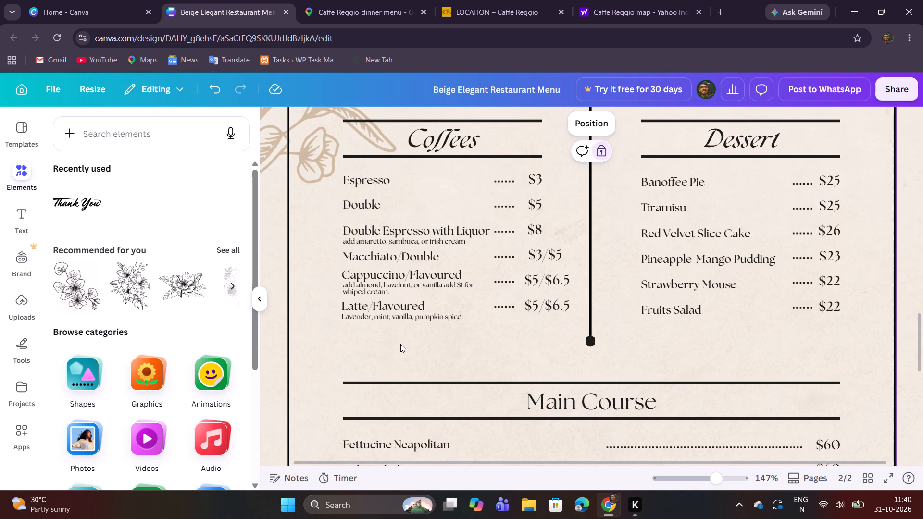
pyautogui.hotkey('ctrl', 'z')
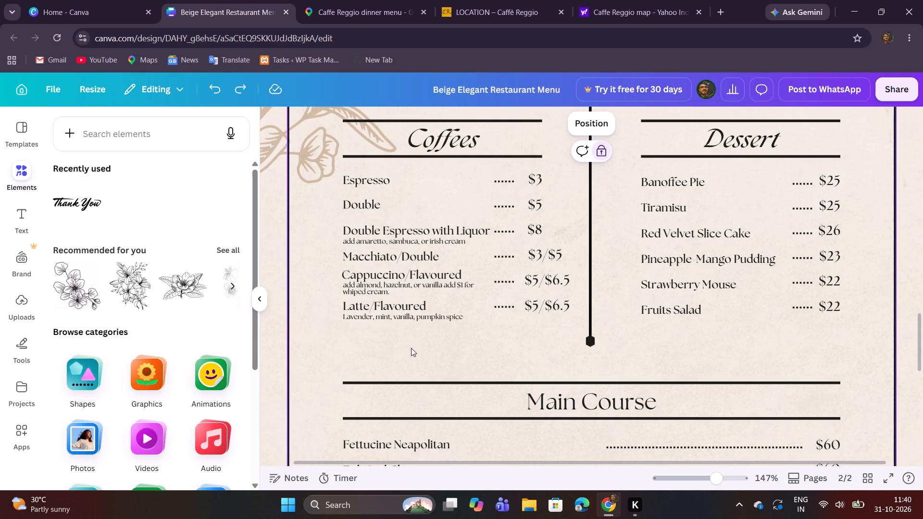
# Nudge the Macchiato/Double name into left alignment with the Double Espresso with Liquor entry above it.
pyautogui.click(709, 482)
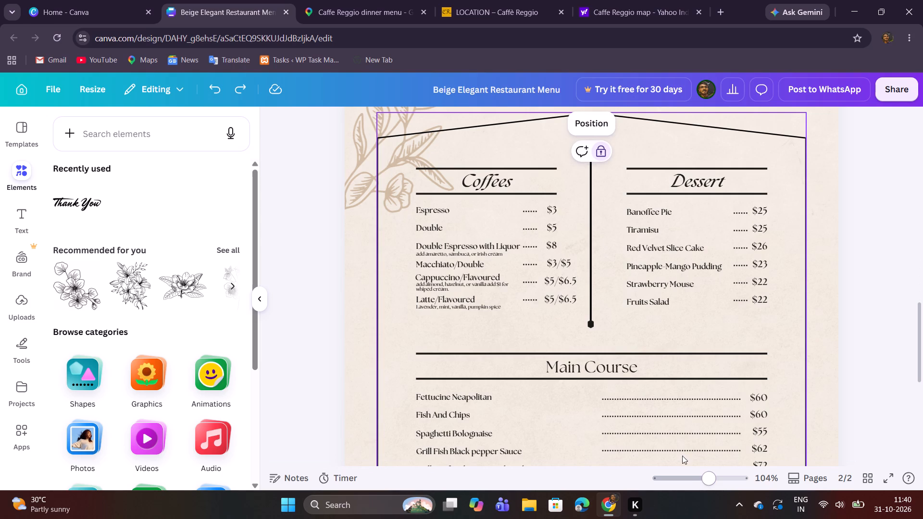
pyautogui.moveTo(708, 484); pyautogui.dragTo(710, 485)
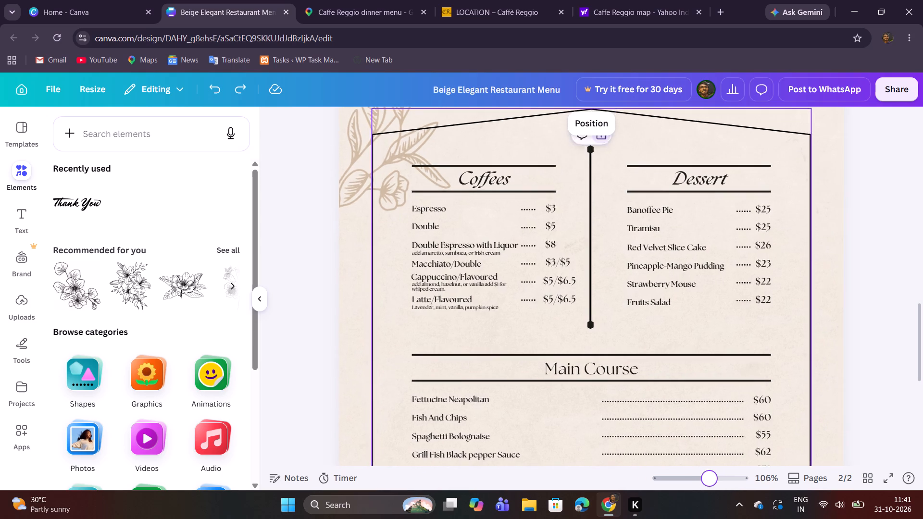
pyautogui.moveTo(710, 485); pyautogui.dragTo(718, 488)
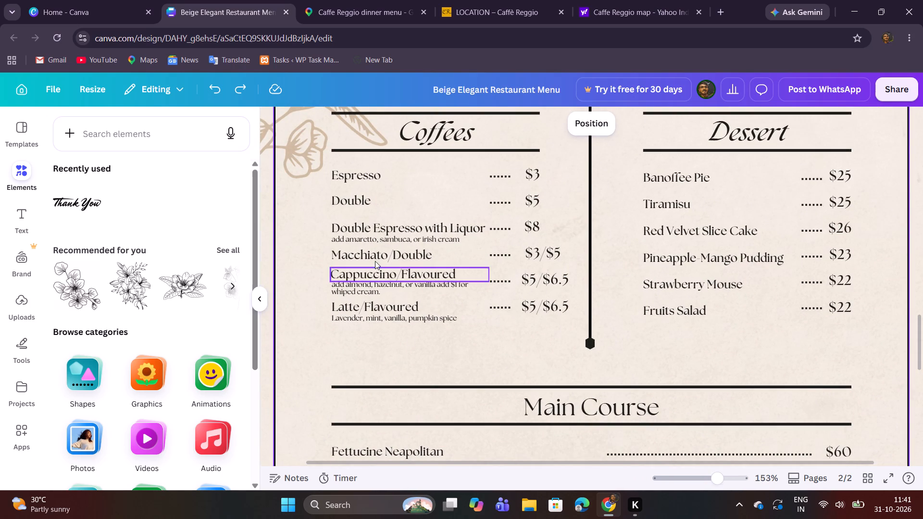
pyautogui.click(376, 259)
pyautogui.click(418, 294)
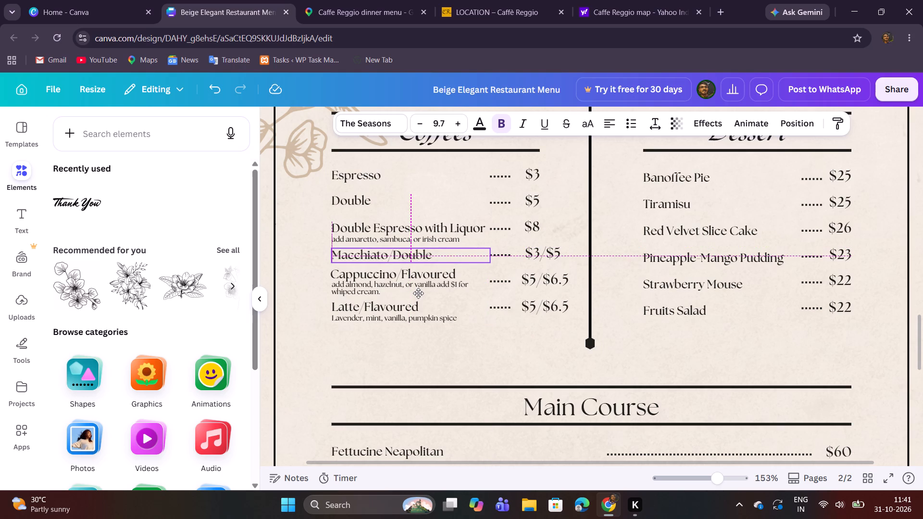
pyautogui.click(407, 348)
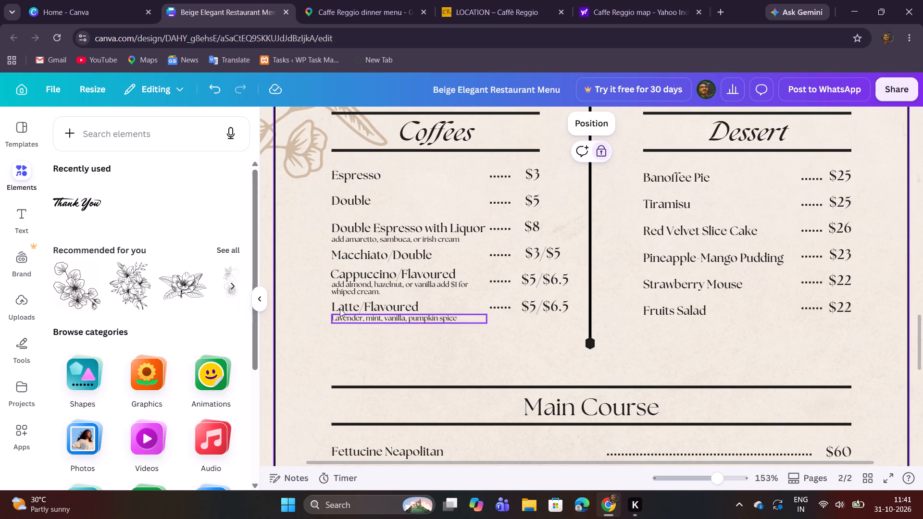
# Move the Cappuccino/Flavoured name together with both lines of its description slightly up, closer to the Macchiato/Double row.
pyautogui.moveTo(320, 270); pyautogui.dragTo(344, 284)
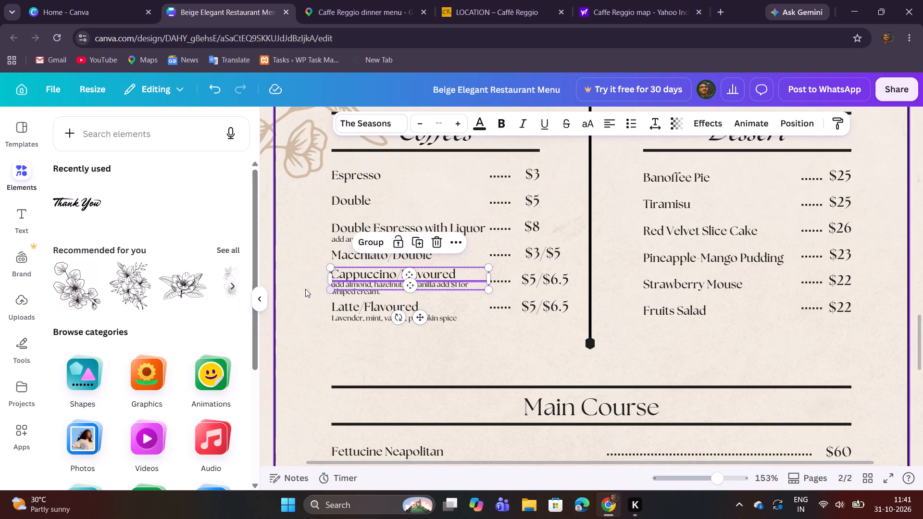
pyautogui.click(303, 288)
pyautogui.moveTo(309, 274); pyautogui.dragTo(350, 293)
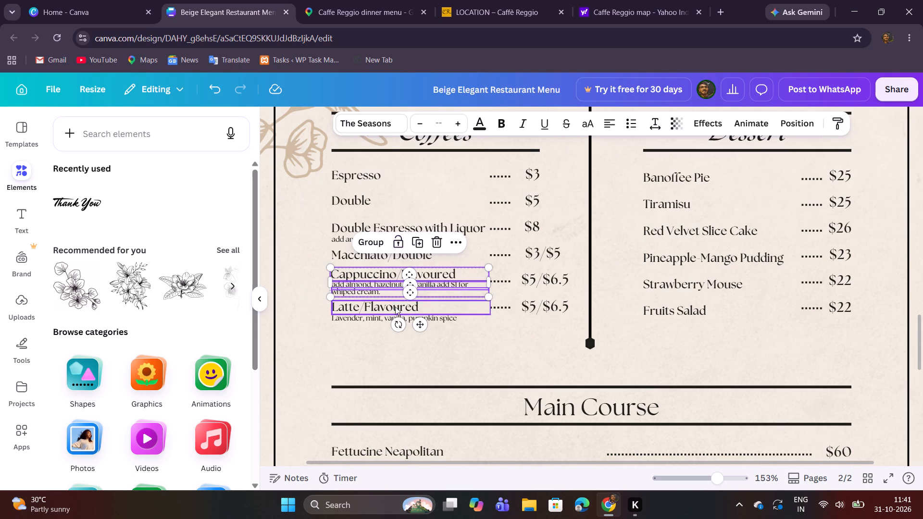
pyautogui.click(423, 324)
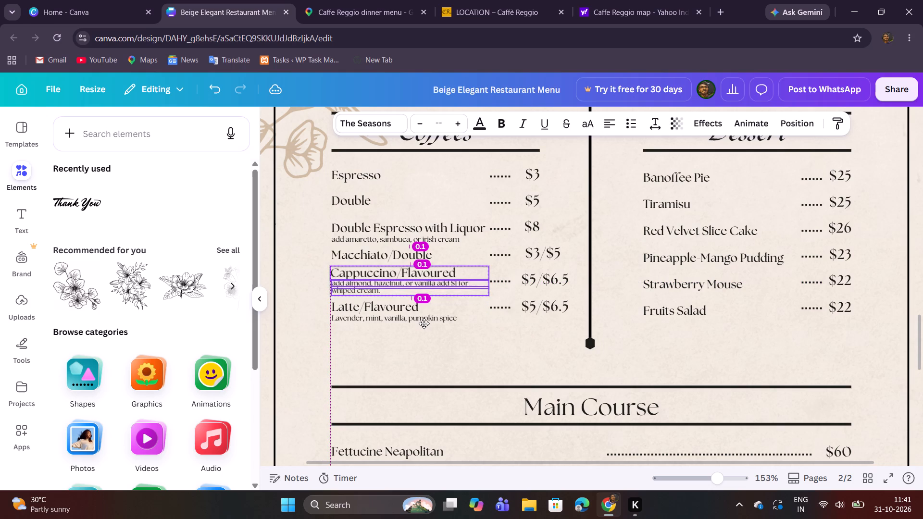
pyautogui.click(398, 353)
# Move the Latte/Flavoured name and its description slightly up and left, in line with the Cappuccino/Flavoured name.
pyautogui.moveTo(421, 334); pyautogui.dragTo(420, 334)
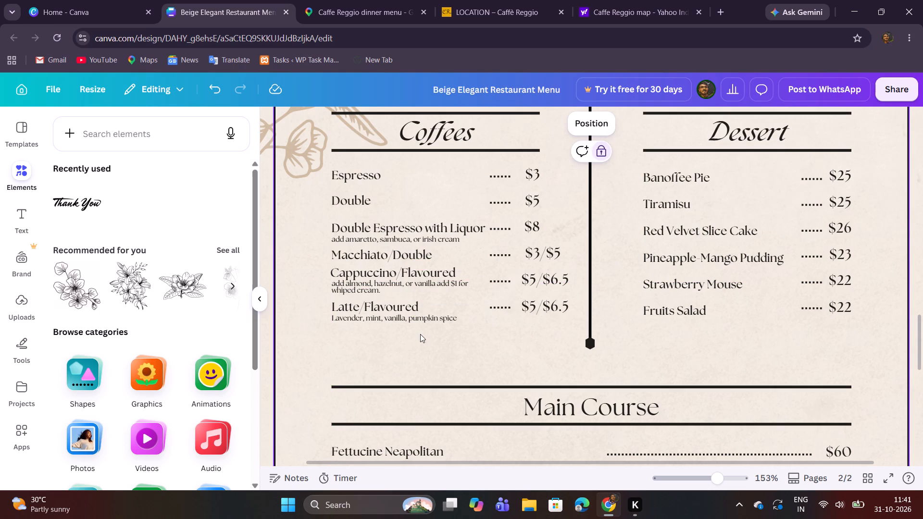
pyautogui.moveTo(420, 334); pyautogui.dragTo(403, 306)
pyautogui.click(422, 354)
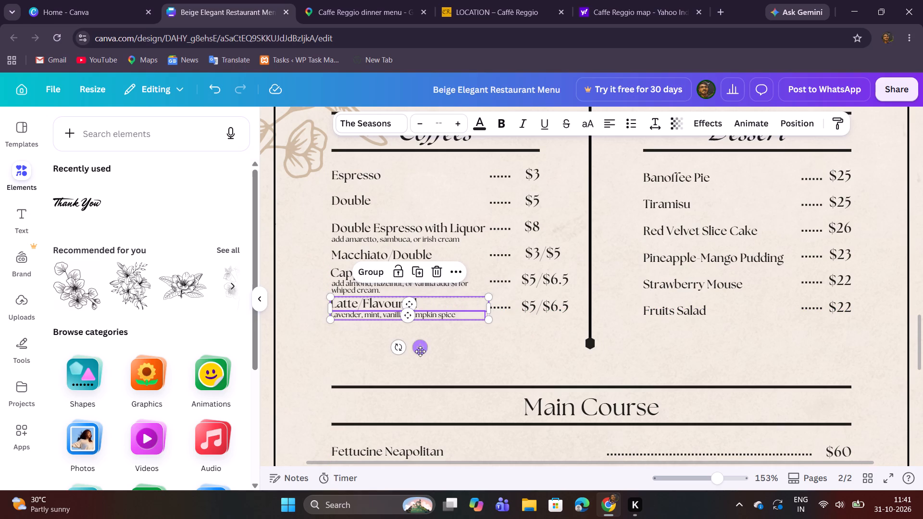
pyautogui.click(445, 367)
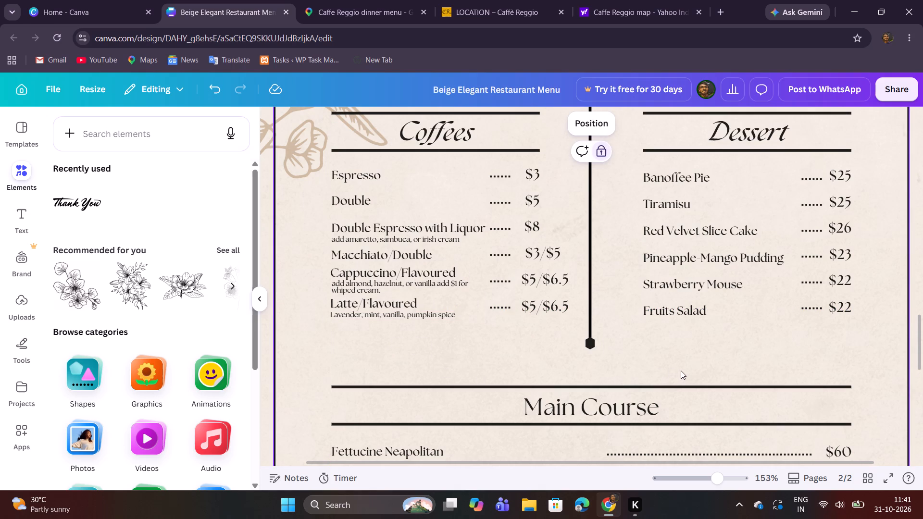
# Duplicate the Double row with its dots and $5 price, and place the copy directly below the Latte/Flavoured row.
pyautogui.click(704, 479)
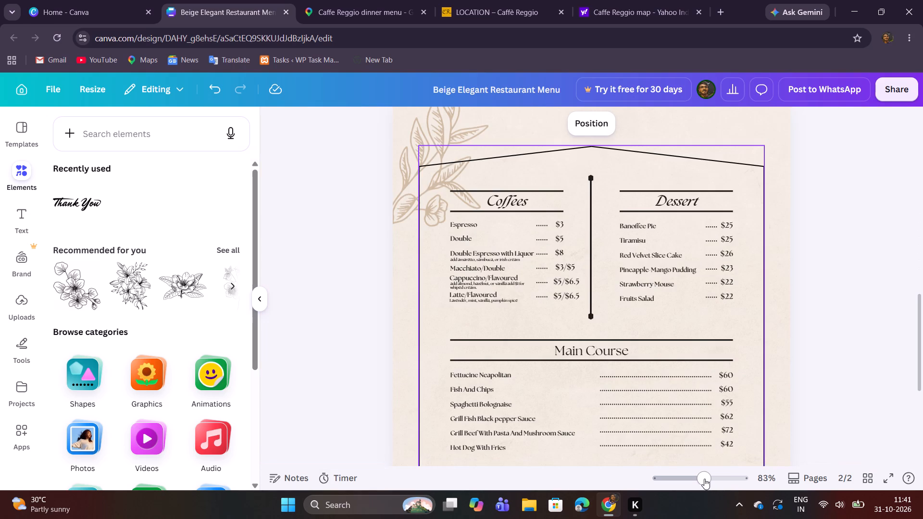
pyautogui.moveTo(704, 479); pyautogui.dragTo(719, 478)
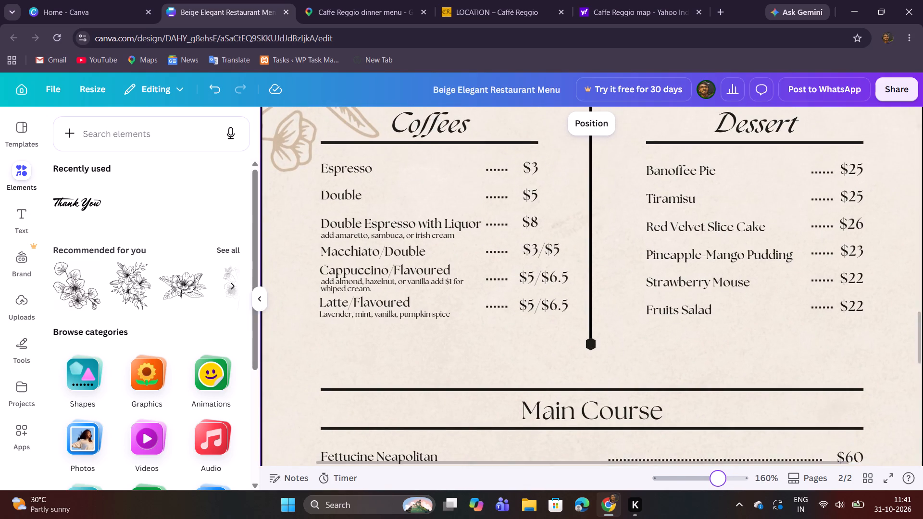
pyautogui.moveTo(719, 478); pyautogui.dragTo(718, 478)
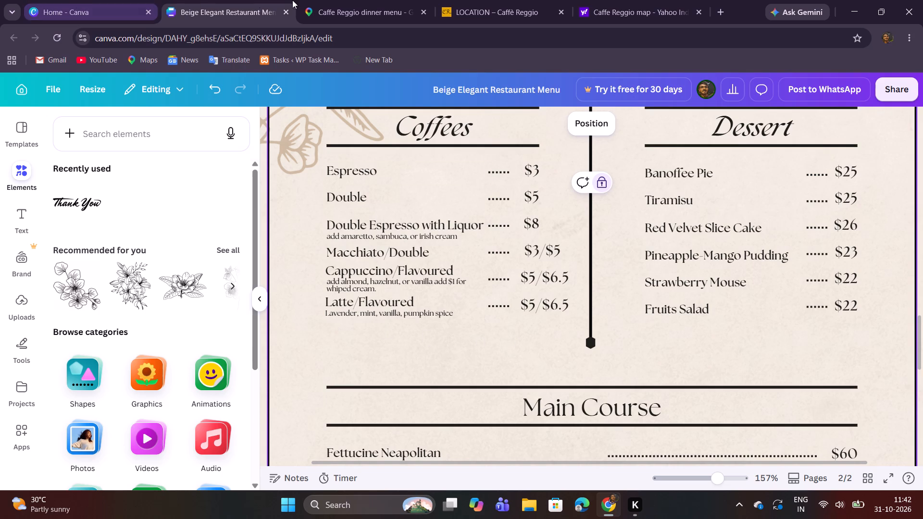
pyautogui.click(329, 0)
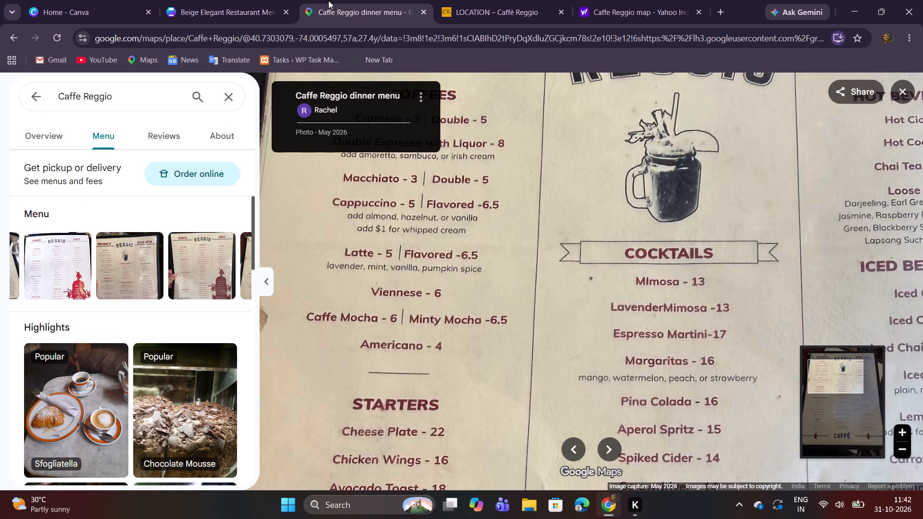
pyautogui.click(234, 0)
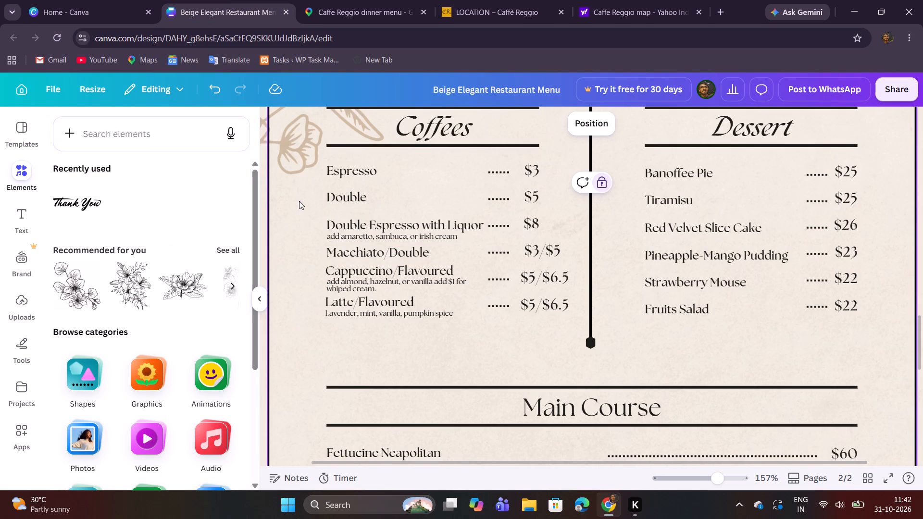
pyautogui.moveTo(293, 196); pyautogui.dragTo(519, 201)
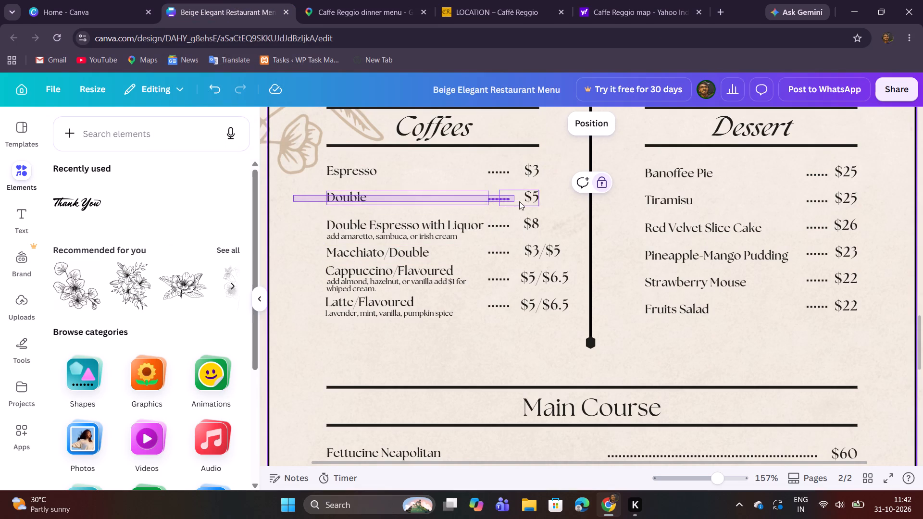
pyautogui.moveTo(519, 201); pyautogui.dragTo(524, 201)
pyautogui.click(440, 170)
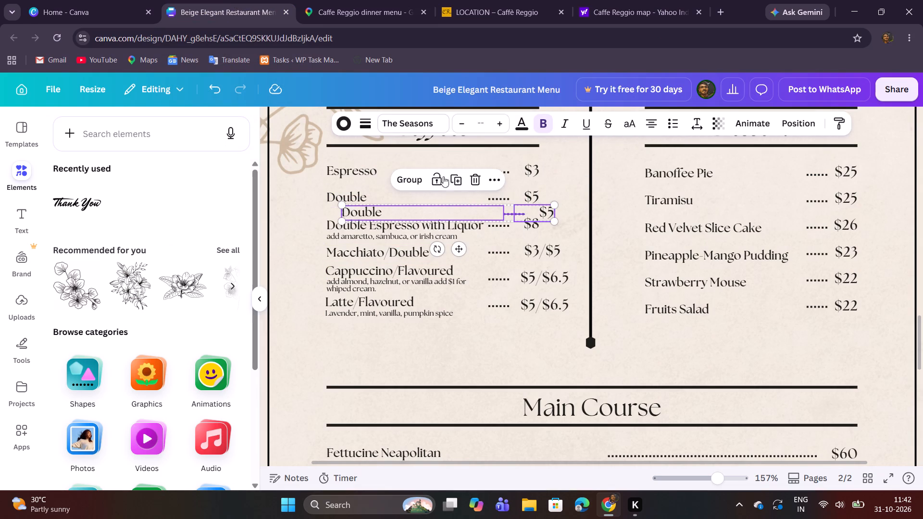
pyautogui.moveTo(459, 249); pyautogui.dragTo(437, 364)
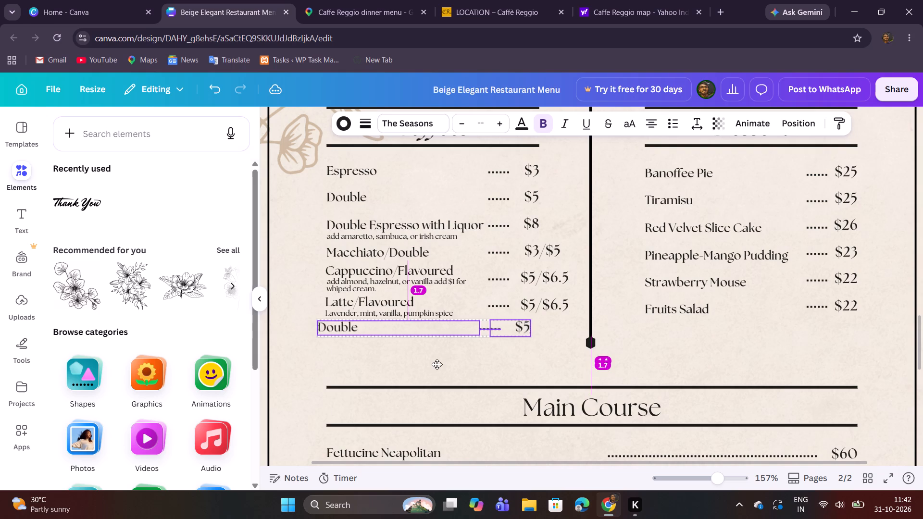
pyautogui.moveTo(437, 364); pyautogui.dragTo(441, 366)
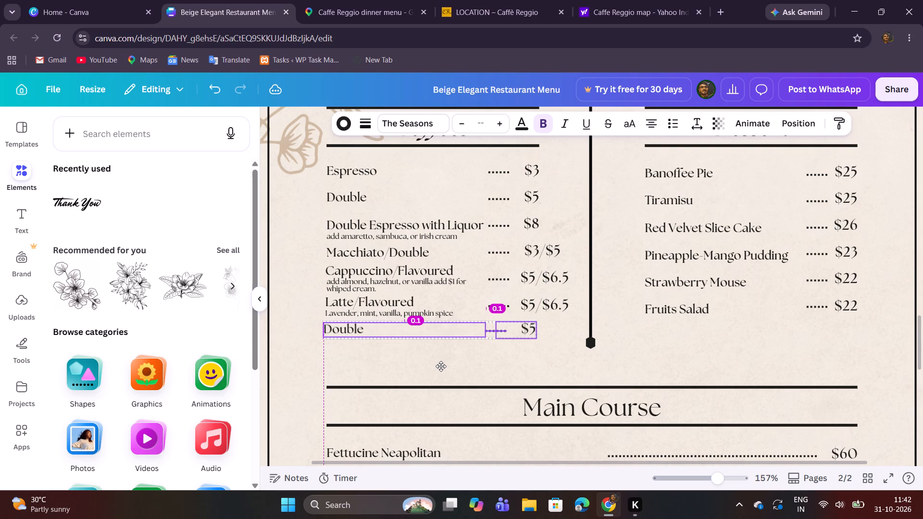
pyautogui.moveTo(441, 366); pyautogui.dragTo(443, 366)
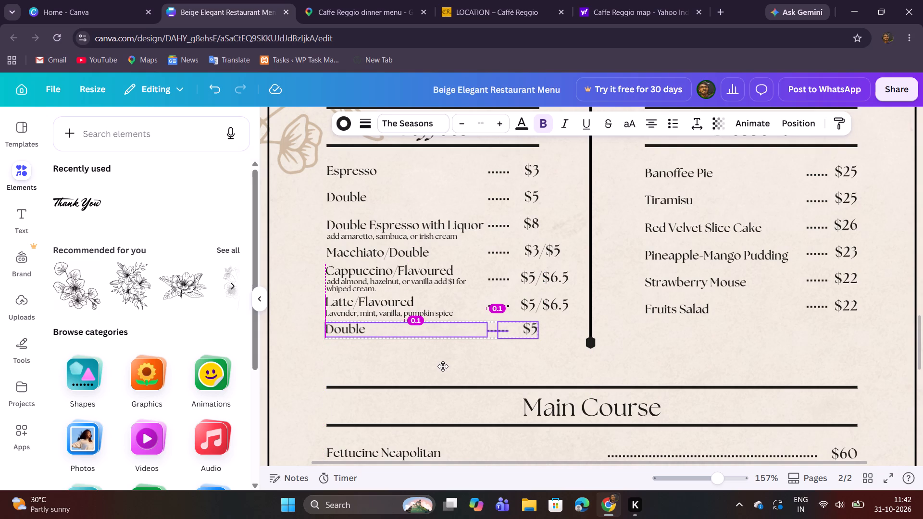
pyautogui.moveTo(443, 366); pyautogui.dragTo(443, 369)
pyautogui.click(391, 371)
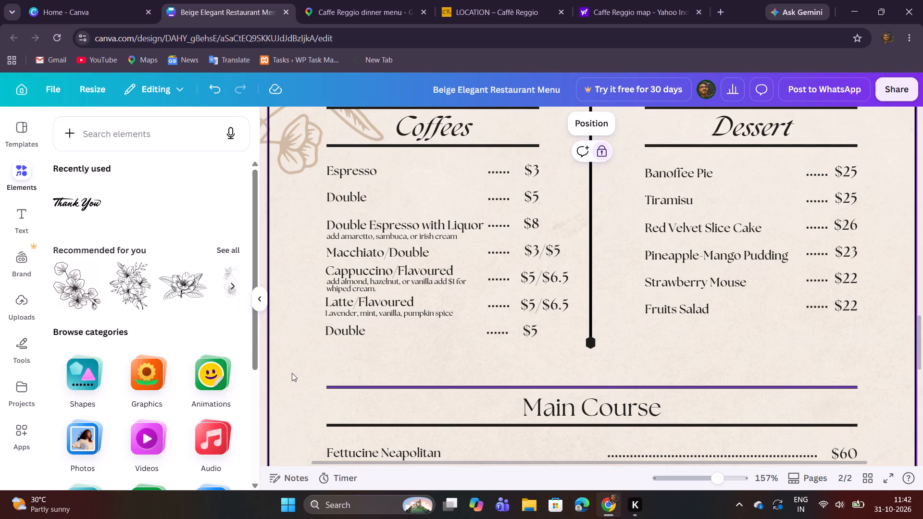
# Check the coffee entries listed after Latte in the Caffe Reggio dinner menu photo and return to the menu design.
pyautogui.click(344, 11)
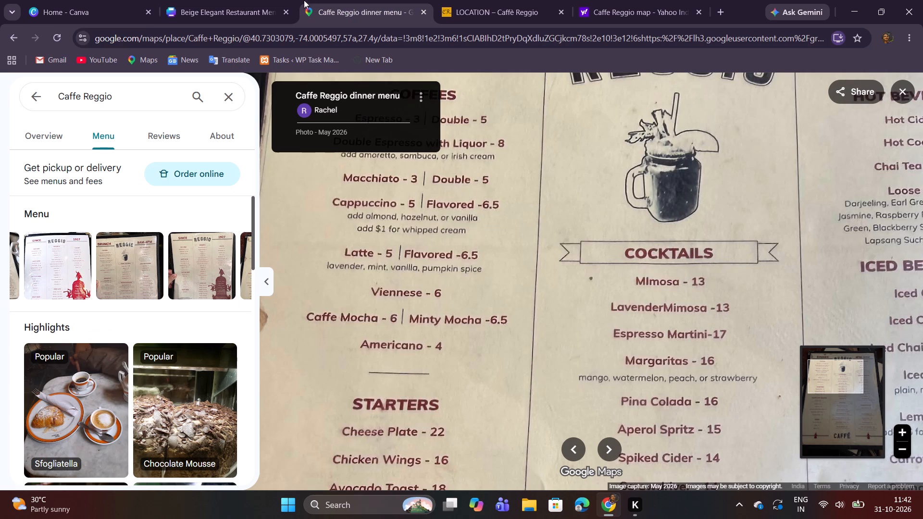
pyautogui.click(262, 0)
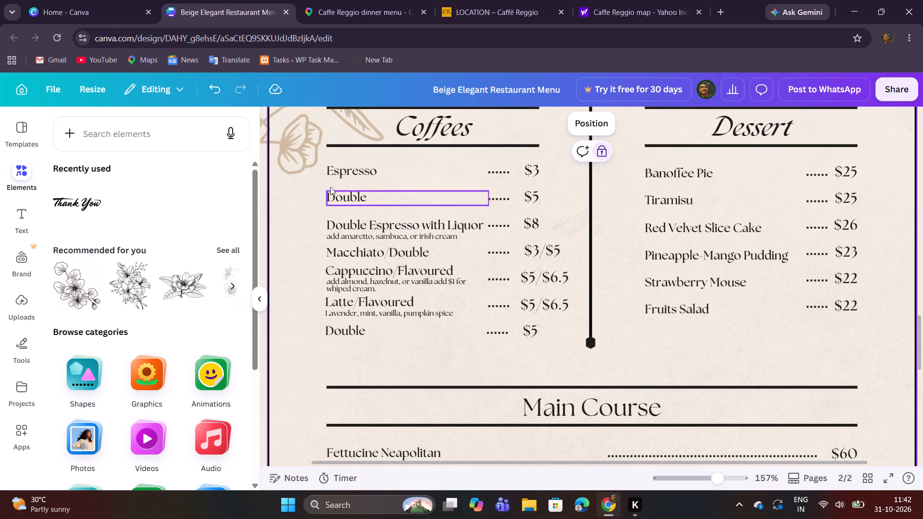
pyautogui.click(352, 0)
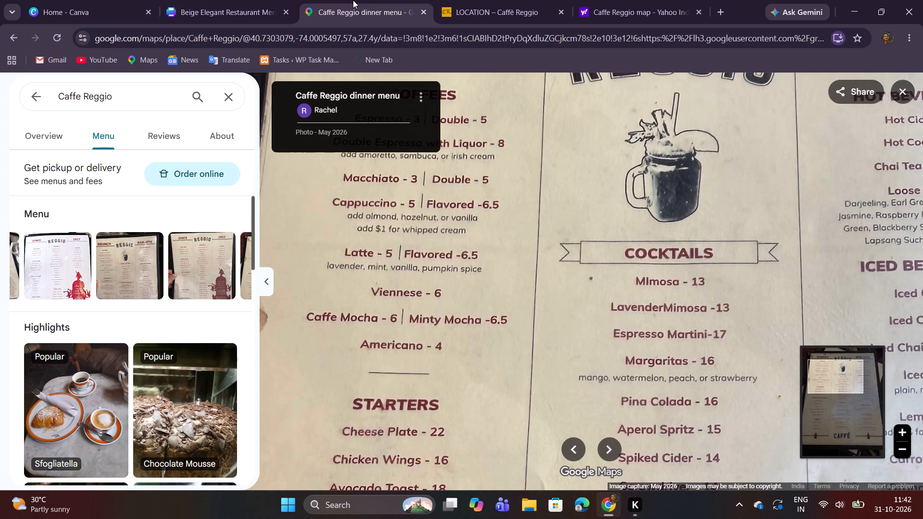
pyautogui.click(249, 0)
pyautogui.click(319, 0)
pyautogui.click(242, 0)
# Duplicate the Double row below Latte/Flavoured with its dots and $5 price, and place the copy left-aligned directly beneath it.
pyautogui.moveTo(316, 335); pyautogui.dragTo(323, 333)
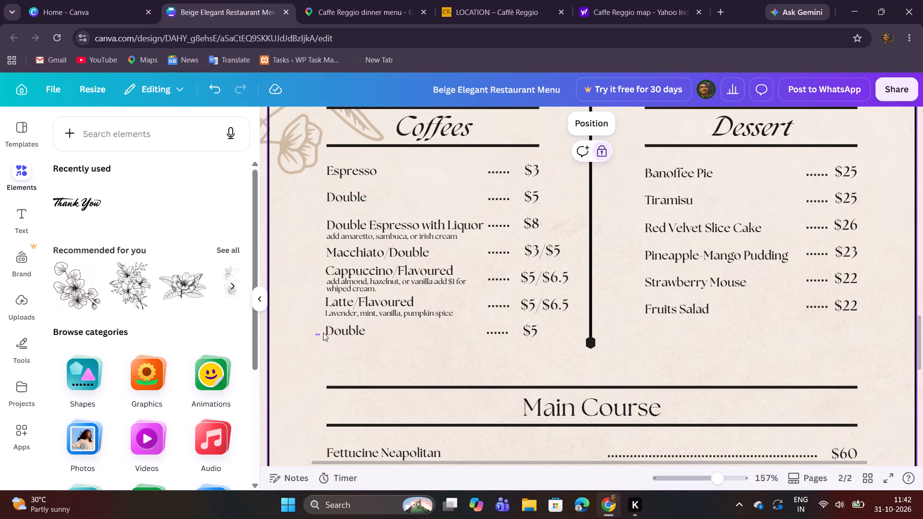
pyautogui.moveTo(323, 333); pyautogui.dragTo(529, 335)
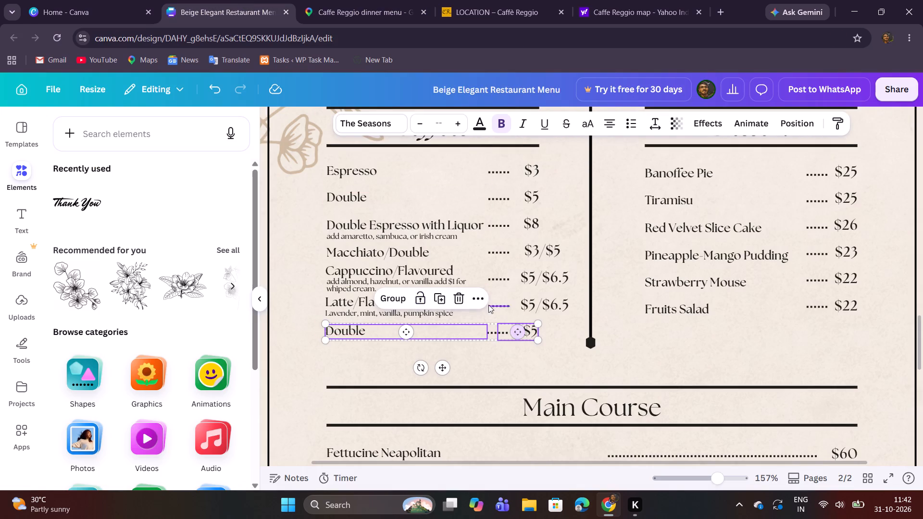
pyautogui.click(463, 358)
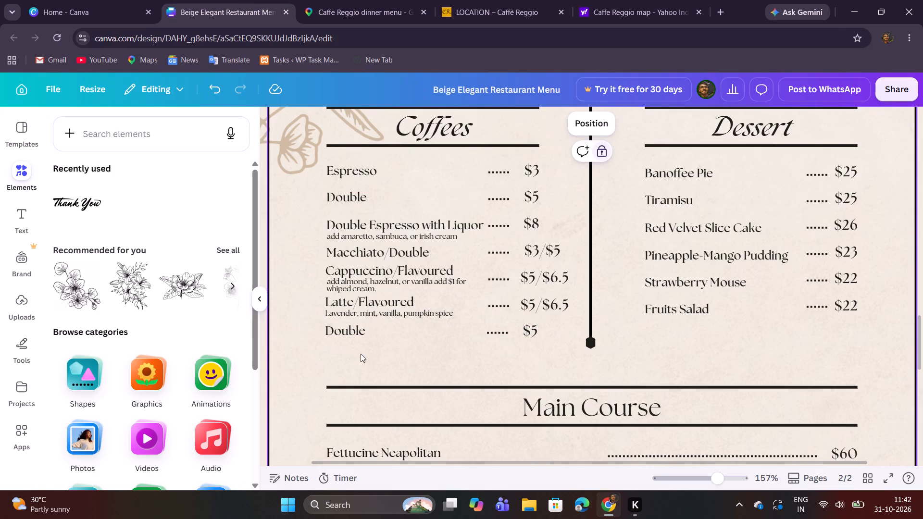
pyautogui.click(345, 343)
pyautogui.moveTo(340, 351); pyautogui.dragTo(462, 325)
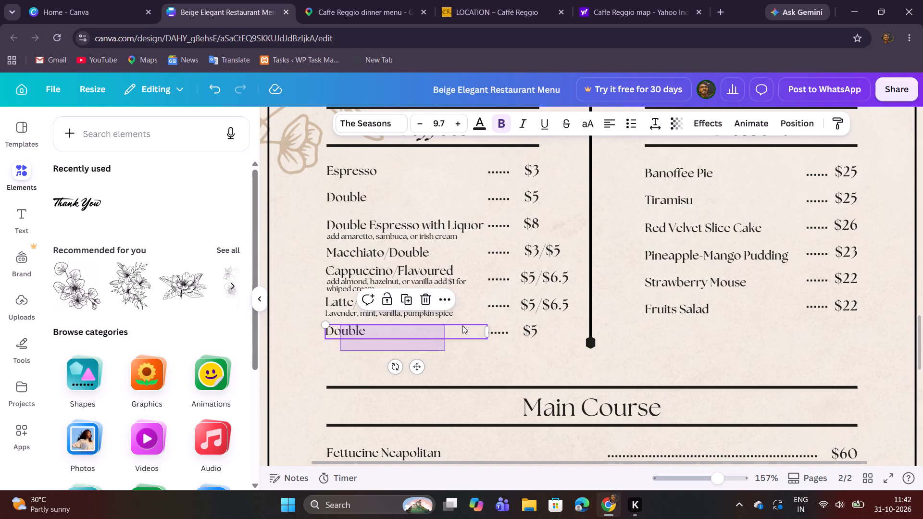
pyautogui.moveTo(462, 325); pyautogui.dragTo(523, 330)
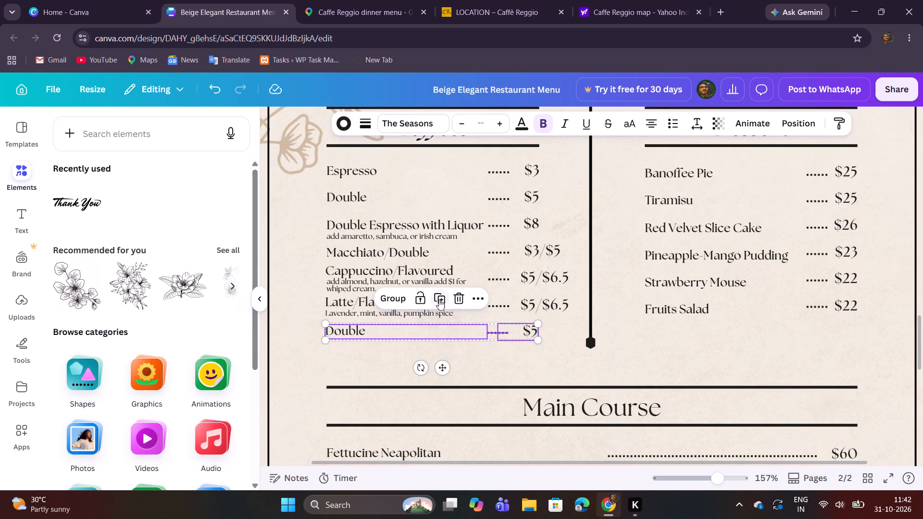
pyautogui.click(439, 299)
pyautogui.scroll(-1, 469, 338)
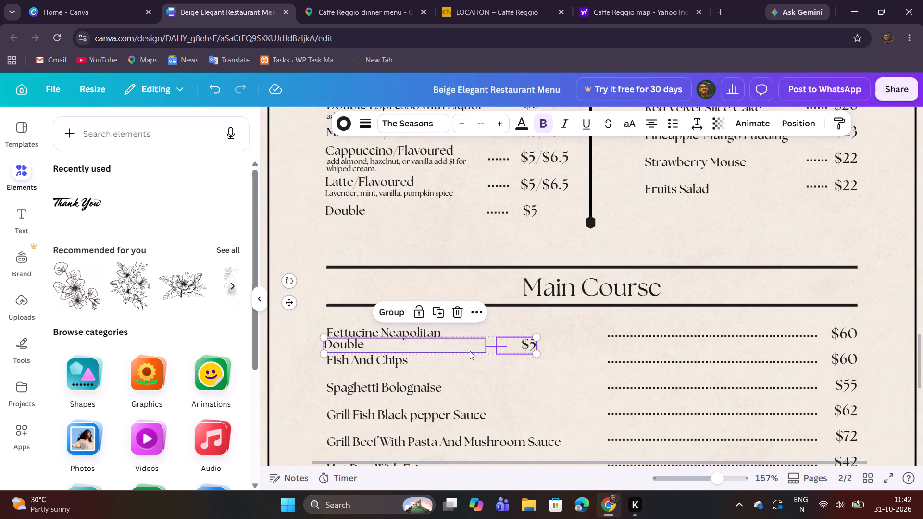
pyautogui.click(462, 347)
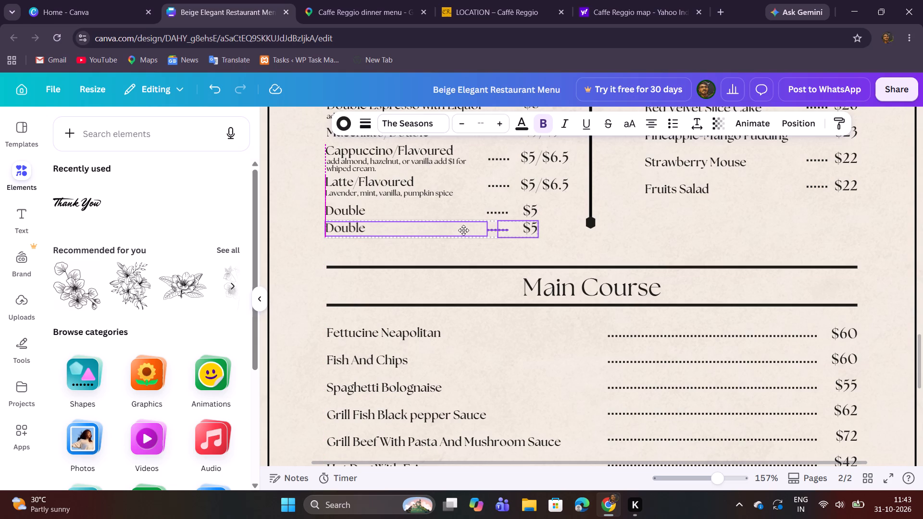
pyautogui.click(476, 244)
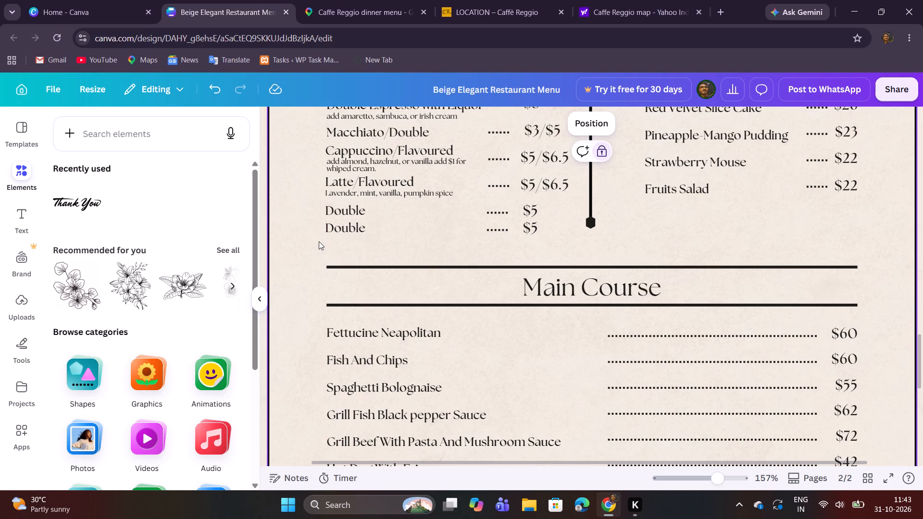
# Duplicate the lowest Double row with its dots and $5 price, placing the copy directly beneath it in the Coffees section.
pyautogui.moveTo(316, 239); pyautogui.dragTo(527, 225)
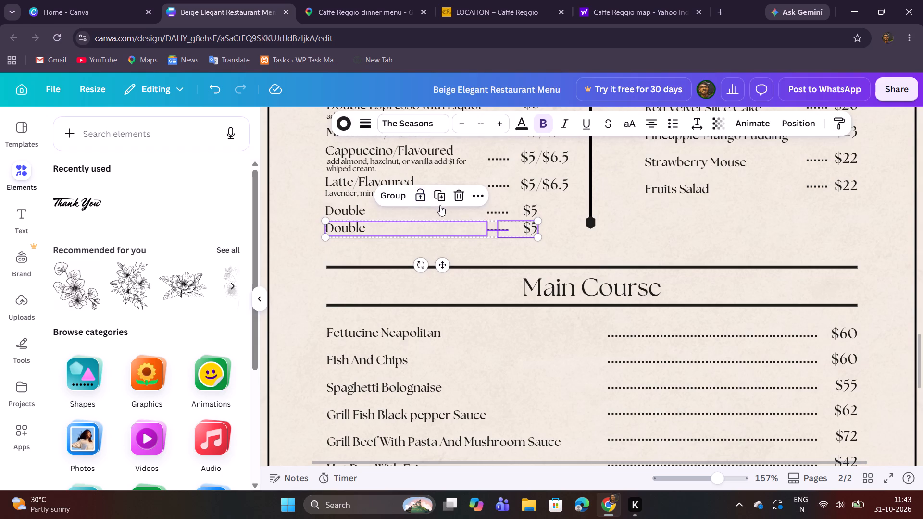
pyautogui.click(439, 198)
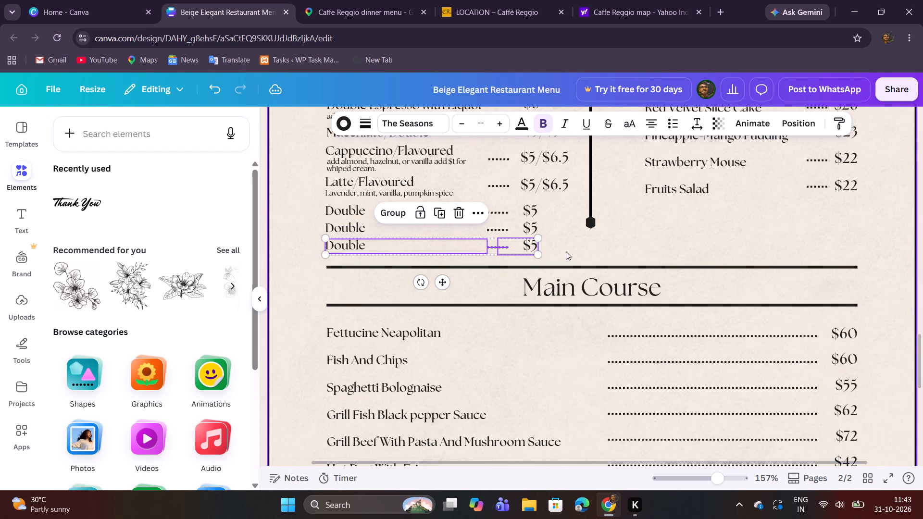
pyautogui.click(584, 241)
# Lower the hexagon end of the vertical divider to just above the Main Course heading line and extend the divider line to meet it.
pyautogui.click(591, 225)
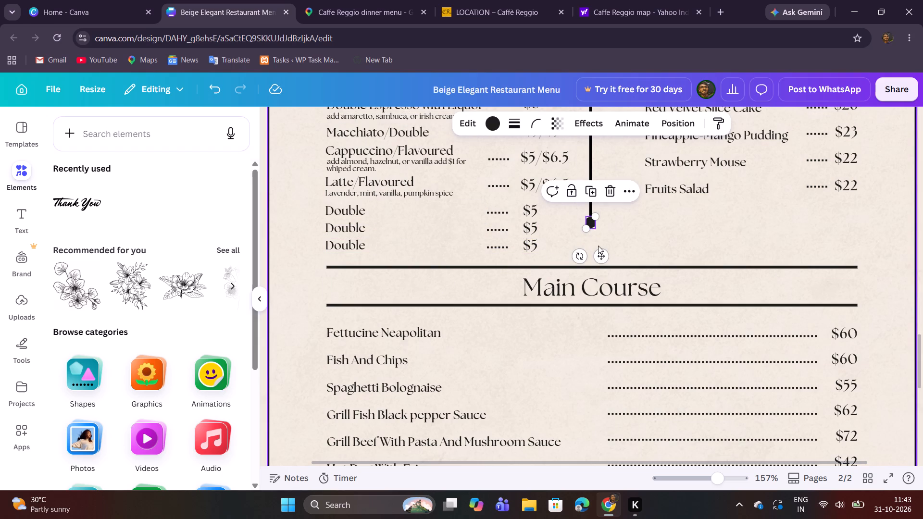
pyautogui.keyDown('shift'); pyautogui.moveTo(599, 251); pyautogui.dragTo(600, 261); pyautogui.keyUp('shift')
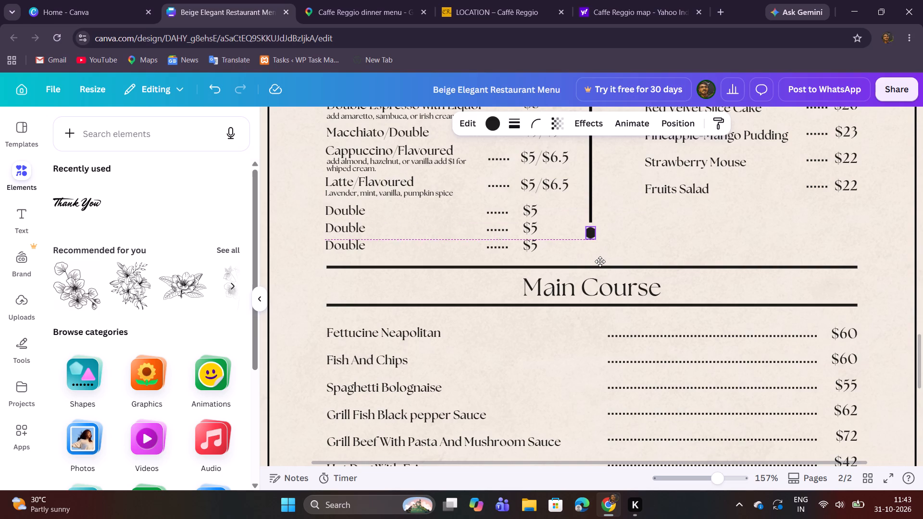
pyautogui.keyDown('shift'); pyautogui.moveTo(600, 261); pyautogui.dragTo(603, 280); pyautogui.keyUp('shift')
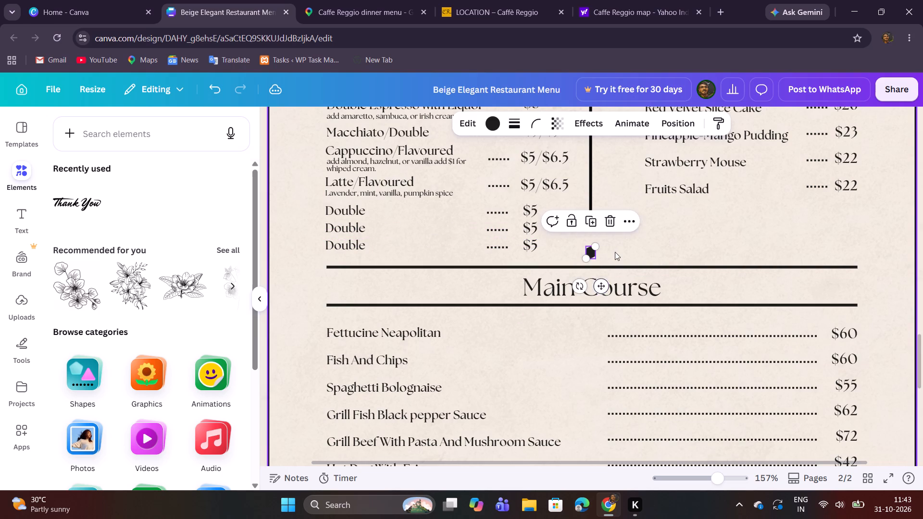
pyautogui.click(615, 252)
pyautogui.click(589, 222)
pyautogui.keyDown('shift'); pyautogui.moveTo(589, 223); pyautogui.dragTo(589, 225); pyautogui.keyUp('shift')
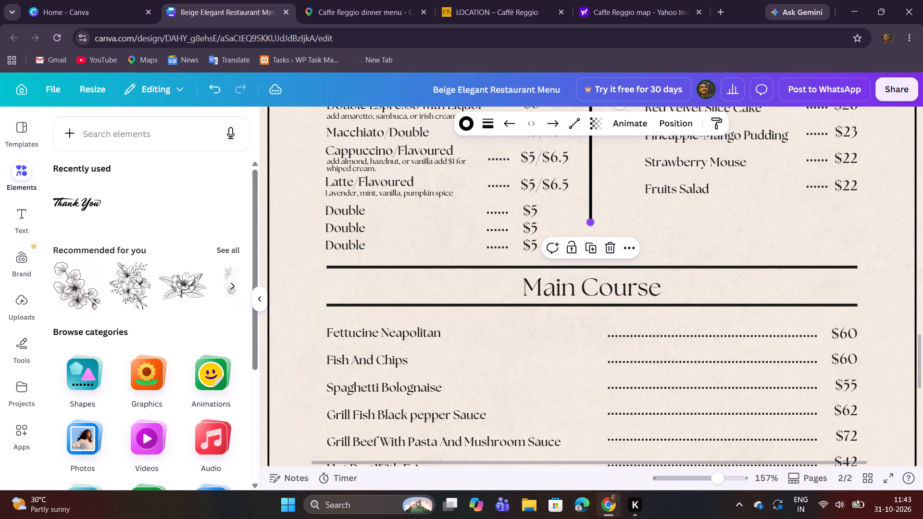
pyautogui.keyDown('shift'); pyautogui.moveTo(589, 225); pyautogui.dragTo(592, 250); pyautogui.keyUp('shift')
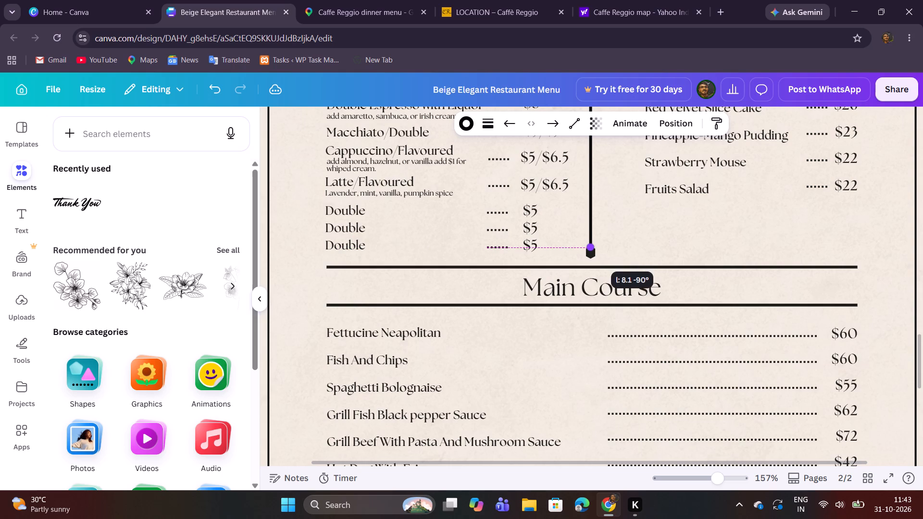
pyautogui.keyDown('shift'); pyautogui.moveTo(592, 250); pyautogui.dragTo(592, 254); pyautogui.keyUp('shift')
pyautogui.keyDown('shift'); pyautogui.click(607, 246); pyautogui.keyUp('shift')
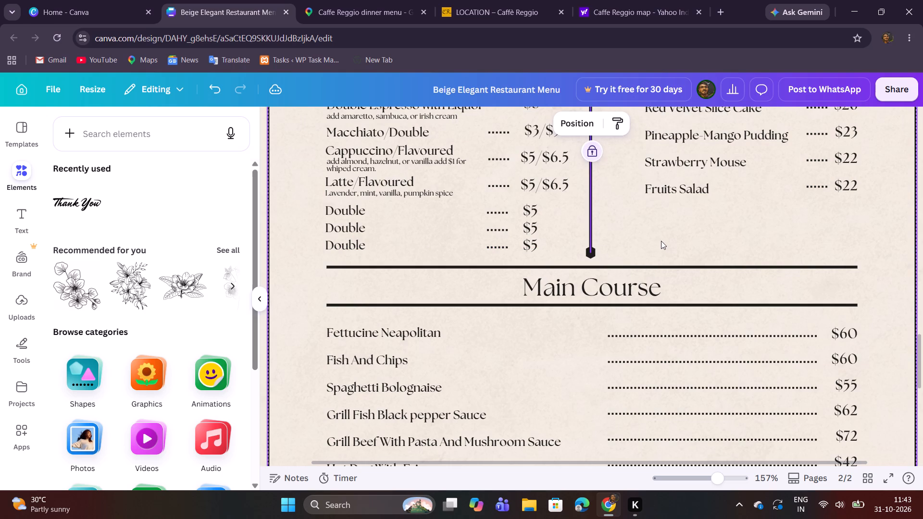
pyautogui.click(656, 239)
pyautogui.click(615, 235)
# Check the coffee after Latte in the dinner menu photo and rename the first Double row below Latte/Flavoured as Vienesse.
pyautogui.scroll(4, 622, 235)
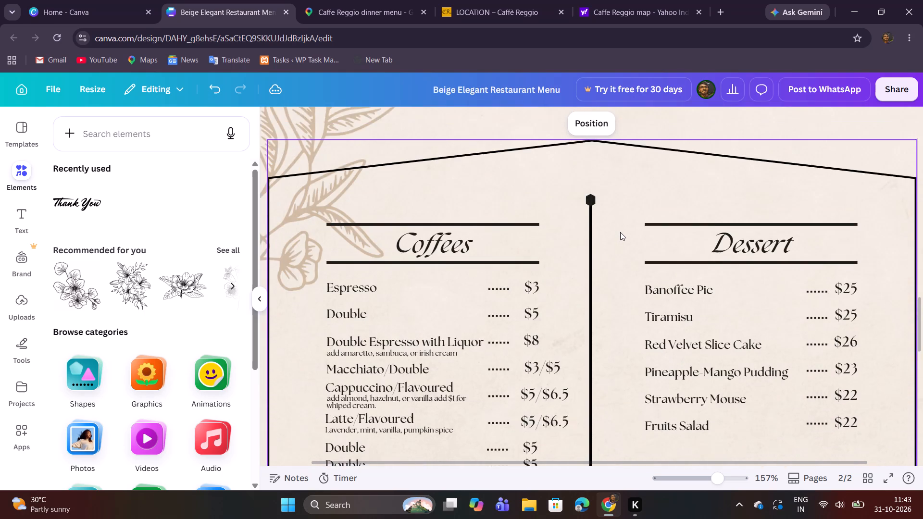
pyautogui.scroll(-2, 620, 232)
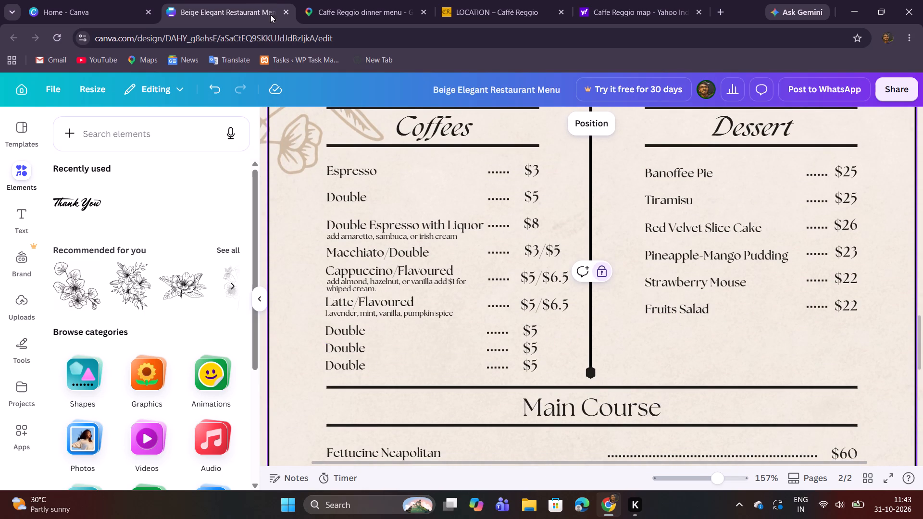
pyautogui.click(357, 6)
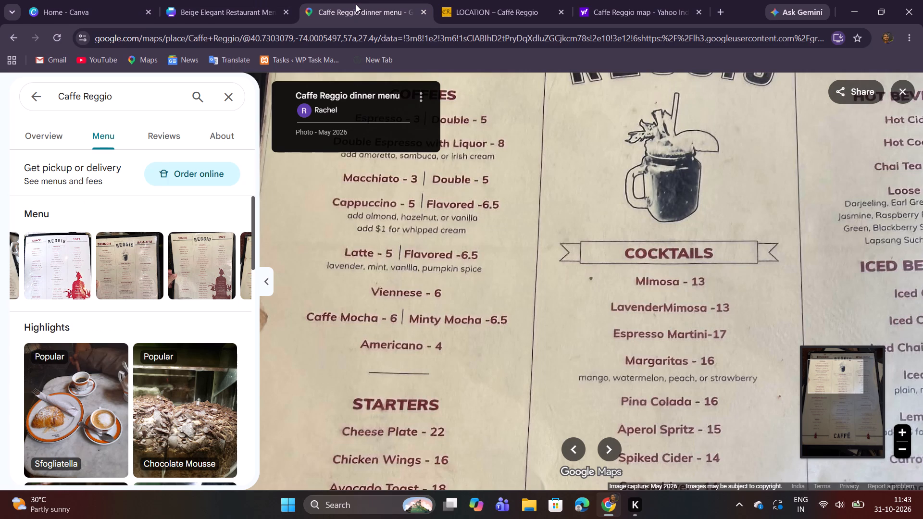
pyautogui.click(206, 0)
pyautogui.doubleClick(377, 332)
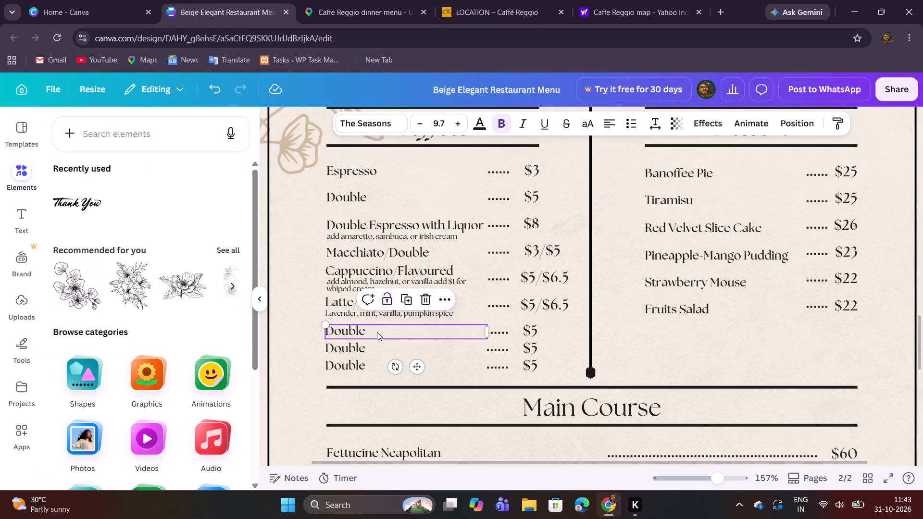
pyautogui.write('Vi')
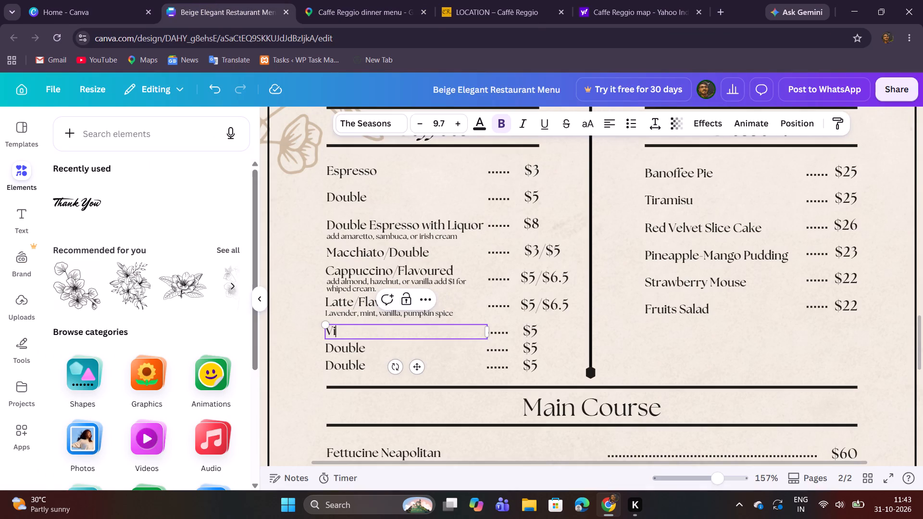
pyautogui.write('enesse')
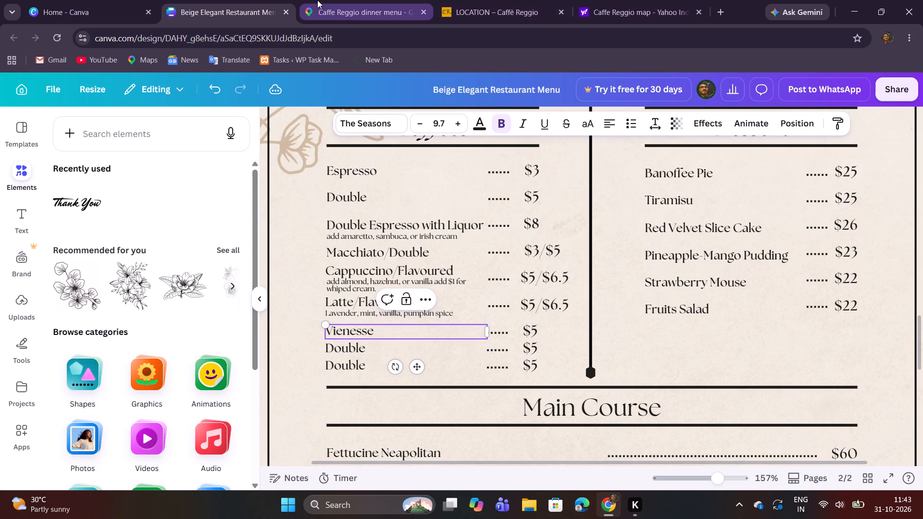
# Consult the dinner menu photo and rename the Double row below Vienesse as Caffe Mocha.
pyautogui.click(319, 0)
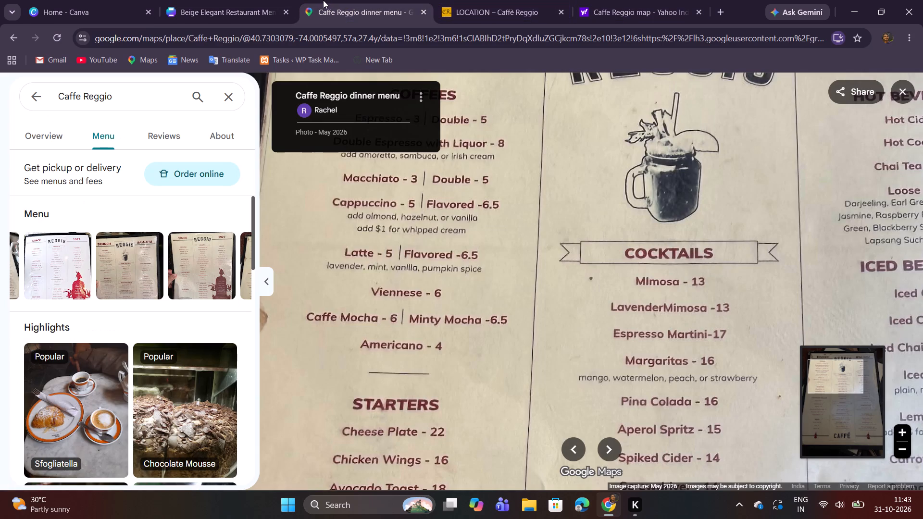
pyautogui.click(222, 0)
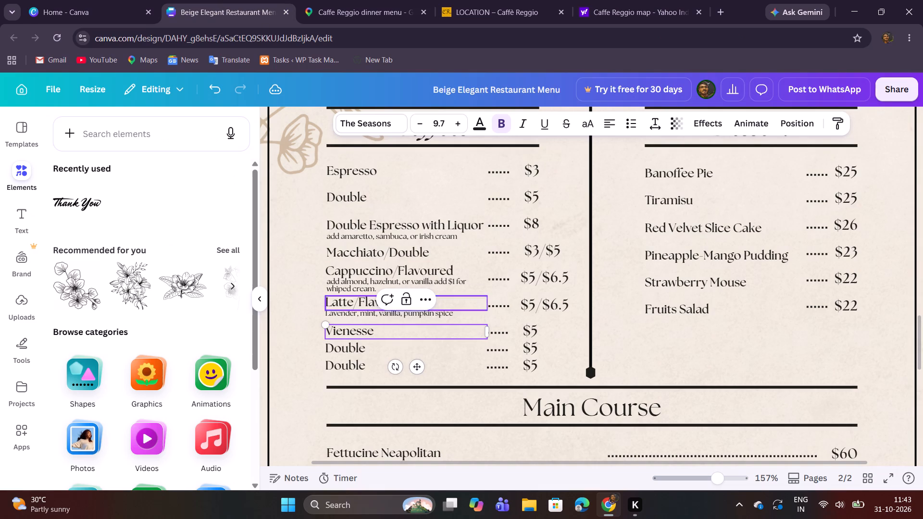
pyautogui.doubleClick(357, 351)
pyautogui.doubleClick(357, 349)
pyautogui.click(316, 346)
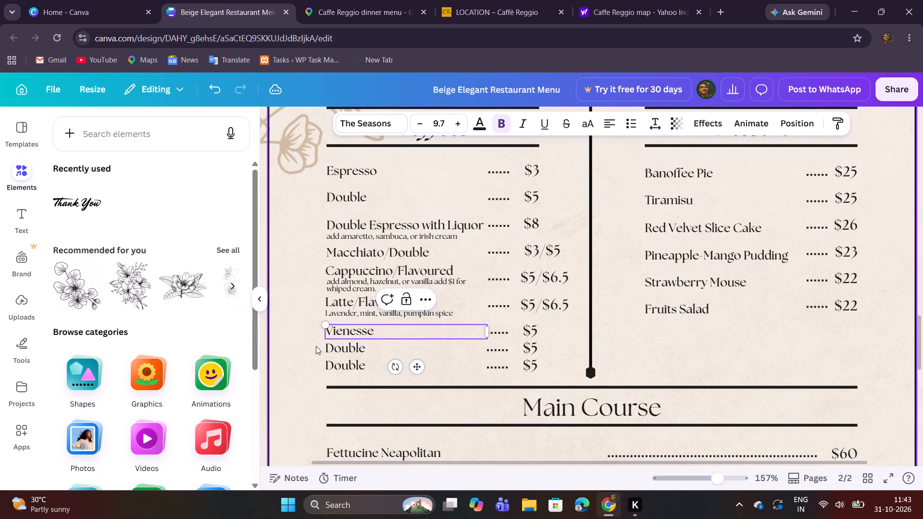
pyautogui.doubleClick(344, 349)
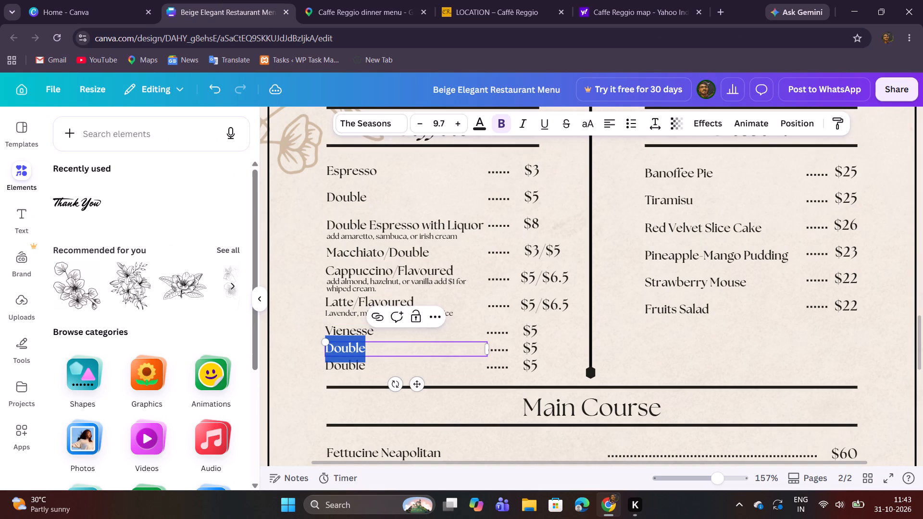
pyautogui.write('Caffe')
pyautogui.press('space')
pyautogui.click(373, 0)
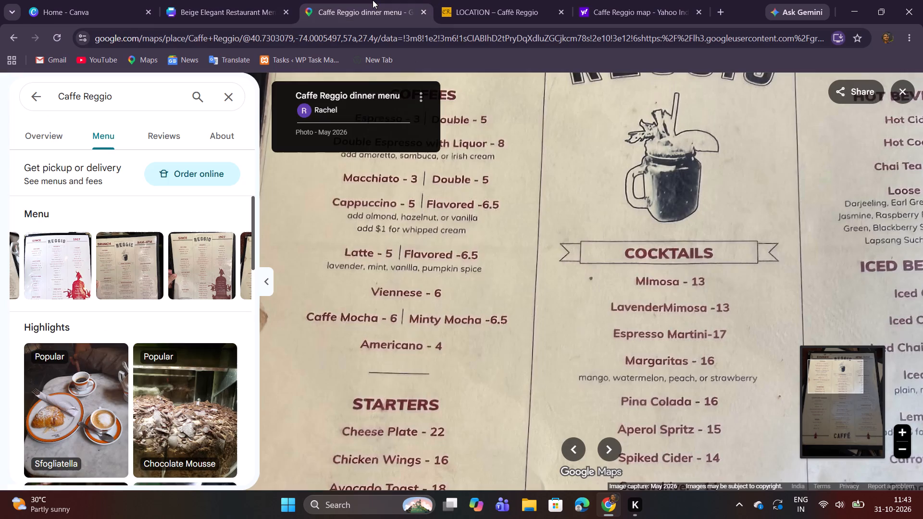
pyautogui.click(249, 0)
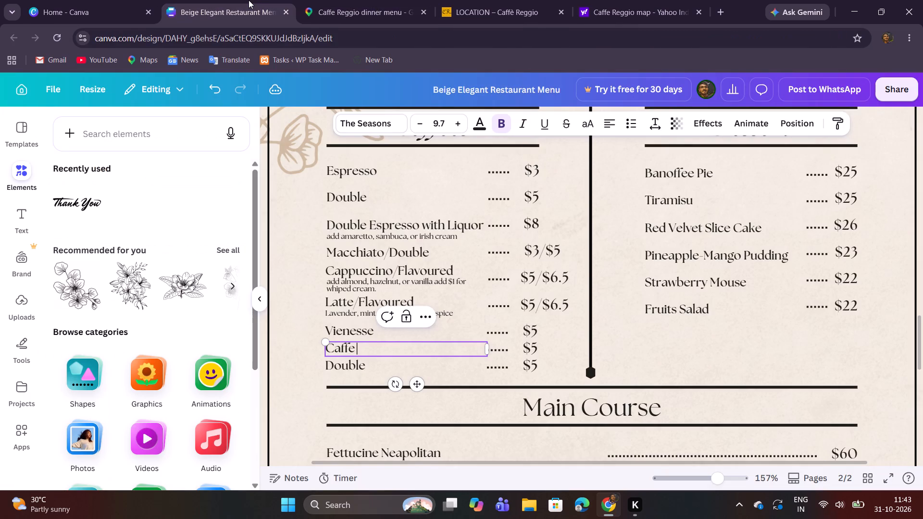
pyautogui.write('Mocha')
# Consult the dinner menu photo and rename the Double row below Caffe Mocha as Minty Mocha.
pyautogui.click(327, 0)
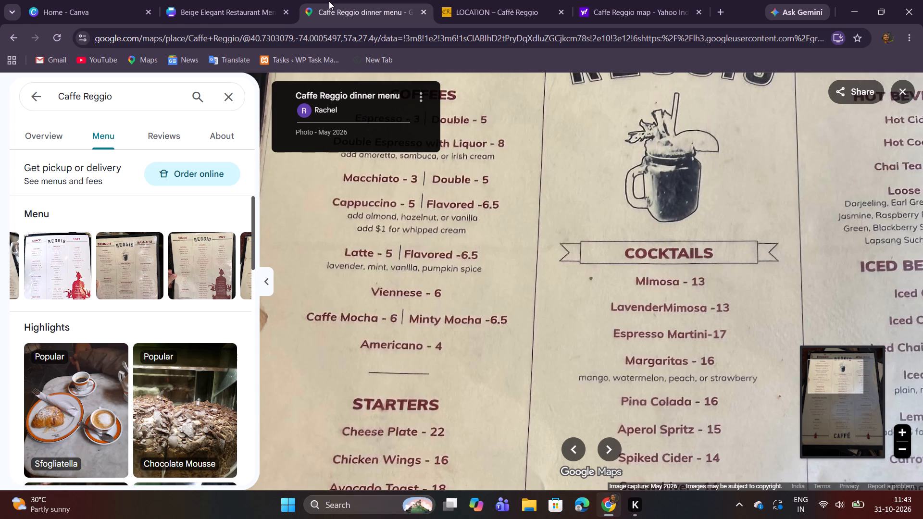
pyautogui.click(249, 0)
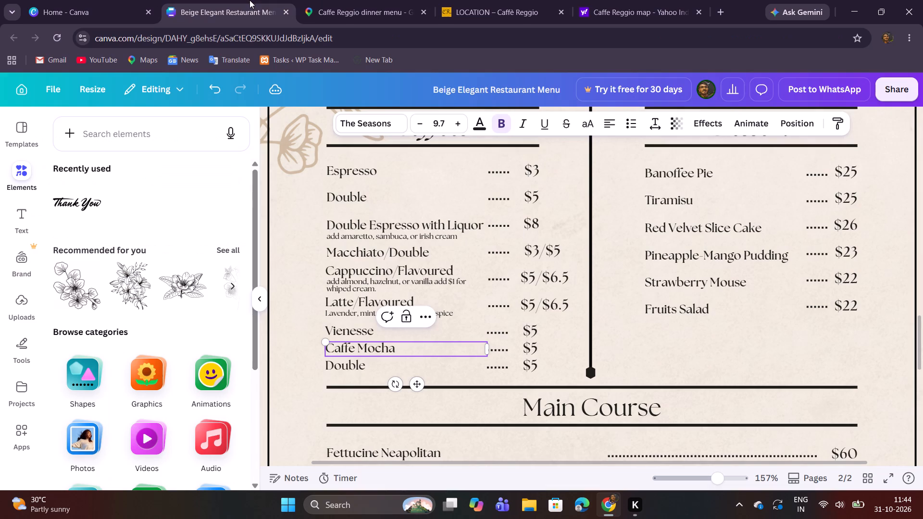
pyautogui.doubleClick(362, 366)
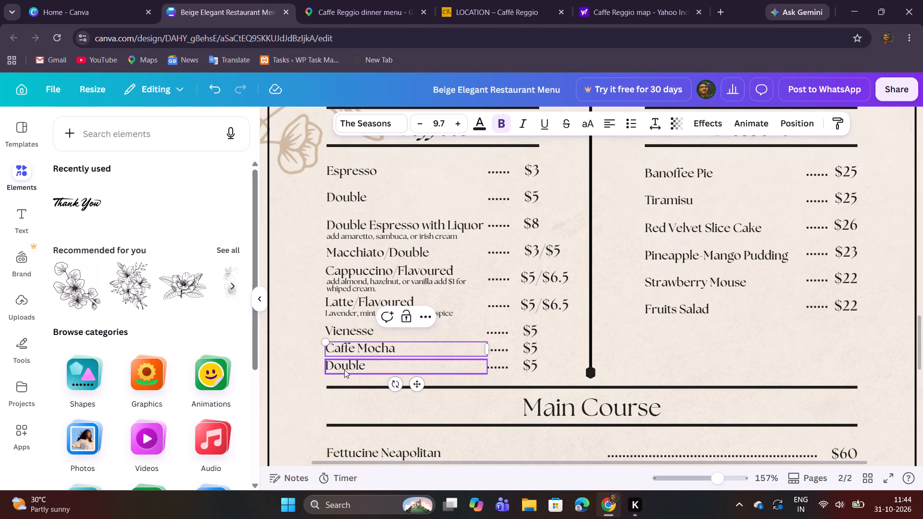
pyautogui.doubleClick(345, 370)
pyautogui.write('Minty Mocha')
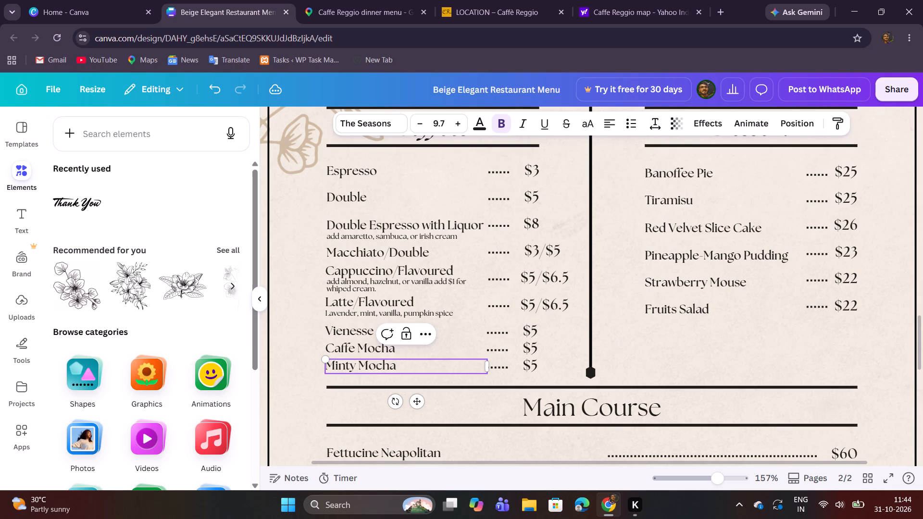
# Check the last coffee in the dinner menu photo and rename the Double row below Espresso as Americano.
pyautogui.click(382, 4)
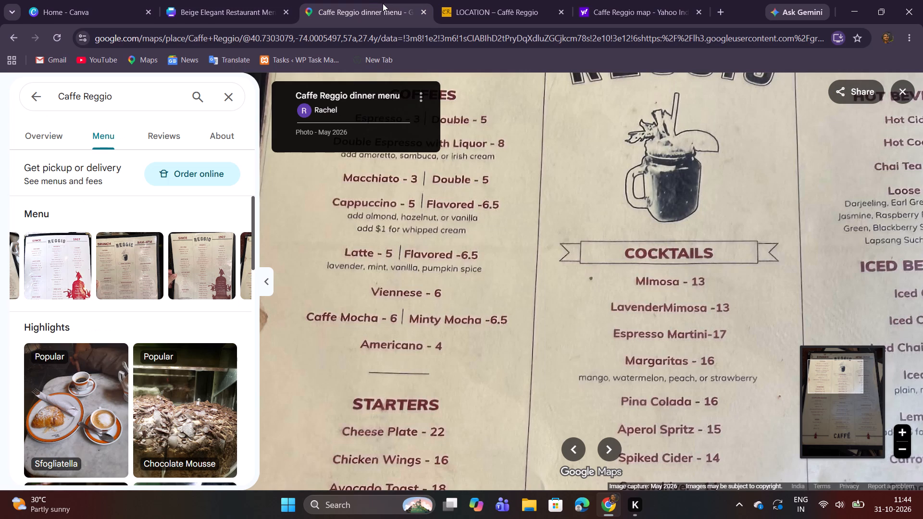
pyautogui.click(263, 0)
pyautogui.doubleClick(362, 193)
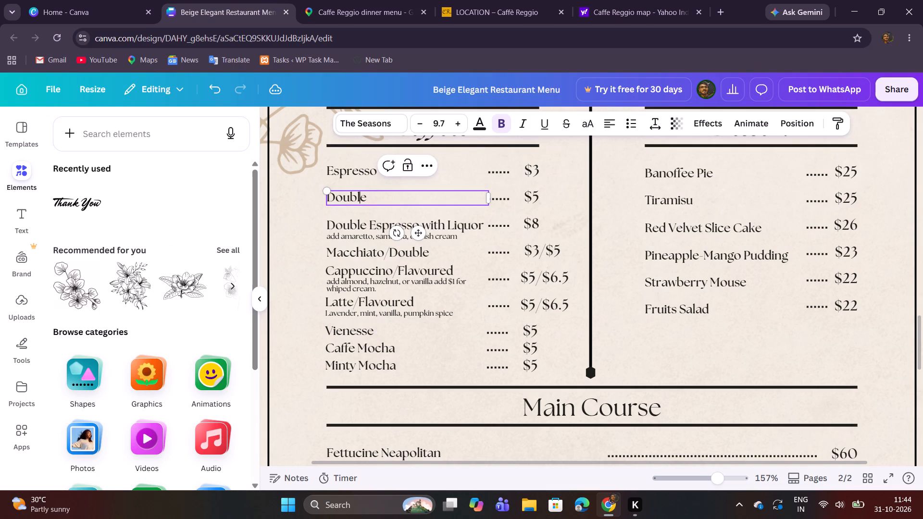
pyautogui.hotkey('ctrl', 'a')
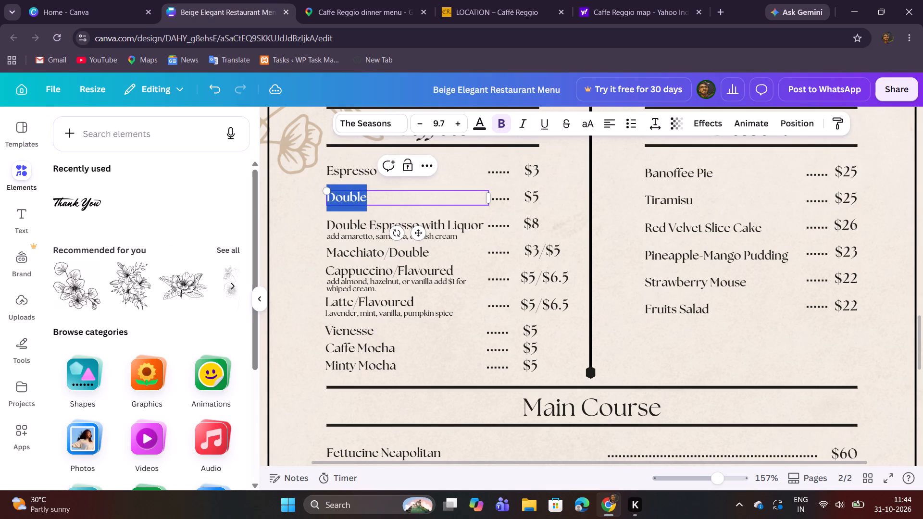
pyautogui.write('Ame')
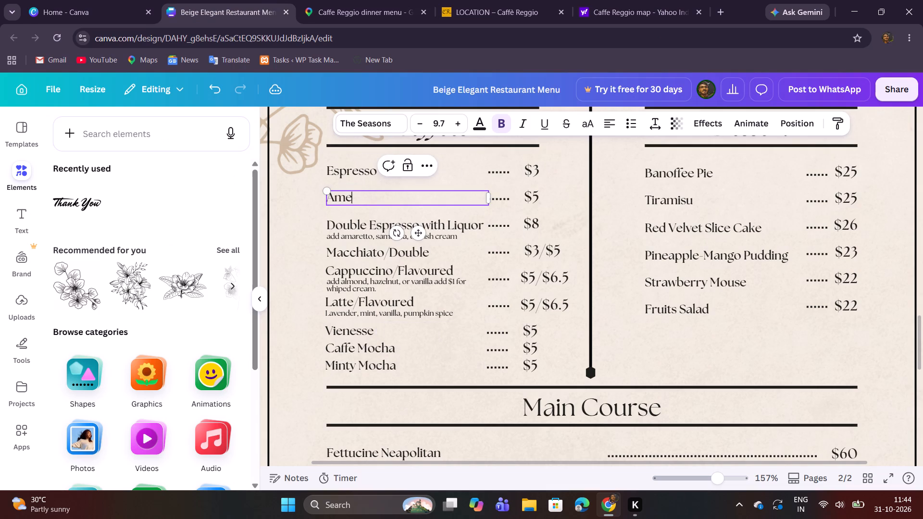
pyautogui.write('ricano')
pyautogui.click(410, 203)
pyautogui.click(414, 179)
# Extend the Espresso item name to read Espresso/Double.
pyautogui.click(396, 168)
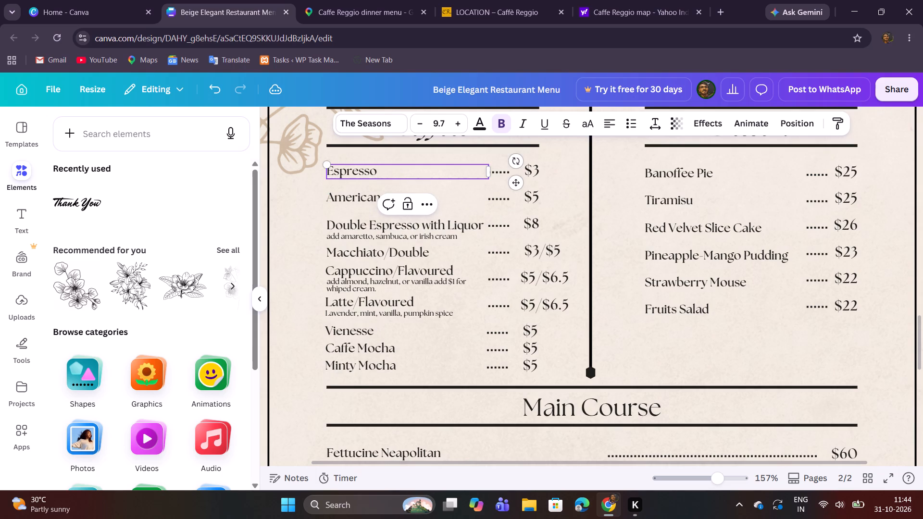
pyautogui.press('/')
pyautogui.hotkey('shift', 'd')
pyautogui.write('ouble')
# Delete the $3 price from the Espresso/Double row.
pyautogui.click(537, 171)
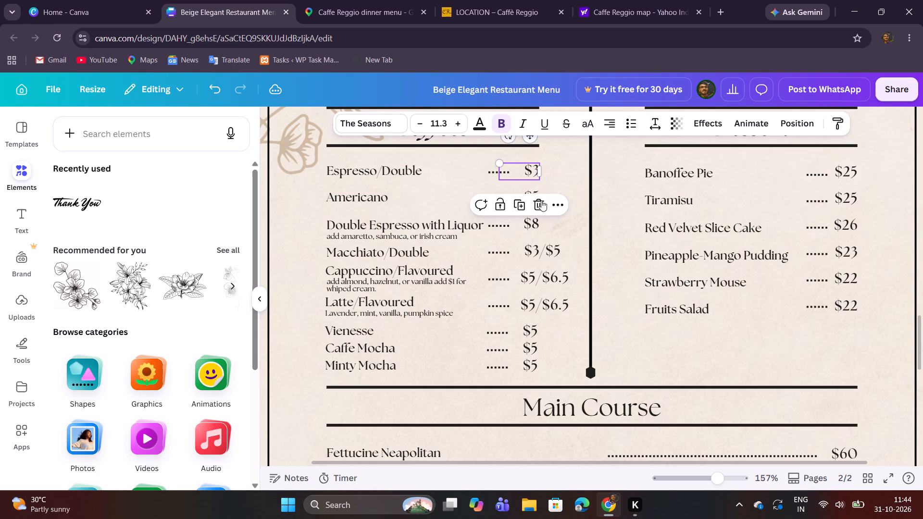
pyautogui.click(543, 259)
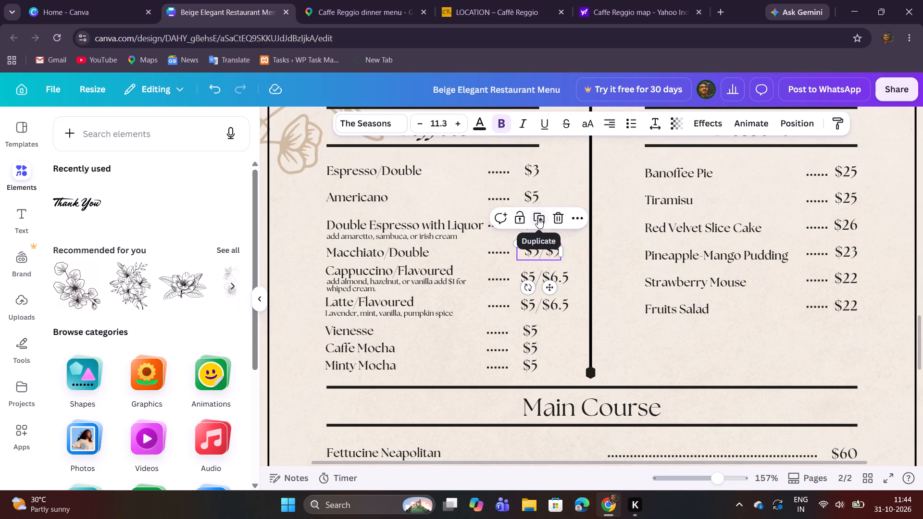
pyautogui.click(533, 168)
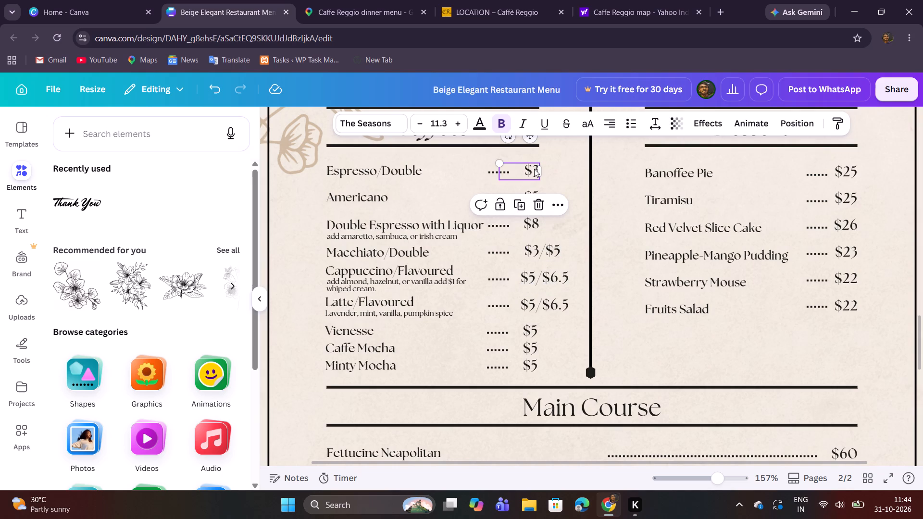
pyautogui.click(539, 207)
# Duplicate the $3/$5 price from the Macchiato/Double row and align the copy beside the Espresso/Double dots, in line with the prices below.
pyautogui.click(543, 248)
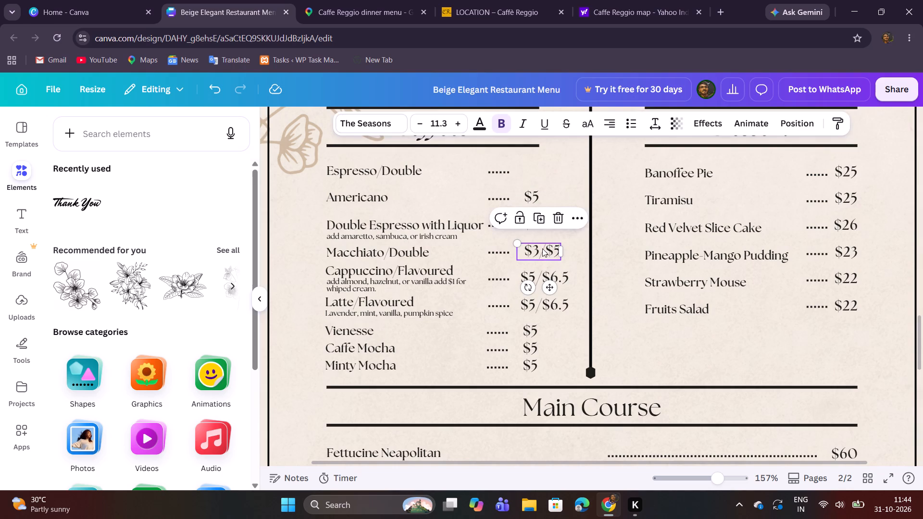
pyautogui.keyDown('shift'); pyautogui.click(536, 216); pyautogui.keyUp('shift')
pyautogui.moveTo(566, 303); pyautogui.dragTo(555, 216)
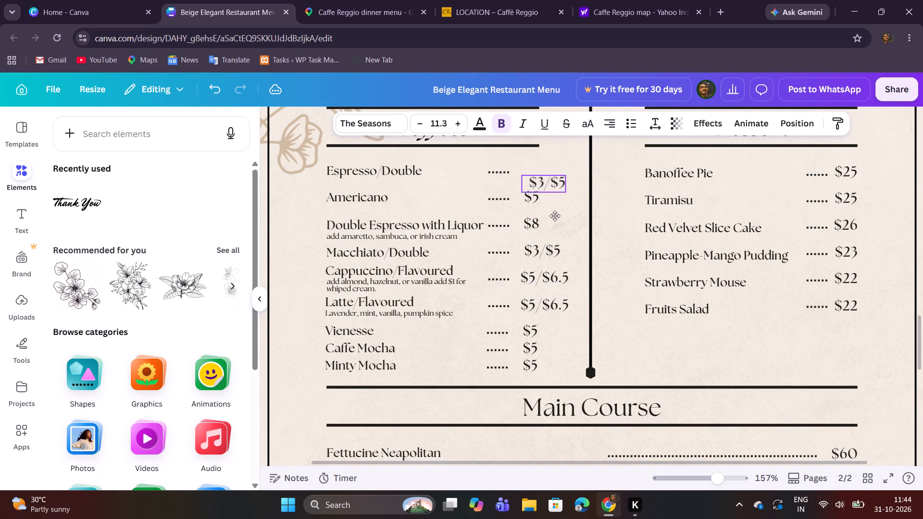
pyautogui.moveTo(555, 216); pyautogui.dragTo(550, 207)
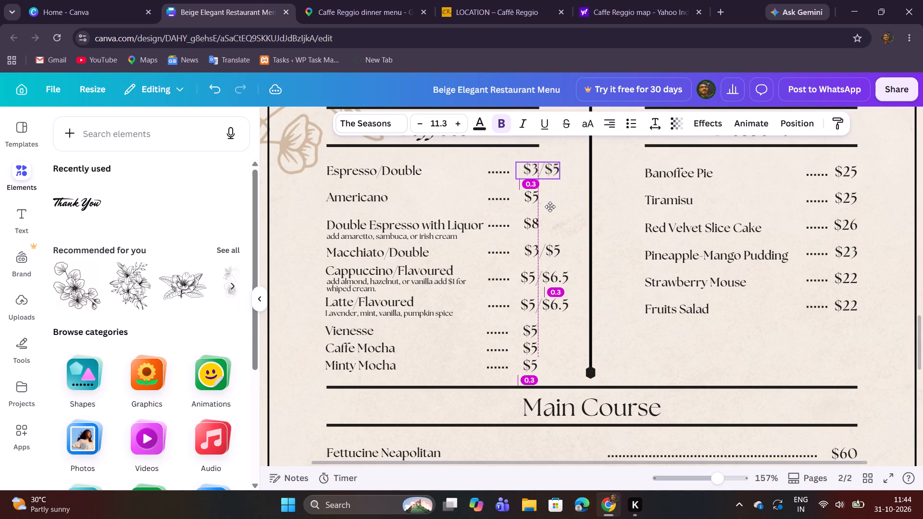
pyautogui.moveTo(550, 207); pyautogui.dragTo(549, 208)
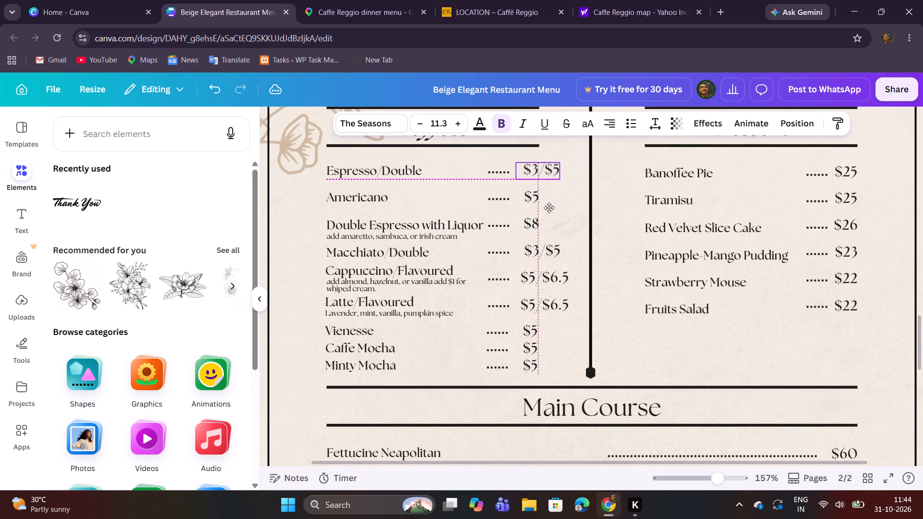
pyautogui.moveTo(549, 208); pyautogui.dragTo(549, 207)
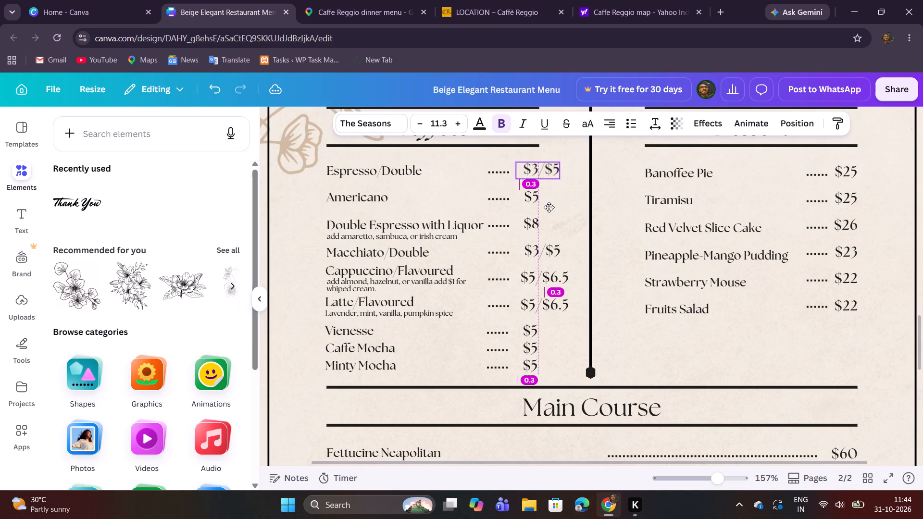
pyautogui.moveTo(549, 207); pyautogui.dragTo(547, 205)
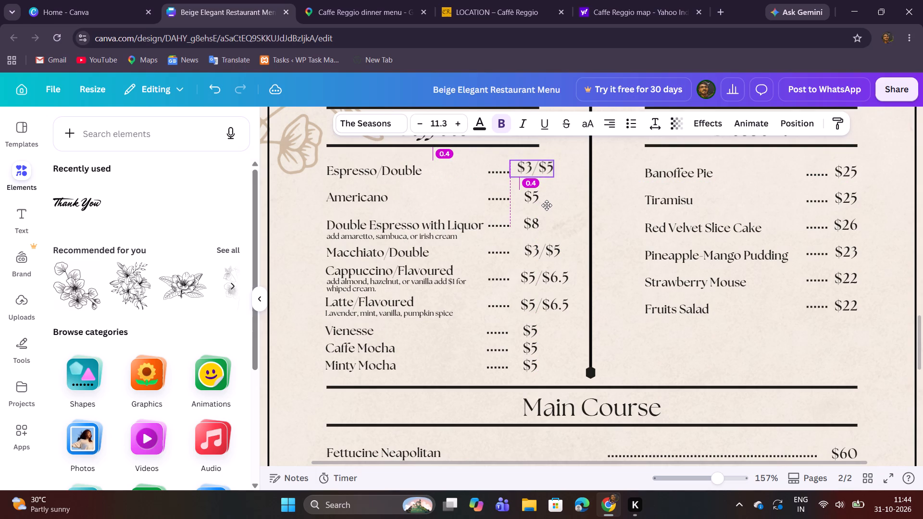
pyautogui.moveTo(547, 205); pyautogui.dragTo(549, 207)
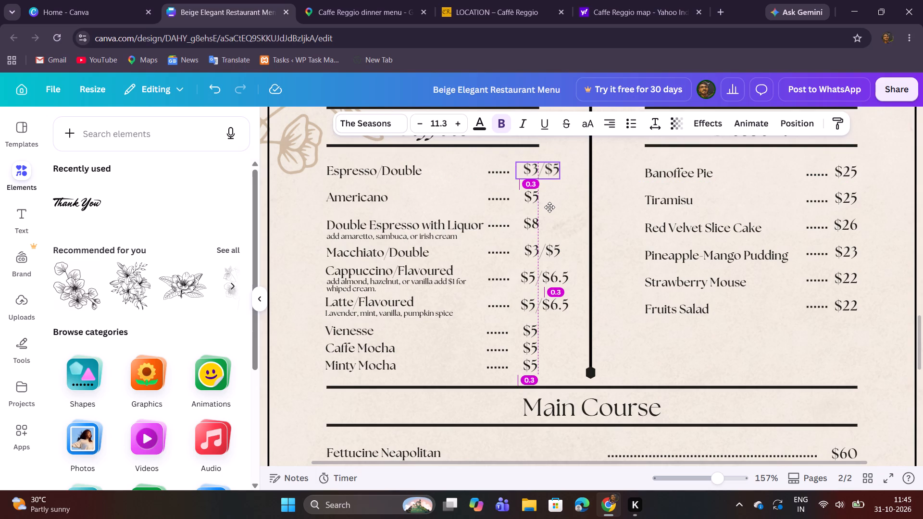
pyautogui.moveTo(549, 207); pyautogui.dragTo(549, 209)
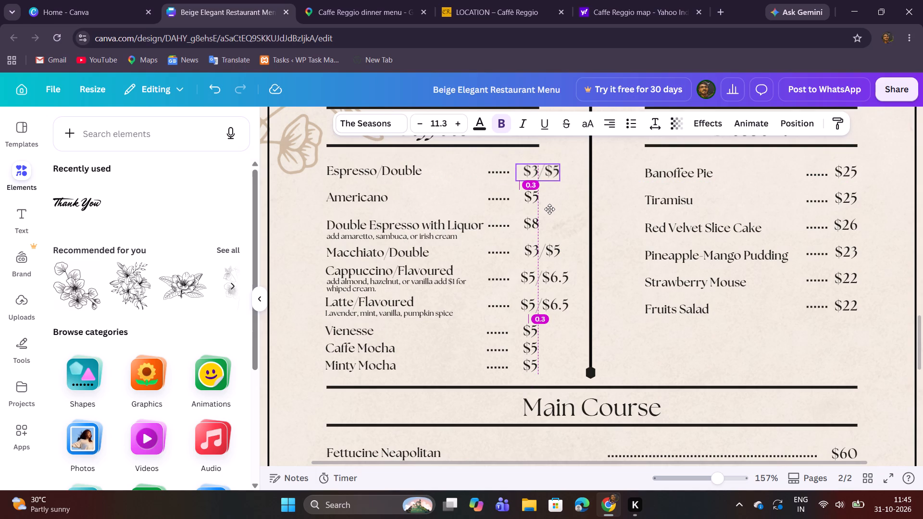
pyautogui.moveTo(549, 209); pyautogui.dragTo(549, 209)
pyautogui.click(569, 244)
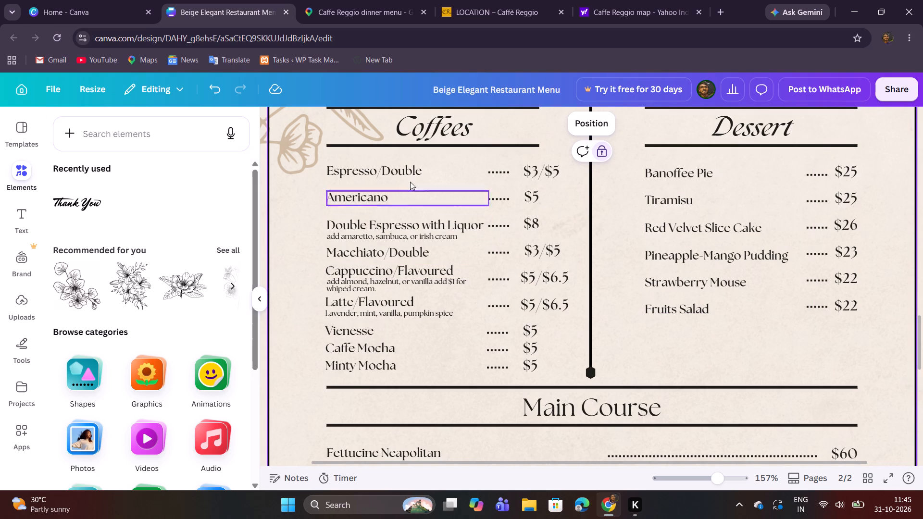
# Check the Americano price in the dinner menu photo and set the Americano row's price to $4.
pyautogui.click(369, 0)
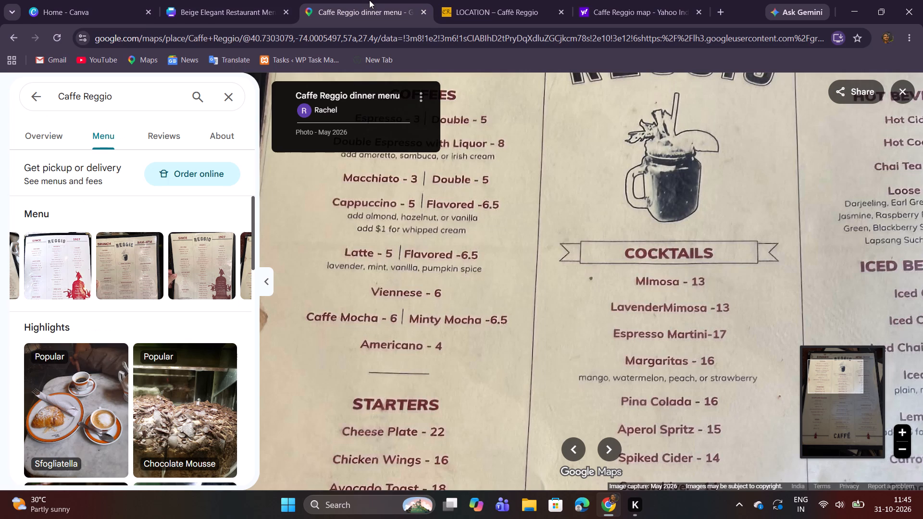
pyautogui.click(254, 0)
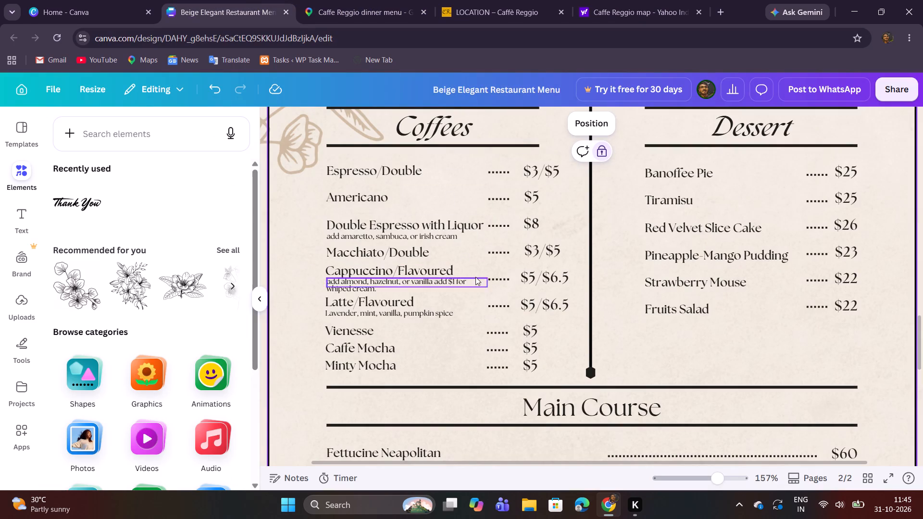
pyautogui.doubleClick(534, 201)
pyautogui.click(534, 202)
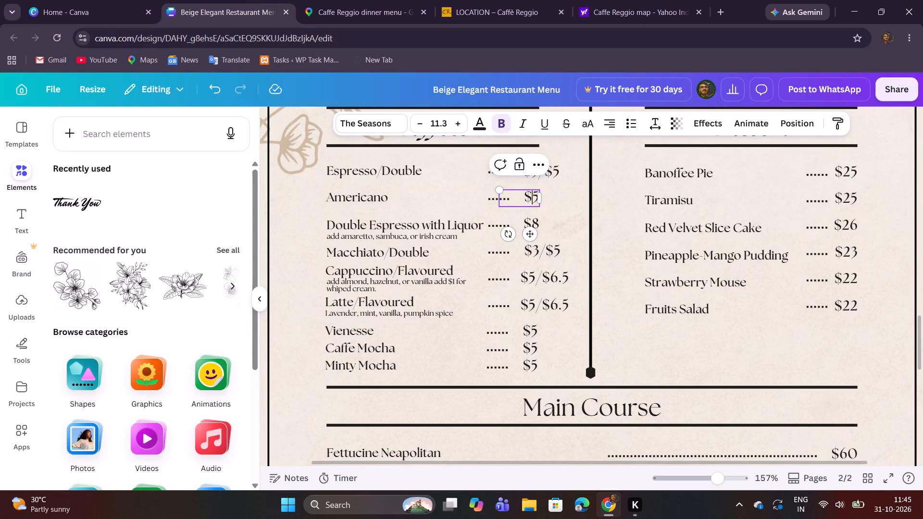
pyautogui.press('4')
pyautogui.click(563, 214)
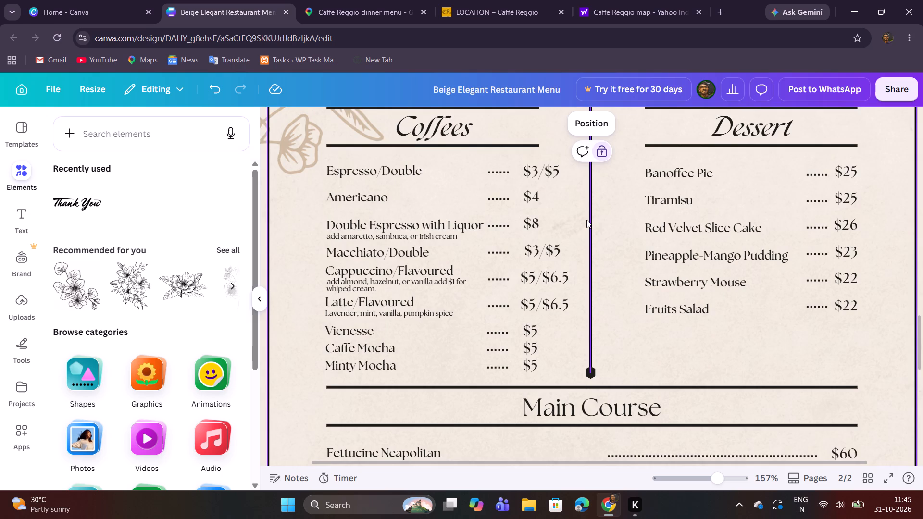
# Move the Americano name, dots and price together up closer beneath the Espresso/Double row.
pyautogui.scroll(-1, 586, 220)
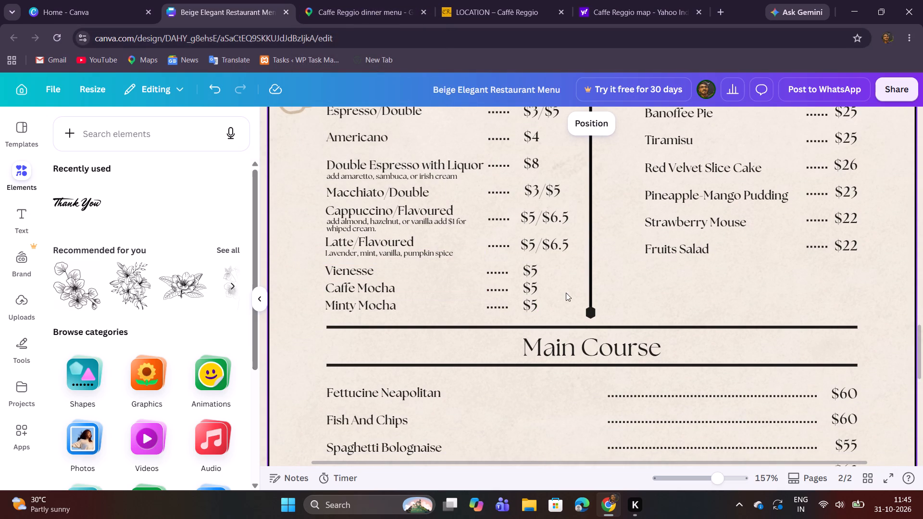
pyautogui.scroll(1, 564, 280)
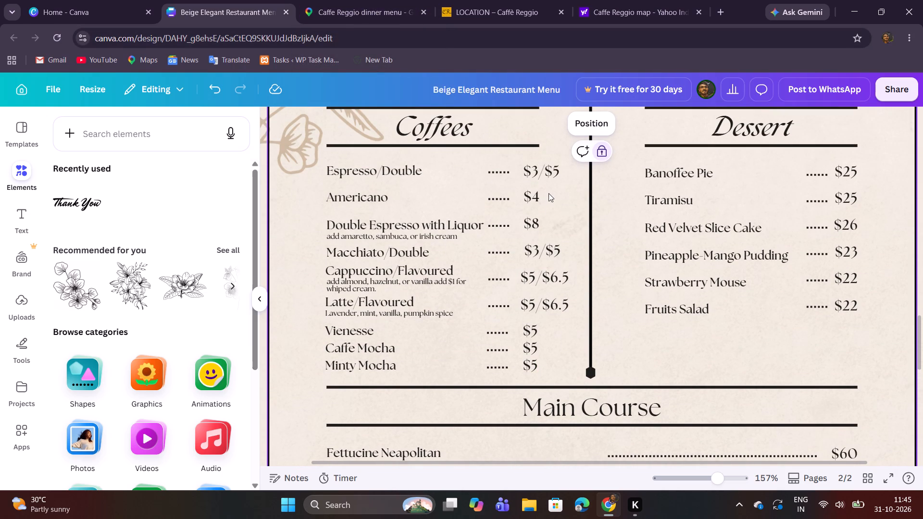
pyautogui.moveTo(549, 198); pyautogui.dragTo(384, 202)
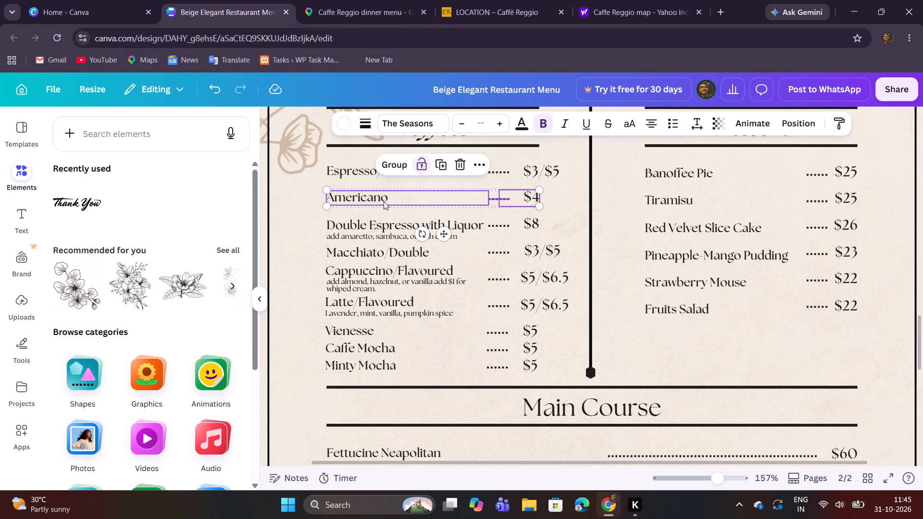
pyautogui.moveTo(446, 234); pyautogui.dragTo(445, 225)
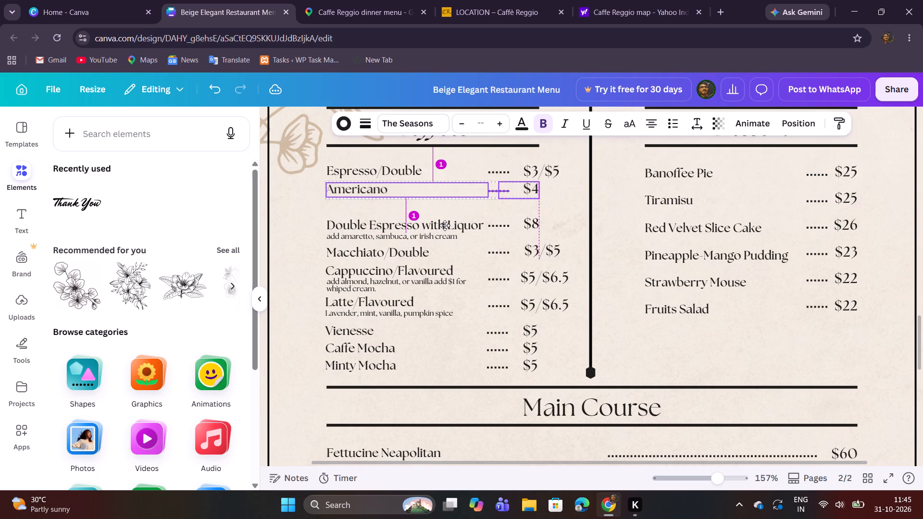
pyautogui.moveTo(445, 225); pyautogui.dragTo(445, 226)
pyautogui.click(298, 262)
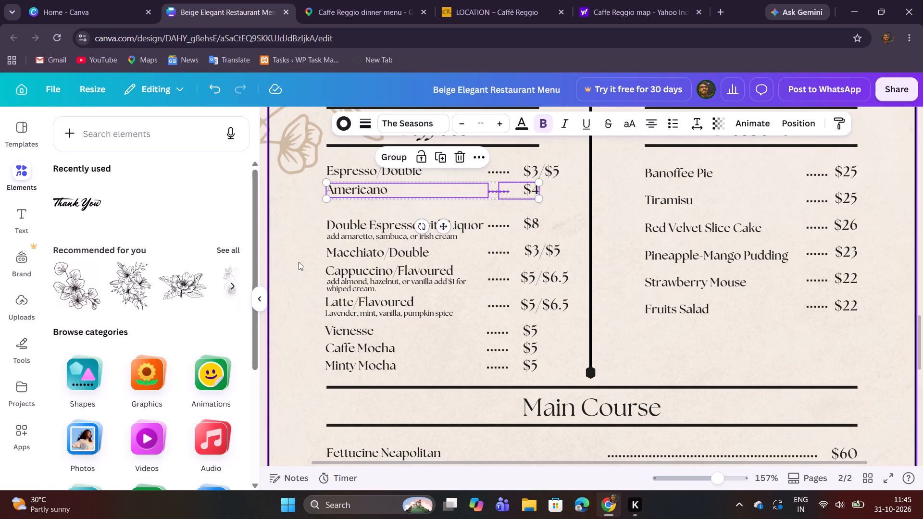
# Move all rows from Double Espresso with Liquor through Minty Mocha up together, closing the gap beneath Americano.
pyautogui.moveTo(299, 224); pyautogui.dragTo(446, 359)
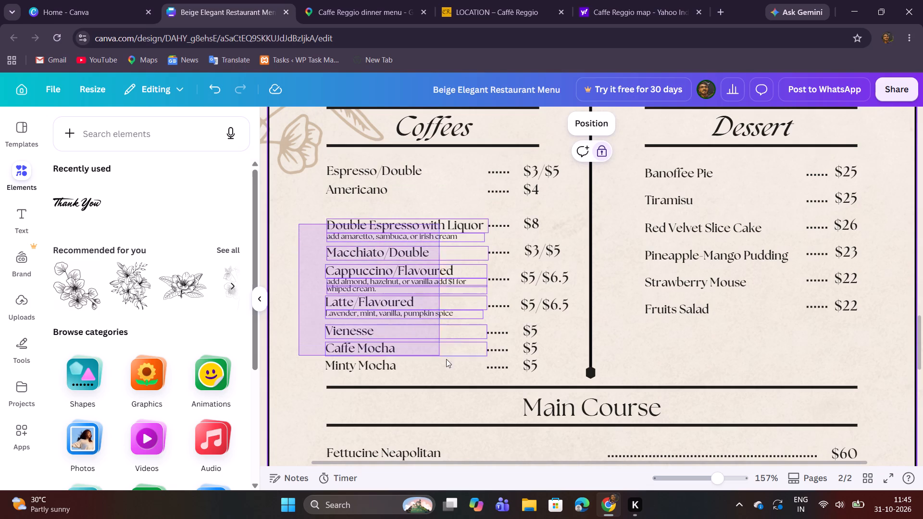
pyautogui.moveTo(446, 359); pyautogui.dragTo(561, 370)
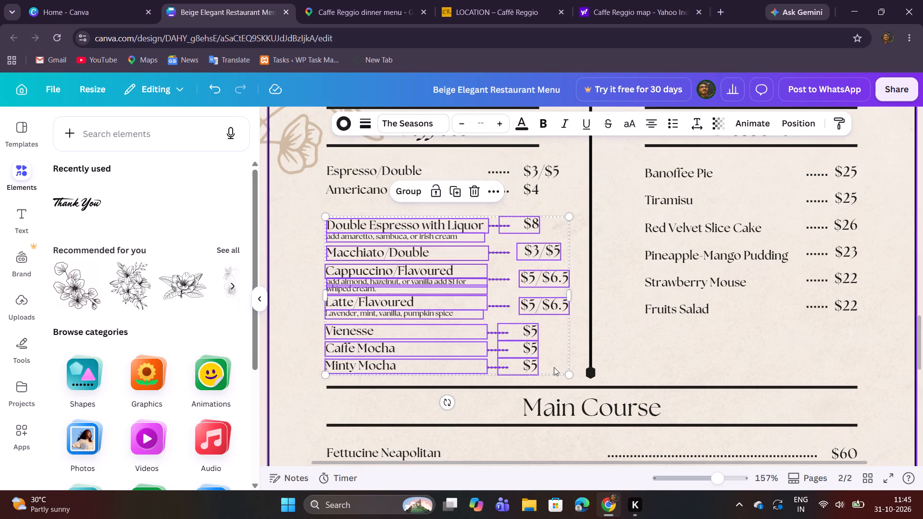
pyautogui.keyDown('shift'); pyautogui.moveTo(473, 350); pyautogui.dragTo(471, 338); pyautogui.keyUp('shift')
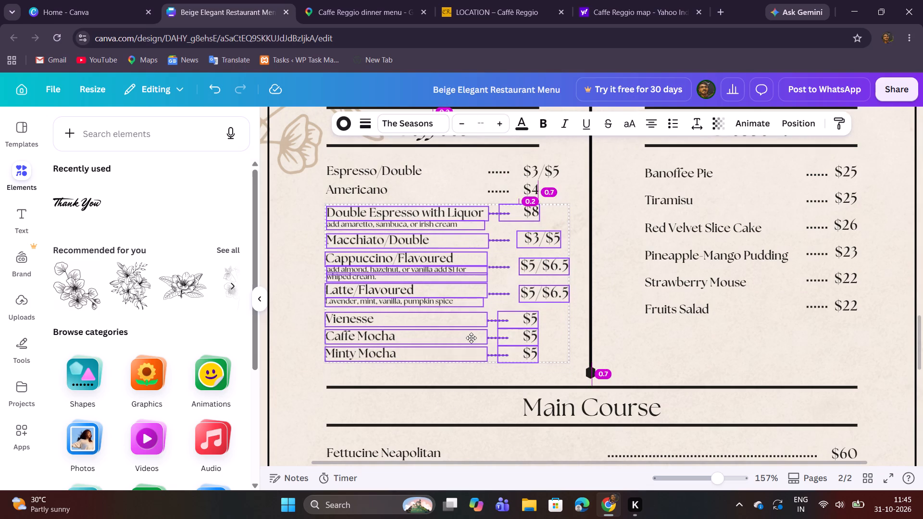
pyautogui.keyDown('shift'); pyautogui.moveTo(471, 338); pyautogui.dragTo(469, 335); pyautogui.keyUp('shift')
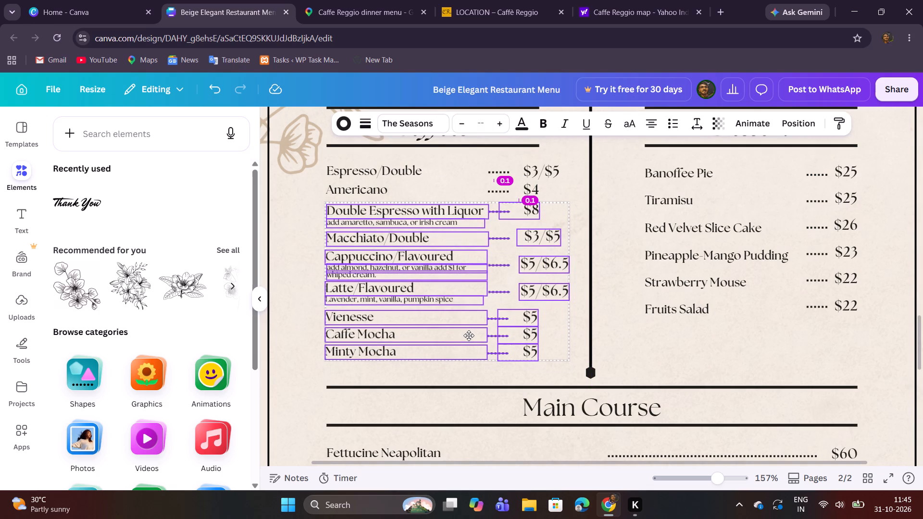
pyautogui.keyDown('shift'); pyautogui.moveTo(469, 335); pyautogui.dragTo(468, 335); pyautogui.keyUp('shift')
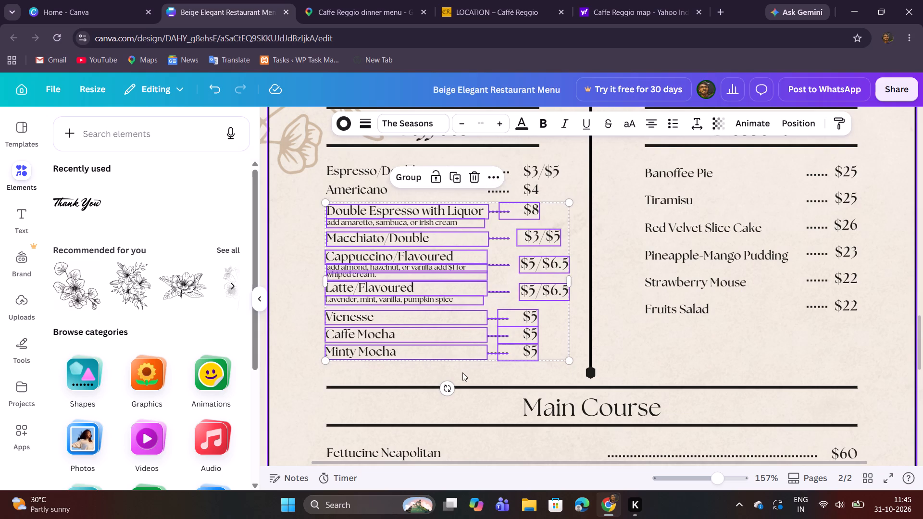
pyautogui.click(462, 372)
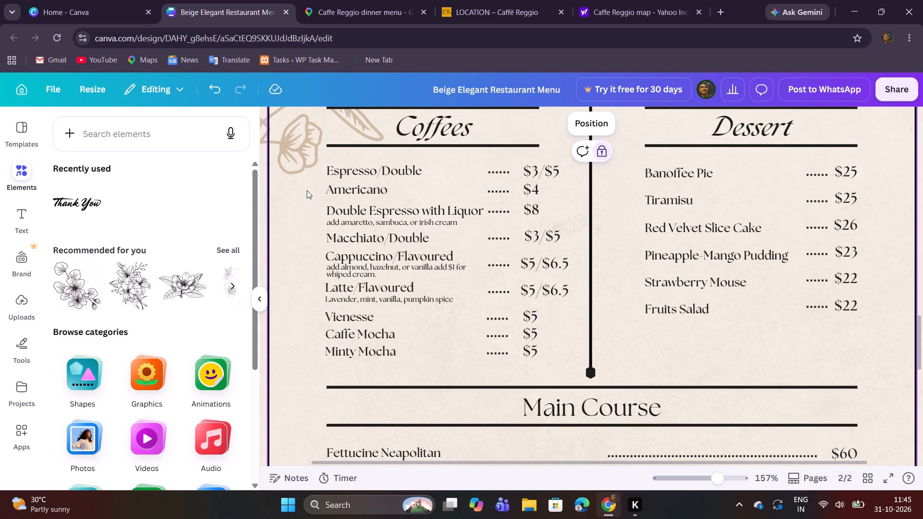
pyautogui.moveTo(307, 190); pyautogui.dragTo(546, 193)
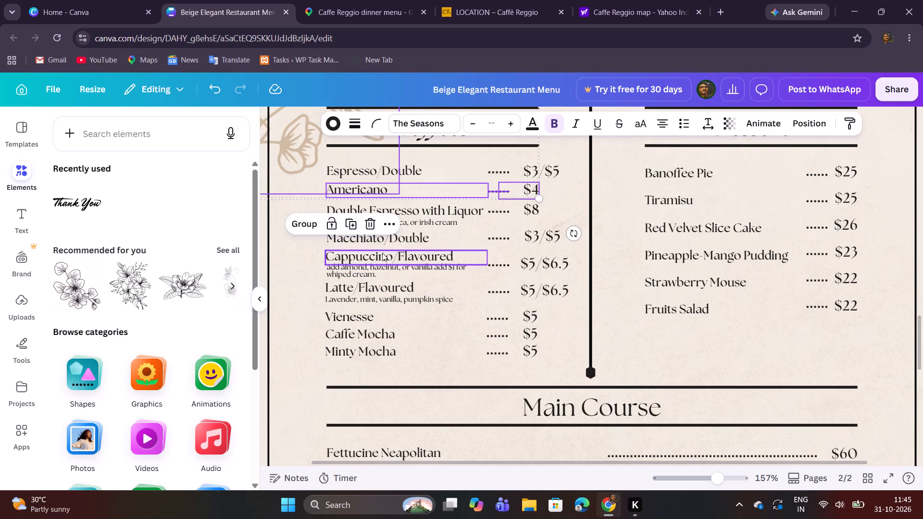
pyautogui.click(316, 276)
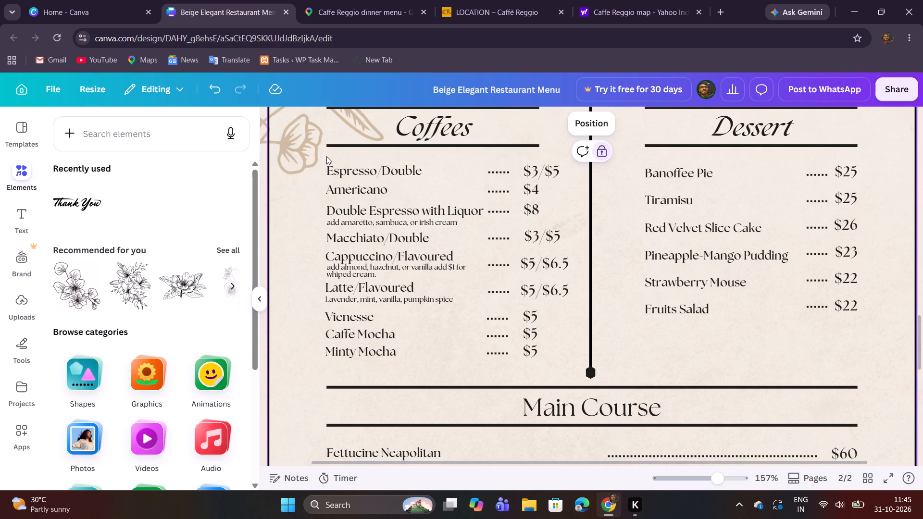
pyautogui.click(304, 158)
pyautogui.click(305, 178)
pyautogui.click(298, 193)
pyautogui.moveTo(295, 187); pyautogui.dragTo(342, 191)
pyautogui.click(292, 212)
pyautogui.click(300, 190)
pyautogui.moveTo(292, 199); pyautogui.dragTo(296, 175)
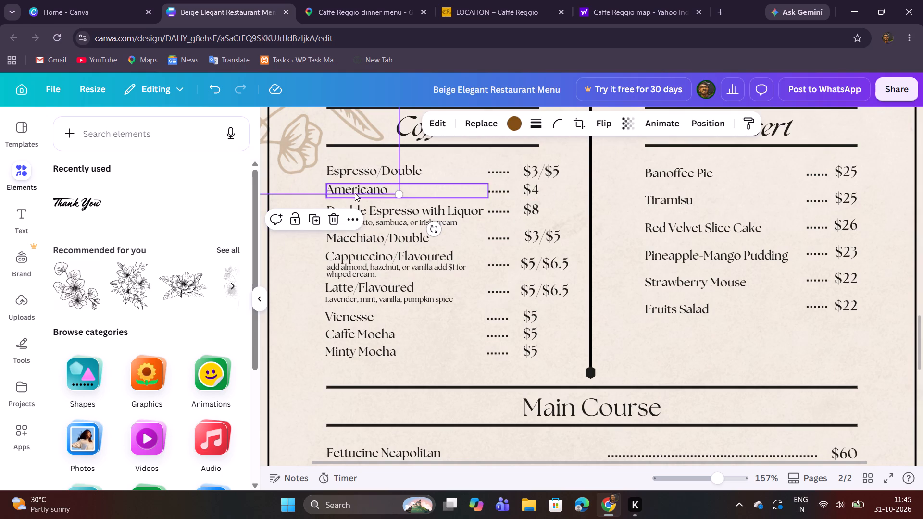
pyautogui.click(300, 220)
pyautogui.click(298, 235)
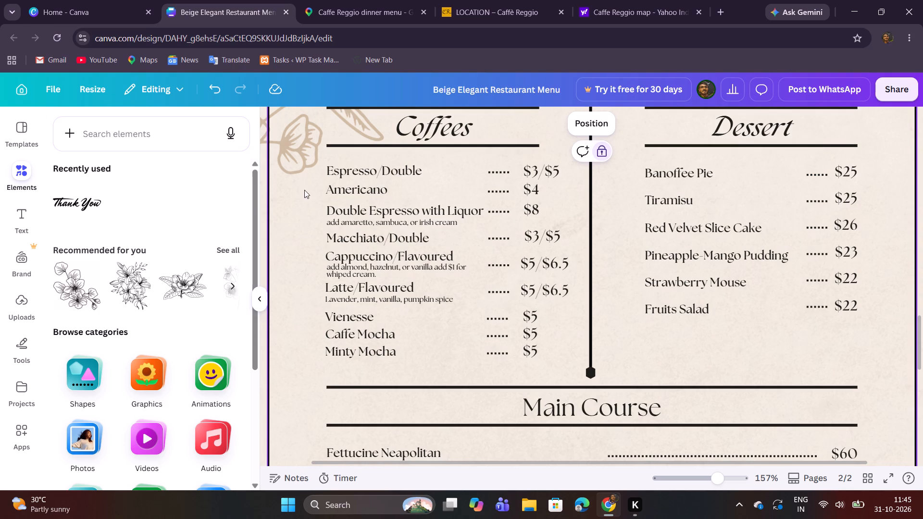
# Shift the Americano name, dots and price together slightly down to even the spacing between its neighbouring rows.
pyautogui.moveTo(310, 183); pyautogui.dragTo(550, 195)
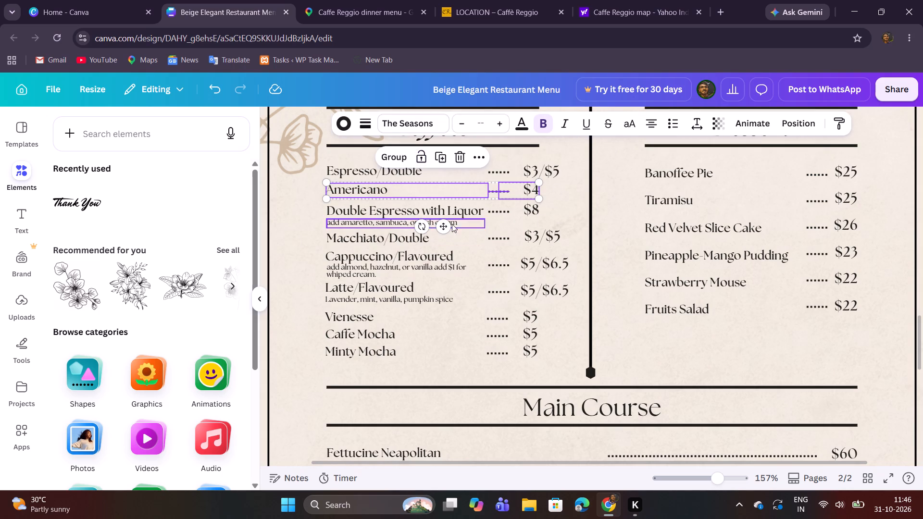
pyautogui.click(442, 226)
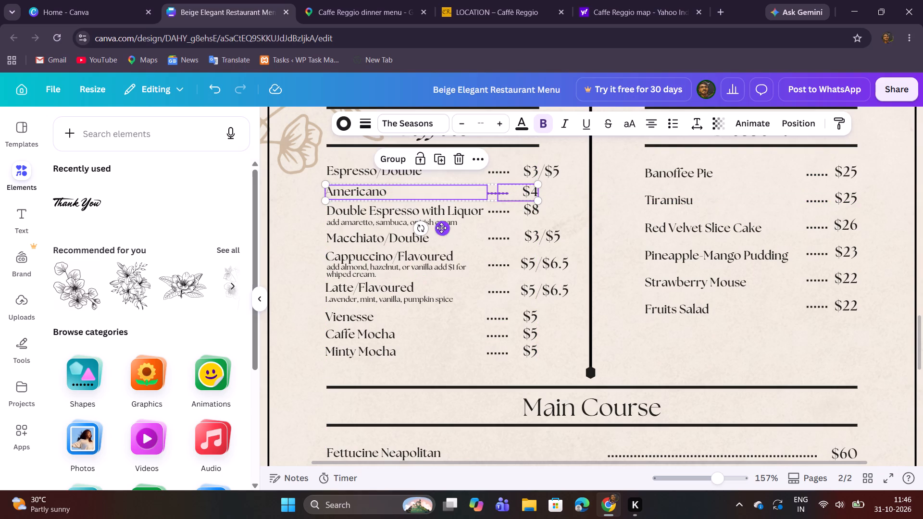
# Undo the last downward shift of the Americano row.
pyautogui.click(284, 286)
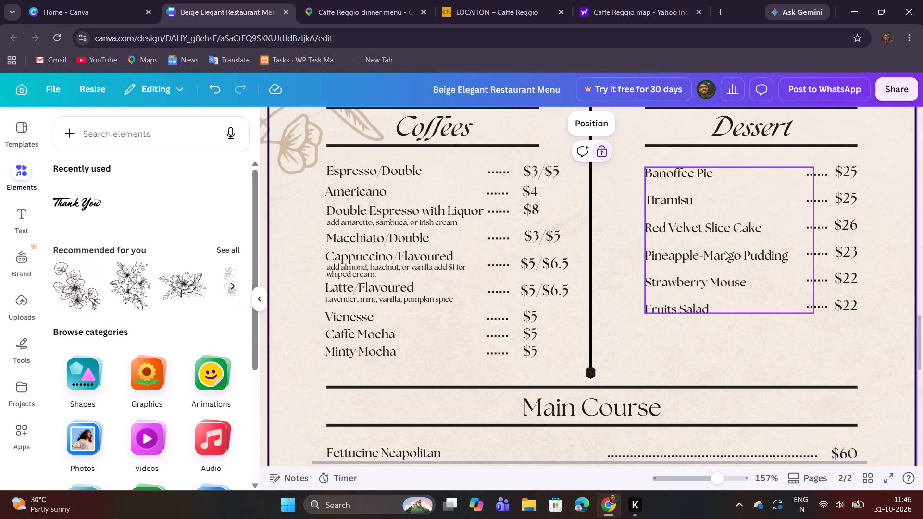
pyautogui.hotkey('ctrl', 'z')
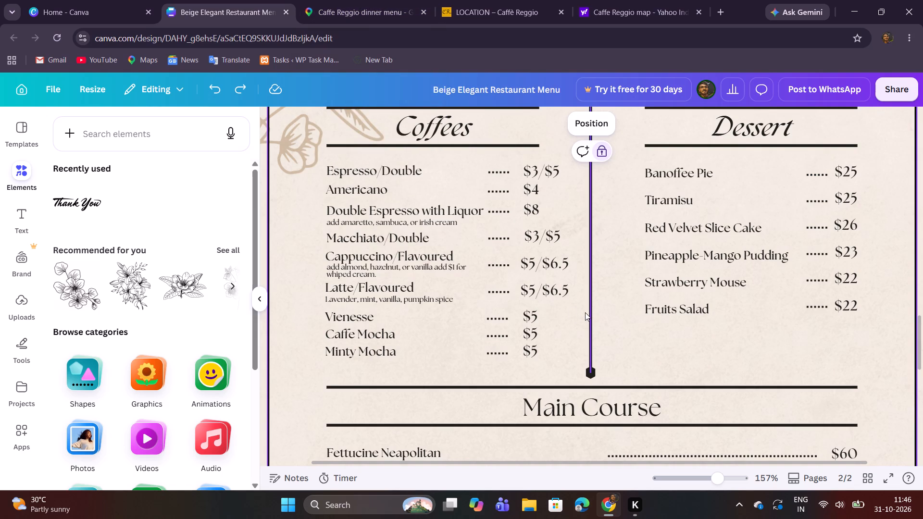
# Check the Viennese price in the dinner menu photo and set the Vienesse row's price to $6.
pyautogui.click(373, 0)
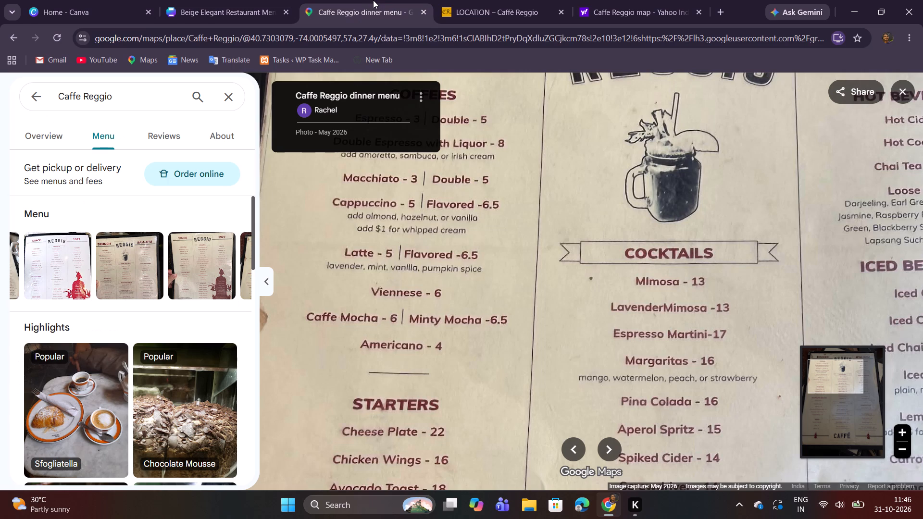
pyautogui.click(240, 0)
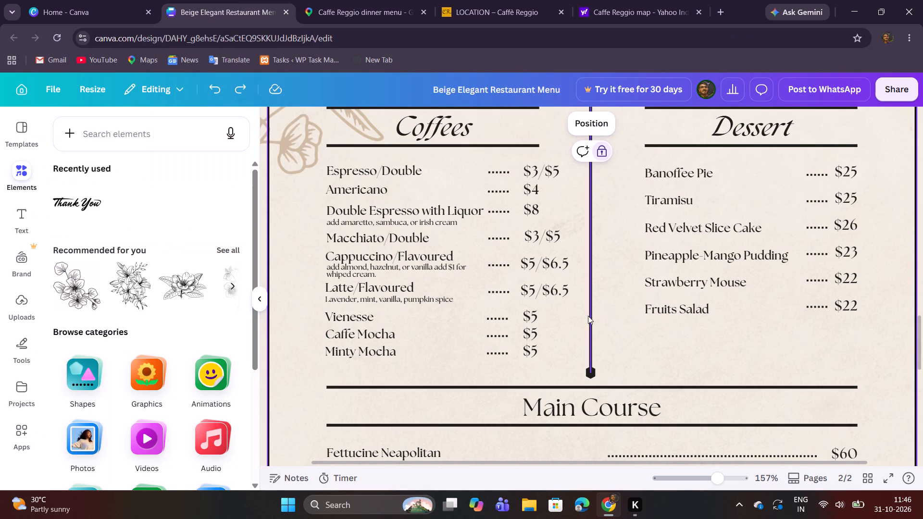
pyautogui.click(537, 319)
pyautogui.doubleClick(532, 317)
pyautogui.click(533, 317)
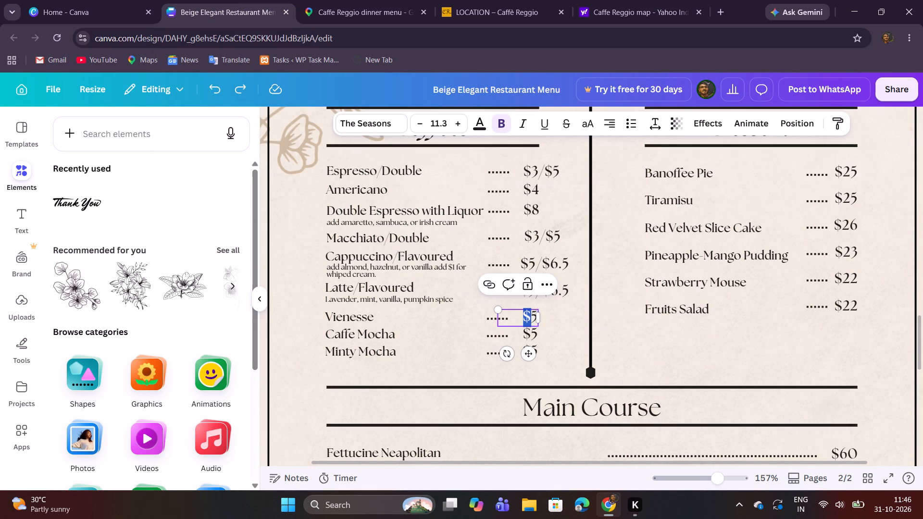
pyautogui.click(534, 317)
pyautogui.moveTo(530, 316); pyautogui.dragTo(536, 317)
pyautogui.press('6')
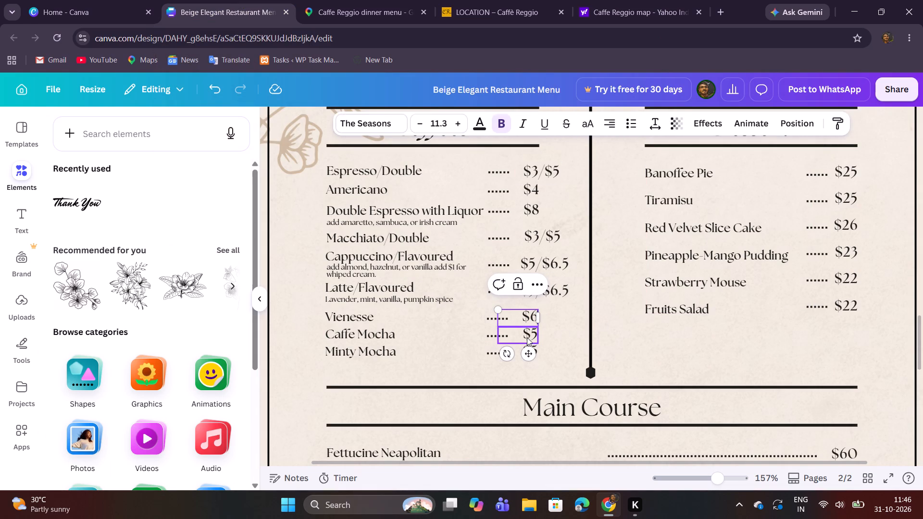
# Set the Caffe Mocha row's price to $6.
pyautogui.doubleClick(530, 337)
pyautogui.click(532, 337)
pyautogui.click(533, 337)
pyautogui.click(529, 332)
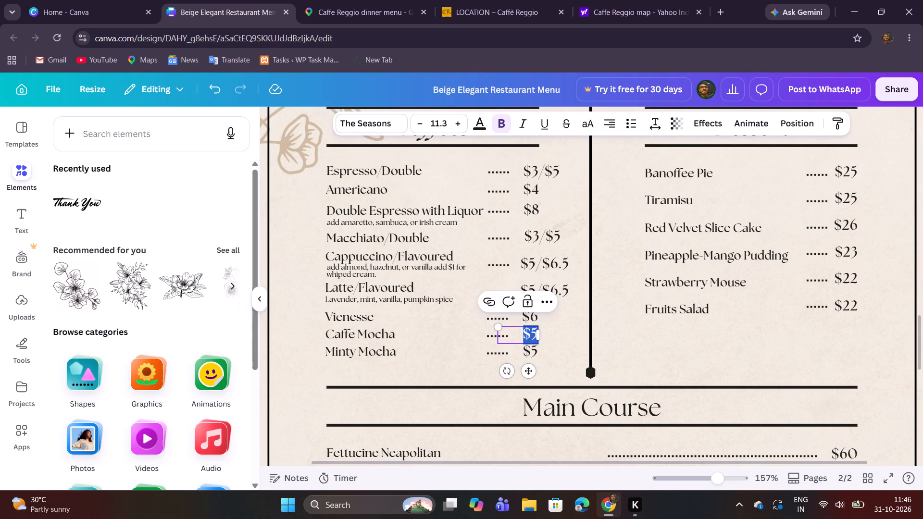
pyautogui.doubleClick(529, 334)
pyautogui.click(530, 336)
pyautogui.moveTo(531, 336); pyautogui.dragTo(537, 336)
pyautogui.press('6')
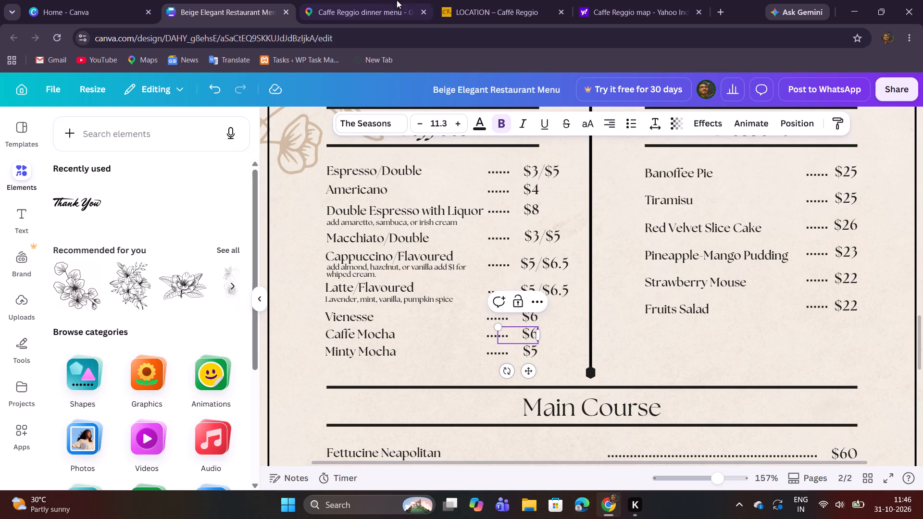
# Check the Minty Mocha price in the dinner menu photo and set that row's price to $6.5.
pyautogui.click(393, 0)
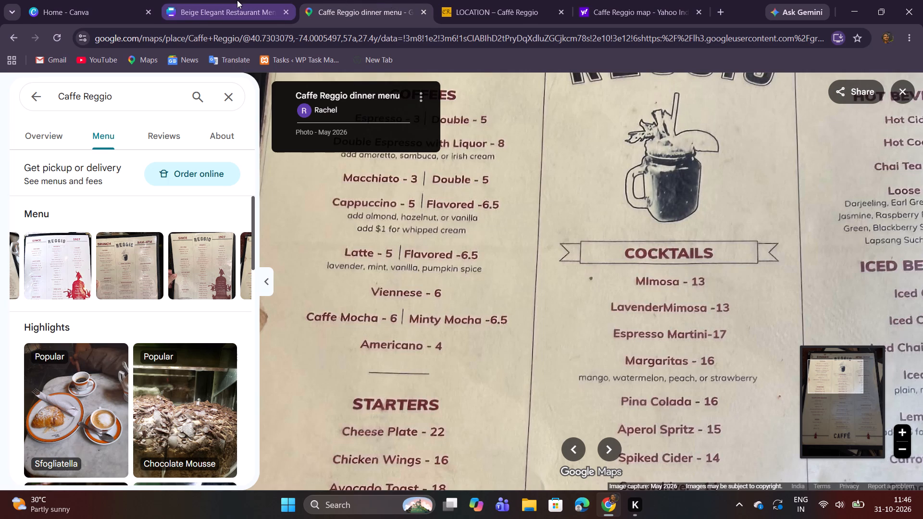
pyautogui.click(237, 0)
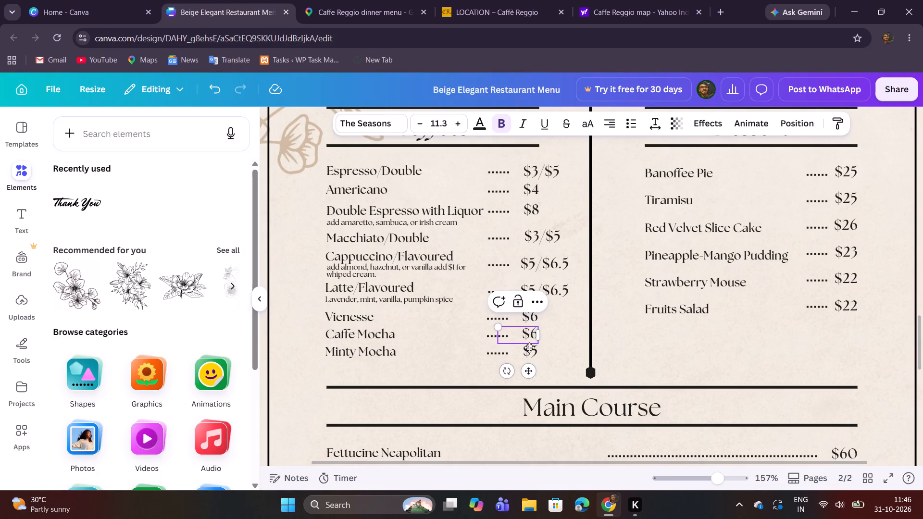
pyautogui.doubleClick(532, 354)
pyautogui.click(532, 354)
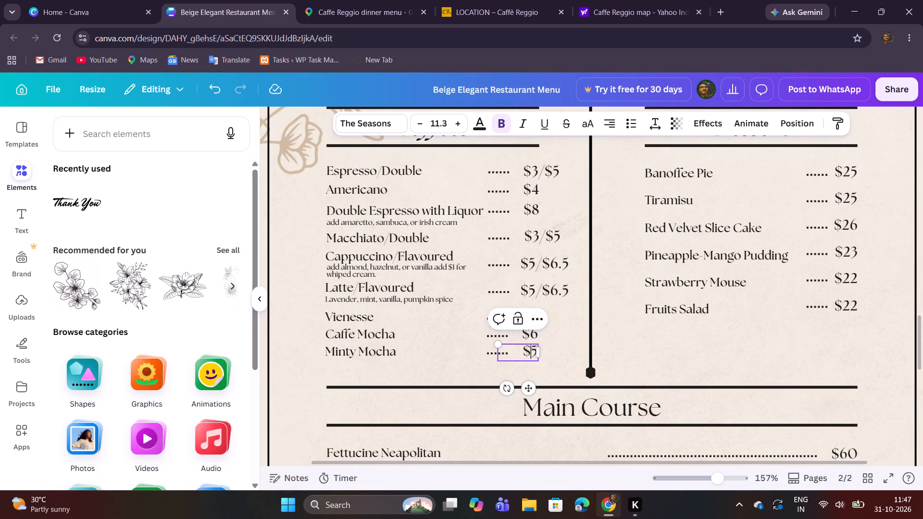
pyautogui.press('6')
pyautogui.press('.')
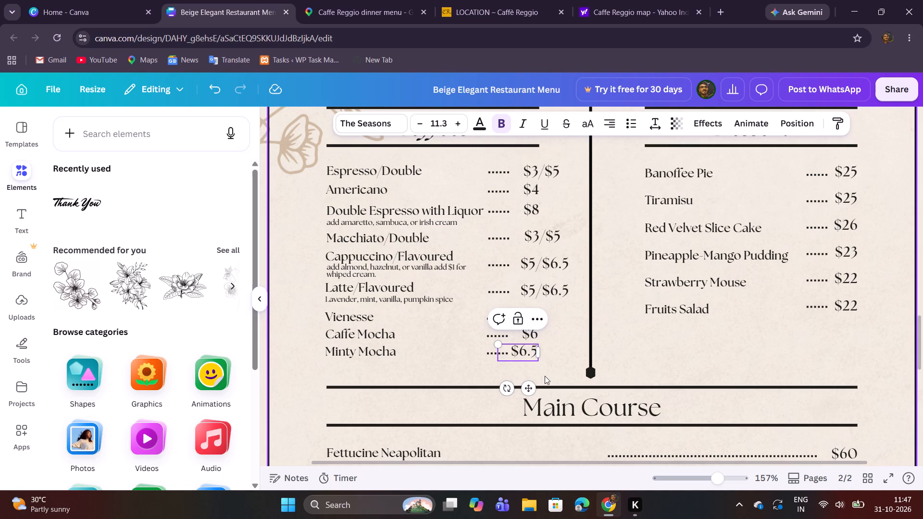
# Widen the Minty Mocha price box to about 1.5 so its price lines up with the prices above and clears the dots.
pyautogui.click(545, 376)
pyautogui.click(527, 354)
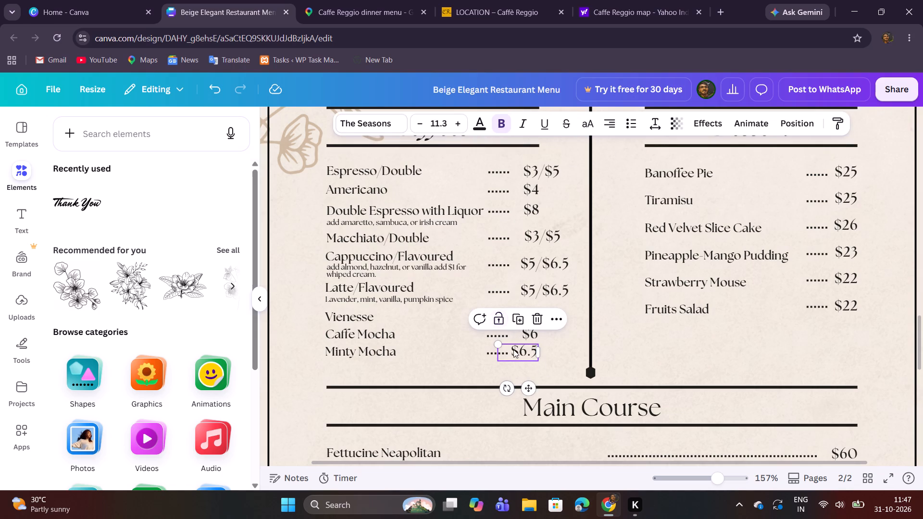
pyautogui.click(513, 349)
pyautogui.press('space')
pyautogui.press('space')
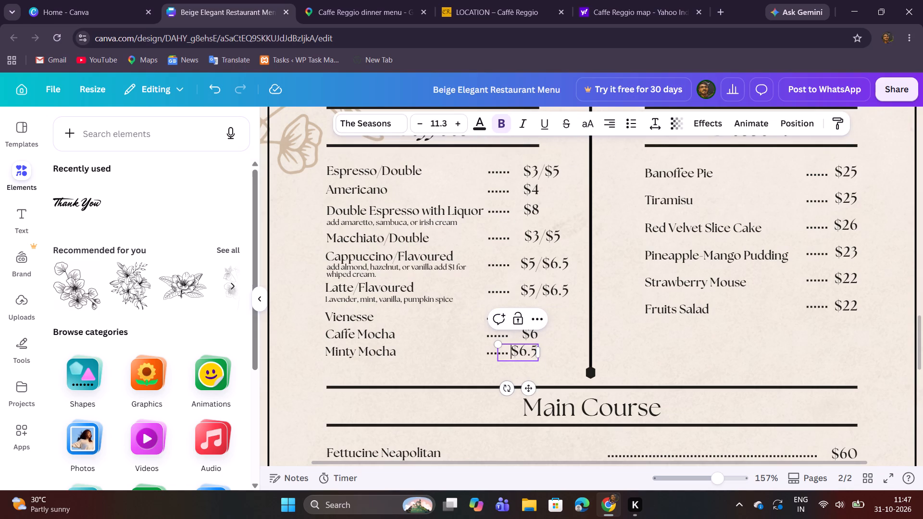
pyautogui.moveTo(542, 353); pyautogui.dragTo(556, 350)
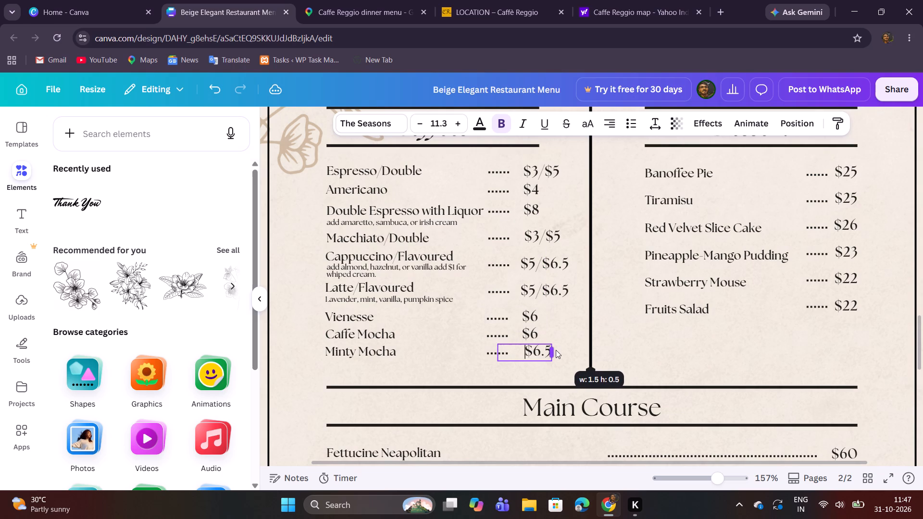
pyautogui.moveTo(556, 350); pyautogui.dragTo(554, 350)
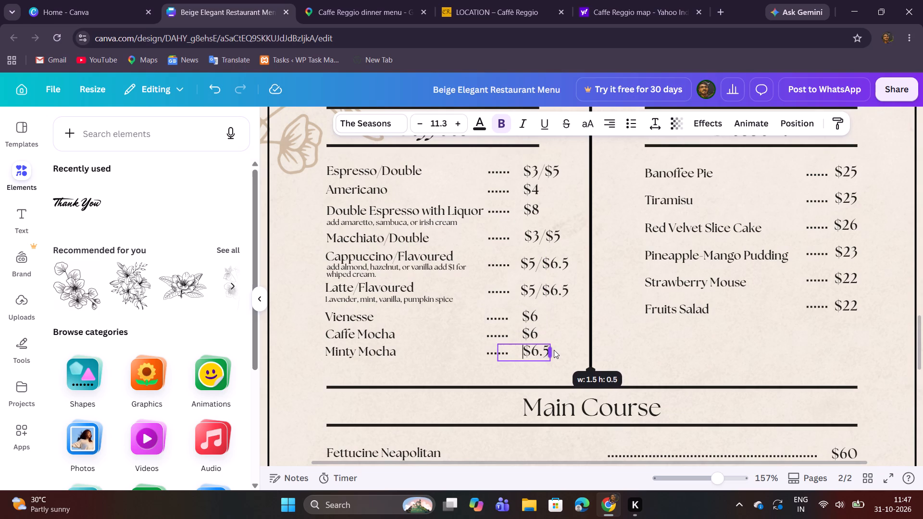
pyautogui.moveTo(554, 350); pyautogui.dragTo(552, 350)
pyautogui.click(563, 350)
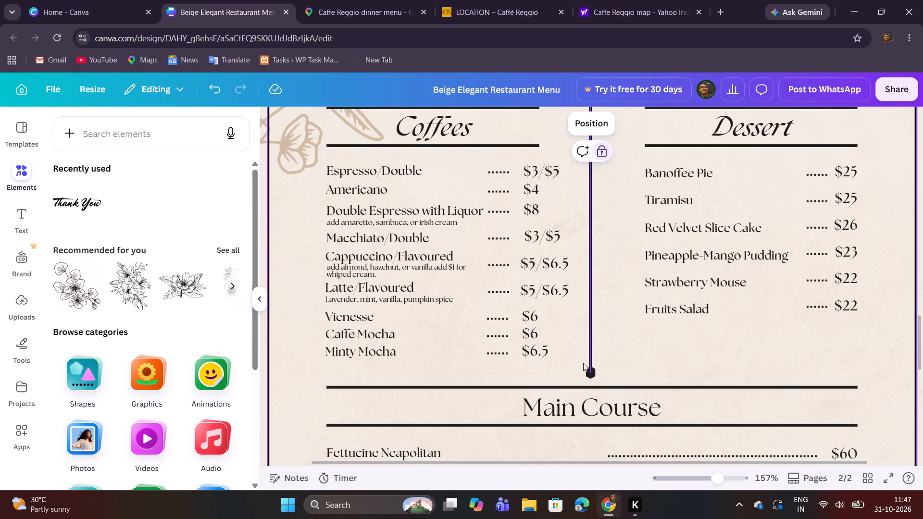
# Examine the remaining sections of the dinner menu photo to choose content for the column beside Coffees.
pyautogui.scroll(1, 599, 316)
pyautogui.scroll(-1, 600, 316)
pyautogui.scroll(6, 601, 316)
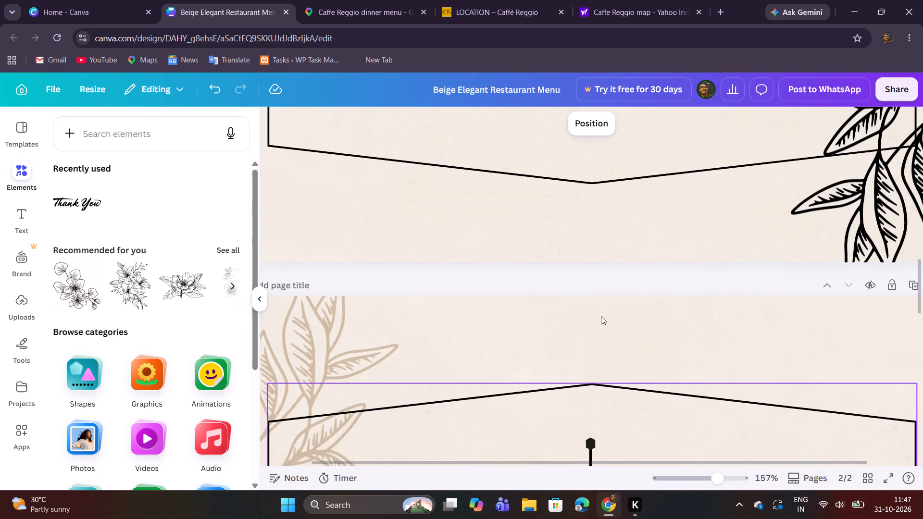
pyautogui.scroll(-6, 601, 317)
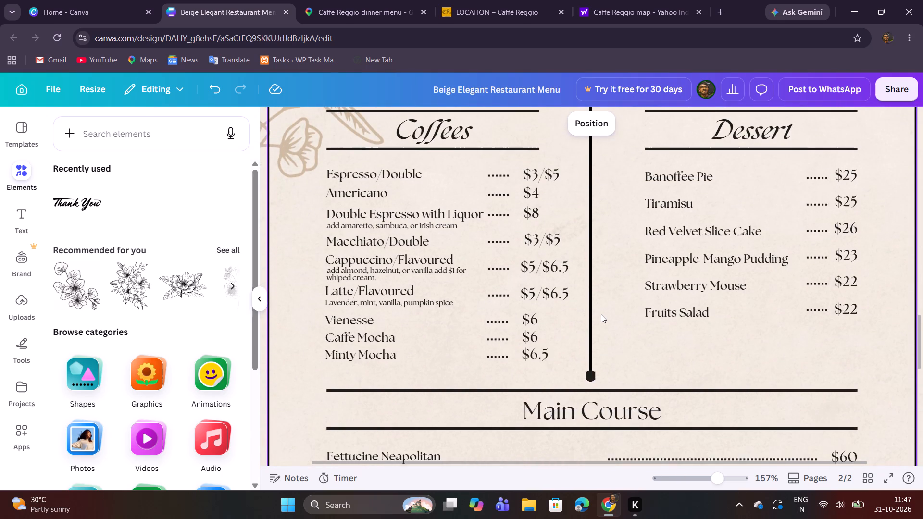
pyautogui.click(334, 0)
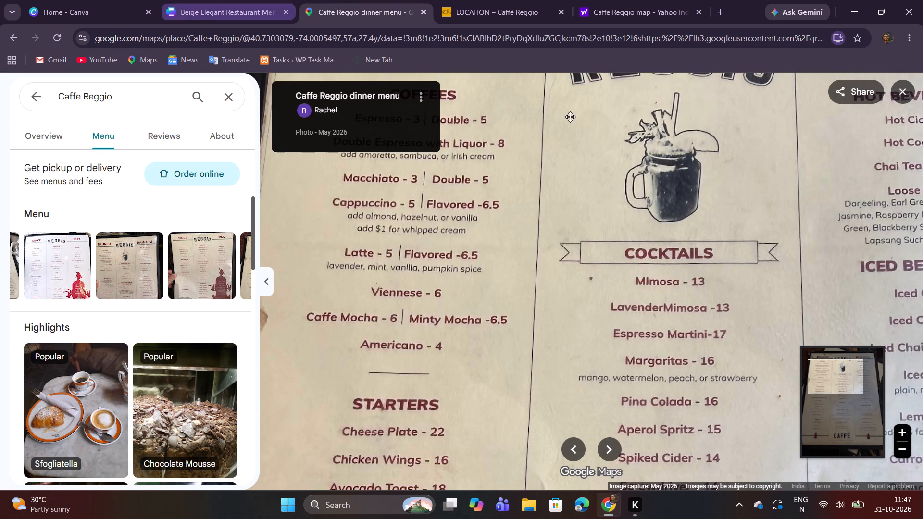
pyautogui.moveTo(595, 244); pyautogui.dragTo(589, 299)
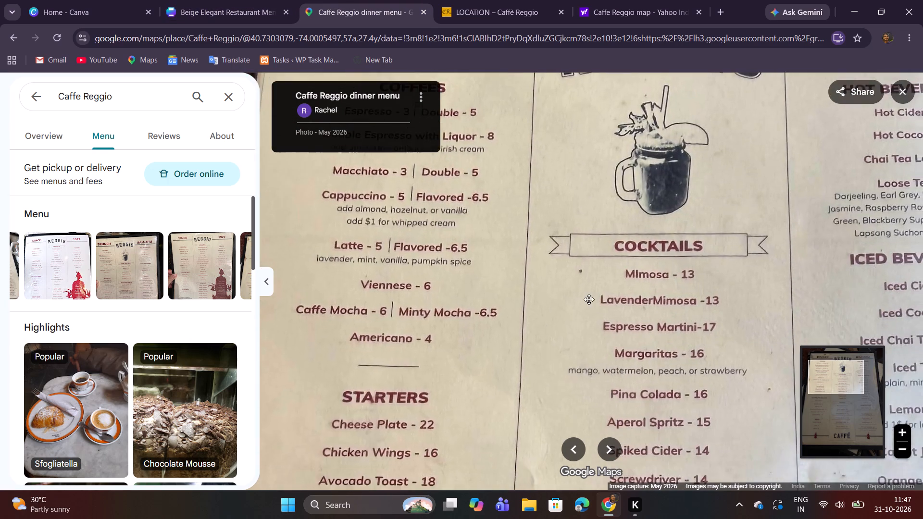
pyautogui.moveTo(589, 299); pyautogui.dragTo(624, 263)
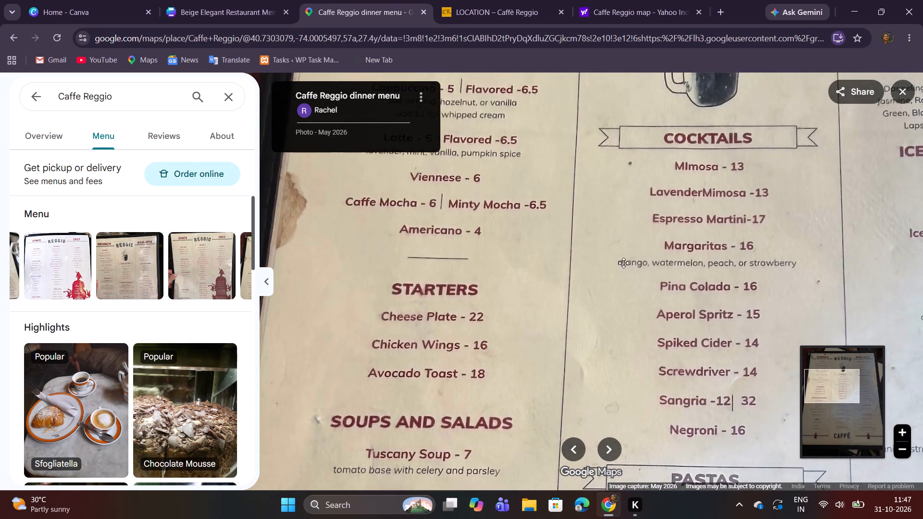
pyautogui.moveTo(624, 263); pyautogui.dragTo(635, 150)
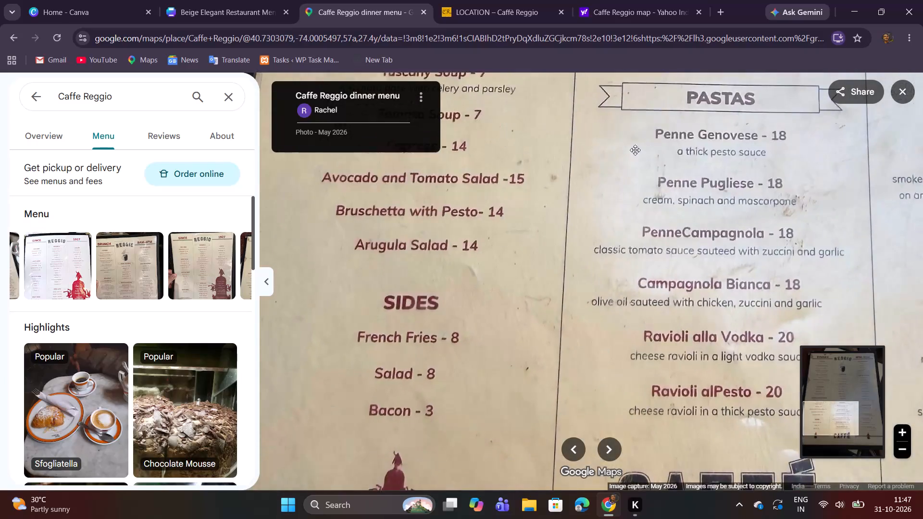
pyautogui.moveTo(635, 150); pyautogui.dragTo(647, 226)
pyautogui.click(191, 0)
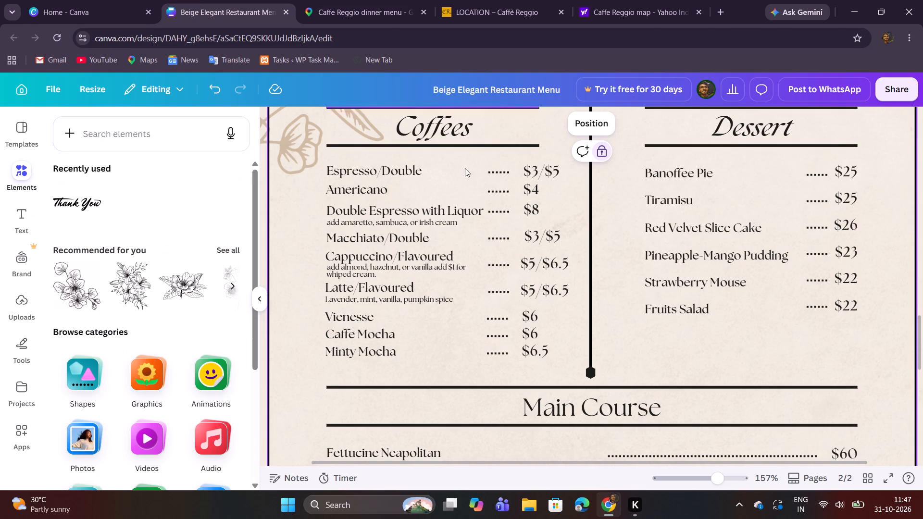
# Replace the Dessert heading with Starters.
pyautogui.moveTo(656, 336); pyautogui.dragTo(645, 340)
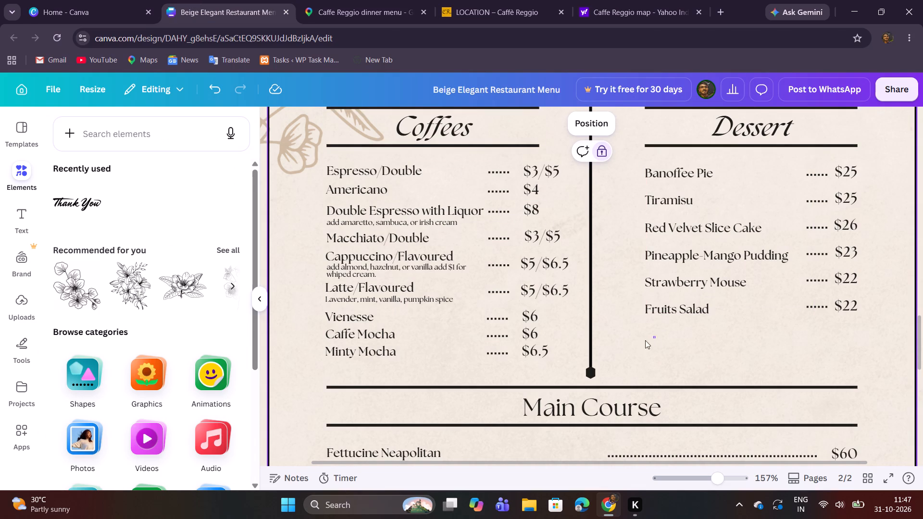
pyautogui.moveTo(645, 340); pyautogui.dragTo(618, 343)
pyautogui.scroll(2, 681, 343)
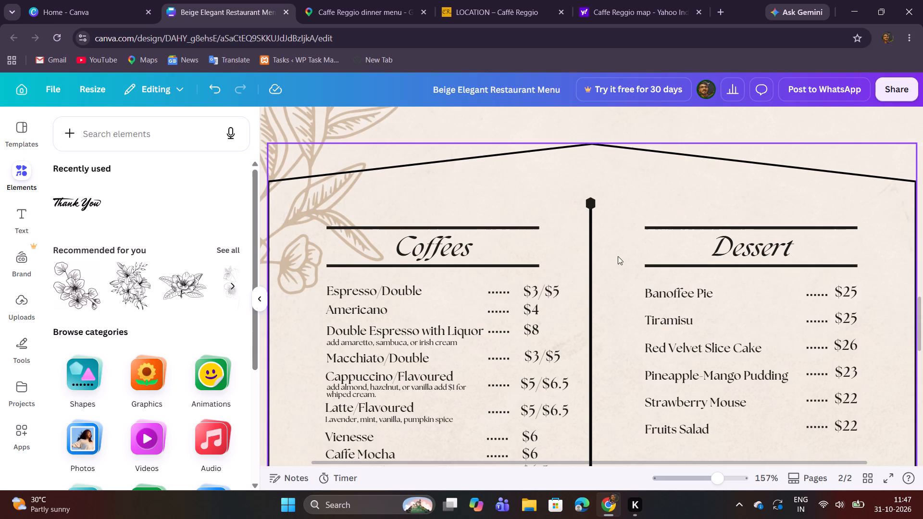
pyautogui.scroll(-2, 613, 253)
pyautogui.scroll(1, 612, 252)
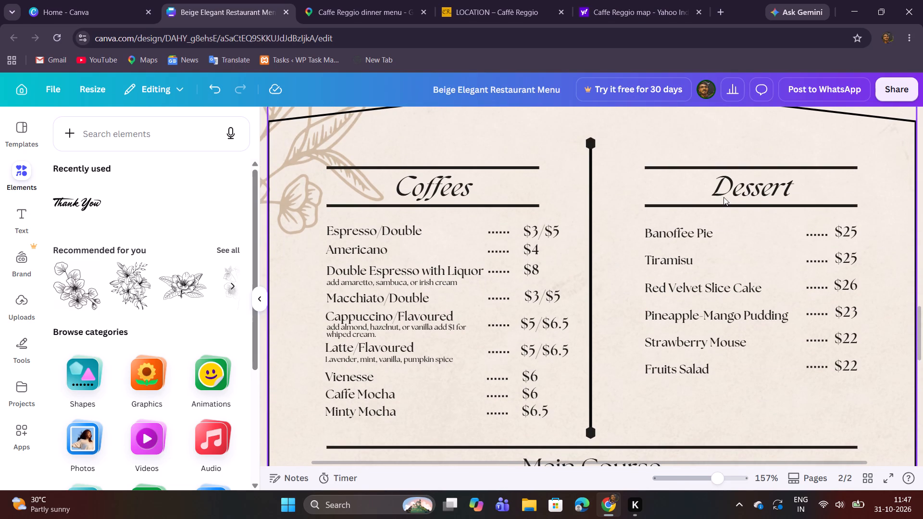
pyautogui.doubleClick(762, 183)
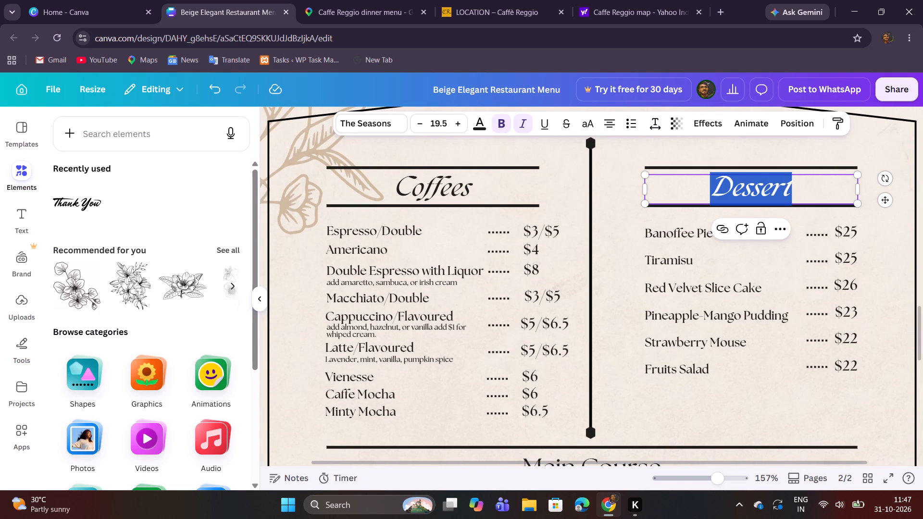
pyautogui.write('Star')
pyautogui.write('ters')
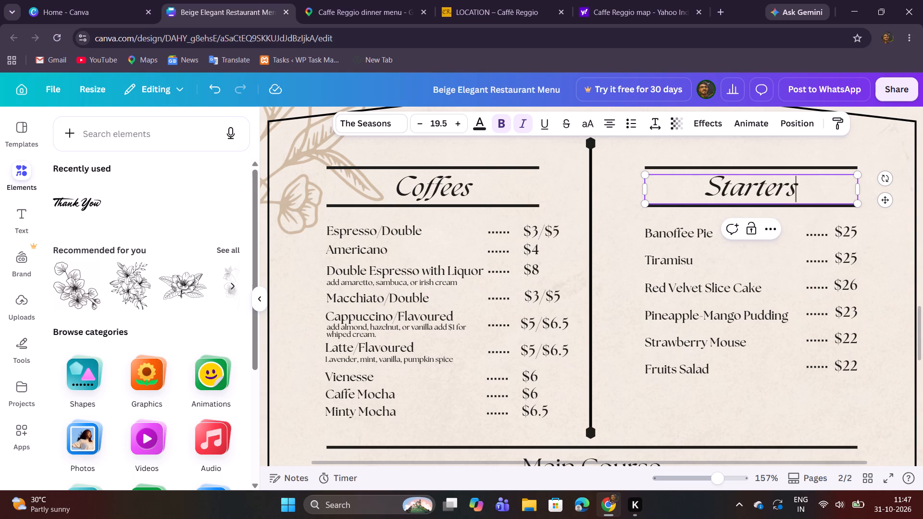
# Check the Starters section of the dinner menu photo and replace the dessert item names under Starters with Cheese Plate.
pyautogui.click(393, 0)
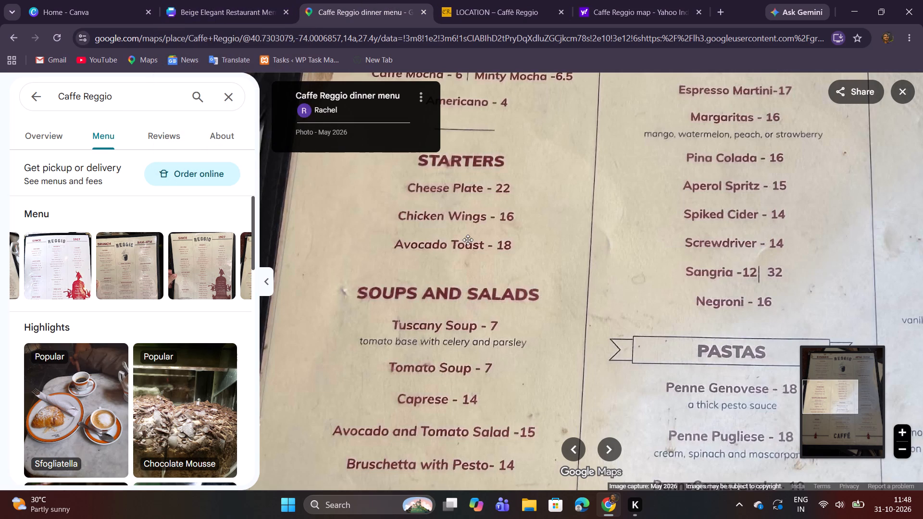
pyautogui.click(223, 0)
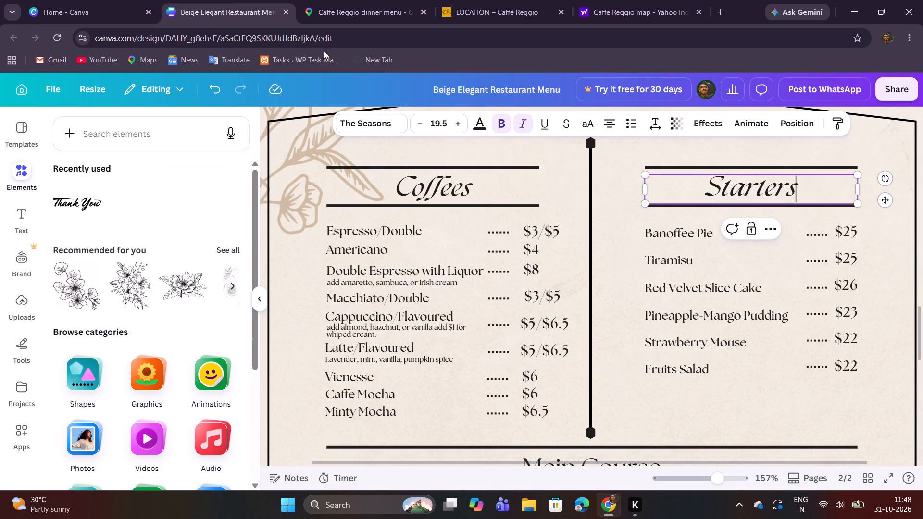
pyautogui.doubleClick(686, 234)
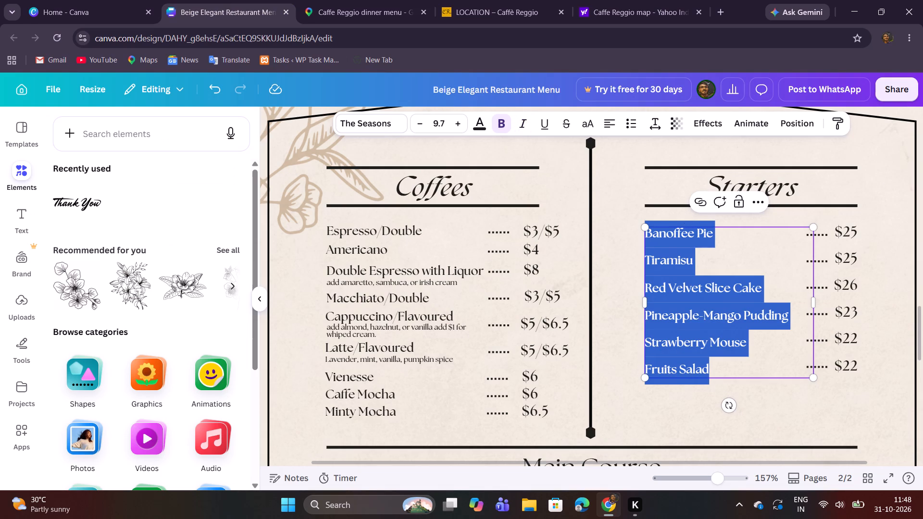
pyautogui.write('ch')
pyautogui.press('BackSpace')
pyautogui.press('BackSpace')
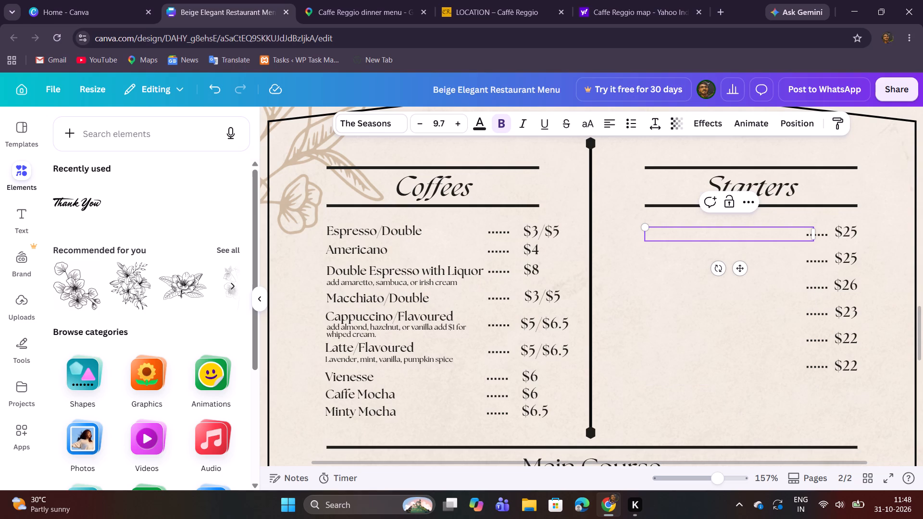
pyautogui.hotkey('shift', 'c')
pyautogui.write('hesee')
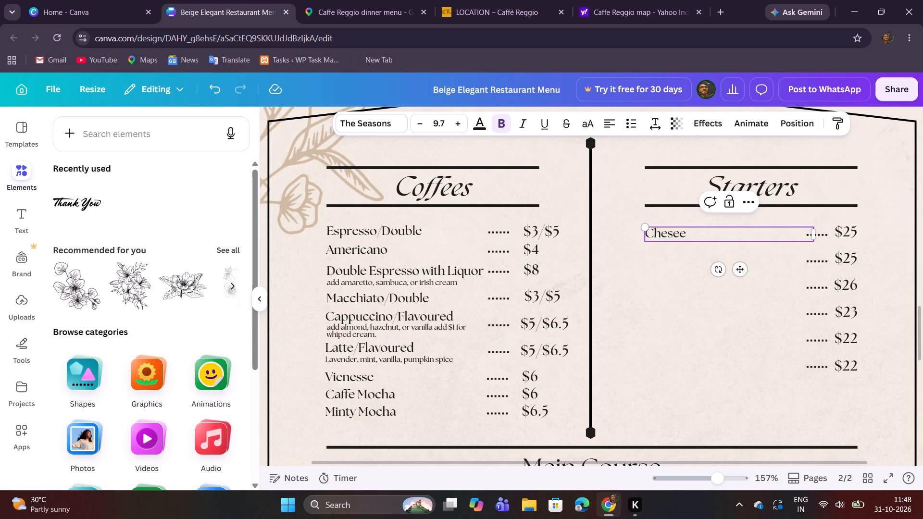
pyautogui.click(373, 0)
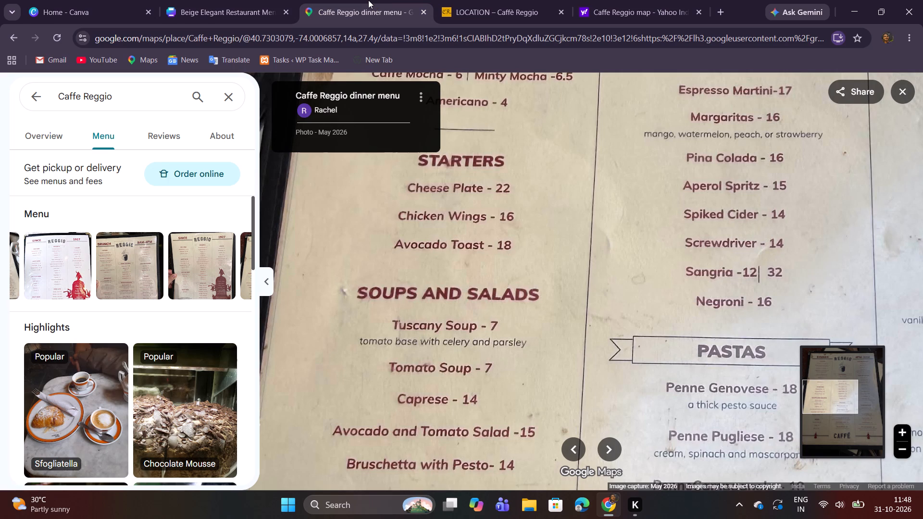
pyautogui.click(229, 0)
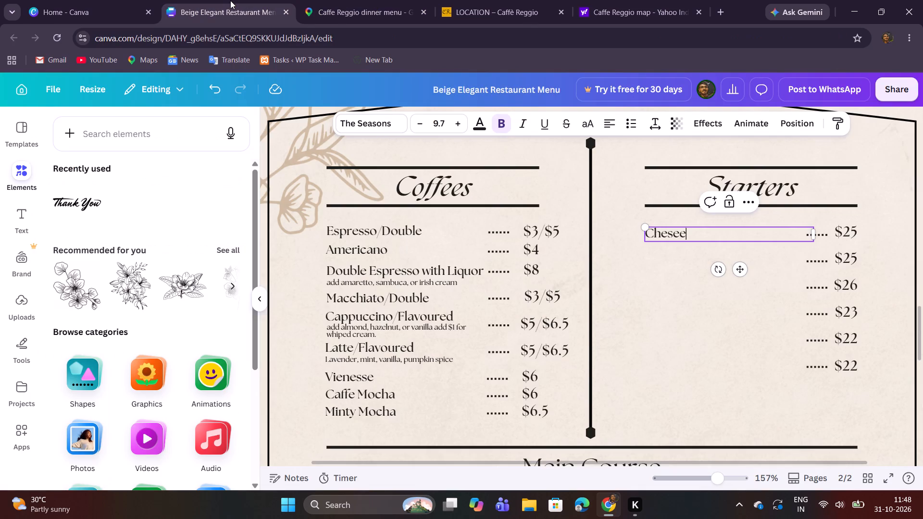
pyautogui.press('BackSpace')
pyautogui.press('Left')
pyautogui.press('Left')
pyautogui.press('e')
pyautogui.press('Right')
pyautogui.press('Right')
pyautogui.click(333, 1)
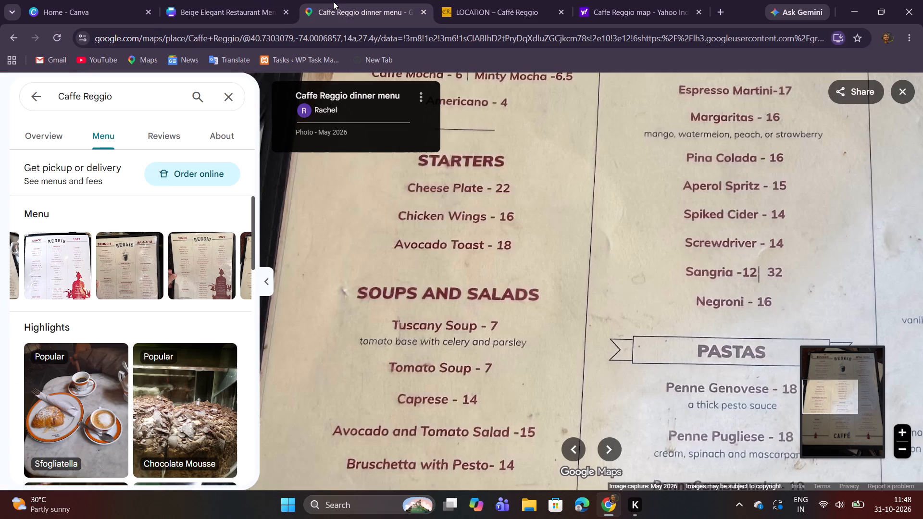
pyautogui.click(253, 0)
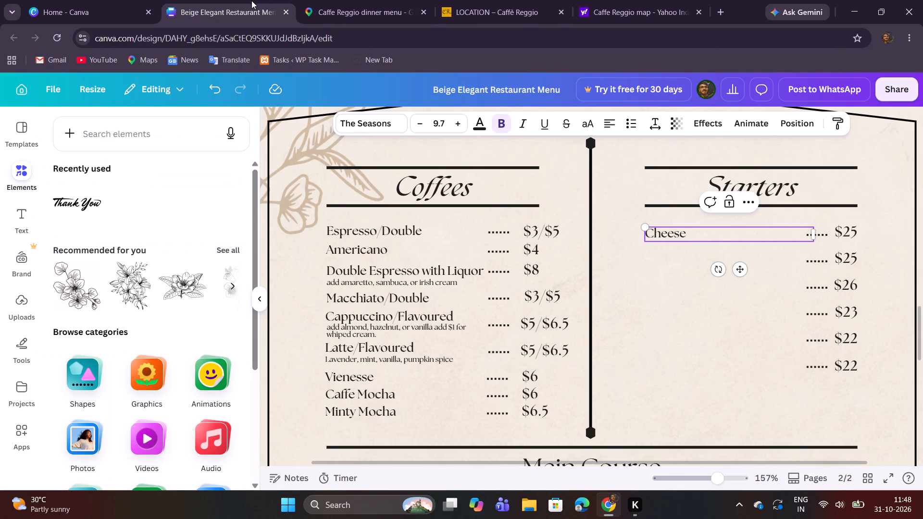
pyautogui.press('space')
pyautogui.write('Plate')
# Add Chicken Wings from the dinner menu photo as the second item line under Starters.
pyautogui.press('Return')
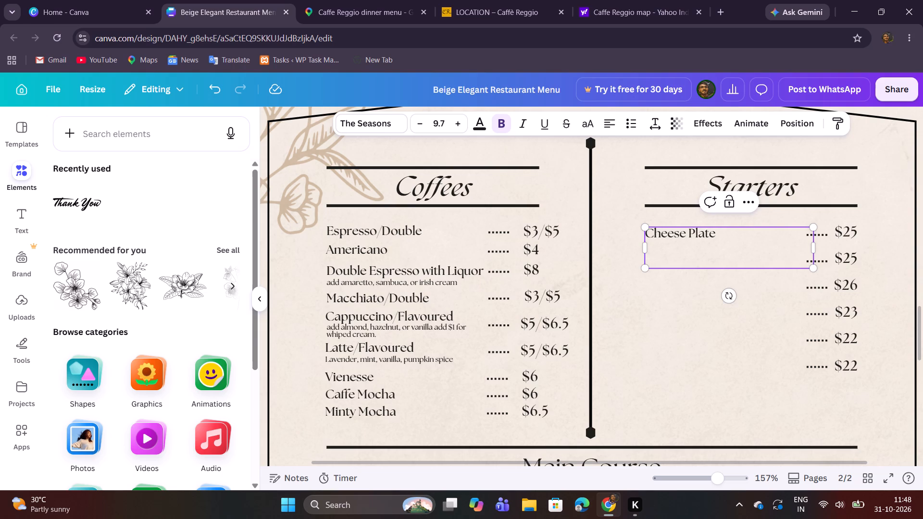
pyautogui.click(324, 4)
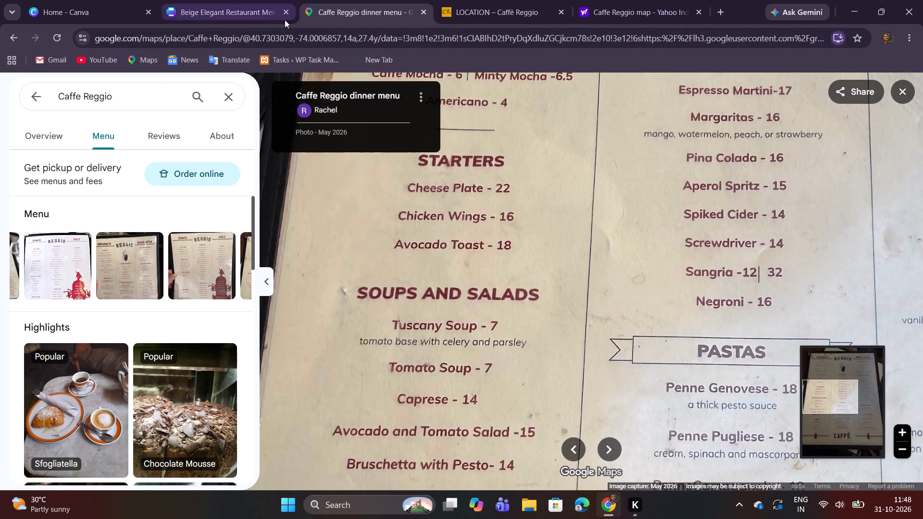
pyautogui.click(228, 2)
pyautogui.write('chi')
pyautogui.press('BackSpace')
pyautogui.press('BackSpace')
pyautogui.press('BackSpace')
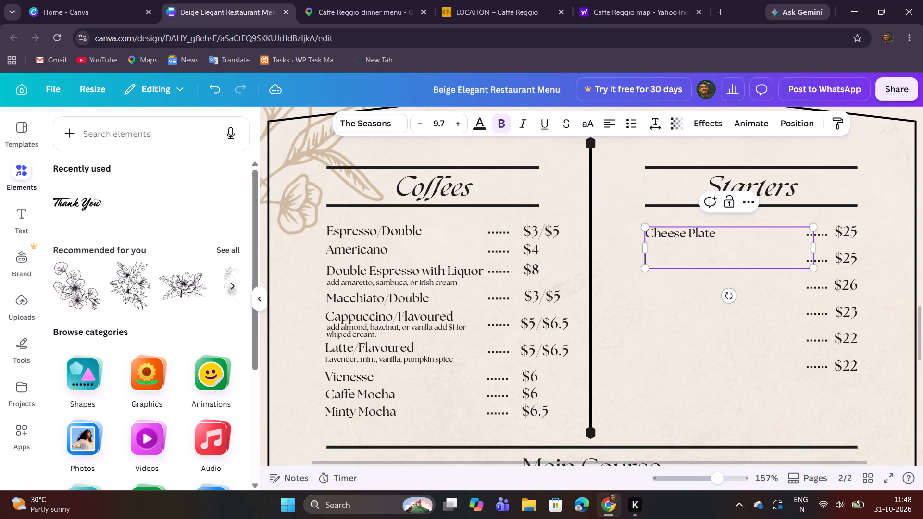
pyautogui.write('Chic')
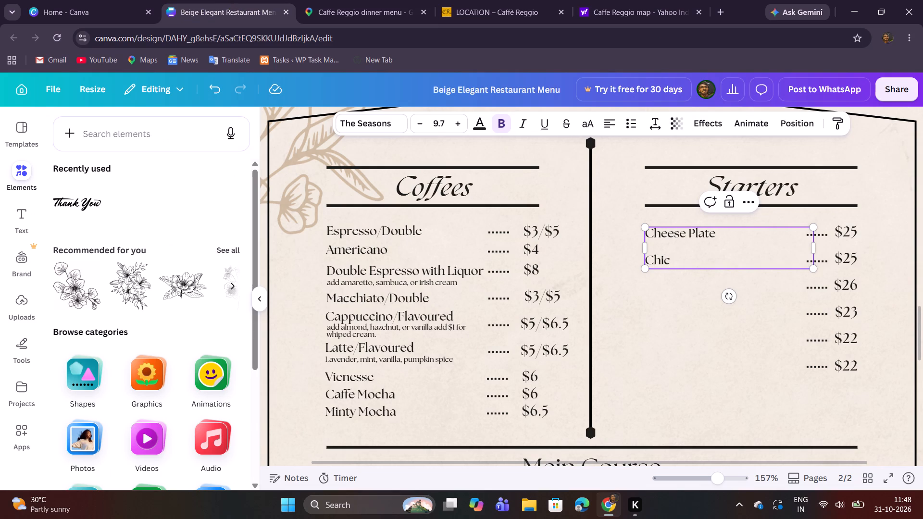
pyautogui.write('ken Wings')
# Add Avocado Toast from the dinner menu photo as the third item line under Starters.
pyautogui.click(349, 9)
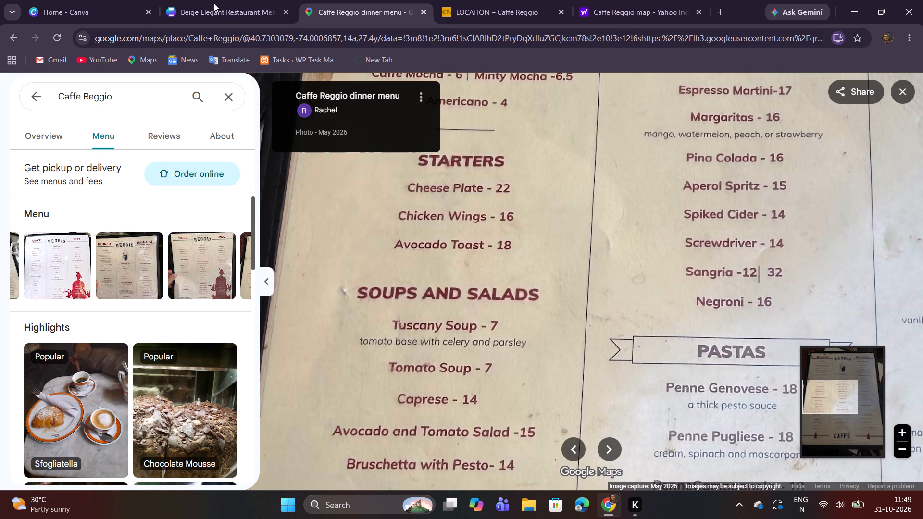
pyautogui.click(200, 0)
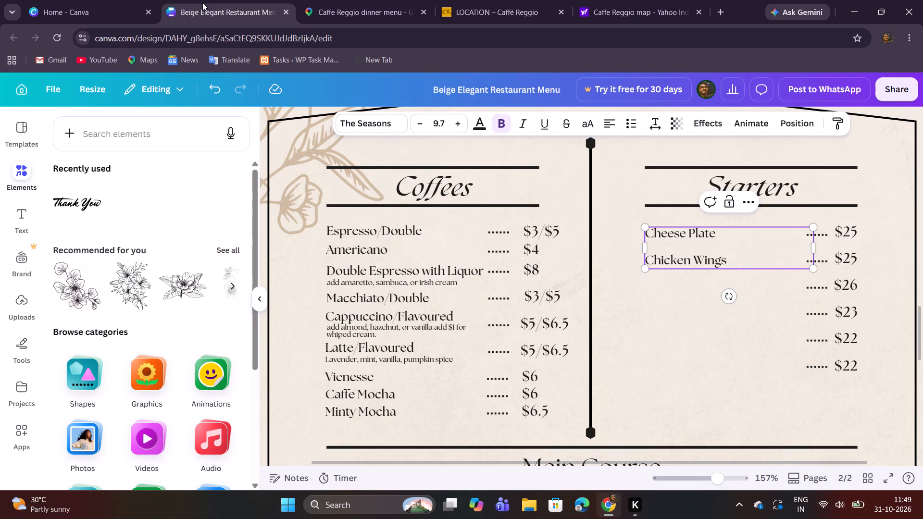
pyautogui.press('Return')
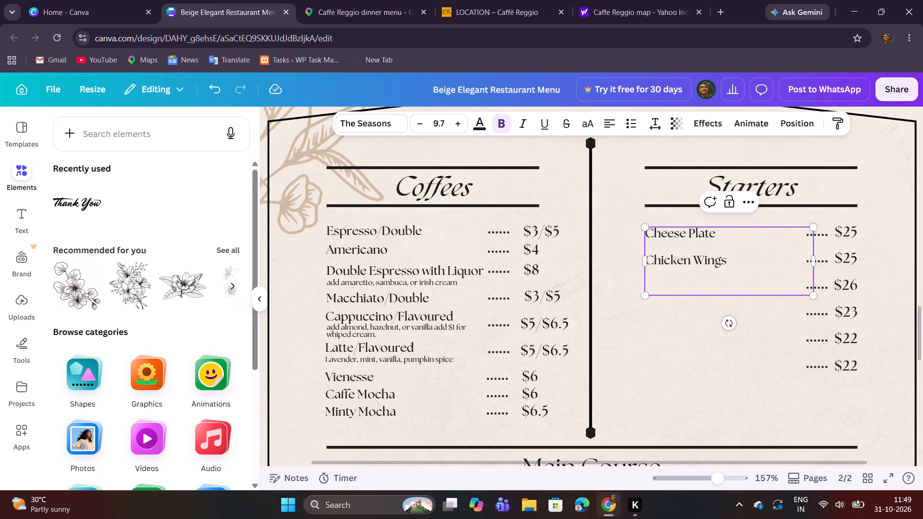
pyautogui.hotkey('shift', 'a')
pyautogui.write('vo')
pyautogui.write('cado')
pyautogui.press('space')
pyautogui.write('Toa')
pyautogui.write('st')
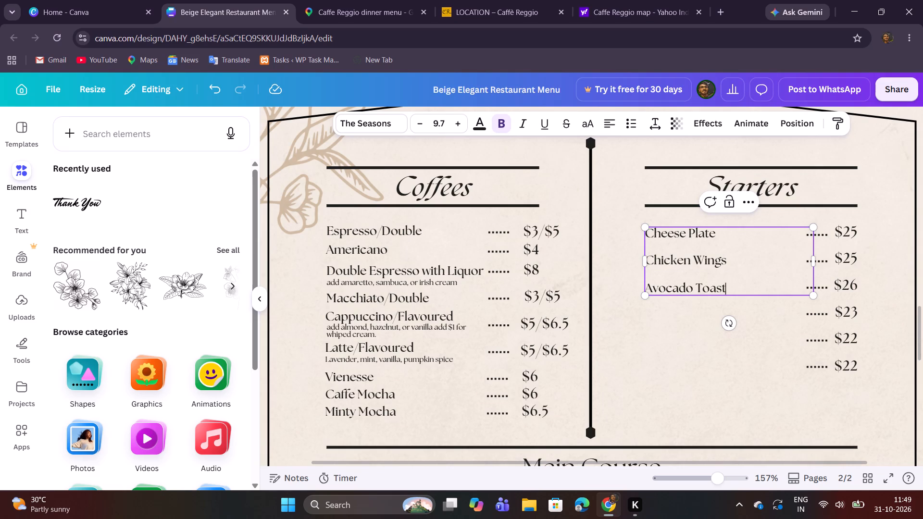
# Check the starter prices in the dinner menu photo and set the Cheese Plate price to $22.
pyautogui.click(337, 0)
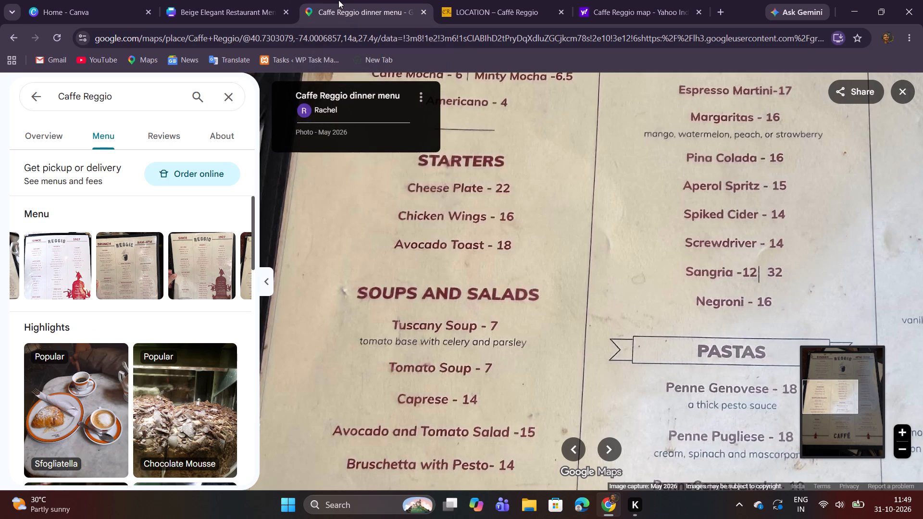
pyautogui.click(248, 2)
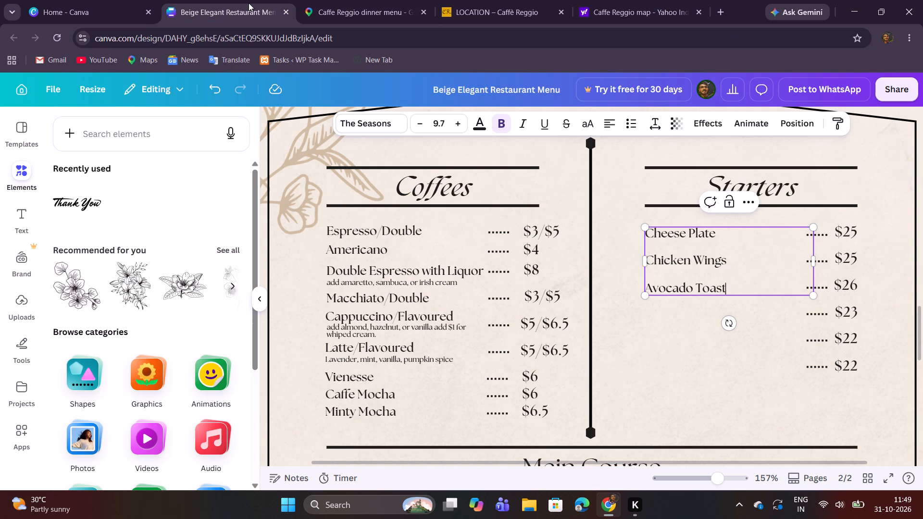
pyautogui.click(845, 235)
pyautogui.click(845, 235)
pyautogui.click(845, 235)
pyautogui.click(845, 235)
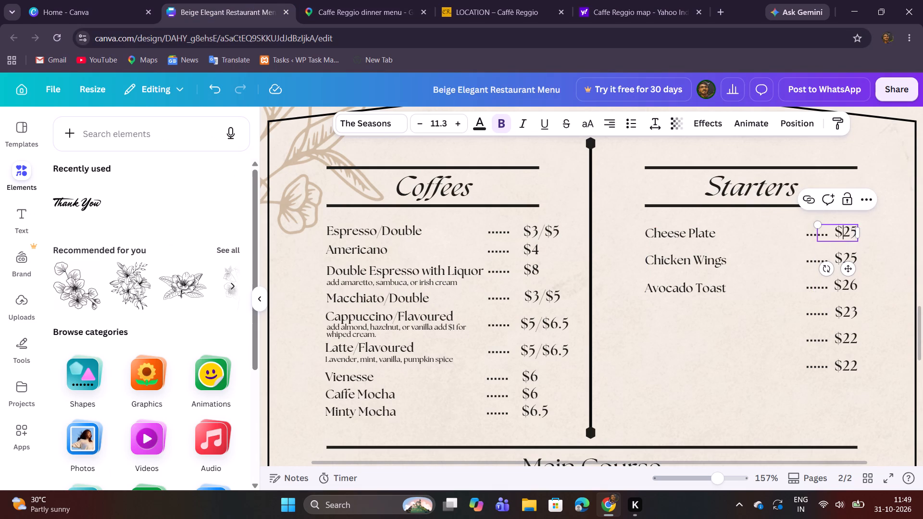
pyautogui.click(346, 7)
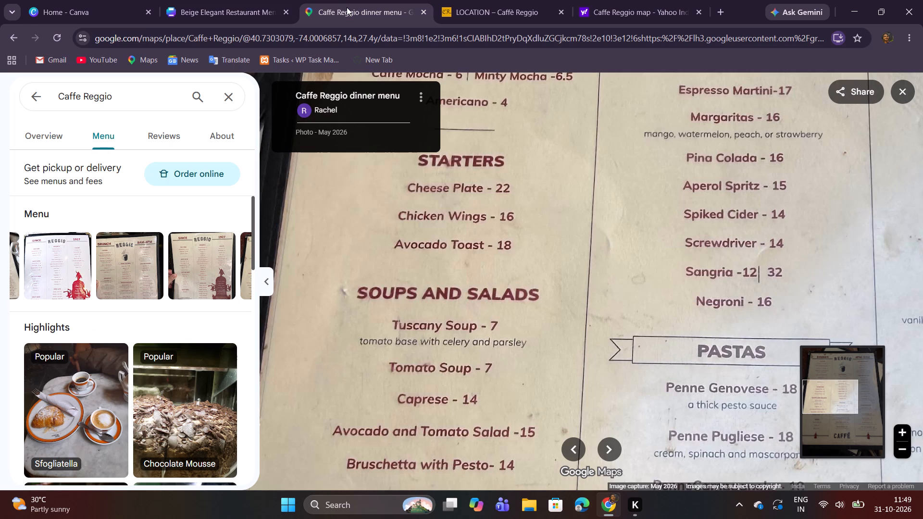
pyautogui.click(477, 0)
pyautogui.click(239, 2)
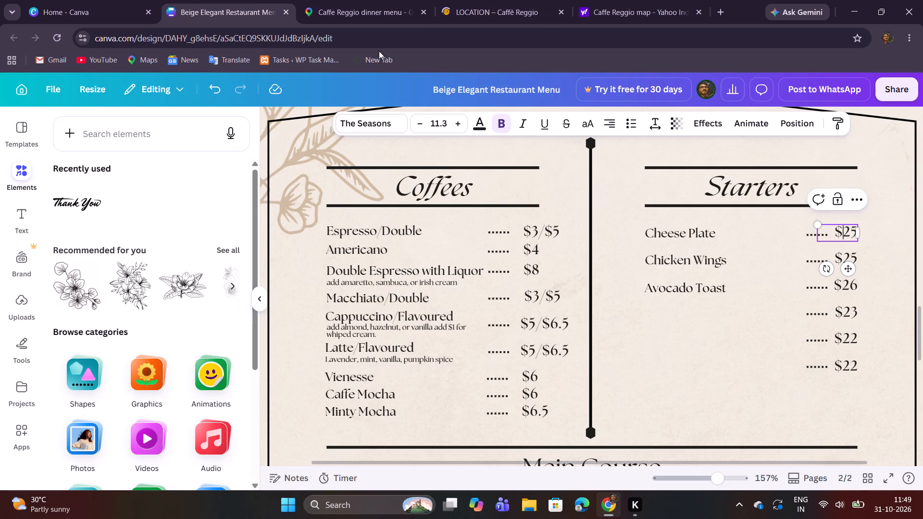
pyautogui.moveTo(845, 231); pyautogui.dragTo(857, 233)
pyautogui.write('22')
# Set the Chicken Wings price to $16.
pyautogui.click(850, 256)
pyautogui.click(848, 257)
pyautogui.click(845, 260)
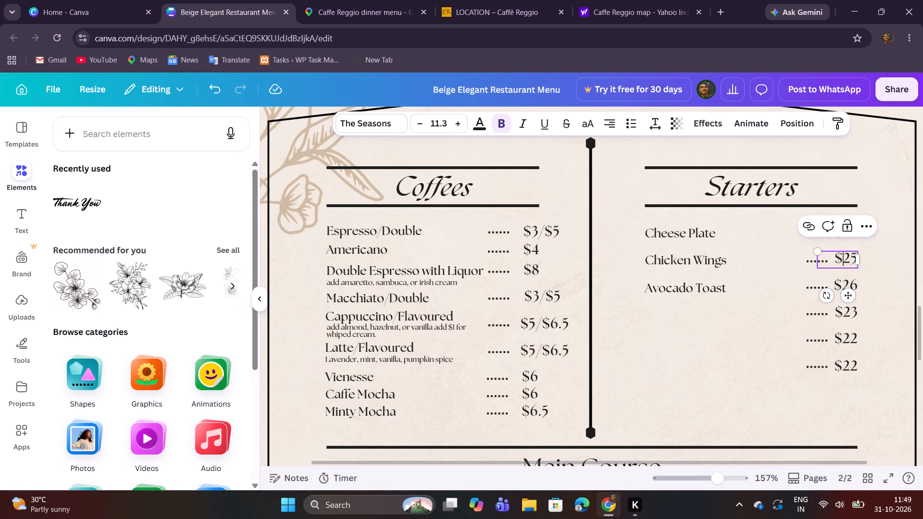
pyautogui.moveTo(845, 260); pyautogui.dragTo(853, 260)
pyautogui.write('16')
# Set the Avocado Toast price to $18.
pyautogui.click(851, 286)
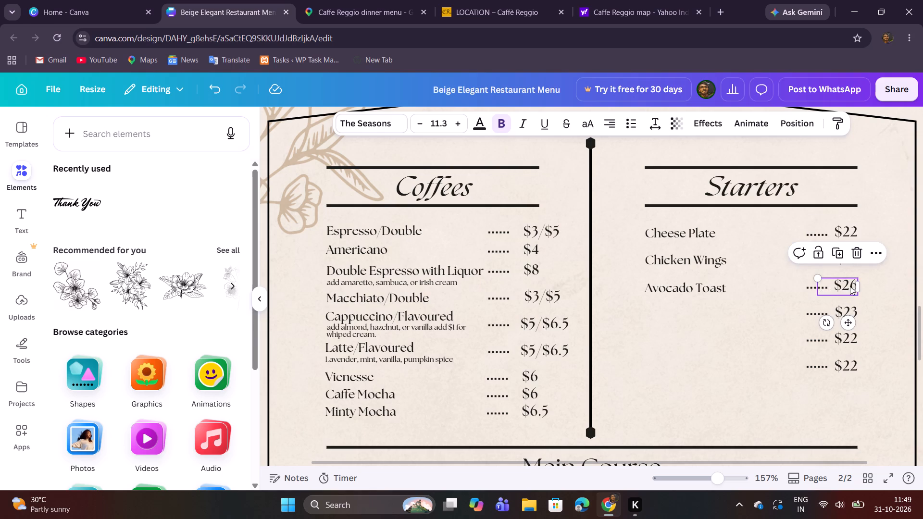
pyautogui.click(850, 286)
pyautogui.click(847, 284)
pyautogui.moveTo(846, 285); pyautogui.dragTo(856, 286)
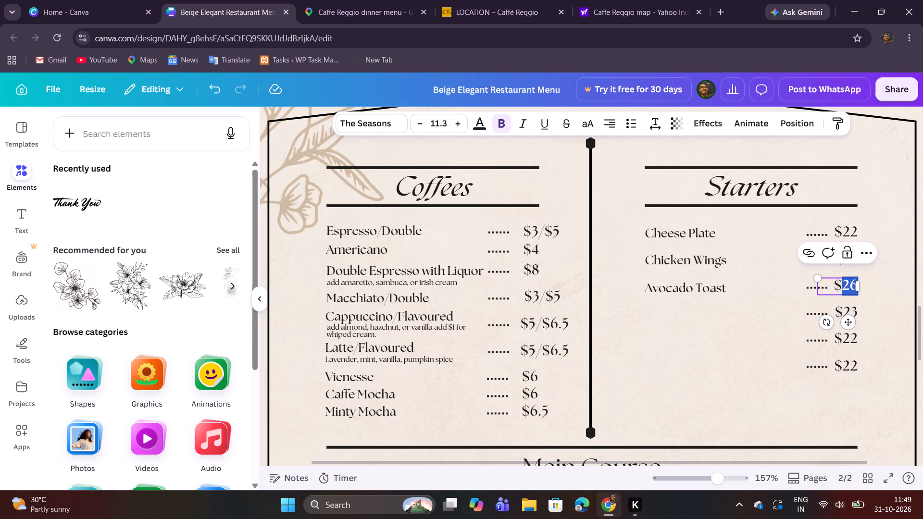
pyautogui.write('18')
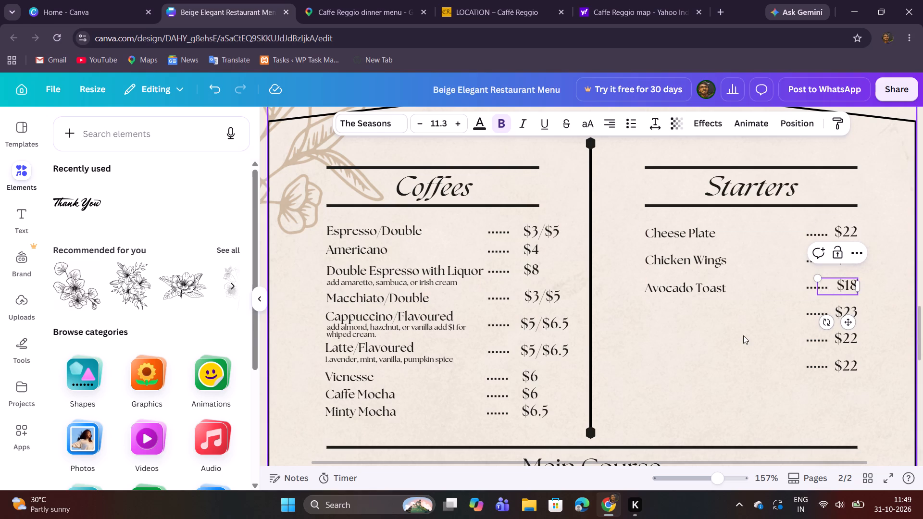
pyautogui.click(744, 337)
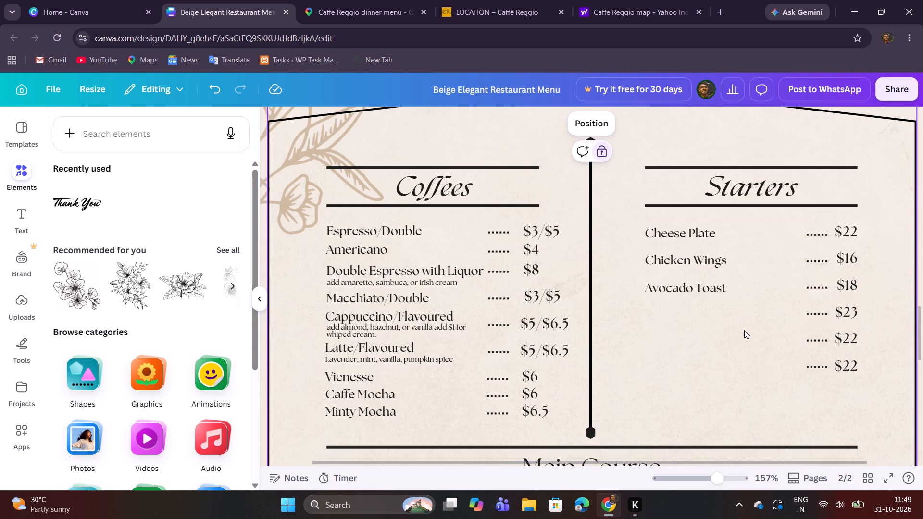
# Delete the three leftover price rows ($23, $22, $22) and their dotted leaders below the Avocado Toast price in the Starters column.
pyautogui.scroll(-1, 732, 326)
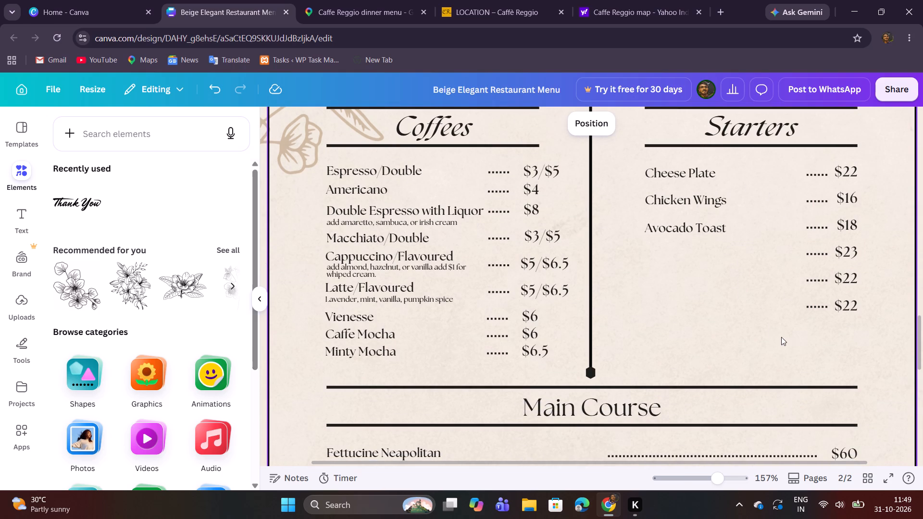
pyautogui.moveTo(838, 331); pyautogui.dragTo(824, 248)
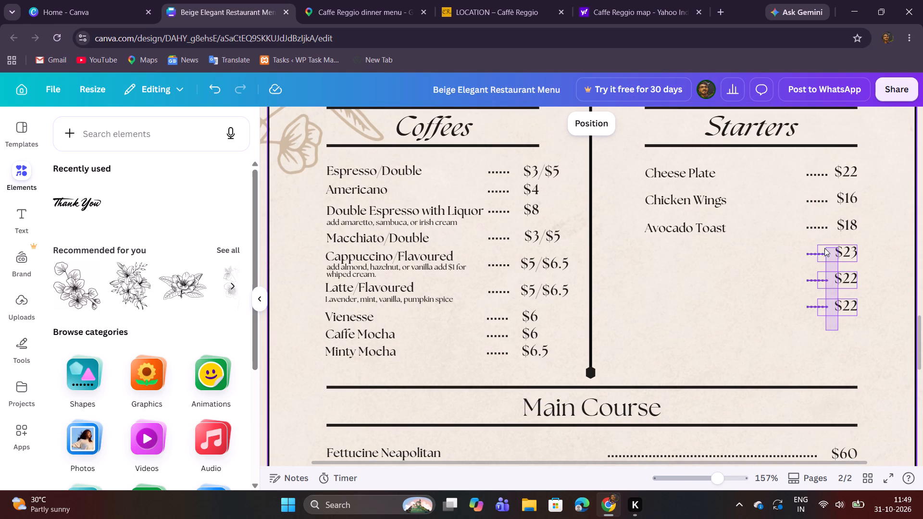
pyautogui.moveTo(824, 248); pyautogui.dragTo(821, 248)
pyautogui.click(856, 221)
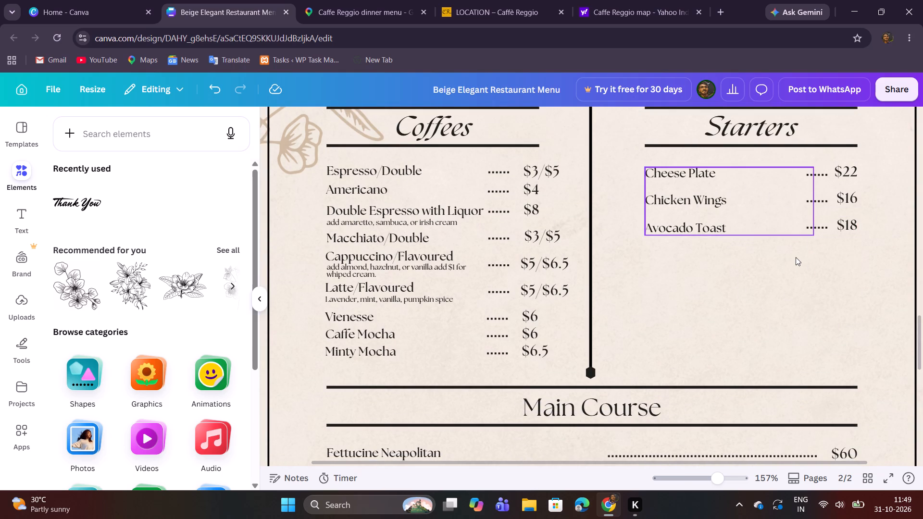
pyautogui.scroll(1, 794, 260)
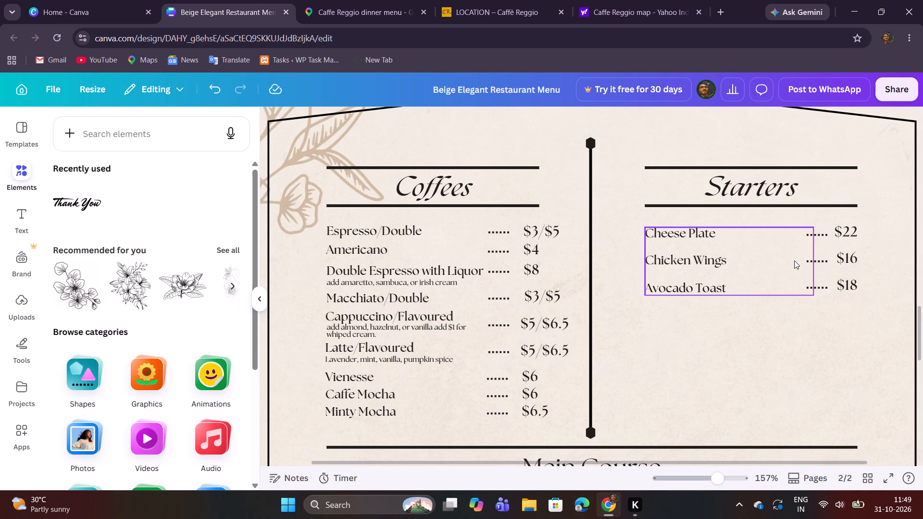
pyautogui.click(782, 366)
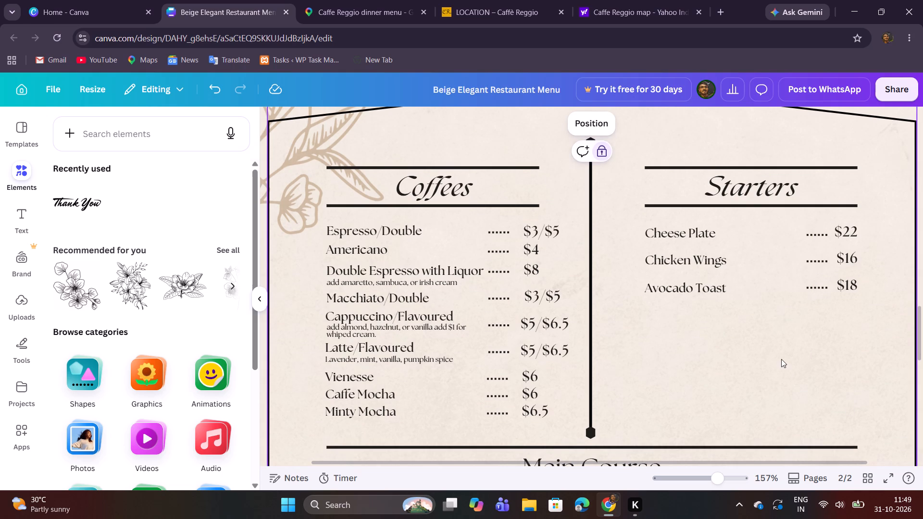
# Examine the Caffe Reggio dinner menu photo for the sections and items that come after Starters.
pyautogui.scroll(-2, 779, 360)
pyautogui.scroll(1, 779, 360)
pyautogui.click(319, 0)
pyautogui.scroll(-1, 494, 148)
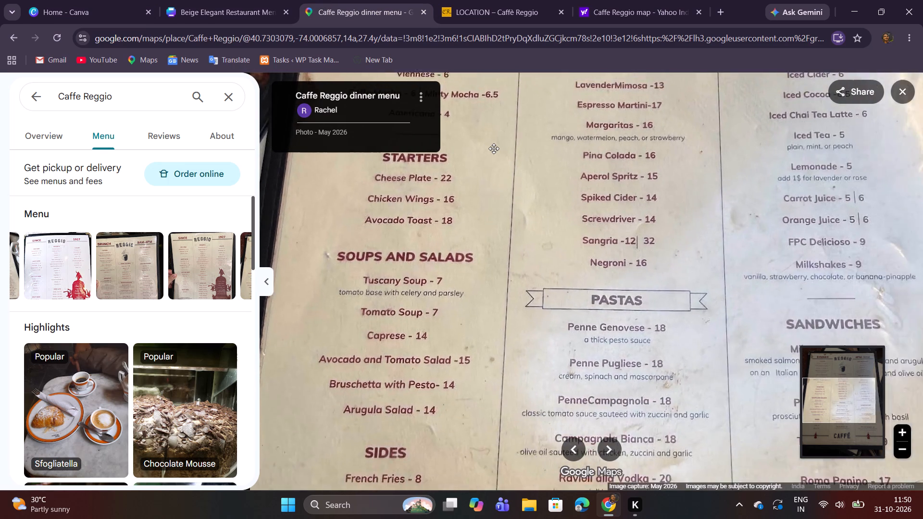
pyautogui.scroll(1, 494, 148)
pyautogui.moveTo(486, 181); pyautogui.dragTo(724, 83)
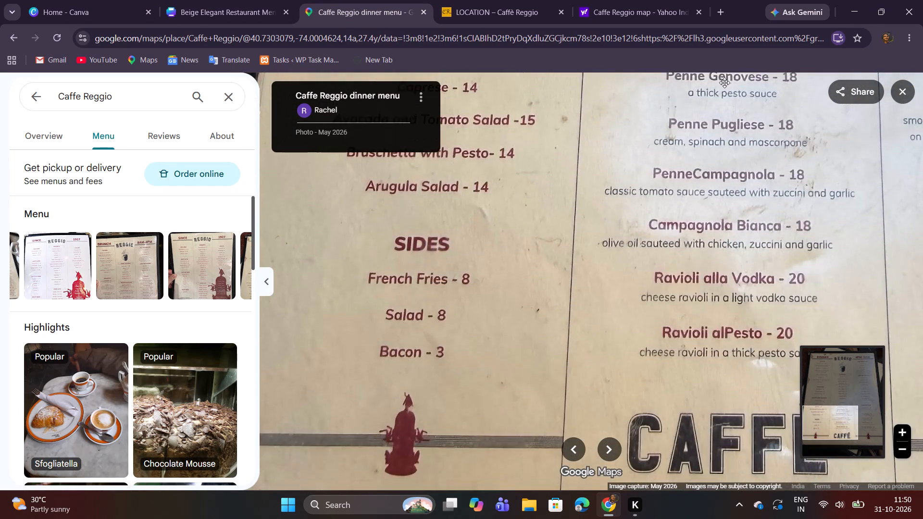
pyautogui.moveTo(724, 83); pyautogui.dragTo(734, 164)
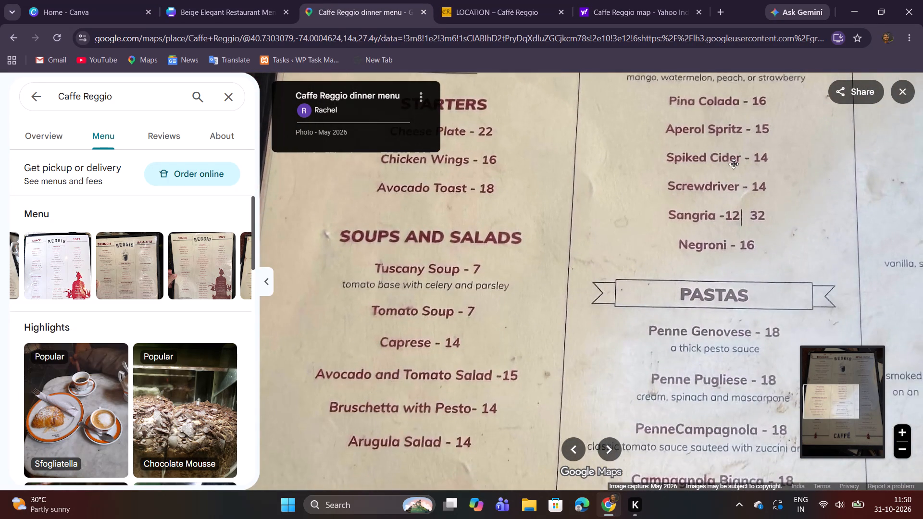
pyautogui.moveTo(734, 164); pyautogui.dragTo(612, 334)
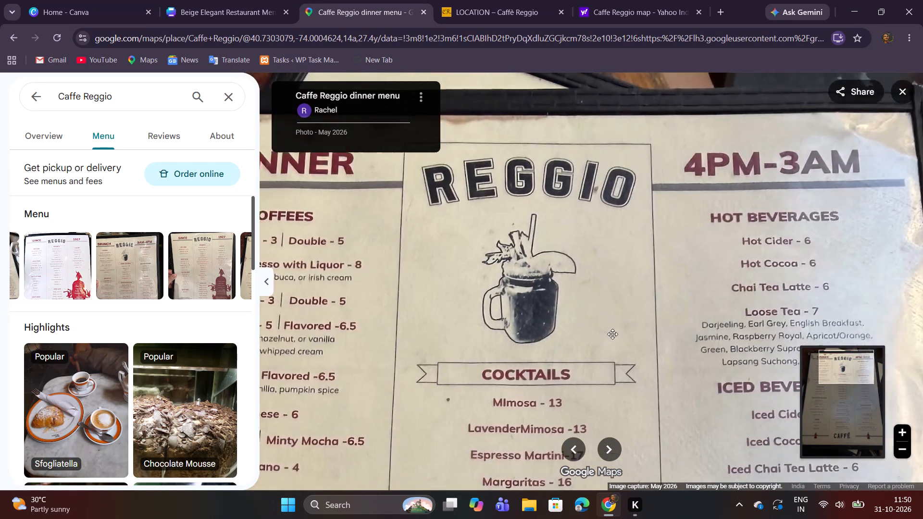
pyautogui.moveTo(612, 334); pyautogui.dragTo(826, 136)
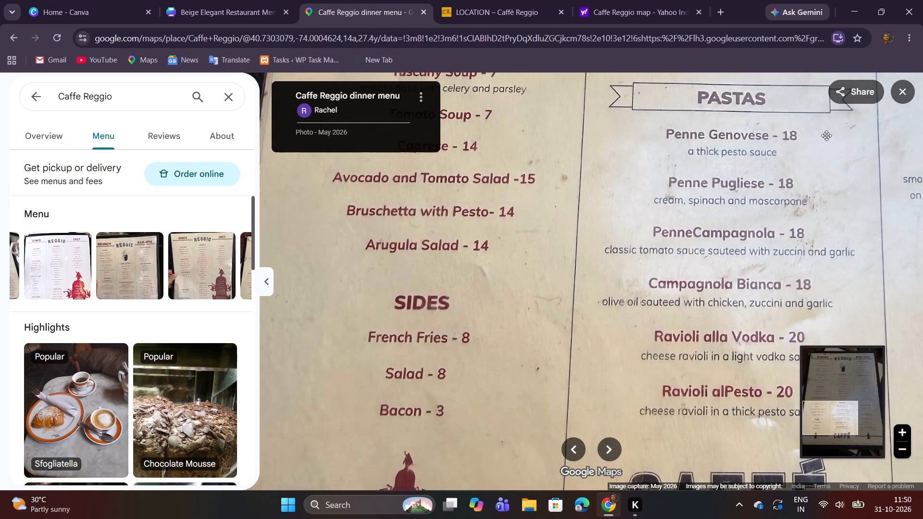
pyautogui.moveTo(826, 136); pyautogui.dragTo(865, 148)
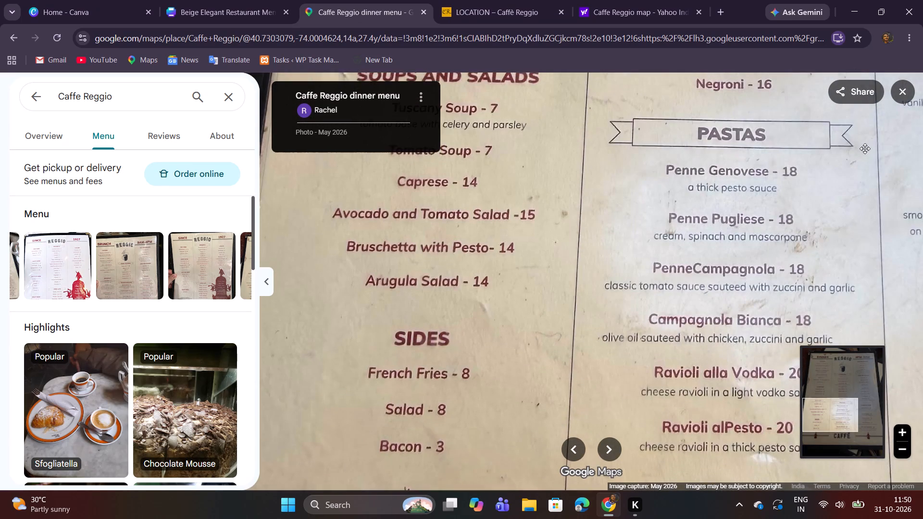
pyautogui.moveTo(865, 148); pyautogui.dragTo(865, 148)
# In the Canva menu, duplicate the Starters heading, its two rules and the item list, and align the copy directly below the Avocado Toast row.
pyautogui.click(192, 0)
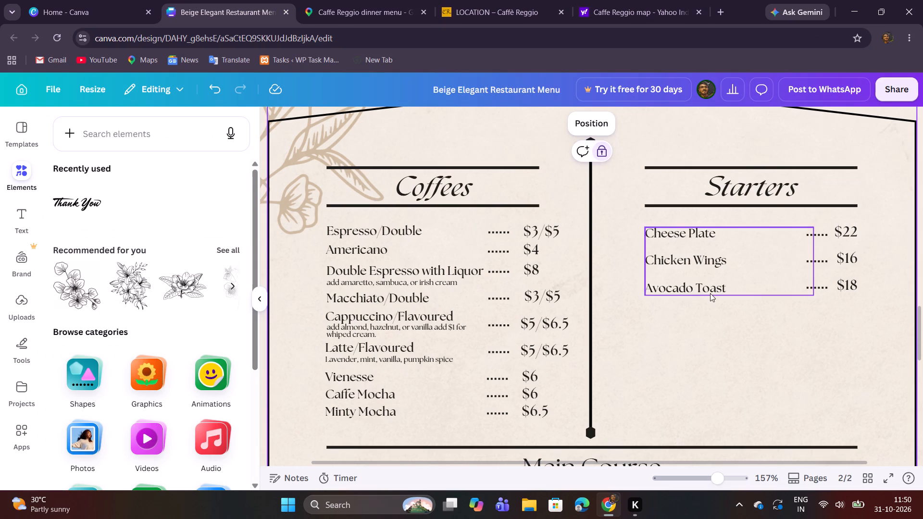
pyautogui.moveTo(722, 321); pyautogui.dragTo(684, 166)
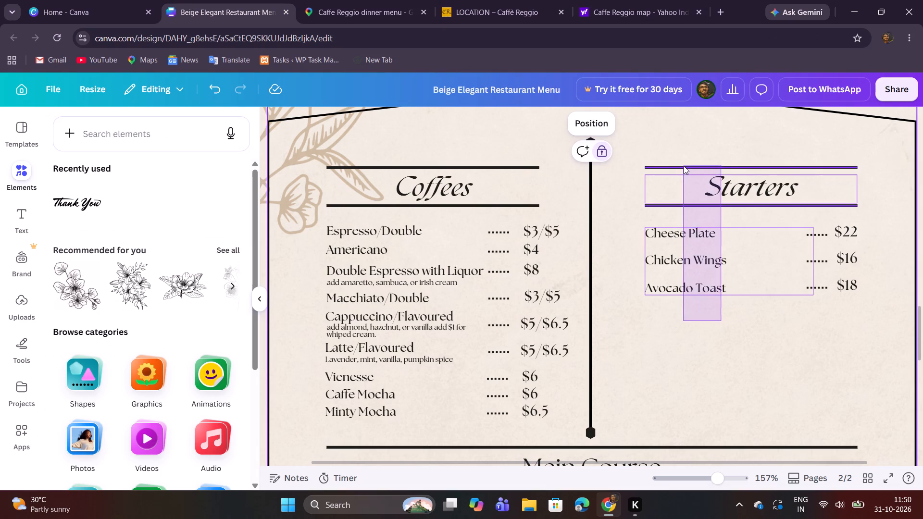
pyautogui.moveTo(684, 166); pyautogui.dragTo(683, 161)
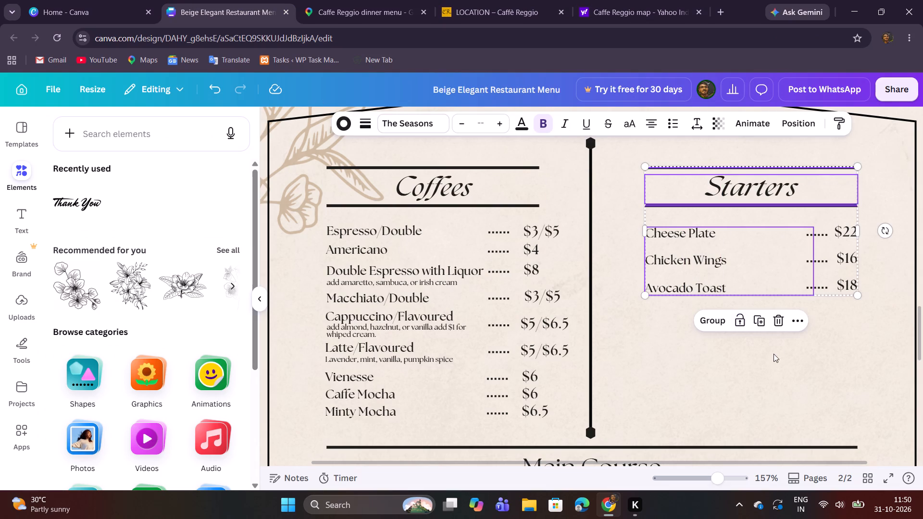
pyautogui.click(759, 323)
pyautogui.moveTo(784, 294); pyautogui.dragTo(778, 319)
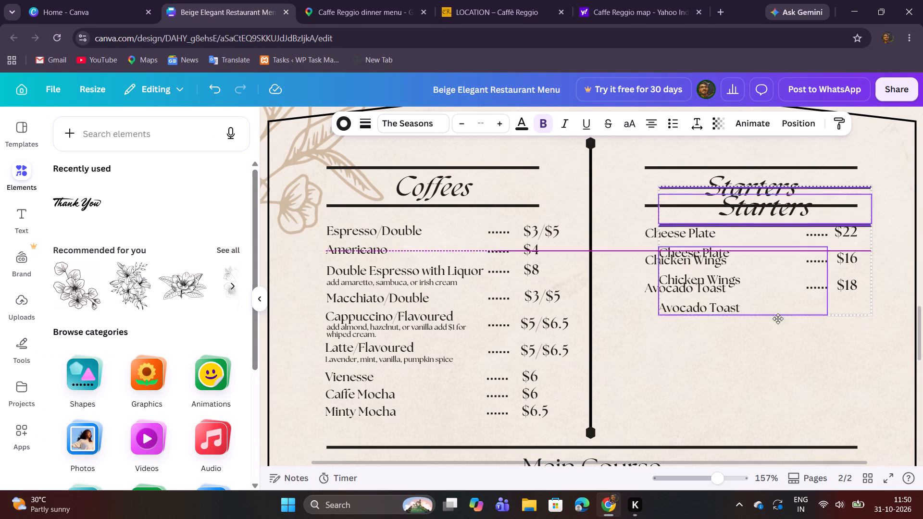
pyautogui.moveTo(778, 319); pyautogui.dragTo(767, 416)
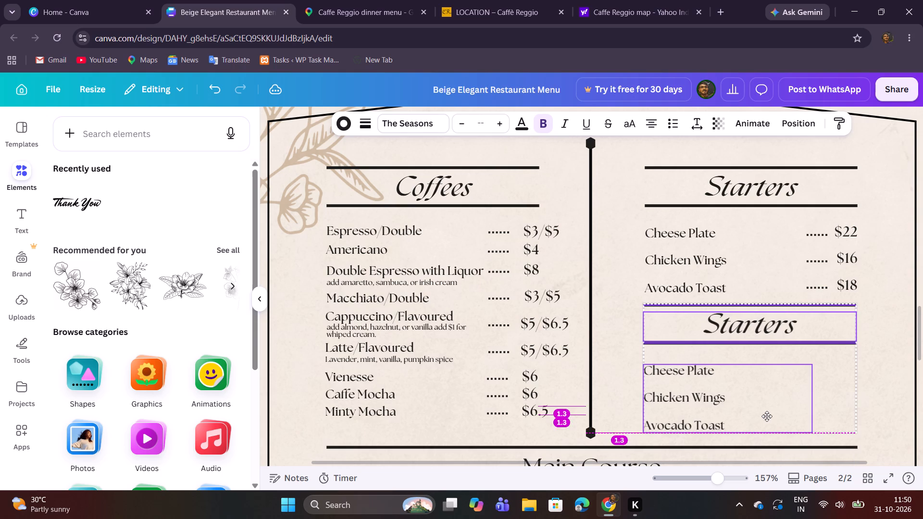
pyautogui.moveTo(767, 416); pyautogui.dragTo(771, 416)
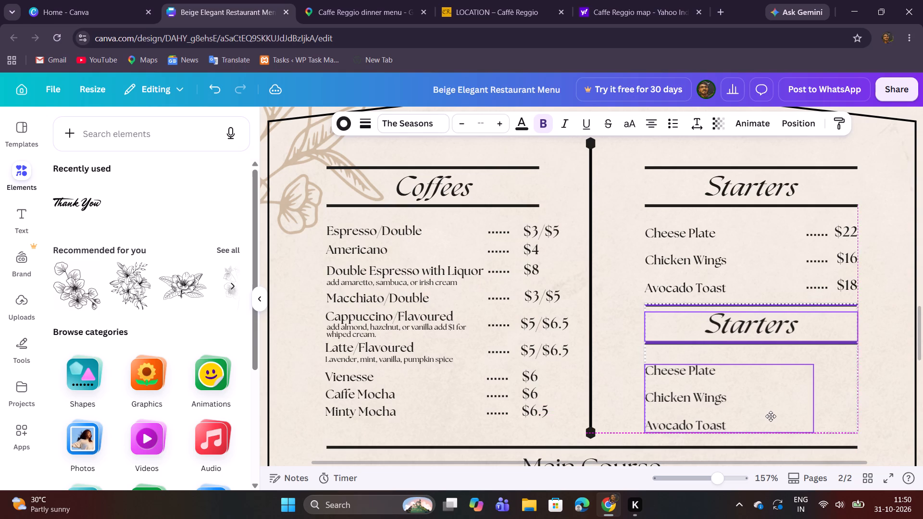
pyautogui.moveTo(771, 416); pyautogui.dragTo(768, 418)
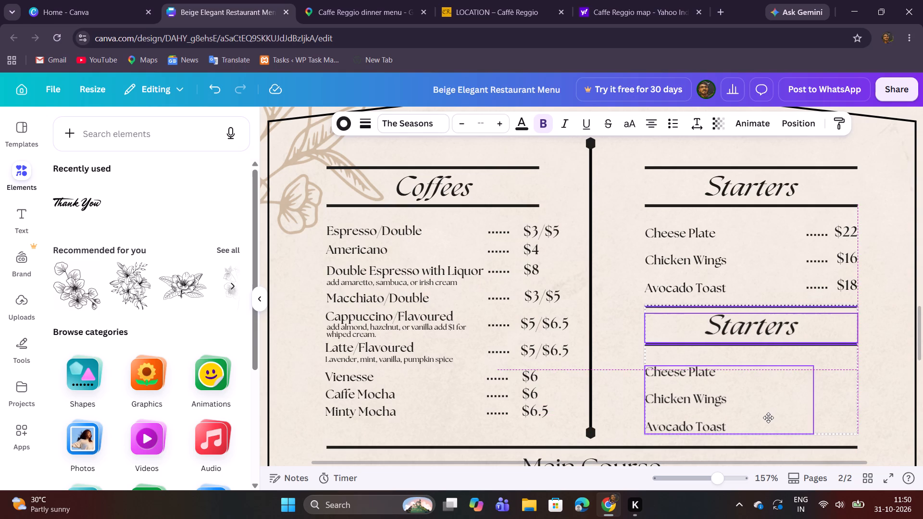
pyautogui.moveTo(768, 418); pyautogui.dragTo(748, 418)
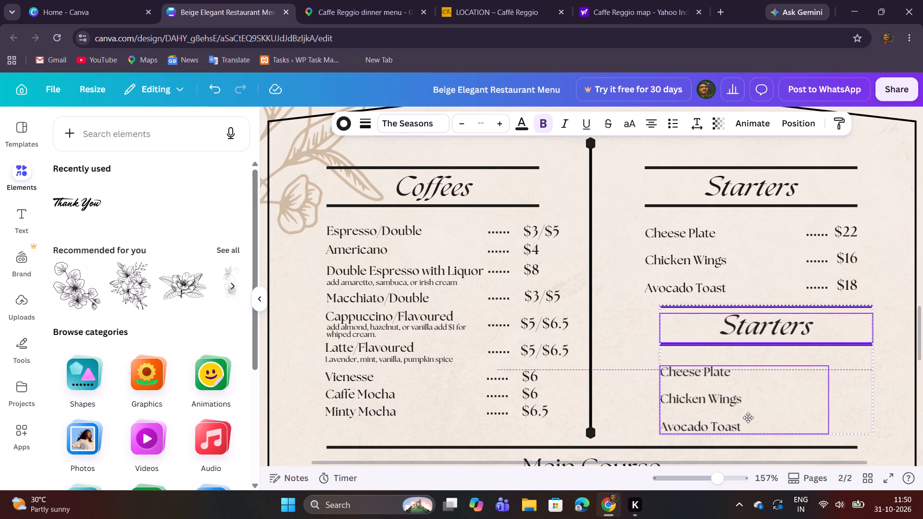
pyautogui.moveTo(748, 418); pyautogui.dragTo(769, 416)
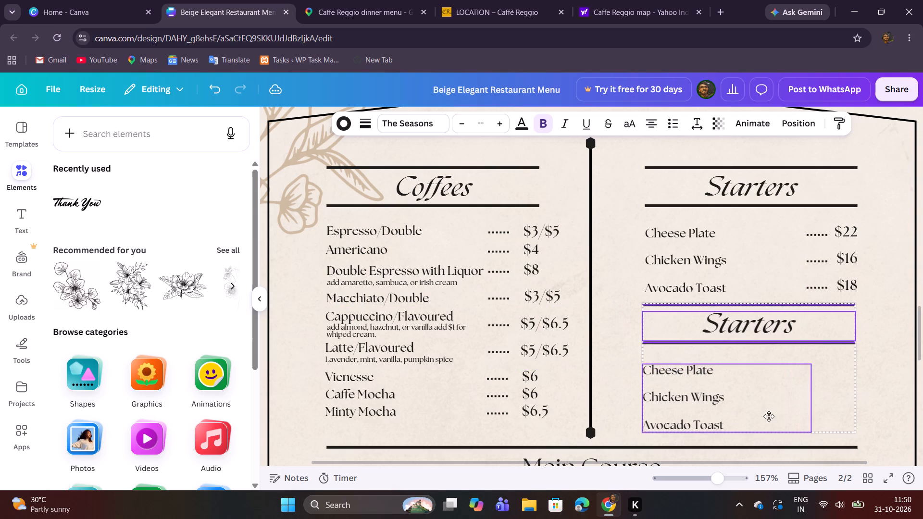
pyautogui.moveTo(769, 416); pyautogui.dragTo(773, 414)
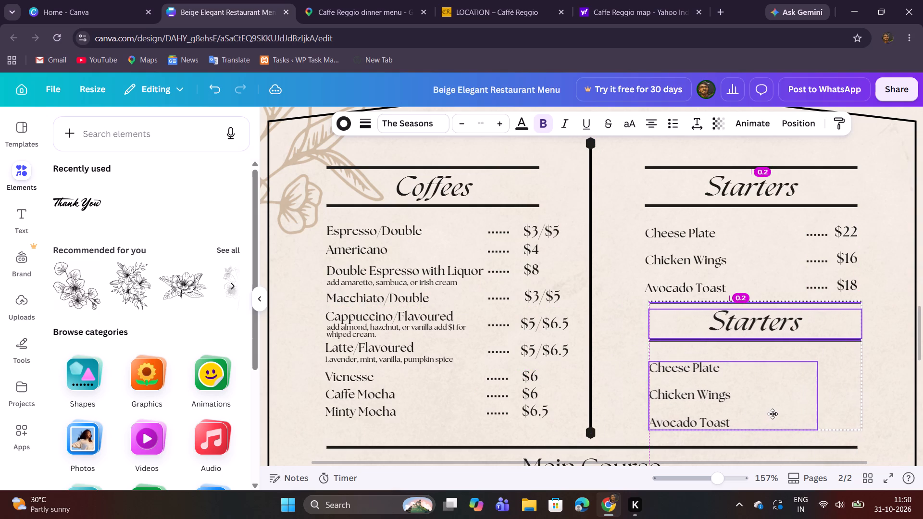
pyautogui.moveTo(773, 414); pyautogui.dragTo(774, 416)
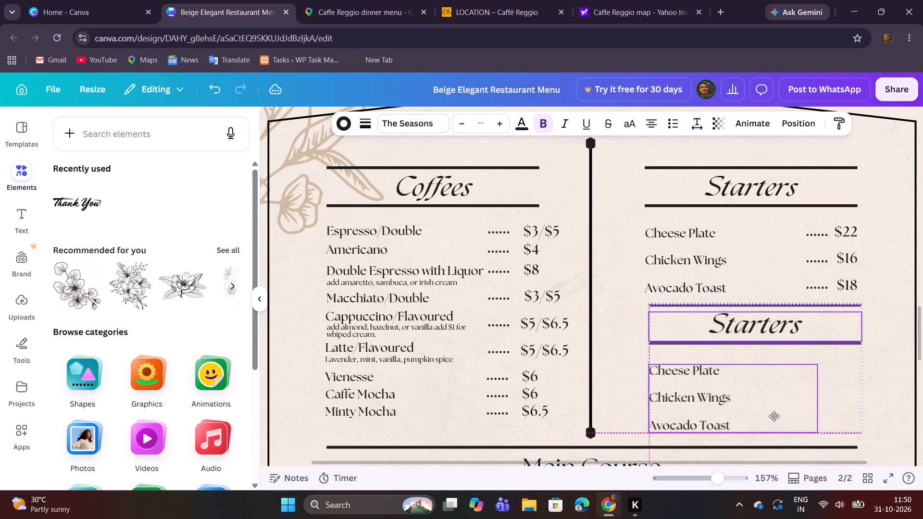
pyautogui.moveTo(774, 416); pyautogui.dragTo(772, 417)
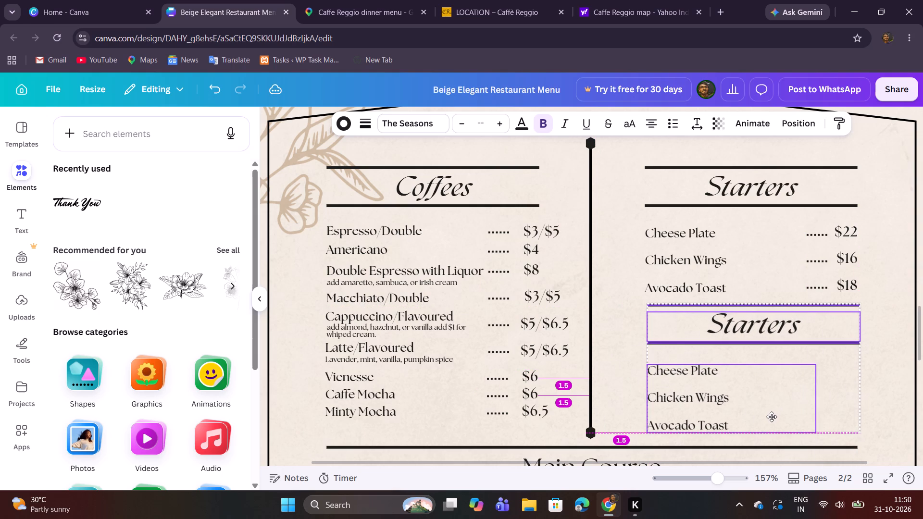
pyautogui.moveTo(772, 417); pyautogui.dragTo(775, 416)
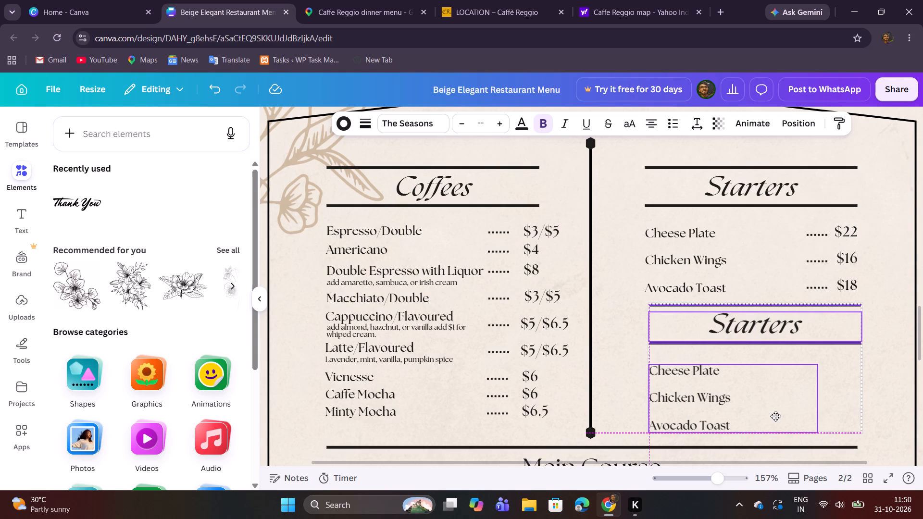
pyautogui.moveTo(775, 416); pyautogui.dragTo(770, 416)
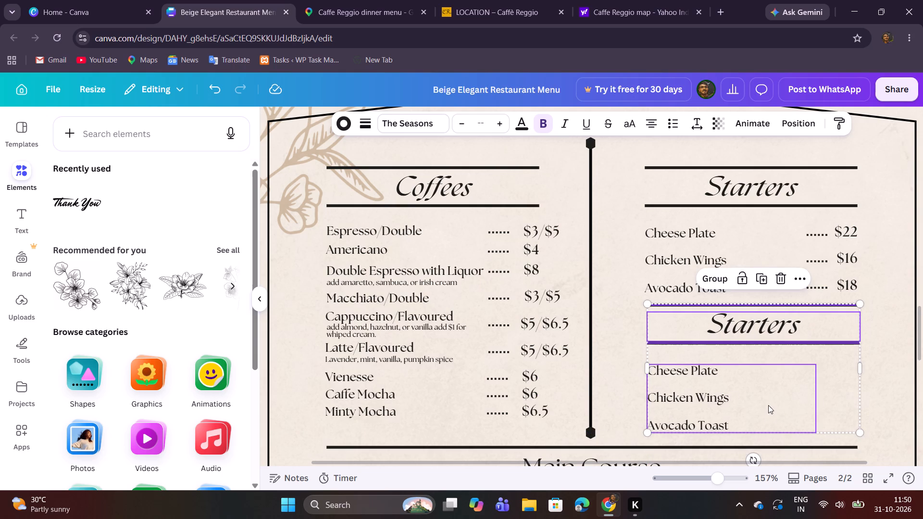
pyautogui.click(769, 404)
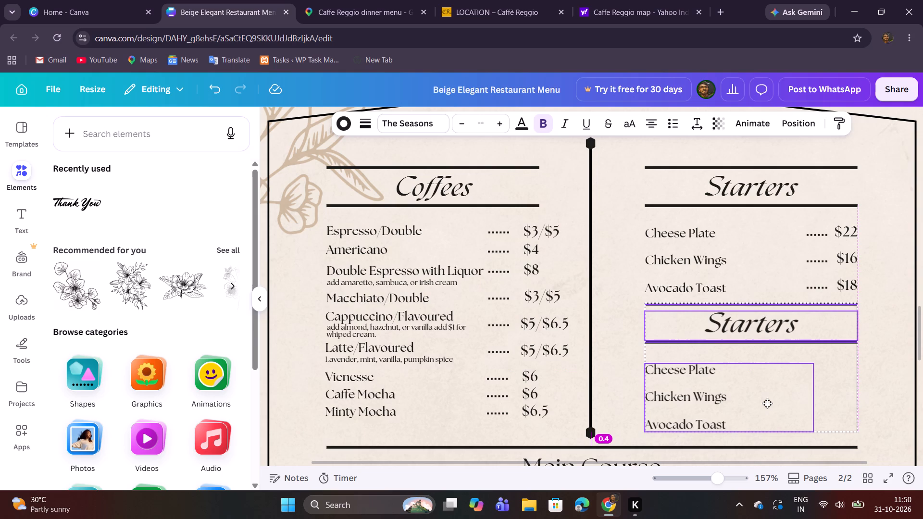
pyautogui.click(885, 374)
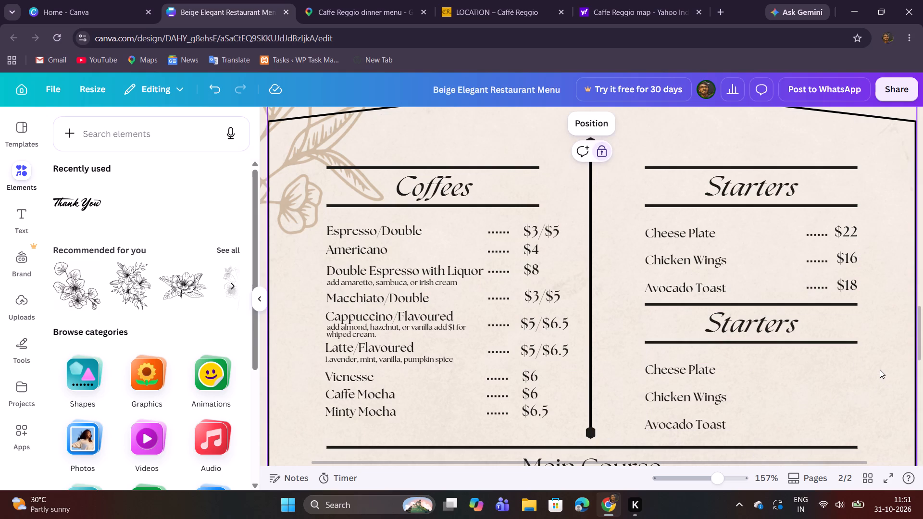
# Duplicate the three Starters prices with their dotted leaders and place the copies beside the item rows under the second Starters heading.
pyautogui.scroll(-1, 888, 361)
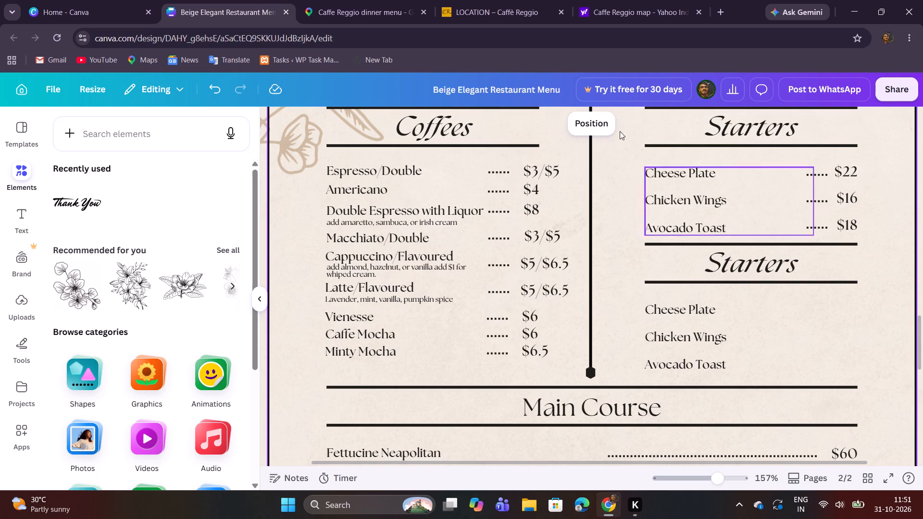
pyautogui.click(325, 0)
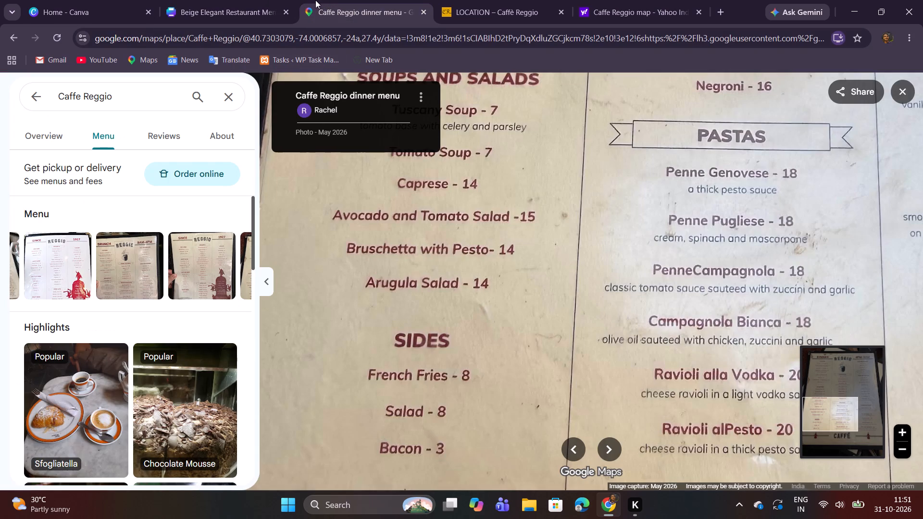
pyautogui.click(253, 0)
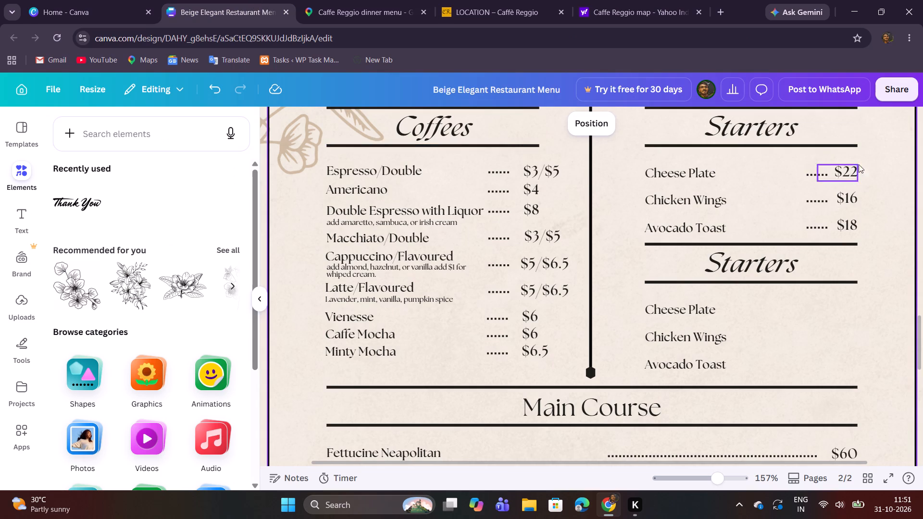
pyautogui.moveTo(815, 158); pyautogui.dragTo(821, 199)
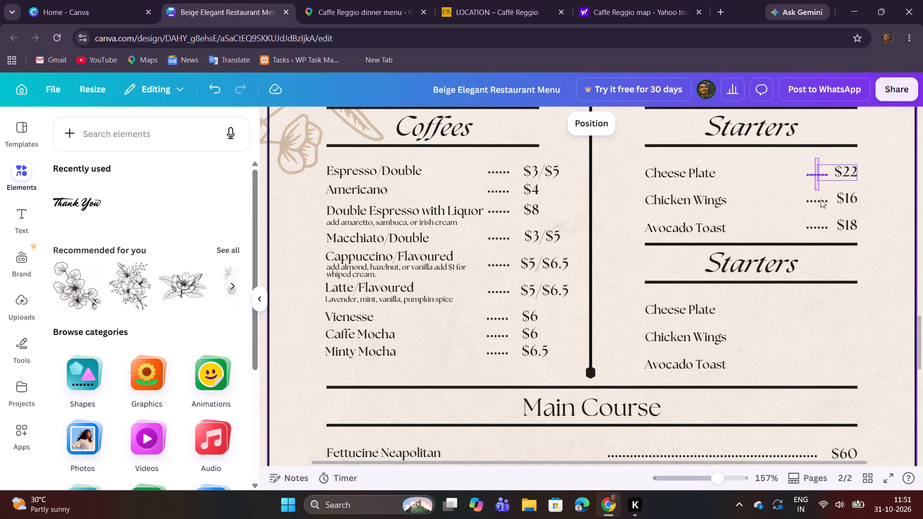
pyautogui.moveTo(821, 199); pyautogui.dragTo(843, 230)
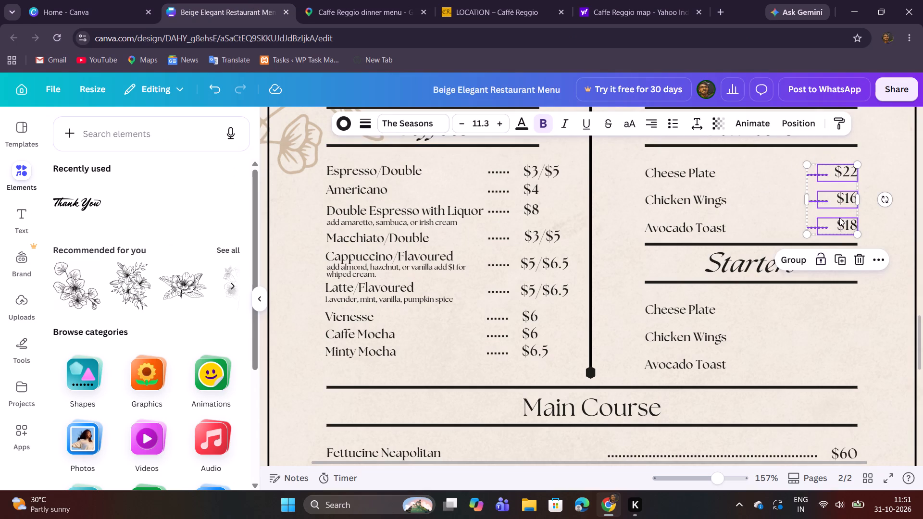
pyautogui.click(845, 263)
pyautogui.moveTo(857, 216); pyautogui.dragTo(857, 224)
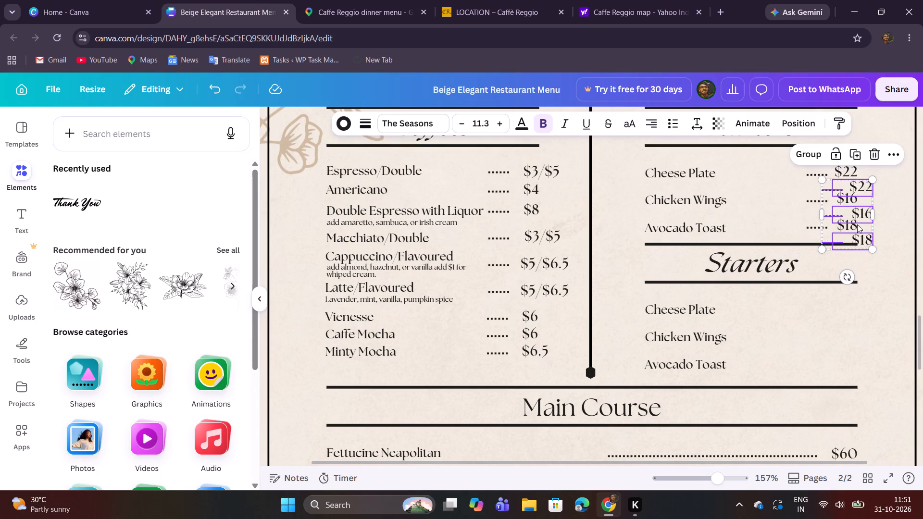
pyautogui.moveTo(857, 224); pyautogui.dragTo(833, 339)
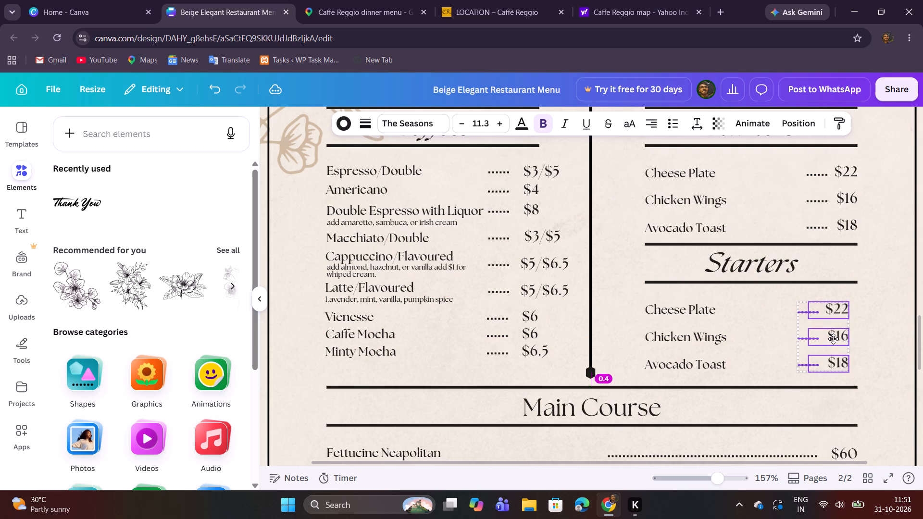
pyautogui.moveTo(833, 339); pyautogui.dragTo(837, 339)
pyautogui.click(873, 321)
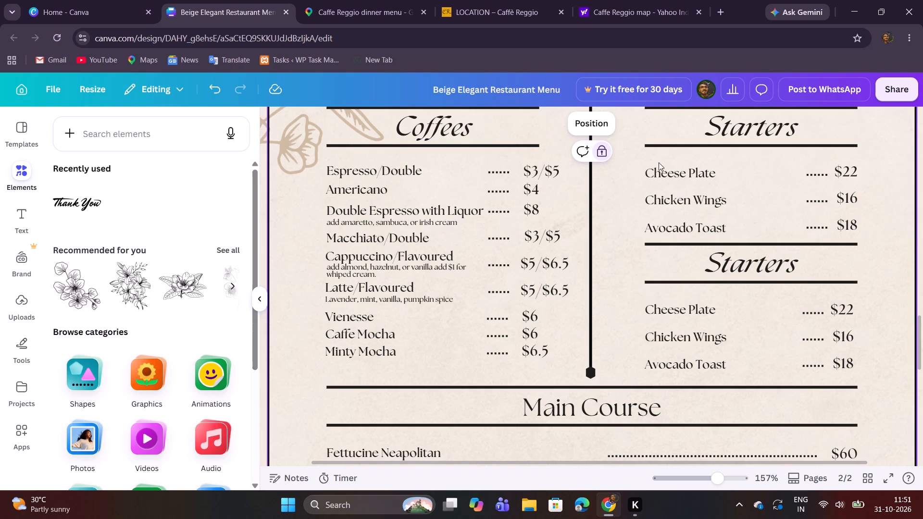
# Check the dinner menu photo for the section name and change the second Starters heading to Sides.
pyautogui.scroll(1, 798, 245)
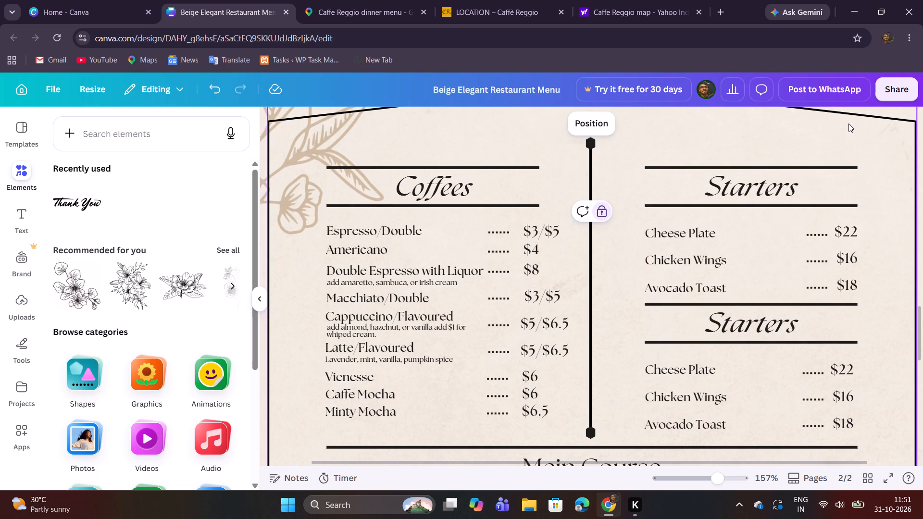
pyautogui.click(362, 1)
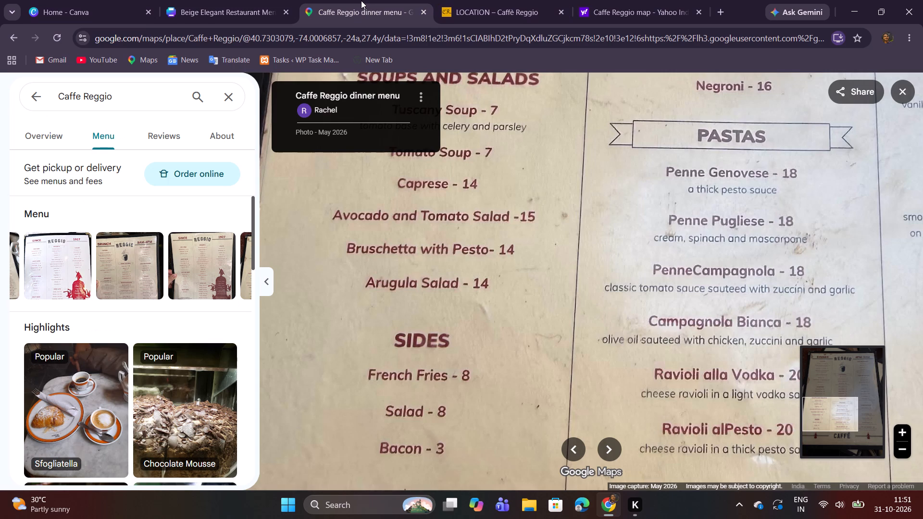
pyautogui.click(253, 3)
pyautogui.doubleClick(774, 324)
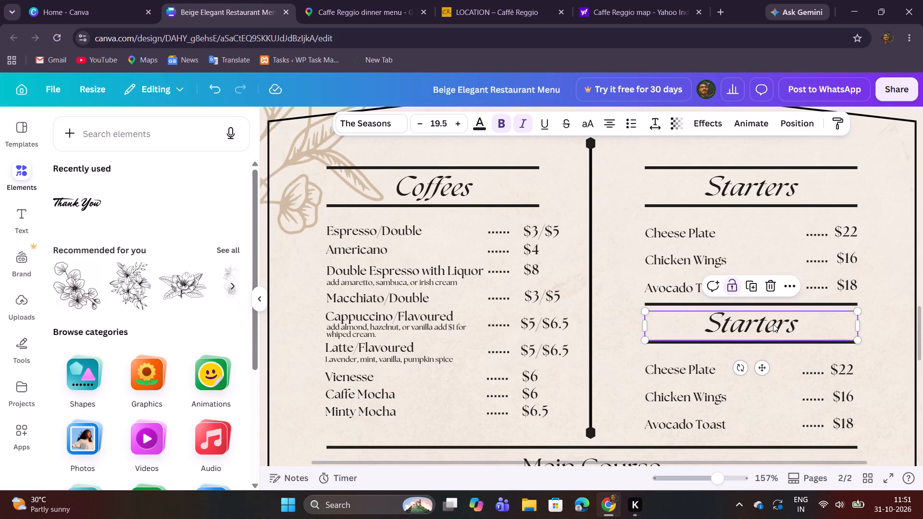
pyautogui.hotkey('shift', 's')
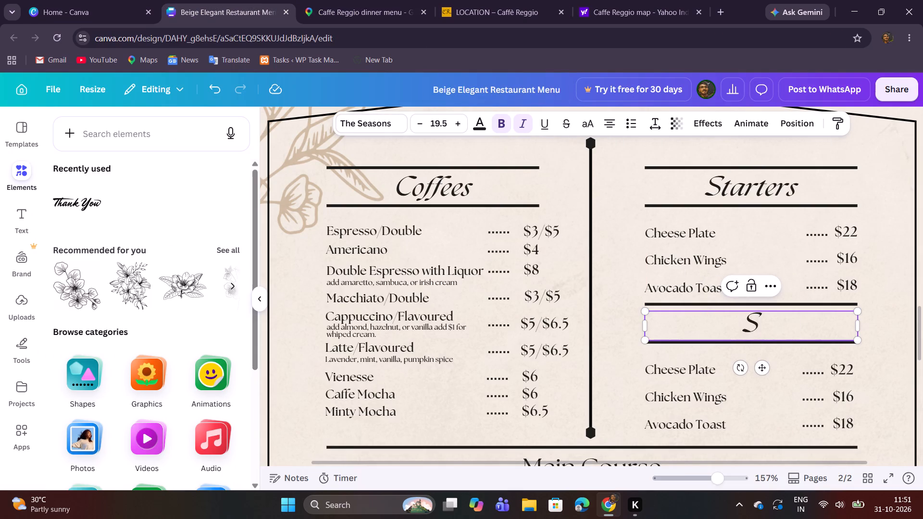
pyautogui.write('ides')
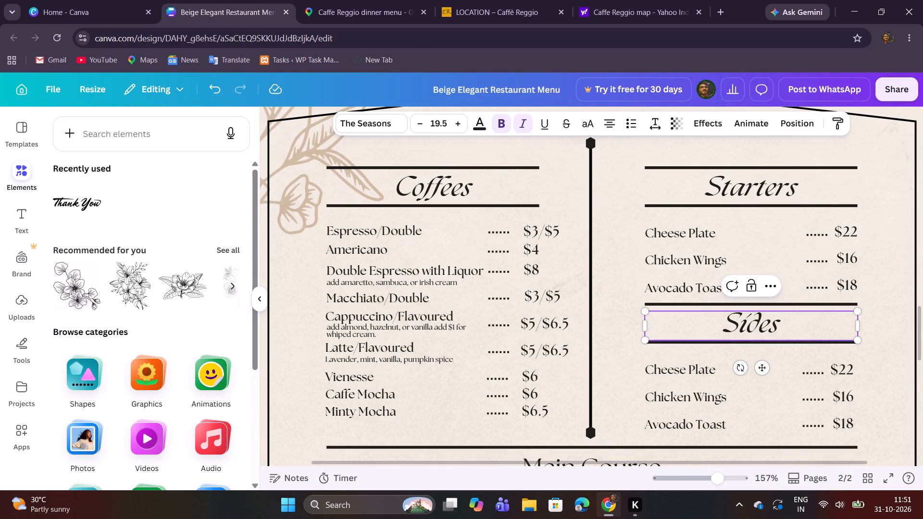
# Replace the item list under Sides with French Fries, Salad and Bacon on separate lines, following the dinner menu photo.
pyautogui.click(366, 1)
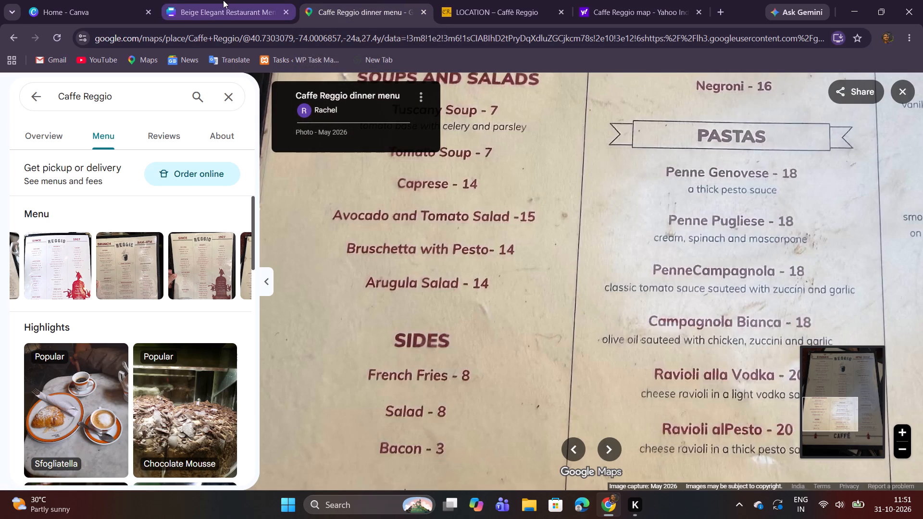
pyautogui.click(213, 0)
pyautogui.doubleClick(674, 371)
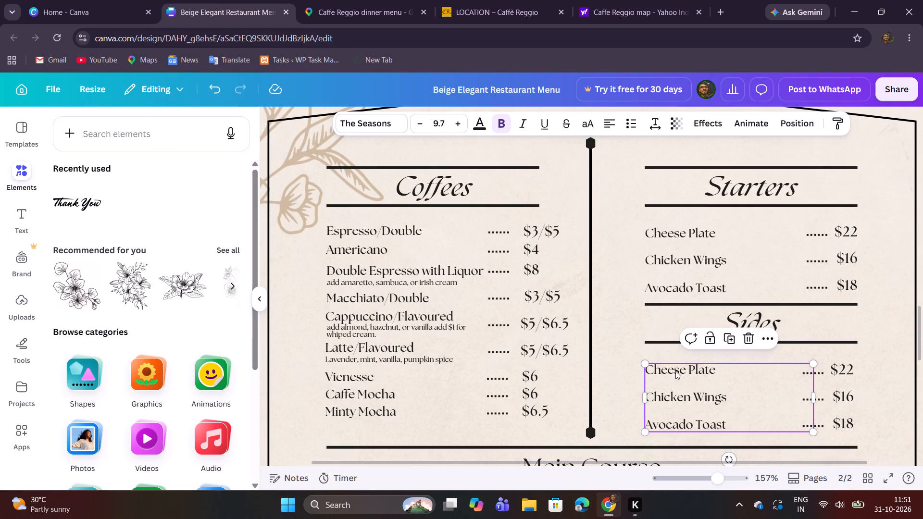
pyautogui.click(703, 370)
pyautogui.write('Fre')
pyautogui.write('nch')
pyautogui.press('space')
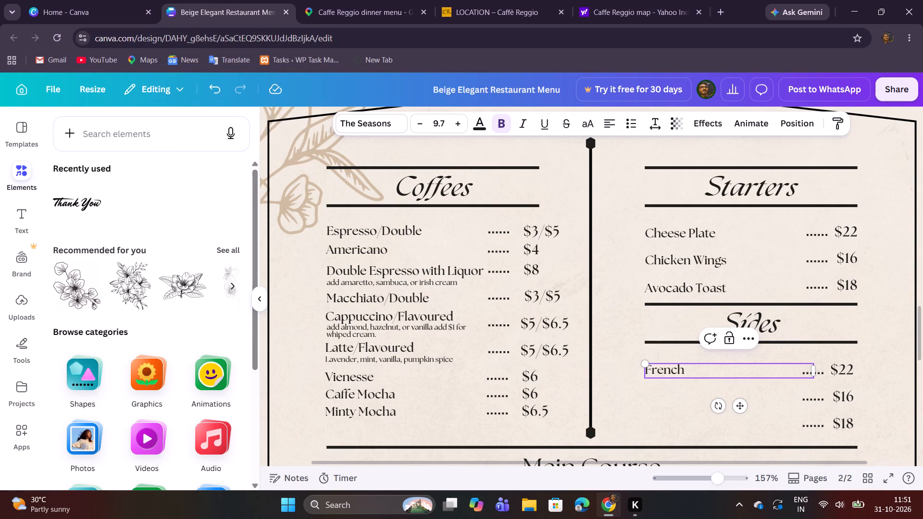
pyautogui.write('Fries')
pyautogui.press('Return')
pyautogui.click(355, 0)
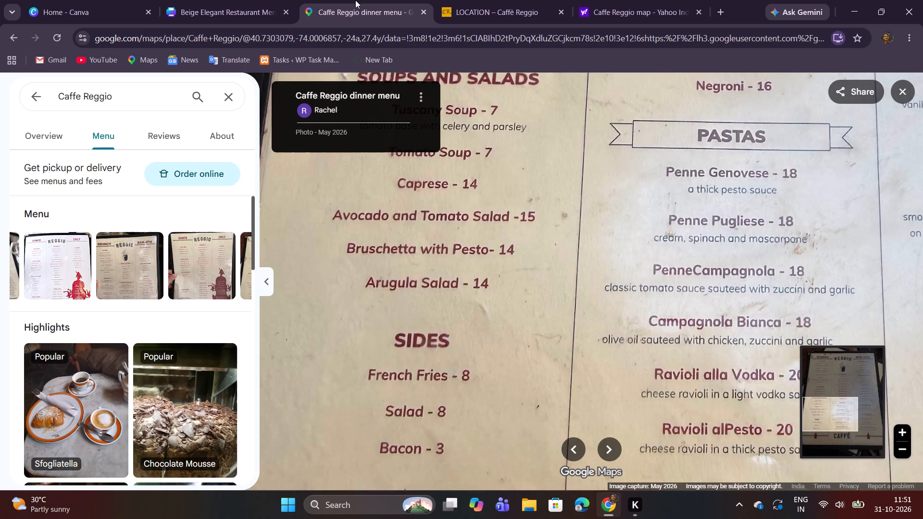
pyautogui.click(210, 3)
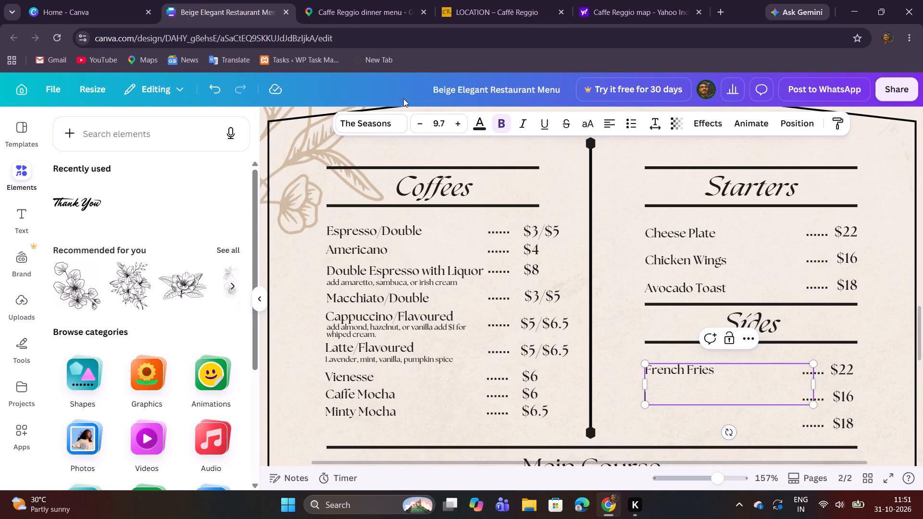
pyautogui.write('Salad')
pyautogui.press('Return')
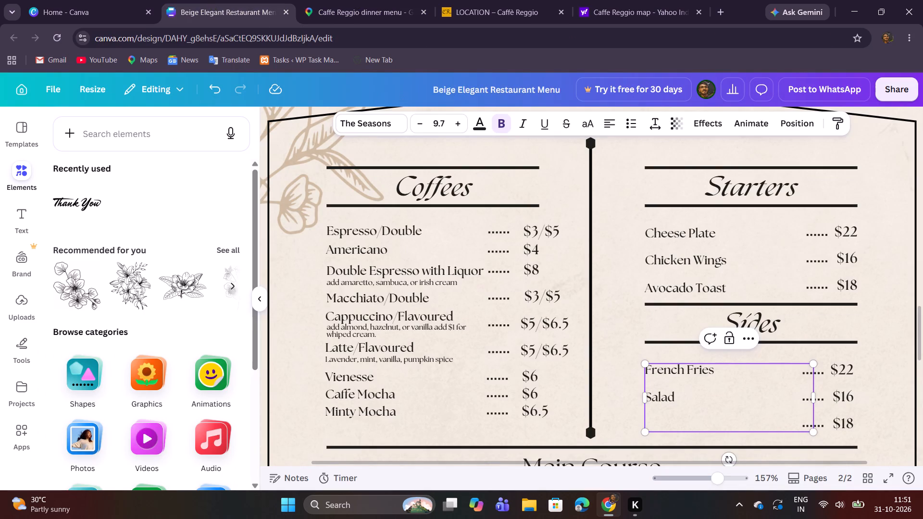
pyautogui.write('Bacon')
# Look up the side prices in the dinner menu photo and set the French Fries price to $8.
pyautogui.click(359, 35)
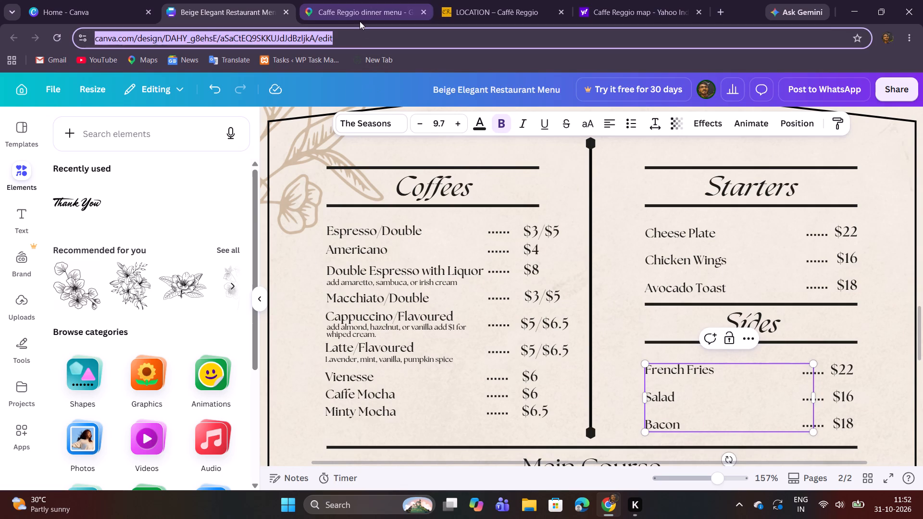
pyautogui.click(359, 20)
pyautogui.click(214, 1)
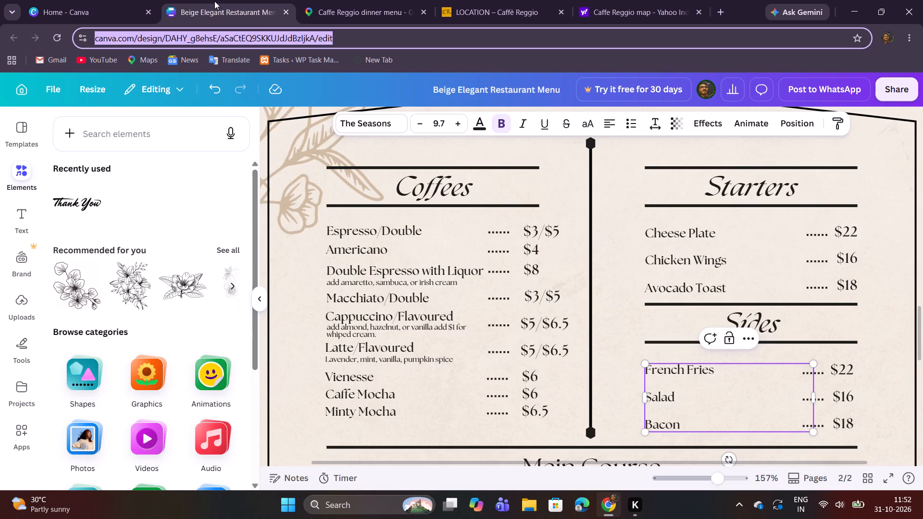
pyautogui.click(345, 0)
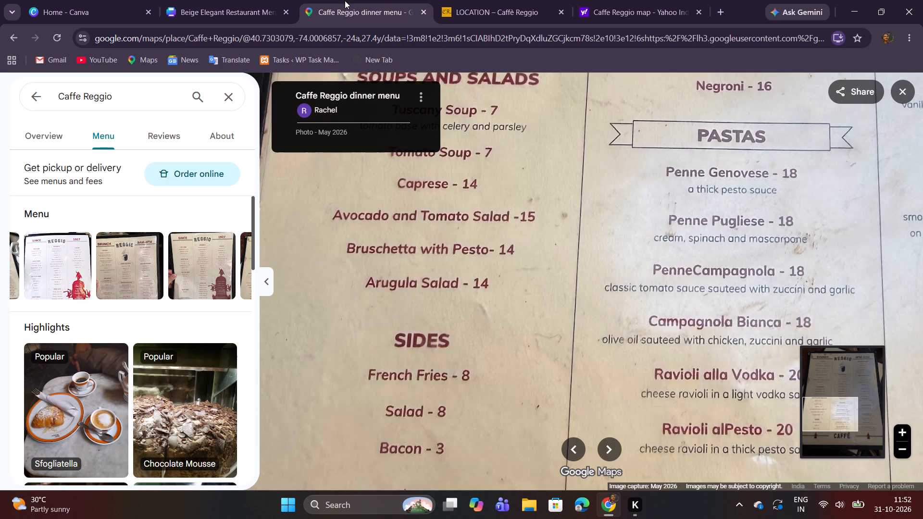
pyautogui.click(245, 0)
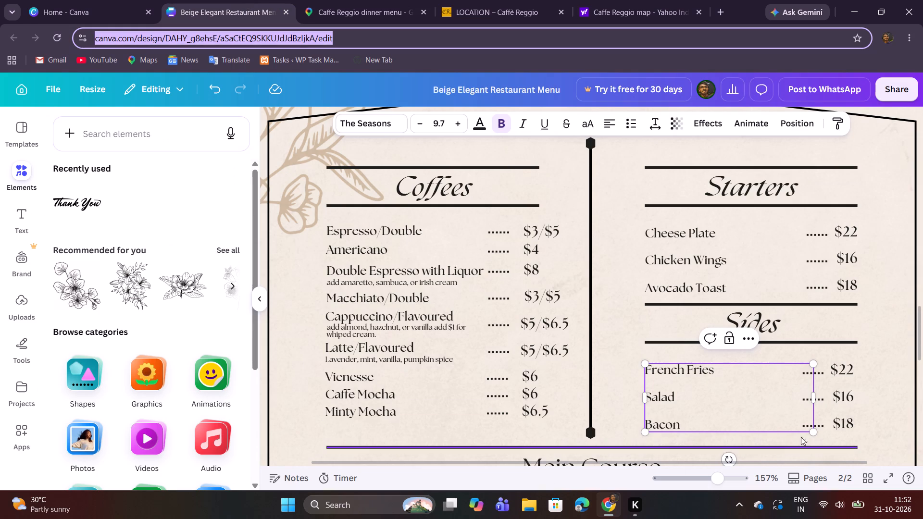
pyautogui.doubleClick(843, 368)
pyautogui.click(845, 370)
pyautogui.click(839, 371)
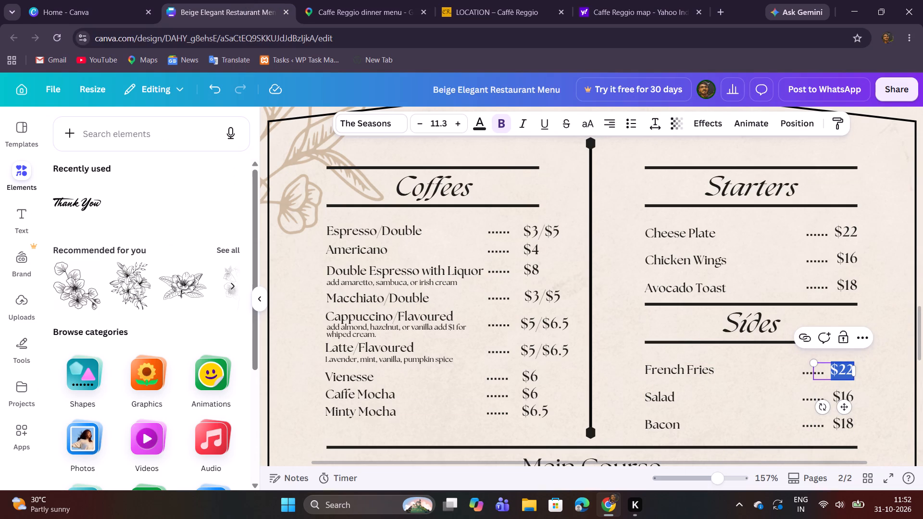
pyautogui.moveTo(840, 372); pyautogui.dragTo(853, 369)
pyautogui.press('8')
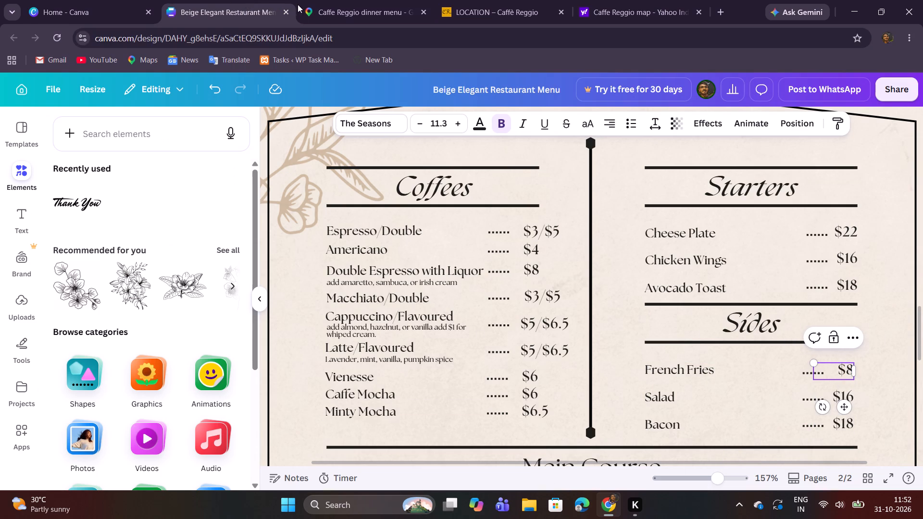
# Check the dinner menu photo again and set the Salad price to $8.
pyautogui.click(313, 0)
pyautogui.click(250, 0)
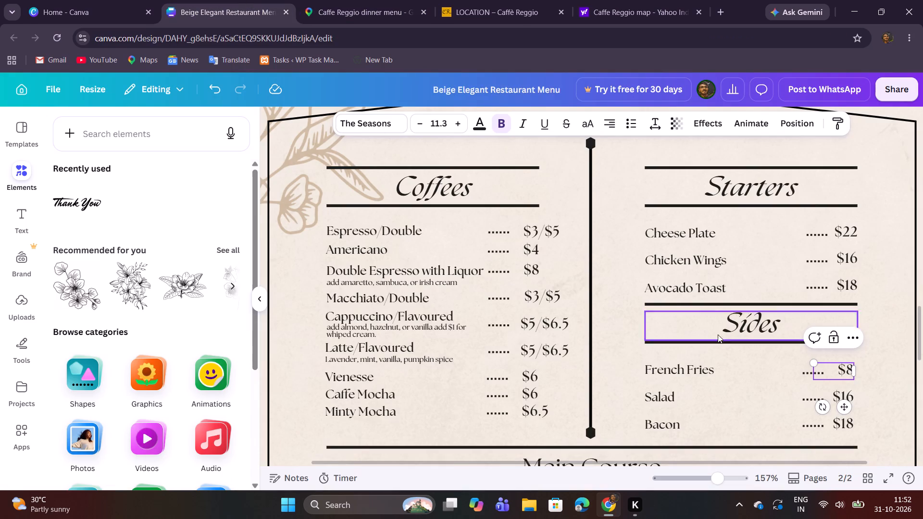
pyautogui.click(844, 397)
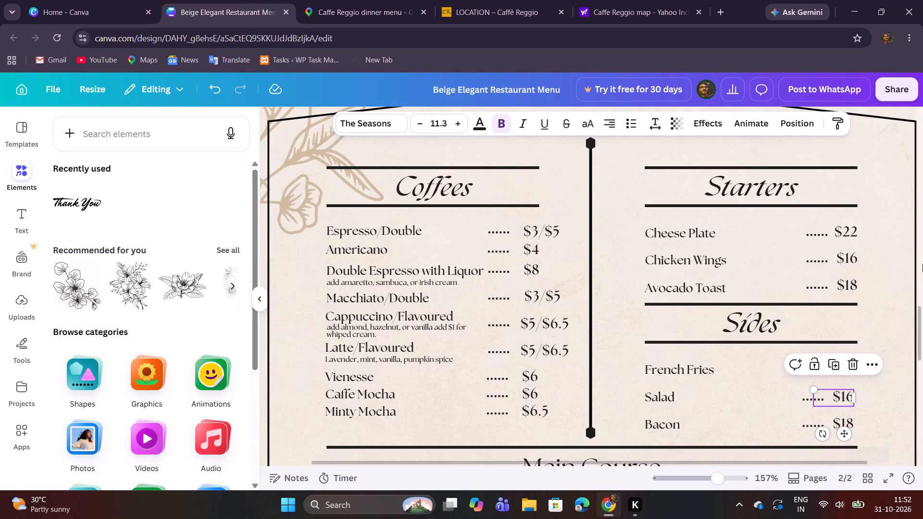
pyautogui.click(842, 393)
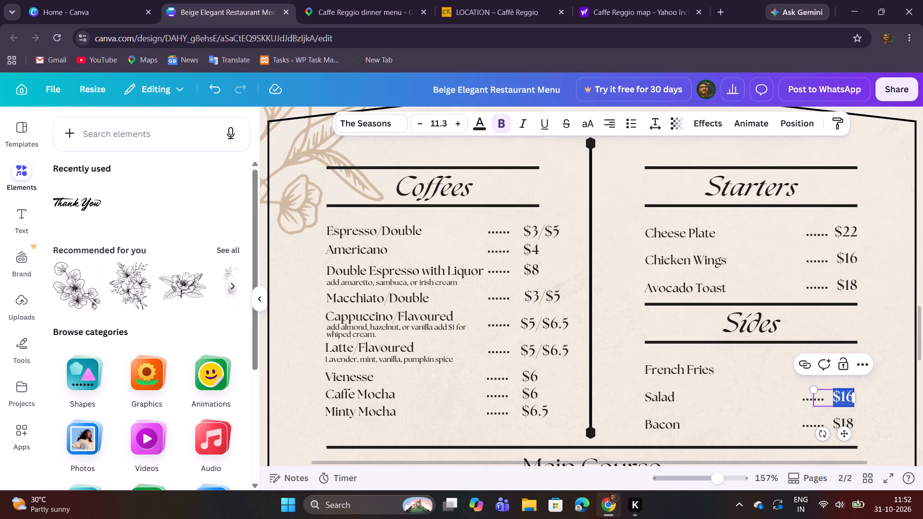
pyautogui.click(842, 396)
pyautogui.moveTo(842, 396); pyautogui.dragTo(846, 397)
pyautogui.press('8')
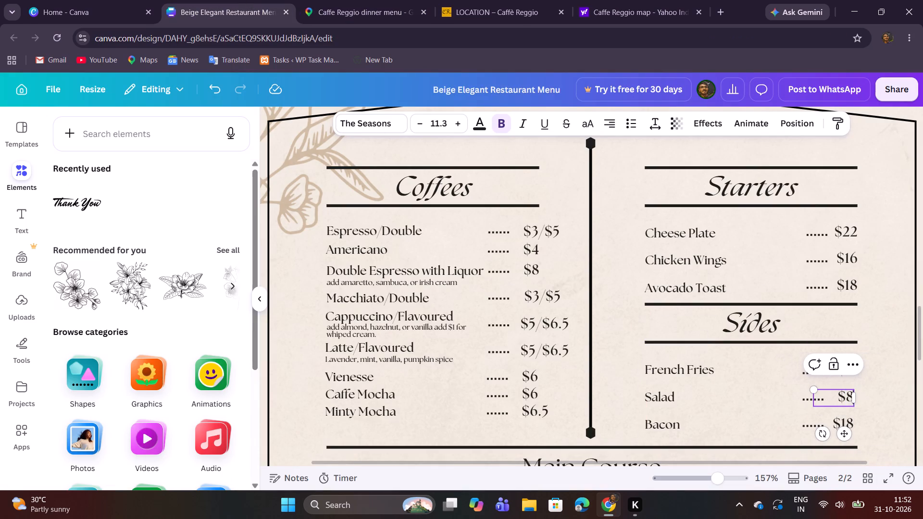
# Set the Bacon price in the Sides section to $3.
pyautogui.click(848, 421)
pyautogui.click(845, 422)
pyautogui.click(844, 424)
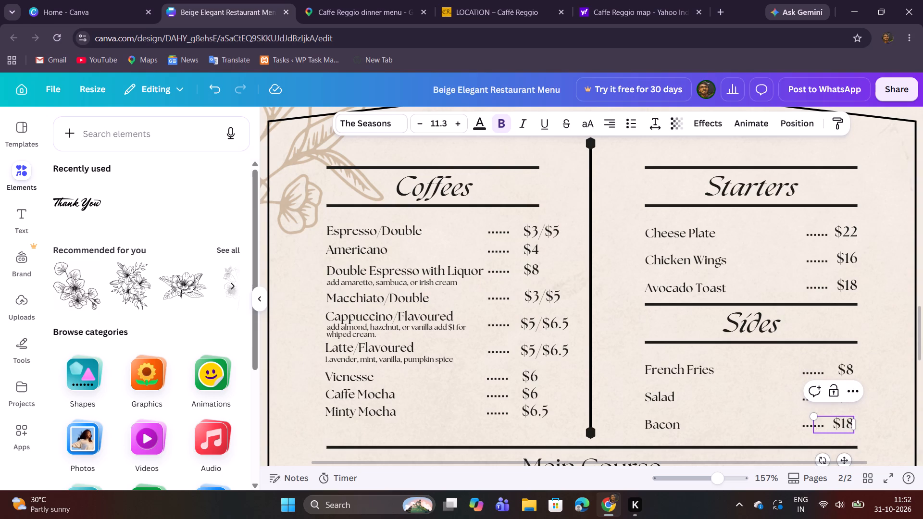
pyautogui.moveTo(842, 426); pyautogui.dragTo(852, 428)
pyautogui.press('3')
pyautogui.click(889, 275)
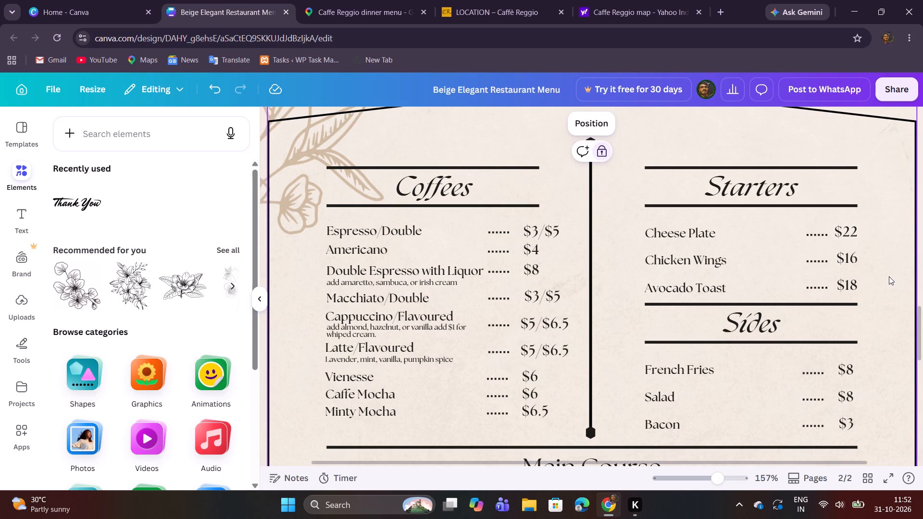
# Look over the menu page from the Coffees, Starters and Sides sections down to Main Course.
pyautogui.scroll(-2, 881, 187)
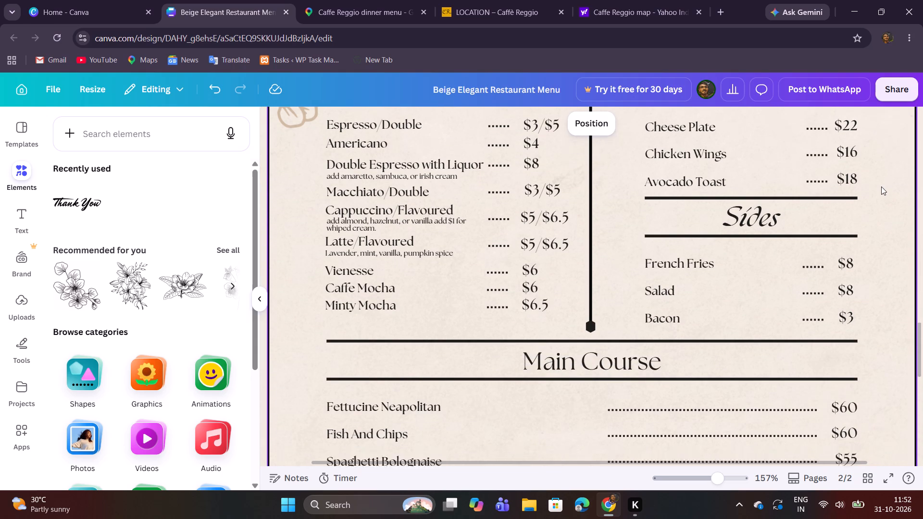
pyautogui.scroll(2, 877, 160)
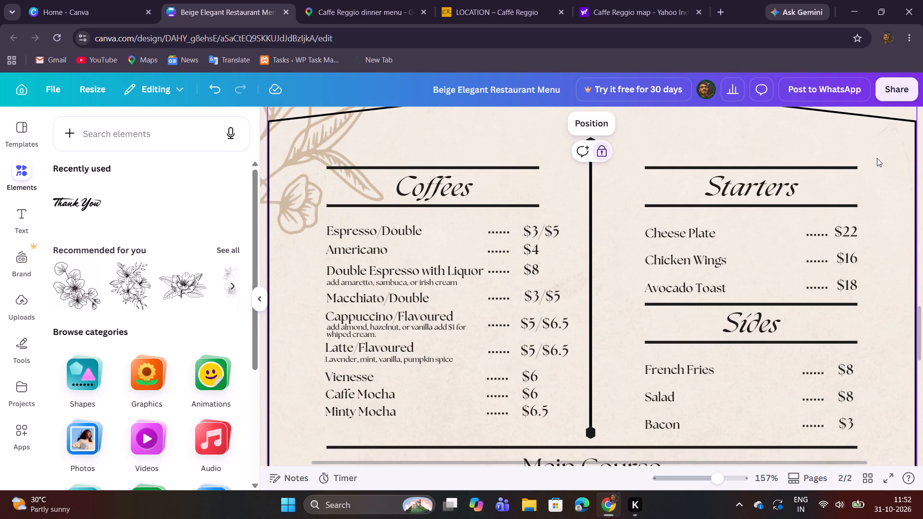
pyautogui.scroll(1, 877, 158)
pyautogui.scroll(-2, 877, 158)
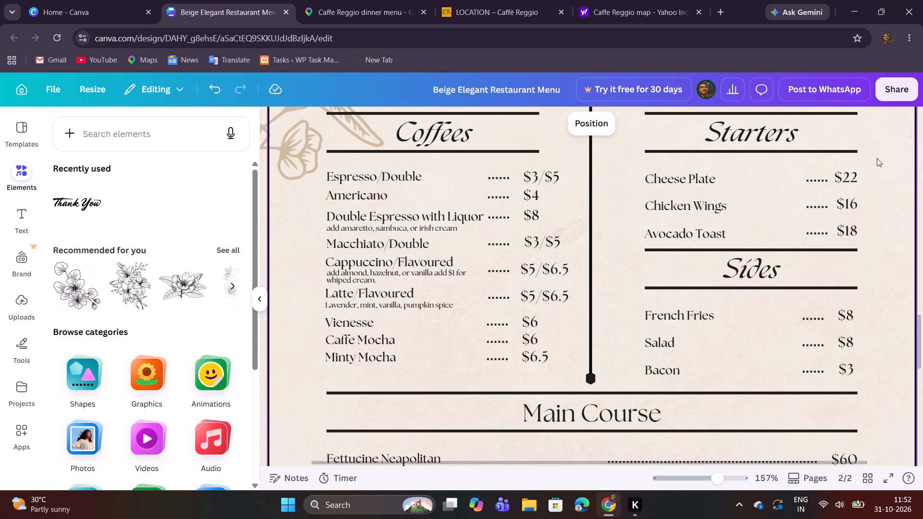
pyautogui.scroll(-1, 877, 158)
pyautogui.scroll(-3, 420, 80)
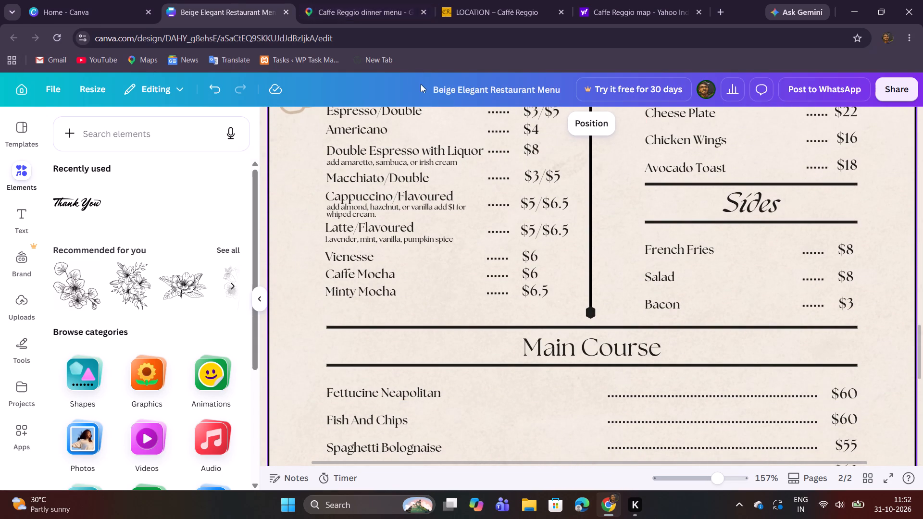
pyautogui.scroll(-5, 508, 219)
pyautogui.scroll(4, 506, 213)
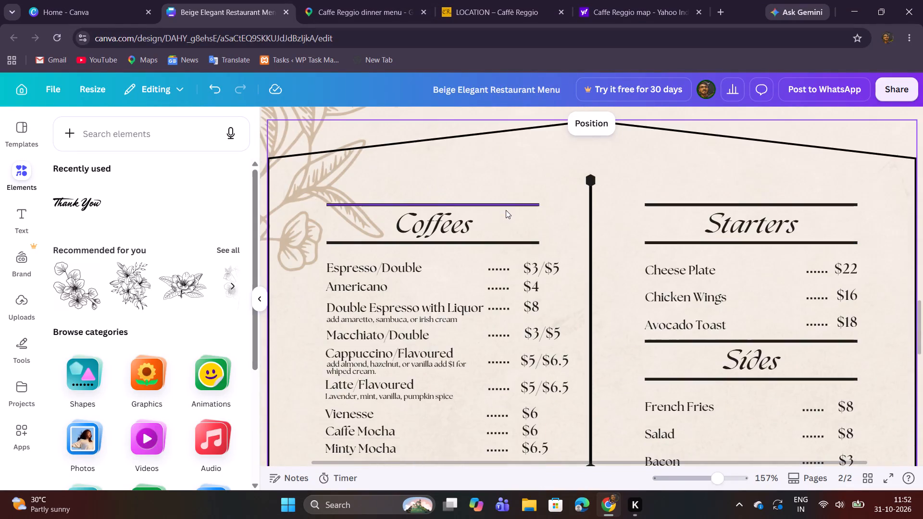
pyautogui.scroll(-4, 506, 208)
pyautogui.scroll(2, 506, 207)
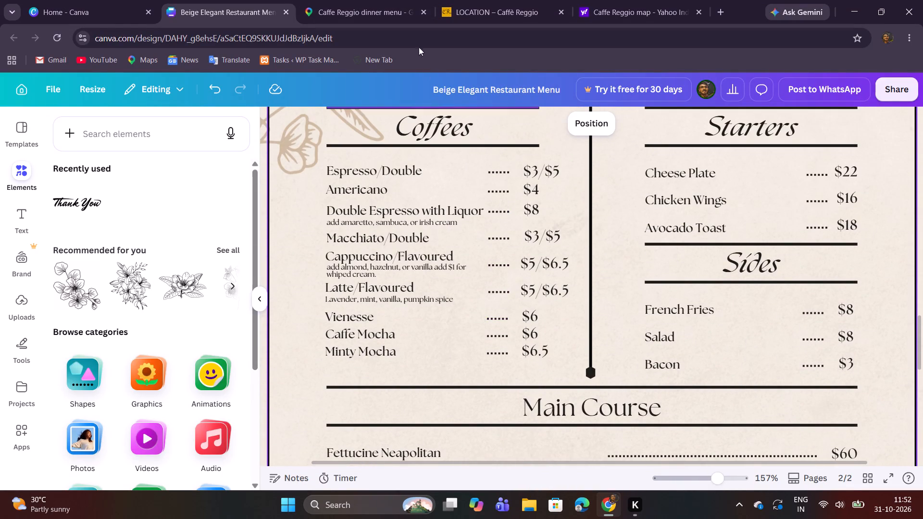
# Examine the dinner menu photo for the remaining food sections, including Soups and Salads, Pastas and Sandwiches.
pyautogui.click(347, 0)
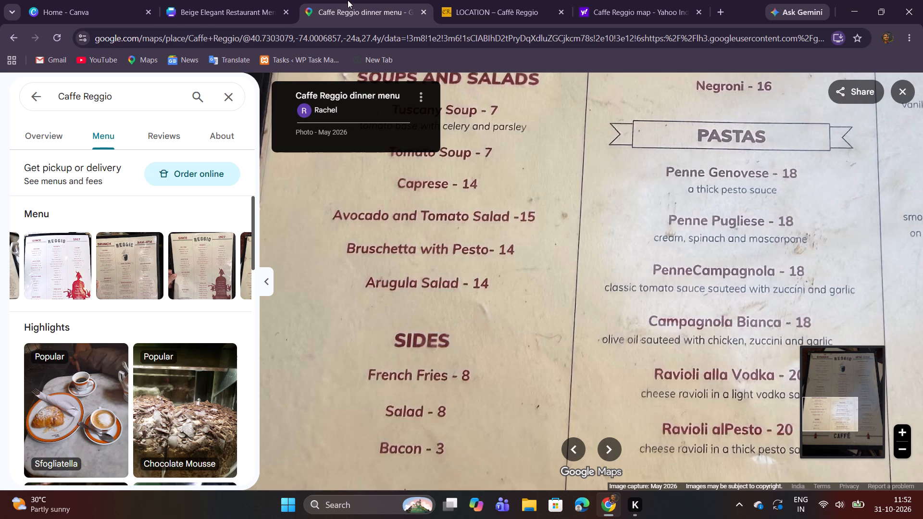
pyautogui.scroll(3, 581, 209)
pyautogui.scroll(-3, 579, 208)
pyautogui.moveTo(576, 199); pyautogui.dragTo(583, 217)
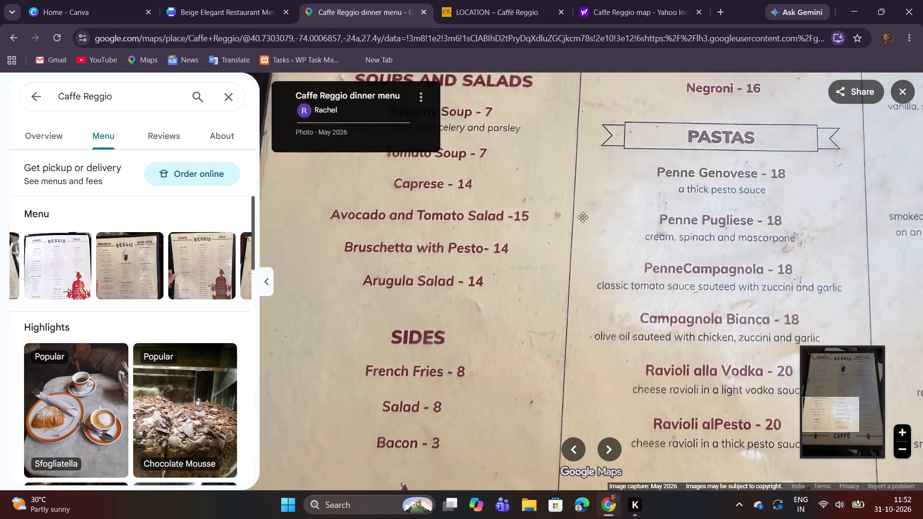
pyautogui.moveTo(583, 217); pyautogui.dragTo(630, 237)
pyautogui.scroll(-1, 630, 238)
pyautogui.click(624, 239)
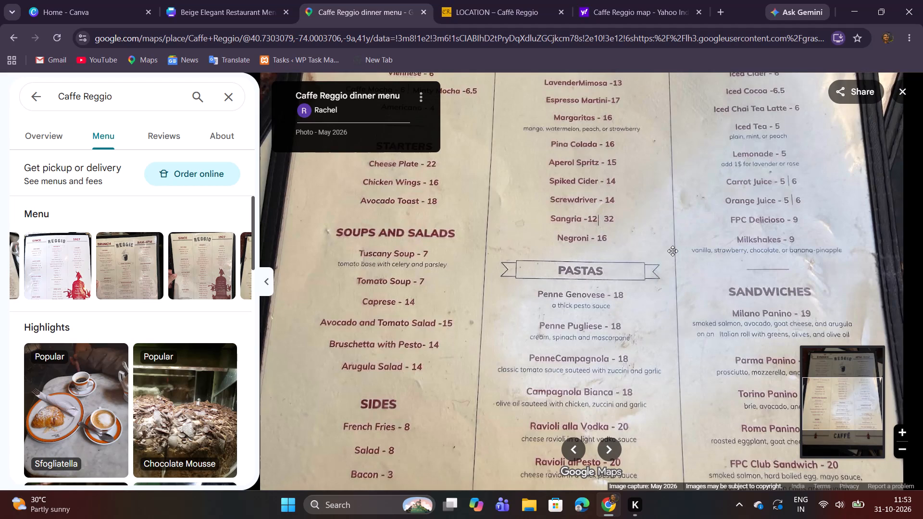
# Replace the Ice Cream heading in the menu design with Soups and Salads, following the dinner menu photo.
pyautogui.click(225, 0)
pyautogui.scroll(-3, 489, 271)
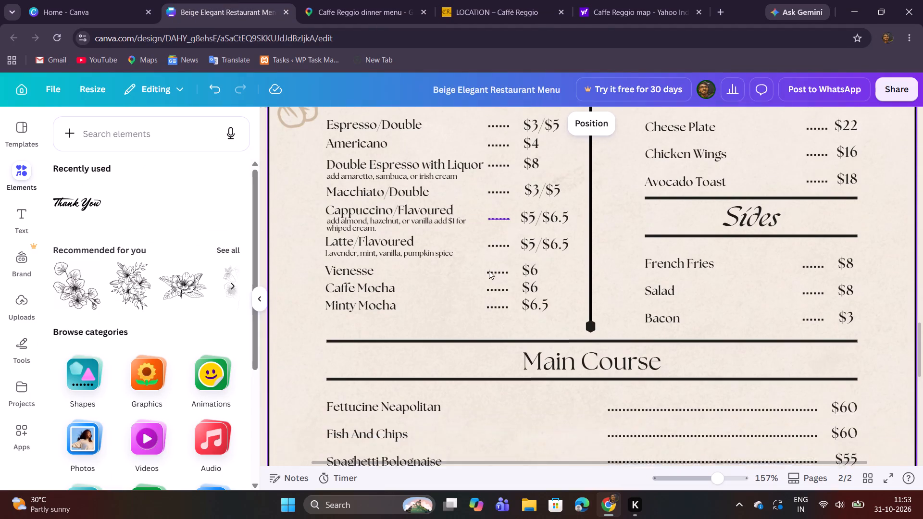
pyautogui.scroll(-6, 489, 265)
pyautogui.scroll(6, 489, 265)
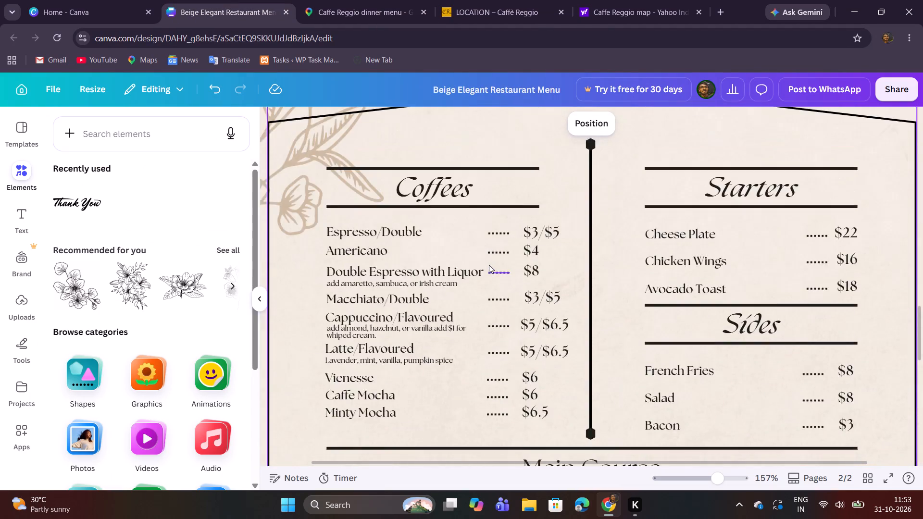
pyautogui.scroll(-3, 489, 261)
pyautogui.scroll(-2, 541, 307)
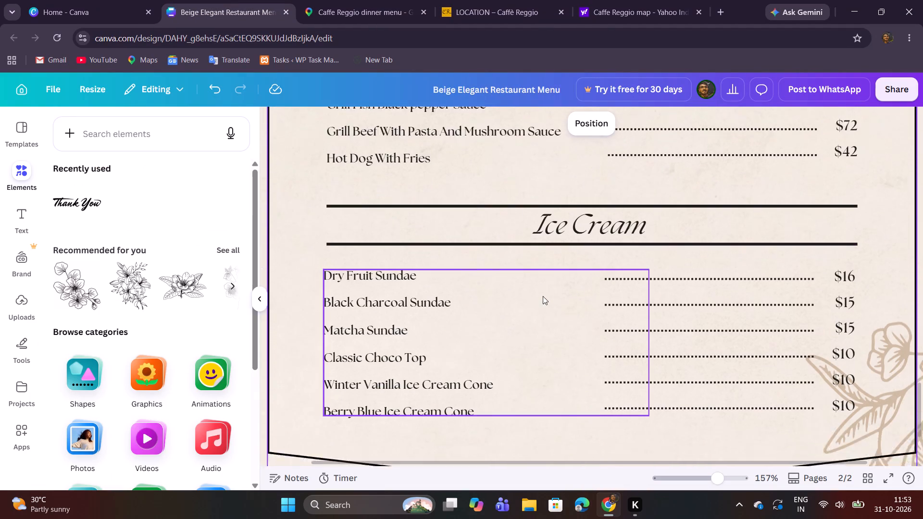
pyautogui.doubleClick(583, 180)
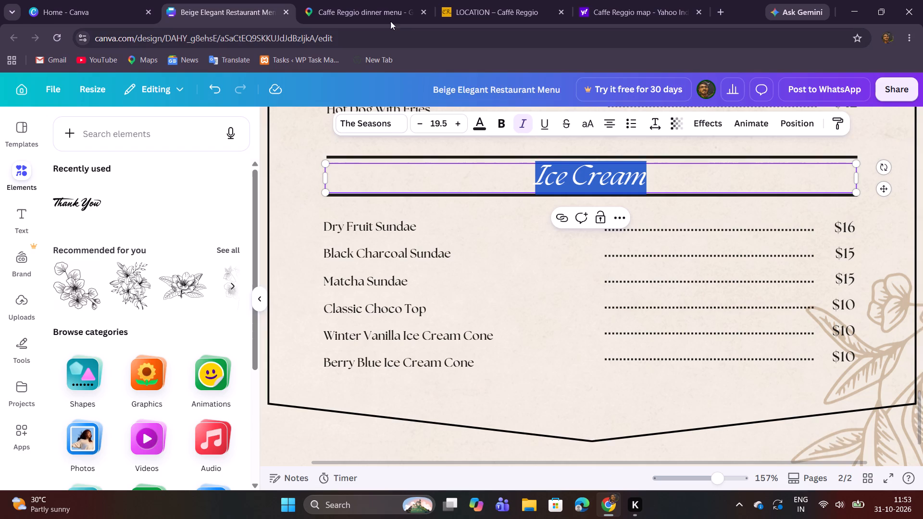
pyautogui.click(372, 0)
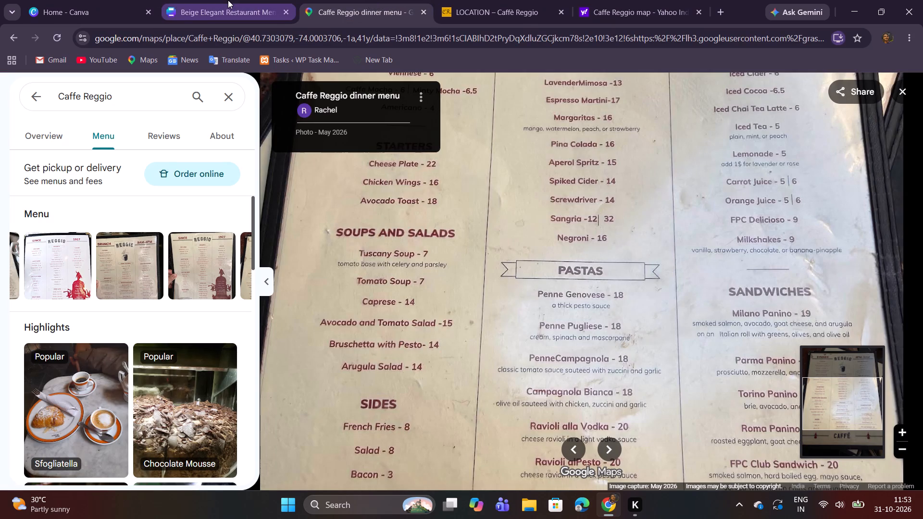
pyautogui.click(228, 0)
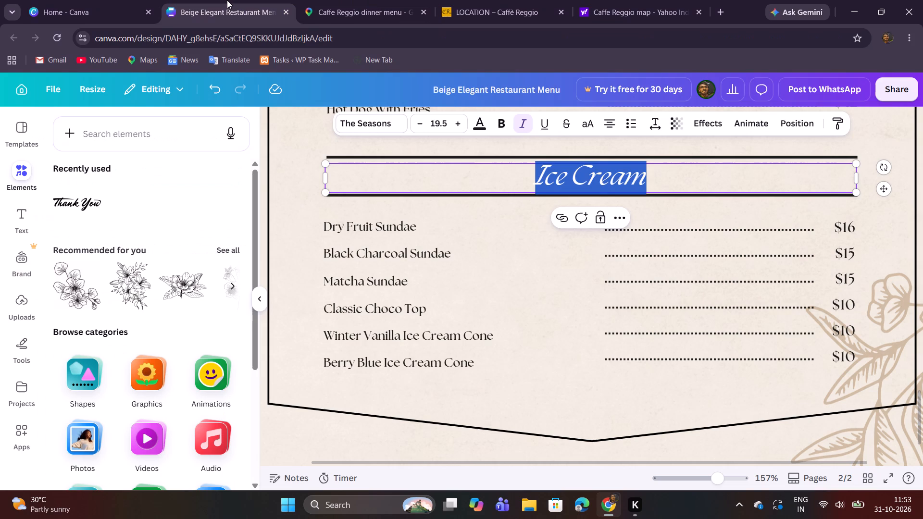
pyautogui.write('Soups a')
pyautogui.write('nd Sala')
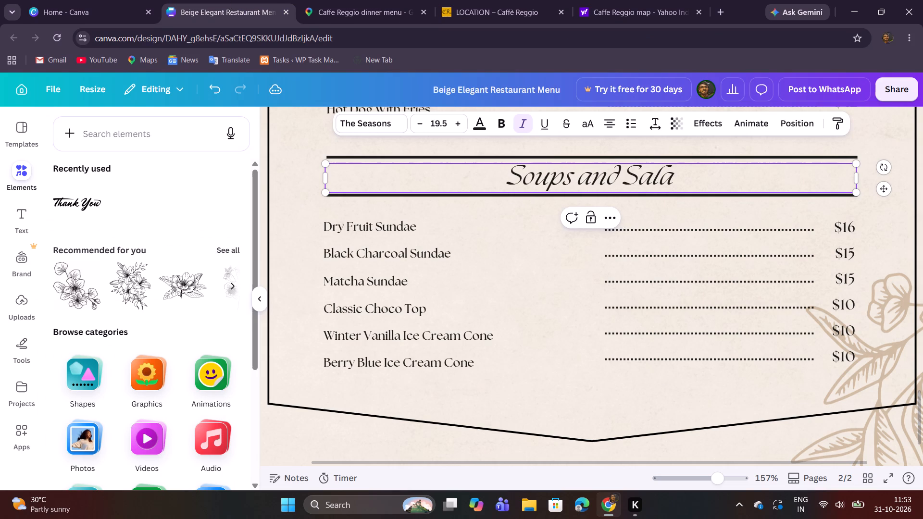
pyautogui.write('ds')
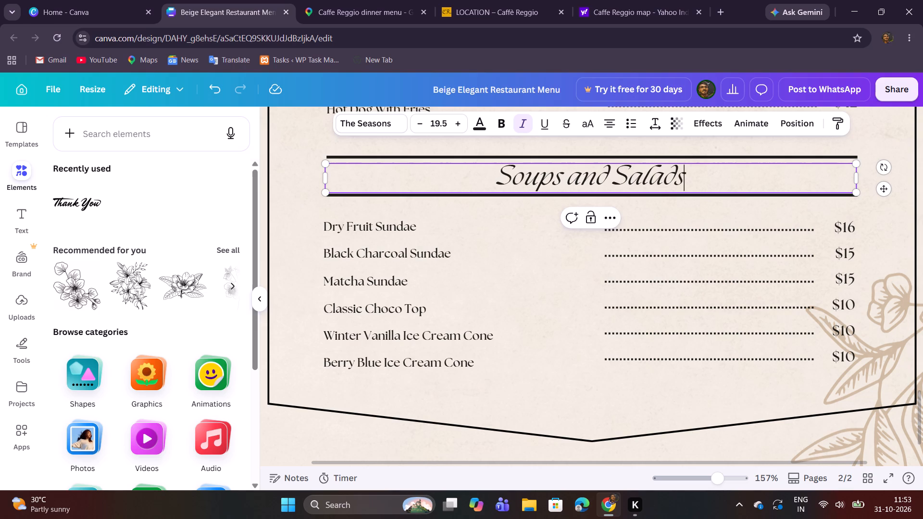
pyautogui.click(647, 379)
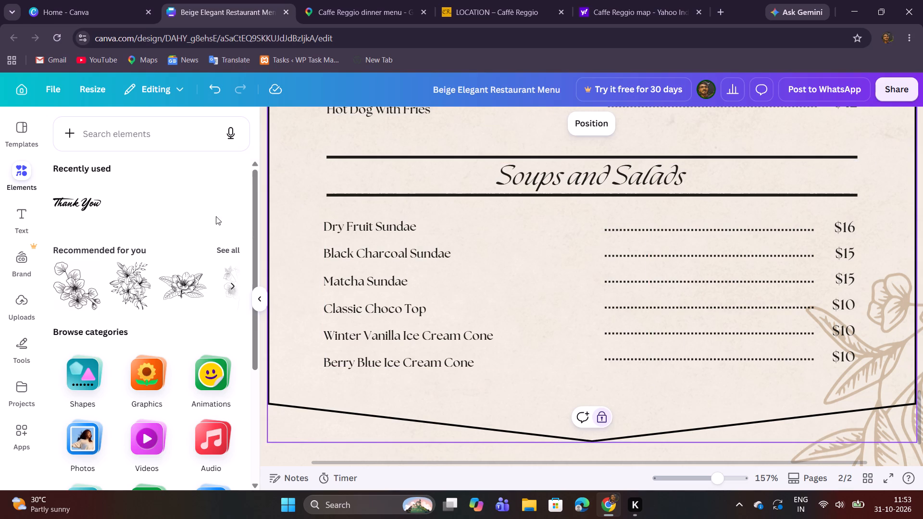
# Examine the Soups and Salads items up close in the dinner menu photo.
pyautogui.click(354, 23)
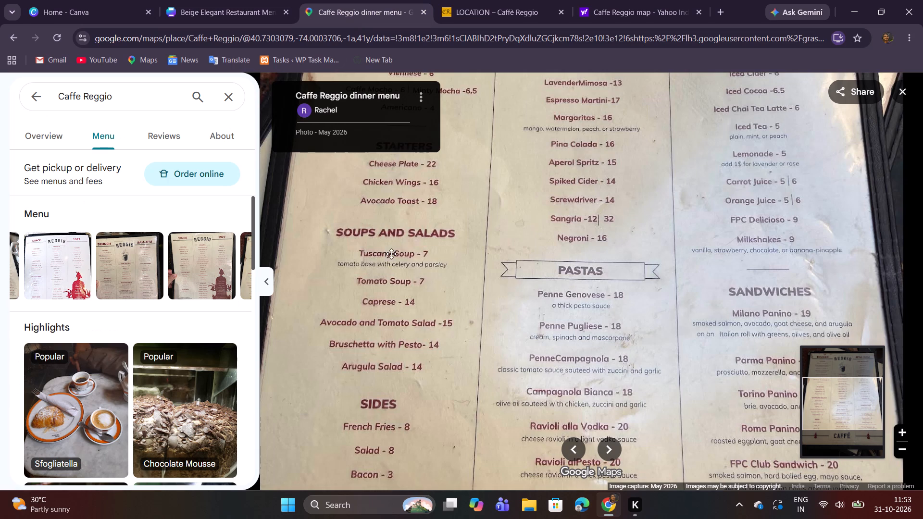
pyautogui.scroll(1, 388, 274)
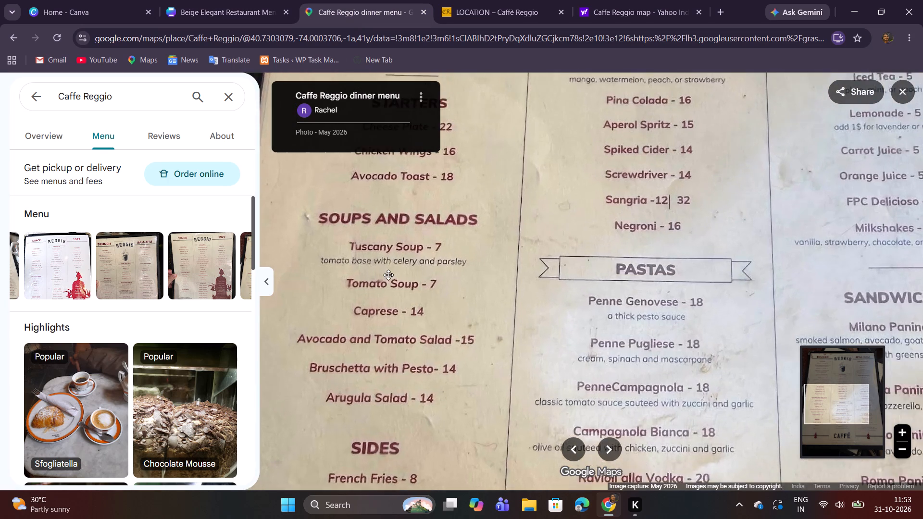
pyautogui.moveTo(391, 276); pyautogui.dragTo(461, 293)
pyautogui.scroll(1, 462, 290)
pyautogui.moveTo(460, 280); pyautogui.dragTo(555, 262)
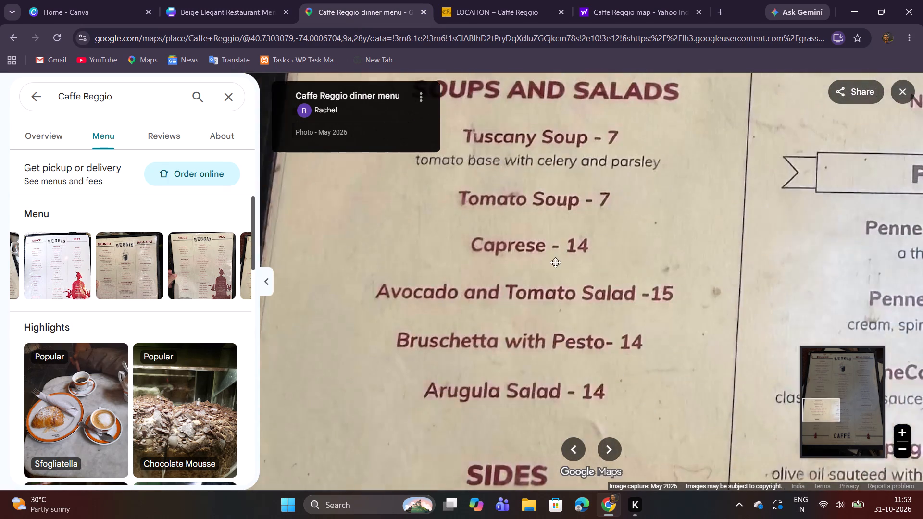
pyautogui.moveTo(555, 262); pyautogui.dragTo(556, 253)
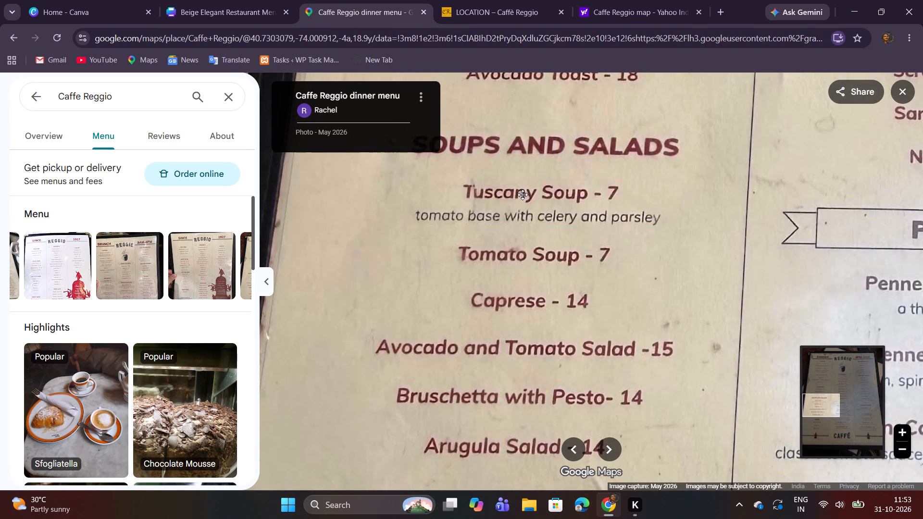
pyautogui.click(221, 0)
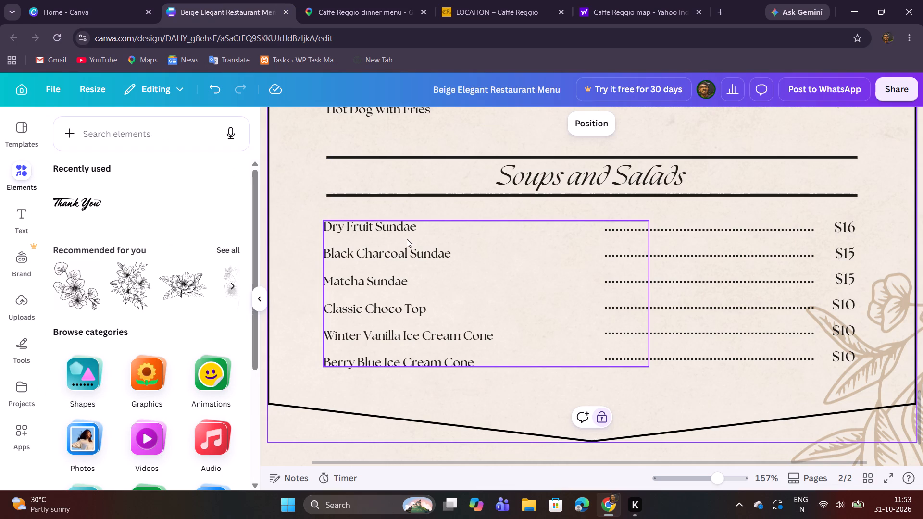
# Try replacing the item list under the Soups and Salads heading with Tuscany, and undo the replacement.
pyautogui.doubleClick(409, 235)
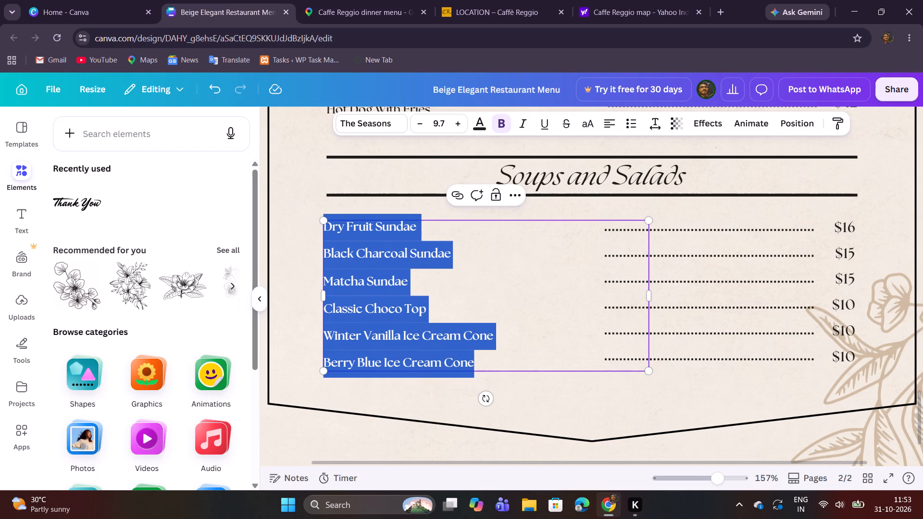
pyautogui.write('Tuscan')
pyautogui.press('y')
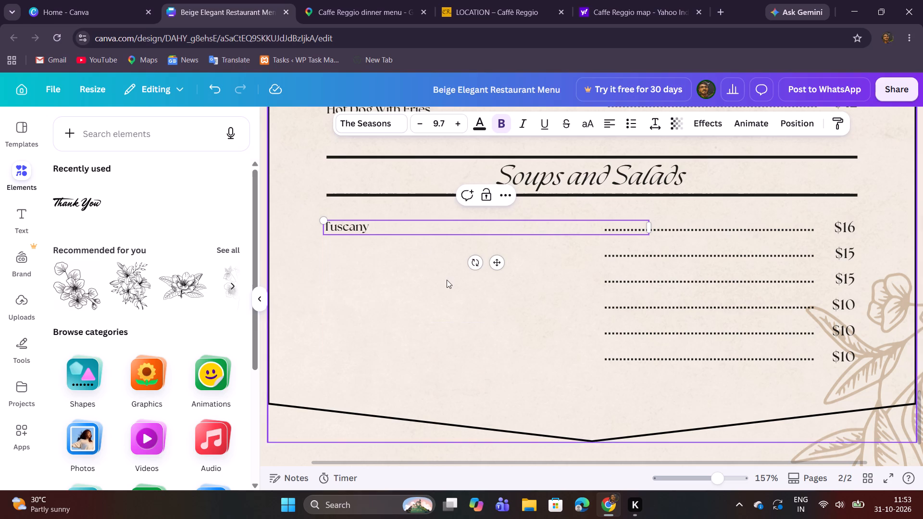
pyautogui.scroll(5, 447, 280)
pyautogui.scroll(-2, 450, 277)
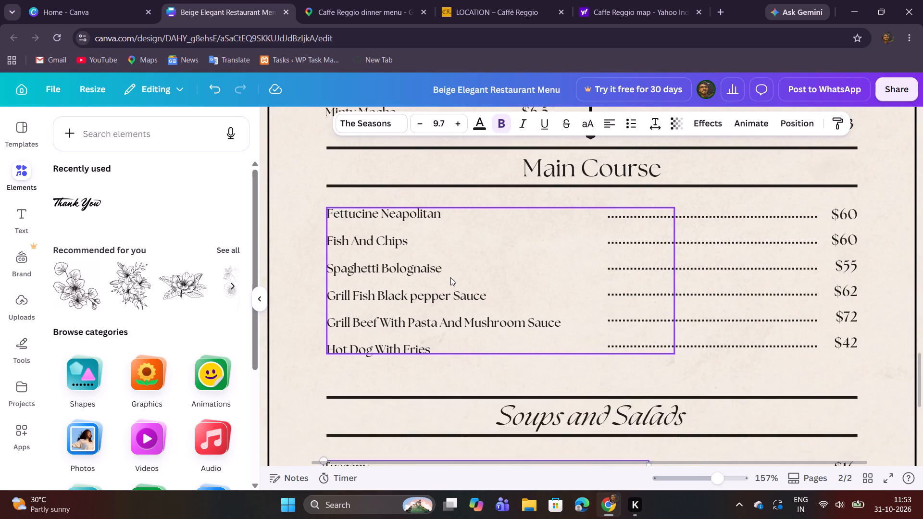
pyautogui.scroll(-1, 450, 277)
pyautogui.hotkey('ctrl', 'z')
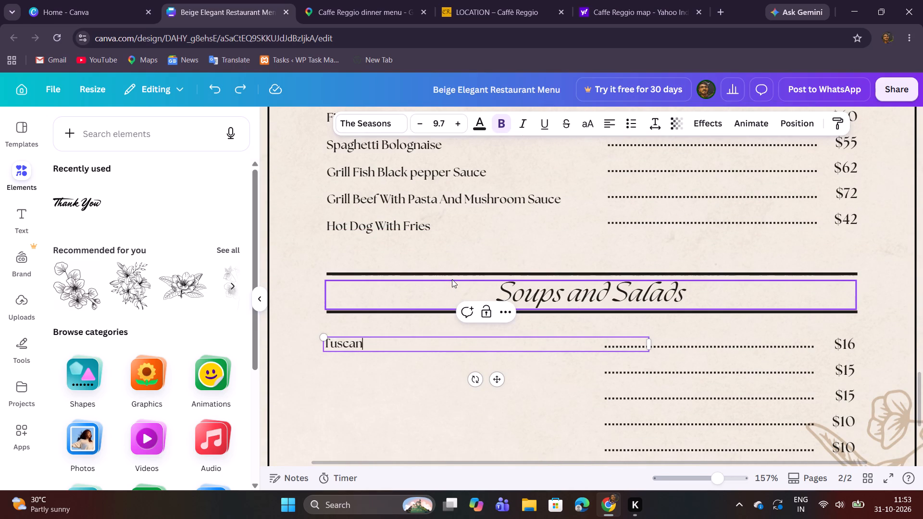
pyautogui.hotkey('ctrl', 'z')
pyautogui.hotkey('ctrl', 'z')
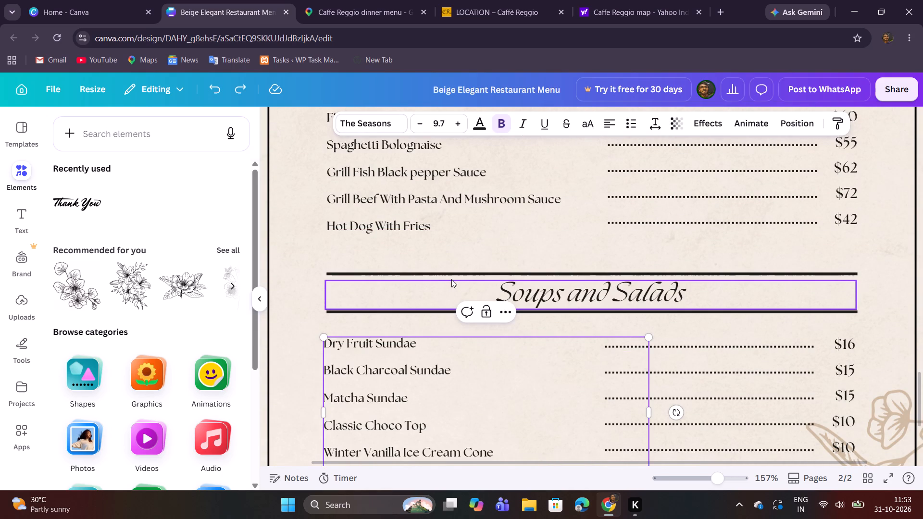
# Replace the Main Course item list with Tuscany Soup and Tomato Soup on separate lines, following the dinner menu photo.
pyautogui.scroll(1, 523, 264)
pyautogui.doubleClick(504, 259)
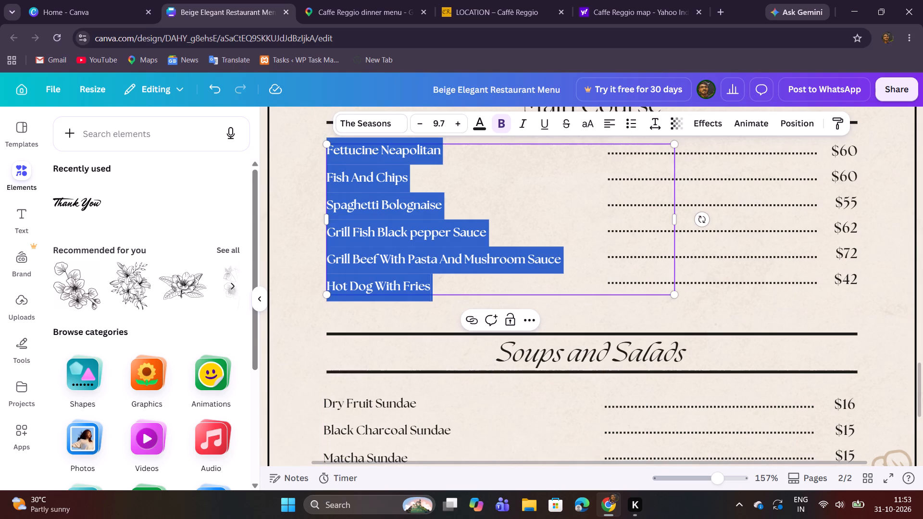
pyautogui.write('Tuscany')
pyautogui.press('space')
pyautogui.write('Sou')
pyautogui.press('p')
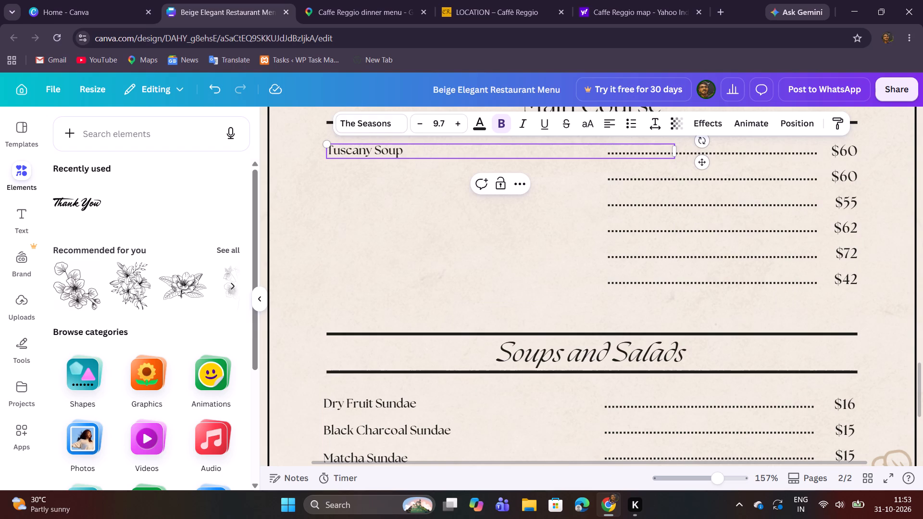
pyautogui.press('Return')
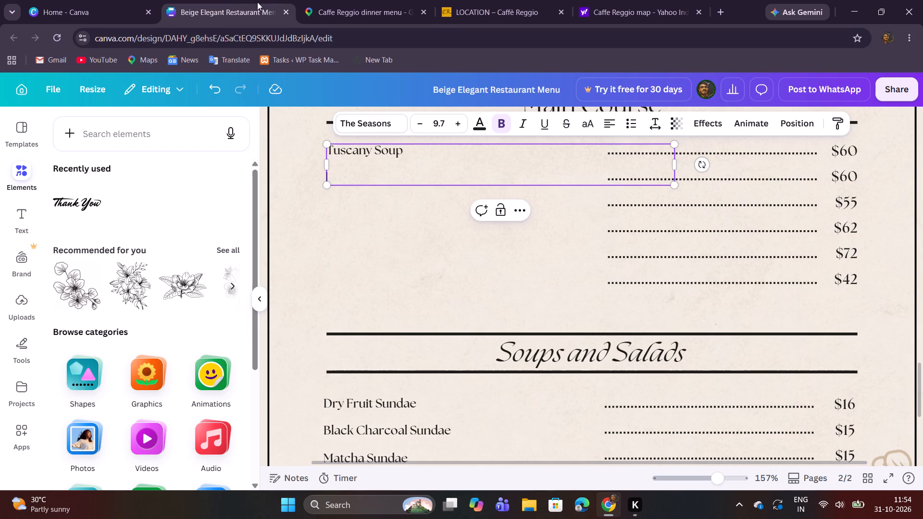
pyautogui.click(334, 0)
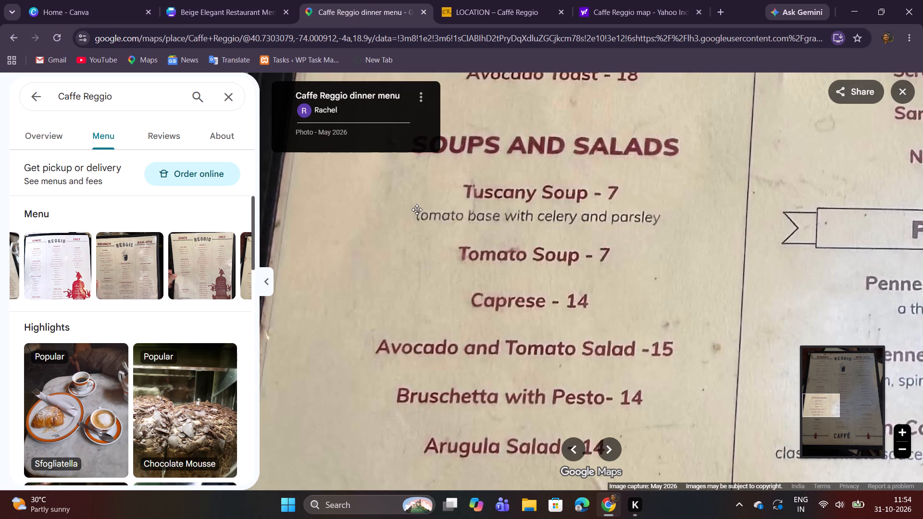
pyautogui.click(247, 0)
pyautogui.hotkey('shift', 't')
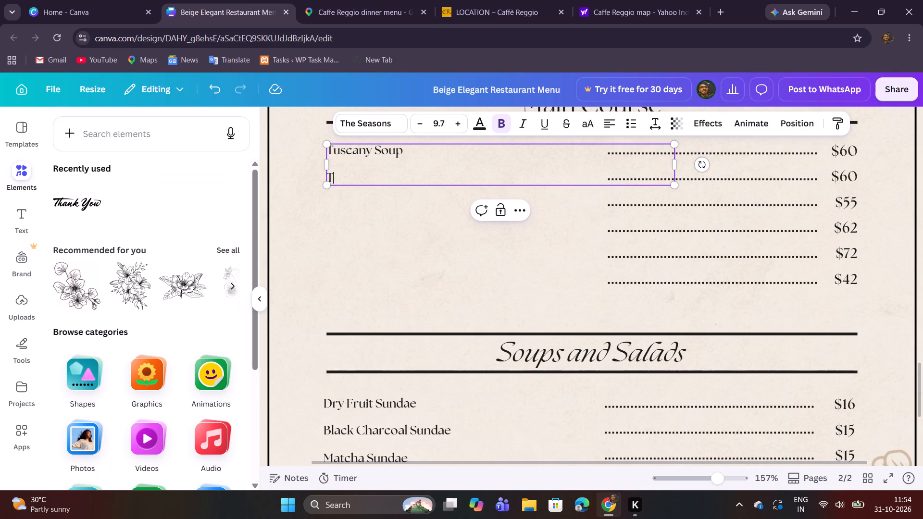
pyautogui.write('omato')
pyautogui.press('space')
pyautogui.write('Soup')
pyautogui.press('Return')
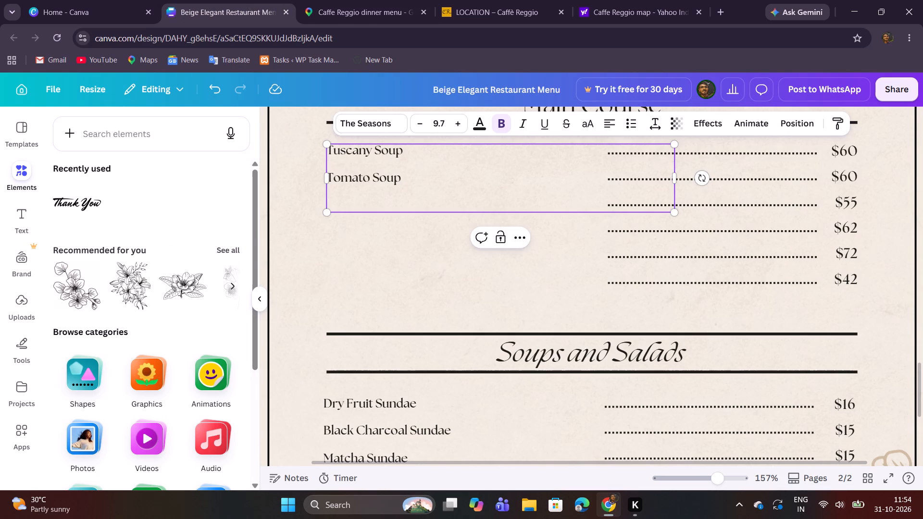
# Add Caprese and Avocado and Tomato Salad as the third and fourth Main Course items, checking the dinner menu photo.
pyautogui.click(320, 0)
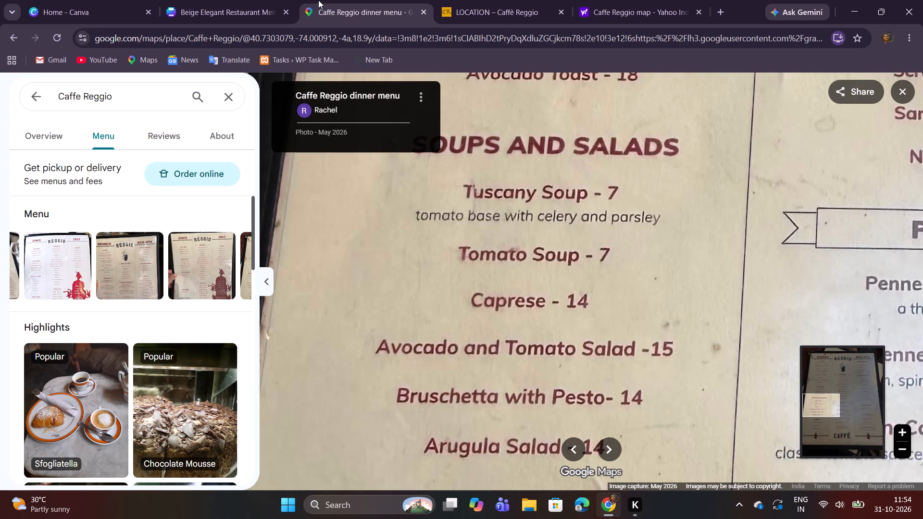
pyautogui.click(219, 0)
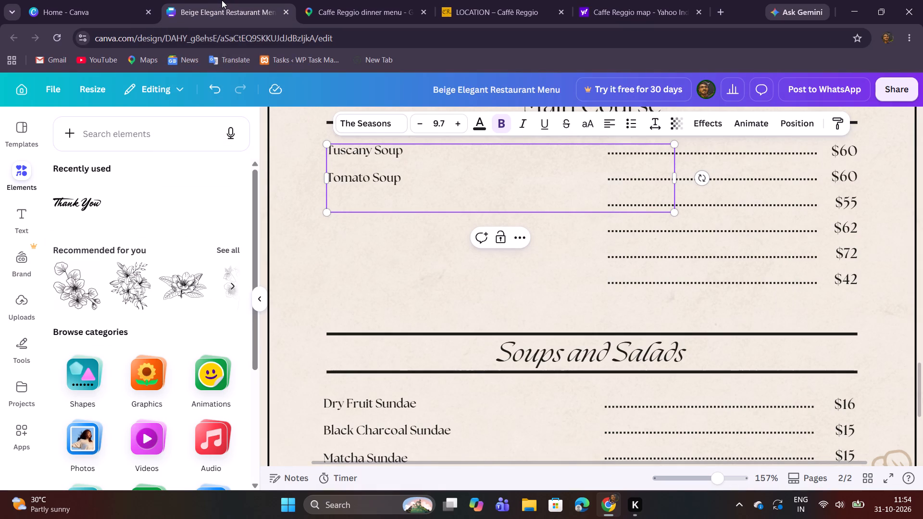
pyautogui.write('Caprese')
pyautogui.click(327, 0)
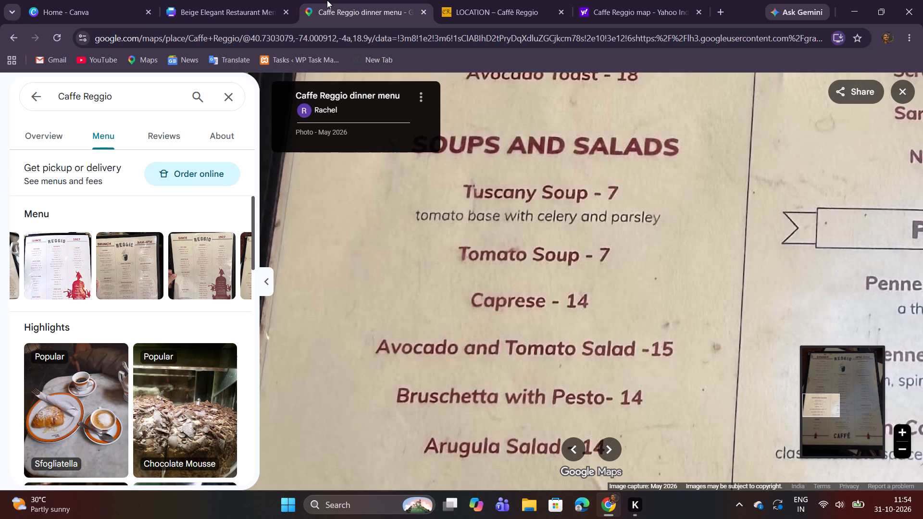
pyautogui.moveTo(422, 245); pyautogui.dragTo(424, 215)
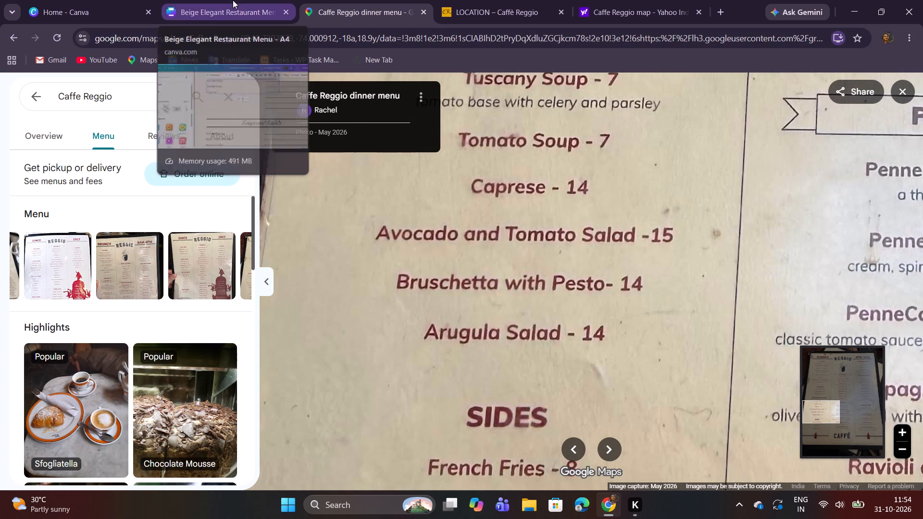
pyautogui.click(233, 0)
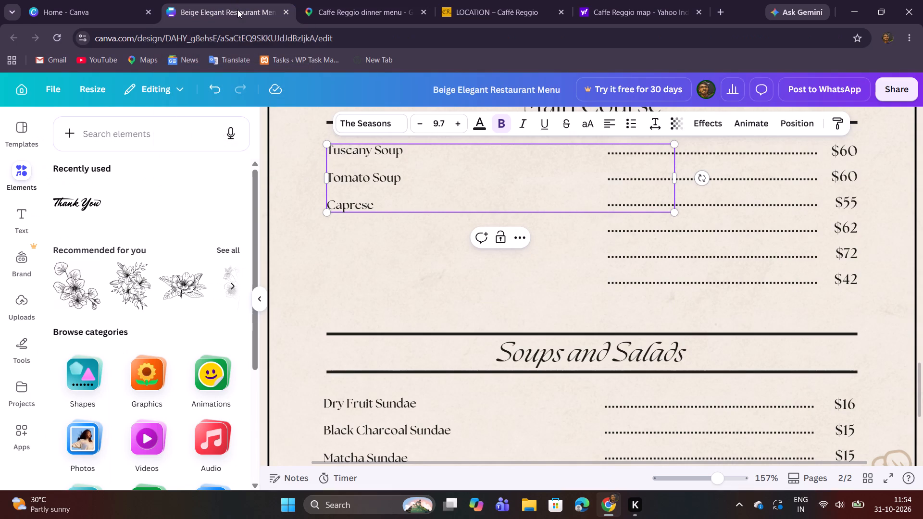
pyautogui.press('Return')
pyautogui.write('Avocado')
pyautogui.press('space')
pyautogui.write('and')
pyautogui.press('space')
pyautogui.click(373, 0)
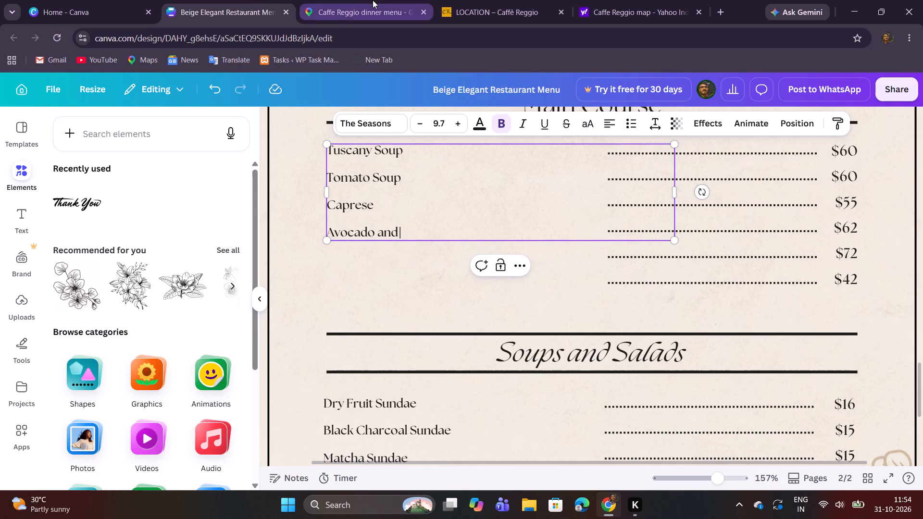
pyautogui.click(244, 0)
pyautogui.write('Tomato Salad')
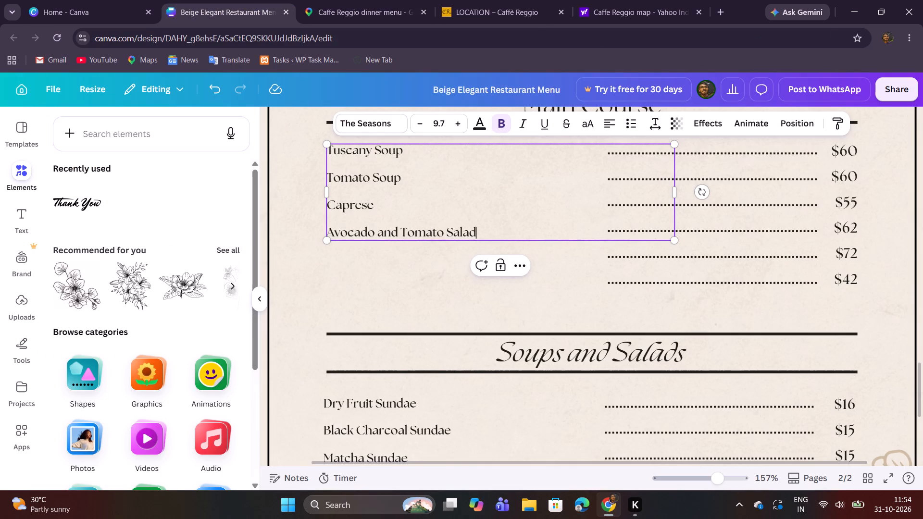
pyautogui.press('Return')
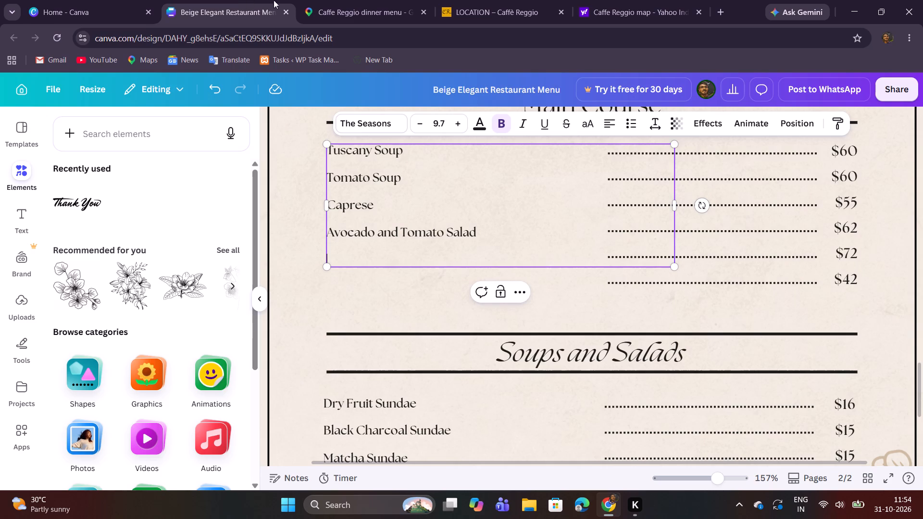
# Add Bruschetta with Pesto as the fifth Main Course item, checking its spelling in the dinner menu photo.
pyautogui.click(319, 9)
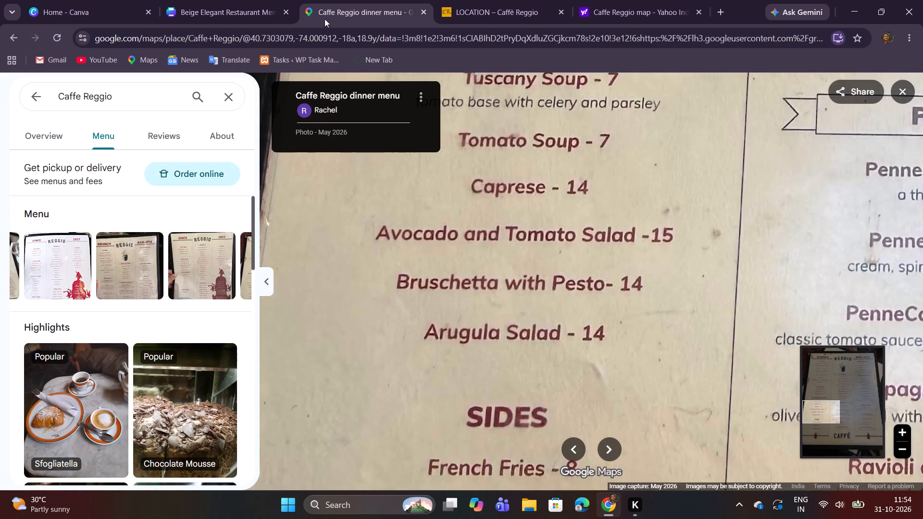
pyautogui.click(202, 0)
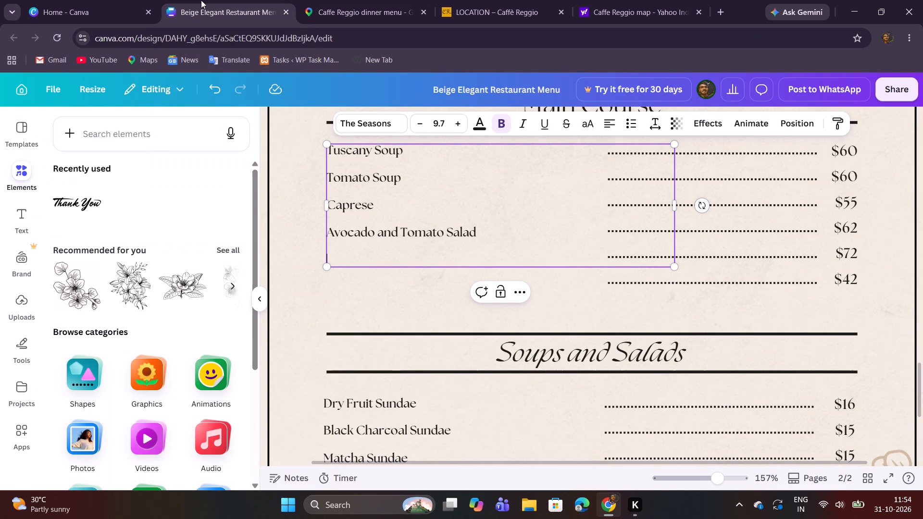
pyautogui.write('Brus')
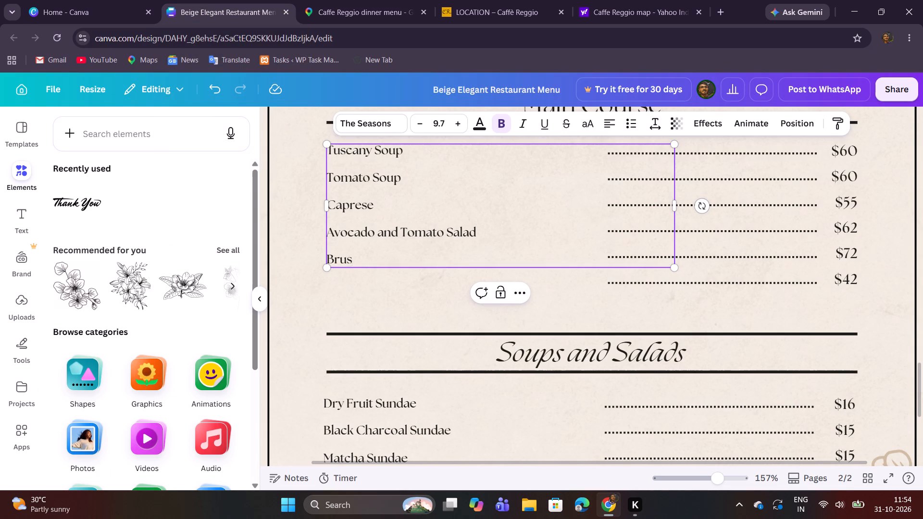
pyautogui.click(324, 0)
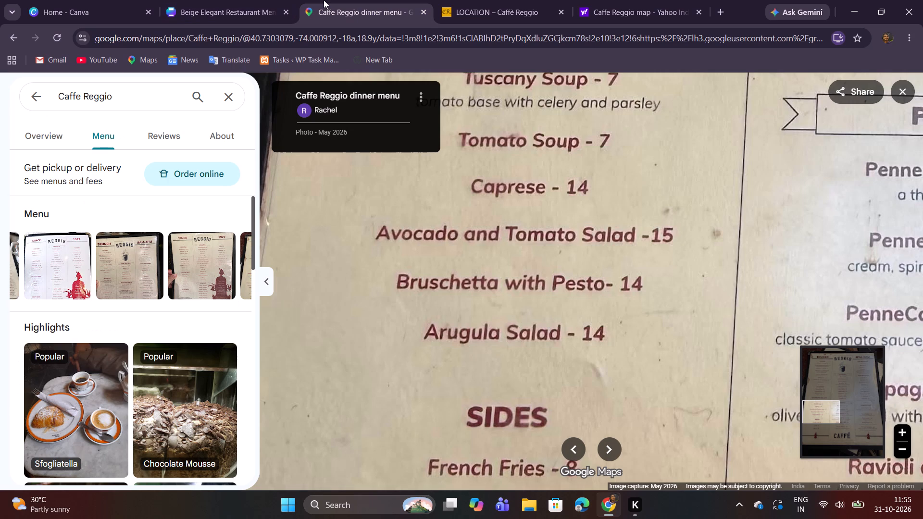
pyautogui.click(255, 0)
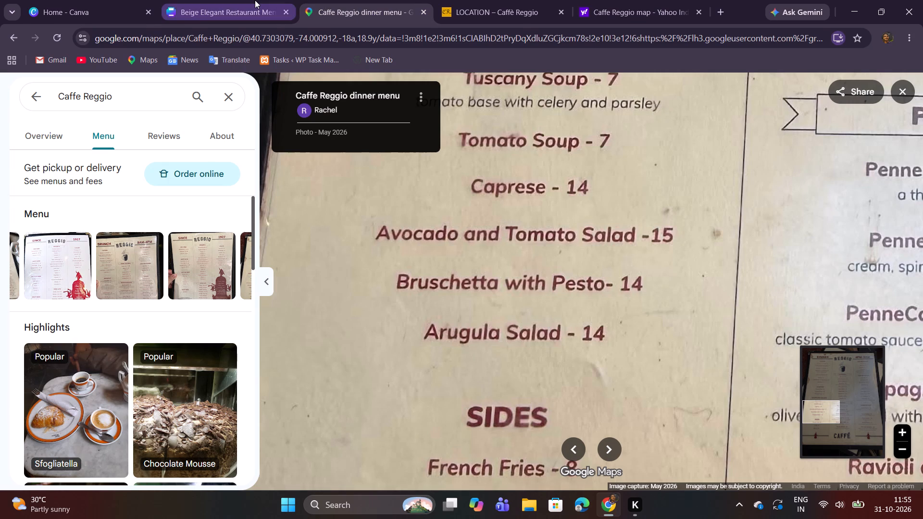
pyautogui.write('chetta And')
pyautogui.press('space')
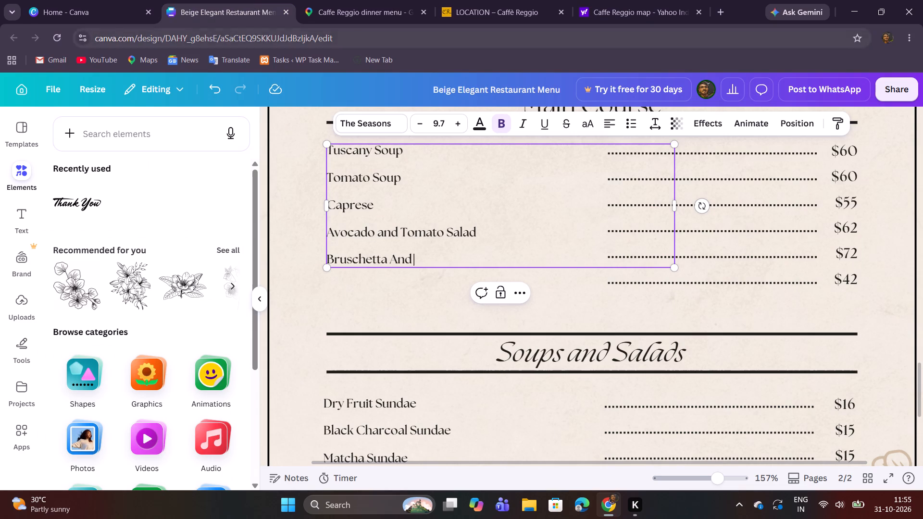
pyautogui.click(384, 0)
pyautogui.click(260, 0)
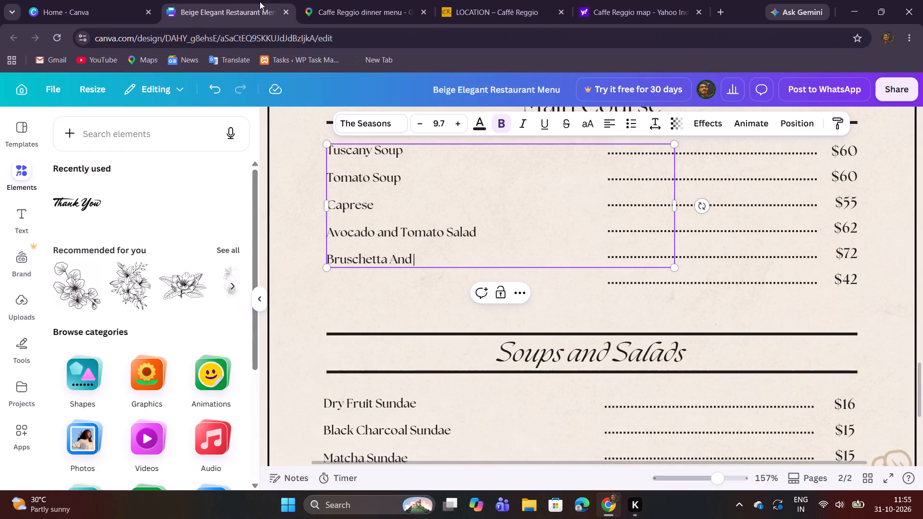
pyautogui.press('BackSpace')
pyautogui.press('BackSpace')
pyautogui.press('BackSpace')
pyautogui.press('BackSpace')
pyautogui.write('with Pesto')
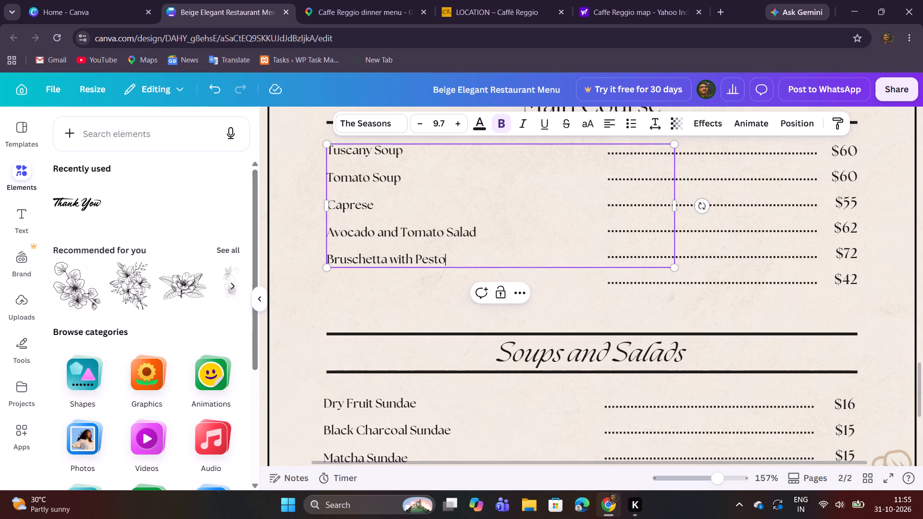
pyautogui.press('Return')
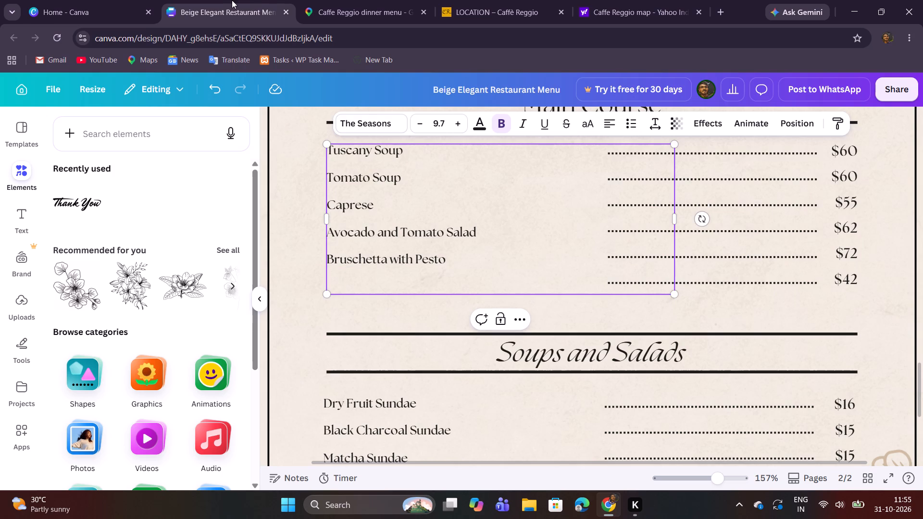
# Add Arugula Salad as the last Main Course item, following the dinner menu photo, and finish editing the list.
pyautogui.click(307, 0)
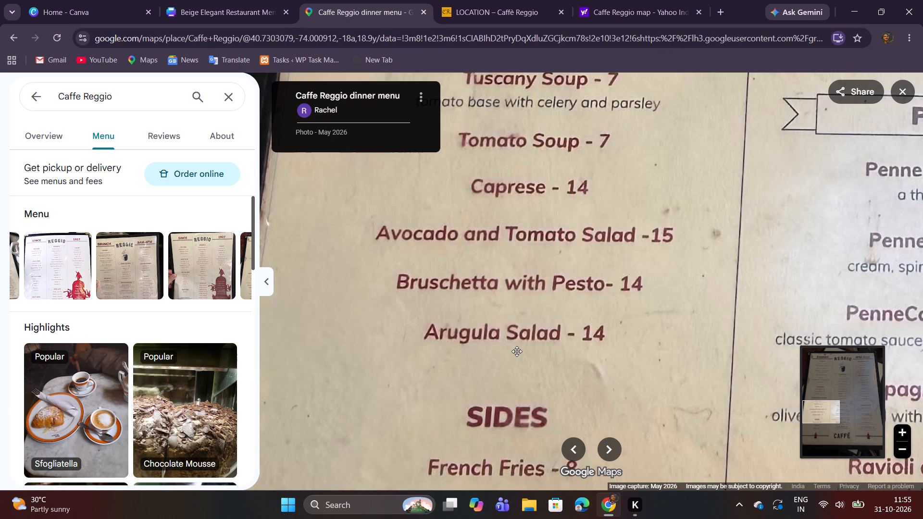
pyautogui.click(251, 9)
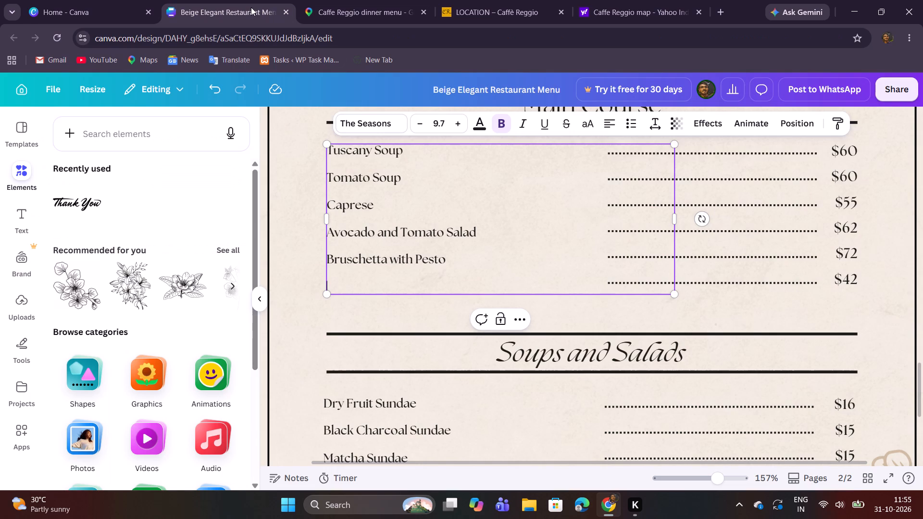
pyautogui.write('Arugula Salad')
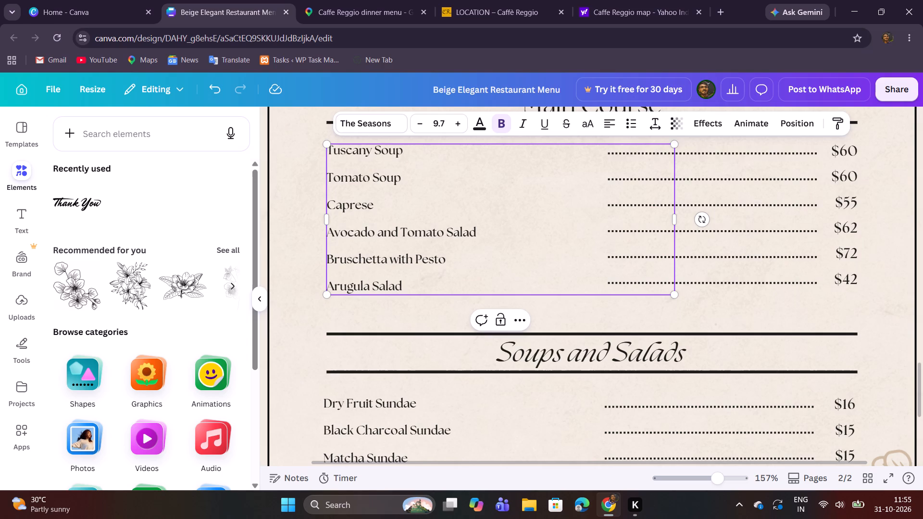
pyautogui.click(393, 313)
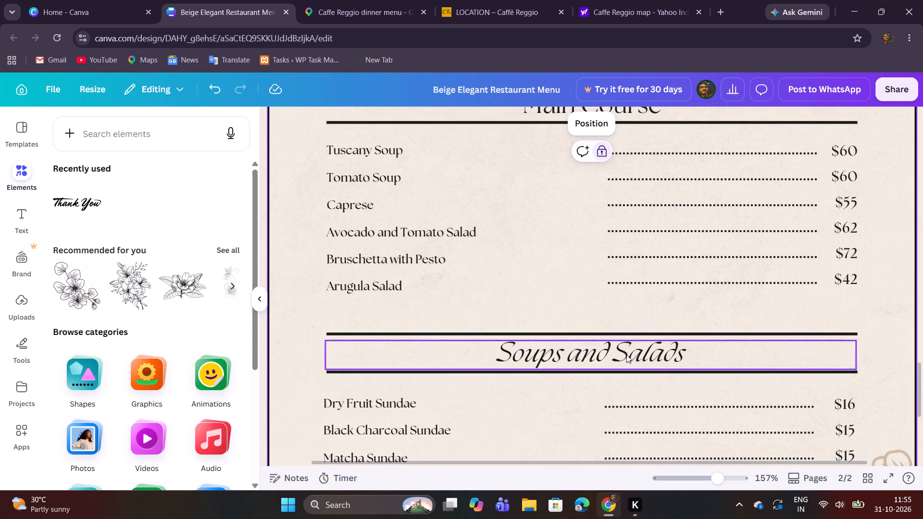
# Set the Tuscany Soup and Tomato Soup prices to $7 each, following the Caffe Reggio dinner menu photo.
pyautogui.scroll(1, 664, 309)
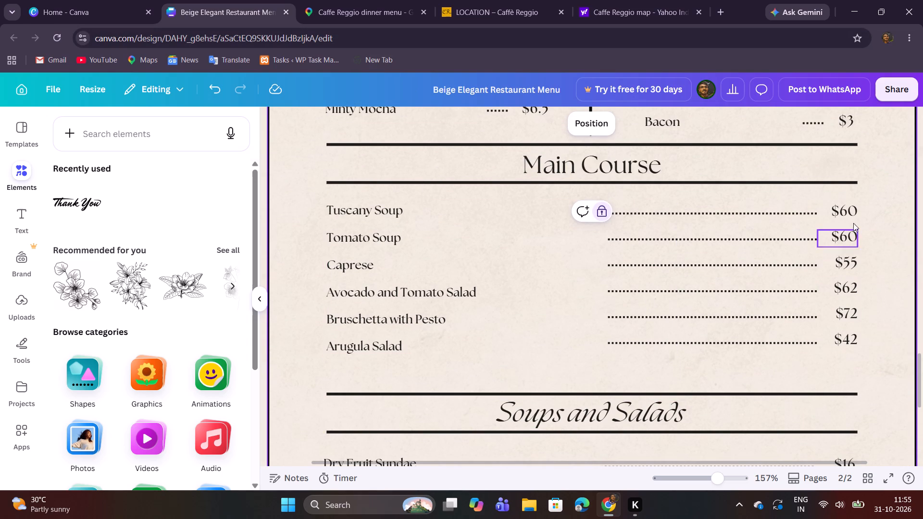
pyautogui.click(358, 4)
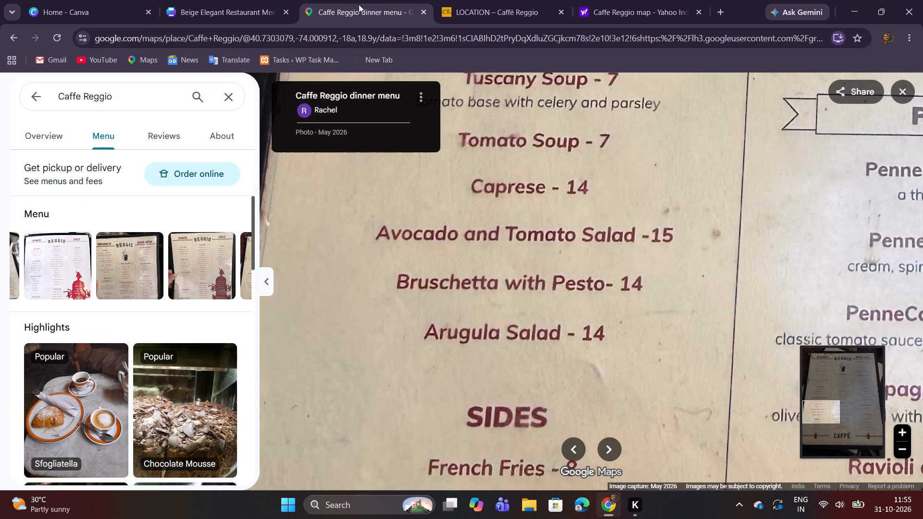
pyautogui.scroll(1, 572, 238)
pyautogui.scroll(-2, 572, 238)
pyautogui.moveTo(585, 232); pyautogui.dragTo(585, 248)
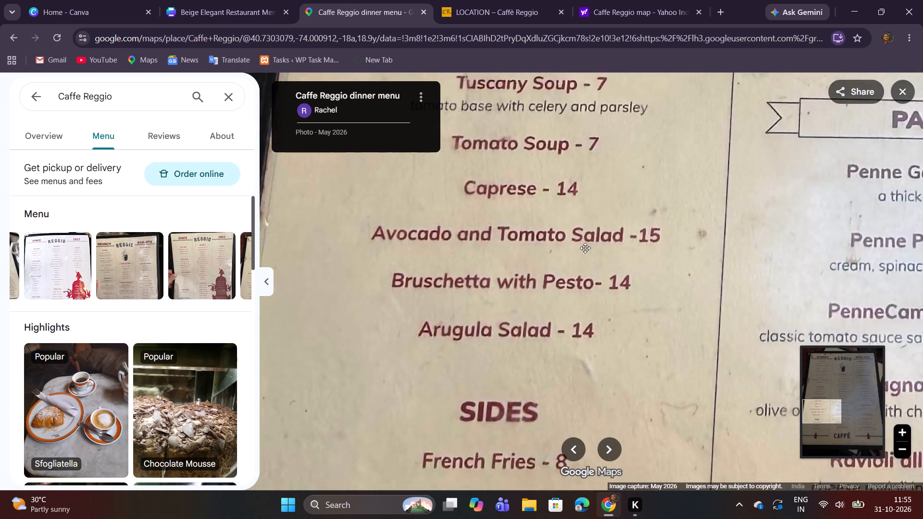
pyautogui.moveTo(585, 248); pyautogui.dragTo(585, 249)
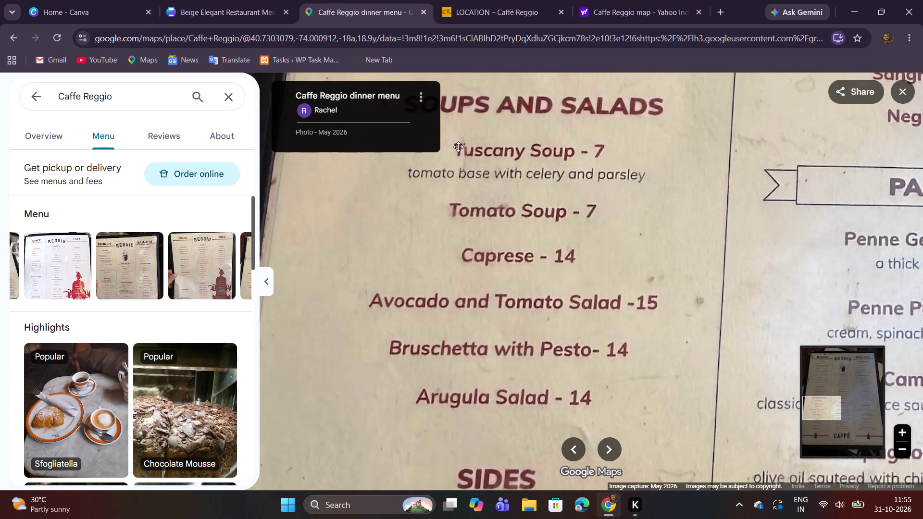
pyautogui.click(227, 10)
pyautogui.doubleClick(851, 206)
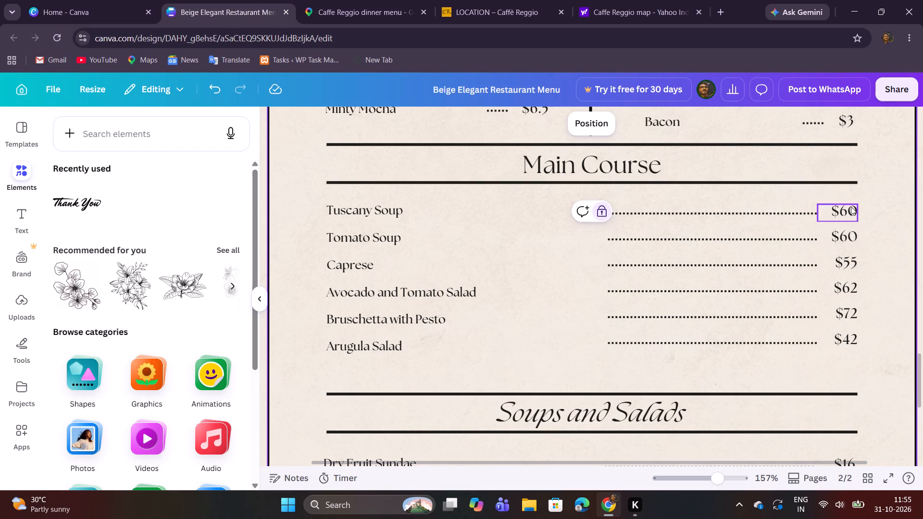
pyautogui.click(843, 213)
pyautogui.moveTo(843, 213); pyautogui.dragTo(848, 213)
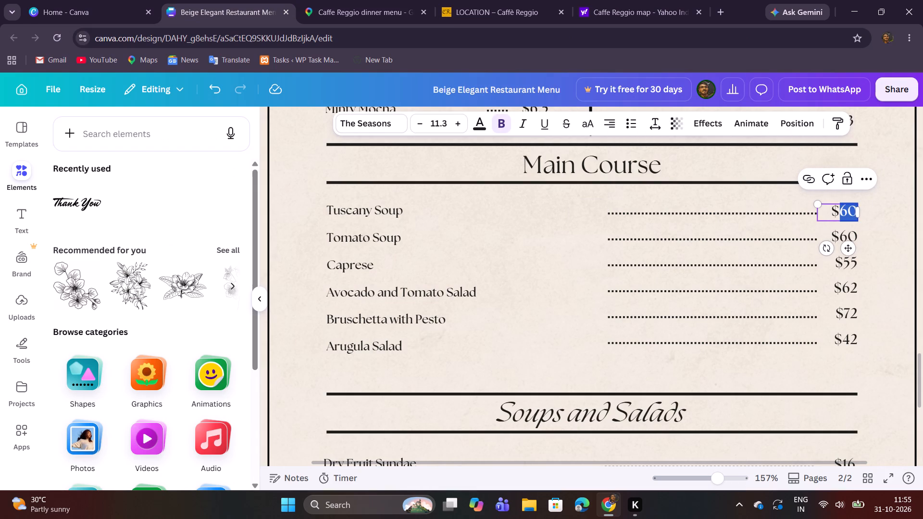
pyautogui.press('7')
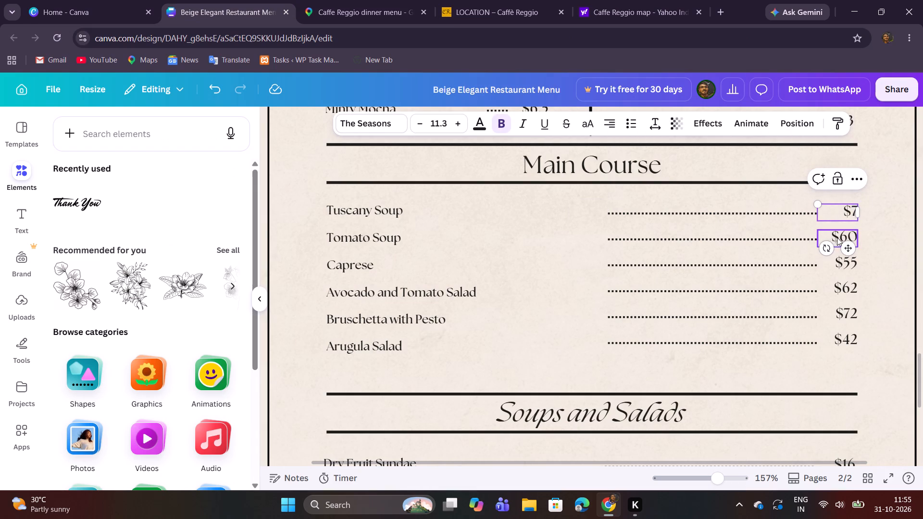
pyautogui.doubleClick(837, 237)
pyautogui.click(841, 238)
pyautogui.moveTo(841, 237); pyautogui.dragTo(846, 238)
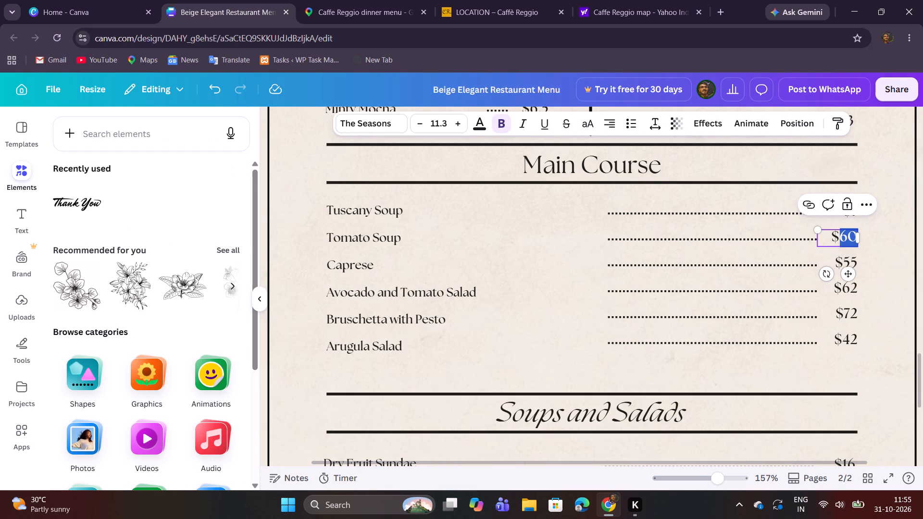
pyautogui.press('7')
# Set the Caprese price to $14 and the Avocado and Tomato Salad price to $15, checking the dinner menu photo.
pyautogui.doubleClick(849, 264)
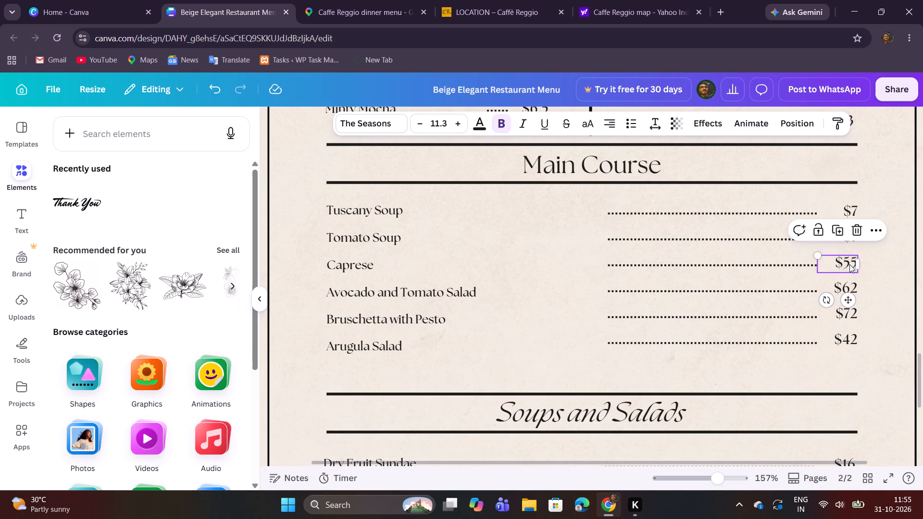
pyautogui.doubleClick(846, 266)
pyautogui.write('14')
pyautogui.click(306, 0)
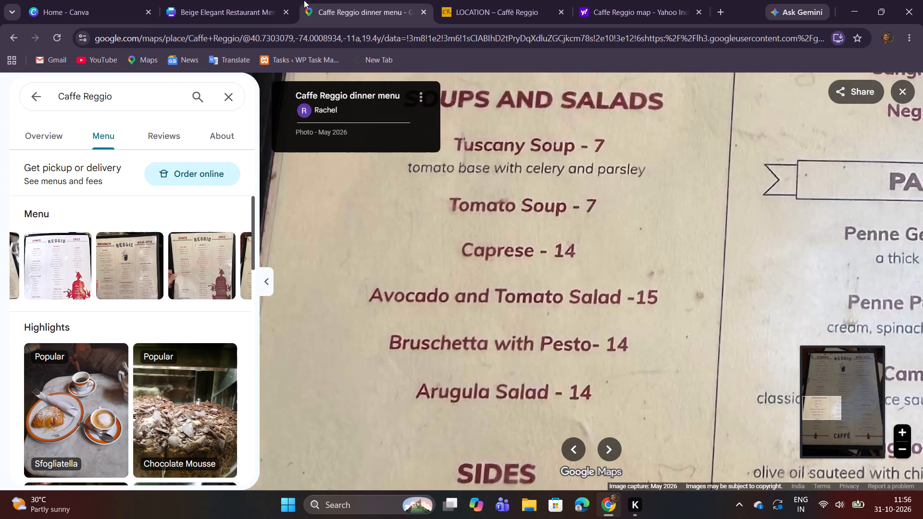
pyautogui.click(241, 0)
pyautogui.doubleClick(846, 288)
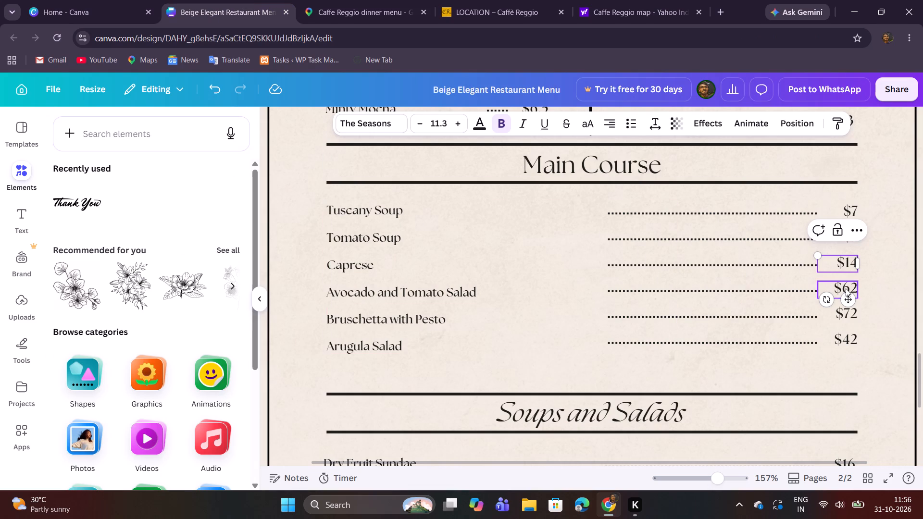
pyautogui.click(847, 288)
pyautogui.click(846, 288)
pyautogui.moveTo(846, 288); pyautogui.dragTo(852, 288)
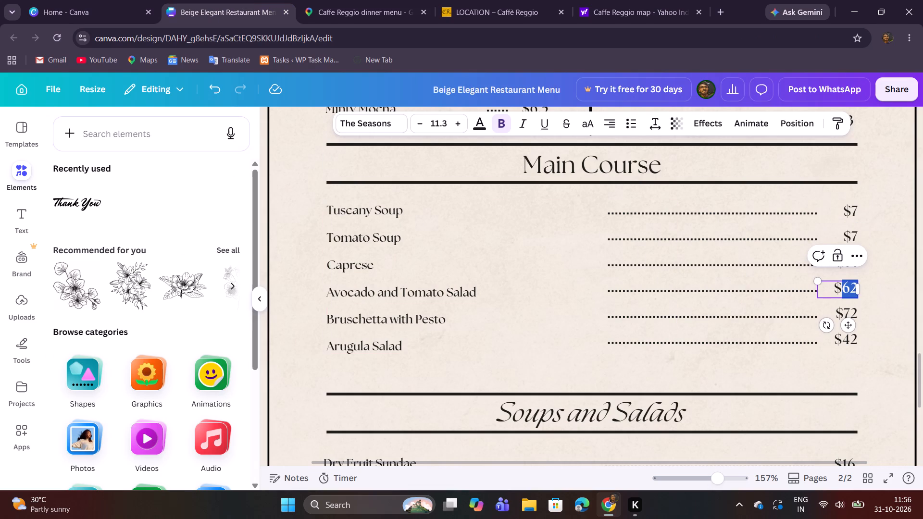
pyautogui.moveTo(852, 288); pyautogui.dragTo(853, 289)
pyautogui.press('1')
pyautogui.press('5')
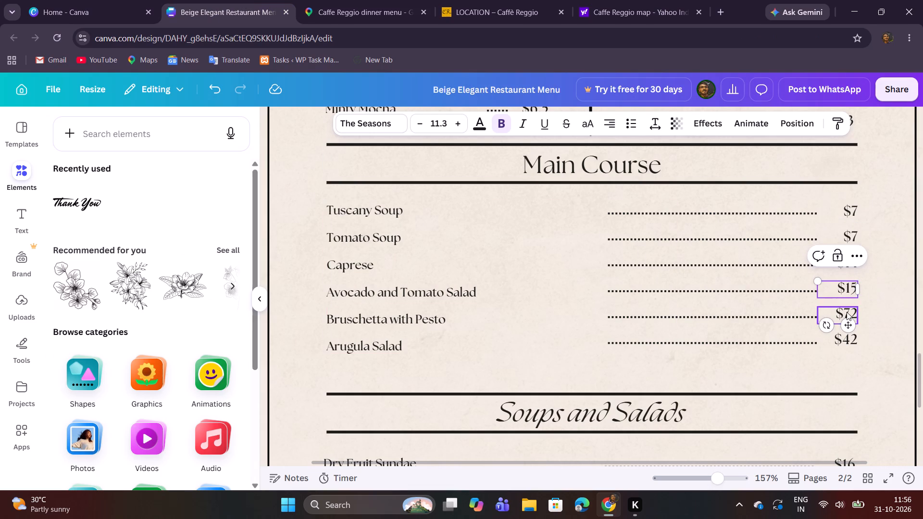
# Set the Bruschetta with Pesto and Arugula Salad prices to $14 each and finish editing.
pyautogui.doubleClick(848, 312)
pyautogui.doubleClick(846, 312)
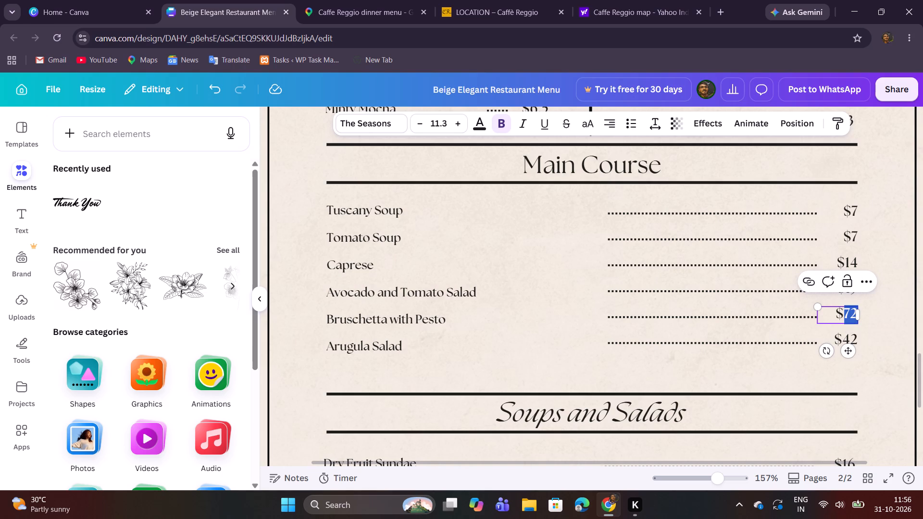
pyautogui.write('14')
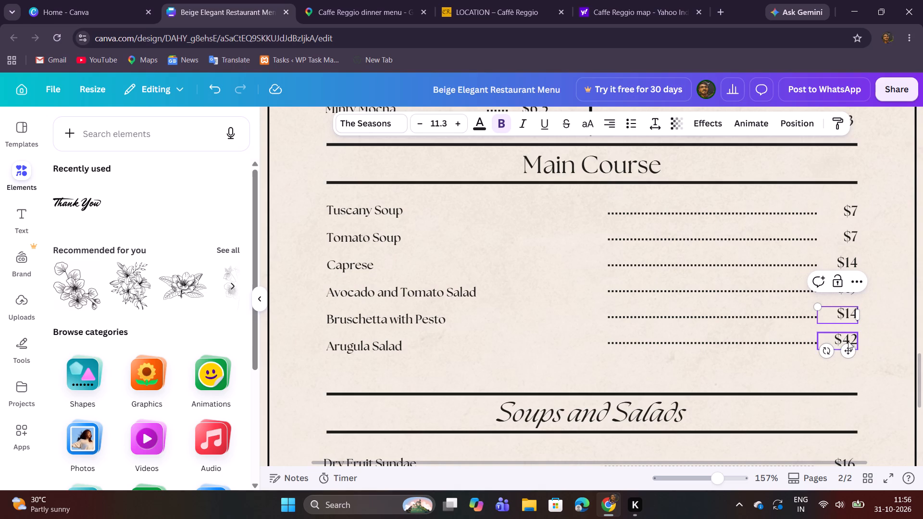
pyautogui.doubleClick(849, 340)
pyautogui.click(847, 340)
pyautogui.click(845, 341)
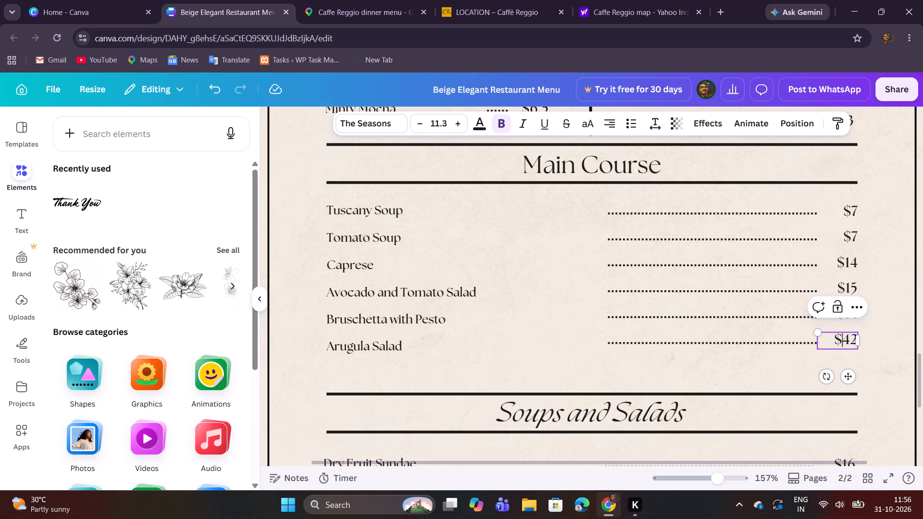
pyautogui.moveTo(846, 341); pyautogui.dragTo(850, 342)
pyautogui.write('14')
pyautogui.click(875, 342)
# Duplicate the small description under Double Espresso with Liquor and place the copy beneath Tuscany Soup in Main Course.
pyautogui.scroll(-2, 898, 348)
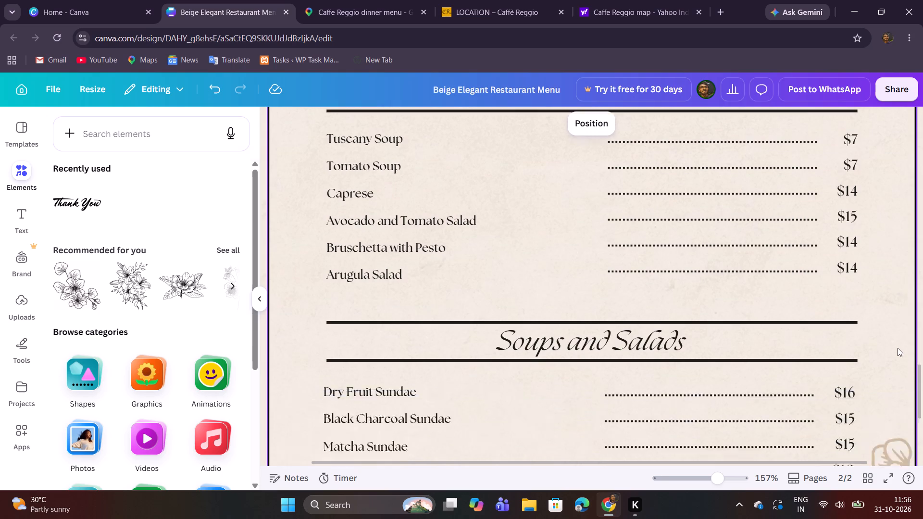
pyautogui.scroll(5, 898, 348)
pyautogui.scroll(1, 575, 266)
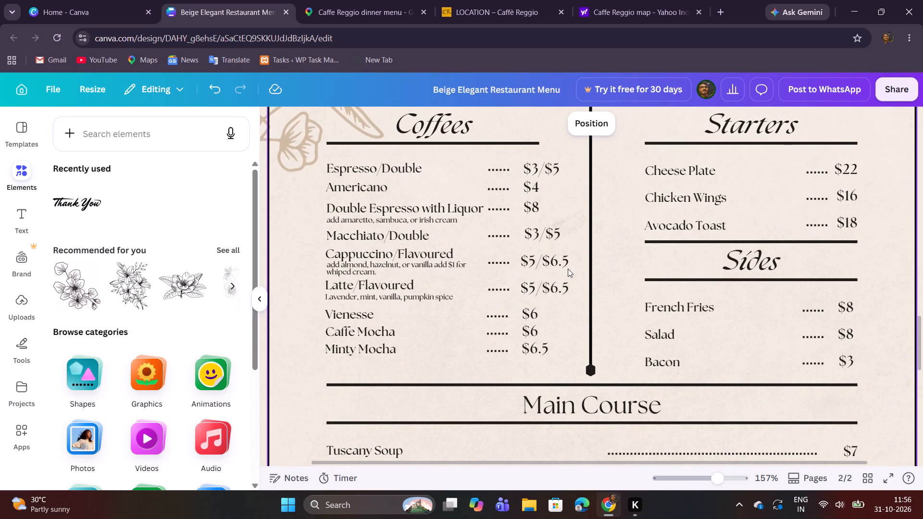
pyautogui.click(439, 221)
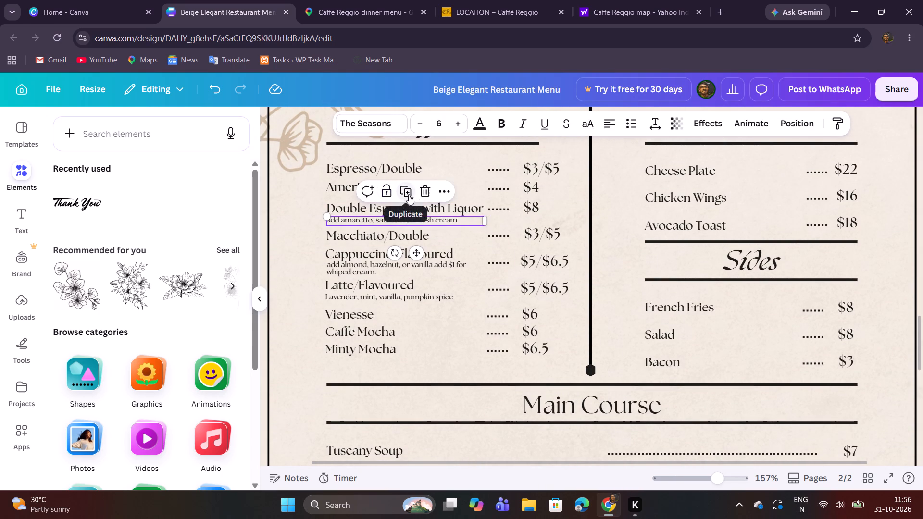
pyautogui.click(409, 194)
pyautogui.moveTo(433, 265); pyautogui.dragTo(429, 278)
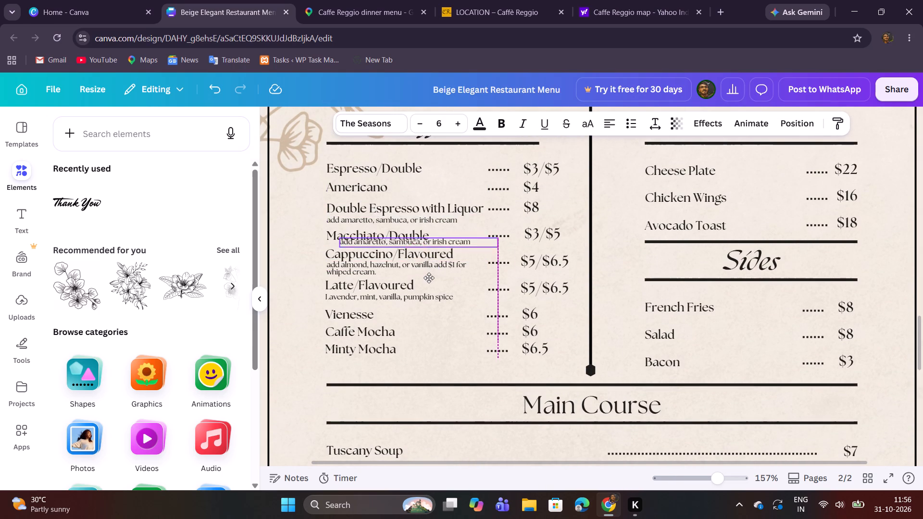
pyautogui.moveTo(429, 278); pyautogui.dragTo(426, 262)
pyautogui.scroll(-3, 428, 279)
pyautogui.scroll(1, 426, 262)
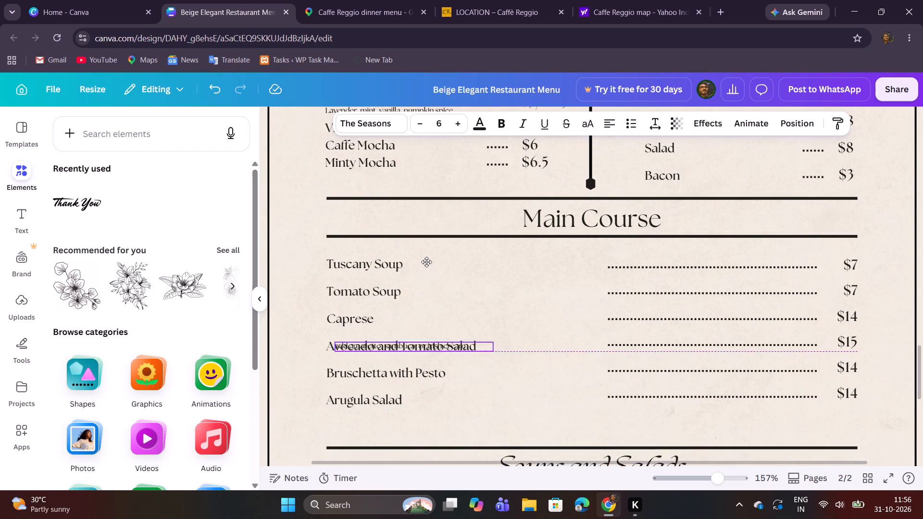
pyautogui.moveTo(426, 262); pyautogui.dragTo(418, 311)
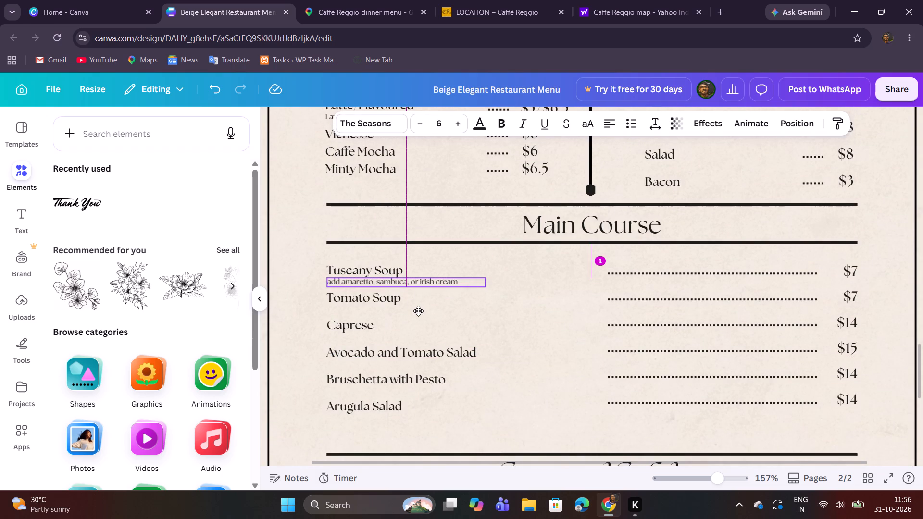
pyautogui.moveTo(418, 311); pyautogui.dragTo(421, 310)
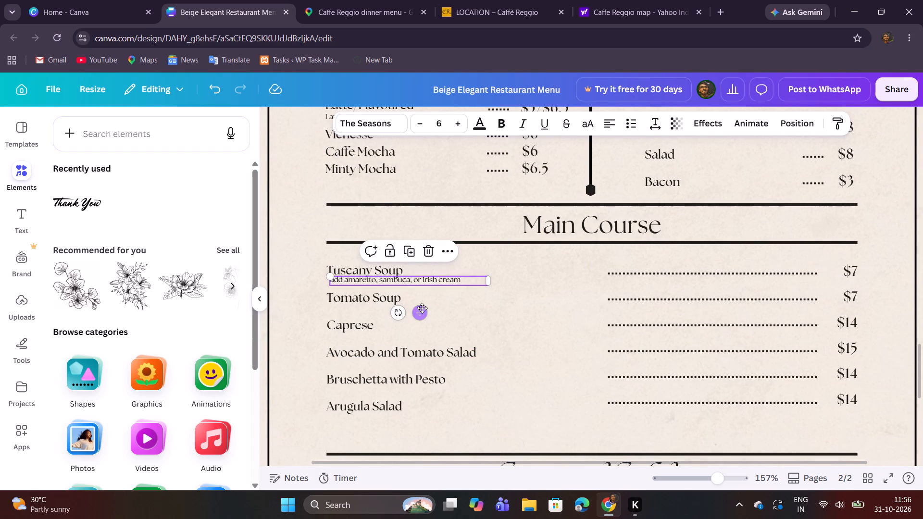
pyautogui.click(420, 314)
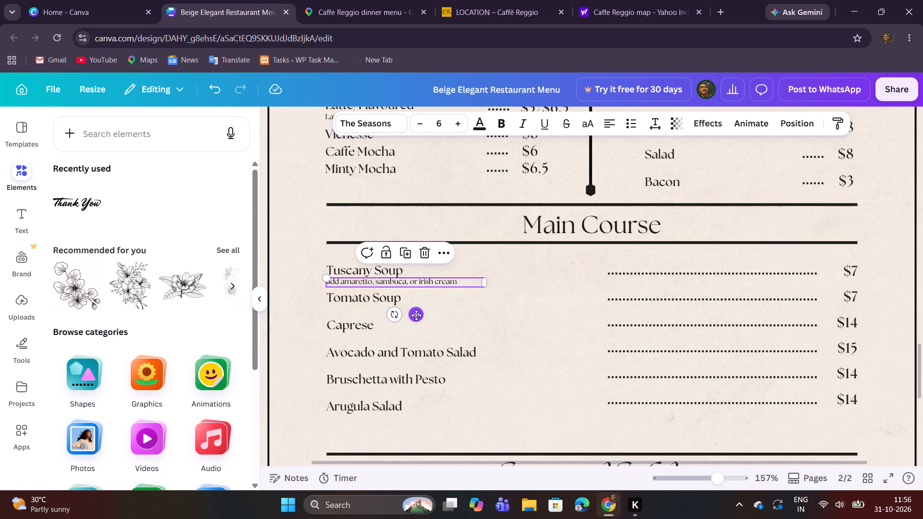
pyautogui.click(447, 316)
pyautogui.click(486, 240)
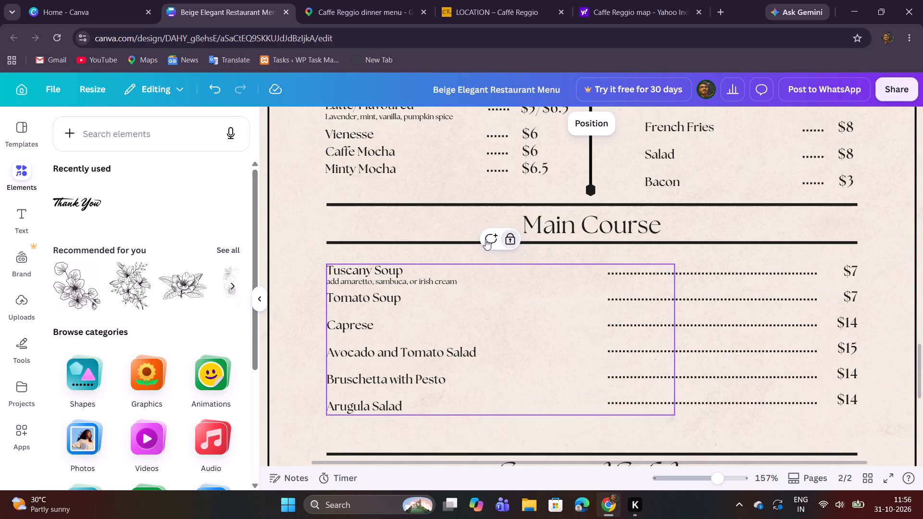
# Nudge the copied description slightly closer beneath the Tuscany Soup line.
pyautogui.click(391, 283)
pyautogui.click(416, 312)
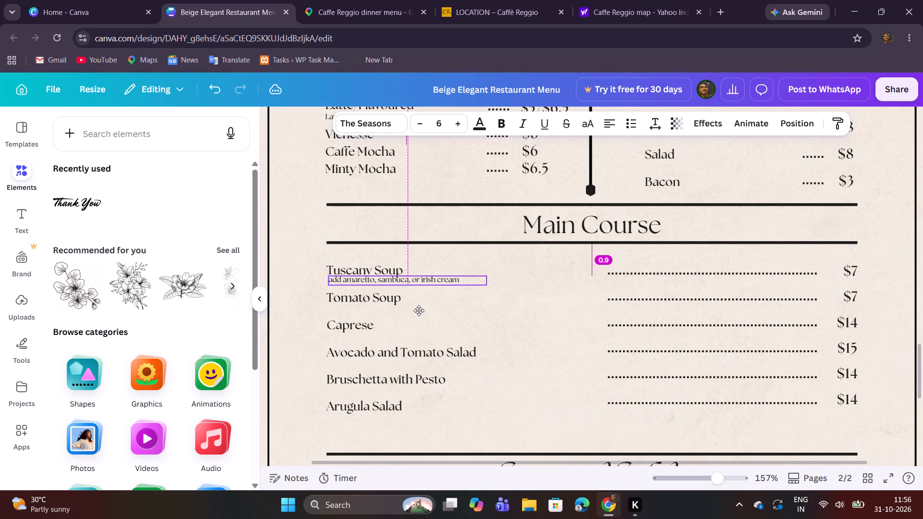
pyautogui.click(416, 328)
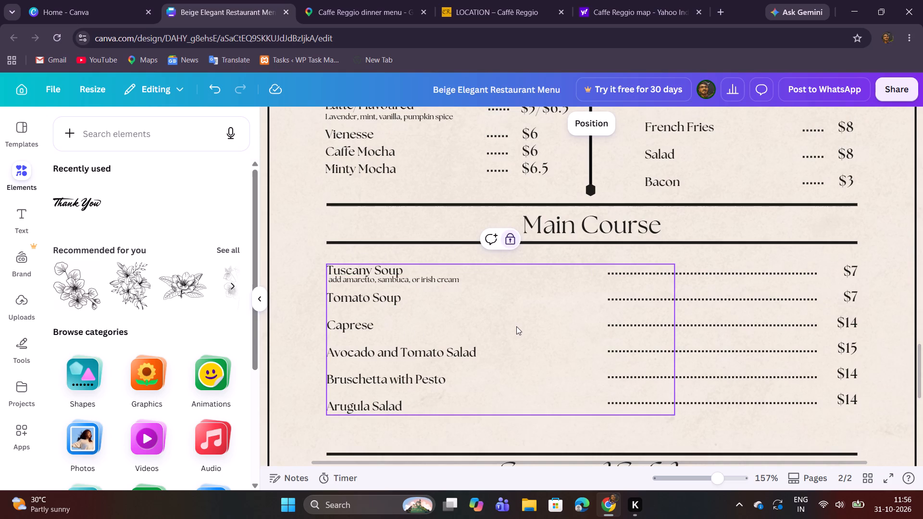
# Replace the copied description under Tuscany Soup with "tomato base with celery and parsley", checking the wording against the dinner menu photo.
pyautogui.click(323, 0)
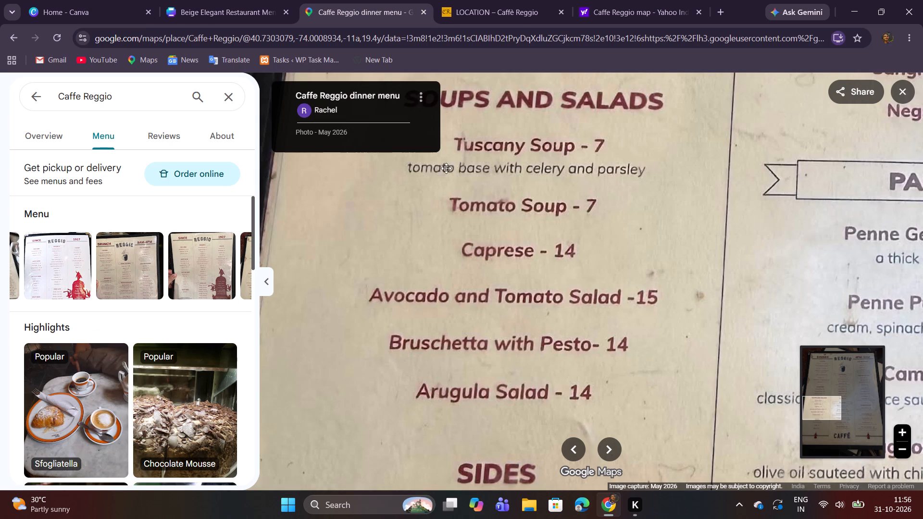
pyautogui.moveTo(467, 187); pyautogui.dragTo(461, 217)
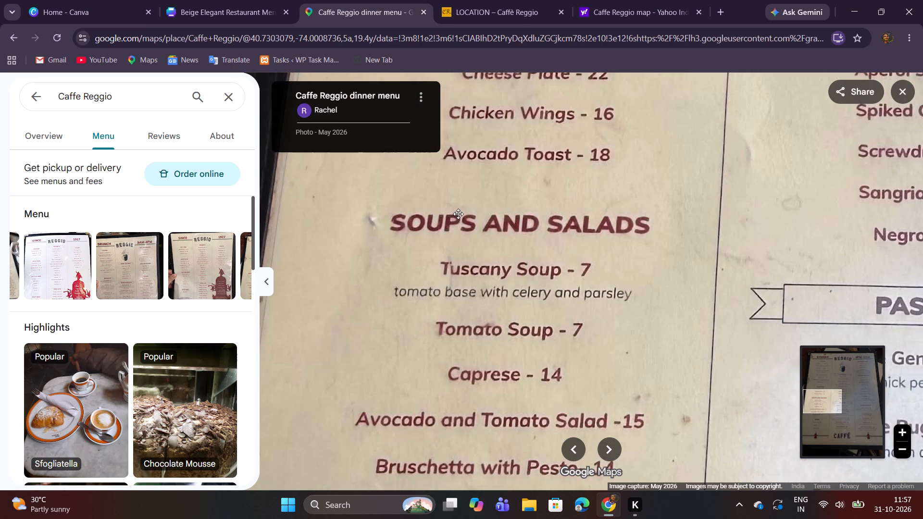
pyautogui.click(227, 5)
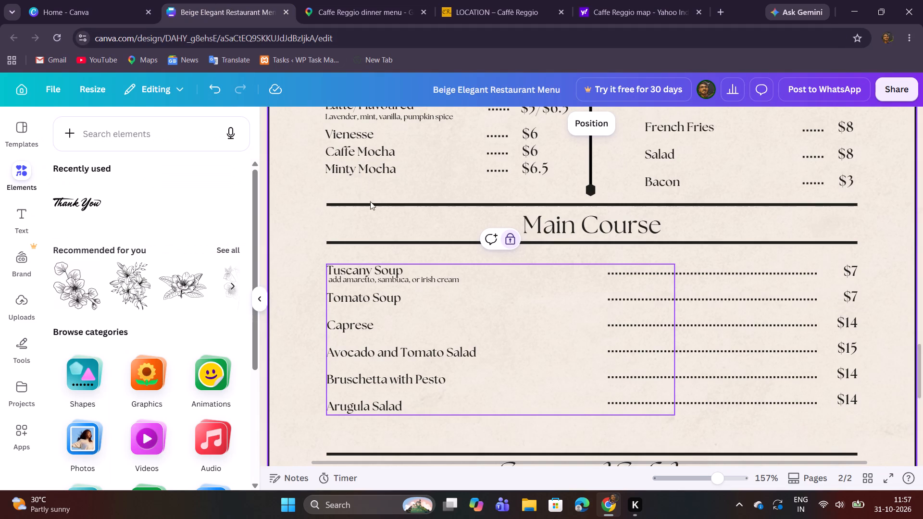
pyautogui.doubleClick(394, 279)
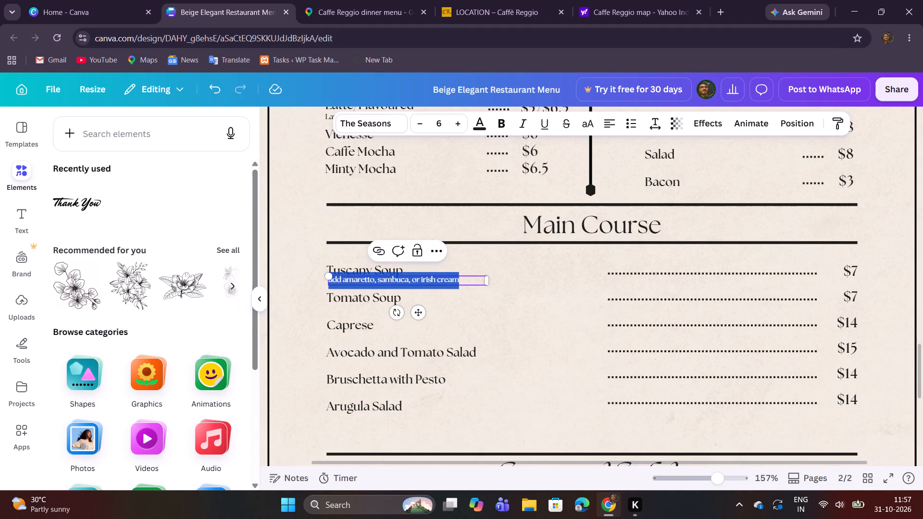
pyautogui.press('t')
pyautogui.write('omato base')
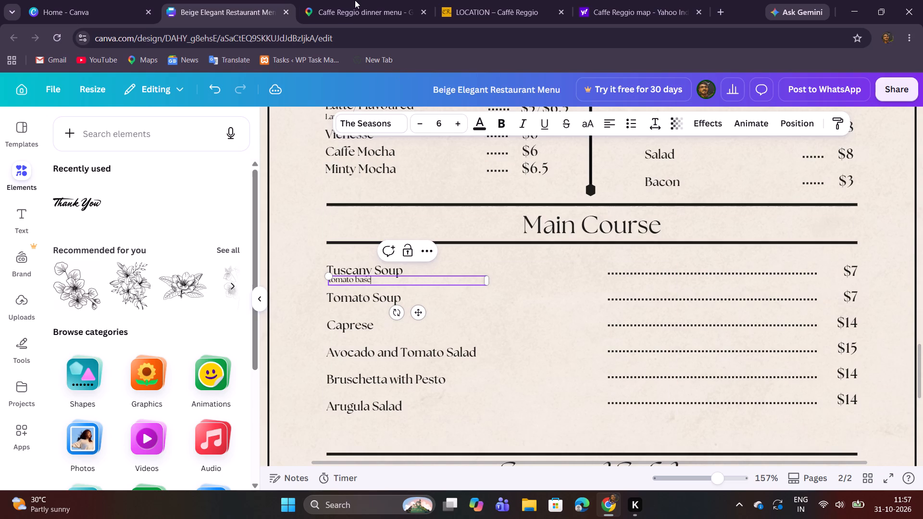
pyautogui.click(355, 0)
pyautogui.click(215, 0)
pyautogui.write('wit')
pyautogui.press('BackSpace')
pyautogui.press('BackSpace')
pyautogui.press('BackSpace')
pyautogui.press('space')
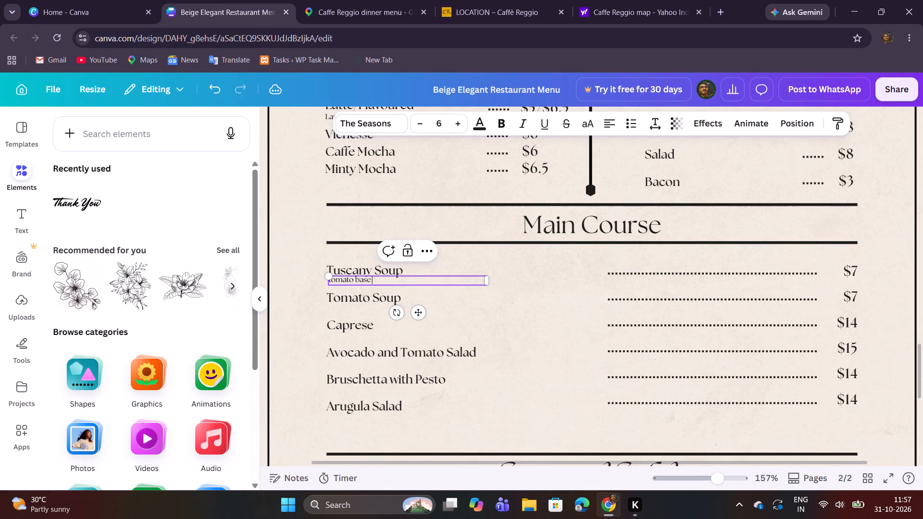
pyautogui.write('with celery')
pyautogui.press('space')
pyautogui.click(308, 0)
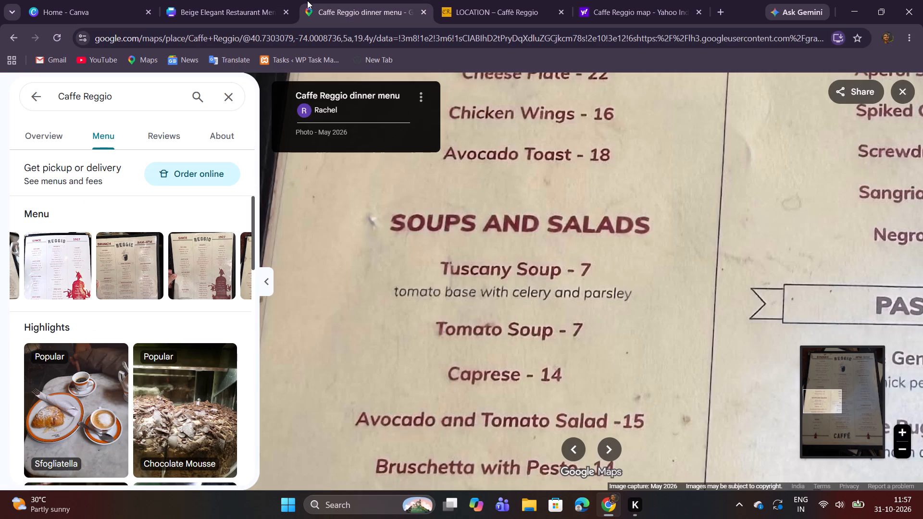
pyautogui.click(232, 0)
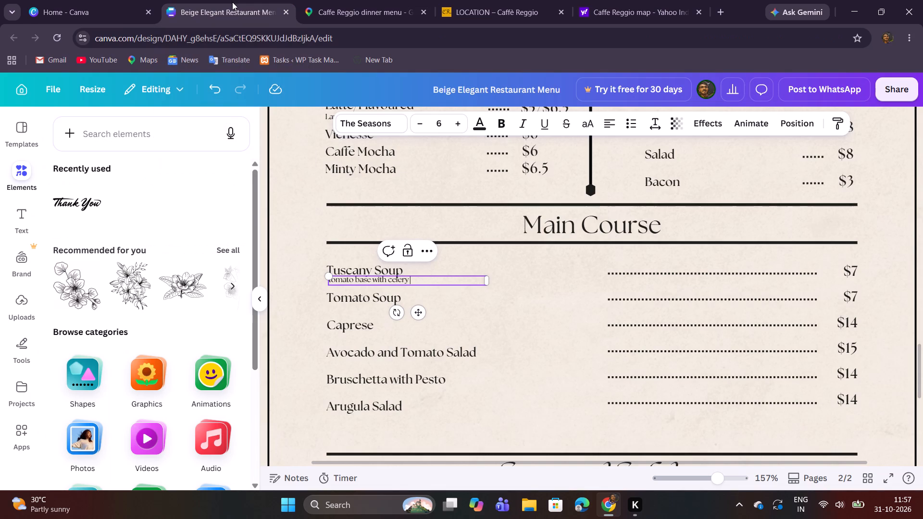
pyautogui.write('and pa')
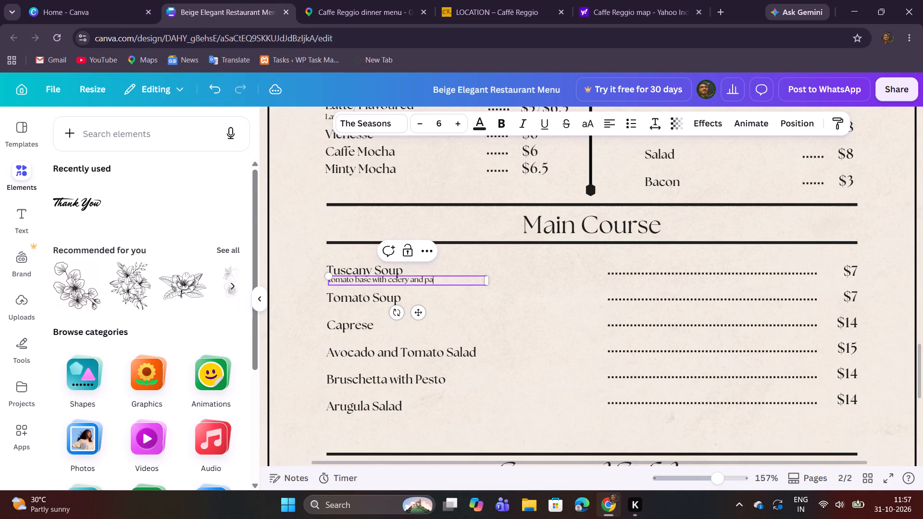
pyautogui.write('rs')
pyautogui.write('ley')
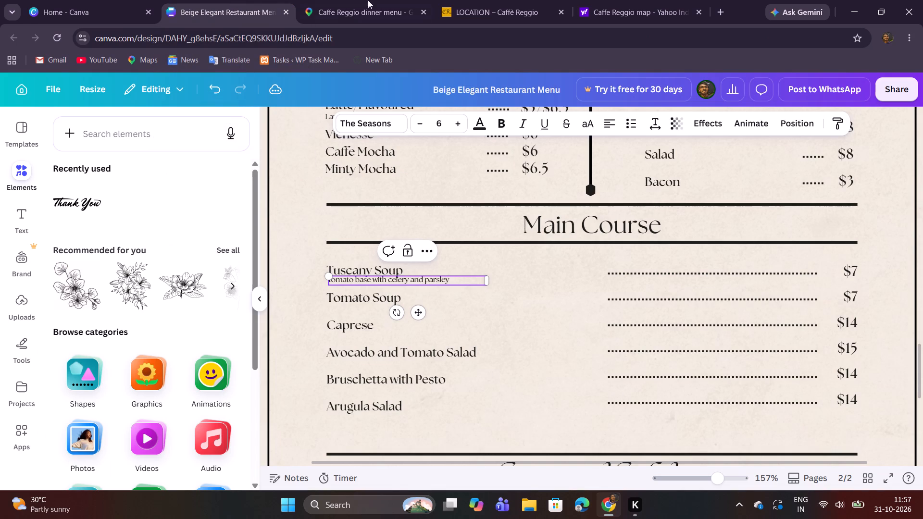
pyautogui.click(372, 0)
pyautogui.click(231, 0)
pyautogui.click(469, 256)
# Move the Tuscany Soup description slightly down and to the left, aligning its left edge with the item names.
pyautogui.click(450, 277)
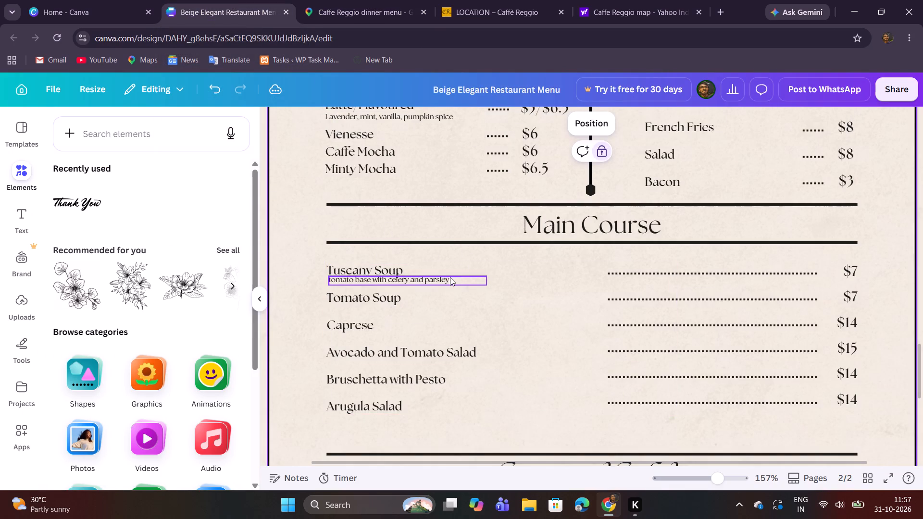
pyautogui.click(419, 310)
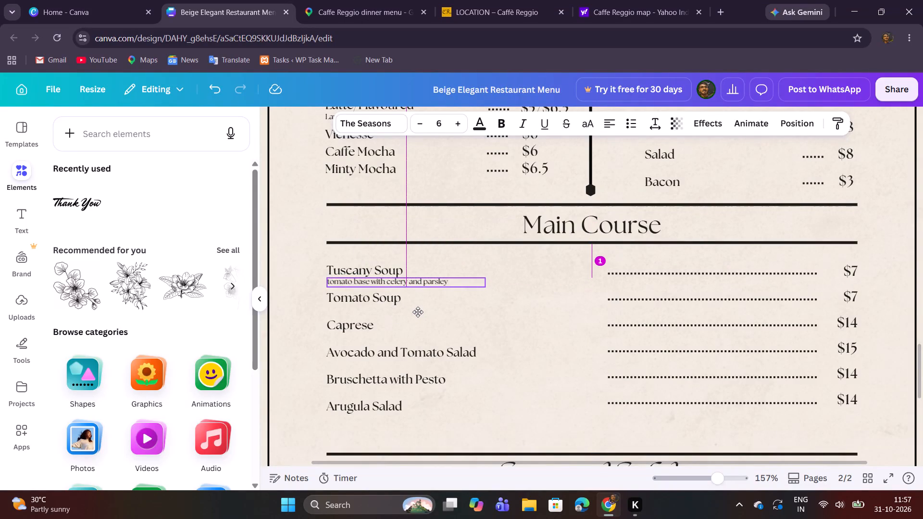
pyautogui.click(426, 217)
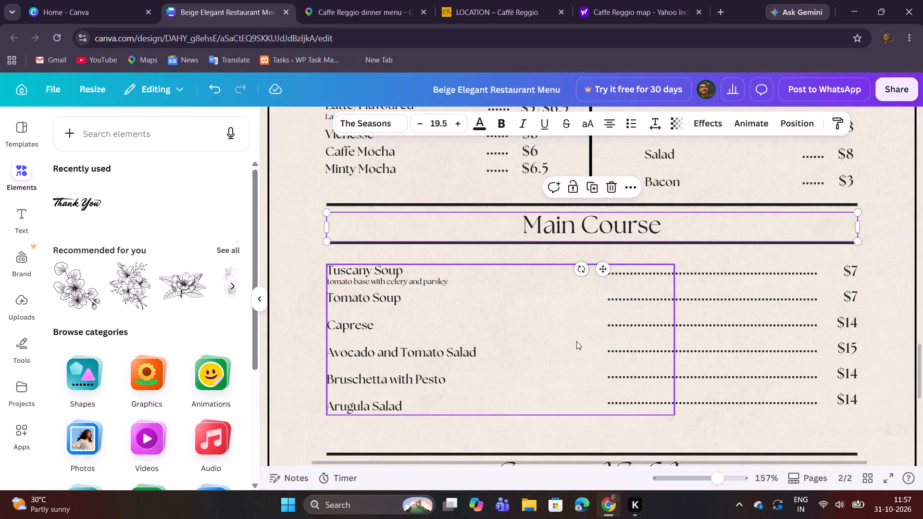
pyautogui.click(419, 283)
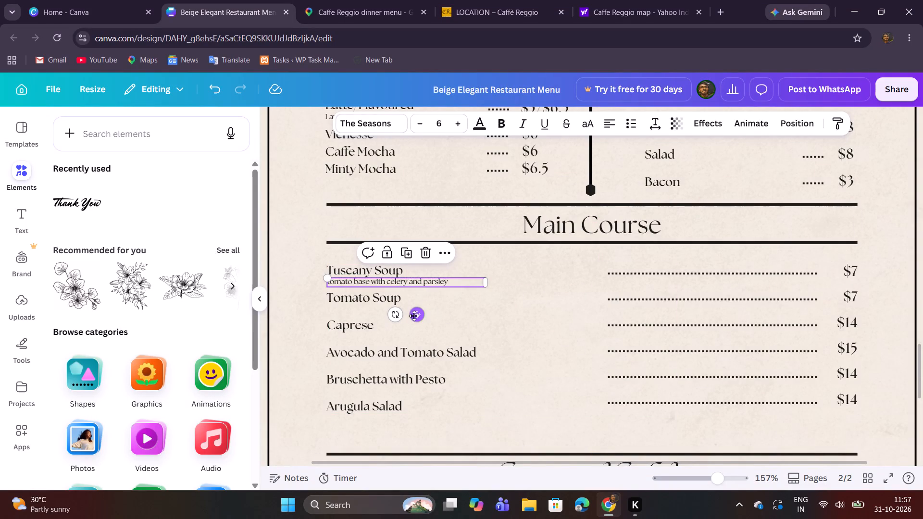
pyautogui.click(414, 316)
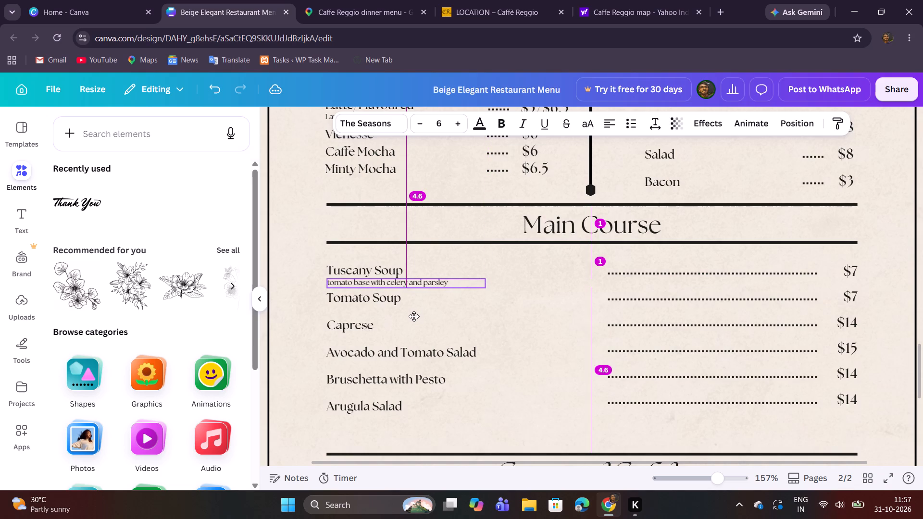
pyautogui.click(450, 213)
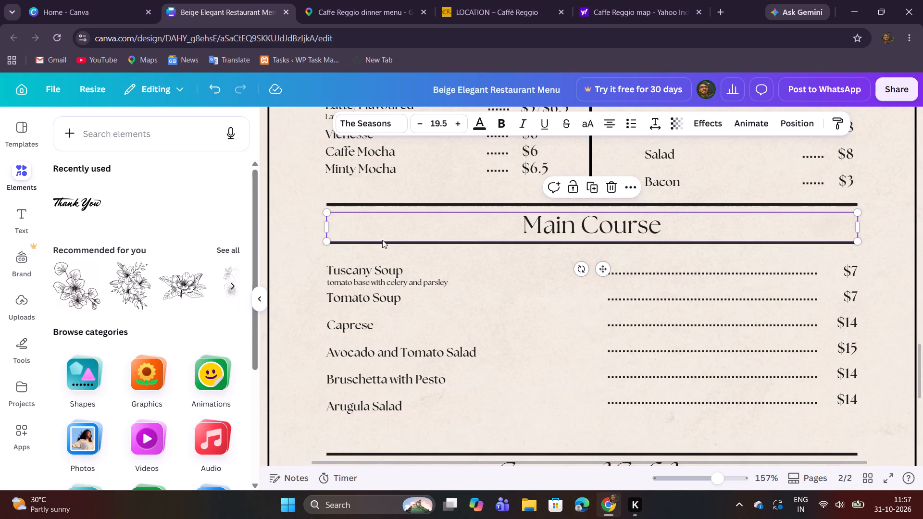
pyautogui.click(304, 253)
# Copy the "Soups and Salads" text from the lower section heading and replace the Main Course heading with it.
pyautogui.scroll(-2, 651, 351)
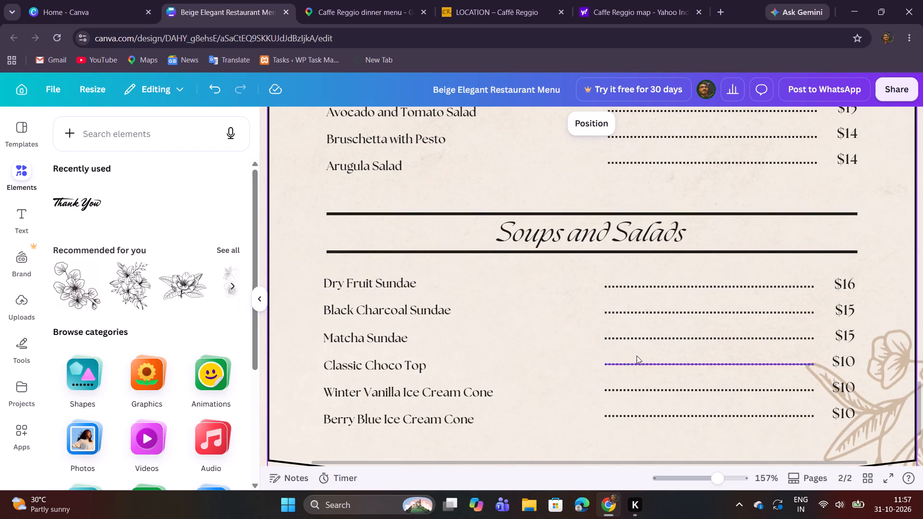
pyautogui.doubleClick(592, 237)
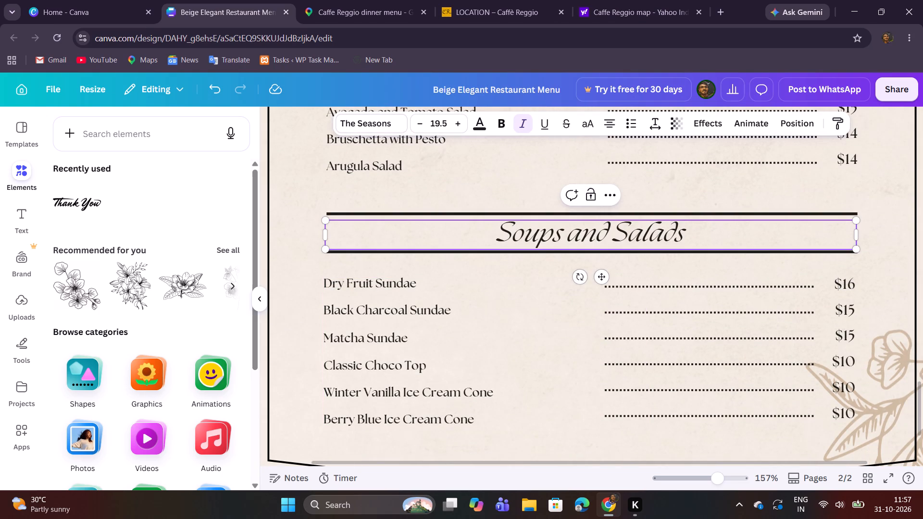
pyautogui.hotkey('ctrl', 'a')
pyautogui.hotkey('ctrl', 'c')
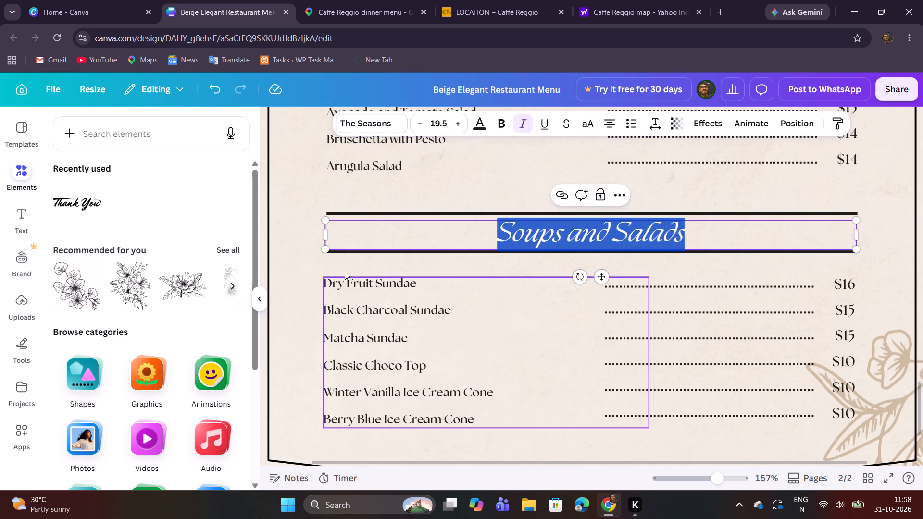
pyautogui.click(315, 266)
pyautogui.scroll(3, 325, 269)
pyautogui.doubleClick(597, 167)
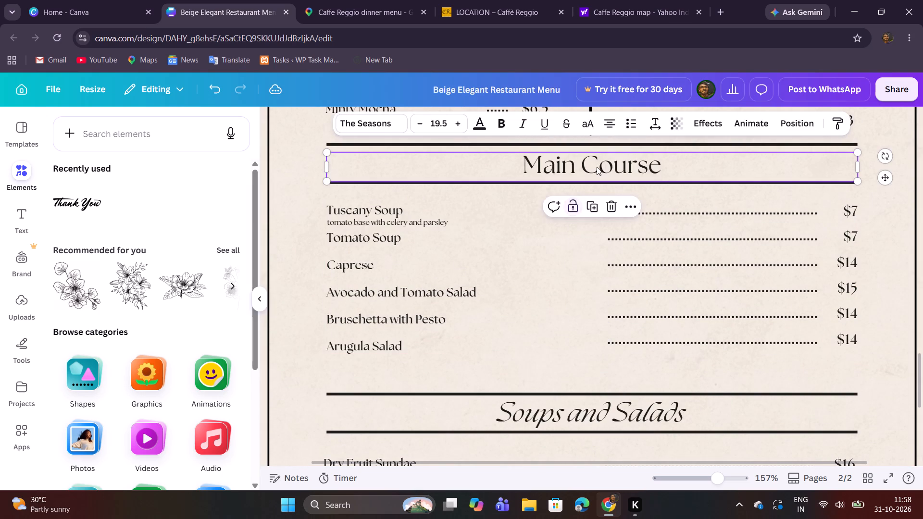
pyautogui.hotkey('ctrl', 'v')
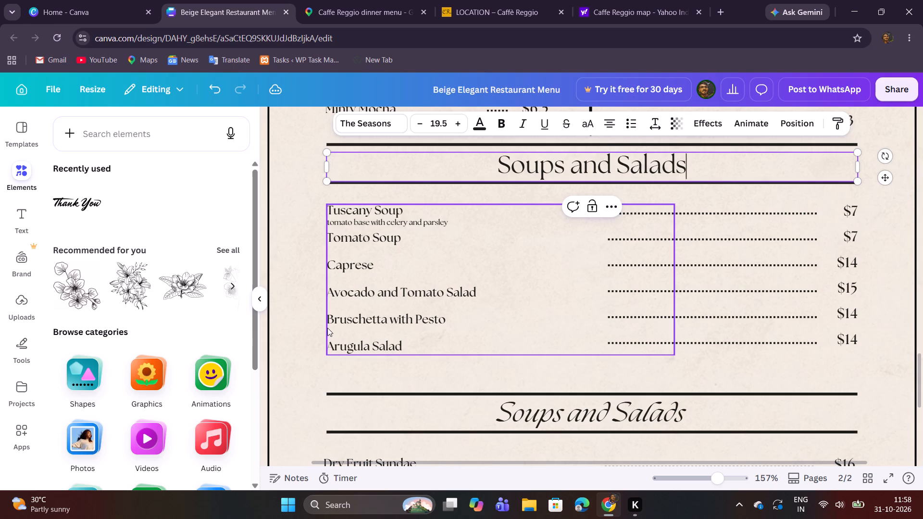
pyautogui.click(308, 346)
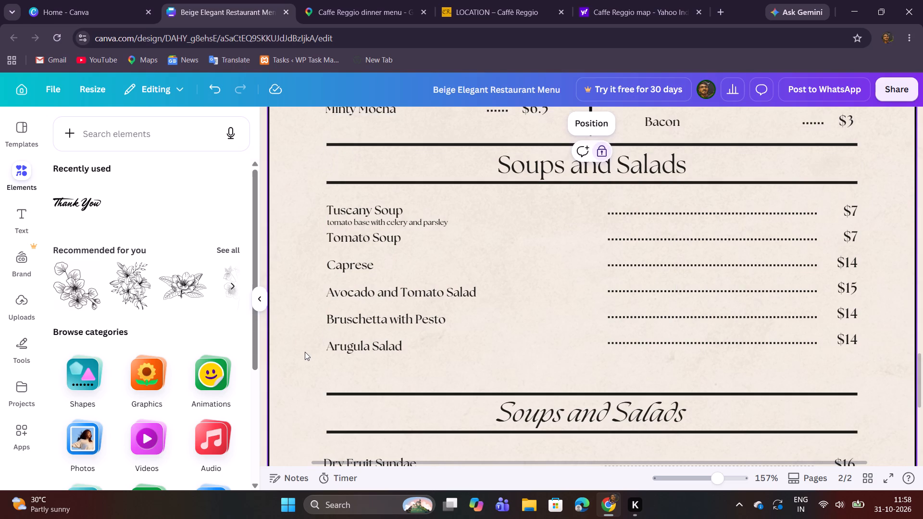
# Review the menu page's Coffees, Starters, Sides and Soups and Salads sections.
pyautogui.scroll(1, 497, 320)
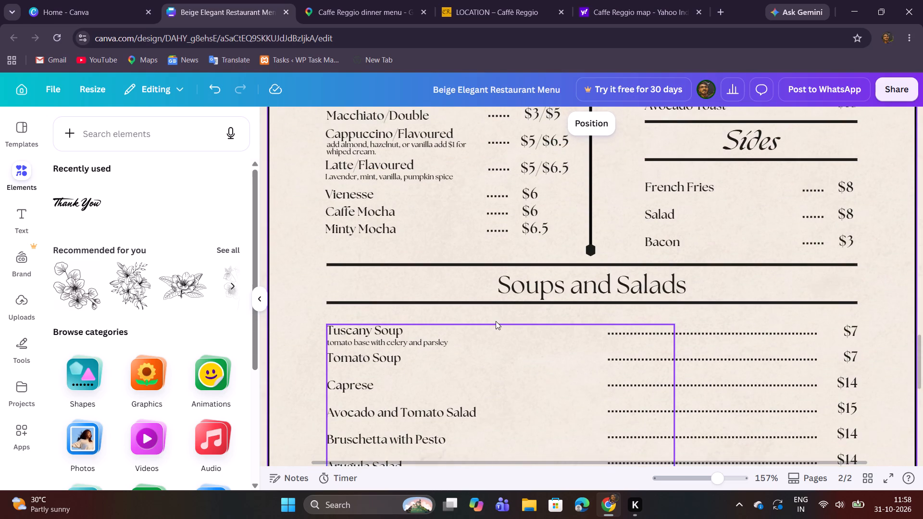
pyautogui.scroll(-1, 496, 320)
pyautogui.click(859, 372)
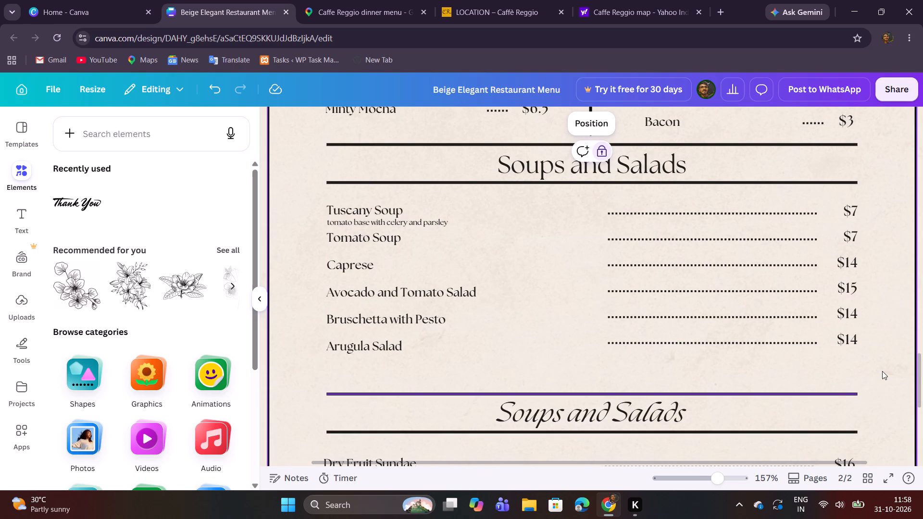
pyautogui.scroll(5, 882, 371)
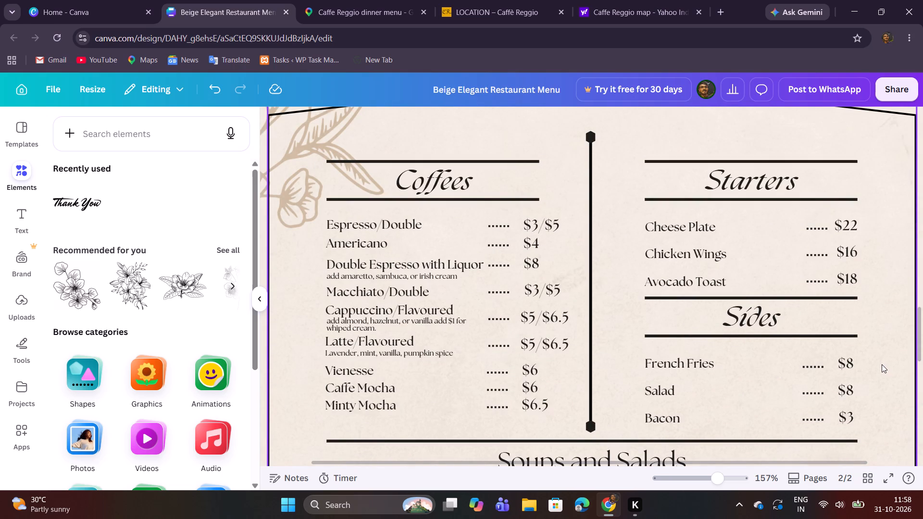
pyautogui.scroll(-1, 691, 274)
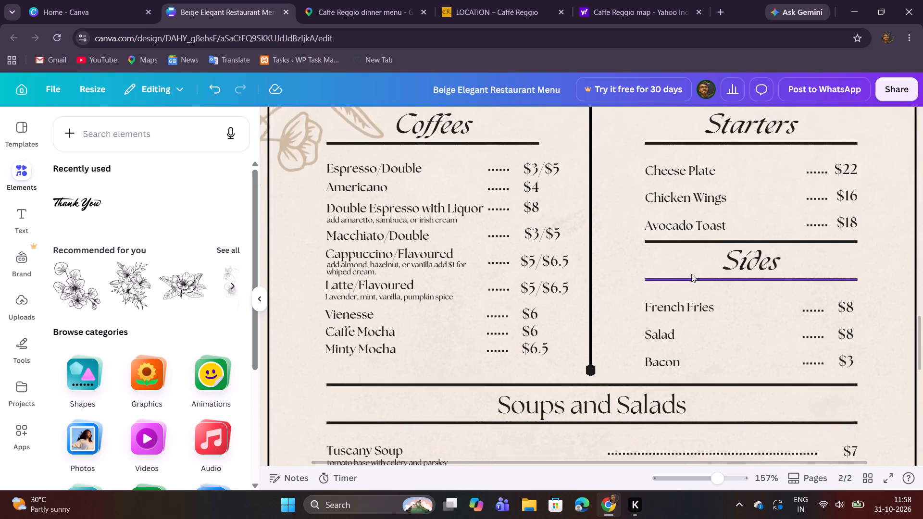
pyautogui.scroll(-2, 688, 268)
# Find the next section on the dinner menu photo and replace the lower section heading above the sundae items with "Pastas".
pyautogui.click(377, 0)
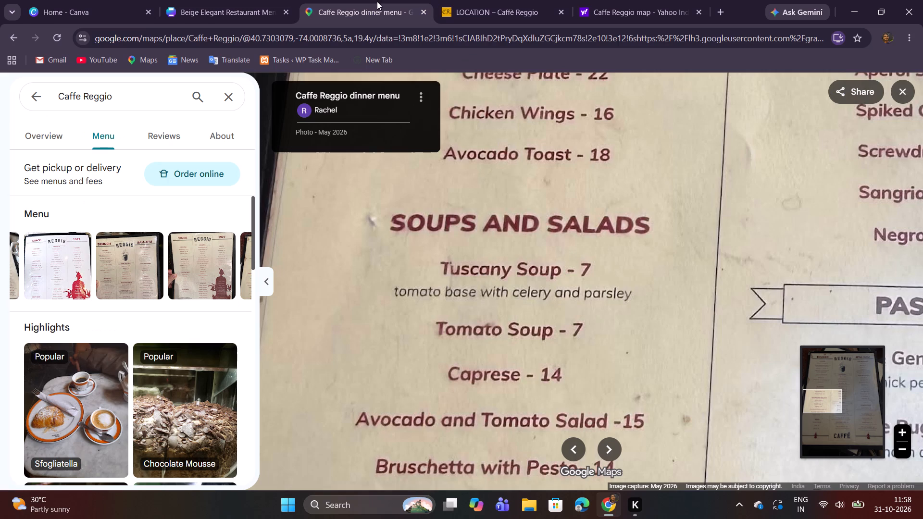
pyautogui.click(617, 269)
pyautogui.scroll(-2, 615, 271)
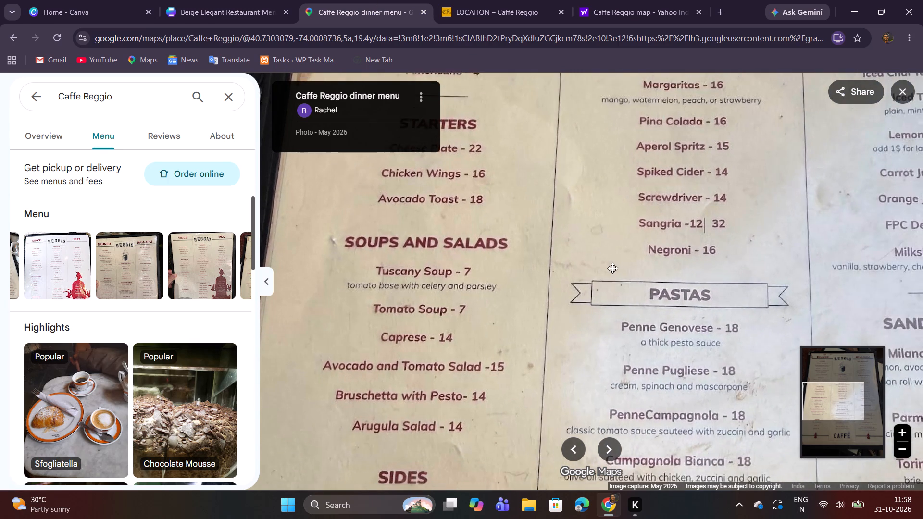
pyautogui.moveTo(565, 272); pyautogui.dragTo(483, 307)
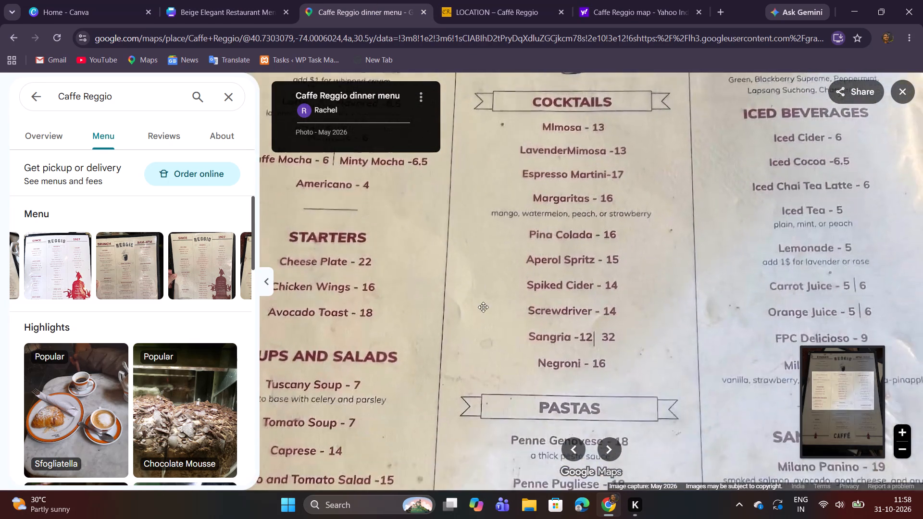
pyautogui.moveTo(483, 307); pyautogui.dragTo(514, 203)
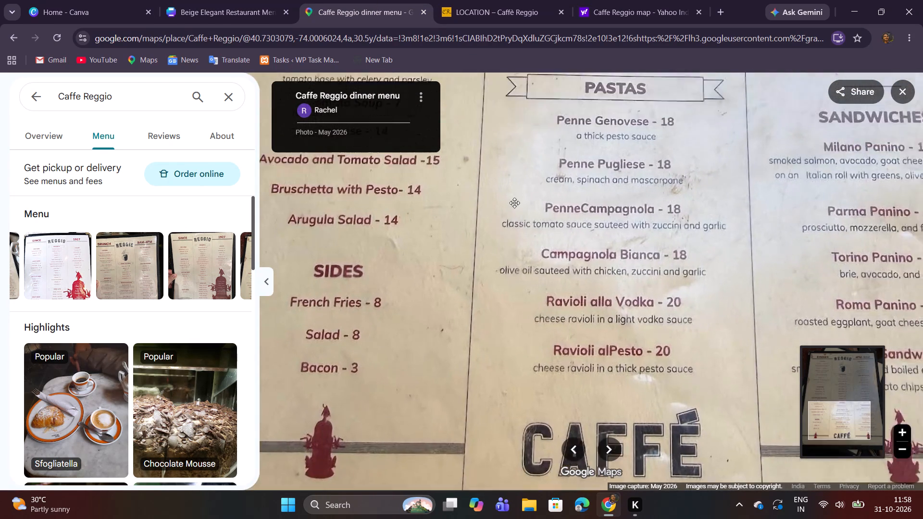
pyautogui.moveTo(514, 203); pyautogui.dragTo(688, 253)
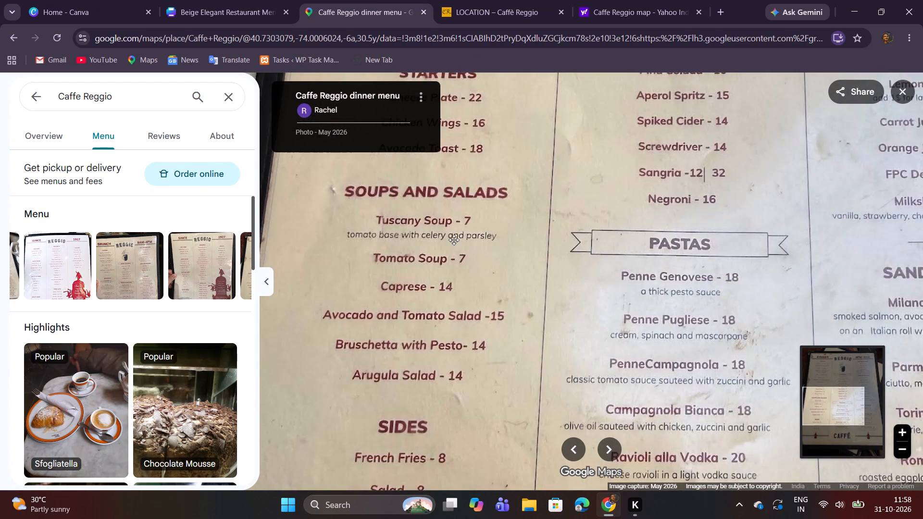
pyautogui.moveTo(626, 274); pyautogui.dragTo(610, 200)
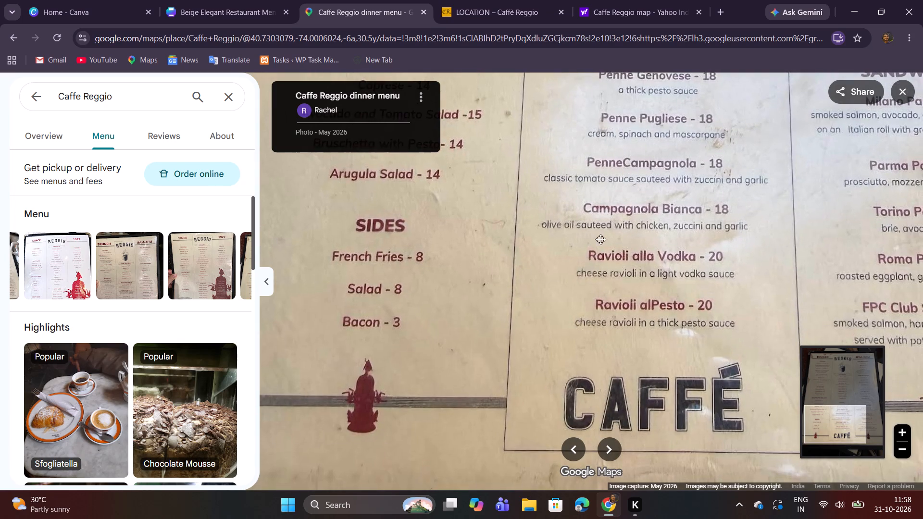
pyautogui.moveTo(627, 232); pyautogui.dragTo(627, 259)
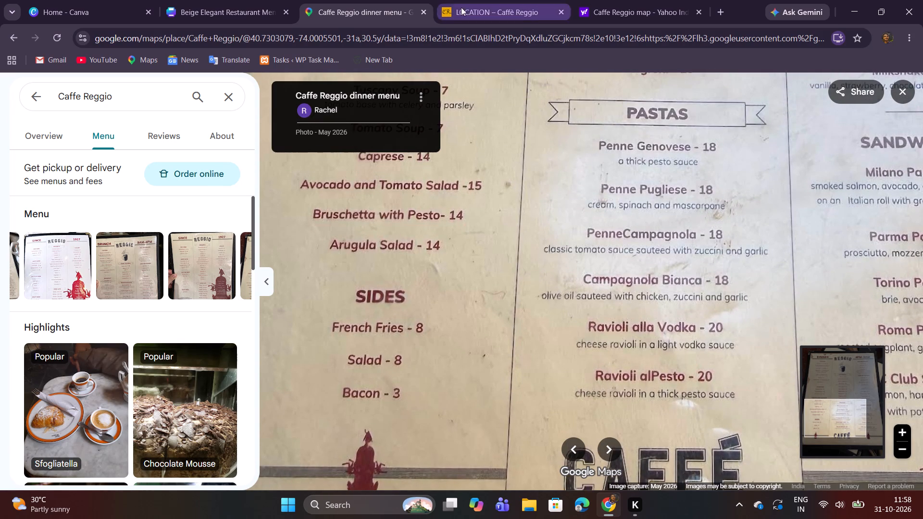
pyautogui.click(258, 0)
pyautogui.doubleClick(545, 351)
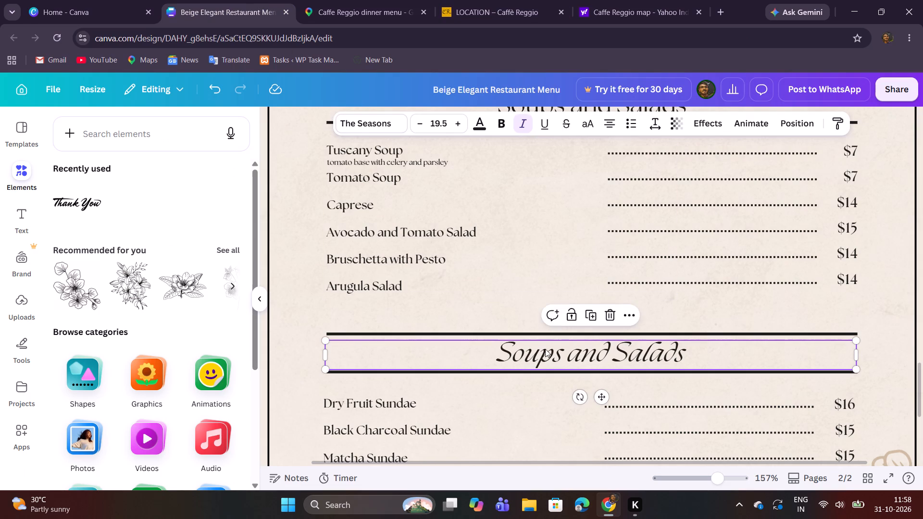
pyautogui.scroll(-2, 552, 354)
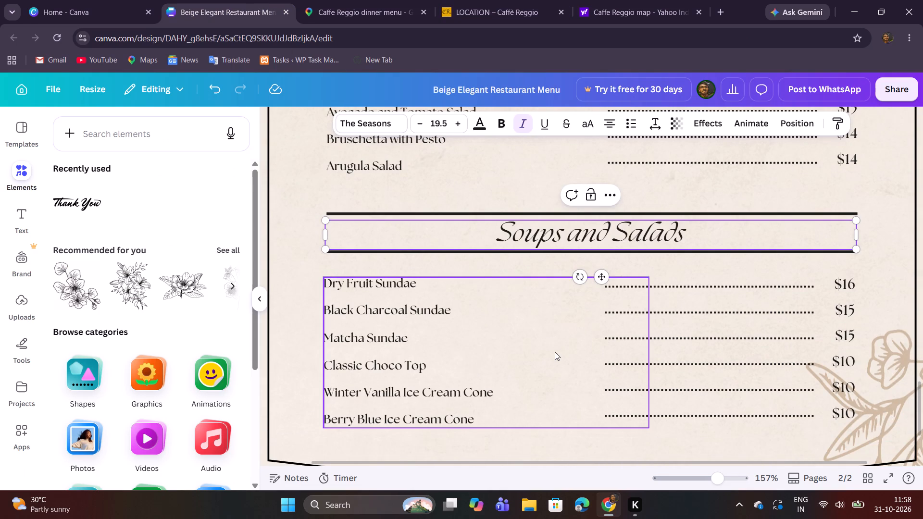
pyautogui.hotkey('ctrl', 'a')
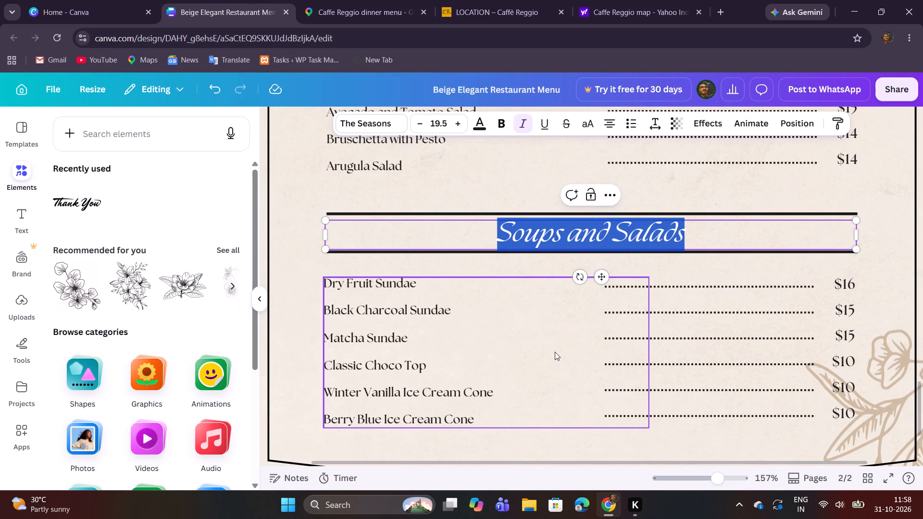
pyautogui.write('Pastas')
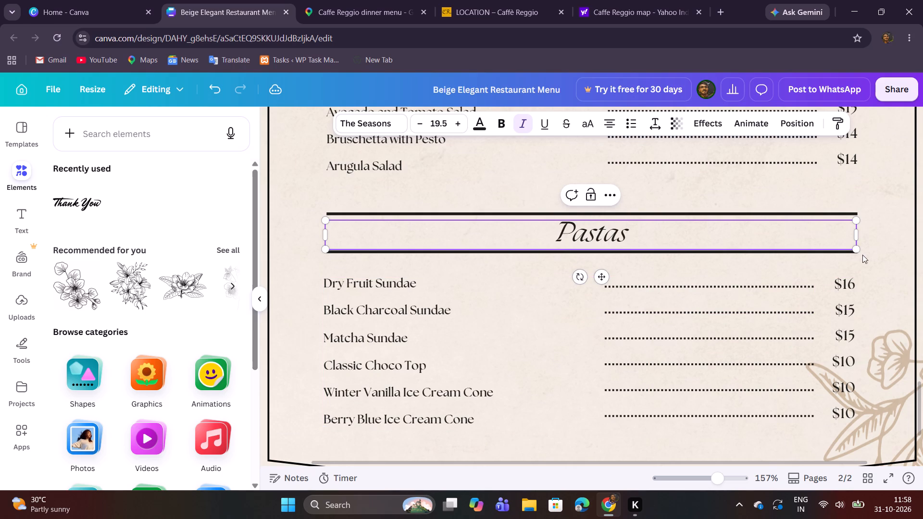
pyautogui.click(878, 250)
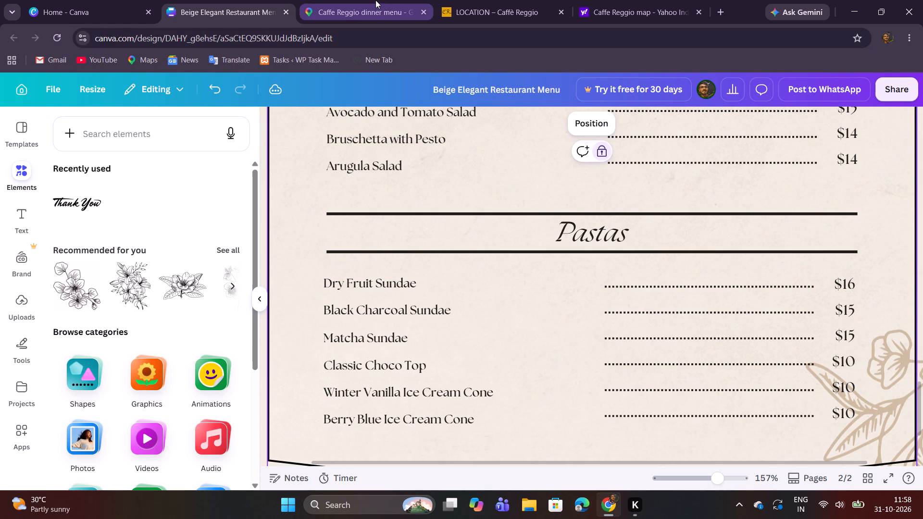
# Examine the menu page's sections and the Pastas list in the dinner menu photo for dish names, descriptions and prices.
pyautogui.click(375, 0)
pyautogui.click(227, 0)
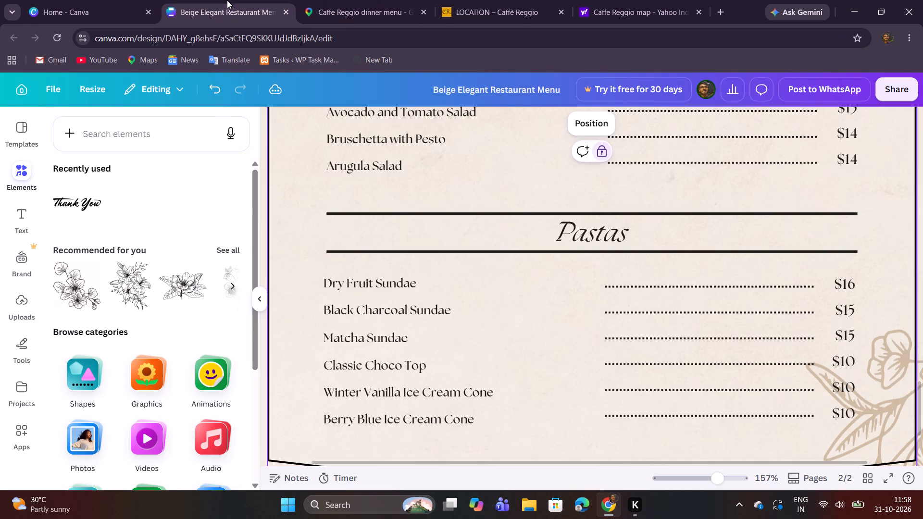
pyautogui.scroll(3, 553, 271)
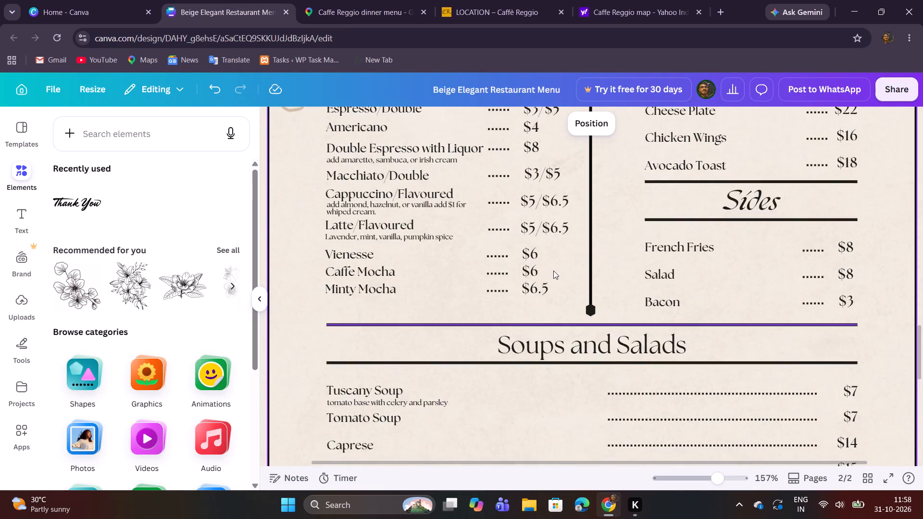
pyautogui.scroll(-3, 553, 271)
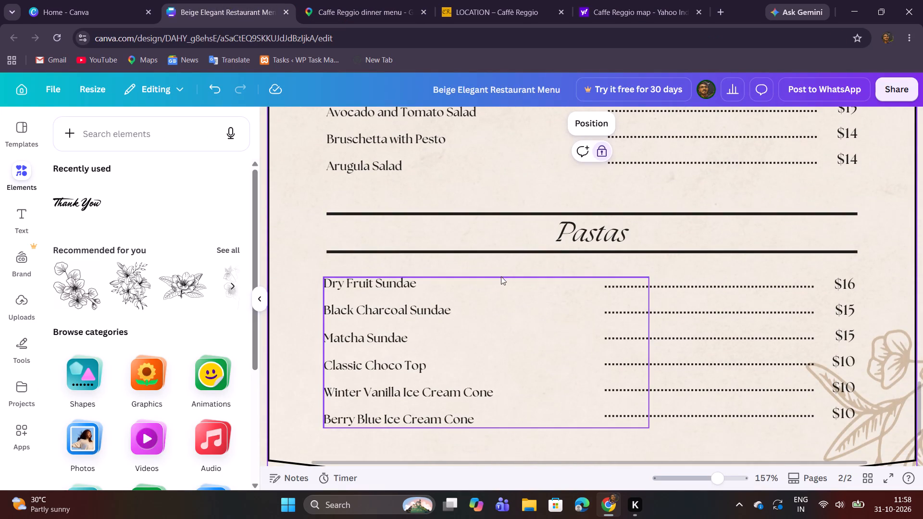
pyautogui.click(358, 0)
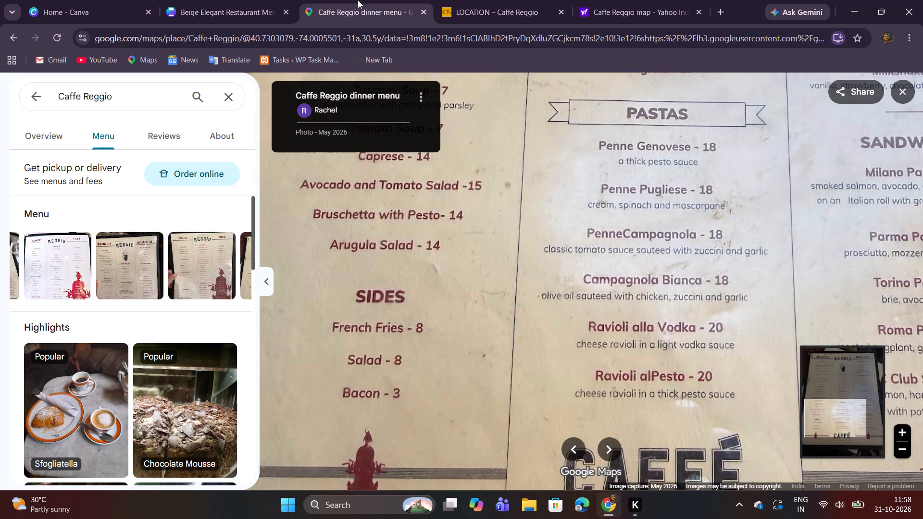
pyautogui.scroll(1, 666, 375)
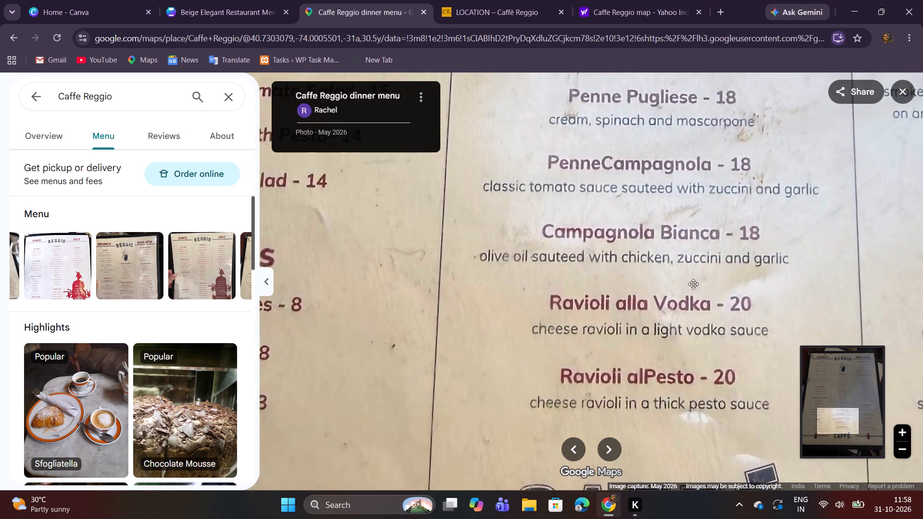
pyautogui.moveTo(693, 284); pyautogui.dragTo(677, 297)
pyautogui.scroll(-1, 677, 297)
pyautogui.moveTo(674, 295); pyautogui.dragTo(632, 297)
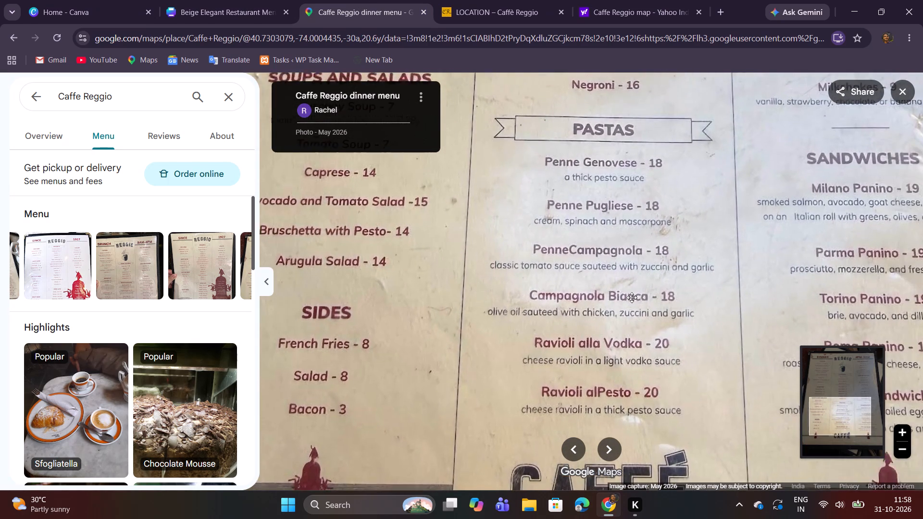
pyautogui.moveTo(632, 297); pyautogui.dragTo(631, 297)
pyautogui.scroll(1, 630, 298)
pyautogui.moveTo(630, 297); pyautogui.dragTo(644, 309)
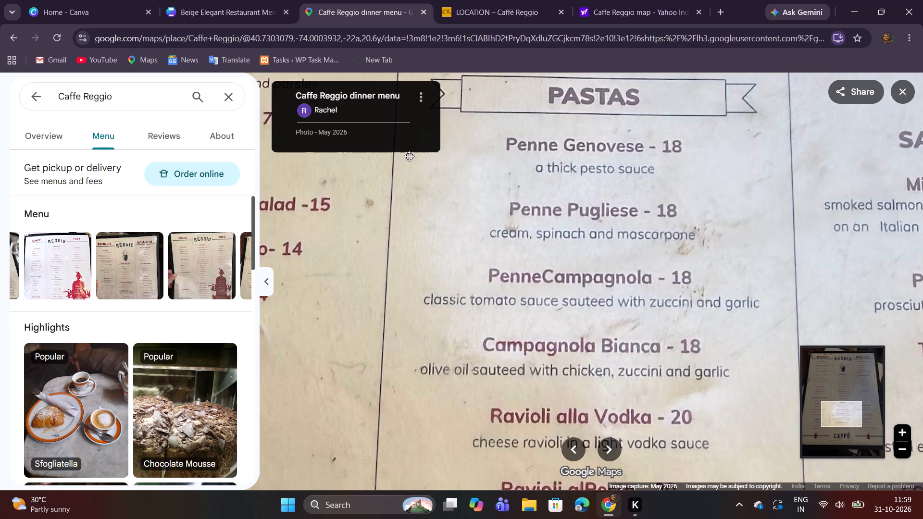
# Replace the dessert item names under the Pastas heading with "Penne Genovese", checking the spelling against the dinner menu photo.
pyautogui.click(244, 9)
pyautogui.doubleClick(435, 287)
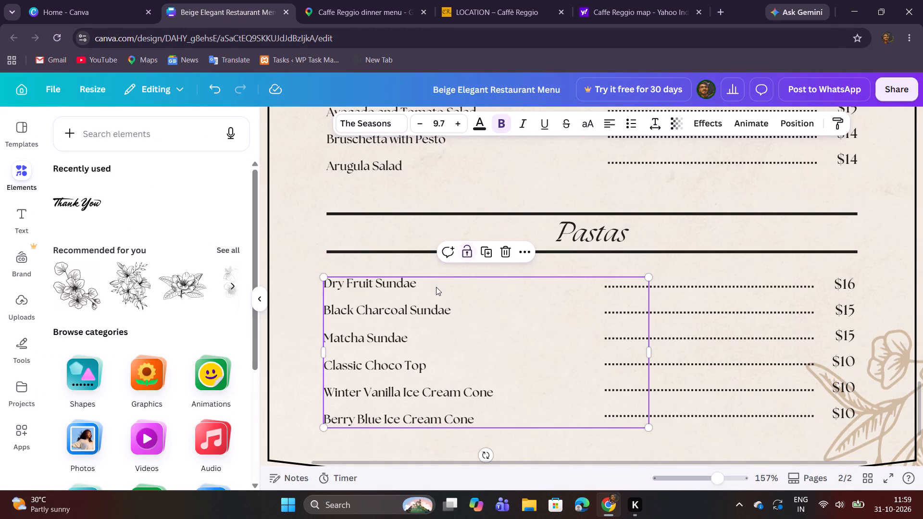
pyautogui.hotkey('shift', 'p')
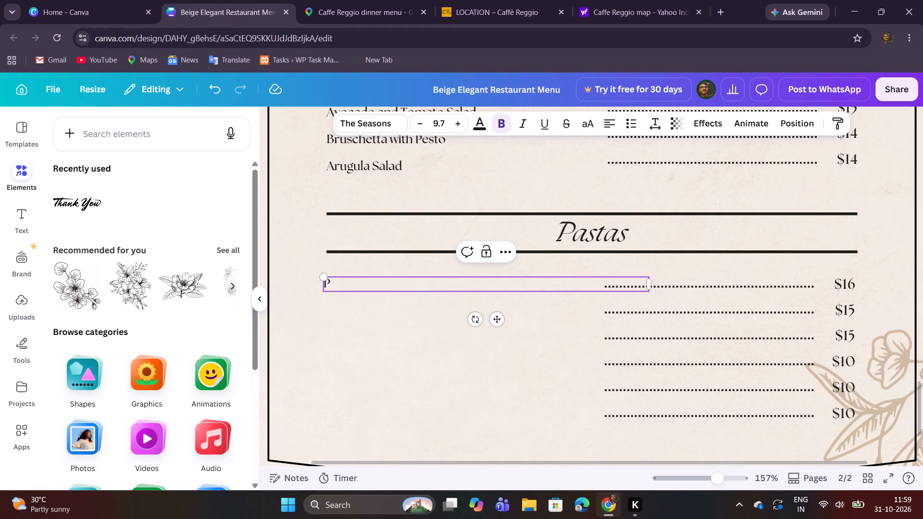
pyautogui.write('ene')
pyautogui.press('space')
pyautogui.click(382, 0)
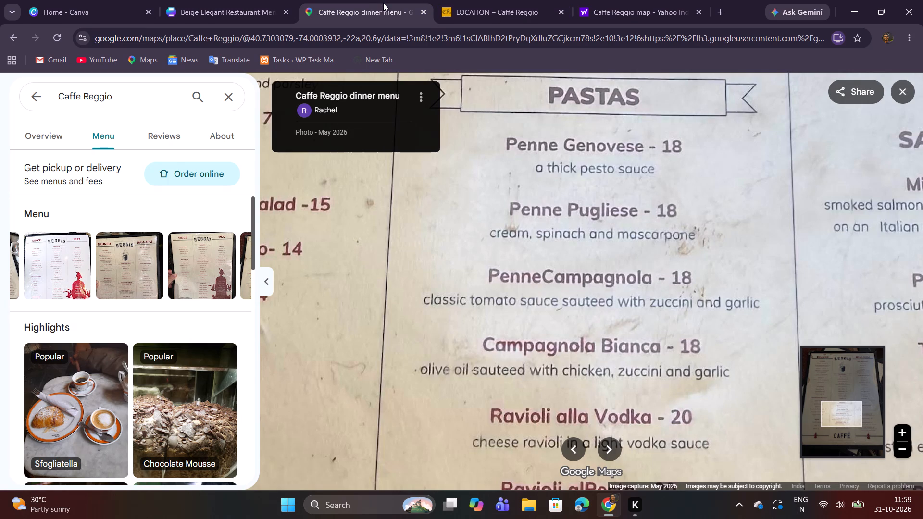
pyautogui.click(209, 0)
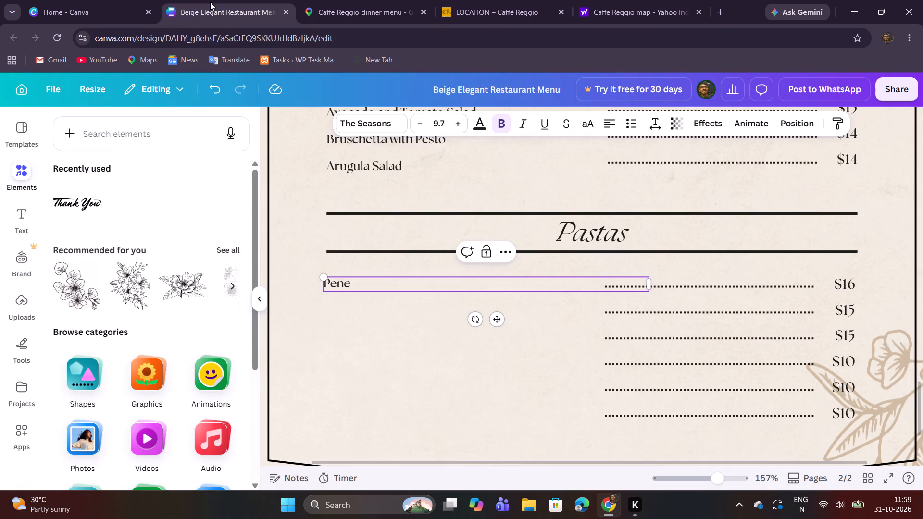
pyautogui.press('BackSpace')
pyautogui.press('BackSpace')
pyautogui.write('ne')
pyautogui.press('space')
pyautogui.write('Geno')
pyautogui.write('vese')
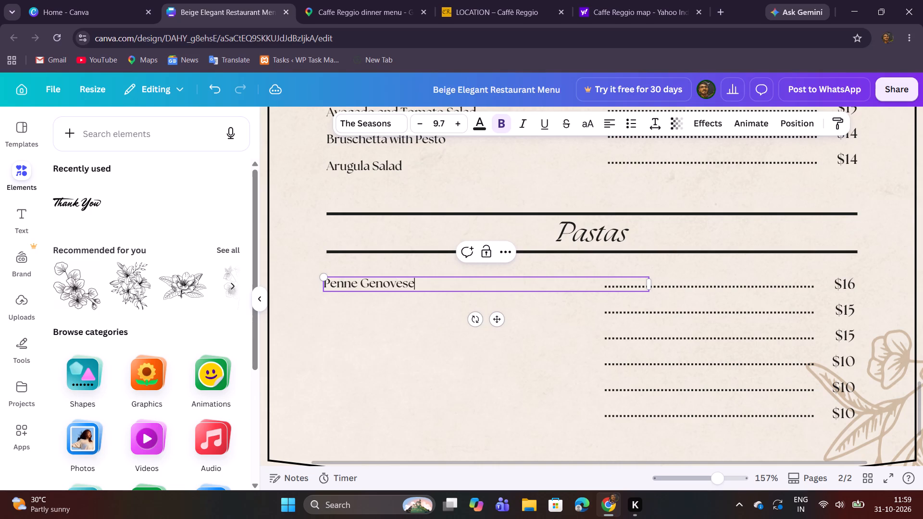
# Add "Penne Pugliese" on a new line below Penne Genovese, checking the spelling against the dinner menu photo.
pyautogui.click(330, 0)
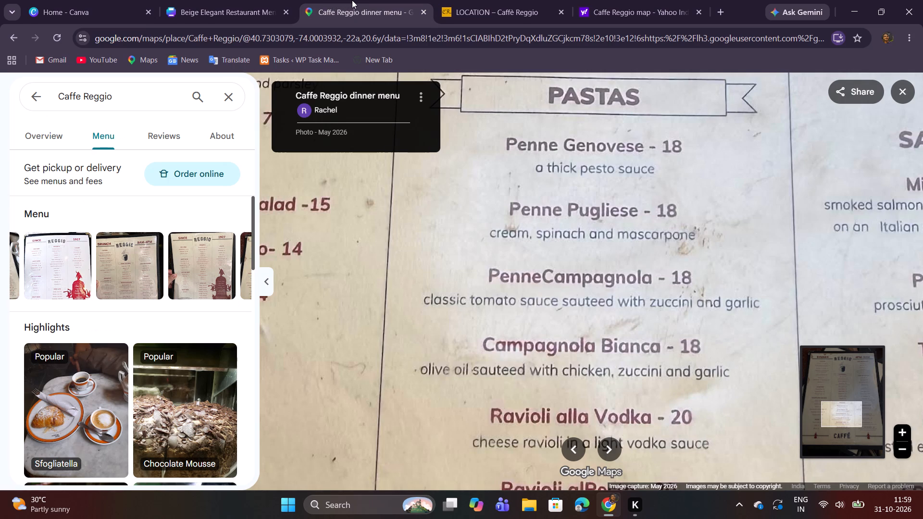
pyautogui.click(222, 1)
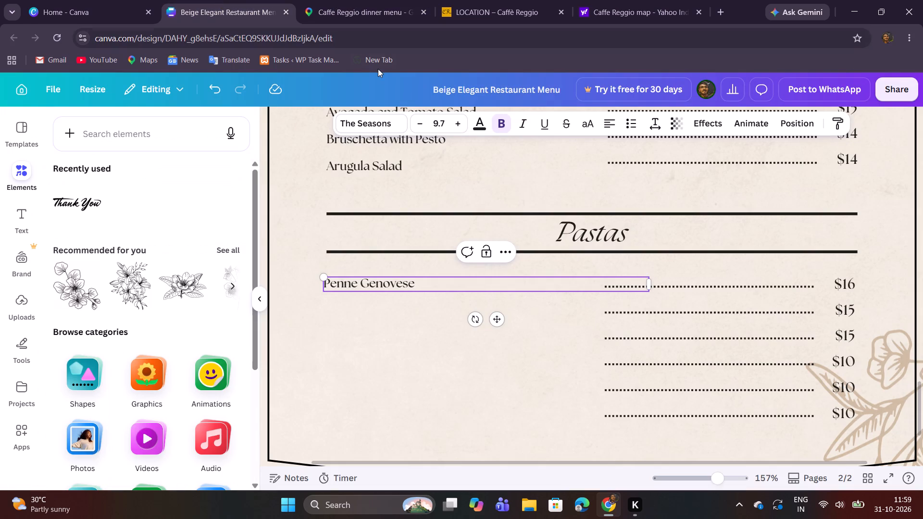
pyautogui.press('Return')
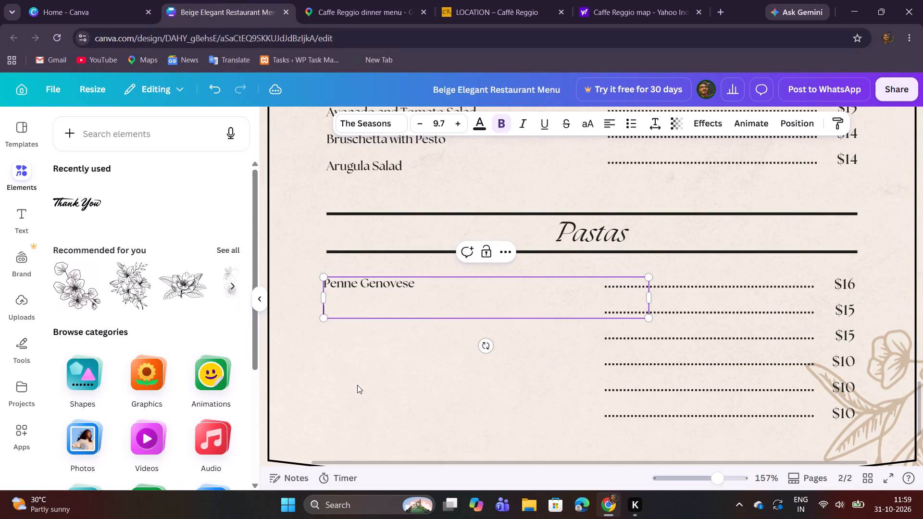
pyautogui.click(352, 16)
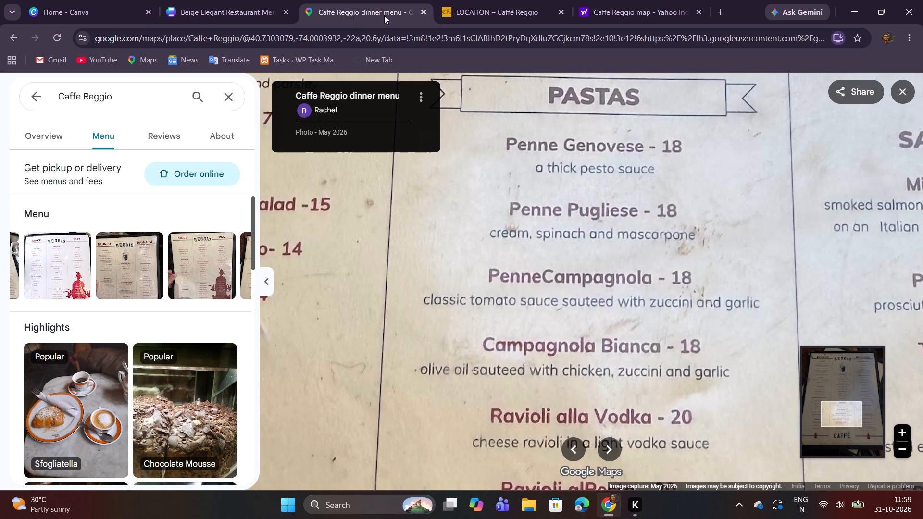
pyautogui.click(266, 0)
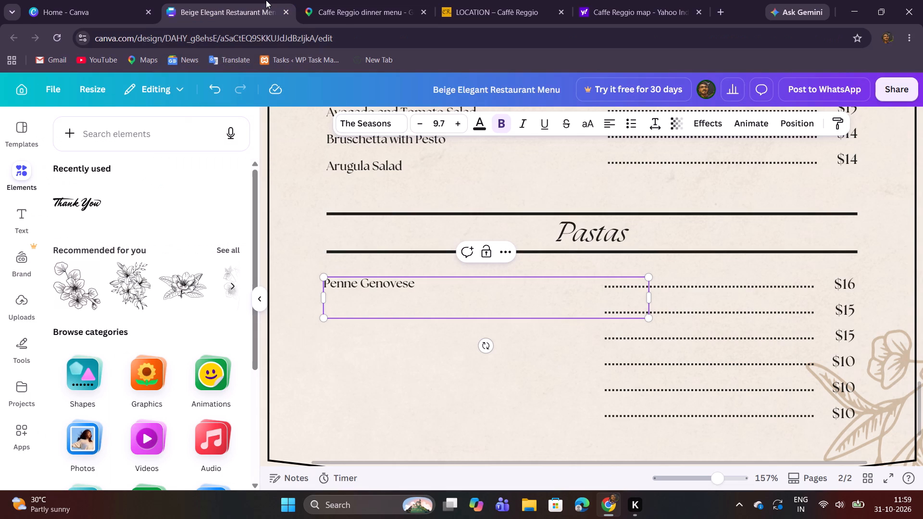
pyautogui.write('Penne')
pyautogui.press('space')
pyautogui.write('Puglisse')
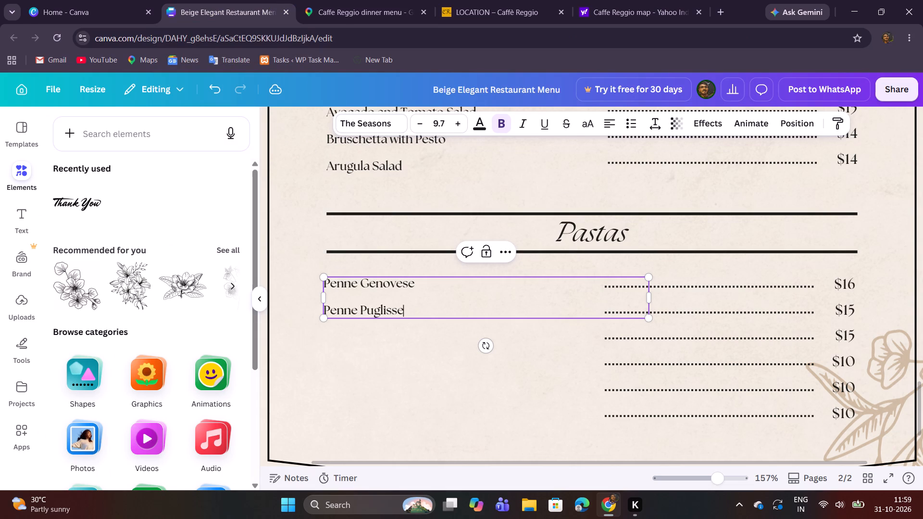
pyautogui.click(356, 0)
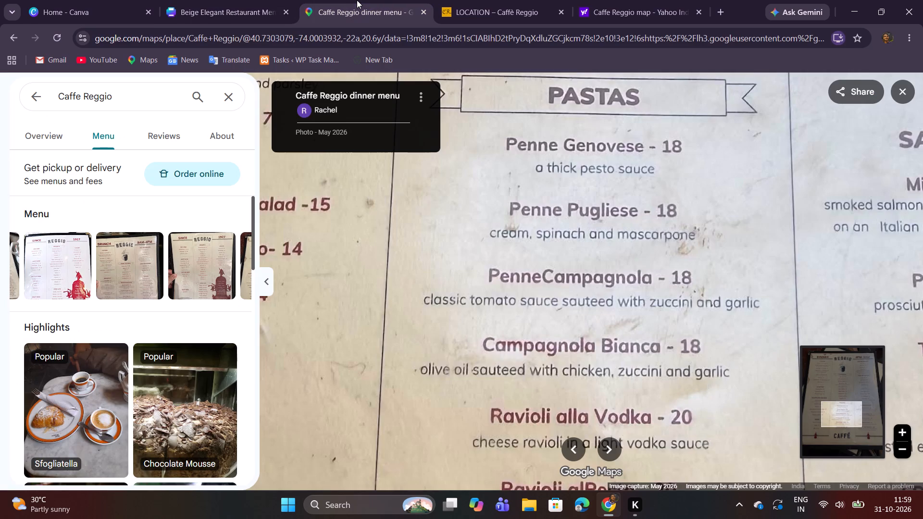
pyautogui.click(236, 0)
pyautogui.press('BackSpace')
pyautogui.press('BackSpace')
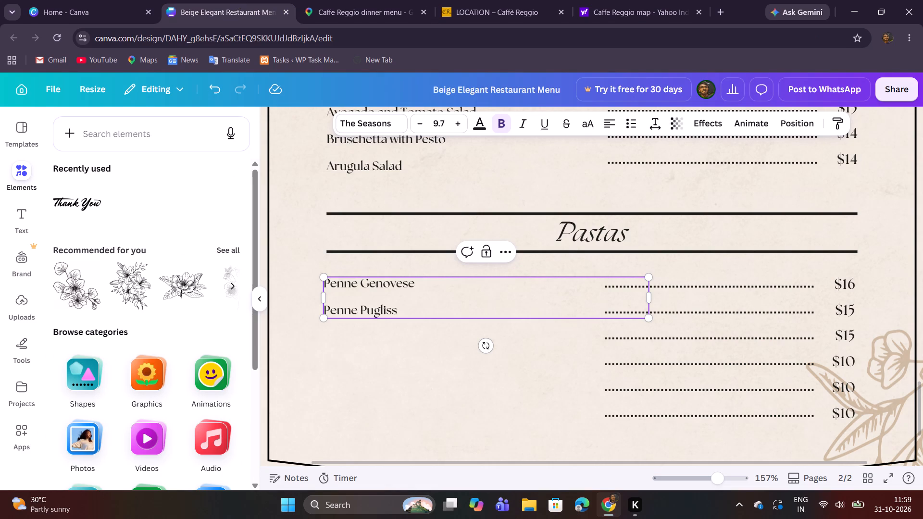
pyautogui.press('BackSpace')
pyautogui.write('ese')
# Add "PenneCampagnola" as the third Pastas item, matching the spelling in the dinner menu photo.
pyautogui.press('Return')
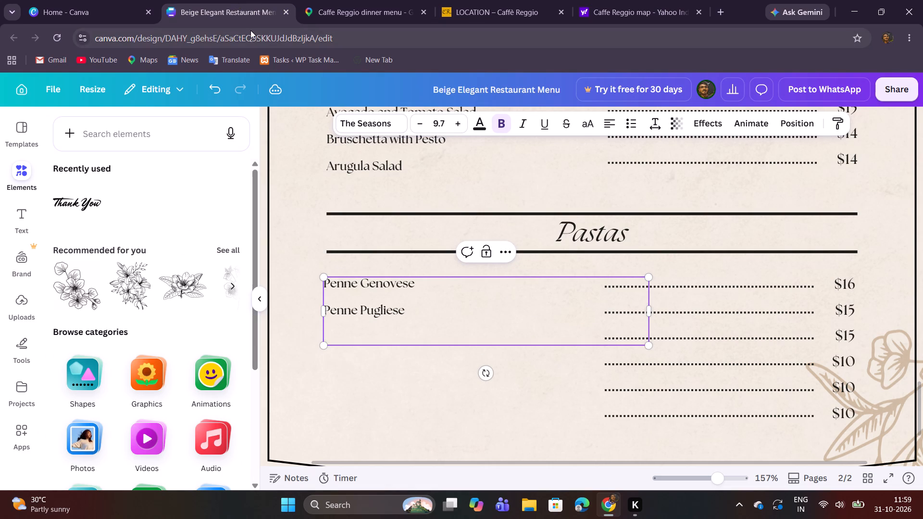
pyautogui.click(402, 0)
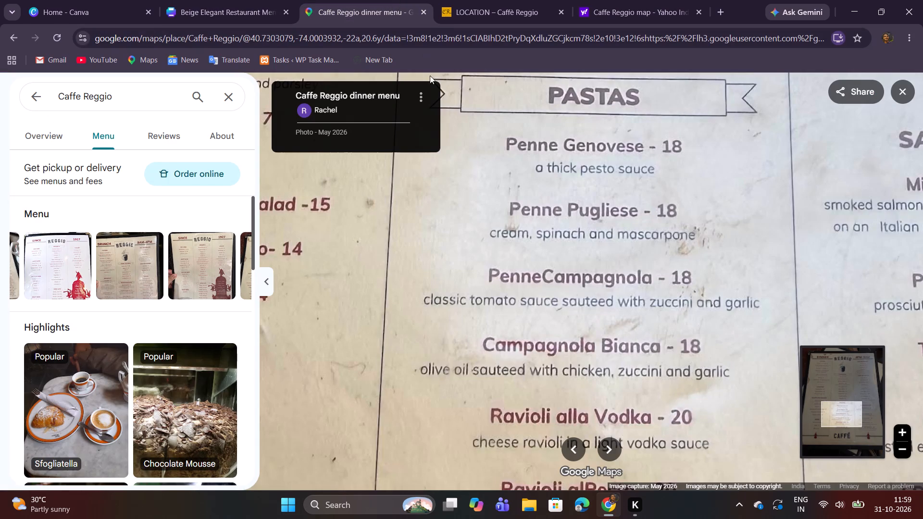
pyautogui.moveTo(561, 242); pyautogui.dragTo(558, 211)
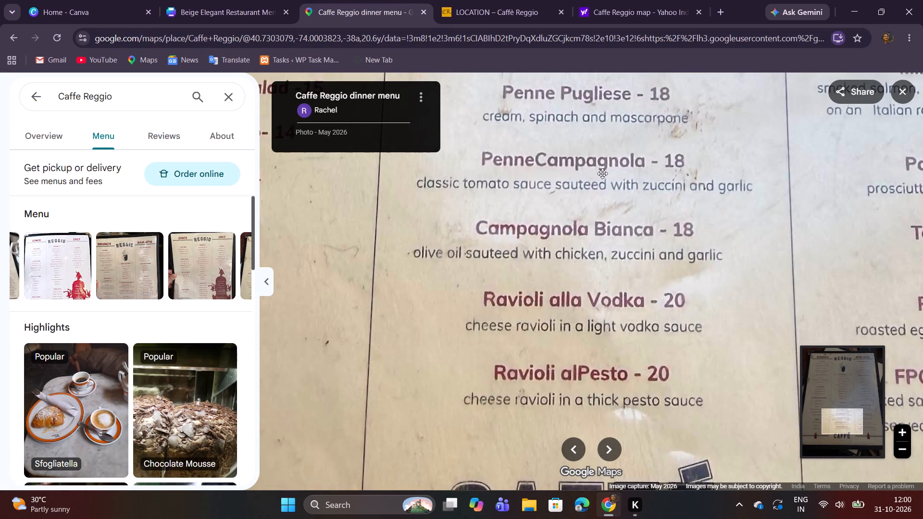
pyautogui.click(246, 3)
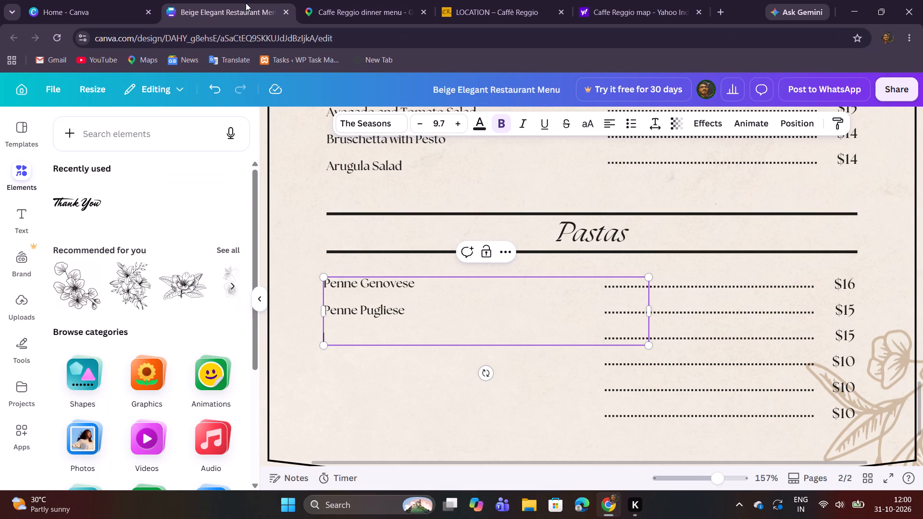
pyautogui.hotkey('shift', 'p')
pyautogui.write('enne')
pyautogui.click(317, 0)
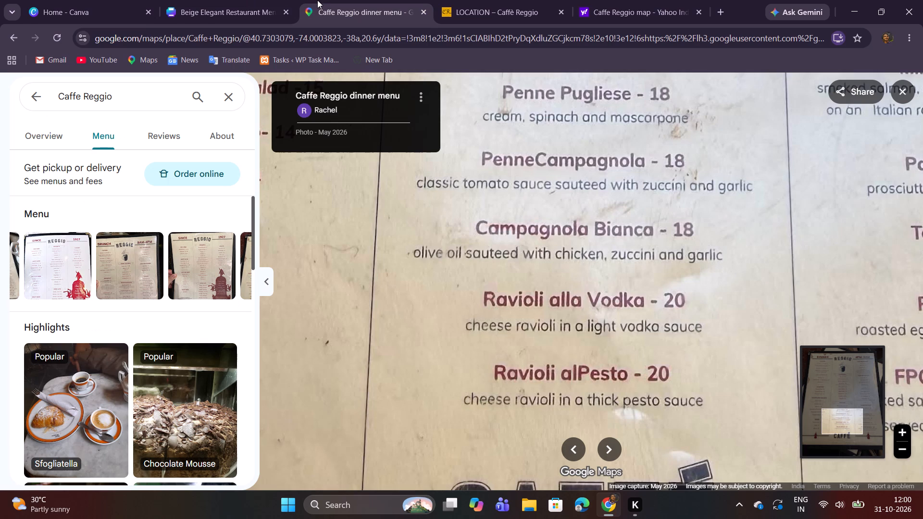
pyautogui.click(237, 0)
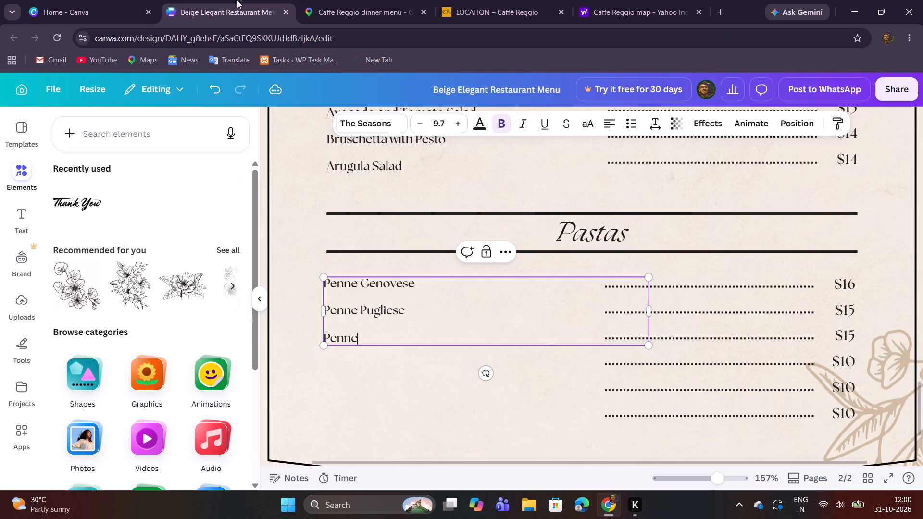
pyautogui.write('Camp')
pyautogui.write('ag')
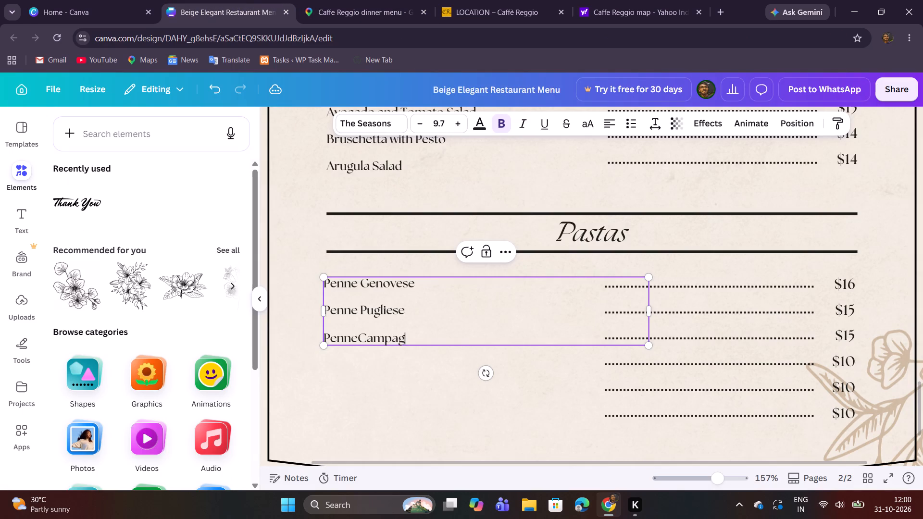
pyautogui.write('lona')
pyautogui.click(324, 0)
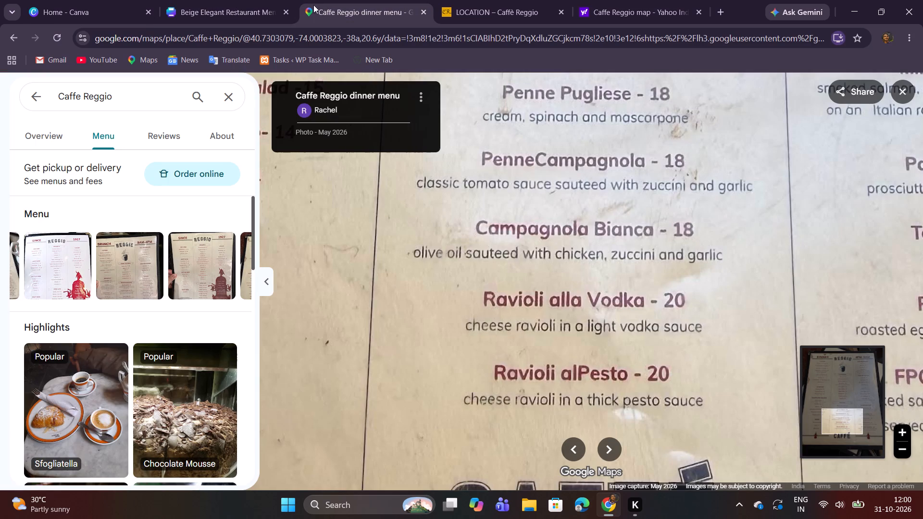
pyautogui.click(270, 2)
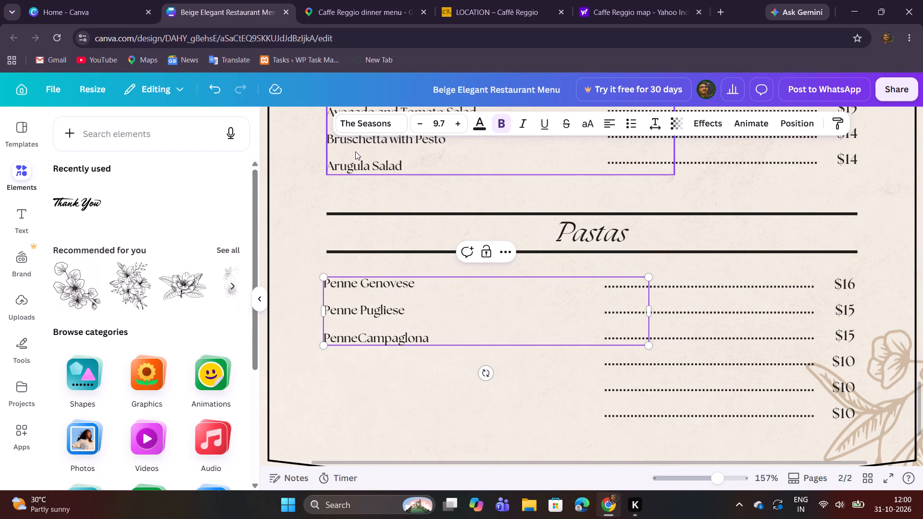
pyautogui.press('BackSpace')
pyautogui.press('BackSpace')
pyautogui.press('BackSpace')
pyautogui.press('BackSpace')
pyautogui.write('nola')
# Add "Campagnola Bianca" as the fourth Pastas item, reusing the word Campagnola from the line above and checking it against the menu photo.
pyautogui.press('Return')
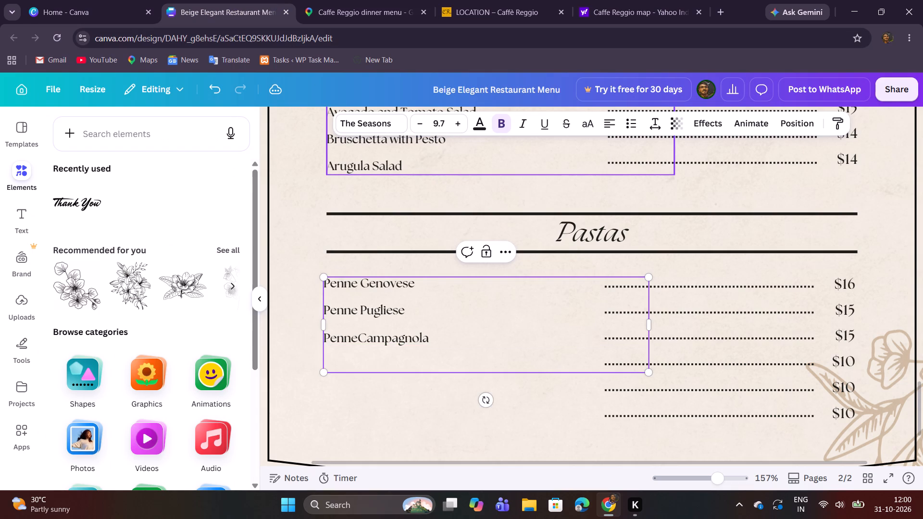
pyautogui.click(366, 0)
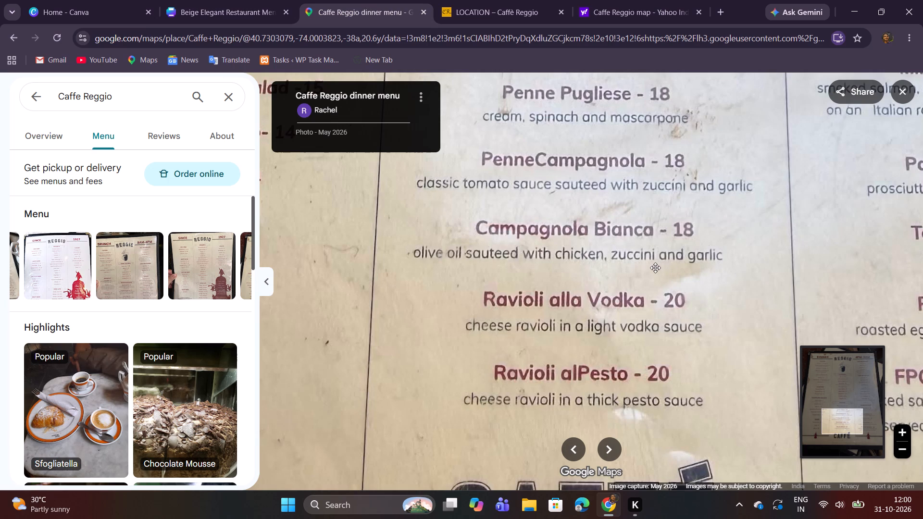
pyautogui.click(233, 0)
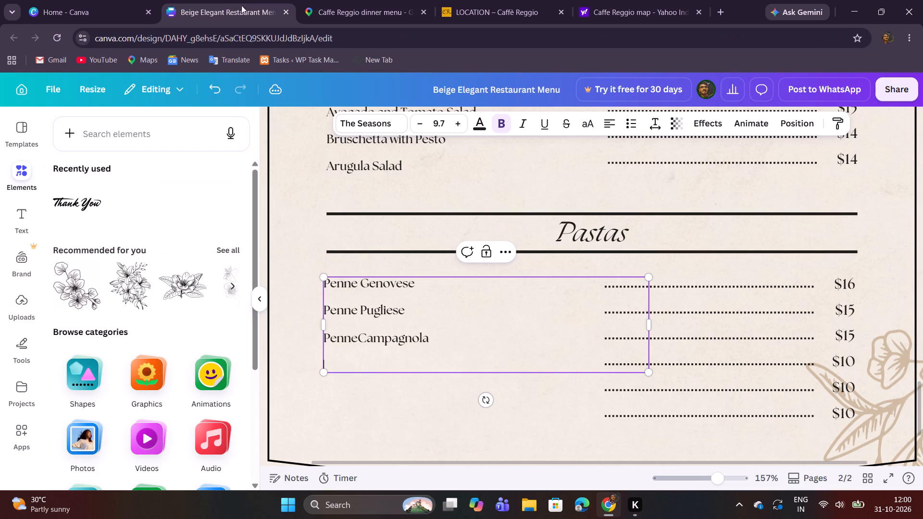
pyautogui.moveTo(358, 341); pyautogui.dragTo(431, 339)
pyautogui.hotkey('ctrl', 'c')
pyautogui.click(392, 359)
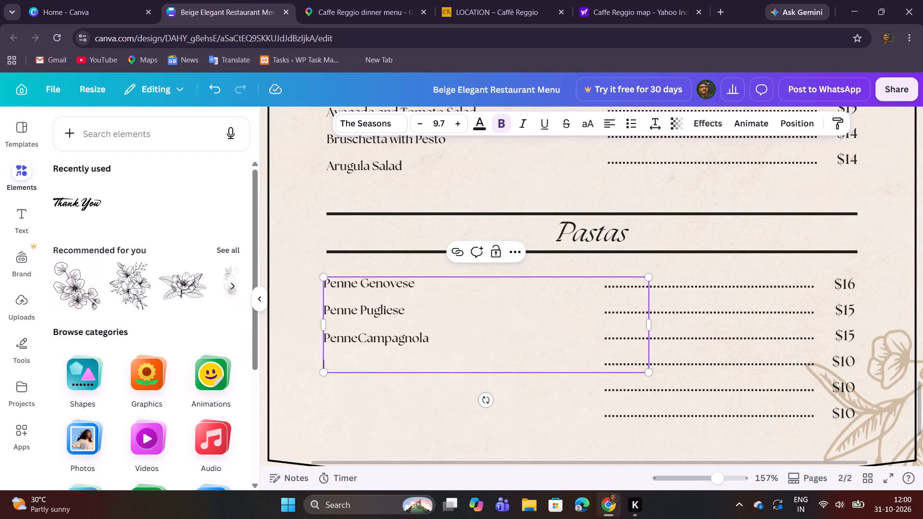
pyautogui.hotkey('ctrl', 'v')
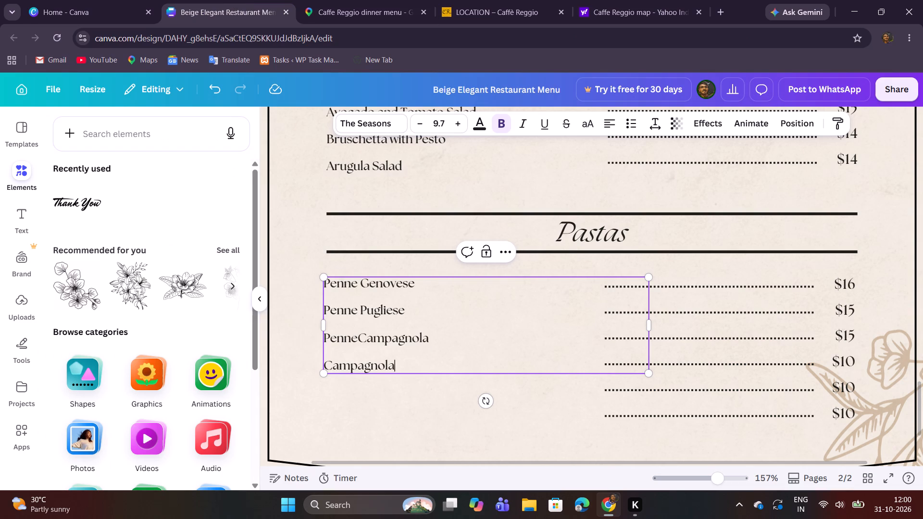
pyautogui.press('space')
pyautogui.write('Bian')
pyautogui.write('ca')
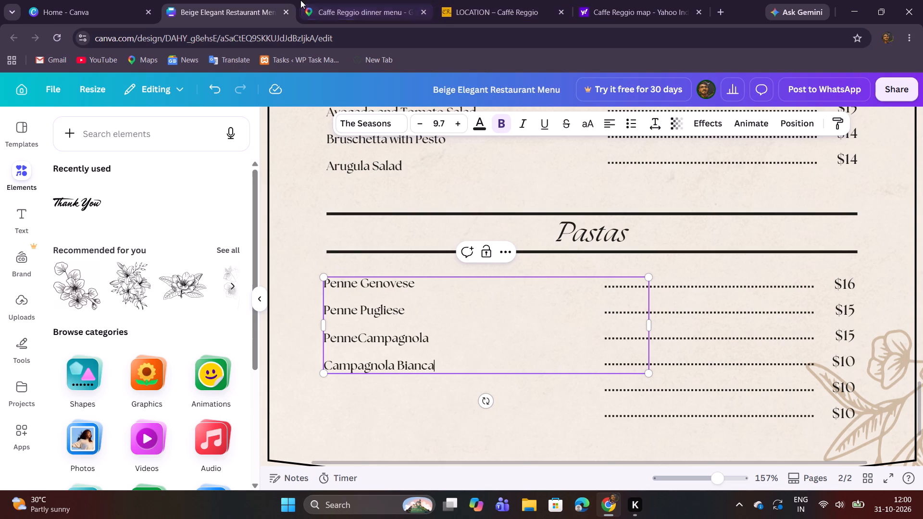
pyautogui.click(322, 0)
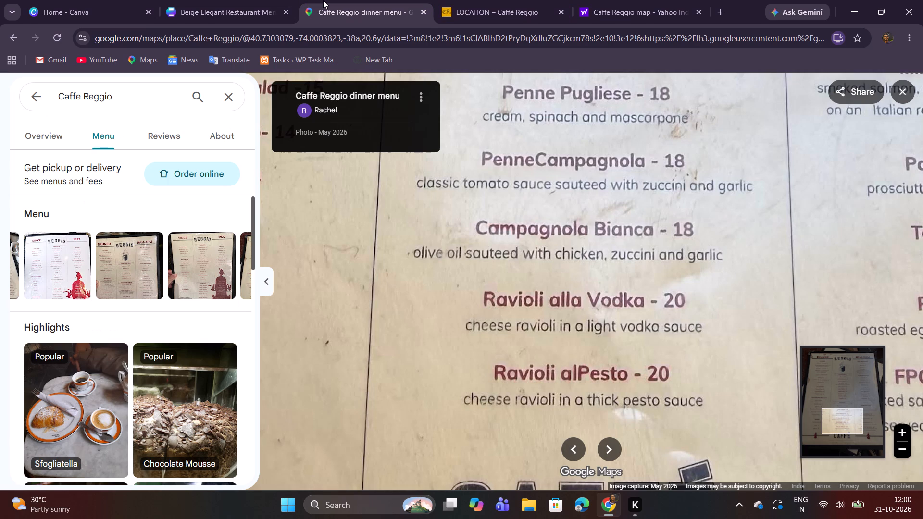
pyautogui.click(246, 0)
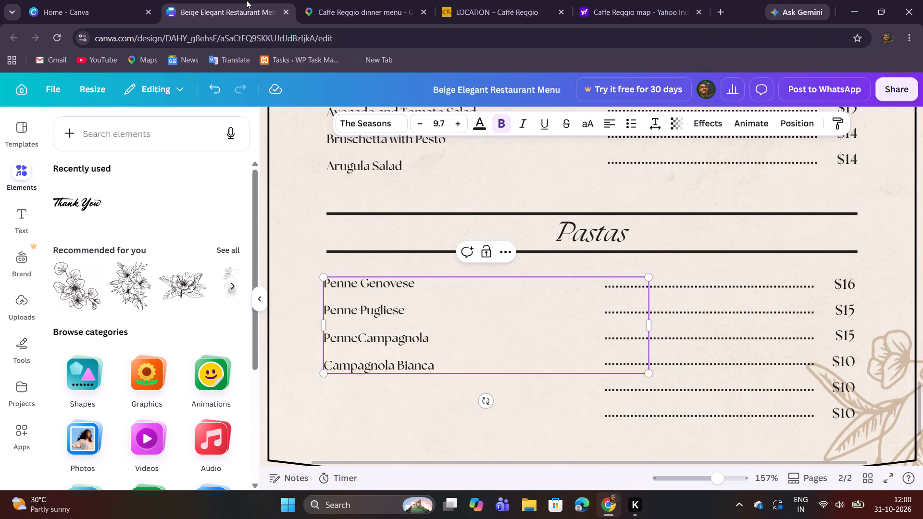
# Add "Ravioli alla Vodka" as the fifth Pastas item, checking the spelling against the dinner menu photo.
pyautogui.press('Return')
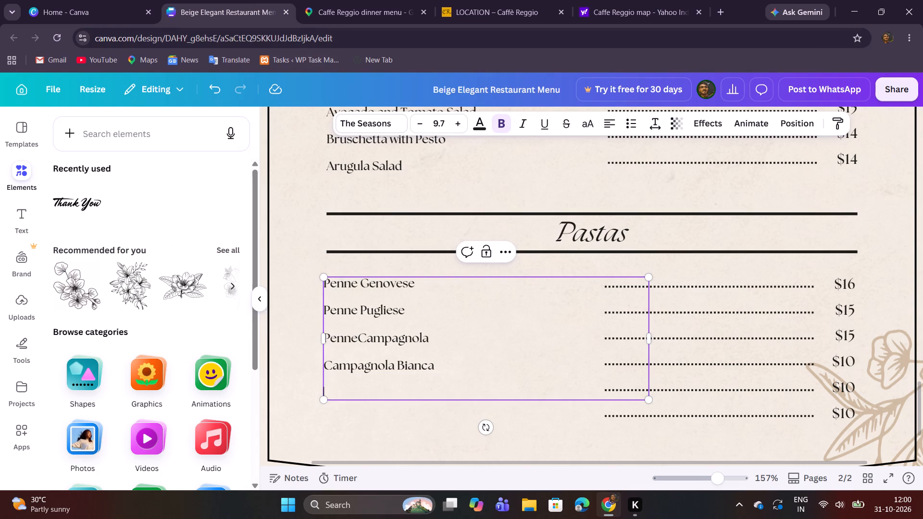
pyautogui.click(371, 0)
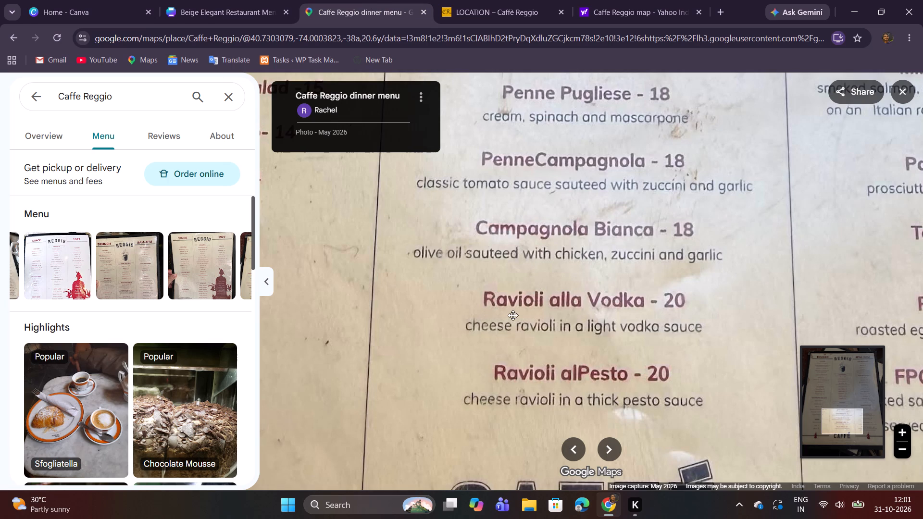
pyautogui.click(261, 7)
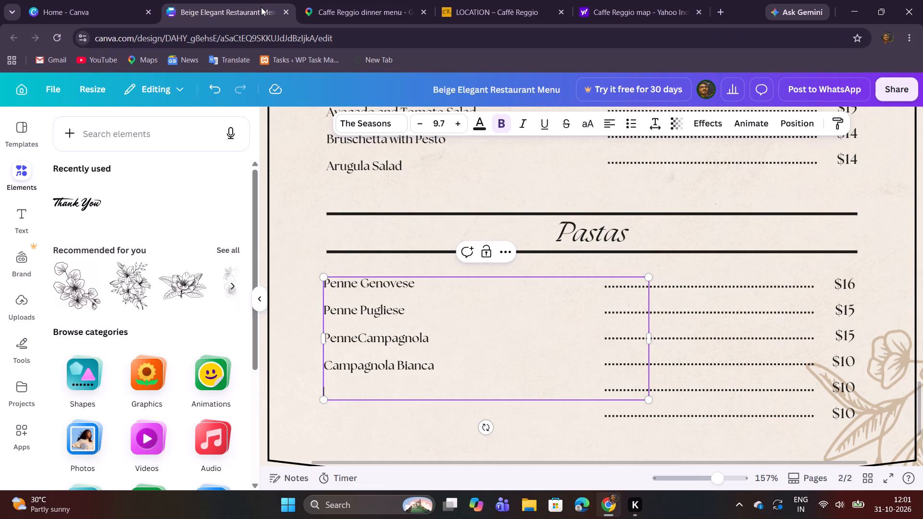
pyautogui.hotkey('shift', 'r')
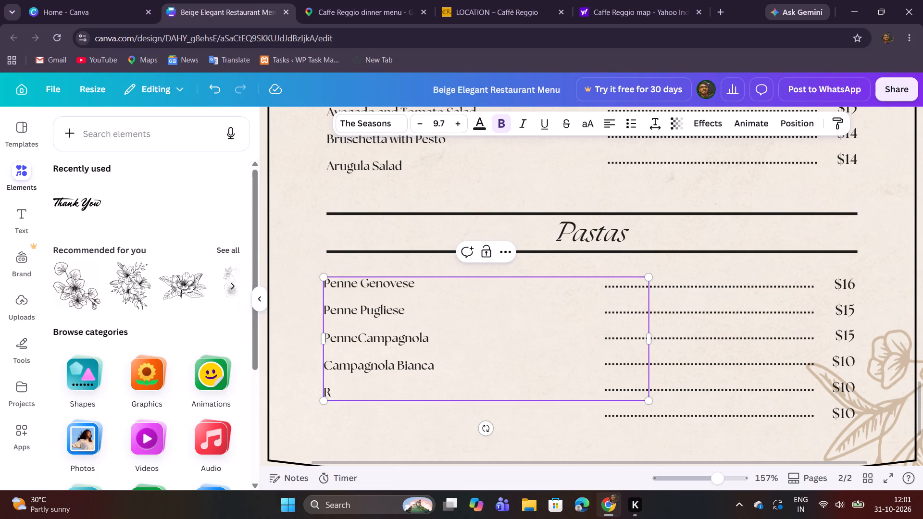
pyautogui.write('avioll')
pyautogui.click(405, 0)
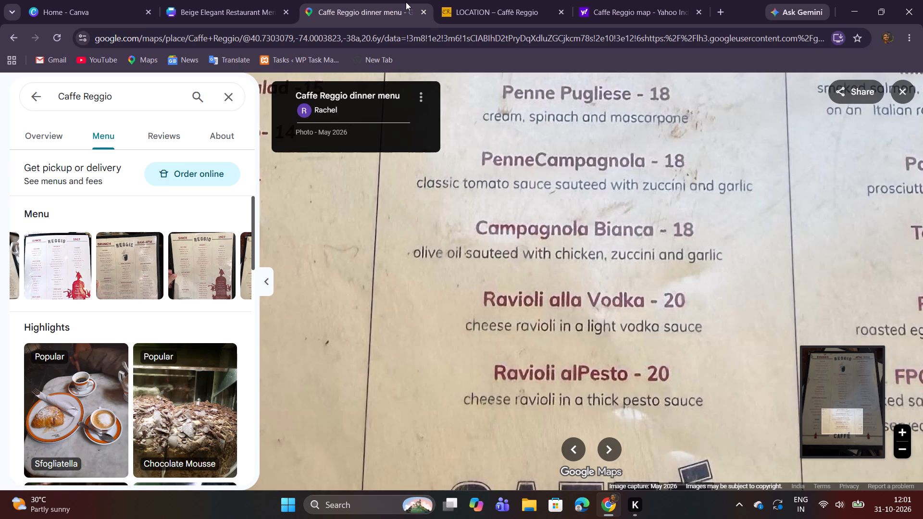
pyautogui.click(290, 0)
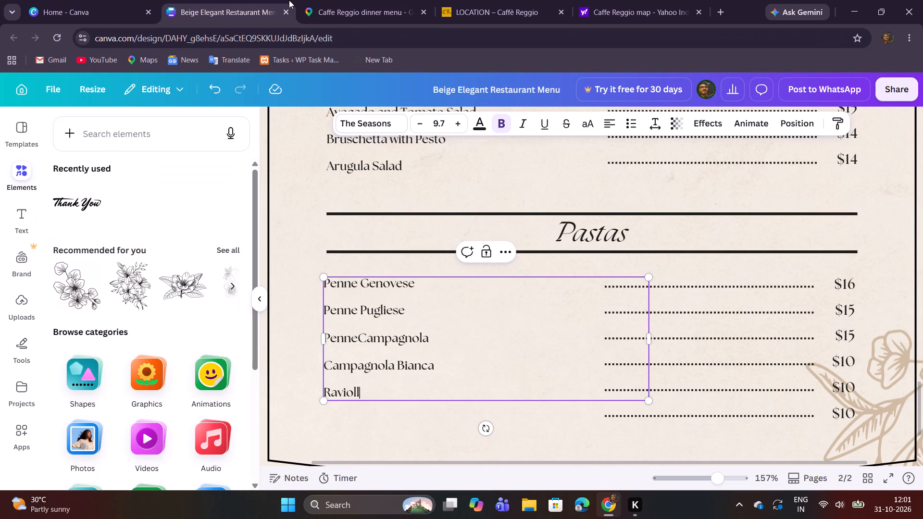
pyautogui.press('BackSpace')
pyautogui.write('i')
pyautogui.press('space')
pyautogui.write('alla')
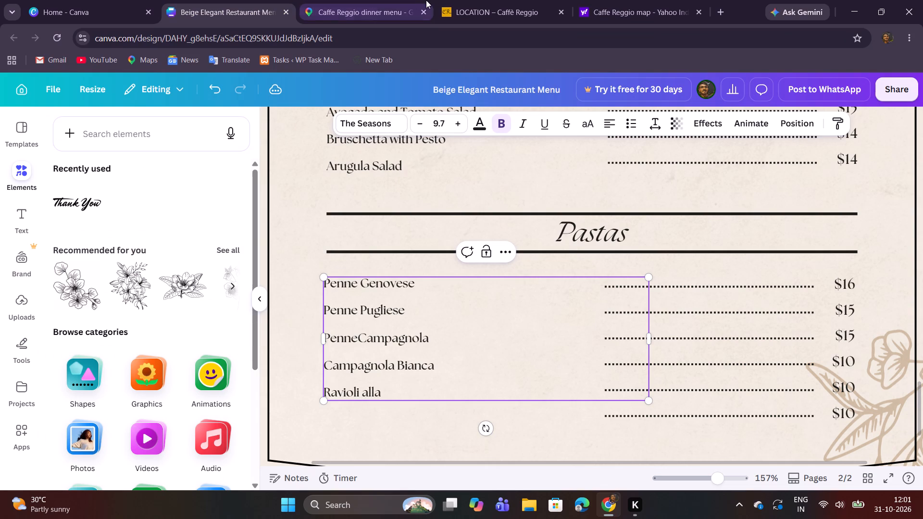
pyautogui.click(376, 0)
pyautogui.click(253, 0)
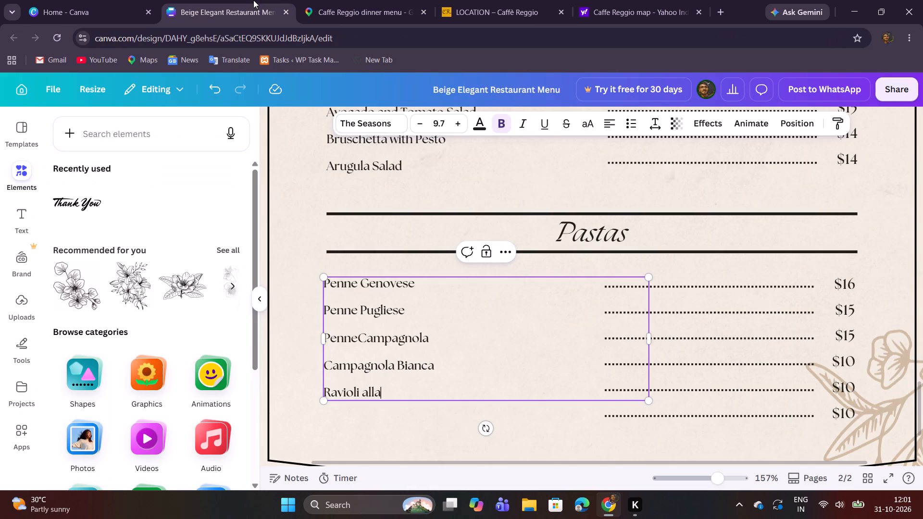
pyautogui.write('va')
pyautogui.press('BackSpace')
pyautogui.press('BackSpace')
pyautogui.press('space')
pyautogui.hotkey('shift', 'v')
pyautogui.write('odka')
# Add "Ravioli alPesto" as the sixth Pastas item, matching the dinner menu photo, and finish editing the item list.
pyautogui.press('Return')
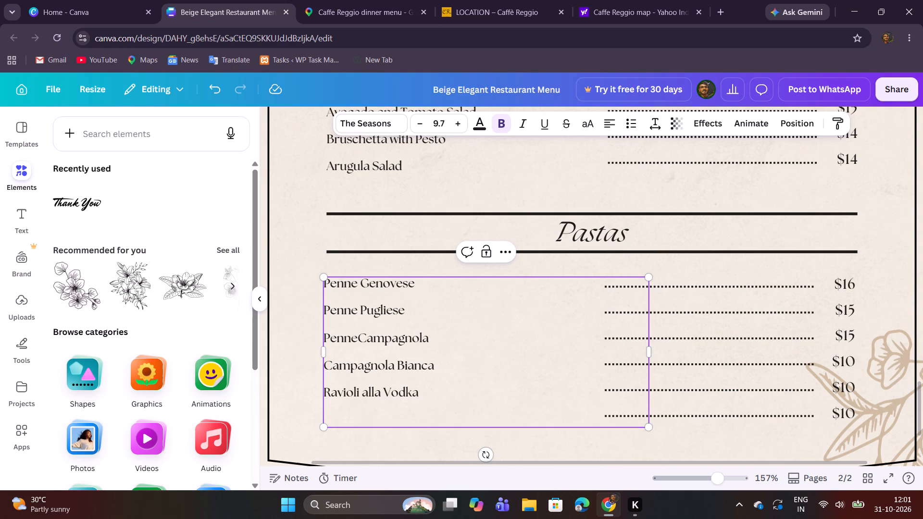
pyautogui.click(384, 0)
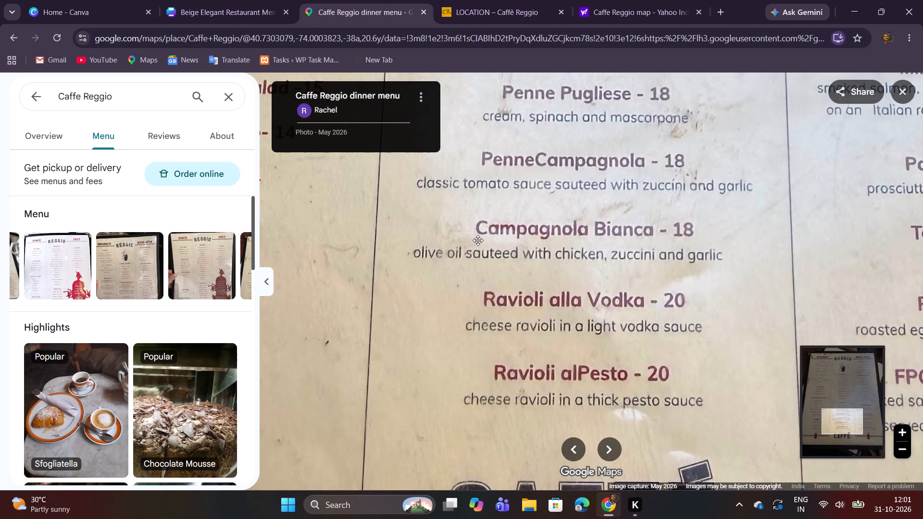
pyautogui.click(255, 1)
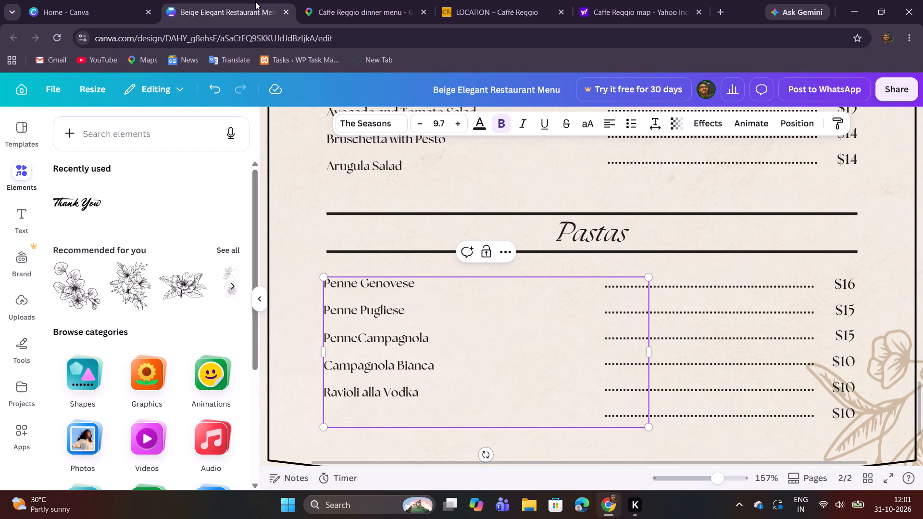
pyautogui.write('Ra')
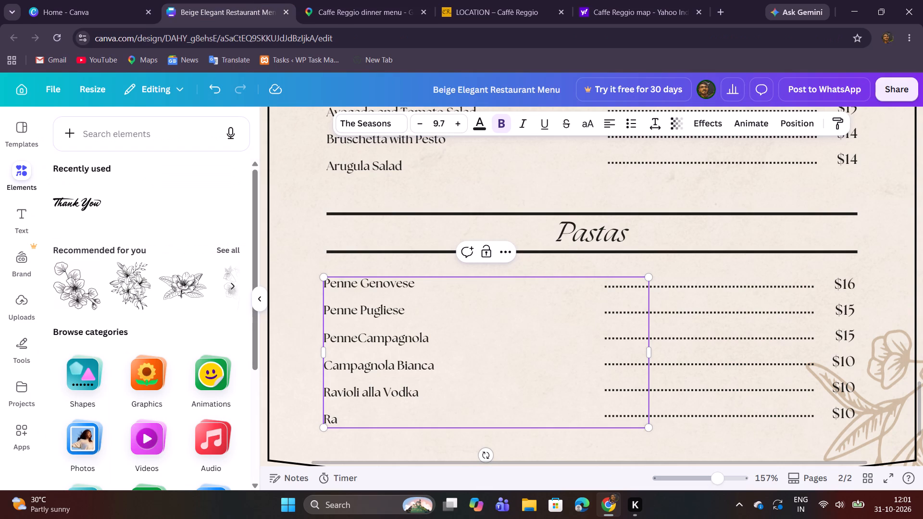
pyautogui.press('v')
pyautogui.write('ioli al')
pyautogui.click(331, 0)
pyautogui.click(240, 0)
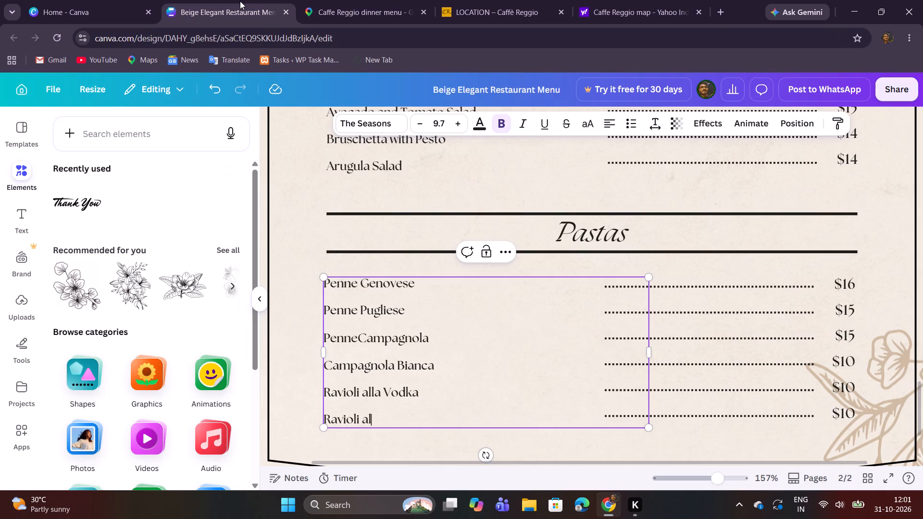
pyautogui.write('Pesto')
pyautogui.press('Return')
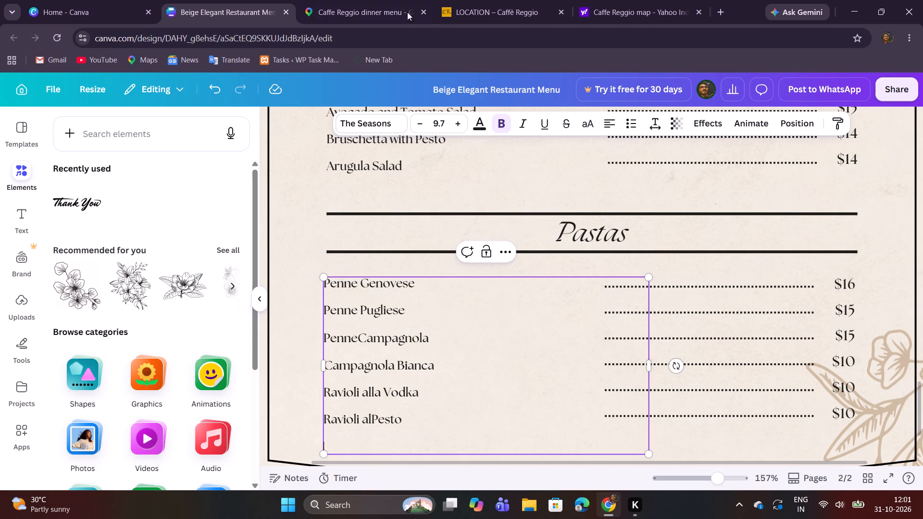
pyautogui.click(691, 442)
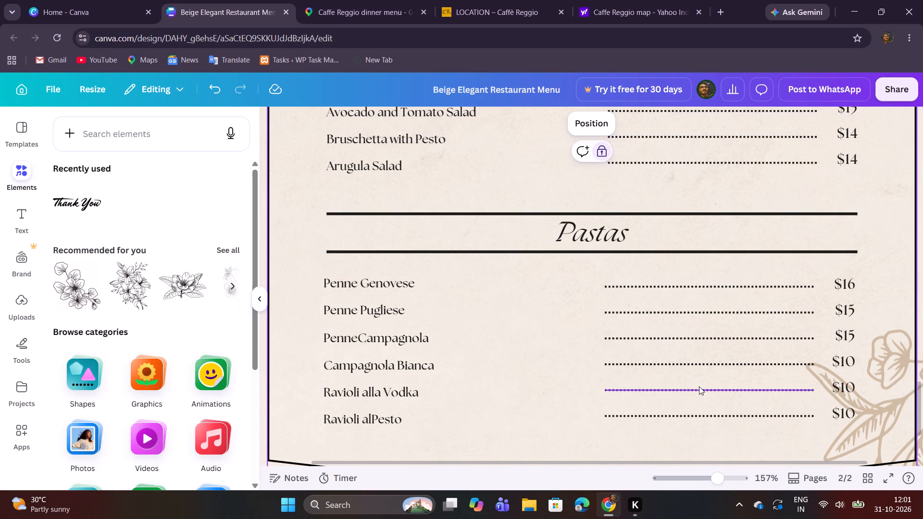
# Look up the pasta prices in the dinner menu photo and set the Penne Genovese price to $18.
pyautogui.scroll(1, 829, 229)
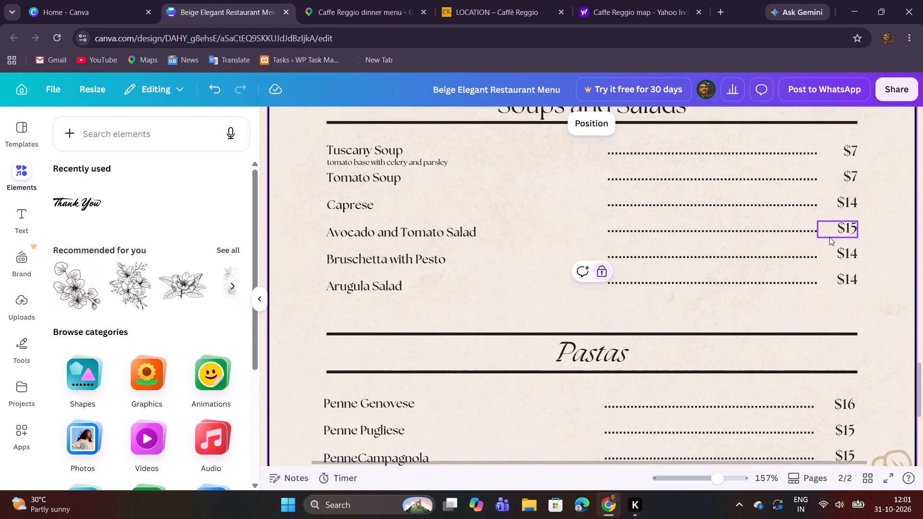
pyautogui.scroll(-1, 829, 237)
pyautogui.click(354, 0)
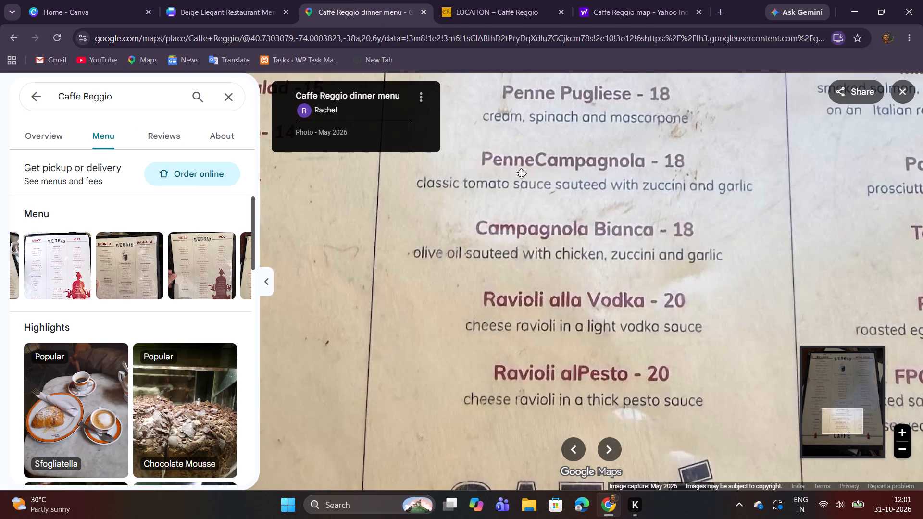
pyautogui.moveTo(551, 197); pyautogui.dragTo(542, 215)
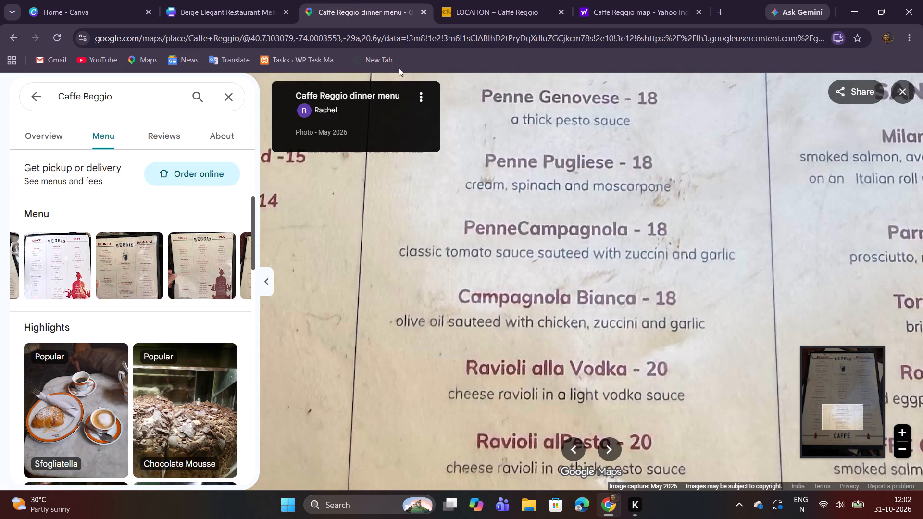
pyautogui.click(254, 0)
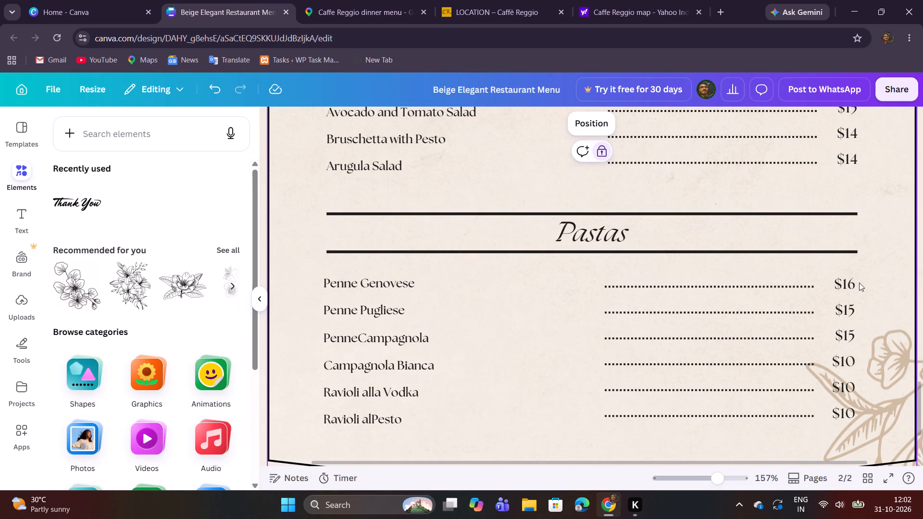
pyautogui.doubleClick(850, 283)
pyautogui.click(849, 284)
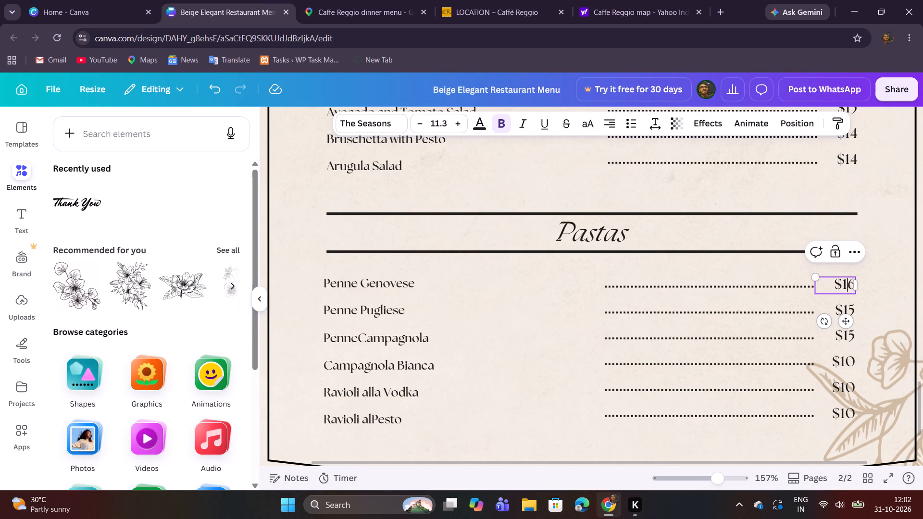
pyautogui.click(845, 286)
pyautogui.doubleClick(842, 284)
pyautogui.write('18')
# Set the Penne Pugliese price to $18, keeping the dollar sign.
pyautogui.doubleClick(841, 307)
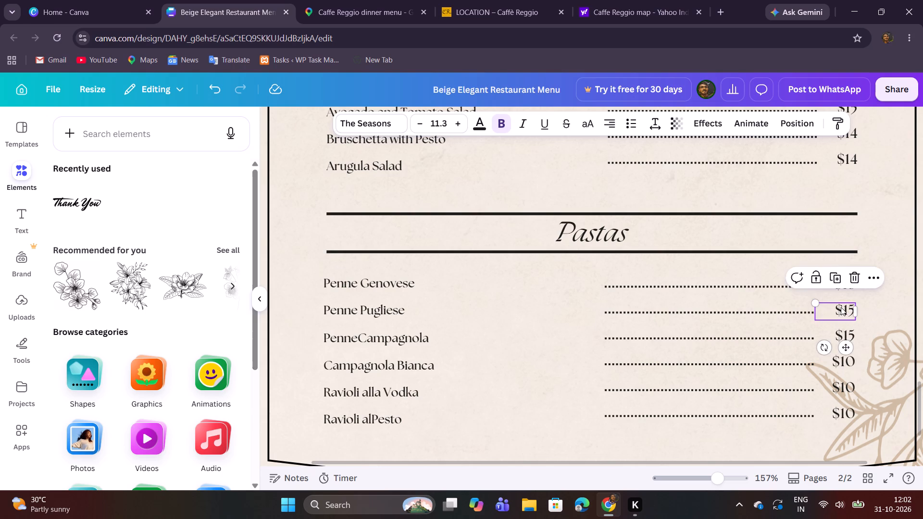
pyautogui.click(844, 310)
pyautogui.click(846, 313)
pyautogui.doubleClick(844, 312)
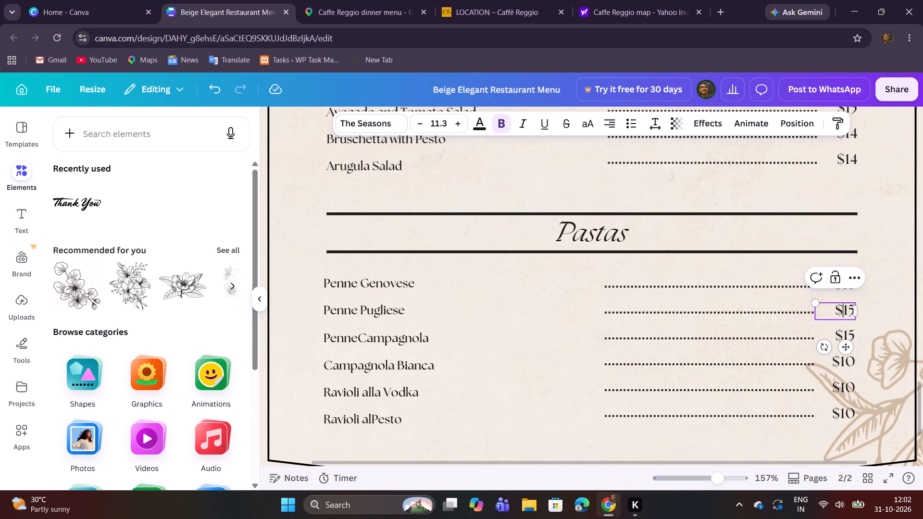
pyautogui.write('18')
# Set the PenneCampagnola price to $18, keeping the dollar sign.
pyautogui.doubleClick(842, 332)
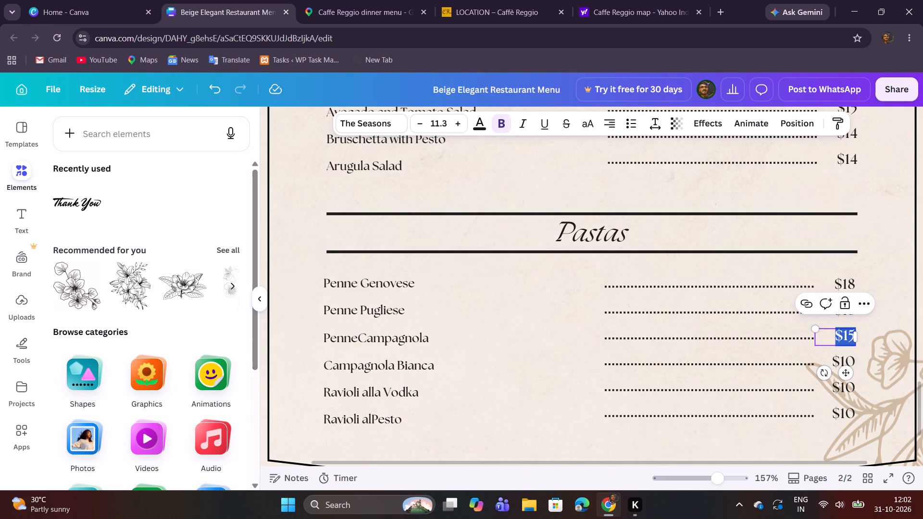
pyautogui.click(843, 334)
pyautogui.click(845, 335)
pyautogui.click(845, 336)
pyautogui.write('18')
# Set the Campagnola Bianca price to $18, keeping the dollar sign.
pyautogui.doubleClick(844, 361)
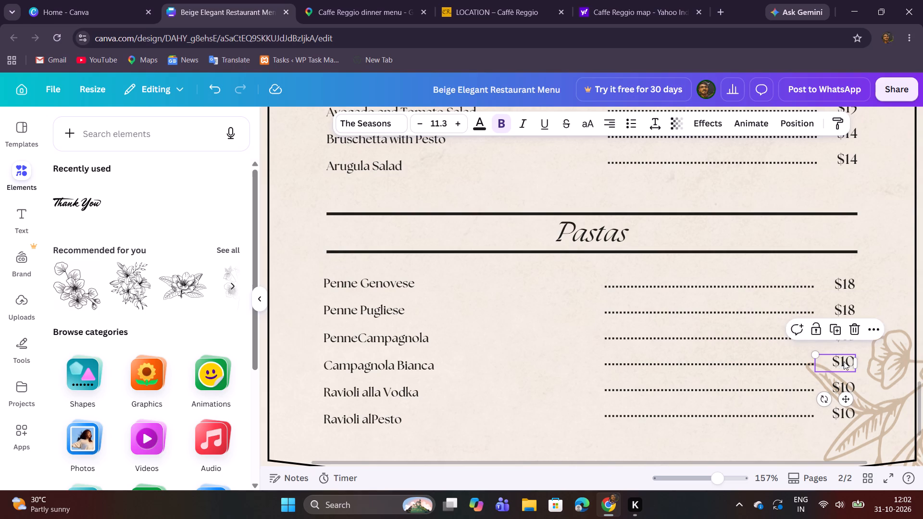
pyautogui.click(843, 361)
pyautogui.doubleClick(840, 364)
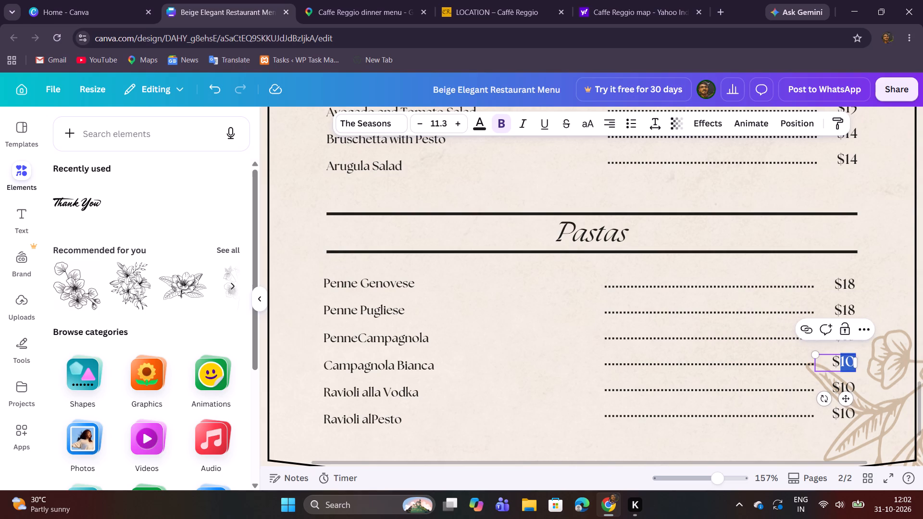
pyautogui.write('18')
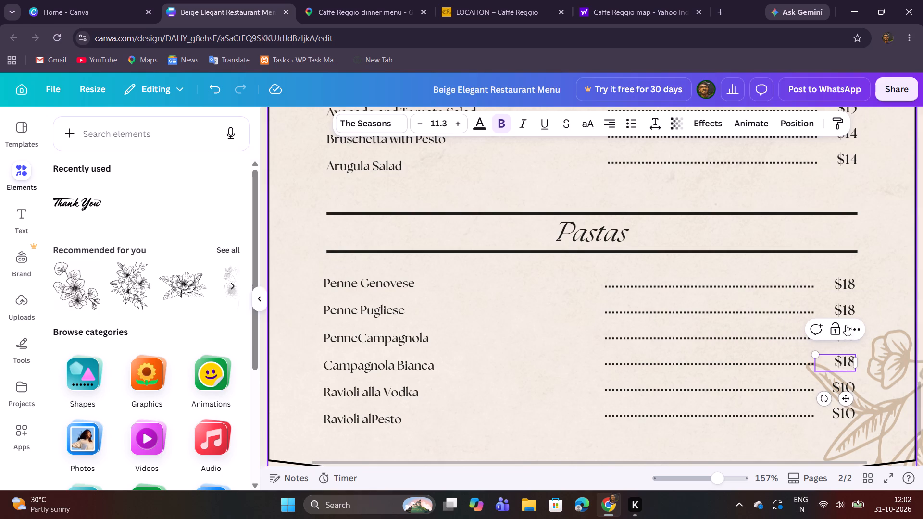
pyautogui.click(902, 265)
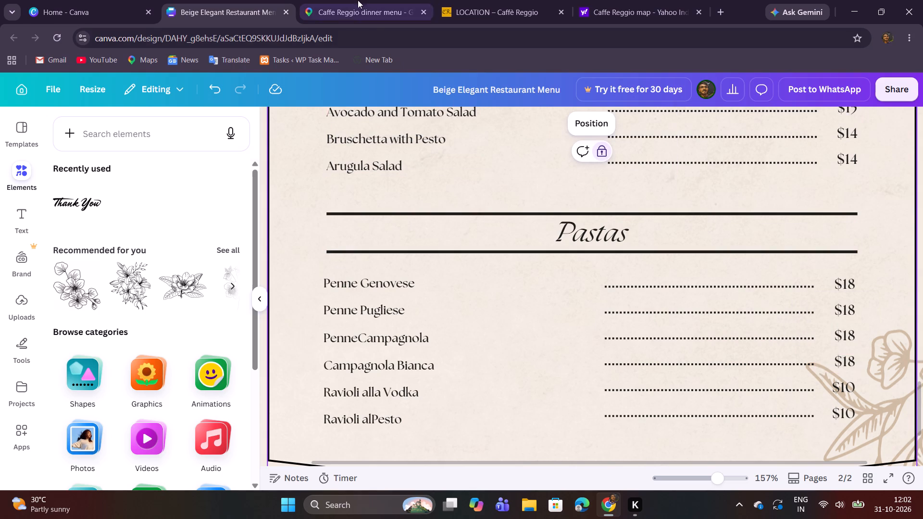
# Look up the ravioli prices in the dinner menu photo and set the Ravioli alla Vodka price to $20.
pyautogui.click(356, 0)
pyautogui.moveTo(613, 251); pyautogui.dragTo(610, 207)
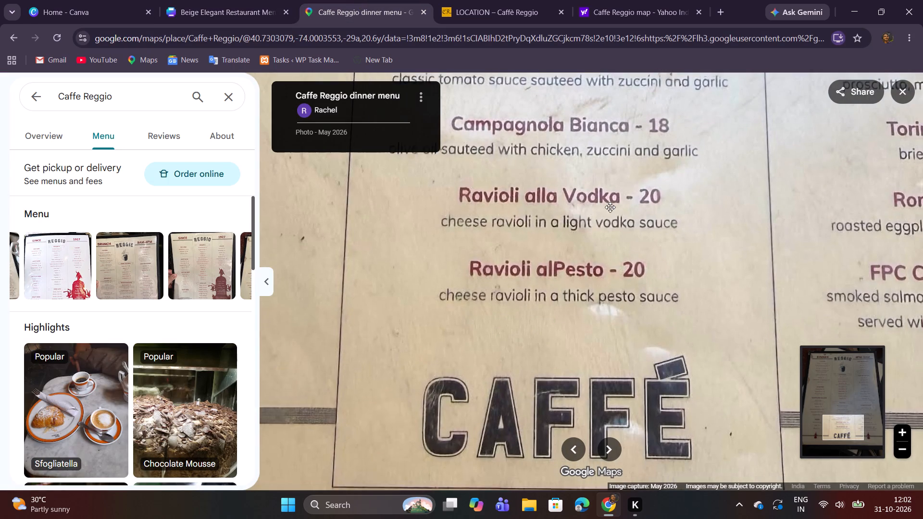
pyautogui.moveTo(610, 207); pyautogui.dragTo(610, 206)
pyautogui.click(245, 0)
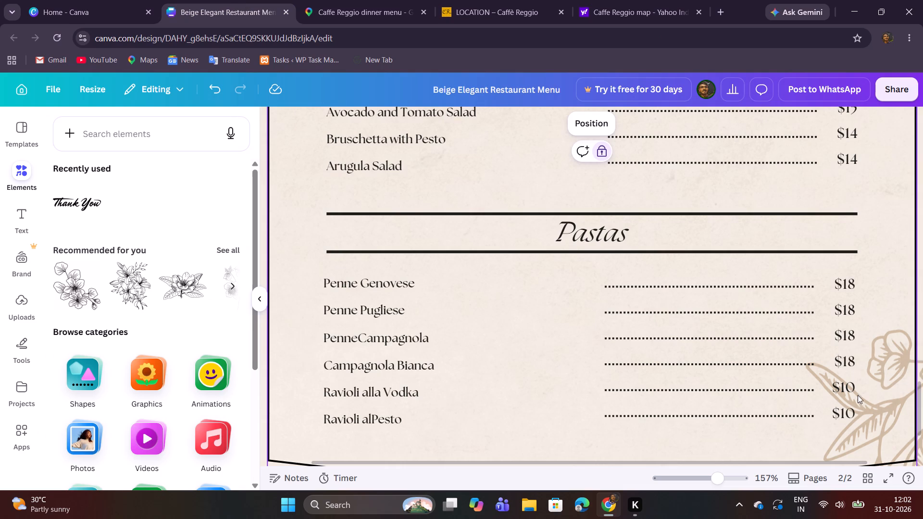
pyautogui.doubleClick(847, 390)
pyautogui.click(841, 387)
pyautogui.click(841, 387)
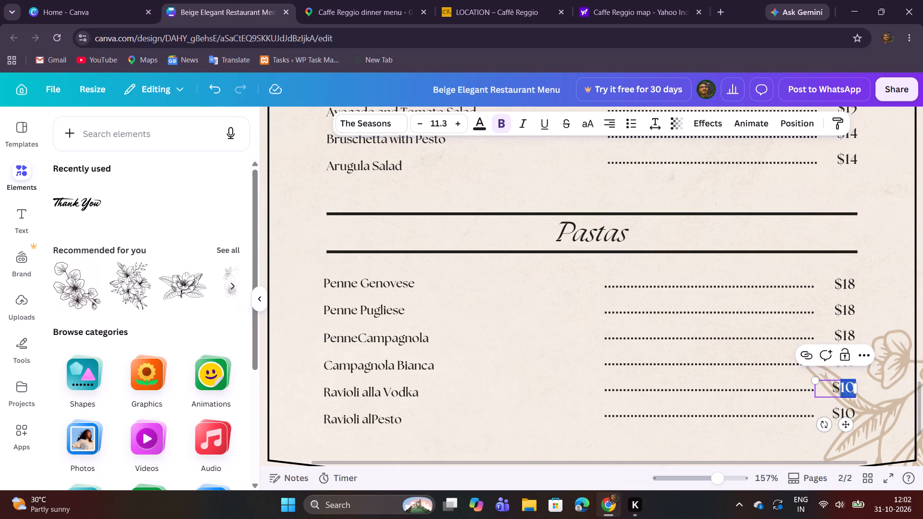
pyautogui.write('20')
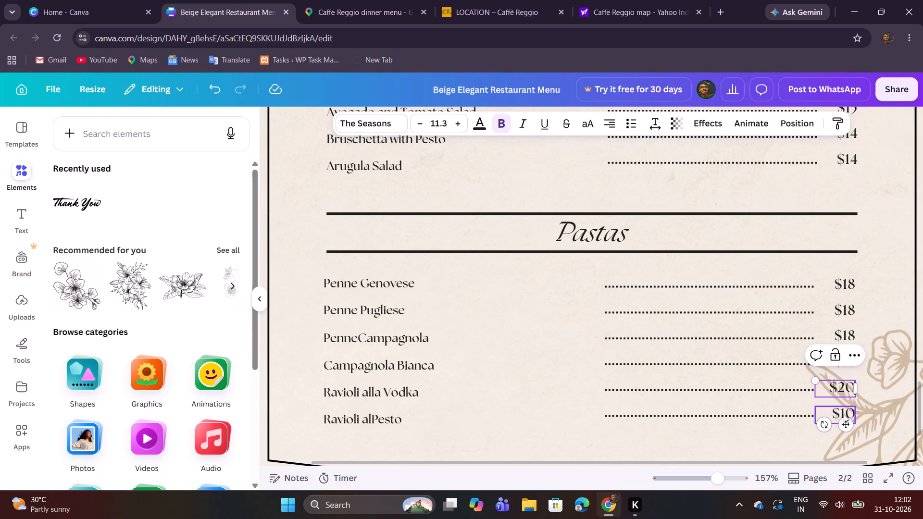
# Set the Ravioli alPesto price to $20, keeping the dollar sign.
pyautogui.doubleClick(841, 409)
pyautogui.click(840, 415)
pyautogui.click(841, 415)
pyautogui.click(838, 419)
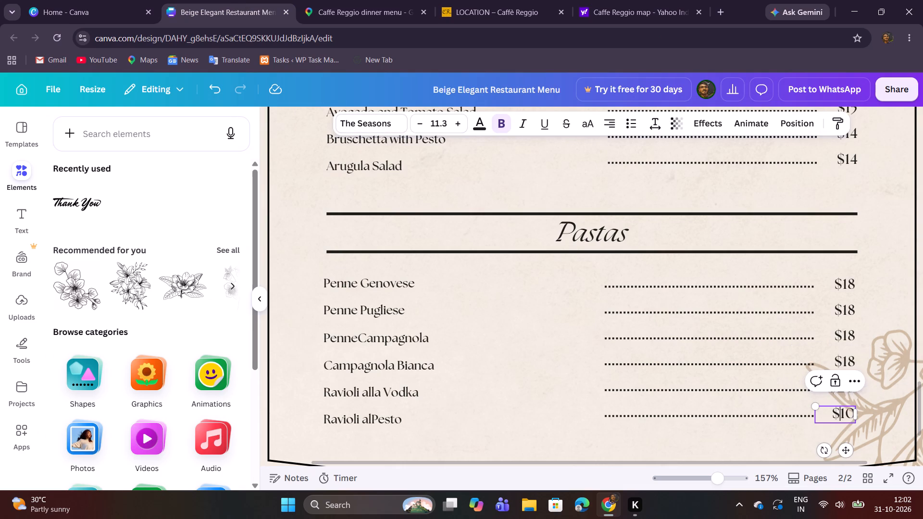
pyautogui.click(838, 419)
pyautogui.write('20')
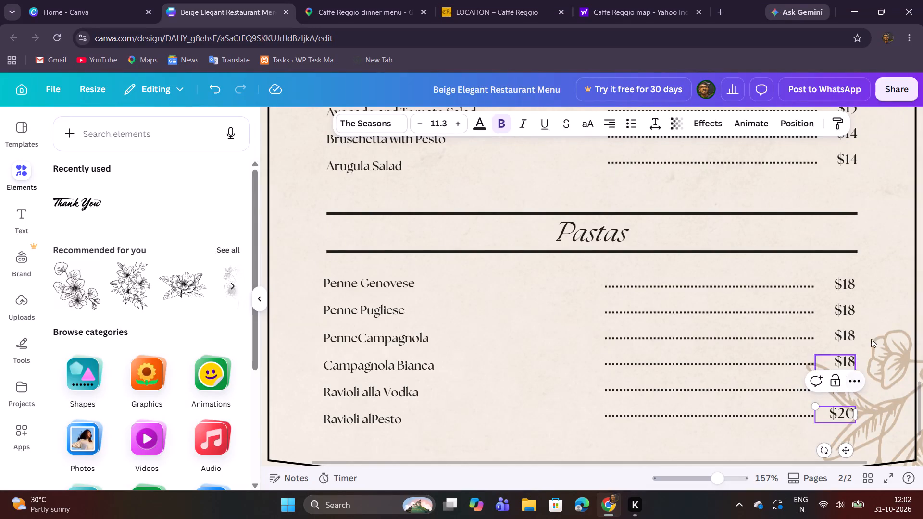
pyautogui.click(875, 321)
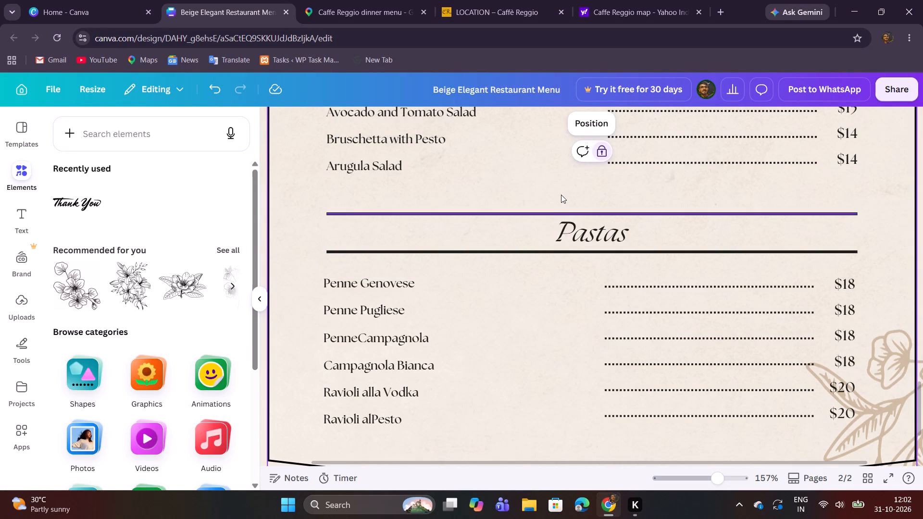
# Duplicate the small "tomato base with celery and parsley" description under Tuscany Soup for use in the Pastas section.
pyautogui.scroll(2, 561, 195)
pyautogui.click(409, 159)
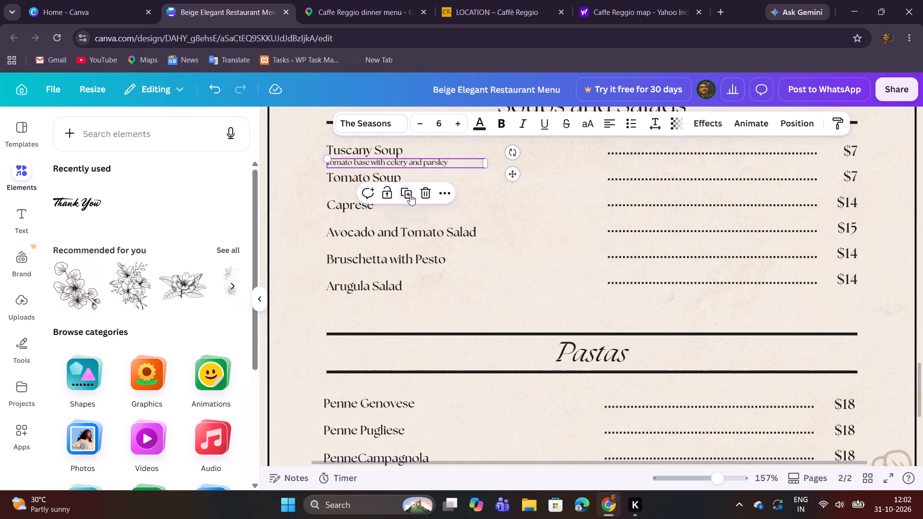
pyautogui.click(410, 195)
pyautogui.scroll(-1, 486, 257)
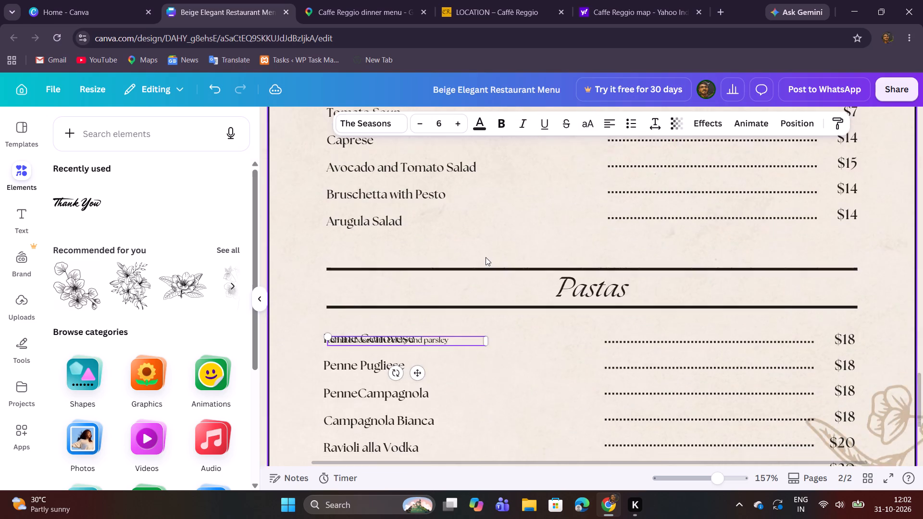
pyautogui.scroll(-1, 486, 257)
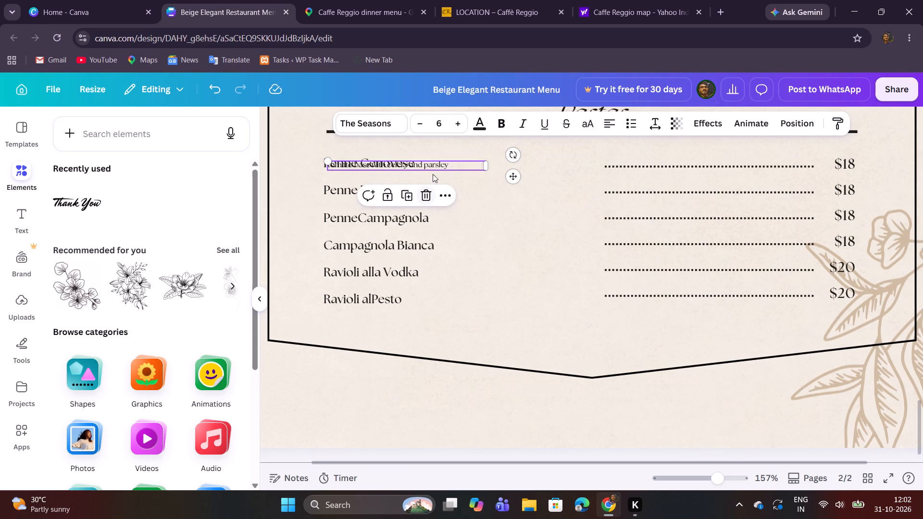
# Lock the text box holding the Pastas item names.
pyautogui.click(488, 211)
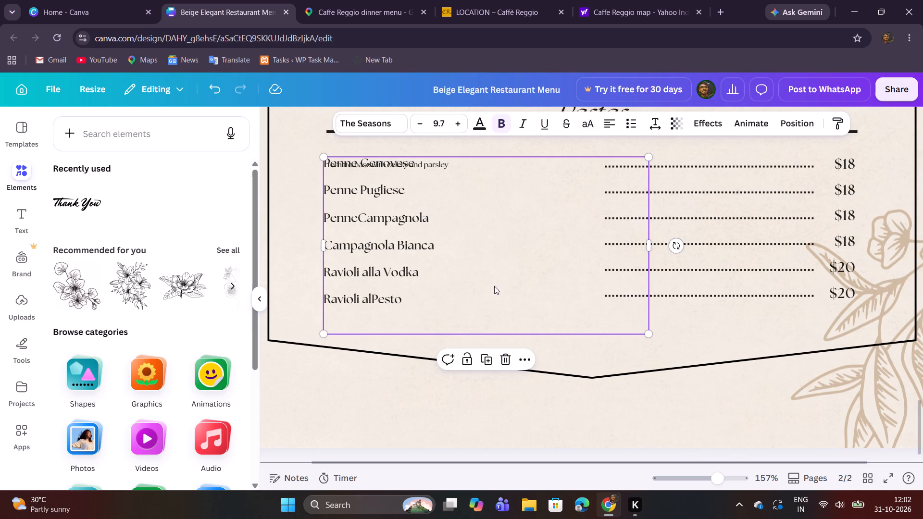
pyautogui.click(464, 357)
# Position the duplicated description directly beneath Penne Genovese, aligned with the start of the item names.
pyautogui.click(424, 164)
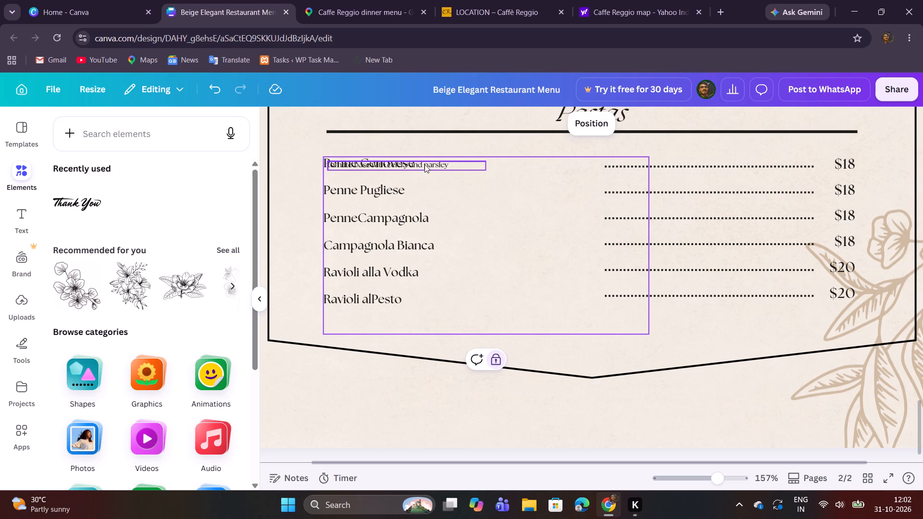
pyautogui.moveTo(512, 177); pyautogui.dragTo(513, 177)
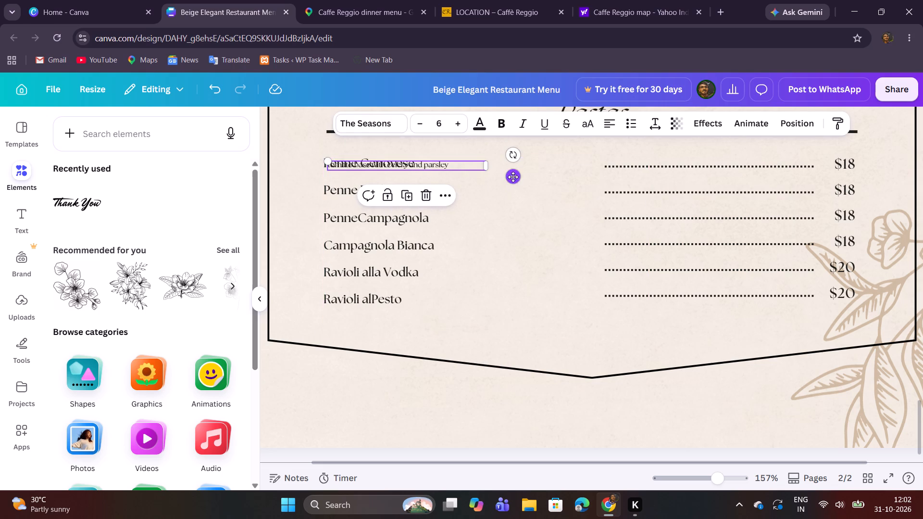
pyautogui.moveTo(513, 177); pyautogui.dragTo(507, 185)
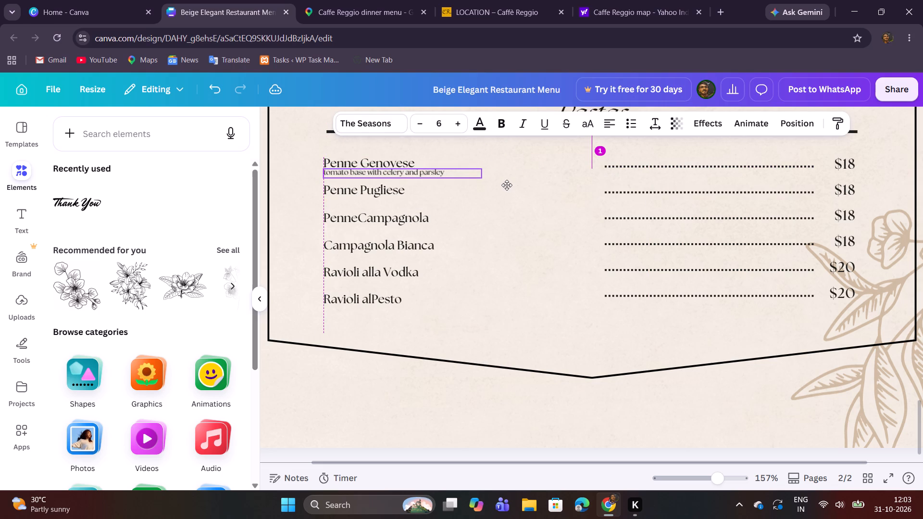
pyautogui.moveTo(507, 185); pyautogui.dragTo(508, 185)
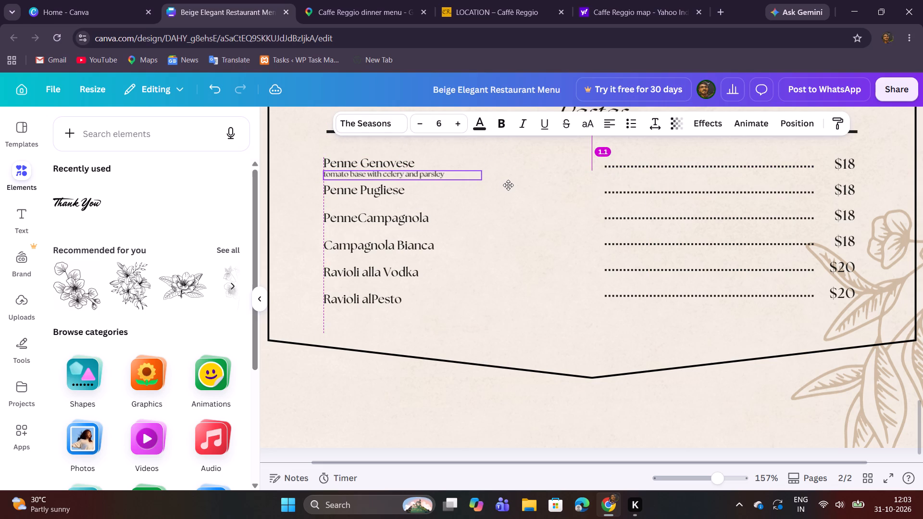
pyautogui.moveTo(508, 185); pyautogui.dragTo(510, 185)
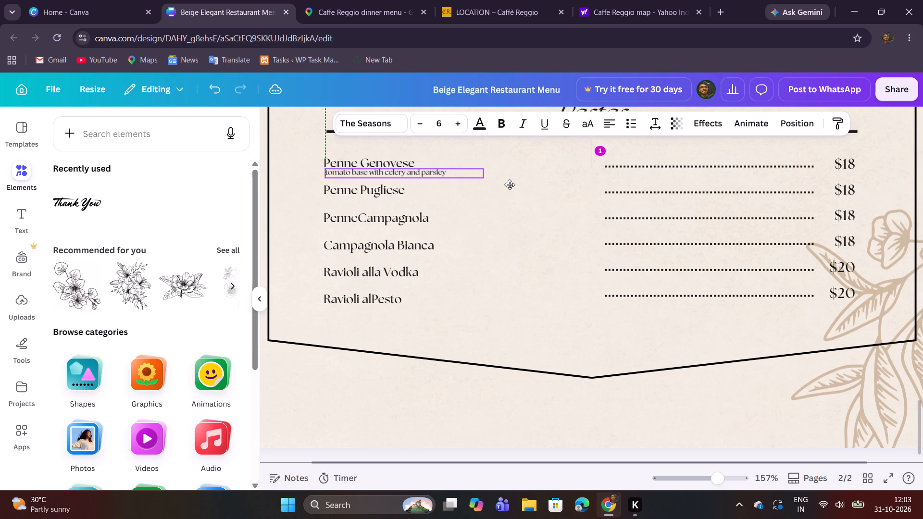
pyautogui.moveTo(510, 185); pyautogui.dragTo(508, 185)
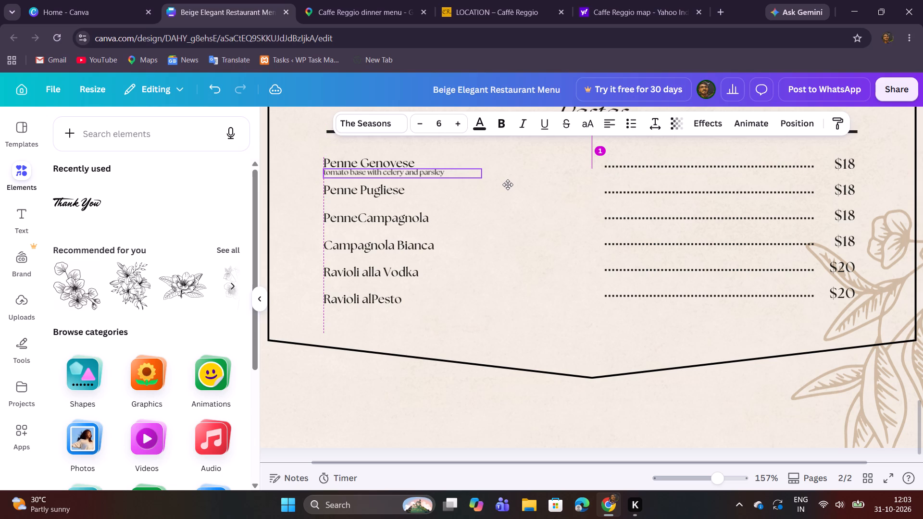
pyautogui.moveTo(508, 185); pyautogui.dragTo(510, 185)
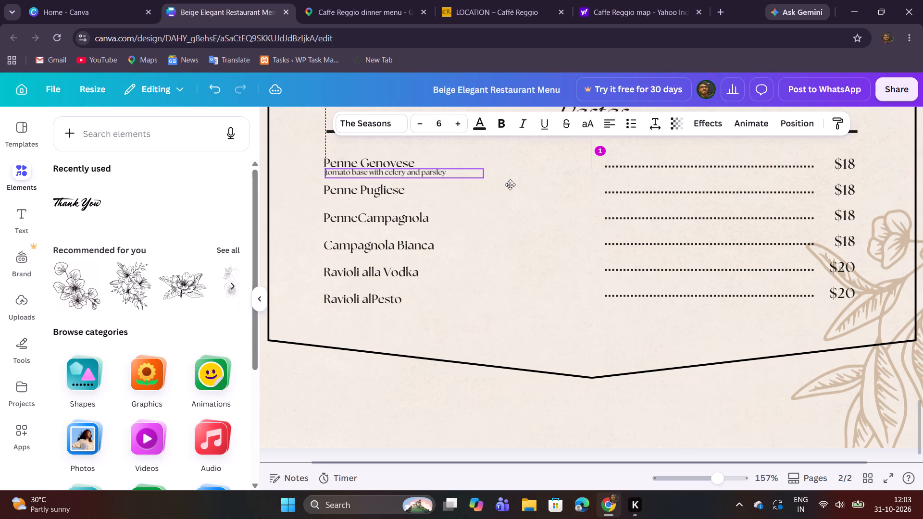
pyautogui.moveTo(510, 185); pyautogui.dragTo(508, 186)
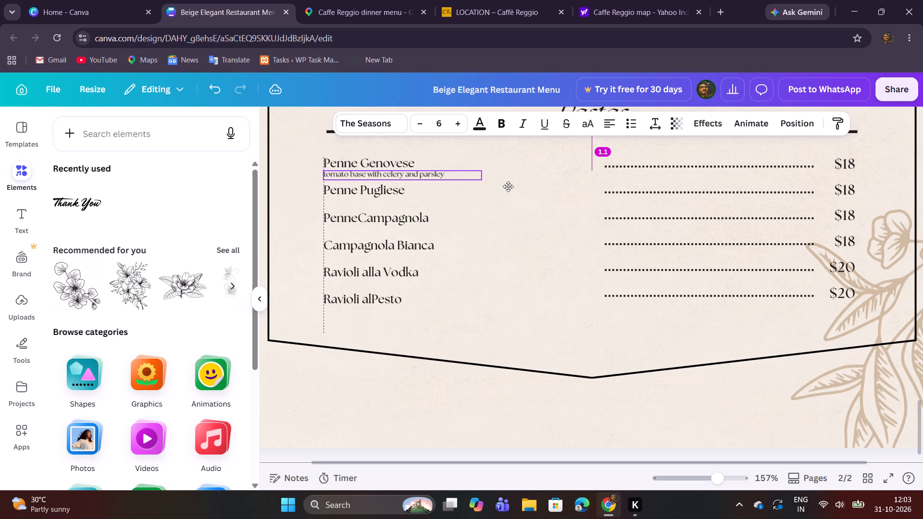
pyautogui.moveTo(508, 186); pyautogui.dragTo(509, 185)
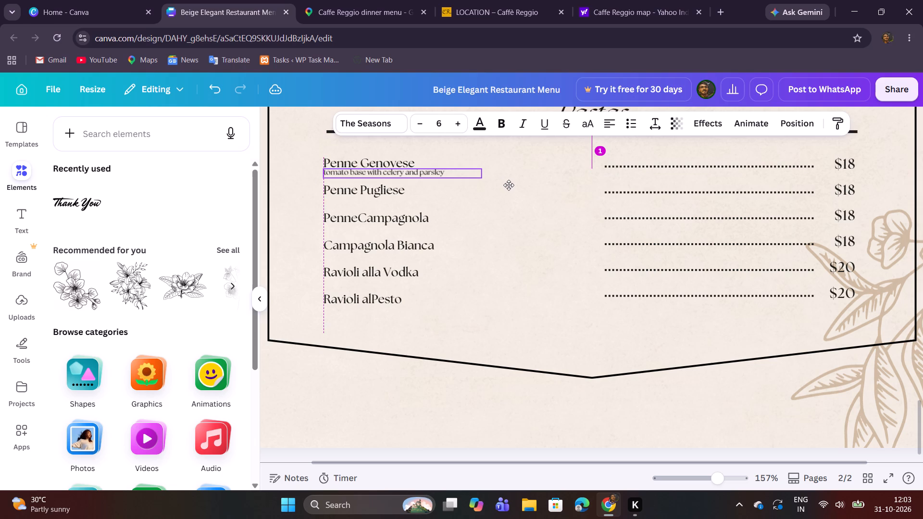
pyautogui.moveTo(509, 185); pyautogui.dragTo(510, 186)
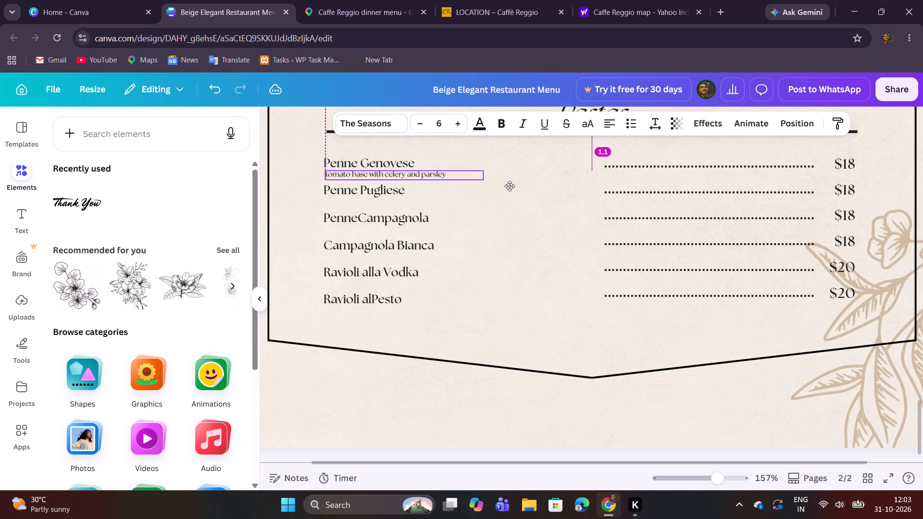
pyautogui.moveTo(510, 186); pyautogui.dragTo(509, 186)
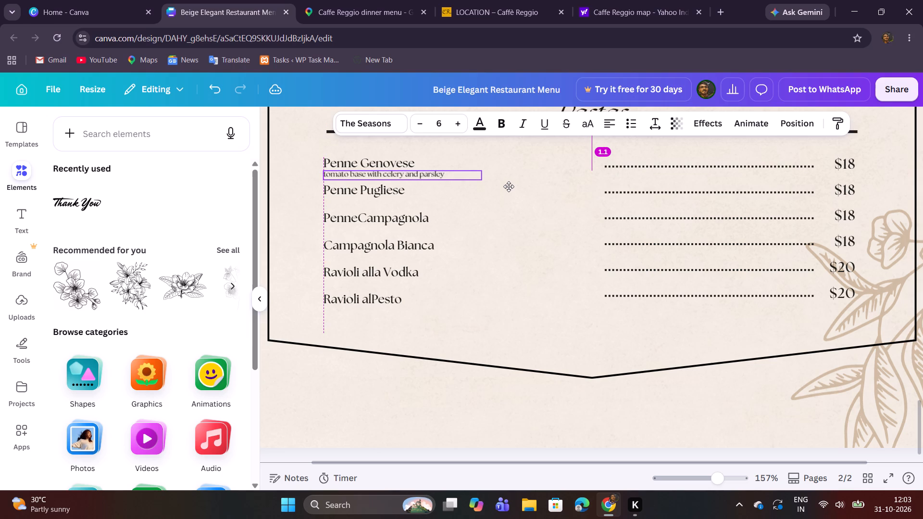
pyautogui.moveTo(509, 186); pyautogui.dragTo(508, 185)
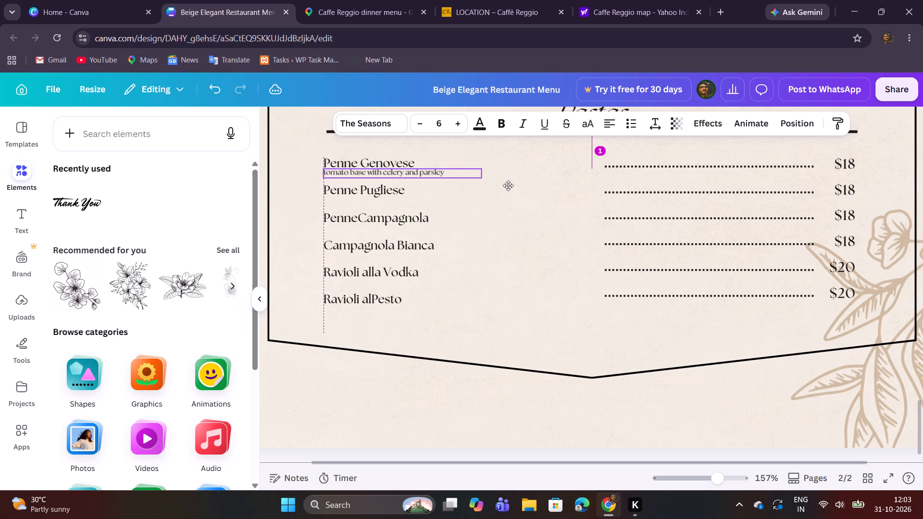
pyautogui.moveTo(508, 185); pyautogui.dragTo(508, 187)
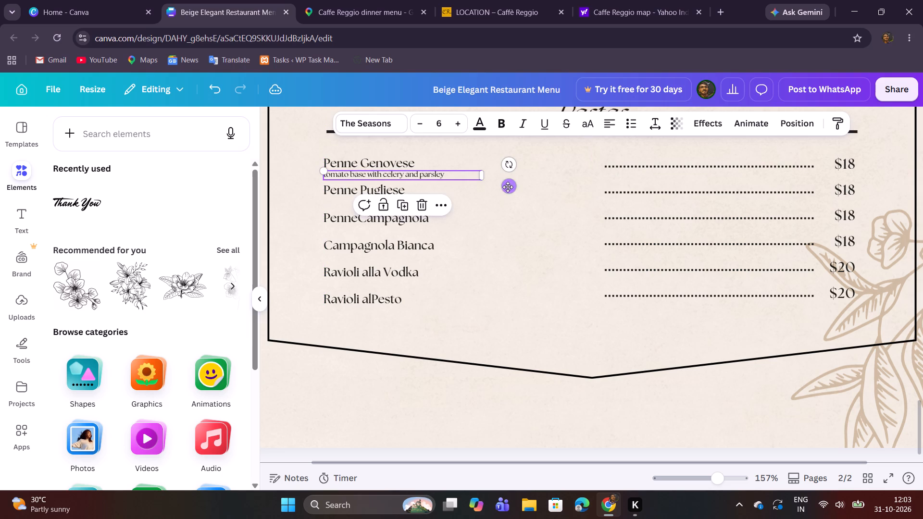
pyautogui.click(507, 202)
pyautogui.click(493, 244)
pyautogui.click(385, 383)
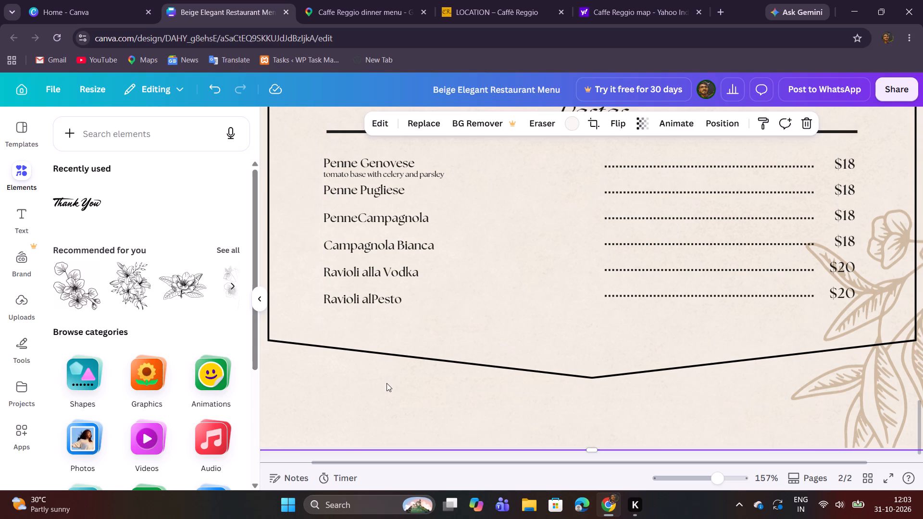
# Look up the Penne Genovese description in the dinner menu photo and replace the duplicated text with "a thick pesto sauce".
pyautogui.click(304, 0)
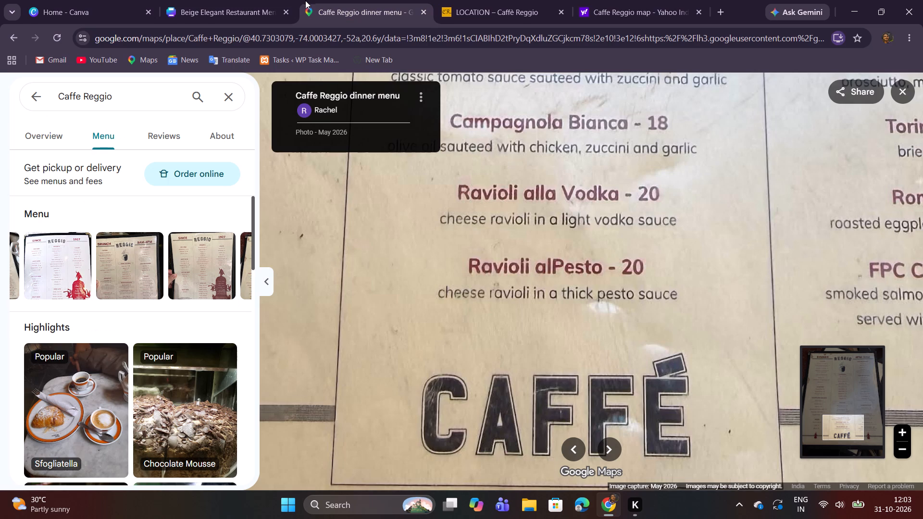
pyautogui.moveTo(550, 273); pyautogui.dragTo(543, 349)
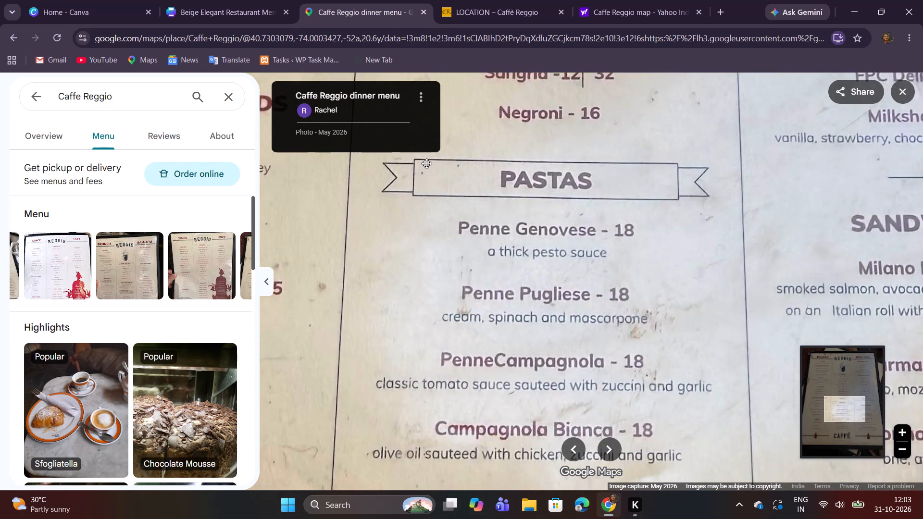
pyautogui.click(221, 0)
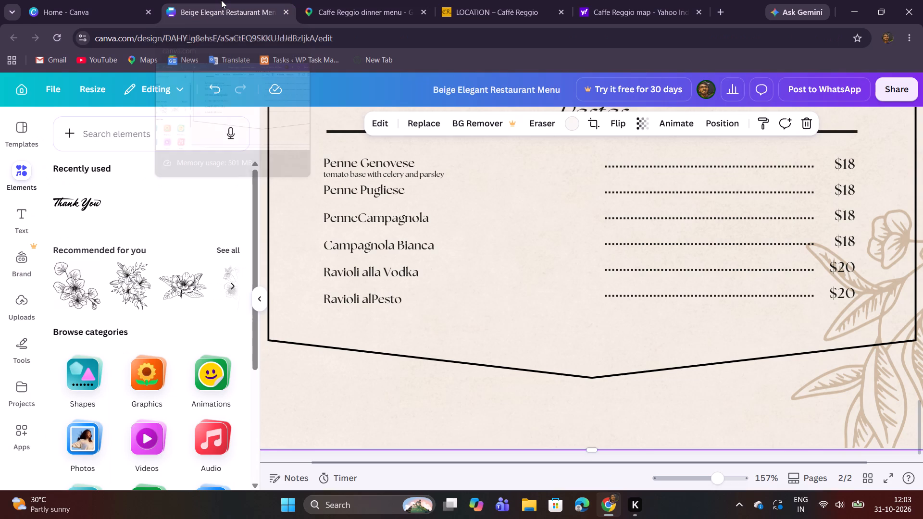
pyautogui.doubleClick(396, 177)
pyautogui.write('a thick')
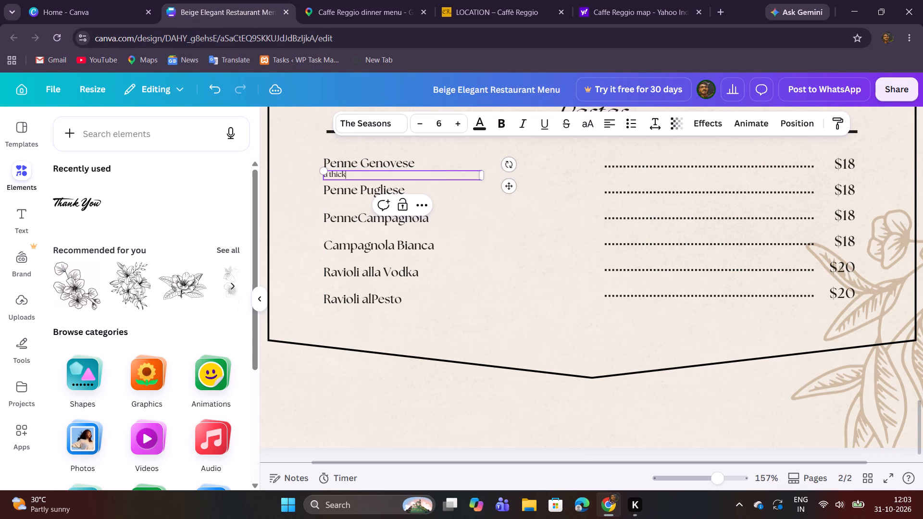
pyautogui.press('space')
pyautogui.write('pesto sauce')
pyautogui.click(446, 413)
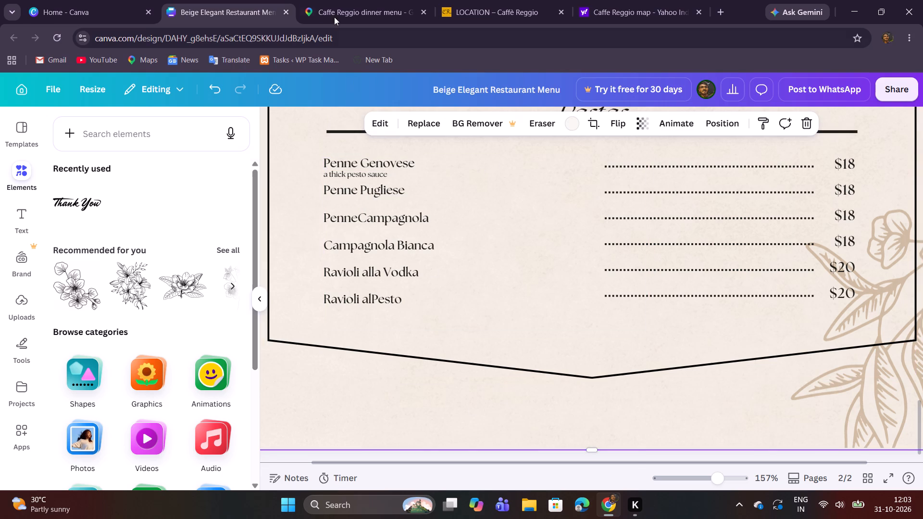
# Duplicate the "a thick pesto sauce" description and place the copy directly beneath Penne Pugliese, aligned with the start of the item names.
pyautogui.click(342, 10)
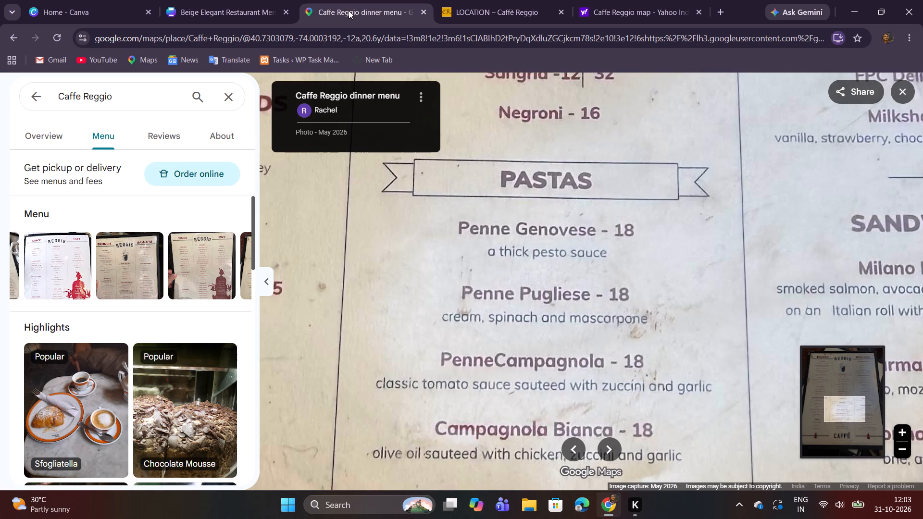
pyautogui.moveTo(486, 223); pyautogui.dragTo(485, 191)
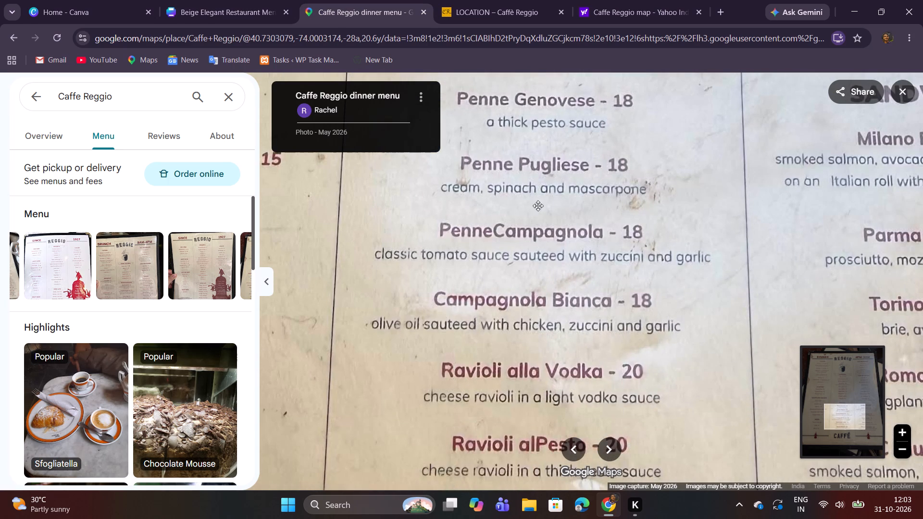
pyautogui.click(233, 13)
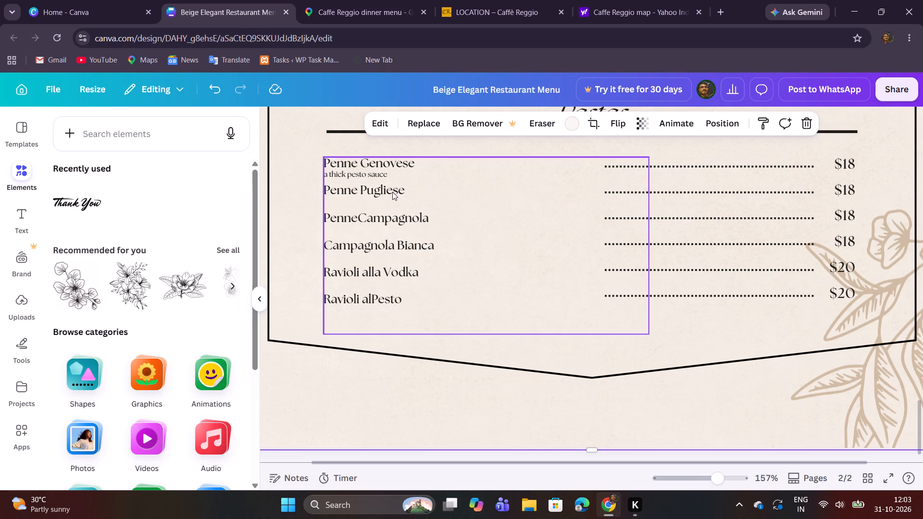
pyautogui.click(384, 177)
pyautogui.click(406, 207)
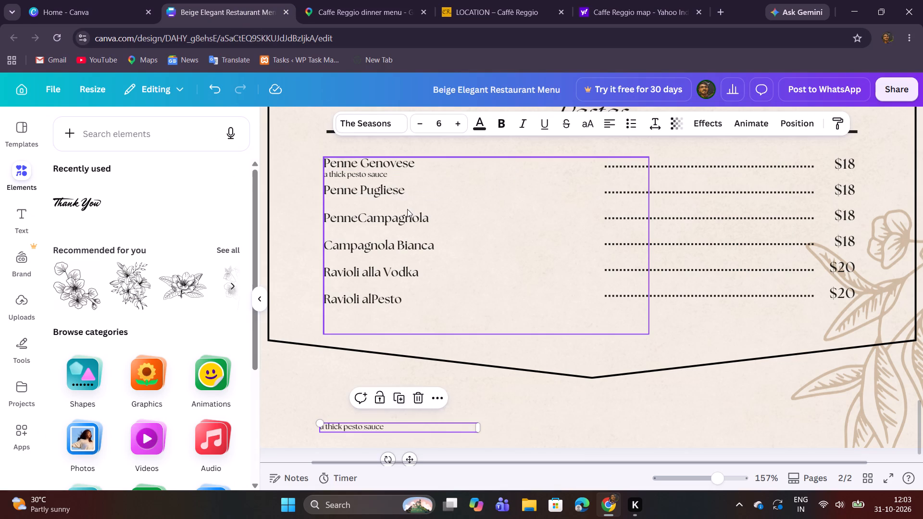
pyautogui.click(411, 457)
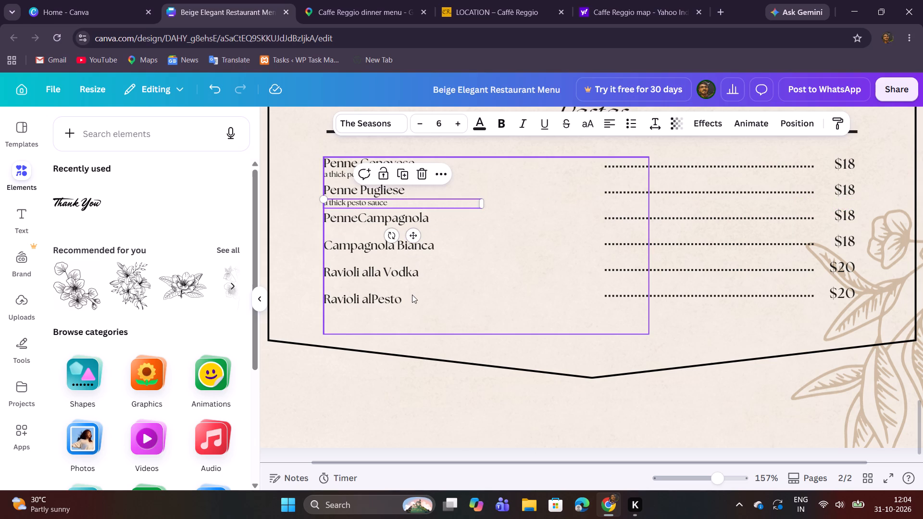
pyautogui.click(389, 418)
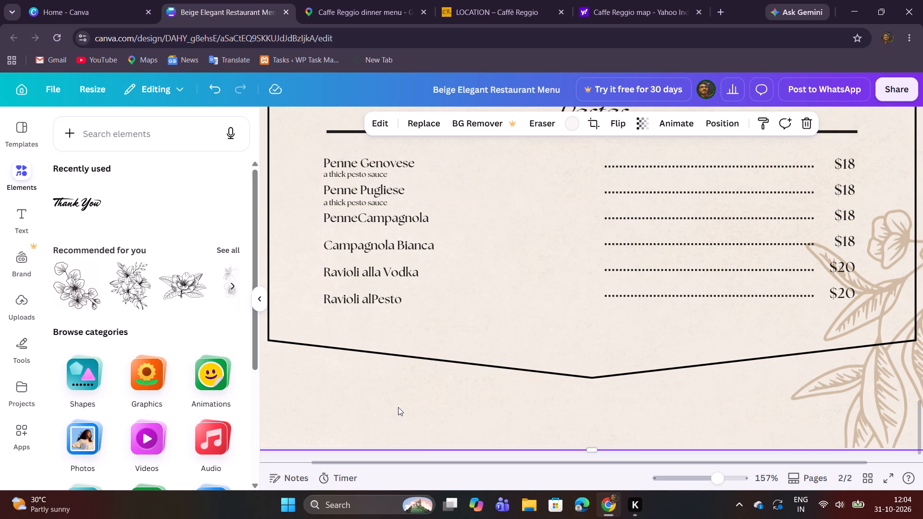
pyautogui.click(355, 203)
pyautogui.click(414, 234)
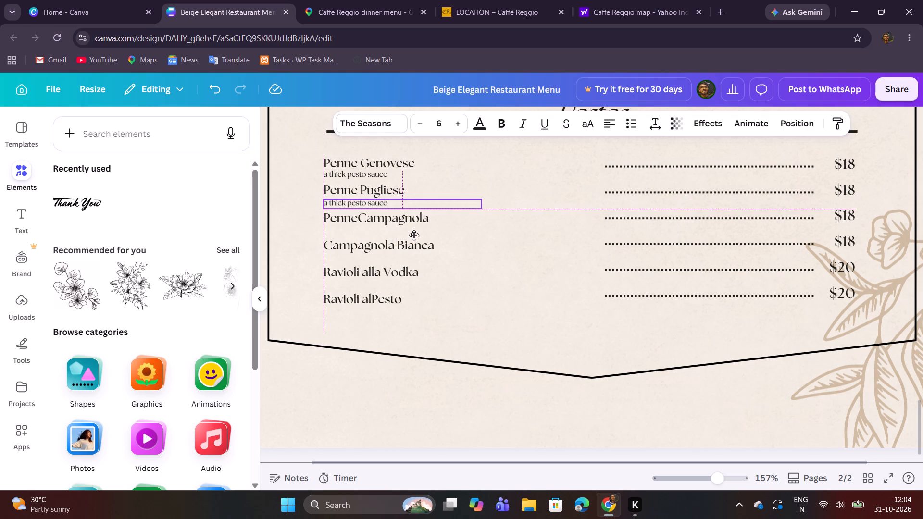
pyautogui.click(378, 382)
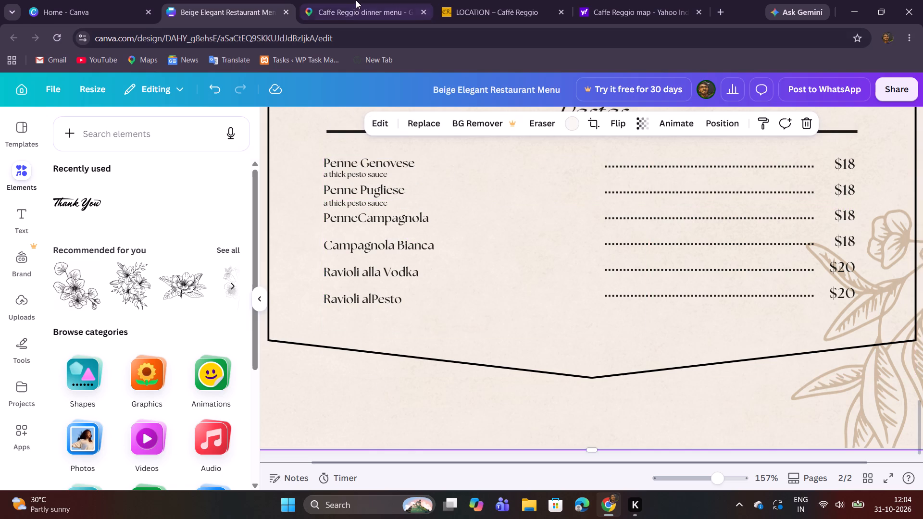
# Replace the copied text under Penne Pugliese with its description from the dinner menu photo, "cream, spinach and mascarpone".
pyautogui.click(356, 0)
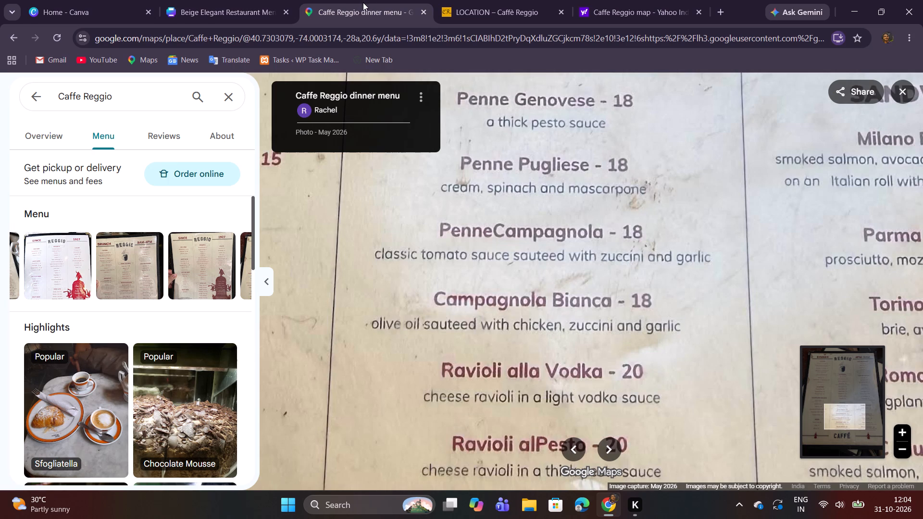
pyautogui.click(251, 0)
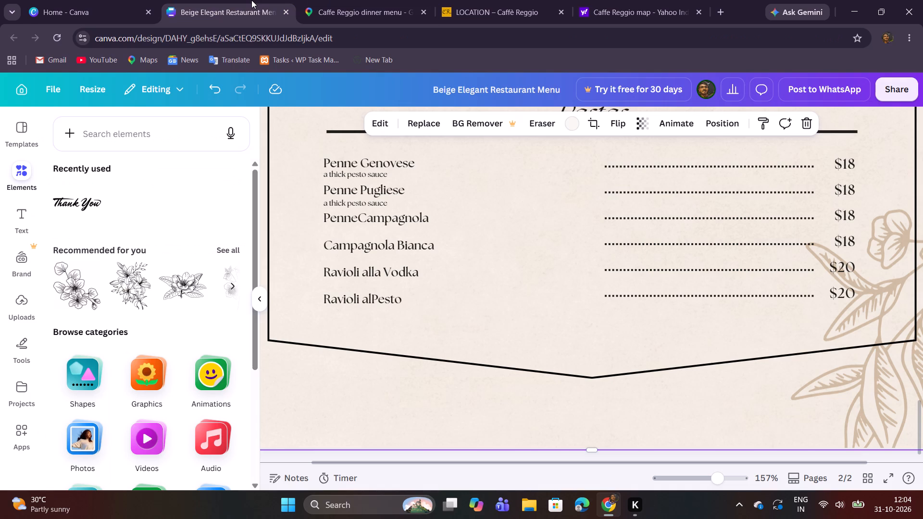
pyautogui.doubleClick(356, 207)
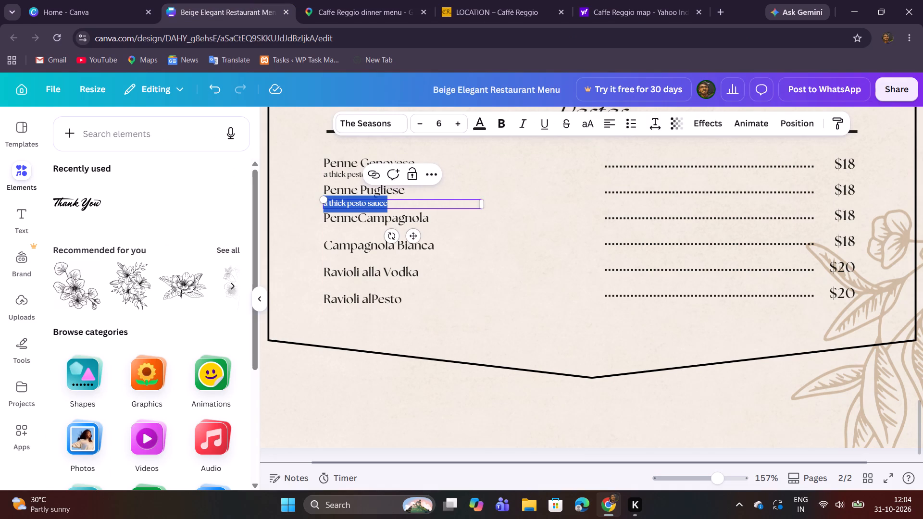
pyautogui.write('crea')
pyautogui.press('m')
pyautogui.write(', spian')
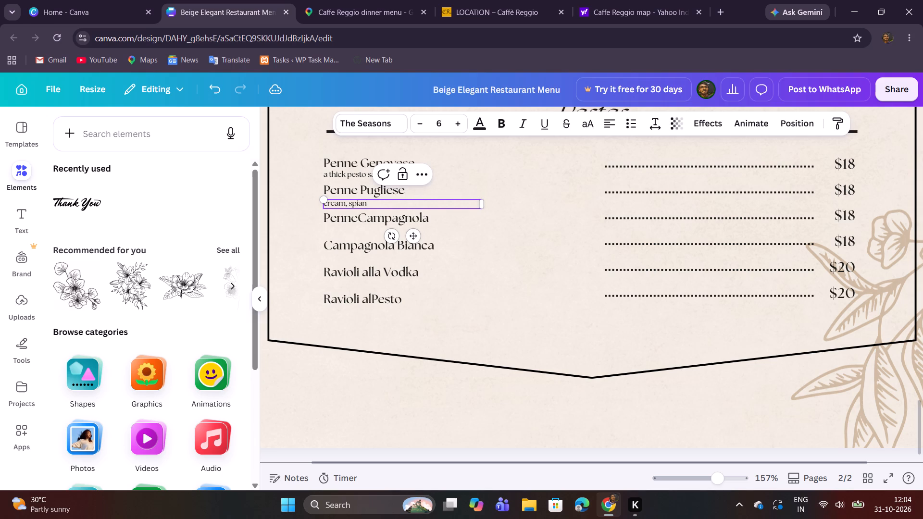
pyautogui.write('ch')
pyautogui.click(336, 0)
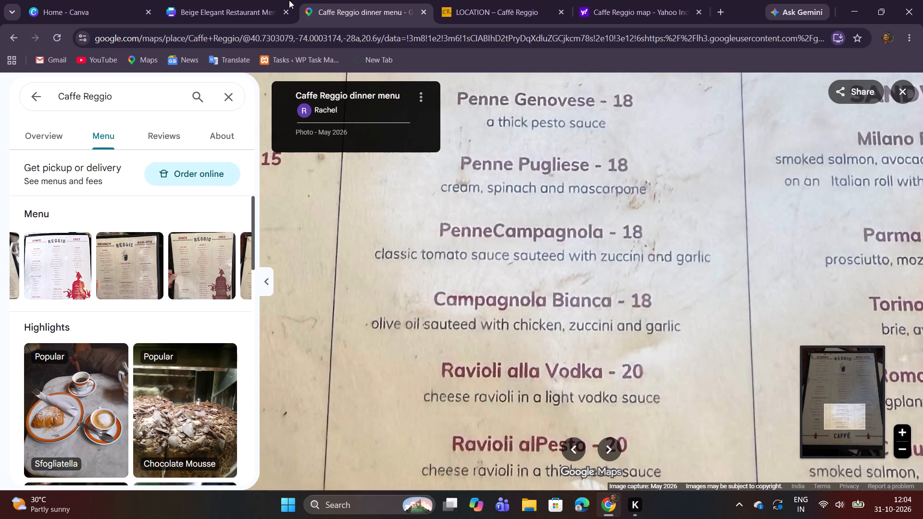
pyautogui.click(272, 0)
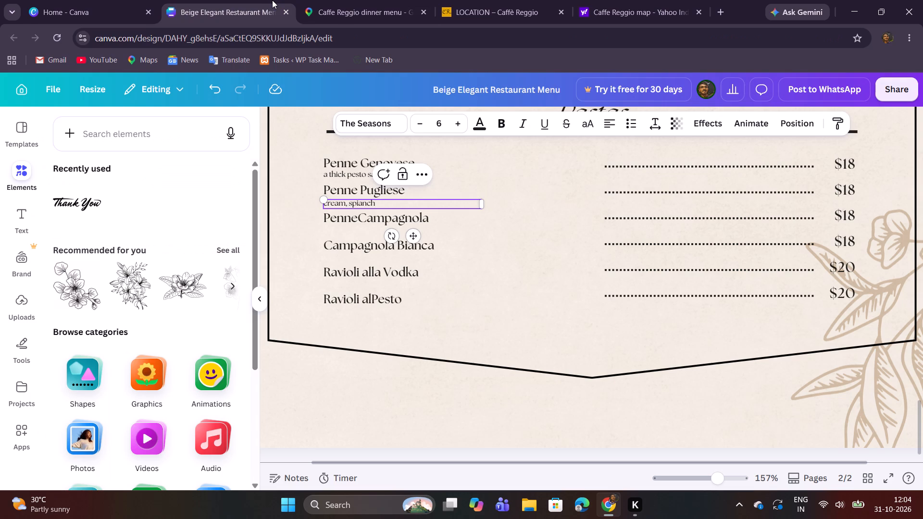
pyautogui.press('BackSpace')
pyautogui.press('BackSpace')
pyautogui.press('BackSpace')
pyautogui.press('BackSpace')
pyautogui.write('nach')
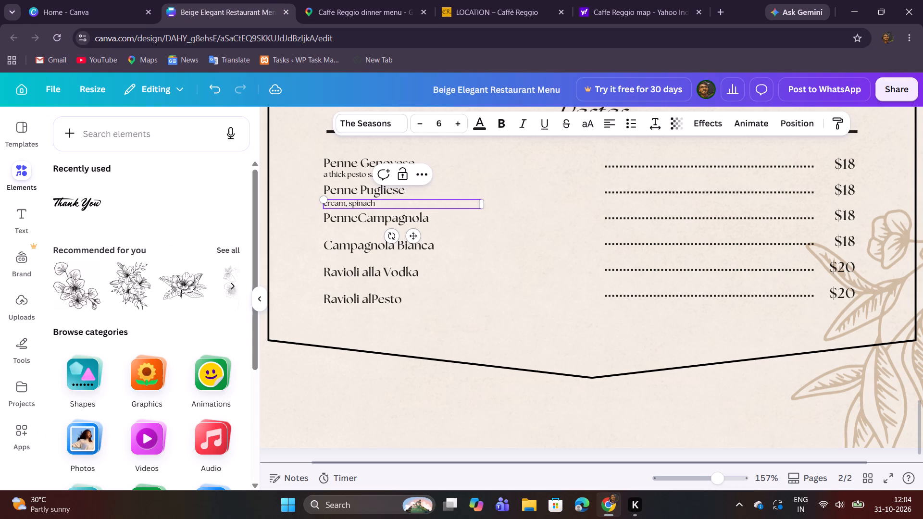
pyautogui.press('space')
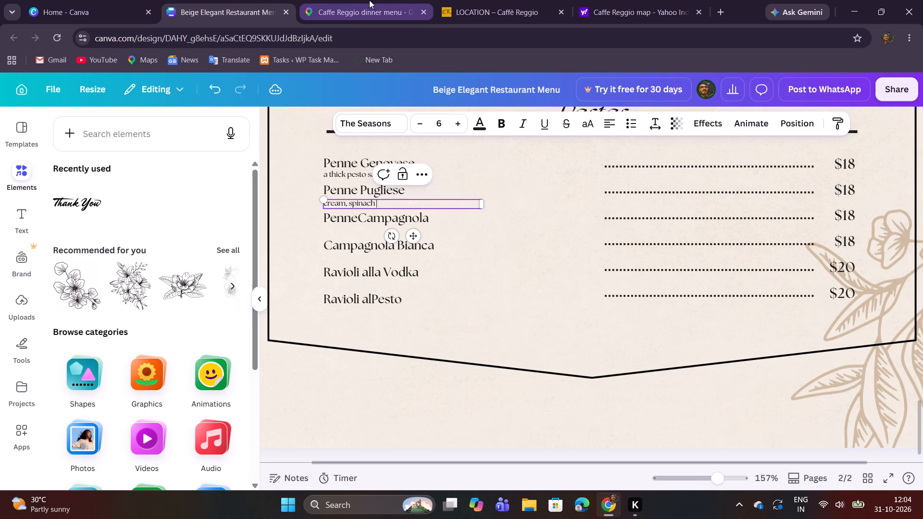
pyautogui.click(392, 0)
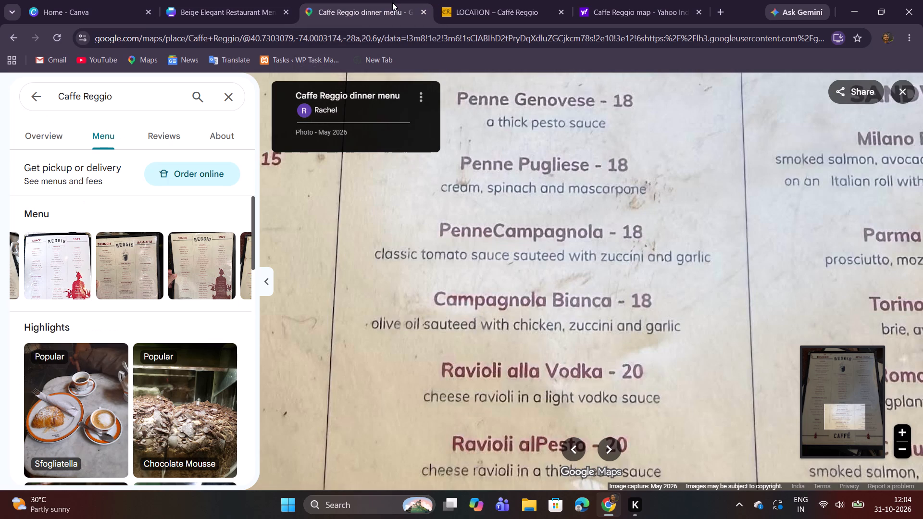
pyautogui.click(253, 0)
pyautogui.write('and')
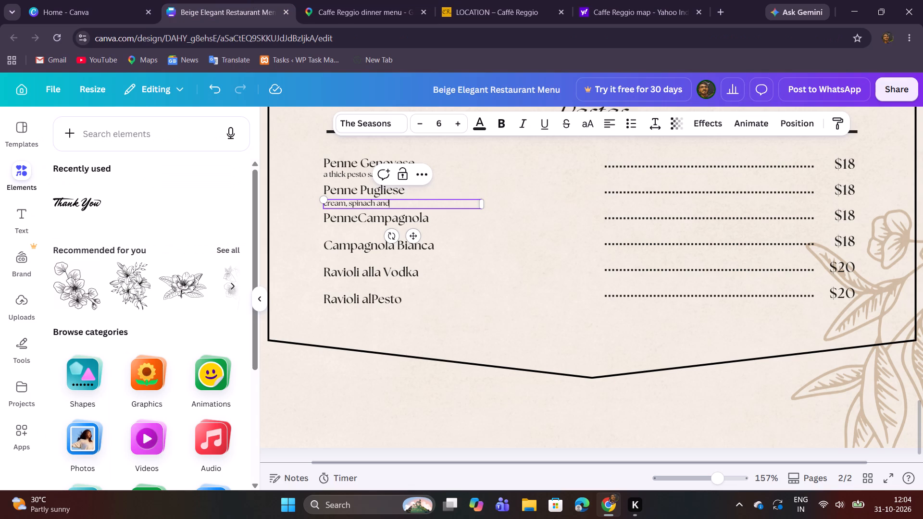
pyautogui.press('space')
pyautogui.write('mascar')
pyautogui.write('pone')
pyautogui.click(445, 377)
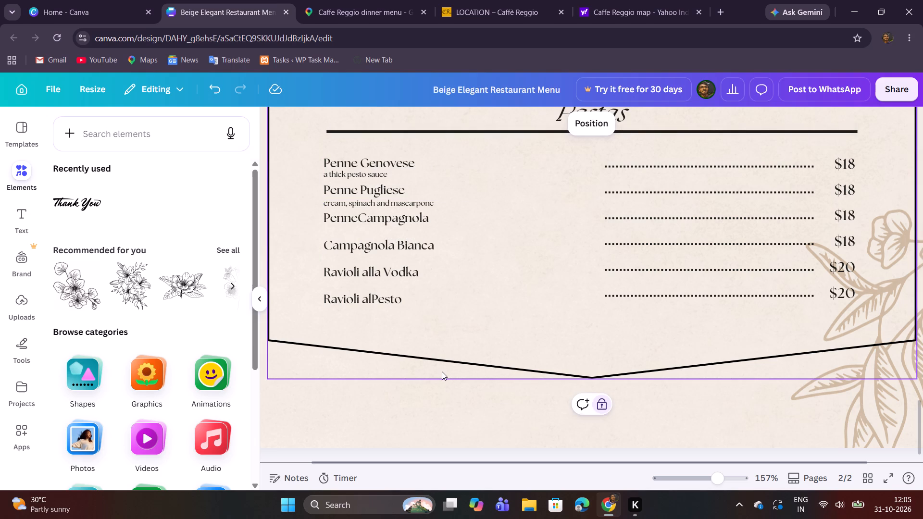
# Duplicate the "cream, spinach and mascarpone" description and place the copy directly beneath PenneCampagnola, aligned with the start of the item names.
pyautogui.click(405, 207)
pyautogui.click(405, 171)
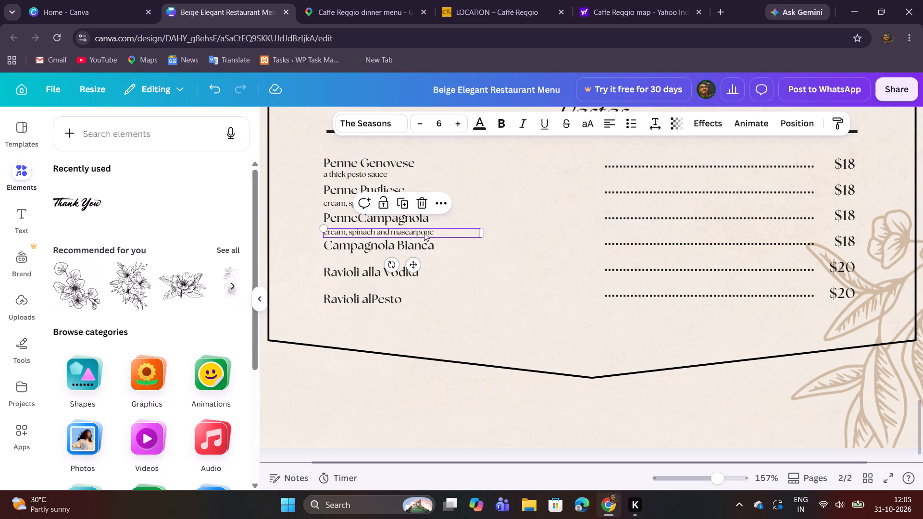
pyautogui.click(401, 360)
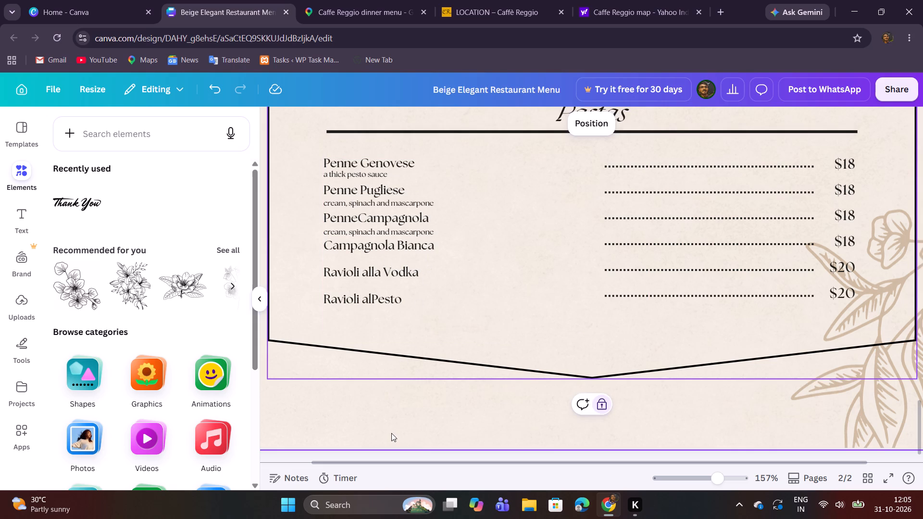
pyautogui.click(385, 239)
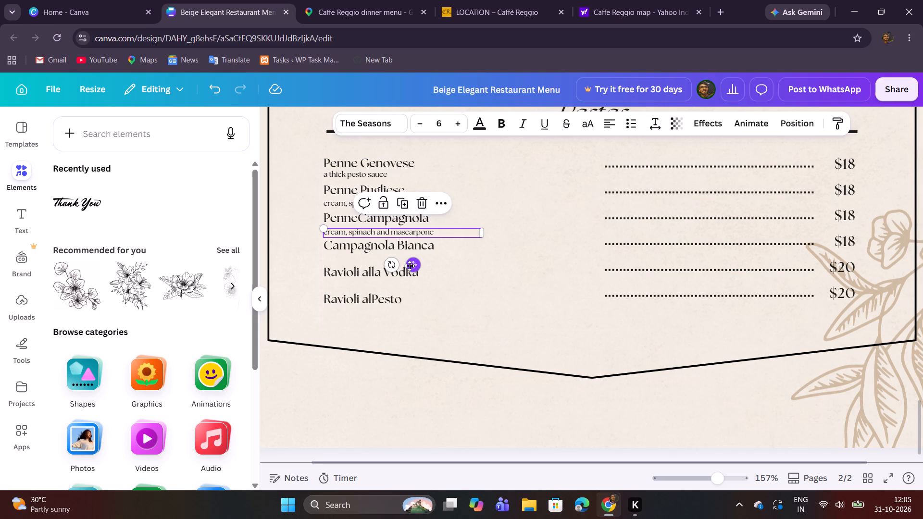
pyautogui.click(410, 266)
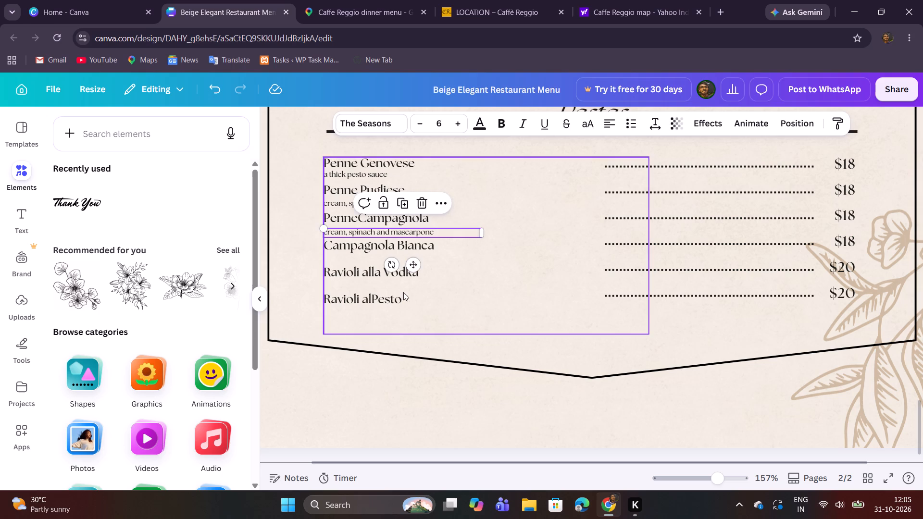
pyautogui.click(388, 367)
# Replace the copied text under PenneCampagnola with the start of its description from the dinner menu photo, "classic tomato sauce".
pyautogui.click(375, 0)
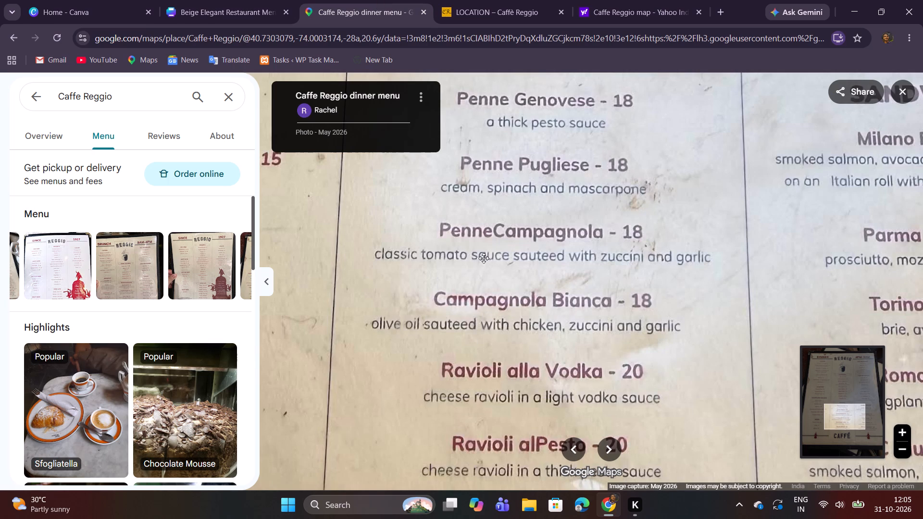
pyautogui.click(203, 0)
pyautogui.doubleClick(368, 235)
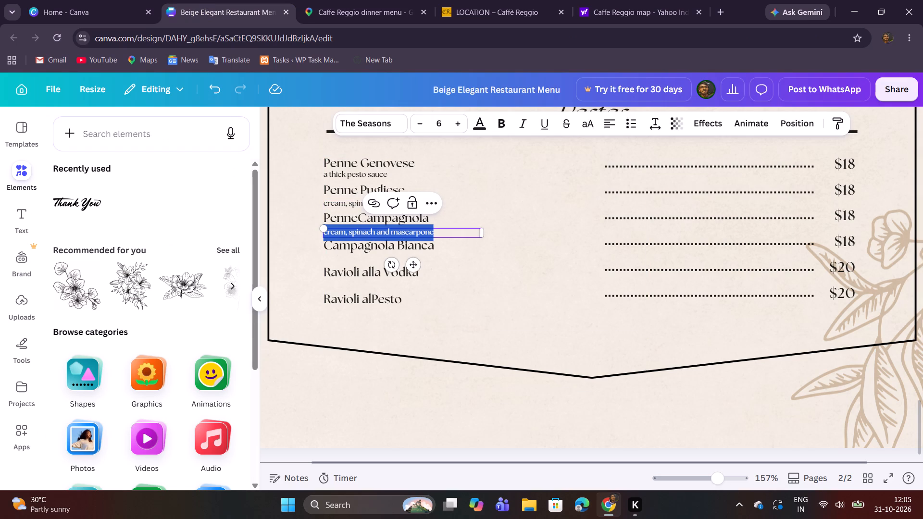
pyautogui.press('c')
pyautogui.write('lassic tomato')
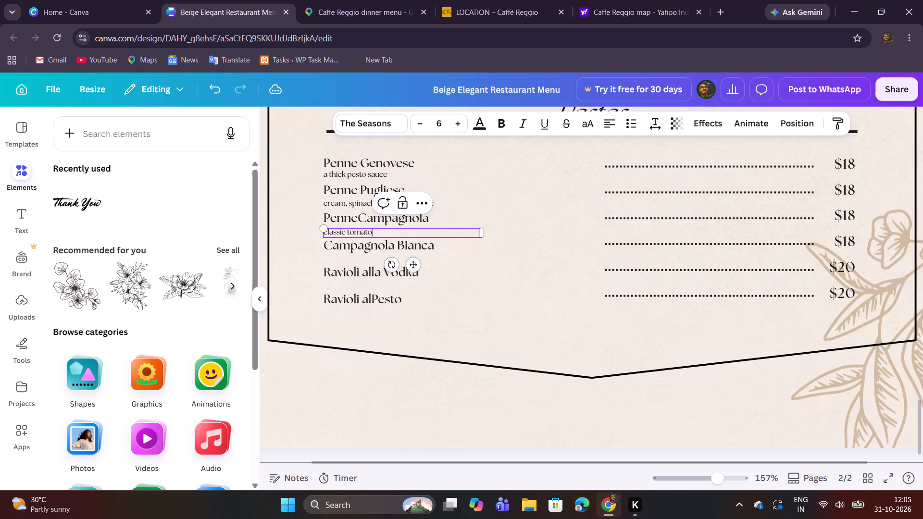
pyautogui.press('space')
pyautogui.write('sa')
pyautogui.write('uce')
# Continue the PenneCampagnola description with "sauteed with zucchini", checking the wording against the dinner menu photo.
pyautogui.click(397, 0)
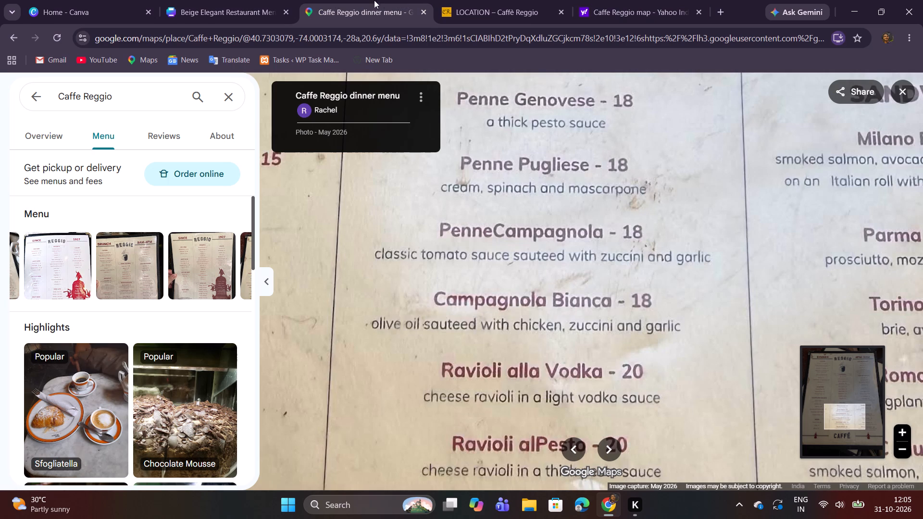
pyautogui.click(237, 0)
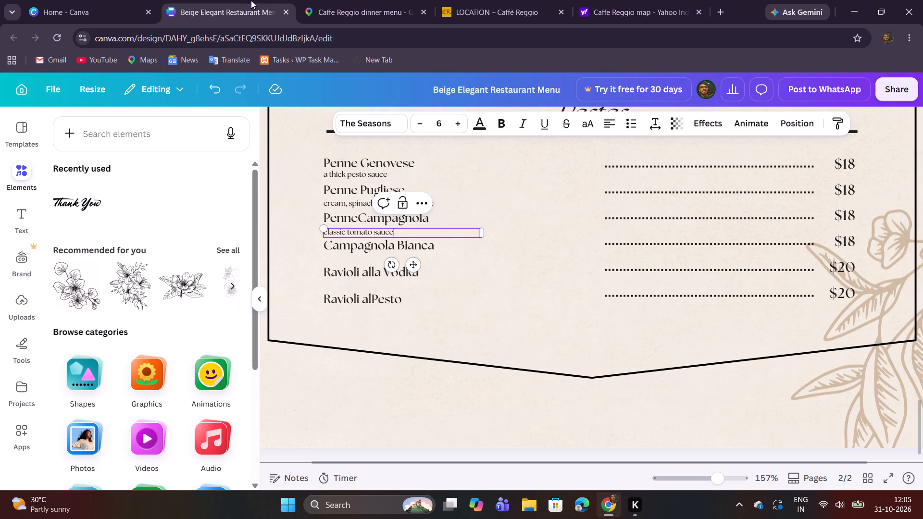
pyautogui.press('space')
pyautogui.write('sauteed')
pyautogui.click(376, 0)
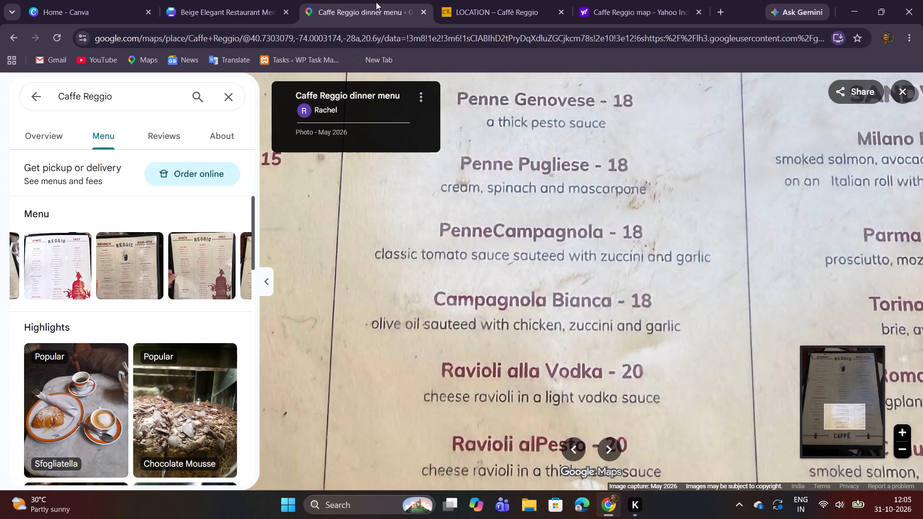
pyautogui.click(263, 0)
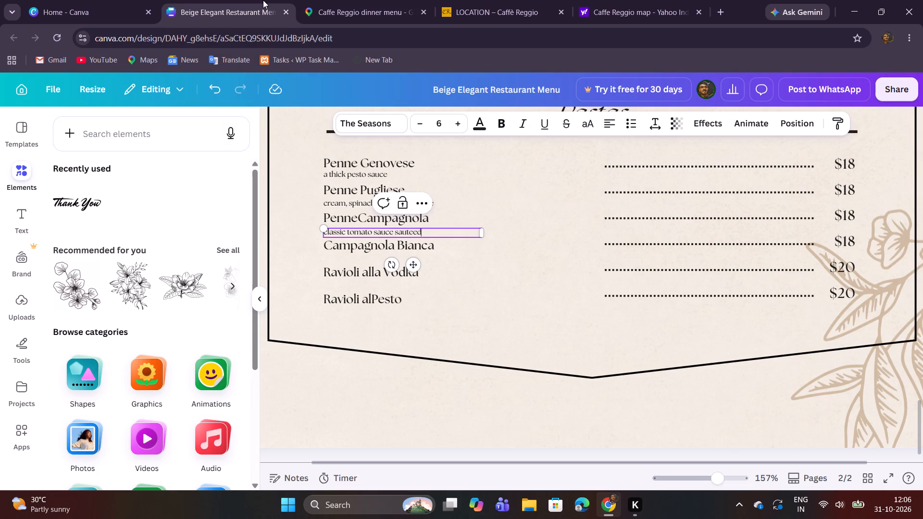
pyautogui.press('space')
pyautogui.write('with')
pyautogui.press('space')
pyautogui.press('z')
pyautogui.write('ucchini')
# Check the vegetable's spelling in the dinner menu photo and change it to "zuccini" in the PenneCampagnola description.
pyautogui.click(326, 0)
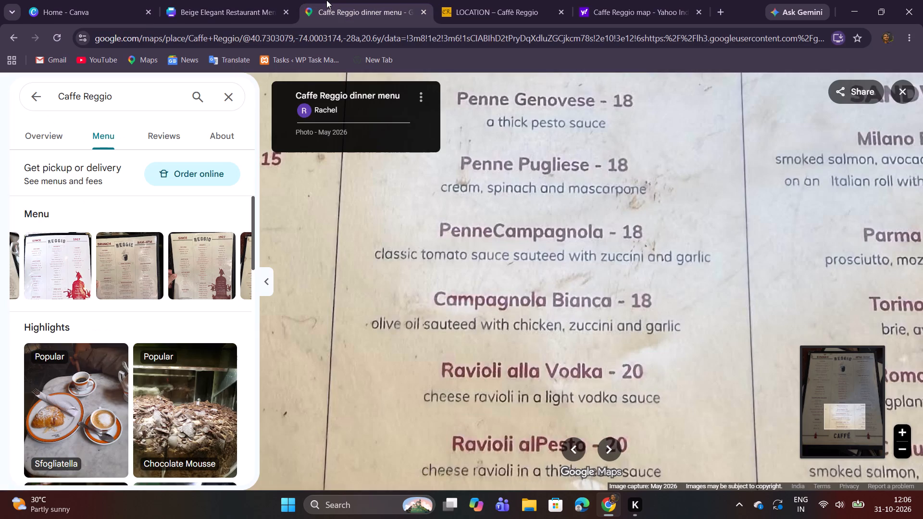
pyautogui.click(242, 0)
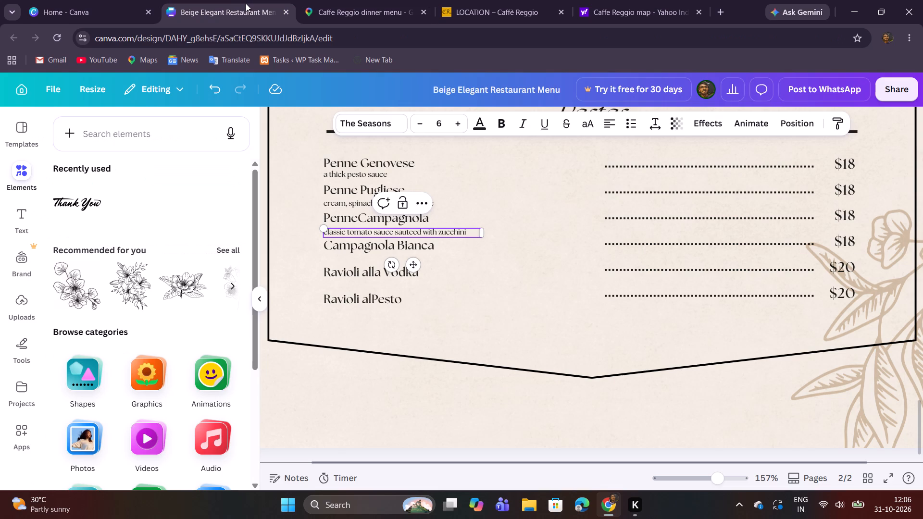
pyautogui.press('Left')
pyautogui.press('Left')
pyautogui.press('Left')
pyautogui.press('BackSpace')
pyautogui.press('Right')
pyautogui.press('Right')
pyautogui.press('Right')
# Look up the end of the PenneCampagnola description in the dinner menu photo and append "and galic".
pyautogui.press('space')
pyautogui.click(306, 3)
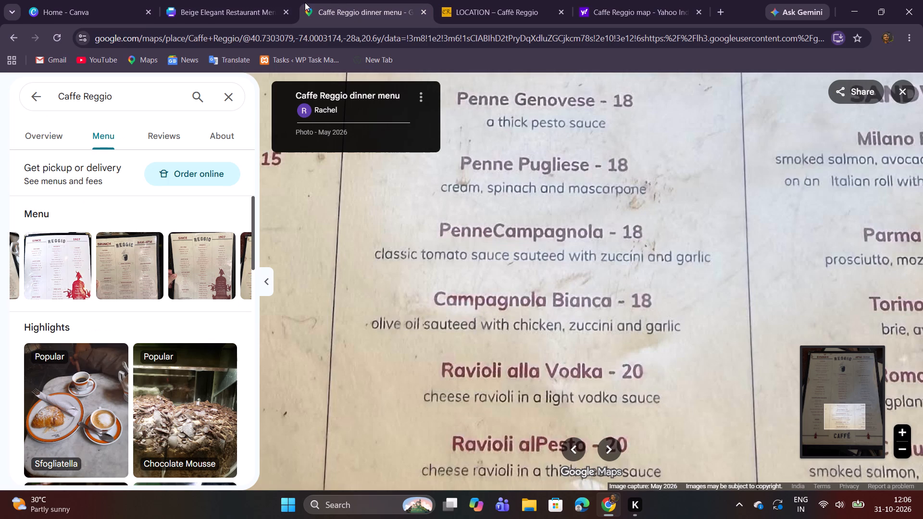
pyautogui.click(201, 0)
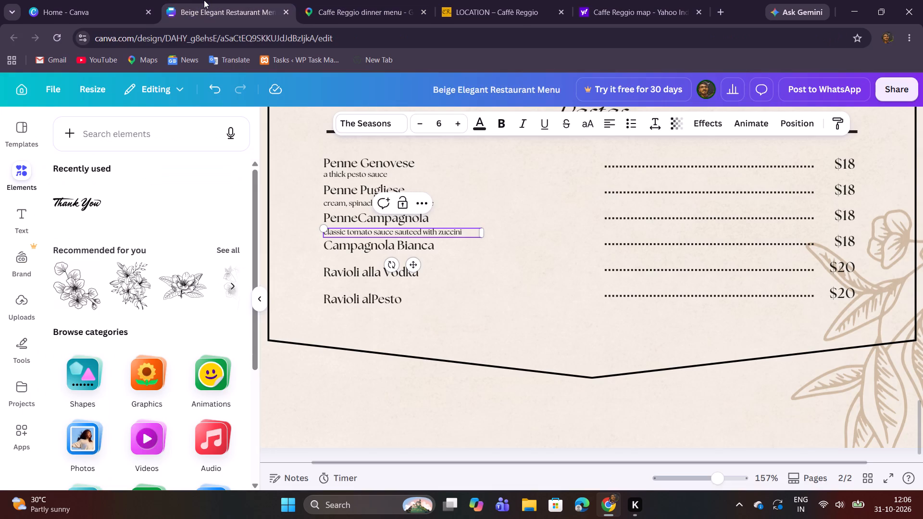
pyautogui.write('and')
pyautogui.press('space')
pyautogui.press('g')
pyautogui.press('a')
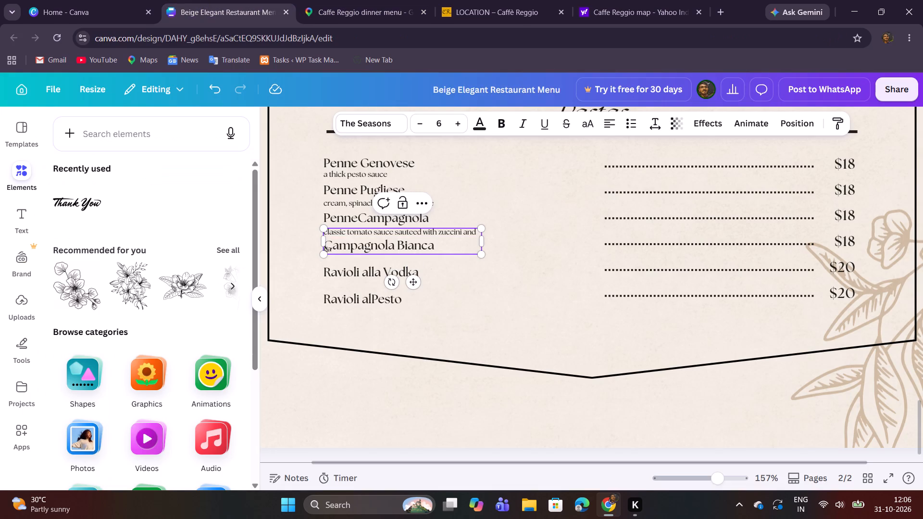
pyautogui.write('lic')
# Widen the PenneCampagnola description box to about 4.9 so the text fits on one line, and recheck the menu photo.
pyautogui.moveTo(485, 245); pyautogui.dragTo(497, 243)
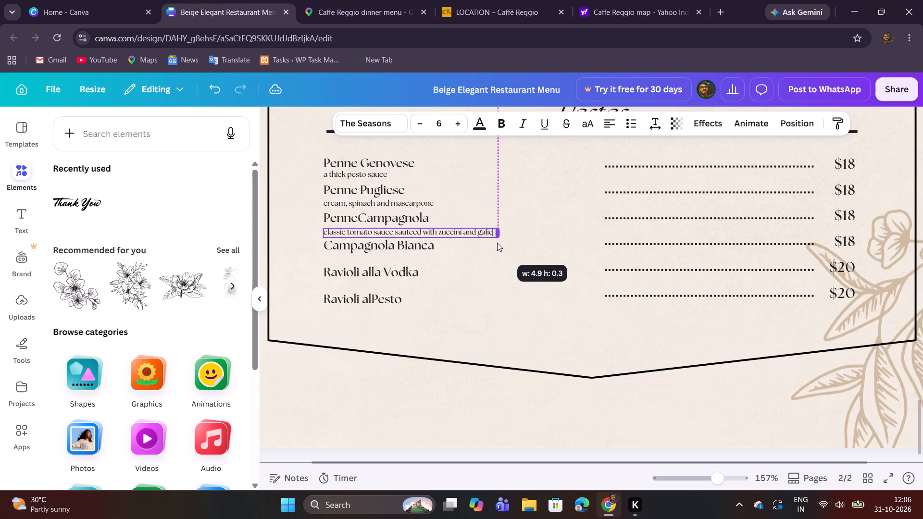
pyautogui.moveTo(497, 243); pyautogui.dragTo(499, 243)
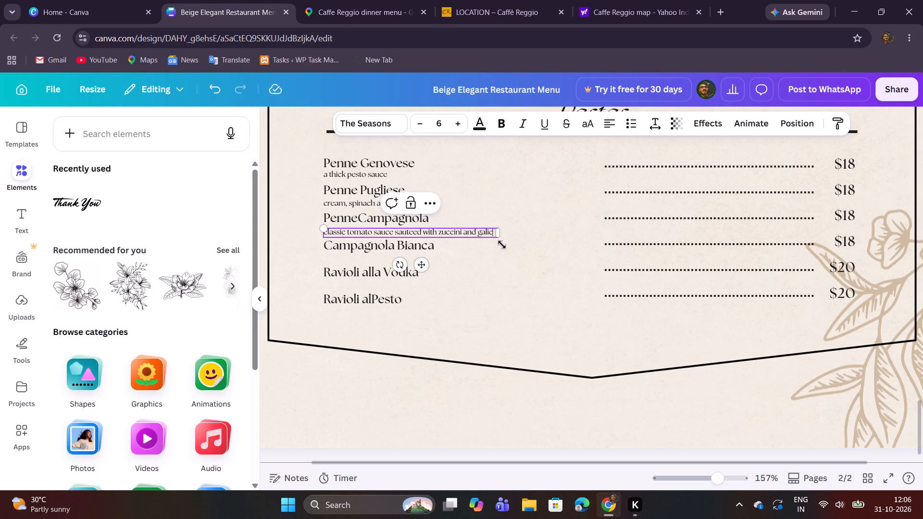
pyautogui.click(352, 0)
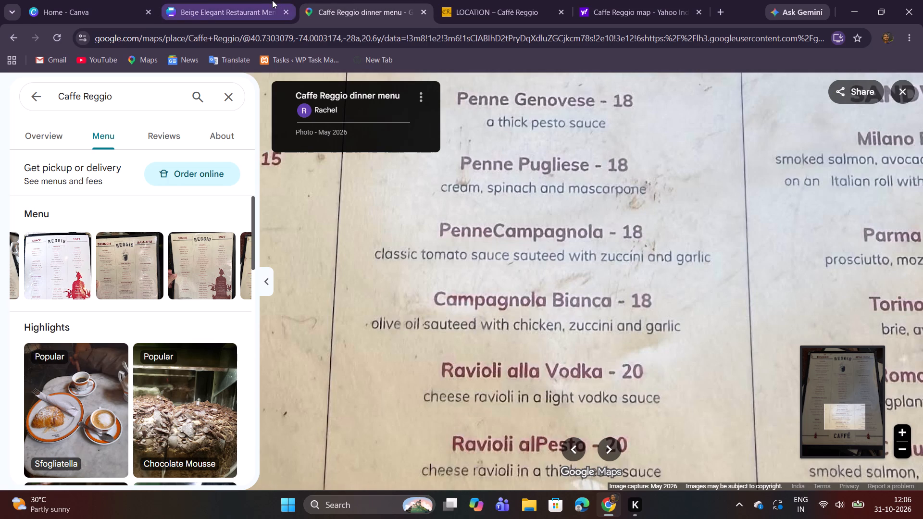
pyautogui.click(268, 0)
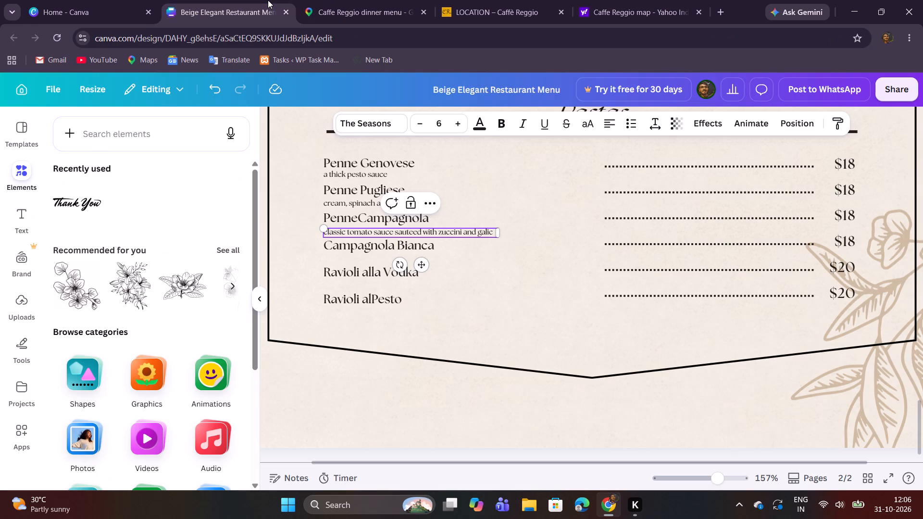
pyautogui.click(387, 411)
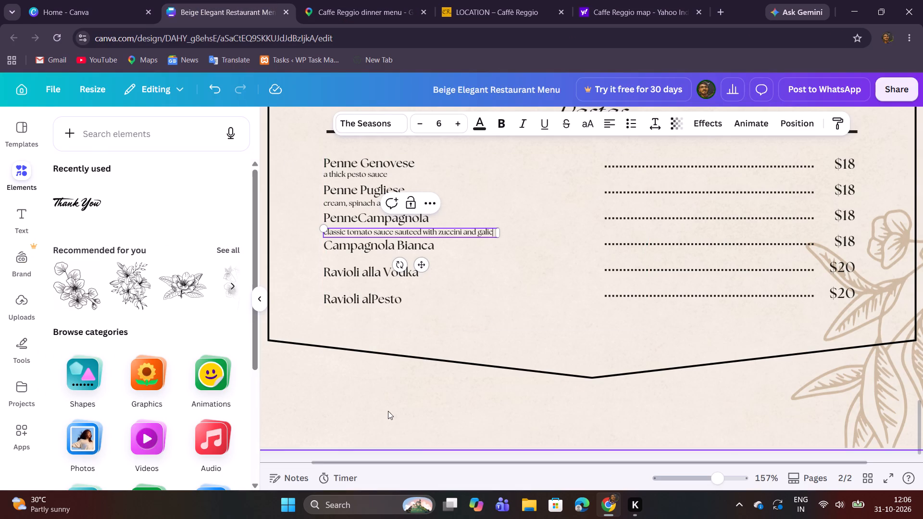
# Duplicate the PenneCampagnola description and place the copy directly beneath Campagnola Bianca, aligned with the start of the item names.
pyautogui.click(431, 231)
pyautogui.click(412, 204)
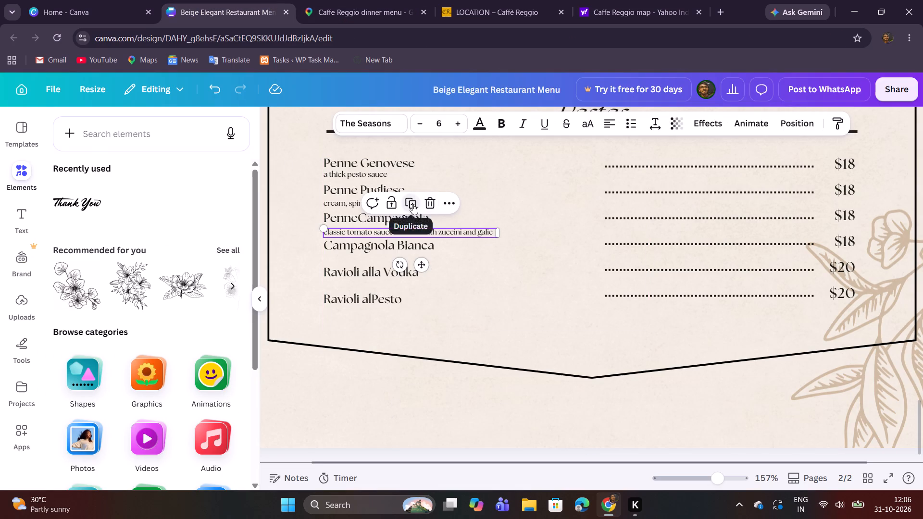
pyautogui.click(421, 294)
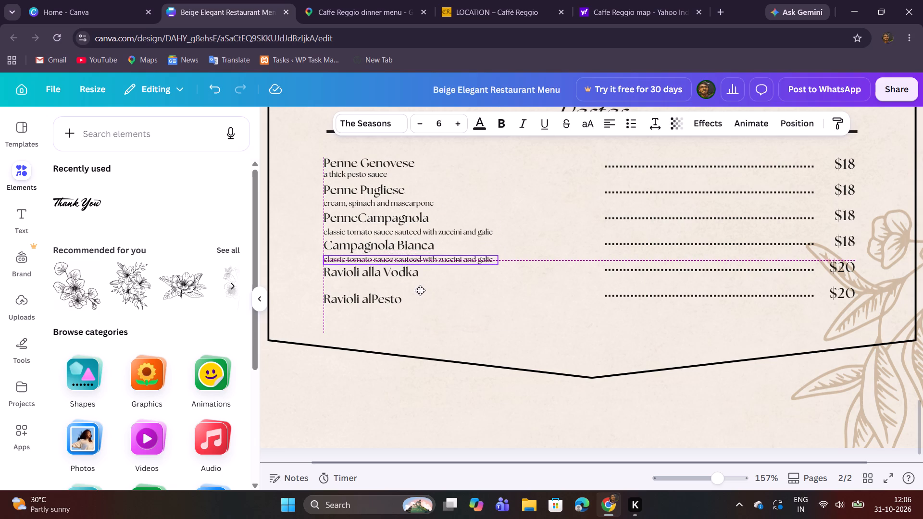
pyautogui.click(382, 375)
pyautogui.click(419, 418)
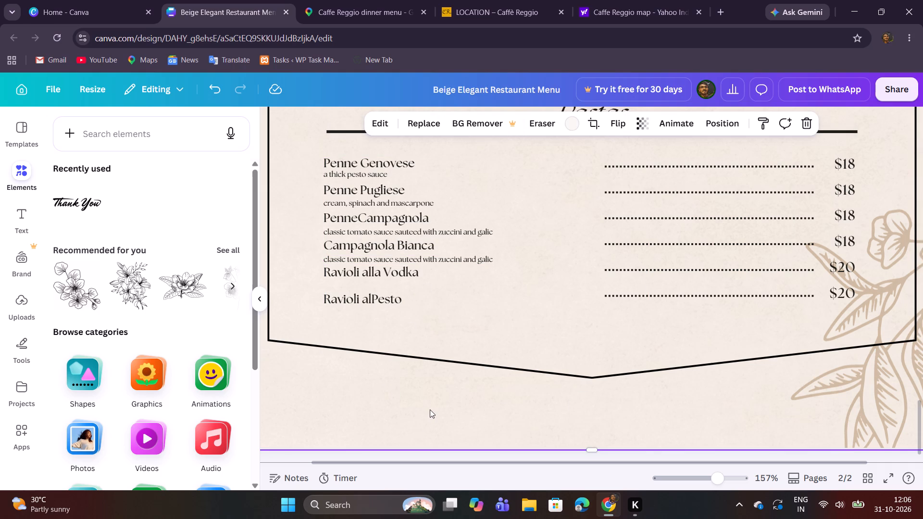
# Look up Campagnola Bianca in the dinner menu photo and replace the copied description beneath it with "olive oil sauteed".
pyautogui.click(343, 6)
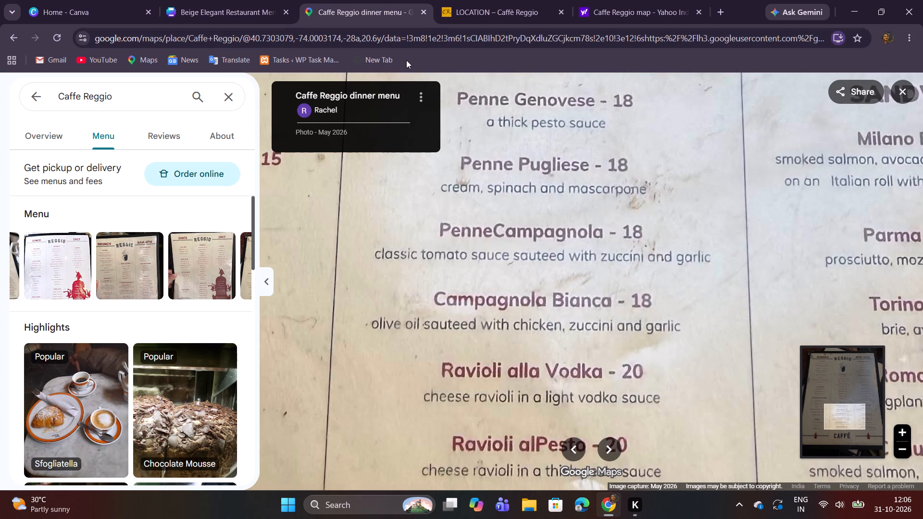
pyautogui.click(255, 0)
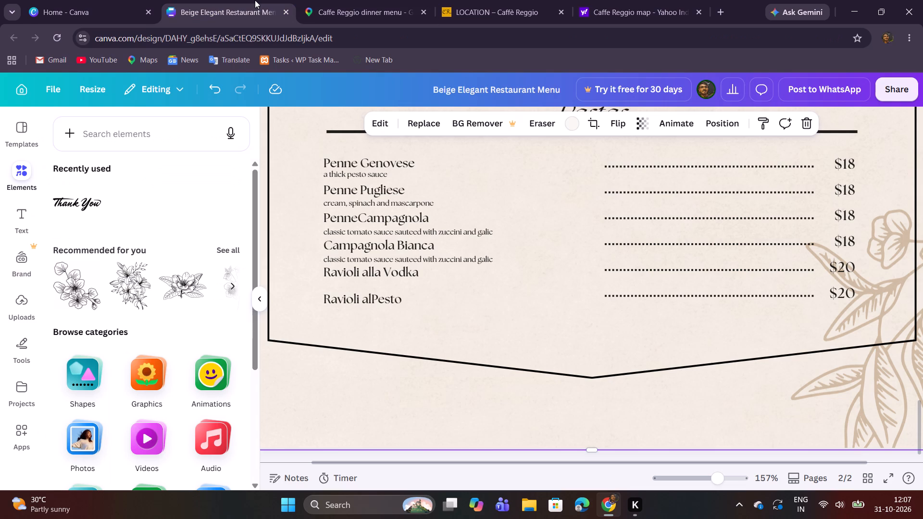
pyautogui.doubleClick(433, 262)
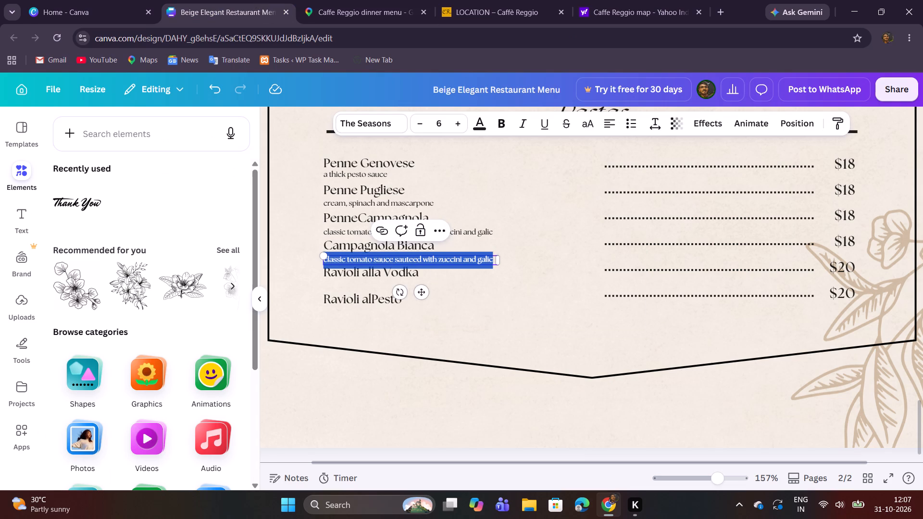
pyautogui.press('o')
pyautogui.write('live')
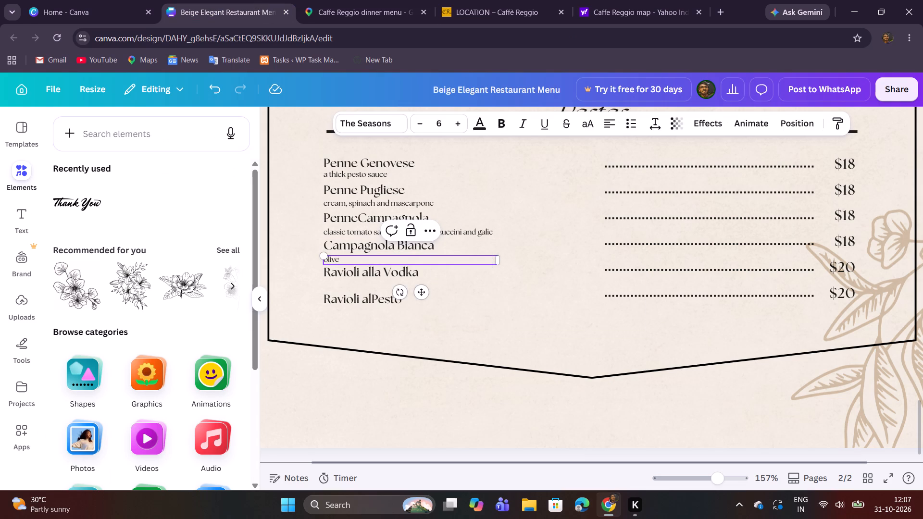
pyautogui.press('space')
pyautogui.write('oil')
pyautogui.press('space')
pyautogui.write('sauteed')
pyautogui.press('space')
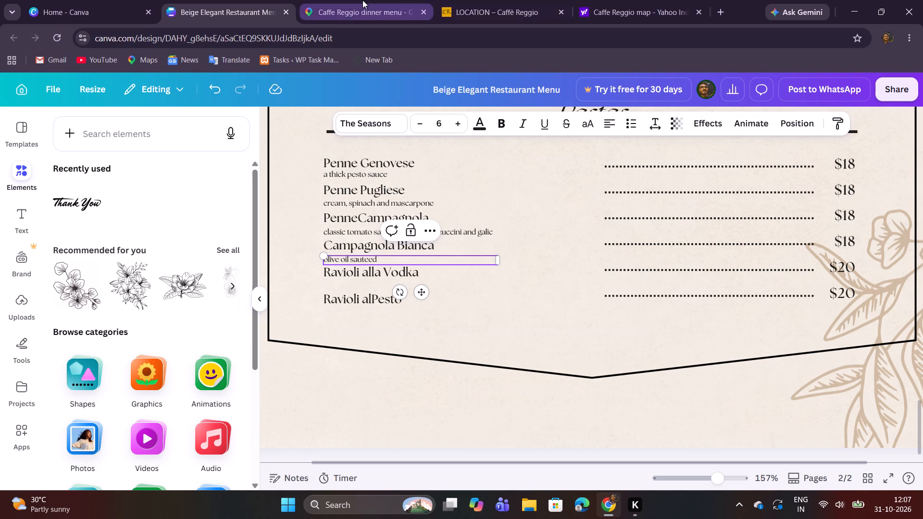
# Recheck the dinner menu photo and append "with chicken" to the Campagnola Bianca description.
pyautogui.click(362, 0)
pyautogui.click(256, 0)
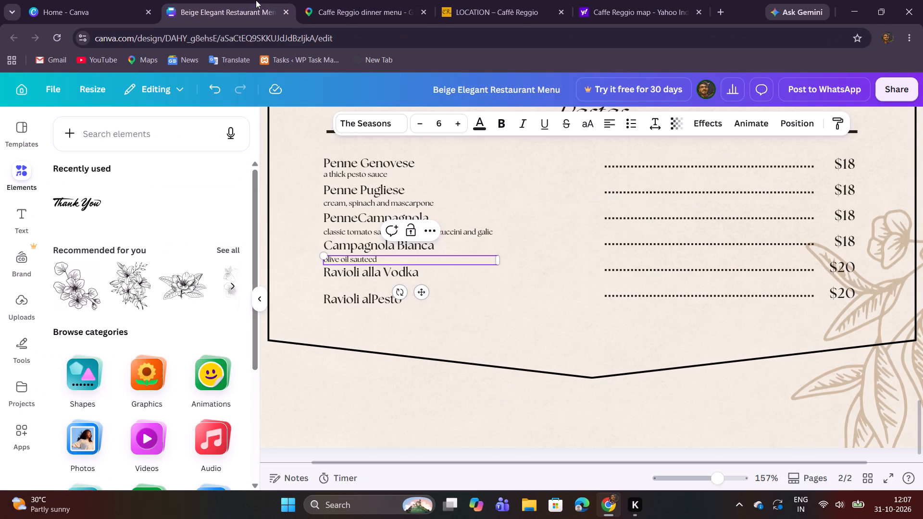
pyautogui.write('with chickedn')
pyautogui.press('BackSpace')
pyautogui.press('BackSpace')
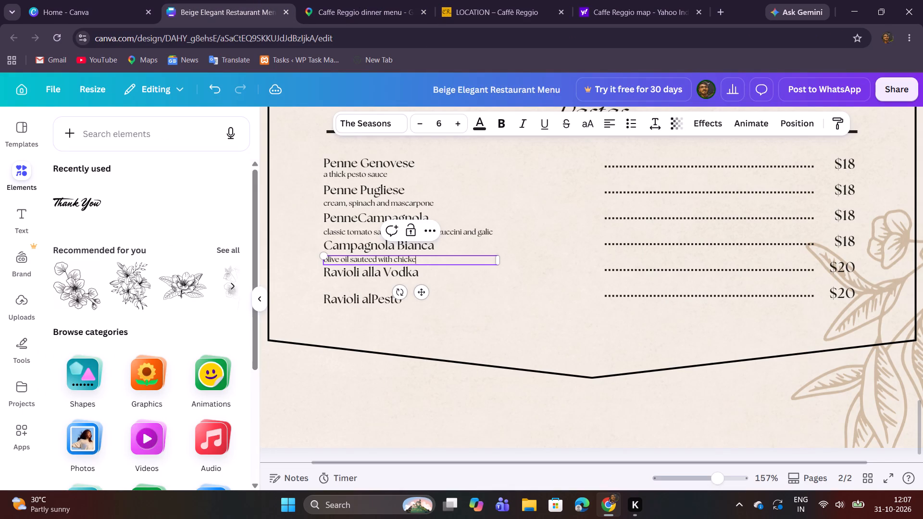
pyautogui.press('n')
# Check the rest of the Campagnola Bianca description in the dinner menu photo and append ", zuccini" to the menu text.
pyautogui.click(334, 12)
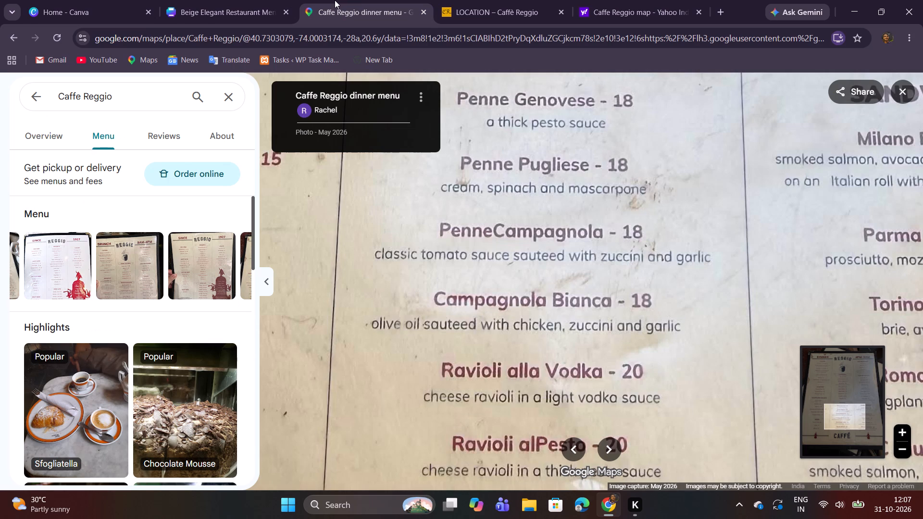
pyautogui.moveTo(519, 313); pyautogui.dragTo(515, 283)
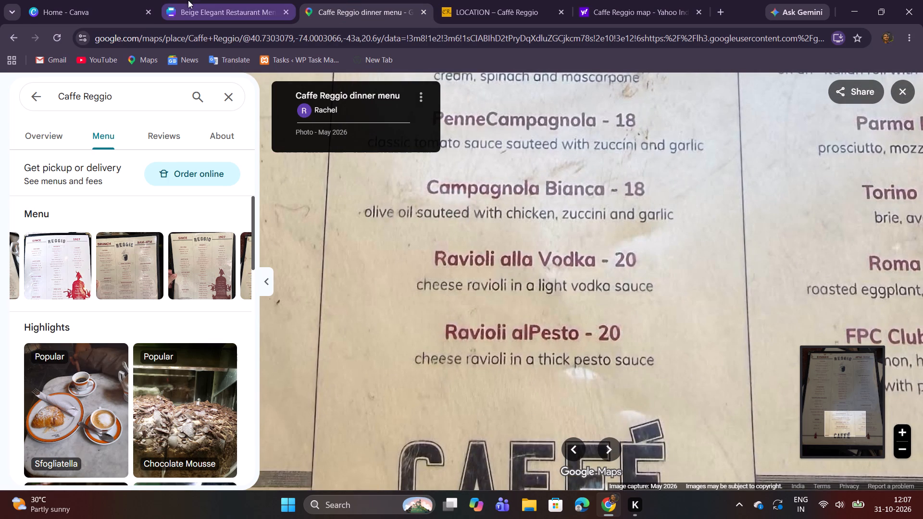
pyautogui.click(209, 1)
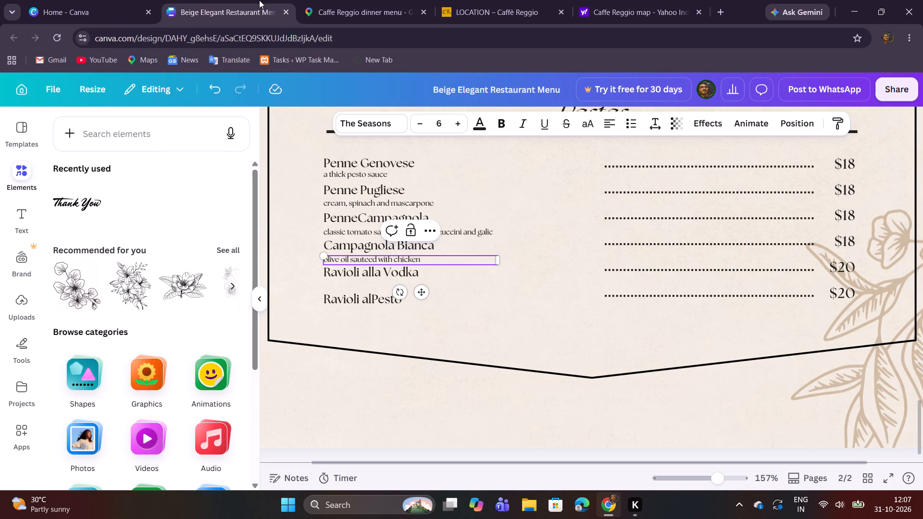
pyautogui.write(', zu')
pyautogui.write('cc')
pyautogui.write('ini')
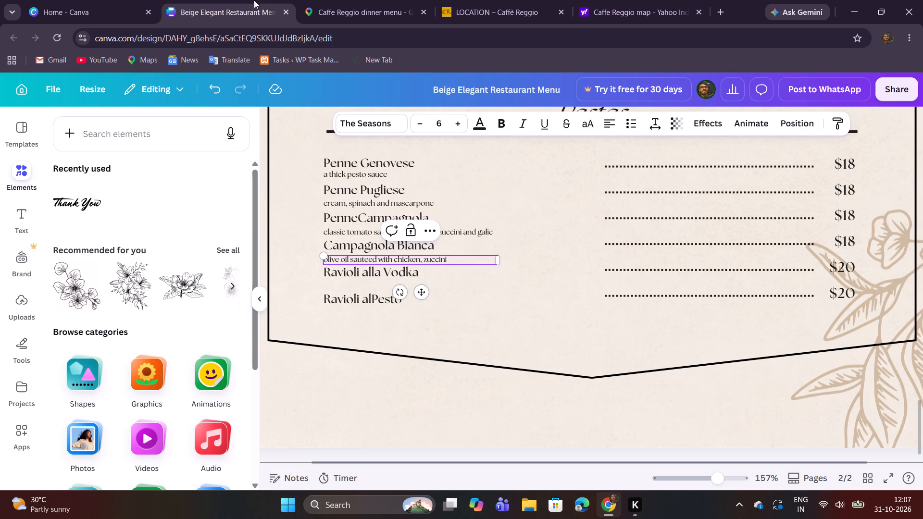
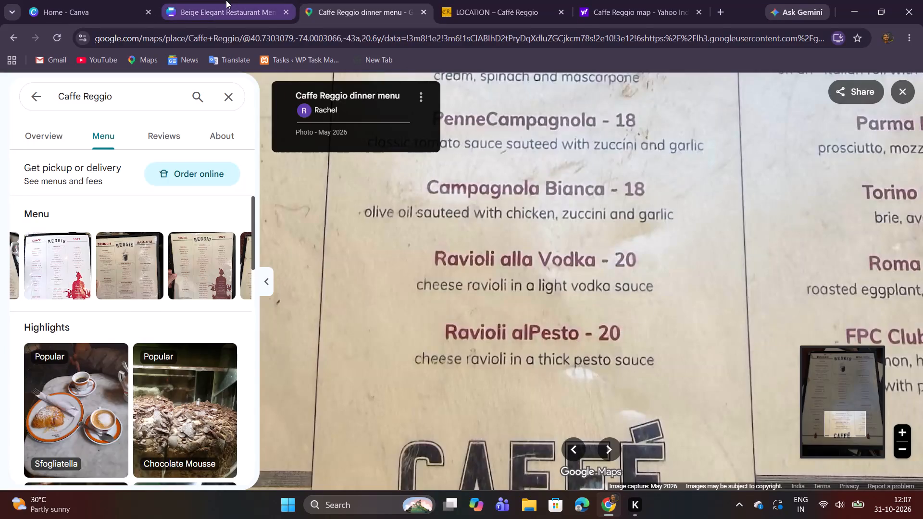
# Return to the Canva menu design and complete the Campagnola Bianca description by adding "and garlic" after "zuccini".
pyautogui.click(226, 0)
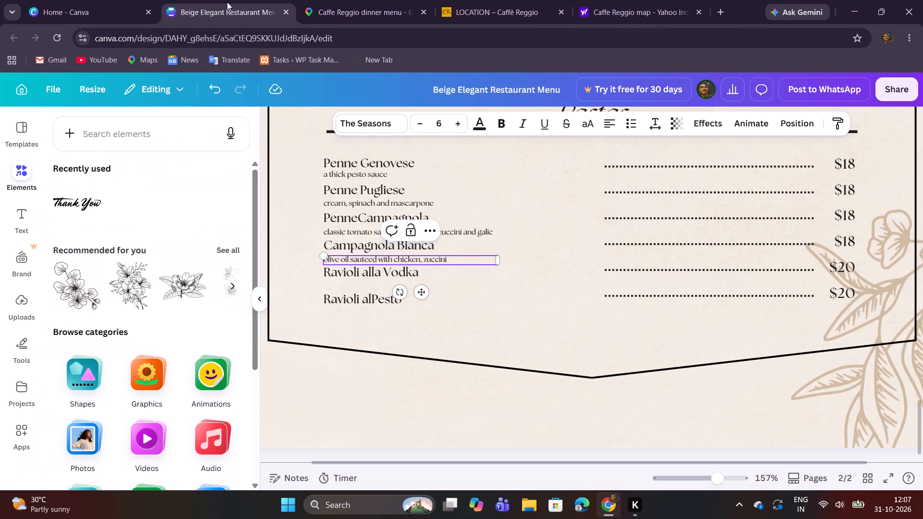
pyautogui.press('space')
pyautogui.write('adn')
pyautogui.press('BackSpace')
pyautogui.press('BackSpace')
pyautogui.write('nd garlic')
pyautogui.click(354, 364)
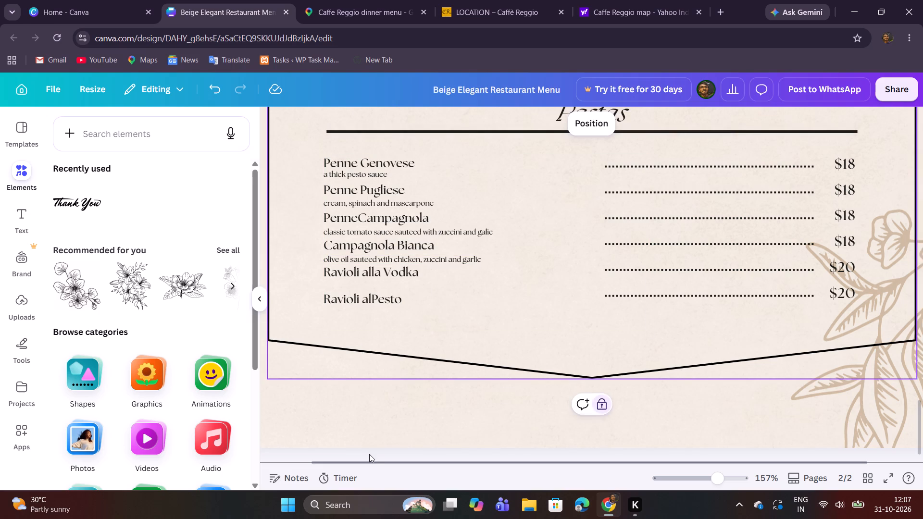
pyautogui.click(369, 454)
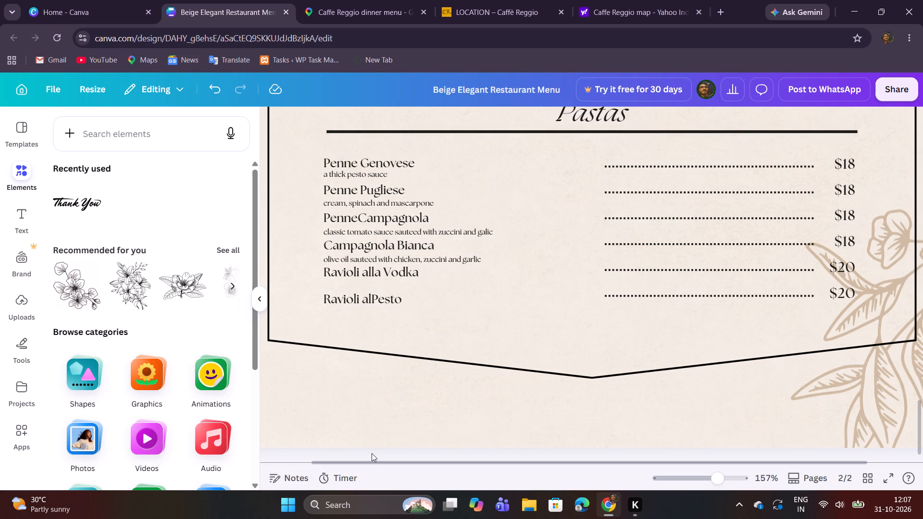
# Duplicate the Campagnola Bianca description and place the copy directly beneath Ravioli alla Vodka.
pyautogui.scroll(-2, 416, 389)
pyautogui.scroll(1, 416, 389)
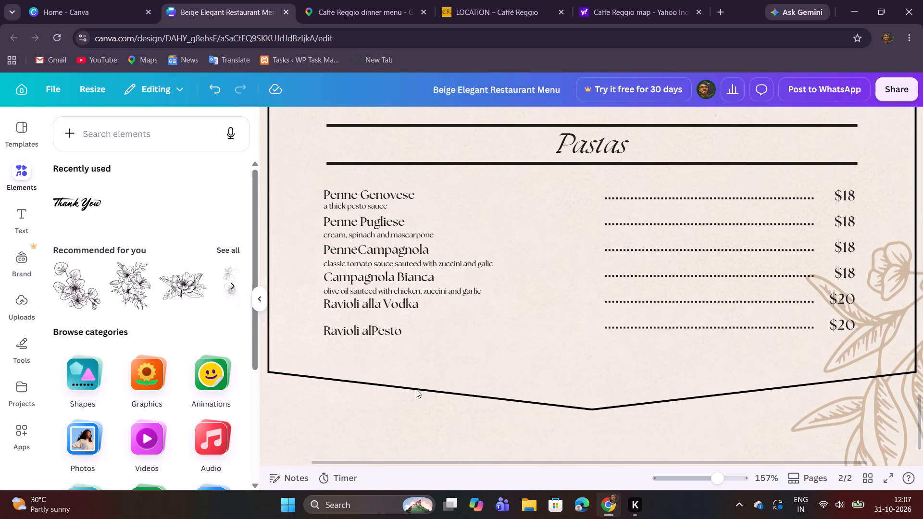
pyautogui.click(406, 296)
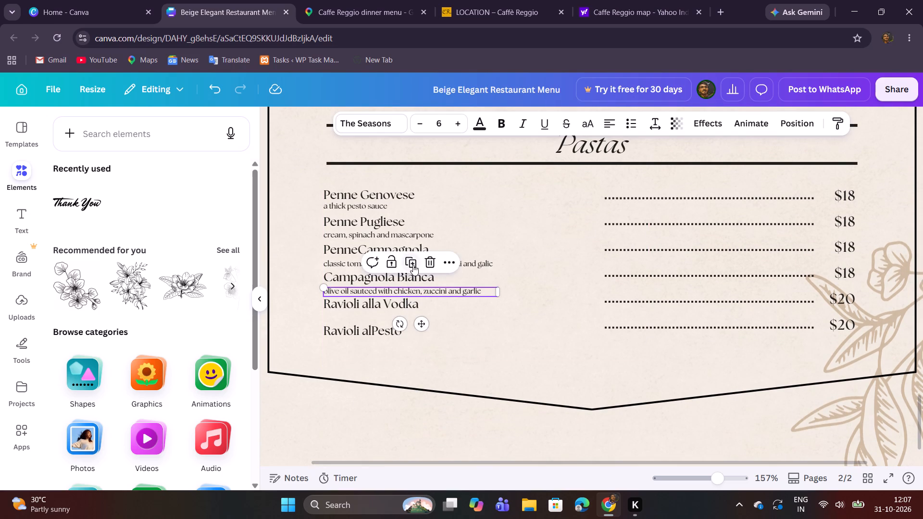
pyautogui.click(413, 265)
pyautogui.click(424, 349)
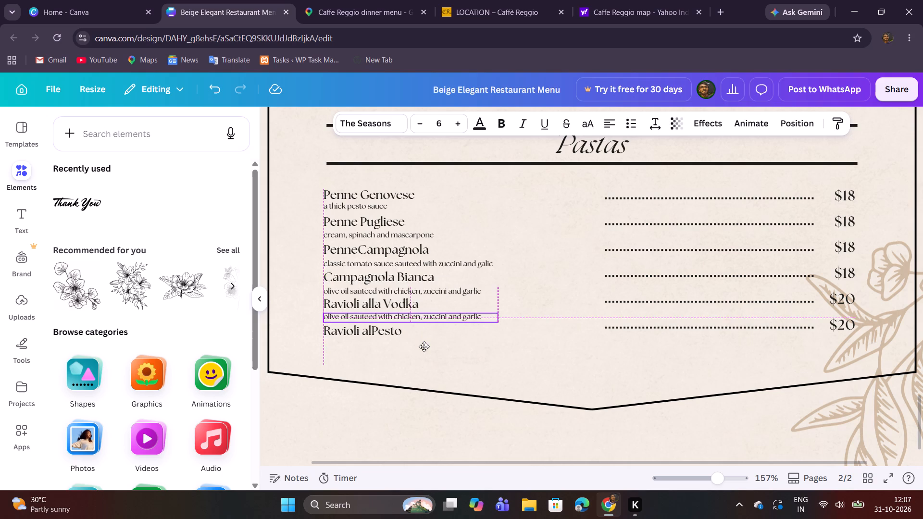
pyautogui.click(391, 409)
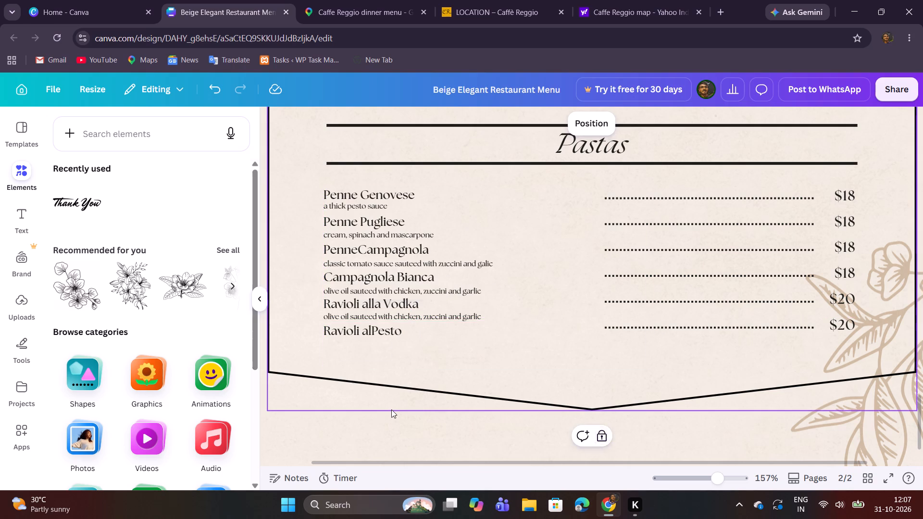
pyautogui.click(381, 445)
# Using the Google Maps menu photo as reference, replace the description under Ravioli alla Vodka with "cheese ravioli in a light vodka sauce".
pyautogui.click(375, 19)
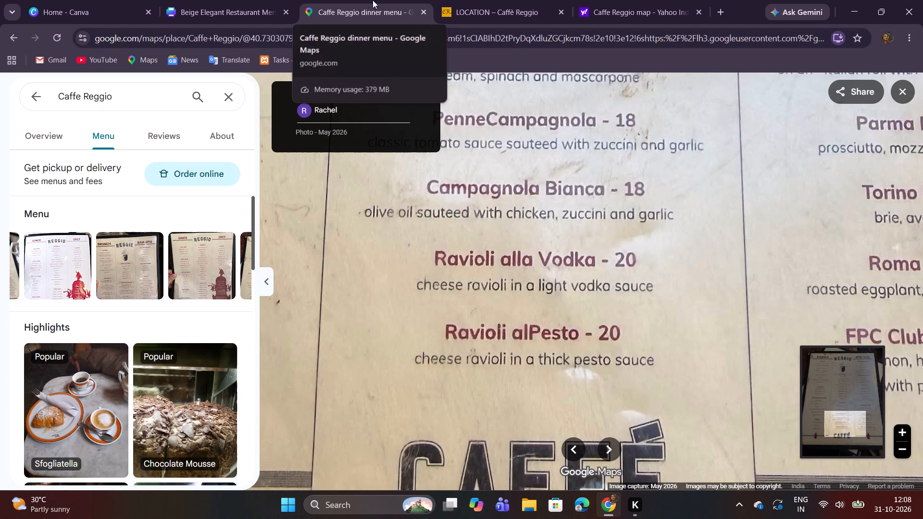
pyautogui.click(284, 0)
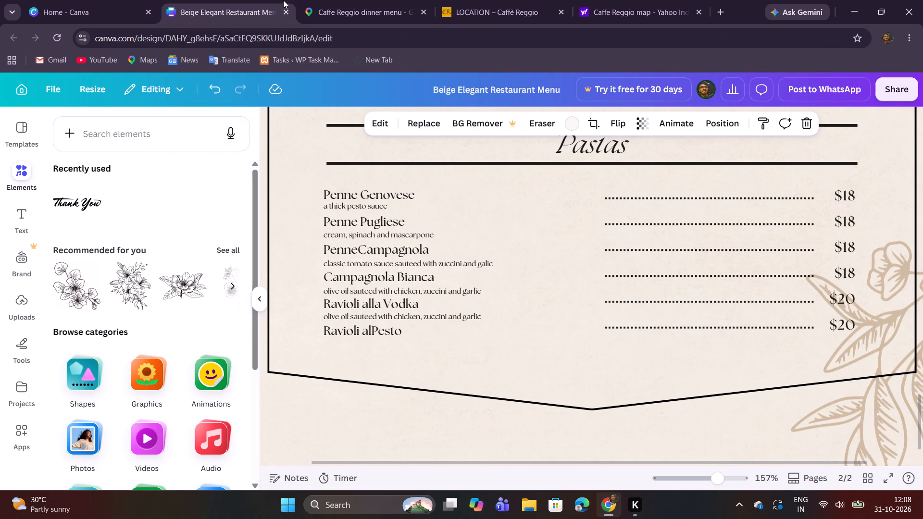
pyautogui.doubleClick(362, 315)
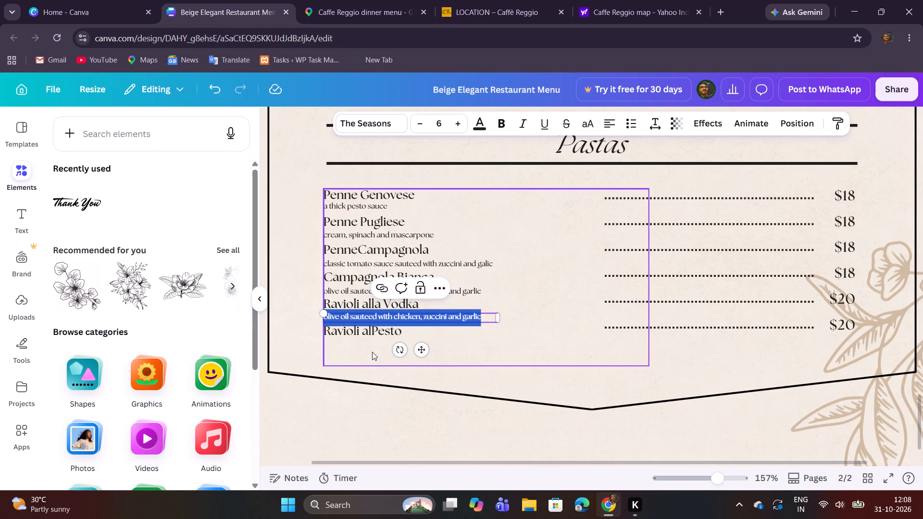
pyautogui.press('c')
pyautogui.write('heese')
pyautogui.press('space')
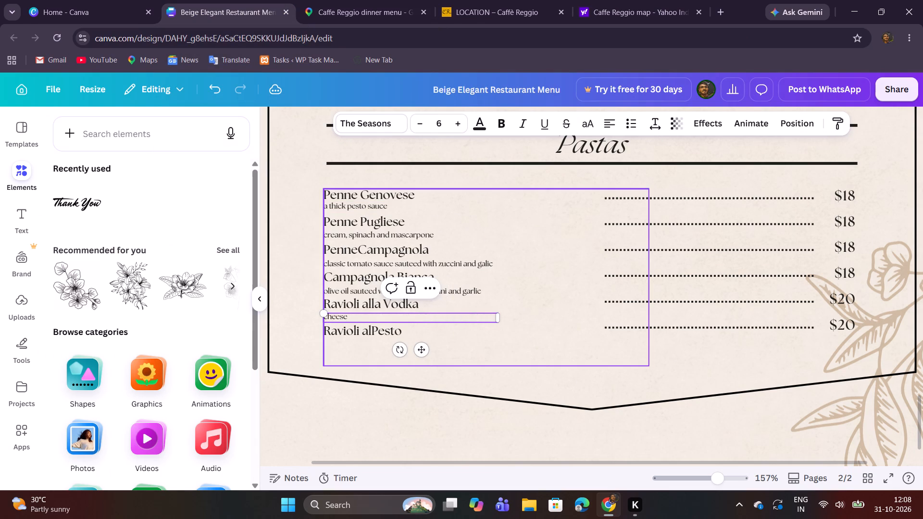
pyautogui.write('ra')
pyautogui.write('violi')
pyautogui.click(356, 0)
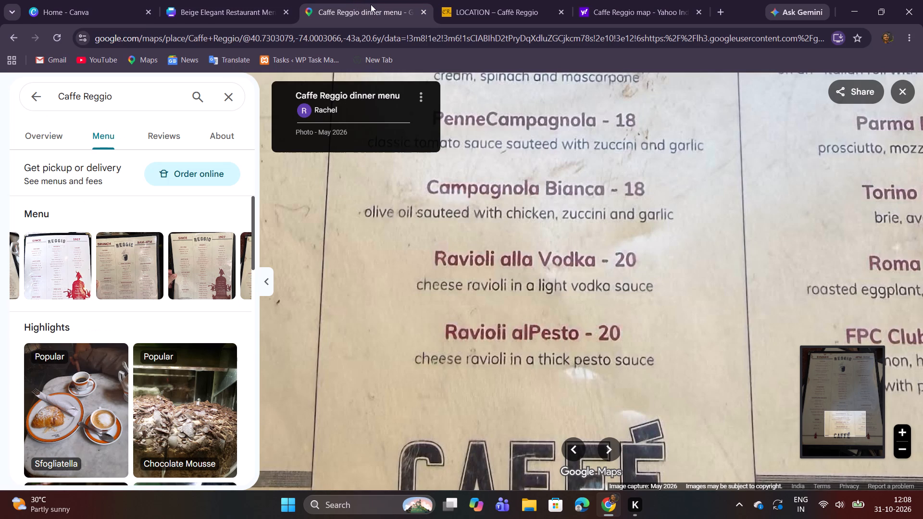
pyautogui.click(248, 0)
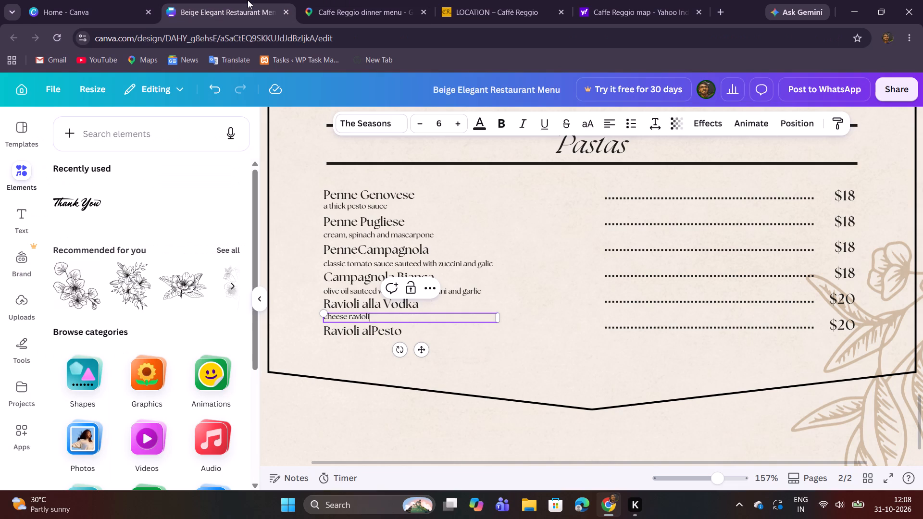
pyautogui.press('space')
pyautogui.write('in a light')
pyautogui.press('space')
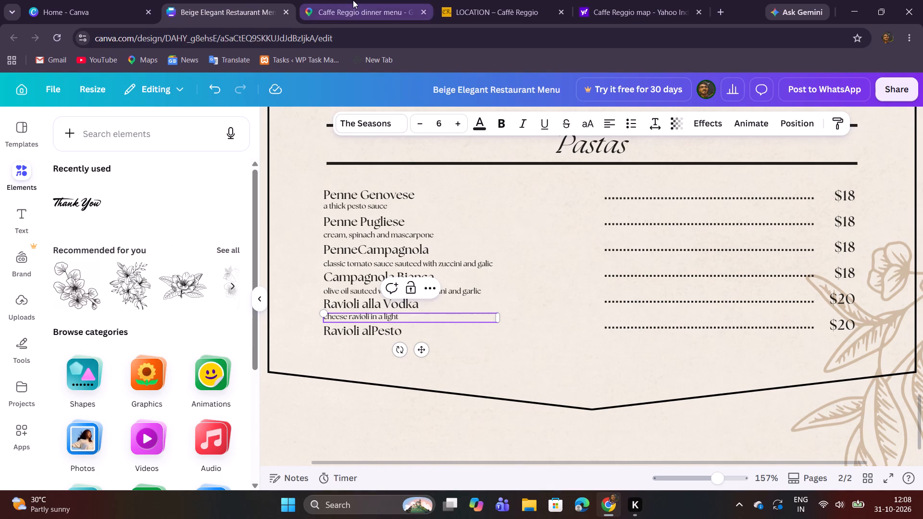
pyautogui.click(353, 0)
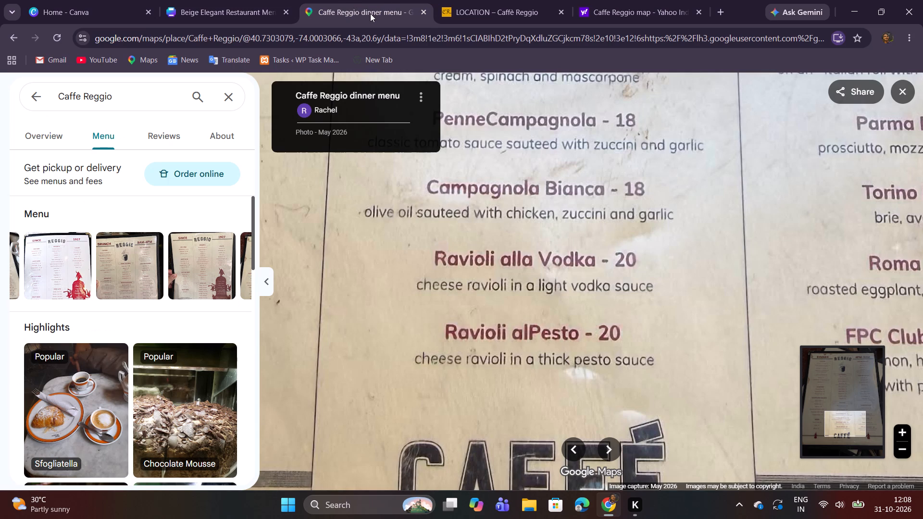
pyautogui.click(223, 9)
pyautogui.write('vodka sauce')
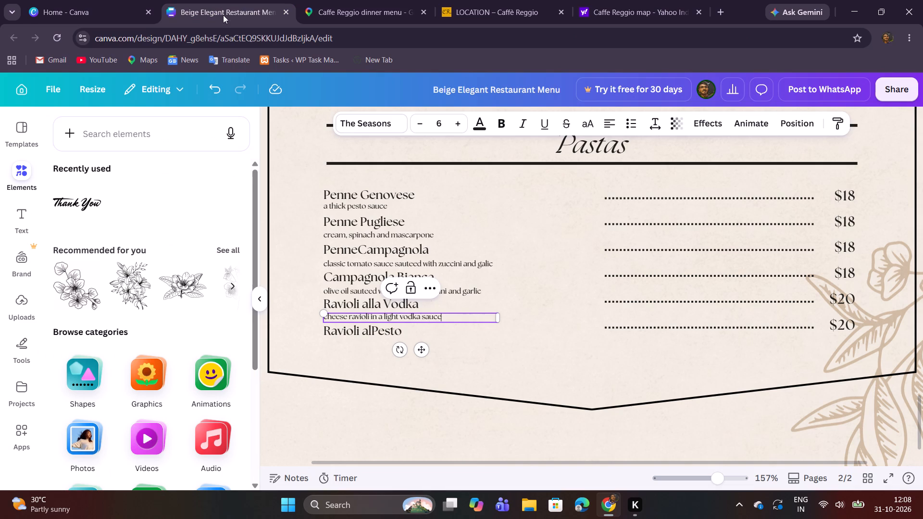
pyautogui.click(393, 423)
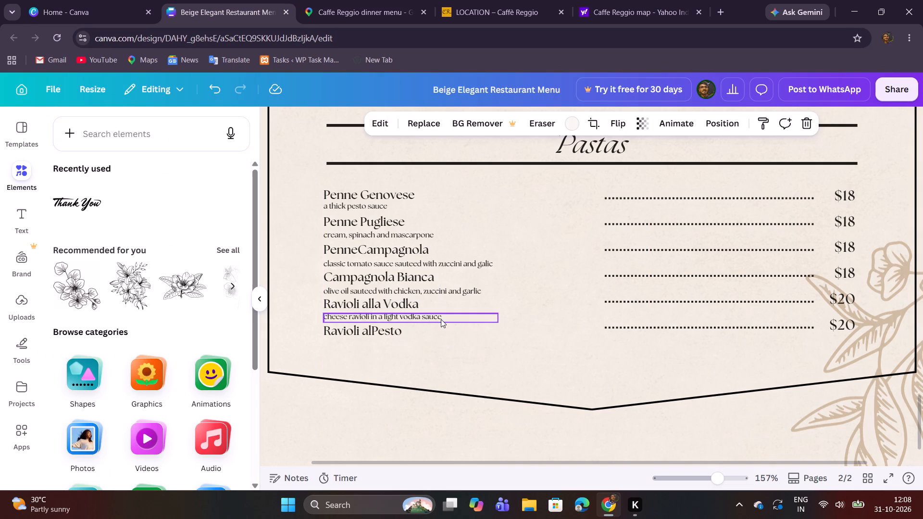
# Duplicate the Ravioli alla Vodka description and place the copy beneath Ravioli alPesto.
pyautogui.click(441, 318)
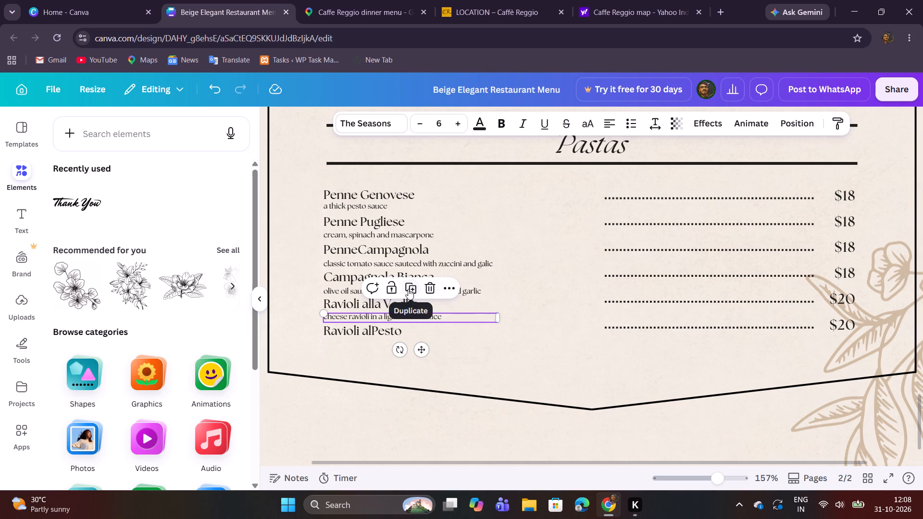
pyautogui.click(408, 289)
pyautogui.click(373, 420)
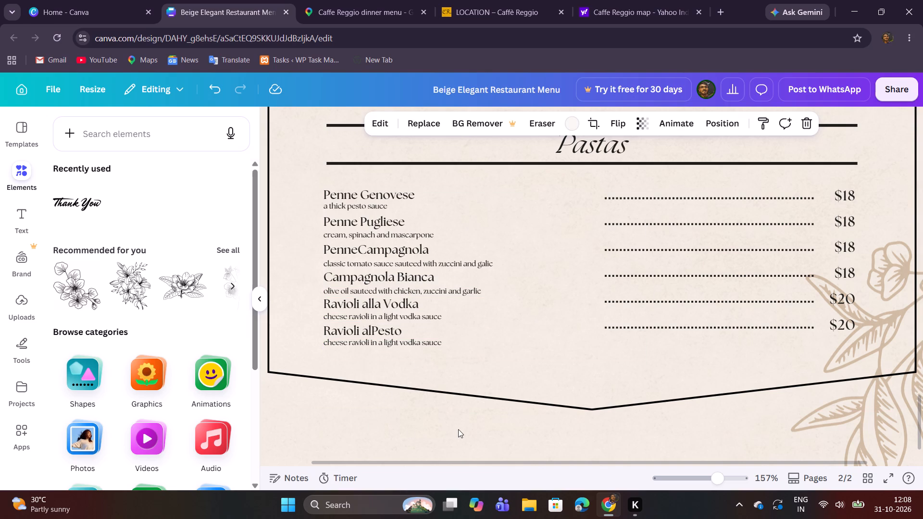
# Following the menu photo, change the ending of the Ravioli alPesto description from the word after "in a" onward to "thick pesto sauce".
pyautogui.click(374, 0)
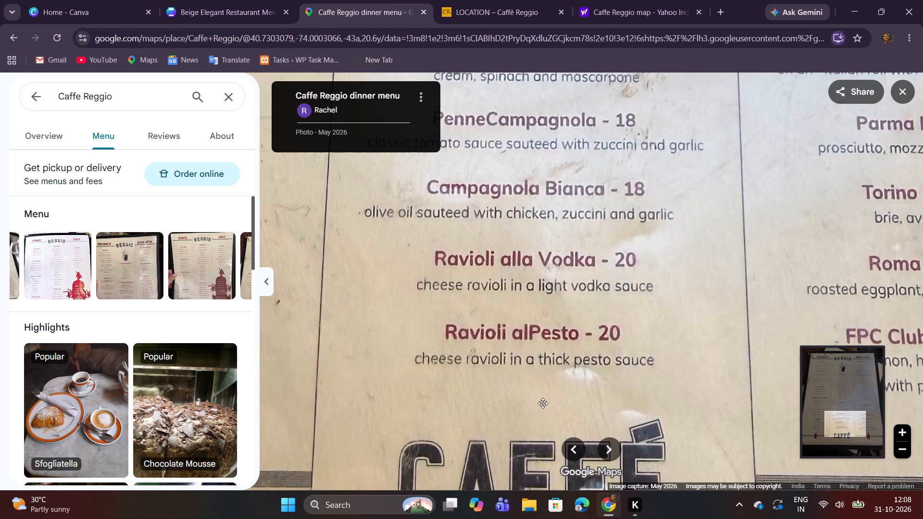
pyautogui.click(249, 0)
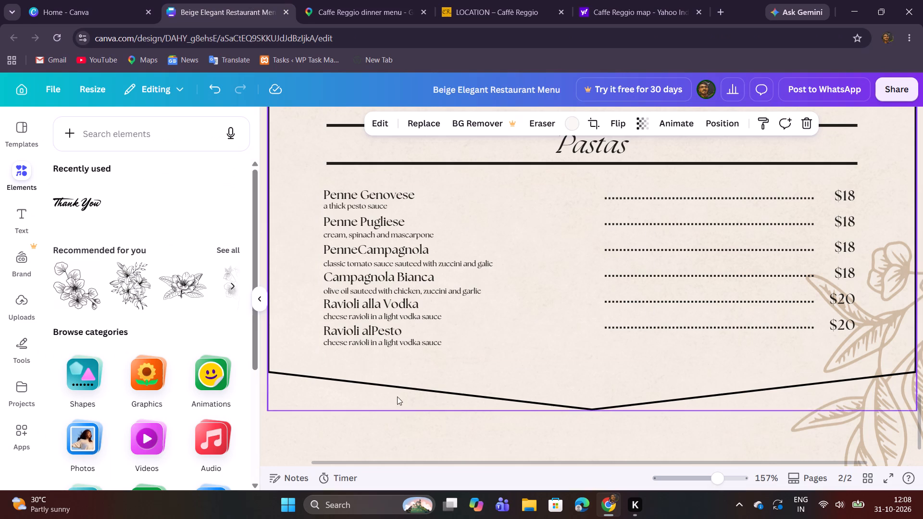
pyautogui.click(375, 347)
pyautogui.click(375, 347)
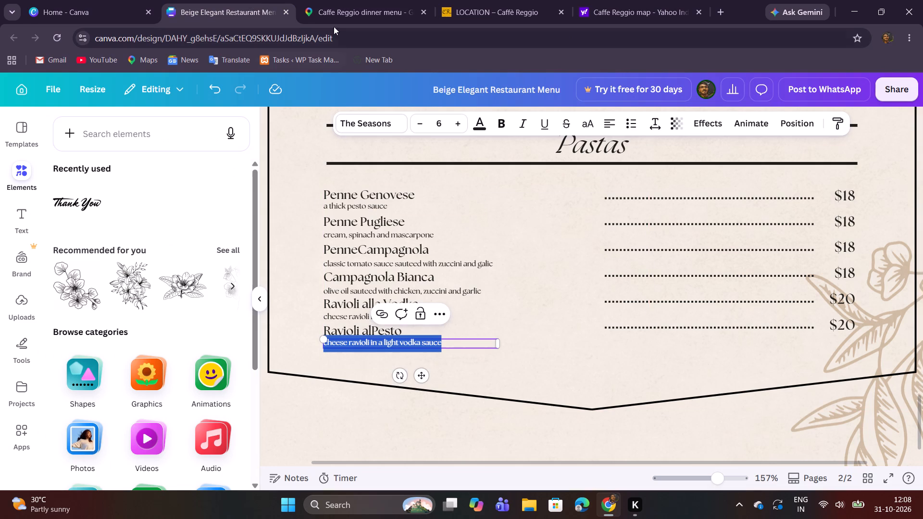
pyautogui.click(350, 0)
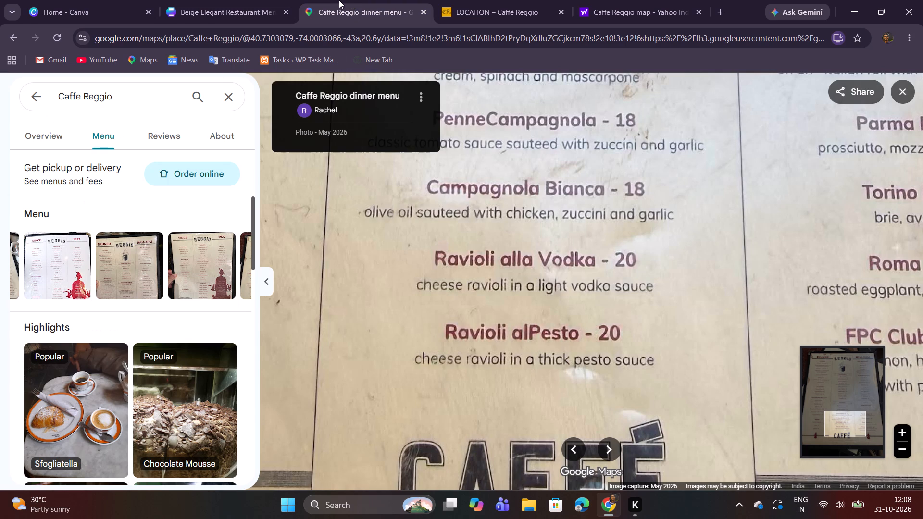
pyautogui.click(246, 0)
pyautogui.click(387, 346)
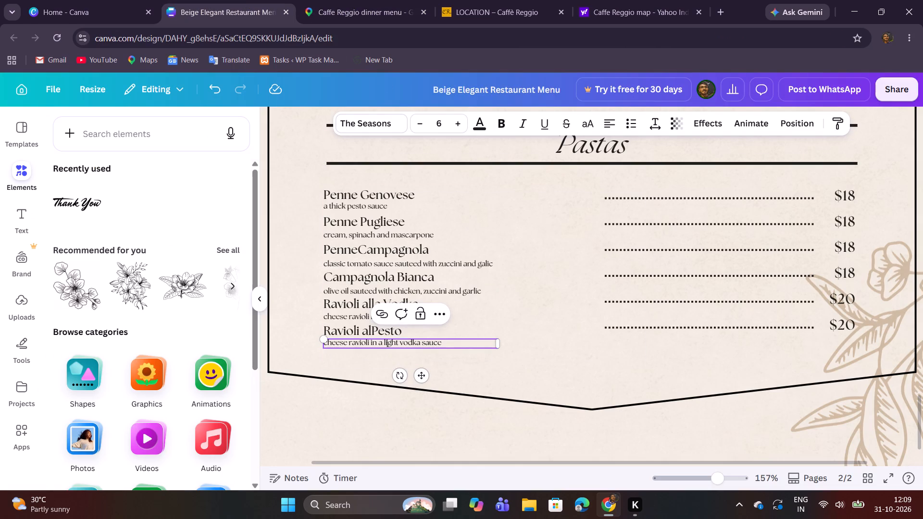
pyautogui.click(377, 346)
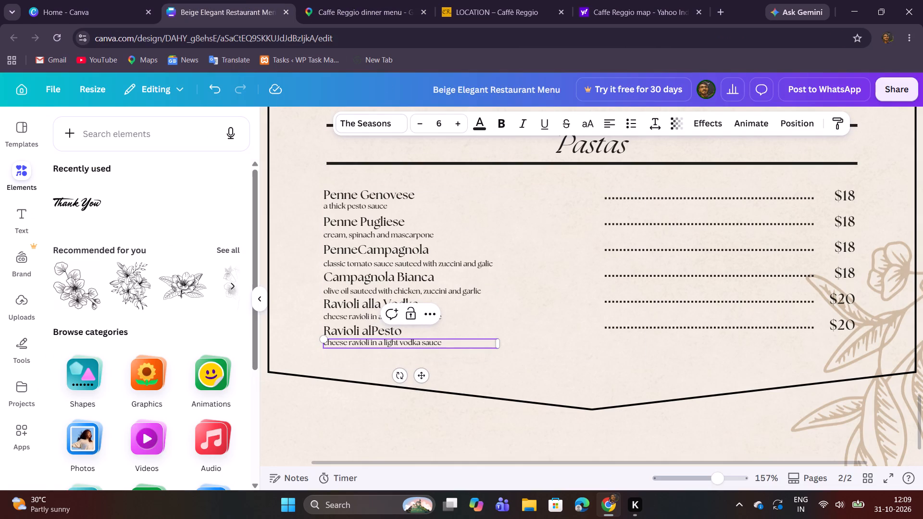
pyautogui.moveTo(383, 344); pyautogui.dragTo(461, 344)
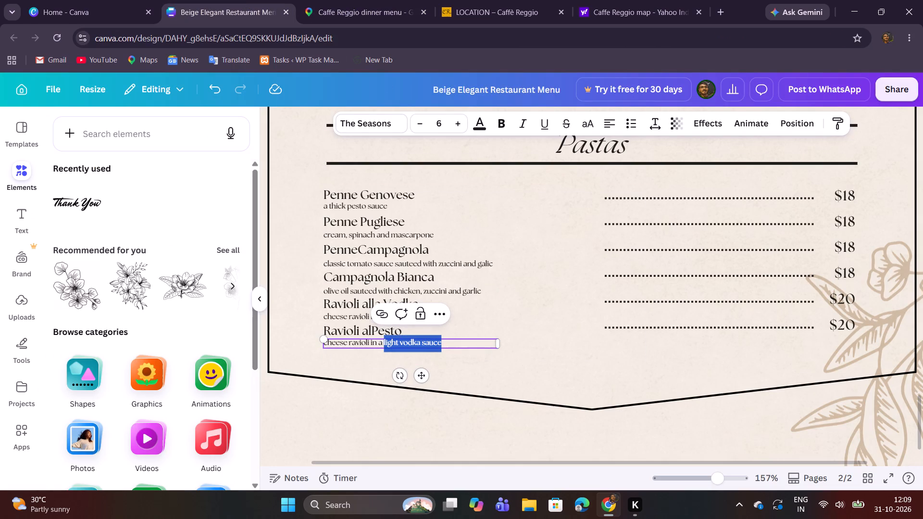
pyautogui.write('thick pesto sauce')
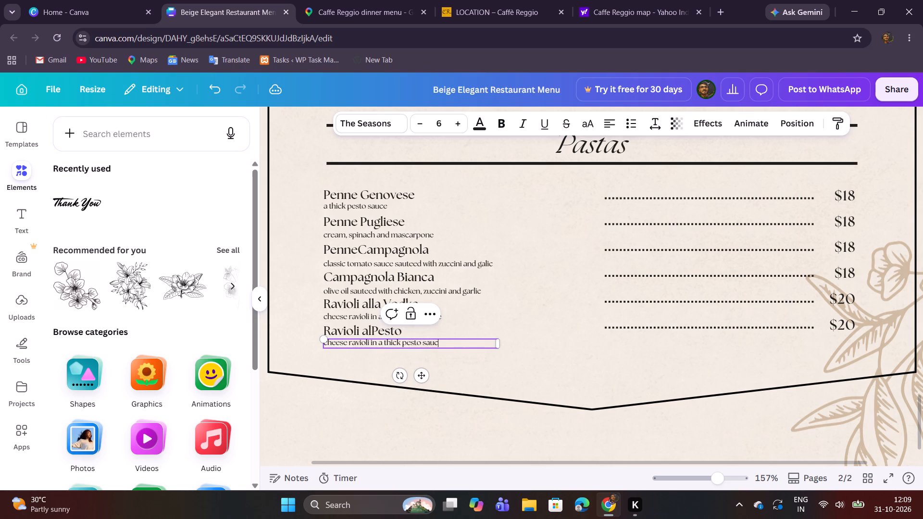
pyautogui.click(466, 423)
# Review the Canva menu's sections against the Caffe Reggio dinner menu photo in Google Maps, from Sides and Pastas to the full menu.
pyautogui.scroll(7, 533, 417)
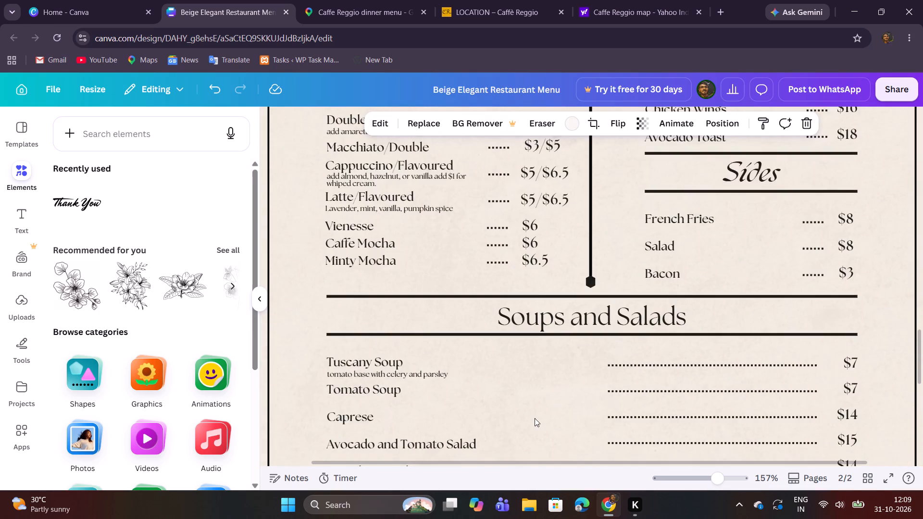
pyautogui.scroll(-5, 535, 418)
pyautogui.click(369, 0)
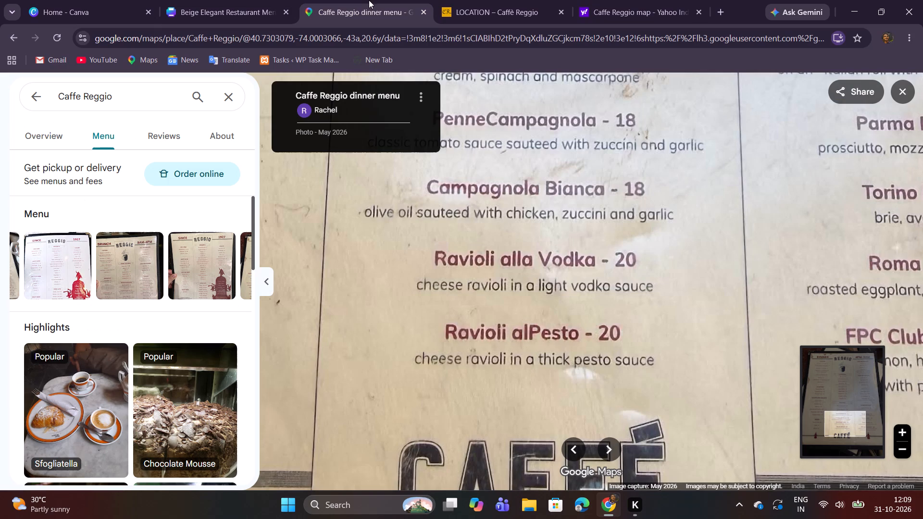
pyautogui.moveTo(496, 310); pyautogui.dragTo(729, 325)
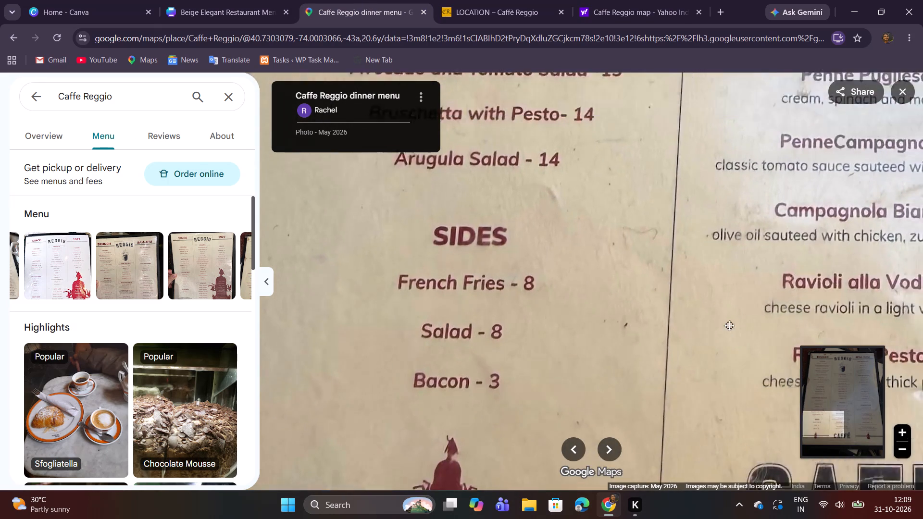
pyautogui.moveTo(729, 325); pyautogui.dragTo(559, 384)
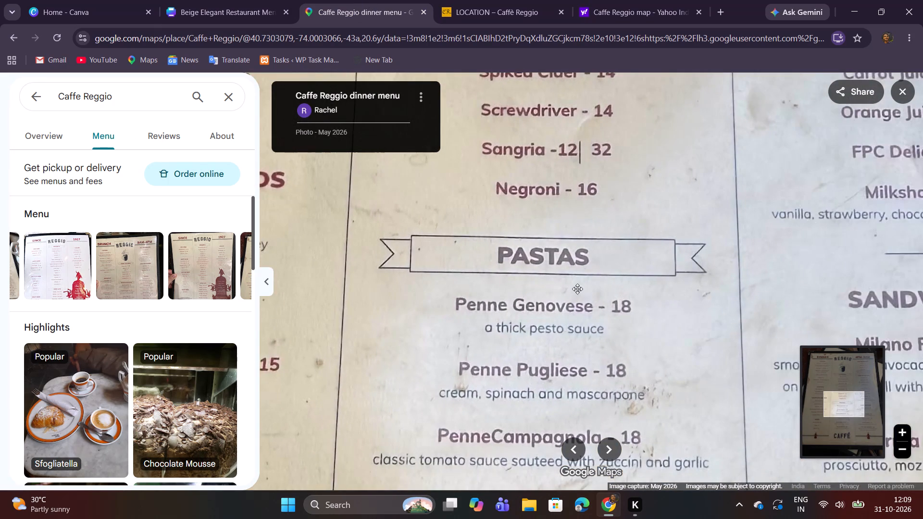
pyautogui.scroll(-3, 577, 288)
pyautogui.moveTo(623, 258); pyautogui.dragTo(609, 304)
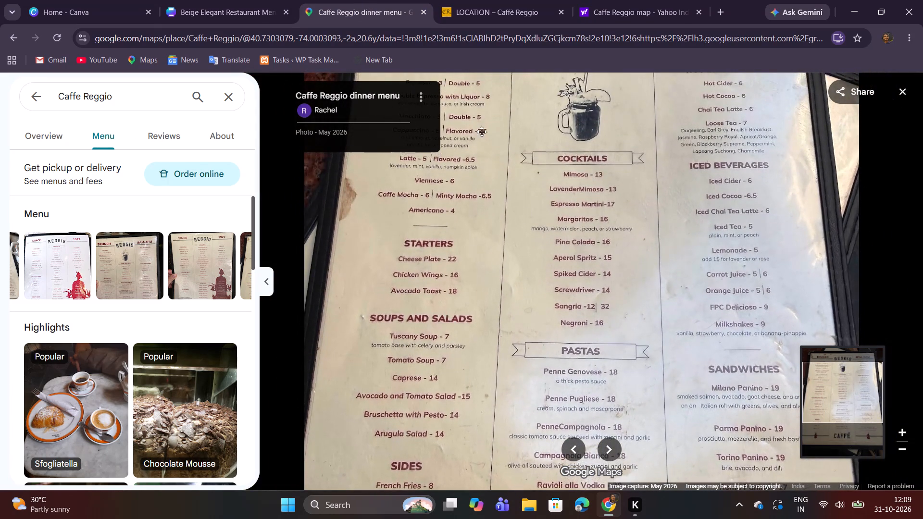
pyautogui.click(257, 0)
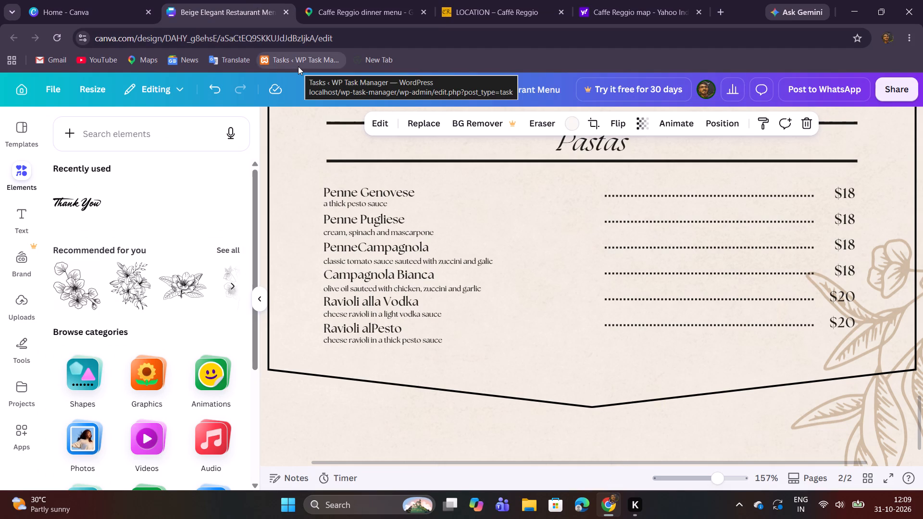
# Review the second page of the Canva menu from Coffees and Starters down to Soups and Salads and Pastas.
pyautogui.scroll(2, 450, 353)
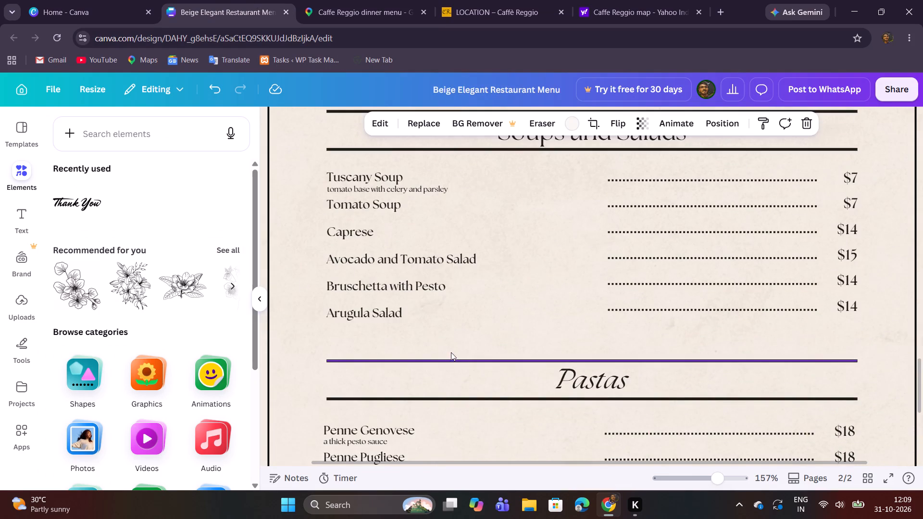
pyautogui.scroll(2, 451, 352)
pyautogui.scroll(-3, 459, 314)
pyautogui.scroll(6, 466, 323)
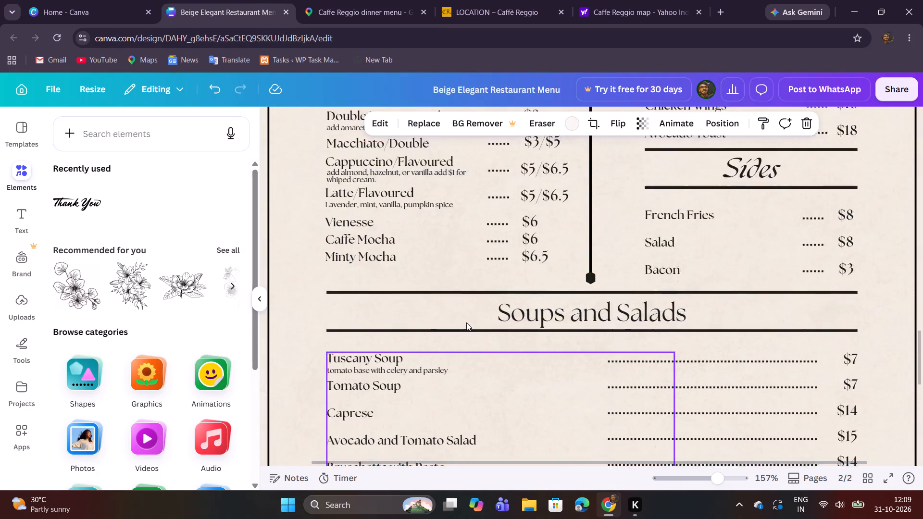
pyautogui.scroll(8, 466, 322)
pyautogui.scroll(-3, 468, 321)
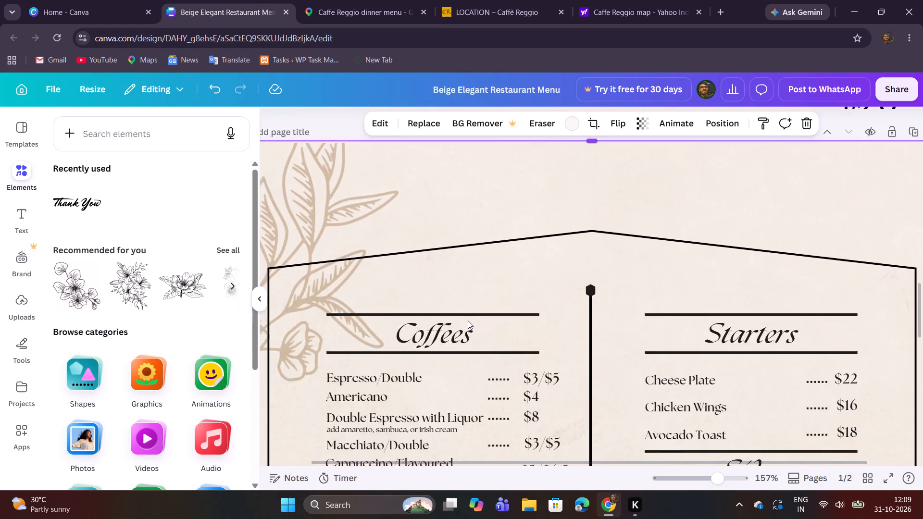
pyautogui.scroll(-9, 468, 321)
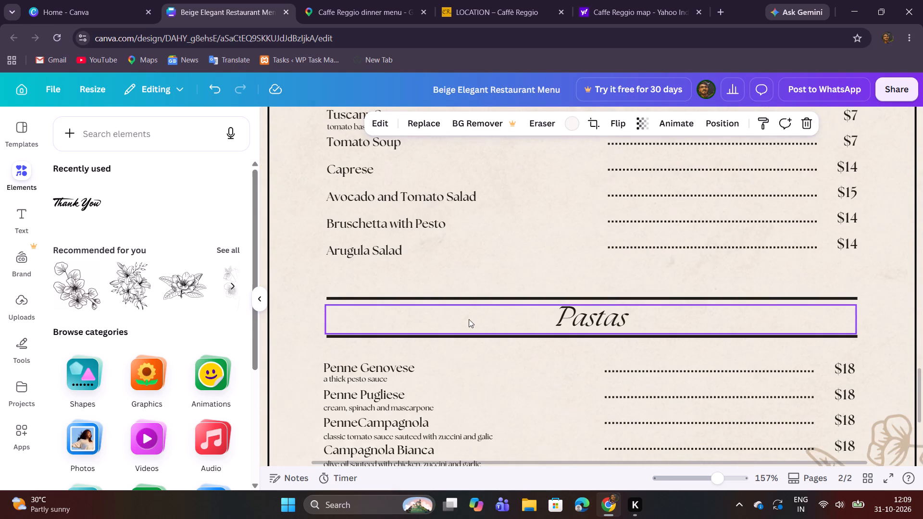
pyautogui.scroll(-3, 469, 319)
pyautogui.scroll(4, 476, 324)
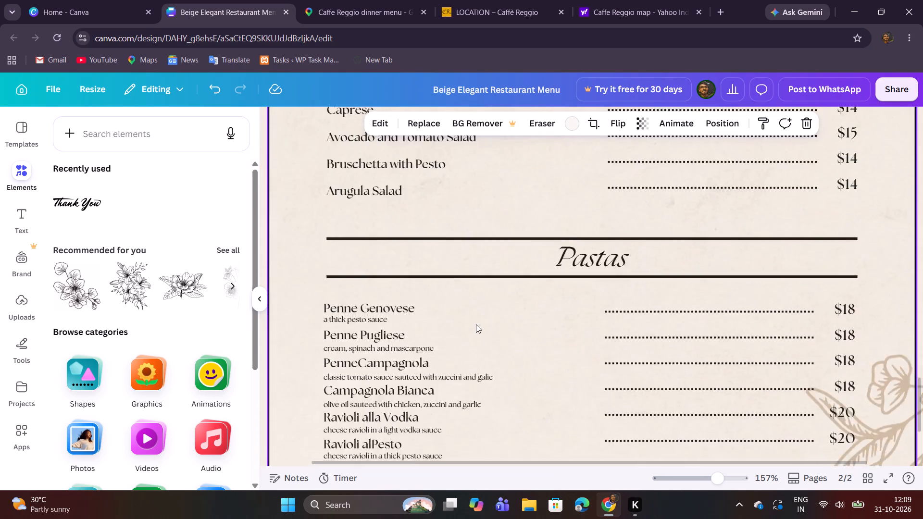
# Duplicate the second menu page, the one with Coffees, Starters, Sides, Soups and Salads, and Pastas, and go to the copy.
pyautogui.scroll(11, 476, 324)
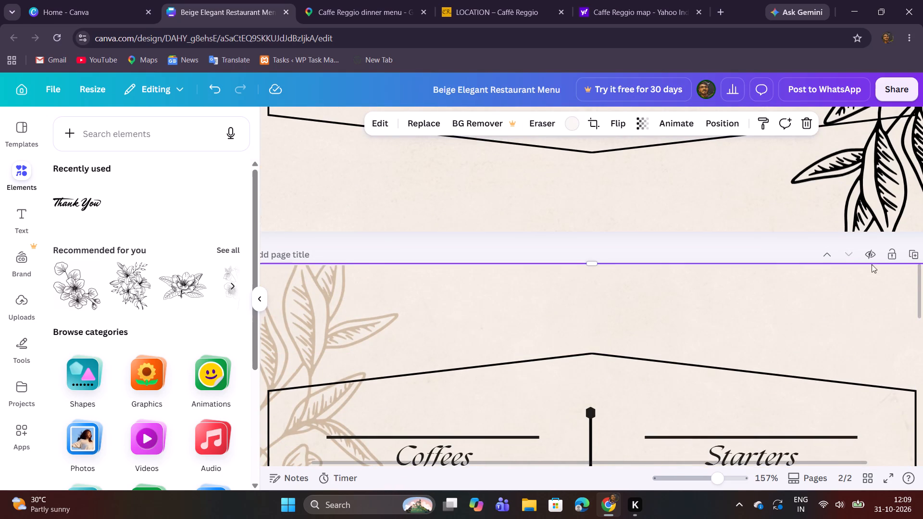
pyautogui.click(912, 254)
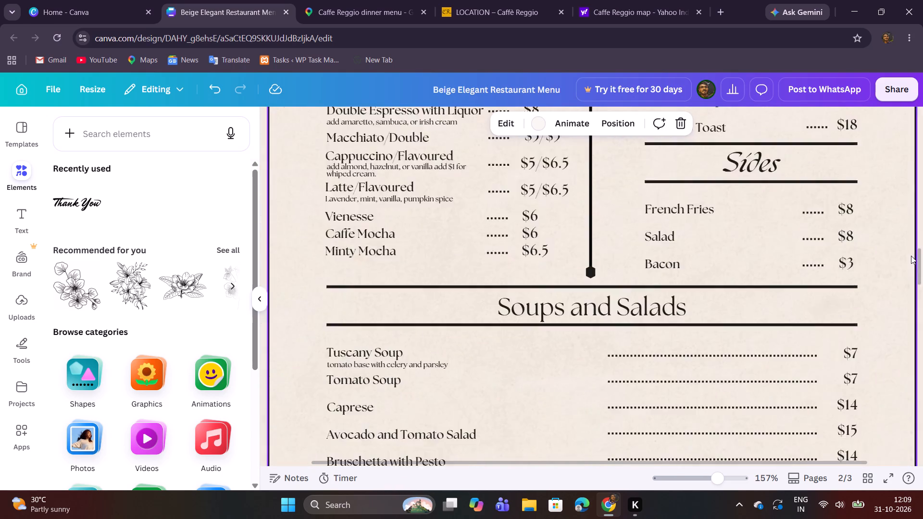
pyautogui.scroll(-1, 685, 284)
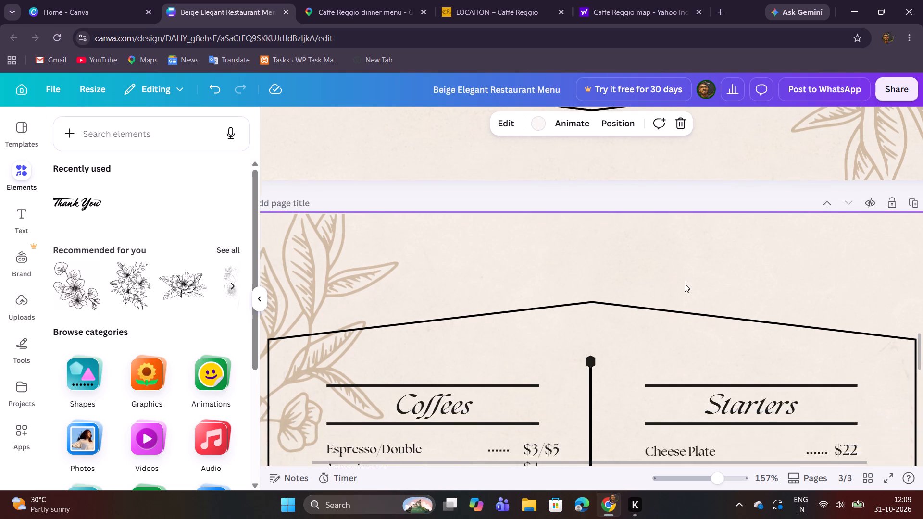
pyautogui.click(677, 299)
pyautogui.scroll(-2, 679, 243)
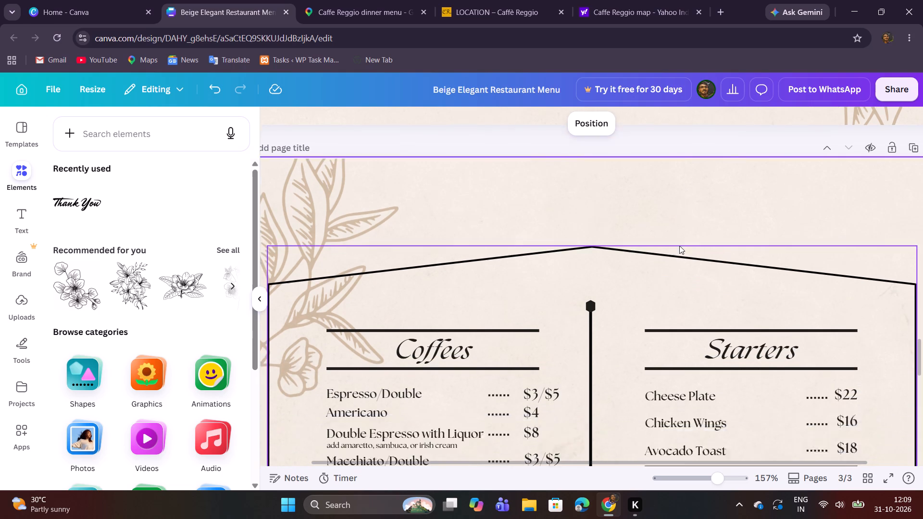
pyautogui.scroll(-1, 679, 246)
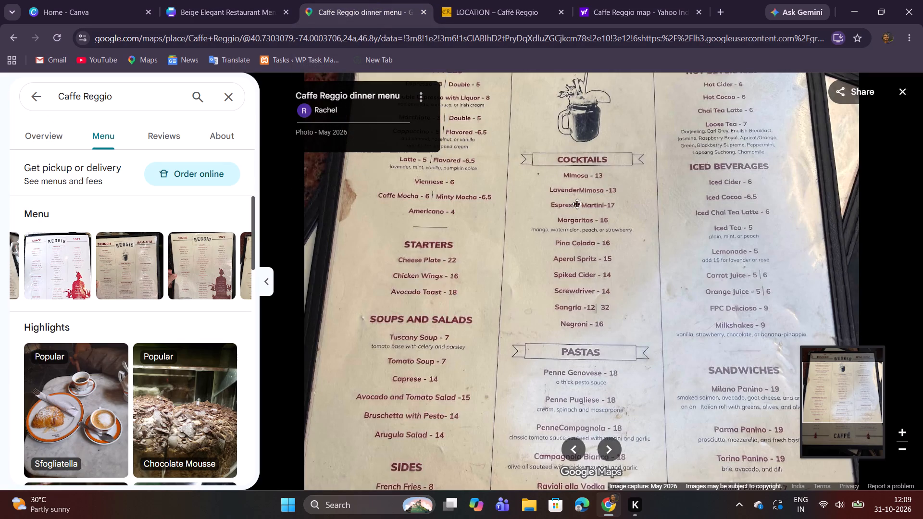
# Examine the Caffe Reggio dinner menu photo in Google Maps for sections still missing from the Canva menu, including Cocktails, beverages and Sandwiches.
pyautogui.scroll(2, 573, 216)
pyautogui.scroll(-1, 564, 243)
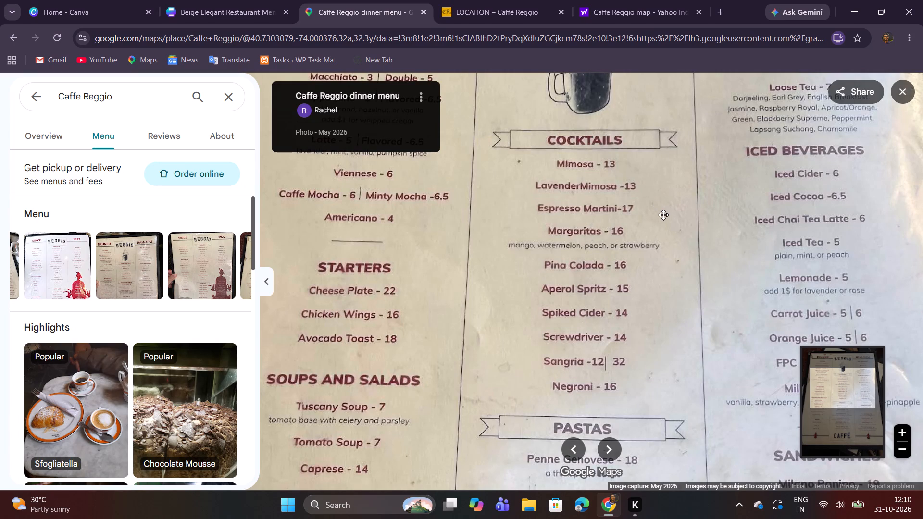
pyautogui.scroll(1, 664, 215)
pyautogui.scroll(-4, 664, 215)
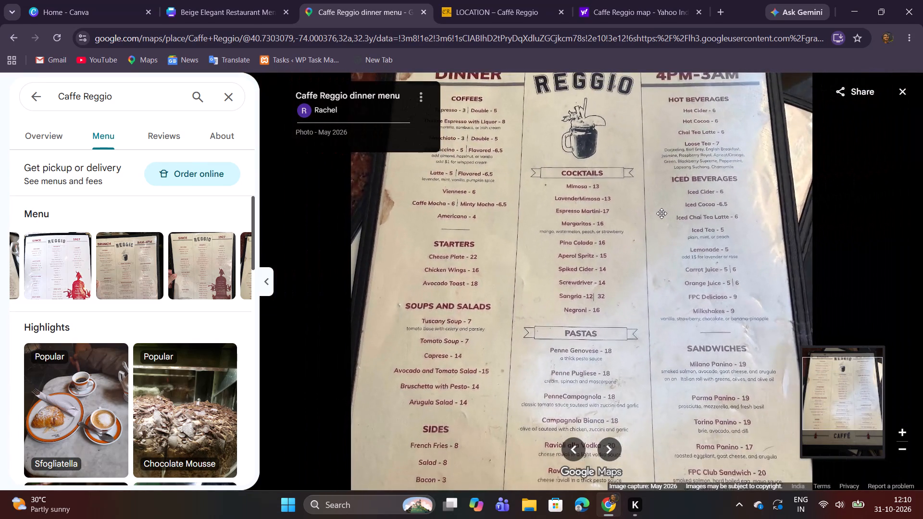
pyautogui.moveTo(661, 213); pyautogui.dragTo(650, 225)
pyautogui.scroll(1, 649, 227)
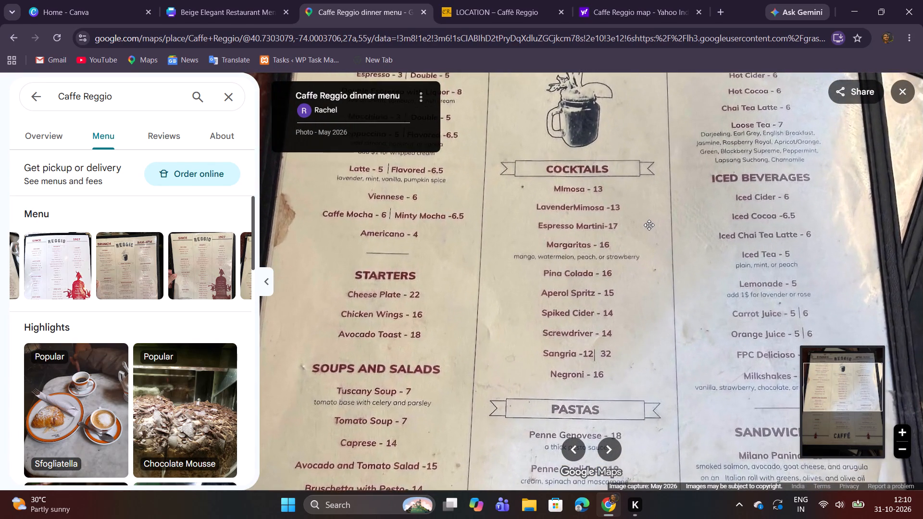
pyautogui.moveTo(649, 221); pyautogui.dragTo(653, 235)
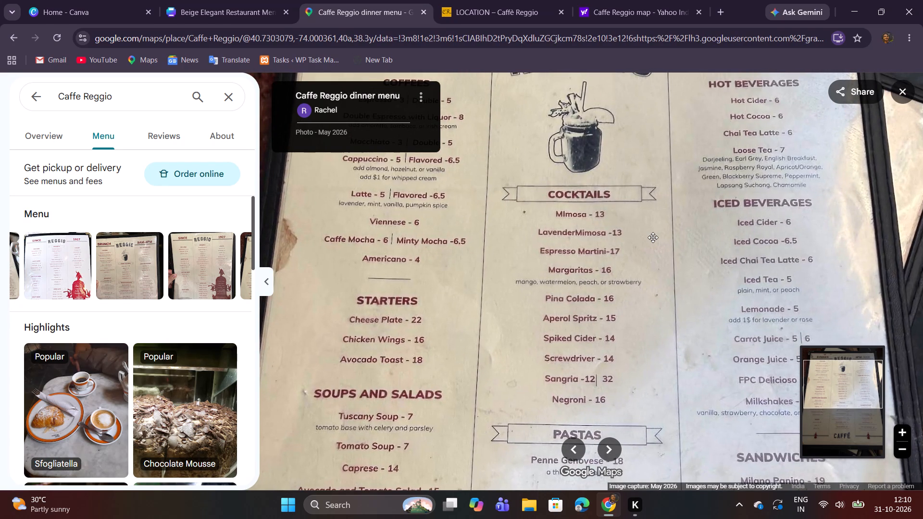
pyautogui.scroll(2, 684, 223)
pyautogui.scroll(-1, 684, 223)
pyautogui.moveTo(684, 234); pyautogui.dragTo(681, 277)
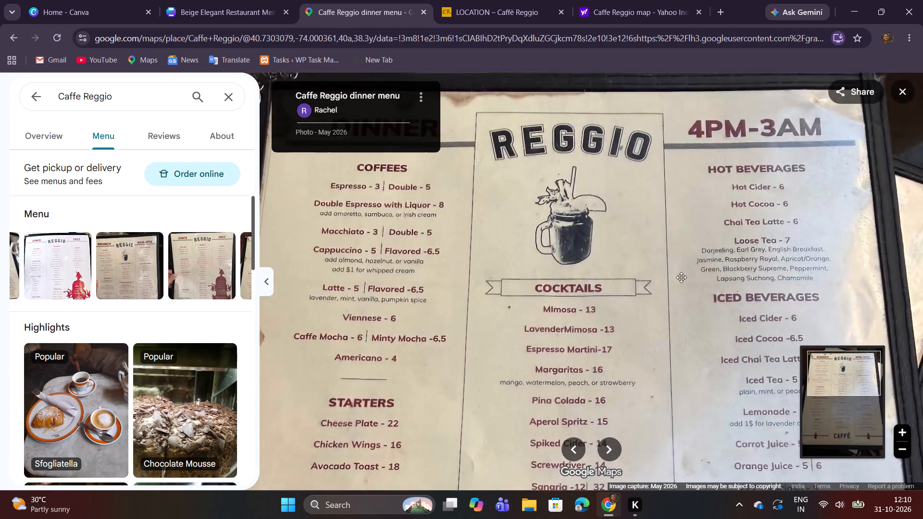
pyautogui.moveTo(681, 277); pyautogui.dragTo(691, 309)
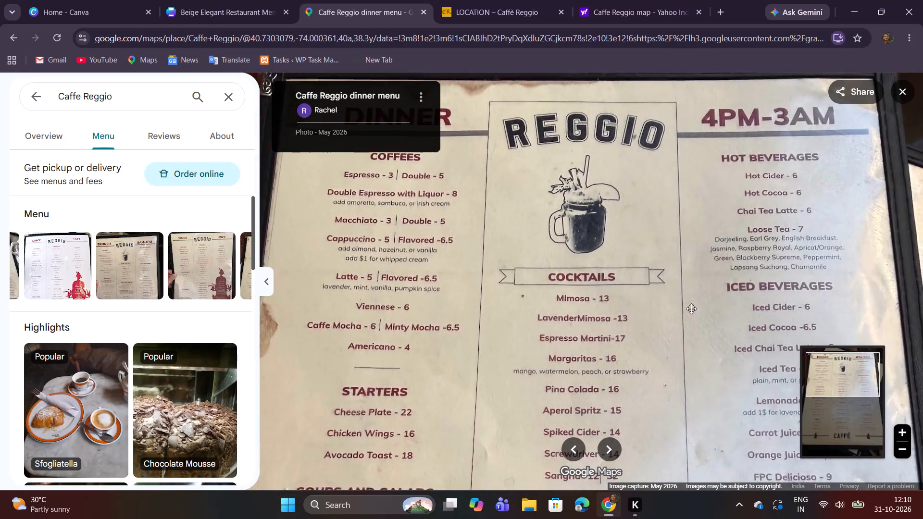
pyautogui.moveTo(691, 309); pyautogui.dragTo(685, 272)
pyautogui.click(674, 261)
pyautogui.moveTo(699, 288); pyautogui.dragTo(759, 396)
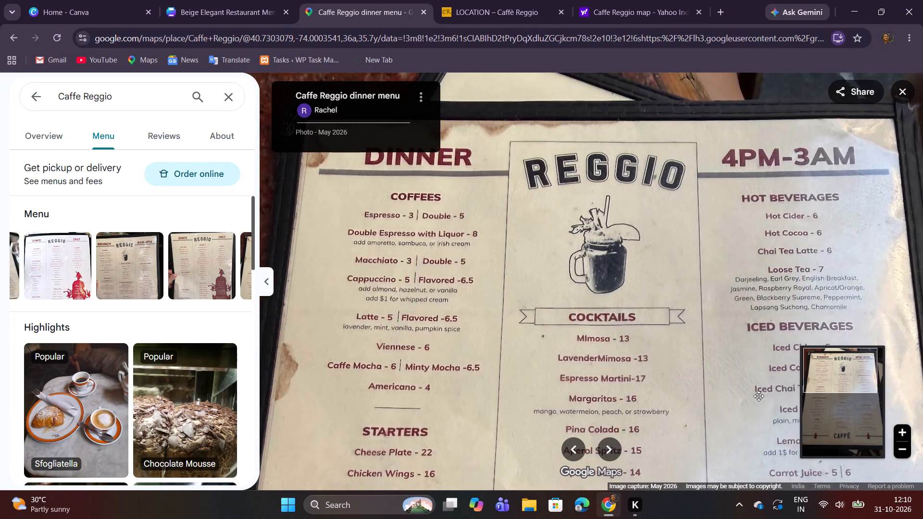
pyautogui.moveTo(759, 396); pyautogui.dragTo(685, 143)
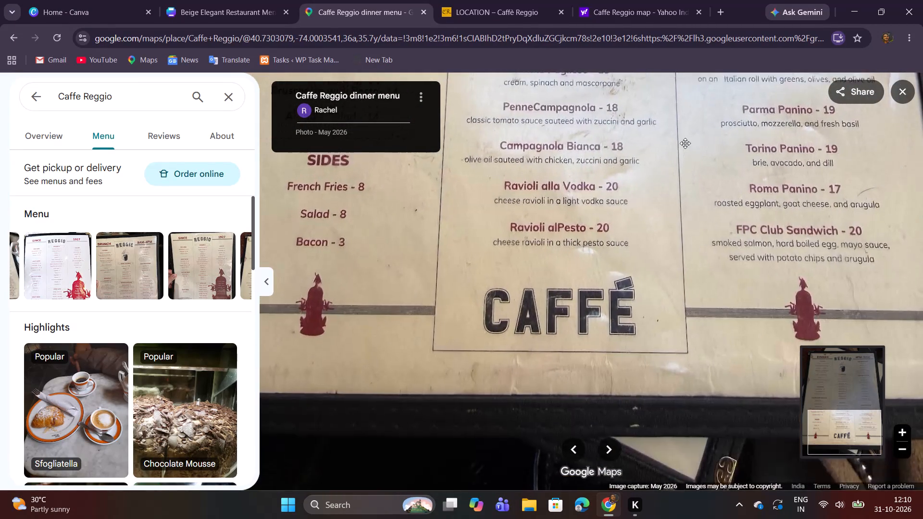
pyautogui.moveTo(685, 143); pyautogui.dragTo(665, 338)
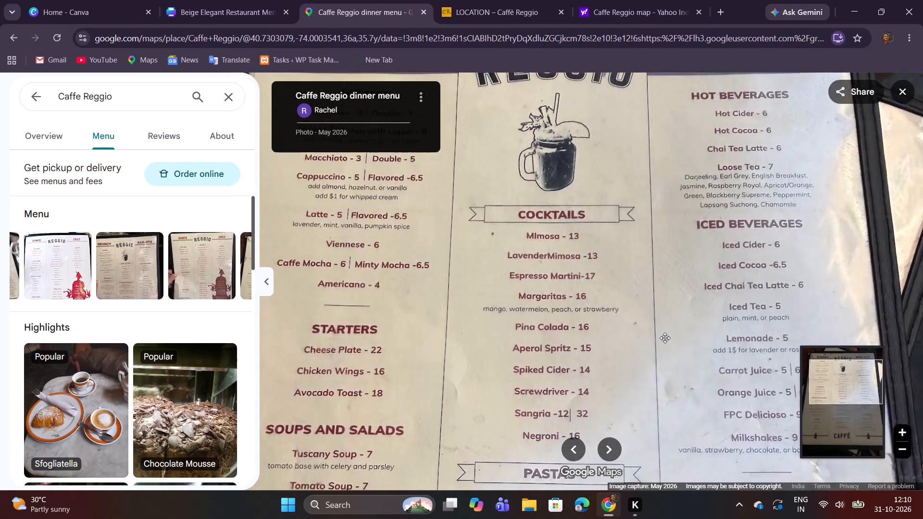
pyautogui.moveTo(665, 338); pyautogui.dragTo(704, 321)
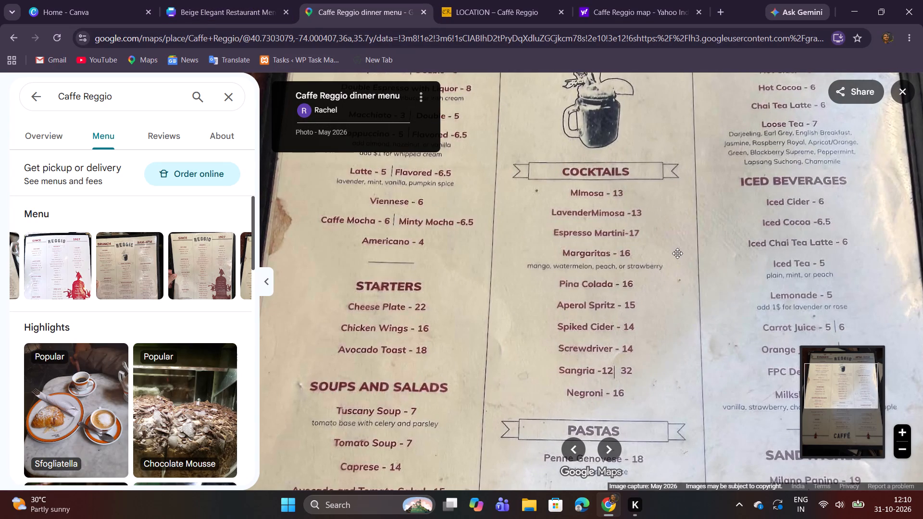
# Back in Canva, review the duplicated third page's section layout from Coffees and Starters down to Pastas.
pyautogui.click(210, 0)
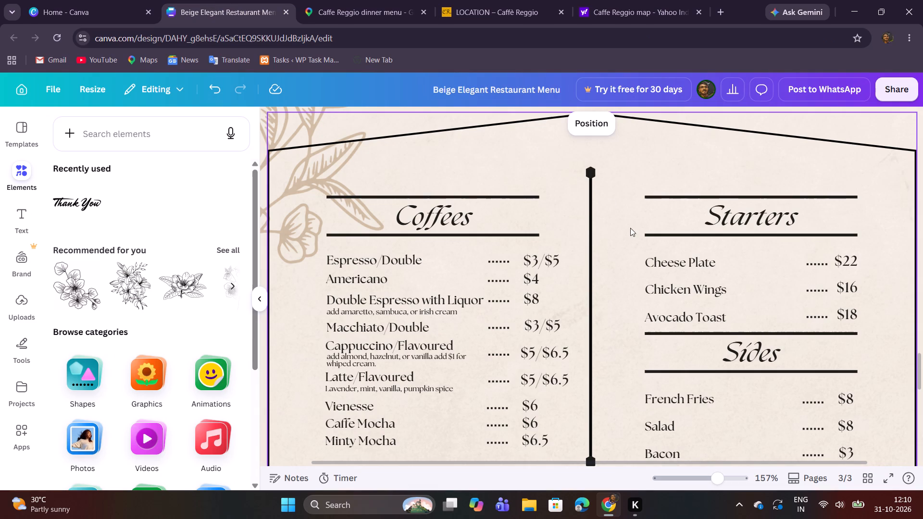
pyautogui.scroll(-6, 639, 226)
pyautogui.scroll(7, 643, 228)
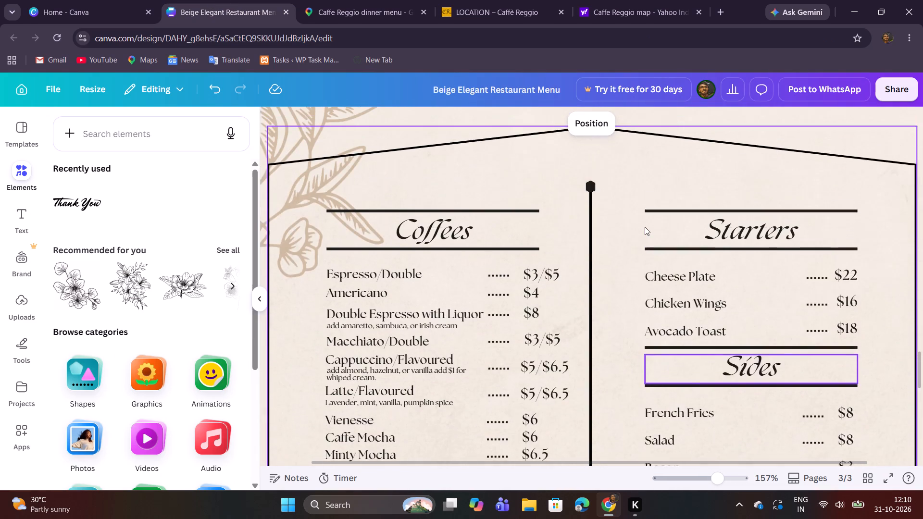
pyautogui.scroll(-5, 645, 227)
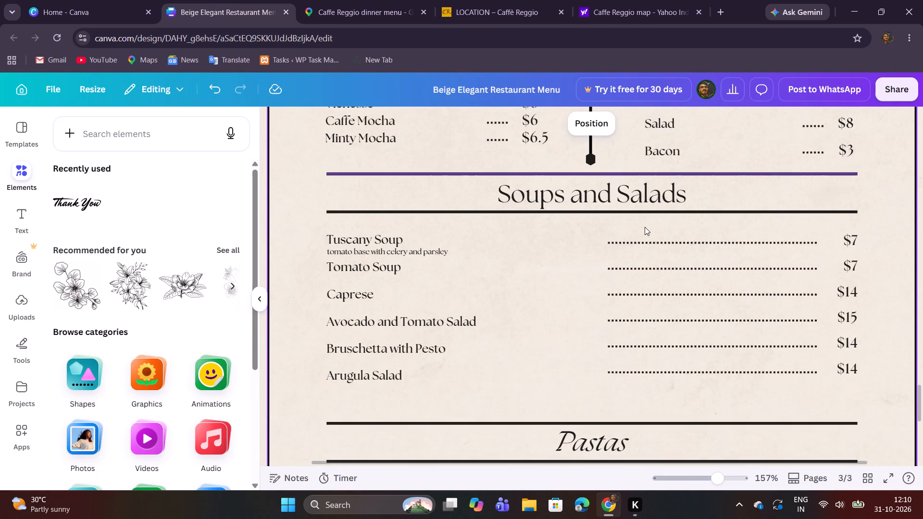
pyautogui.scroll(-3, 645, 227)
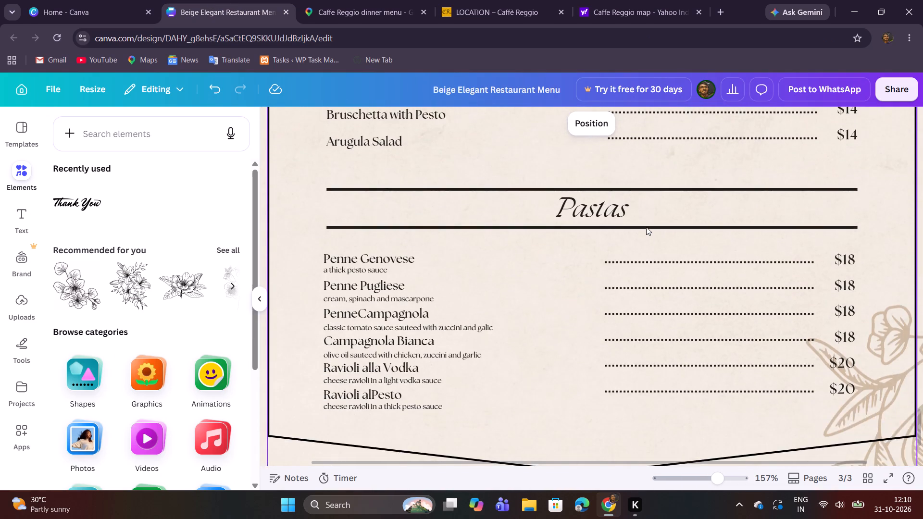
pyautogui.scroll(-2, 646, 227)
pyautogui.scroll(11, 646, 227)
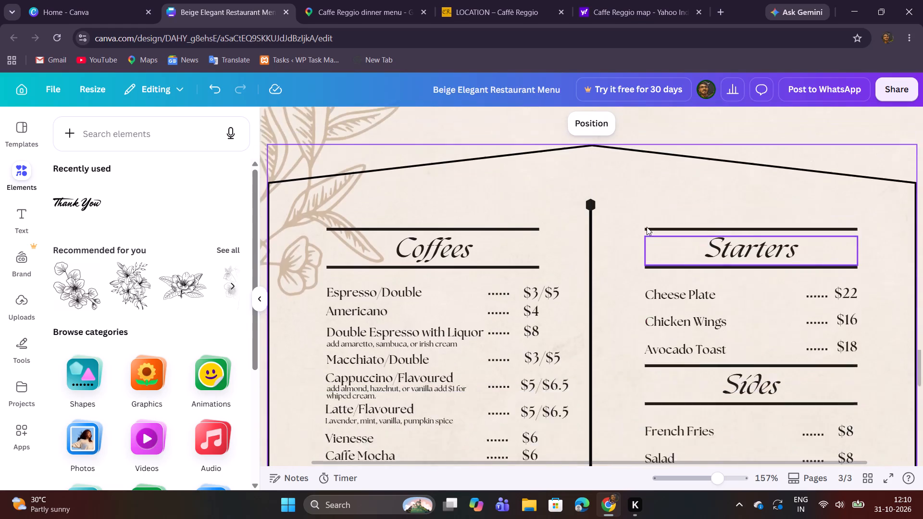
pyautogui.scroll(-1, 648, 228)
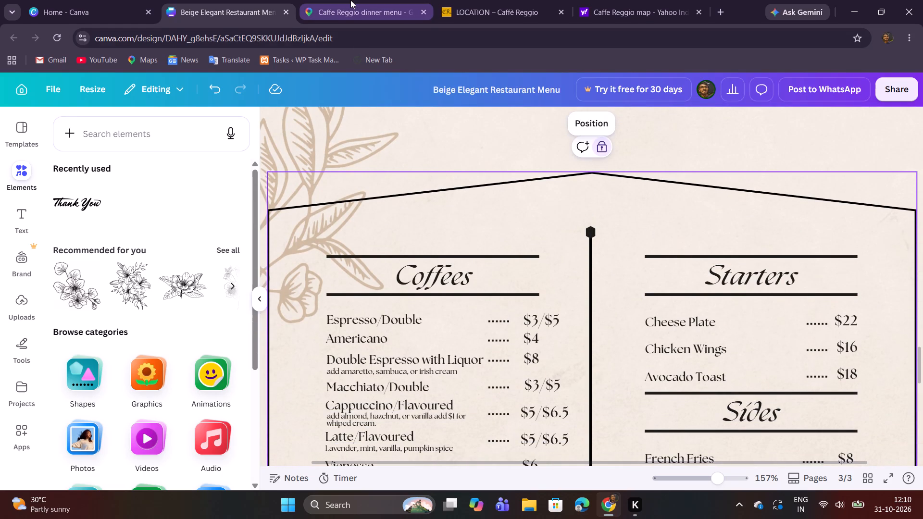
# Return to the Google Maps menu photo and examine the Cocktails, Hot Beverages, Iced Beverages and Sandwiches sections.
pyautogui.click(350, 0)
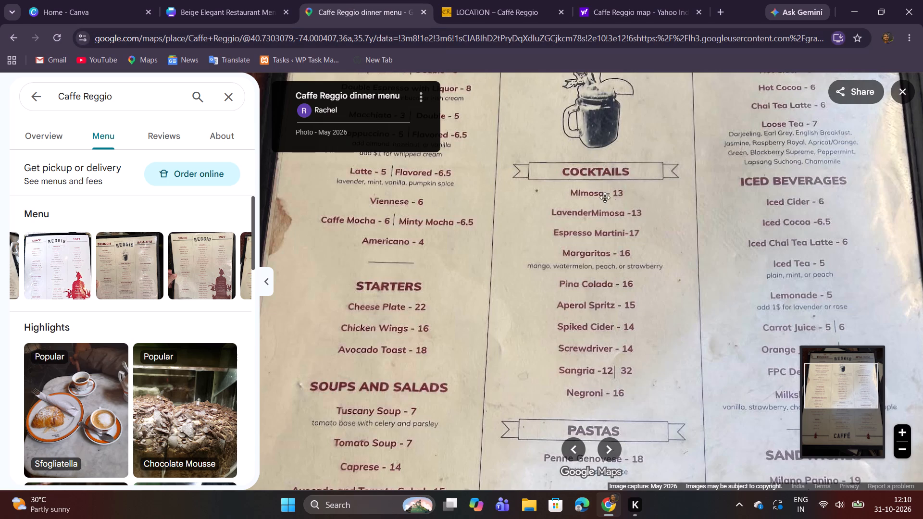
pyautogui.scroll(2, 635, 207)
pyautogui.scroll(-3, 639, 200)
pyautogui.moveTo(641, 204); pyautogui.dragTo(643, 236)
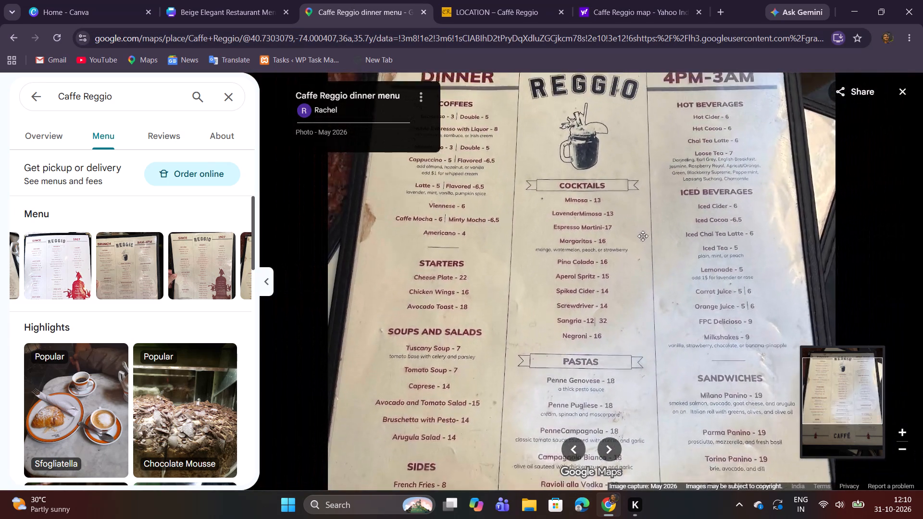
pyautogui.moveTo(643, 236); pyautogui.dragTo(647, 258)
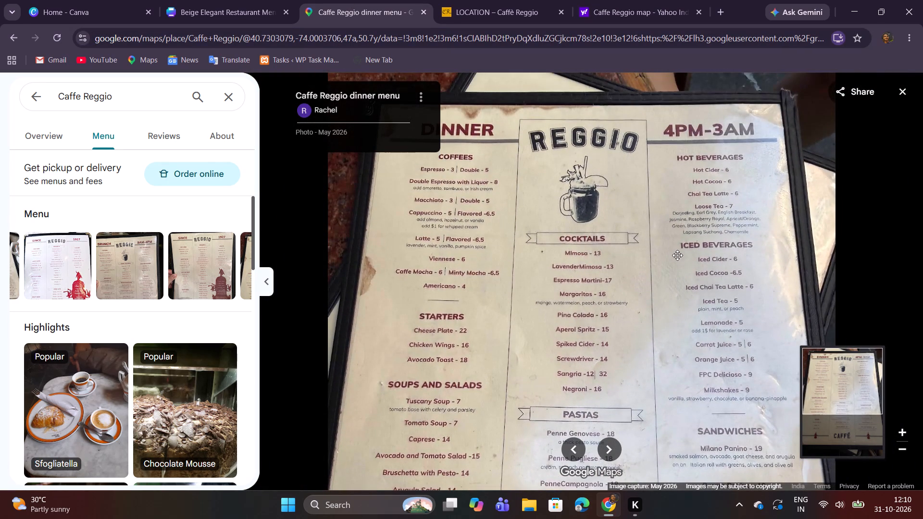
pyautogui.scroll(1, 677, 260)
pyautogui.moveTo(682, 277); pyautogui.dragTo(512, 170)
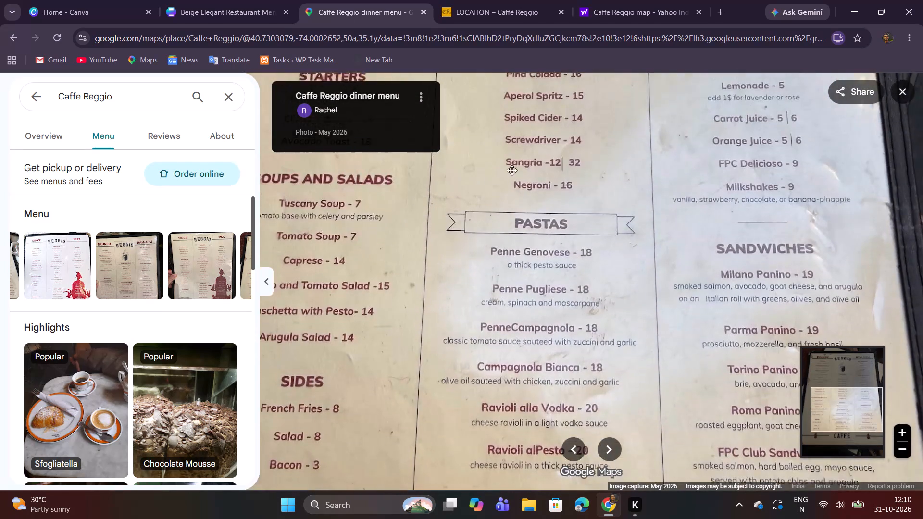
pyautogui.moveTo(512, 170); pyautogui.dragTo(513, 226)
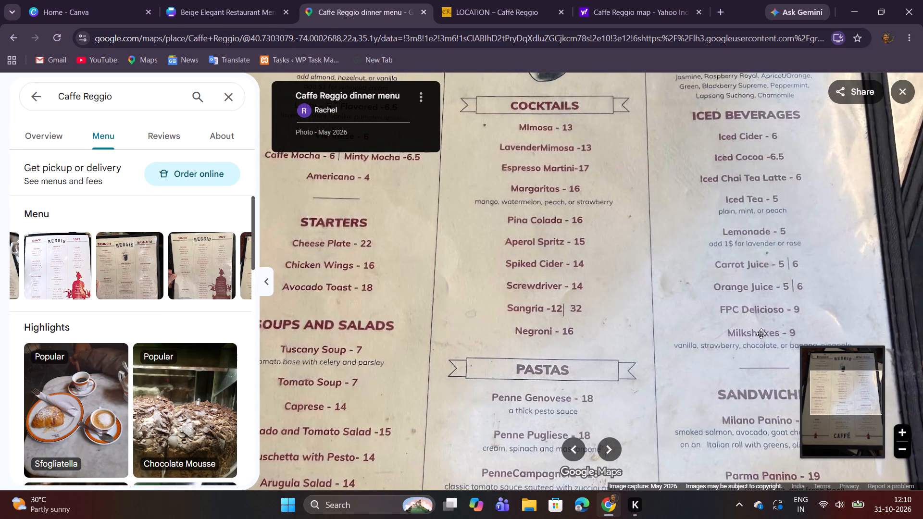
pyautogui.moveTo(754, 302); pyautogui.dragTo(758, 263)
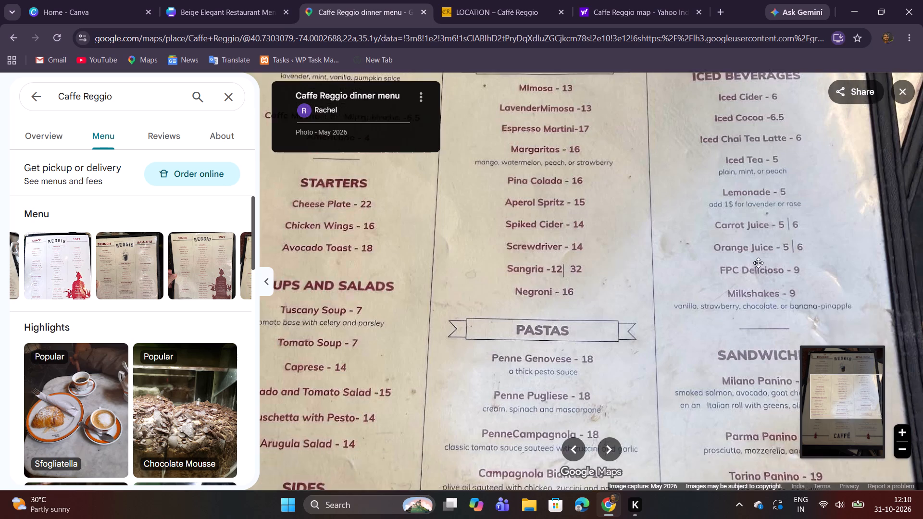
pyautogui.moveTo(758, 263); pyautogui.dragTo(753, 201)
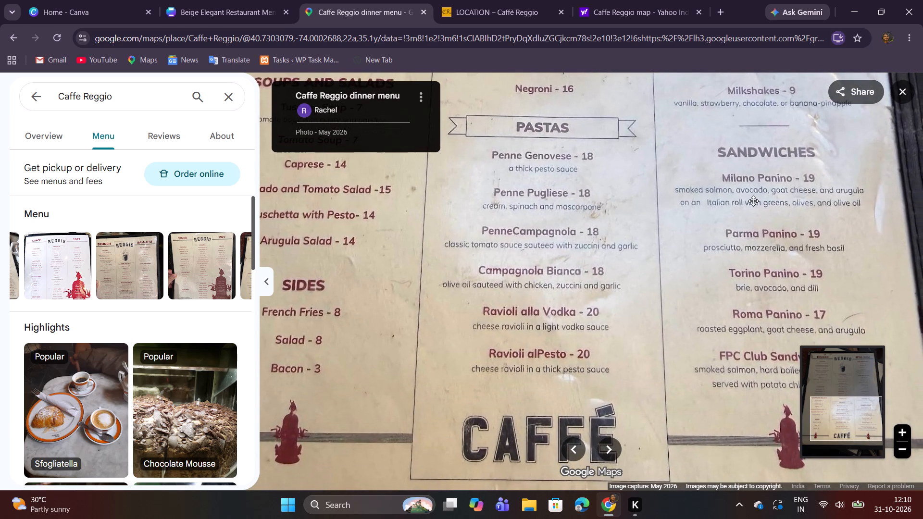
pyautogui.moveTo(753, 201); pyautogui.dragTo(785, 339)
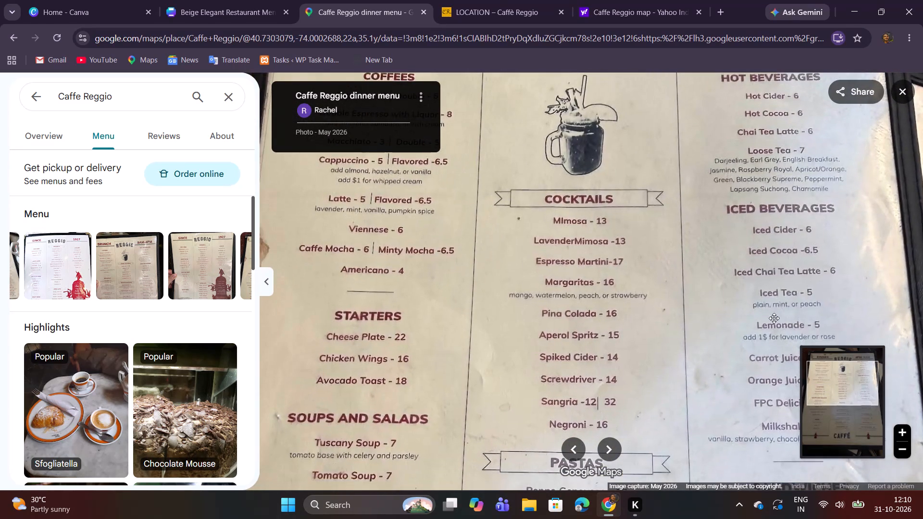
pyautogui.moveTo(739, 279); pyautogui.dragTo(743, 260)
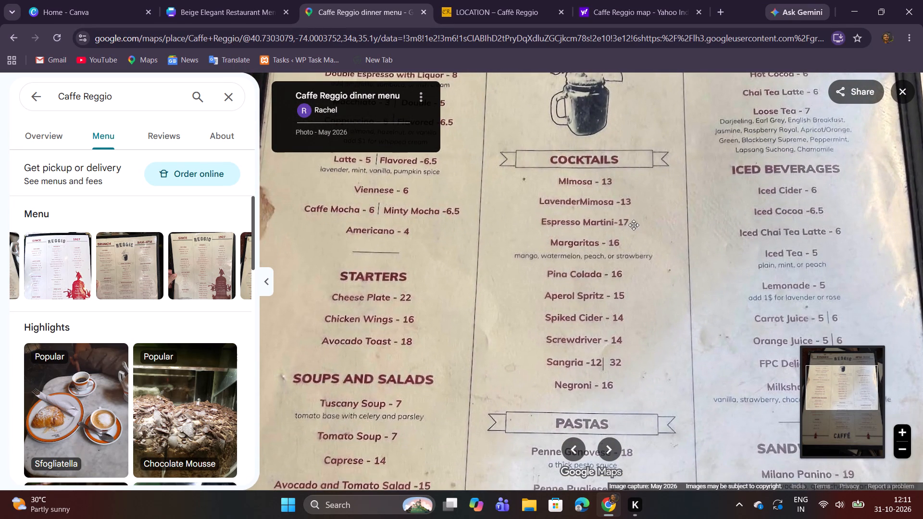
# Return to the Canva menu and change the Soups and Salads heading on the third page to Cocktails.
pyautogui.click(251, 8)
pyautogui.moveTo(643, 233); pyautogui.dragTo(641, 138)
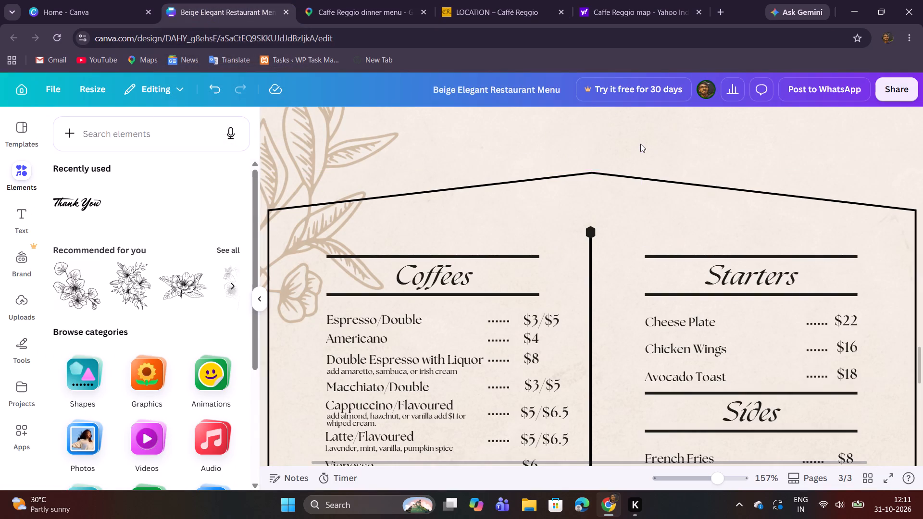
pyautogui.scroll(-3, 628, 221)
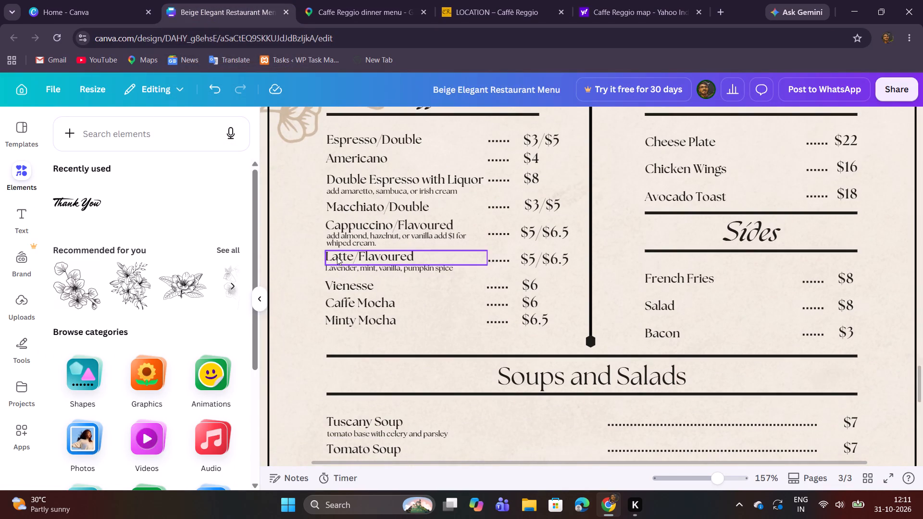
pyautogui.click(259, 294)
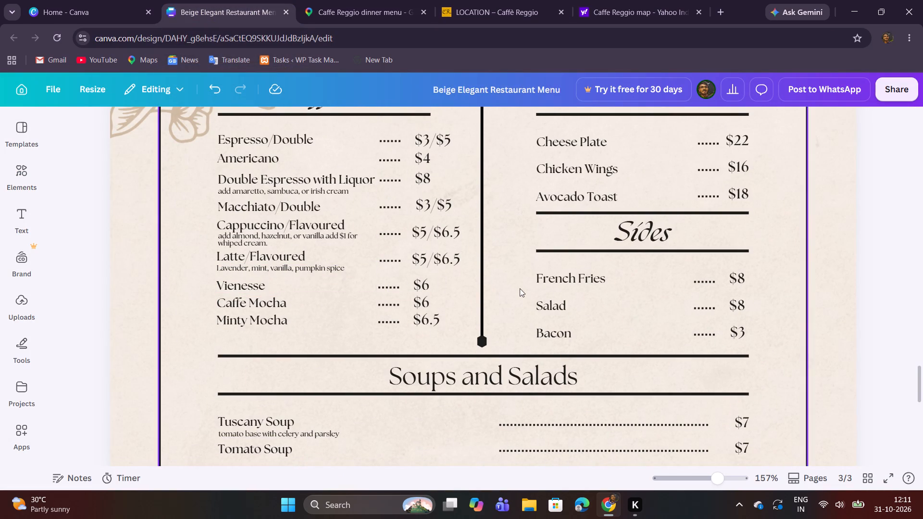
pyautogui.scroll(-4, 520, 288)
pyautogui.scroll(1, 524, 285)
pyautogui.click(379, 0)
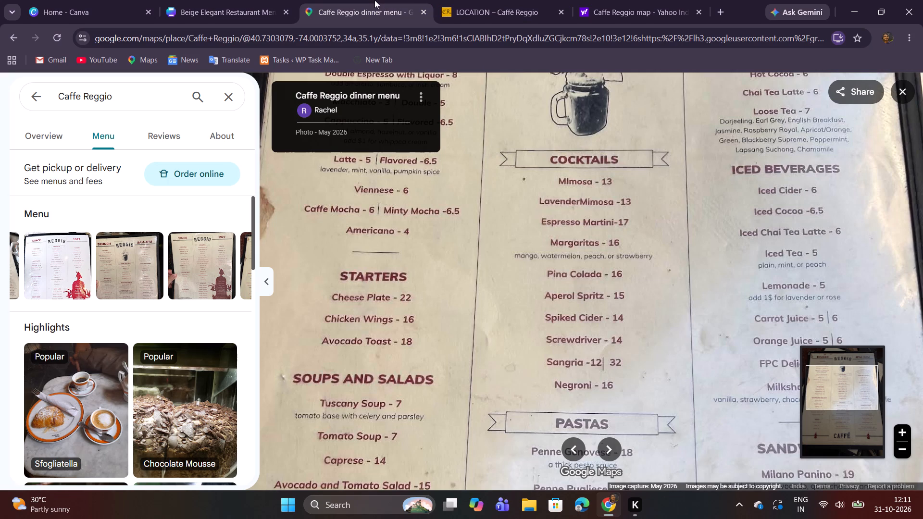
pyautogui.click(213, 0)
pyautogui.doubleClick(488, 243)
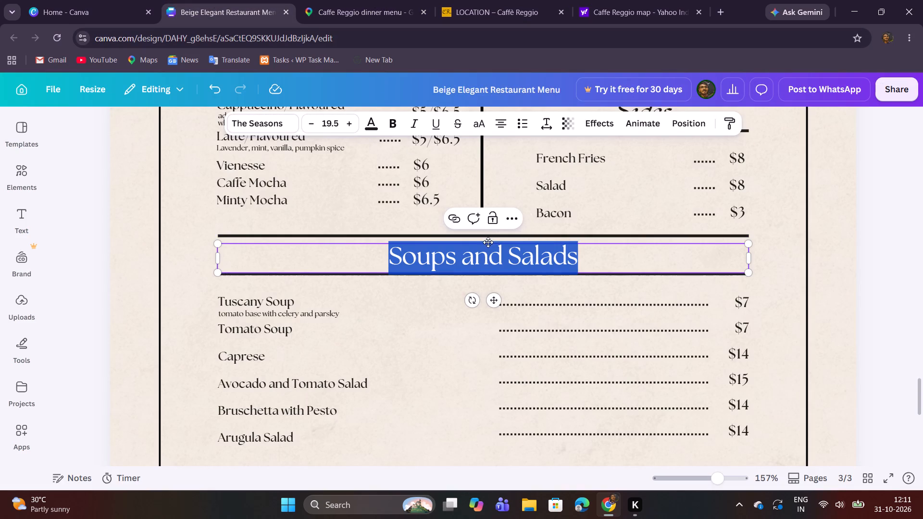
pyautogui.write('Cocktails')
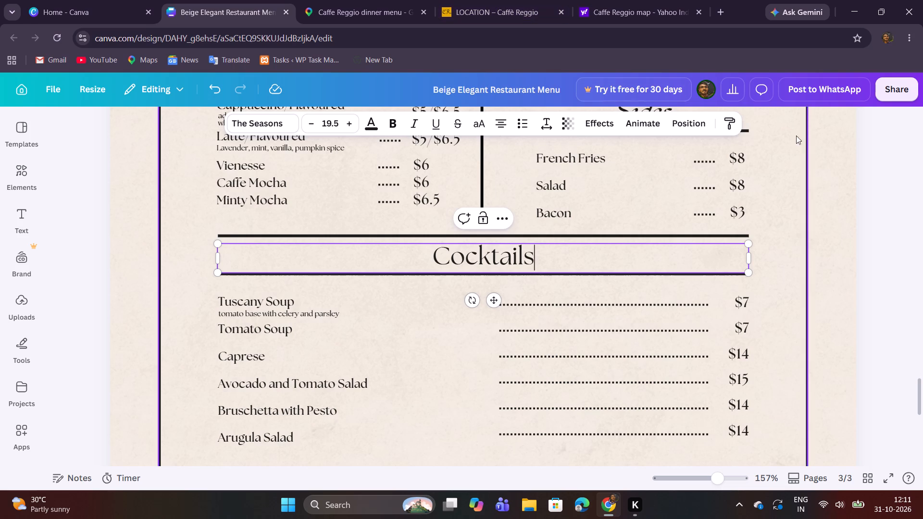
pyautogui.click(791, 182)
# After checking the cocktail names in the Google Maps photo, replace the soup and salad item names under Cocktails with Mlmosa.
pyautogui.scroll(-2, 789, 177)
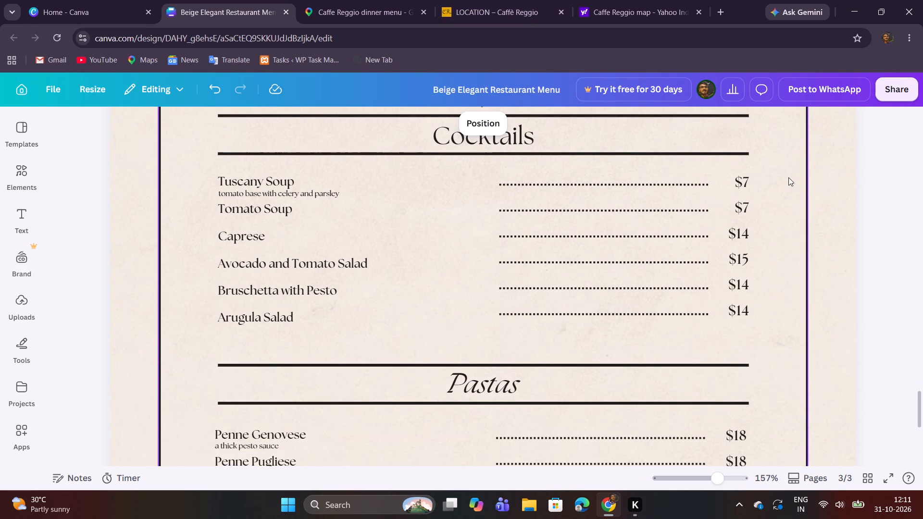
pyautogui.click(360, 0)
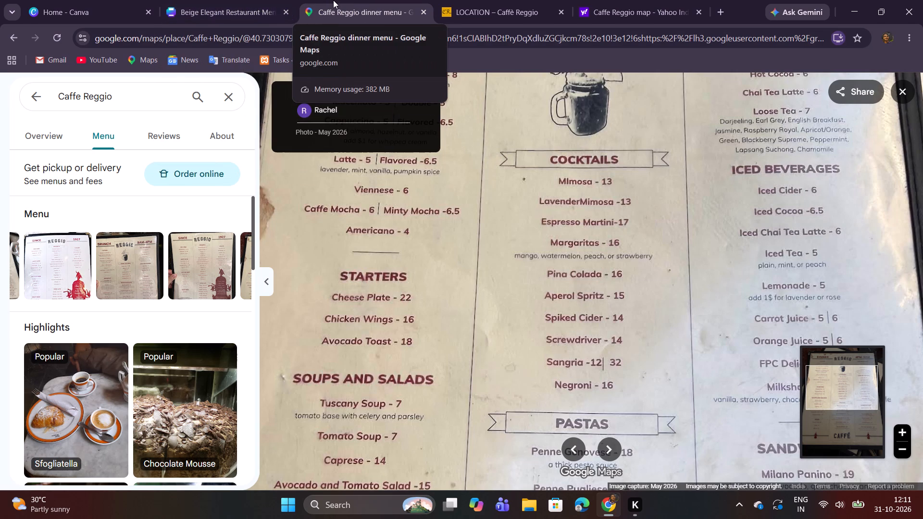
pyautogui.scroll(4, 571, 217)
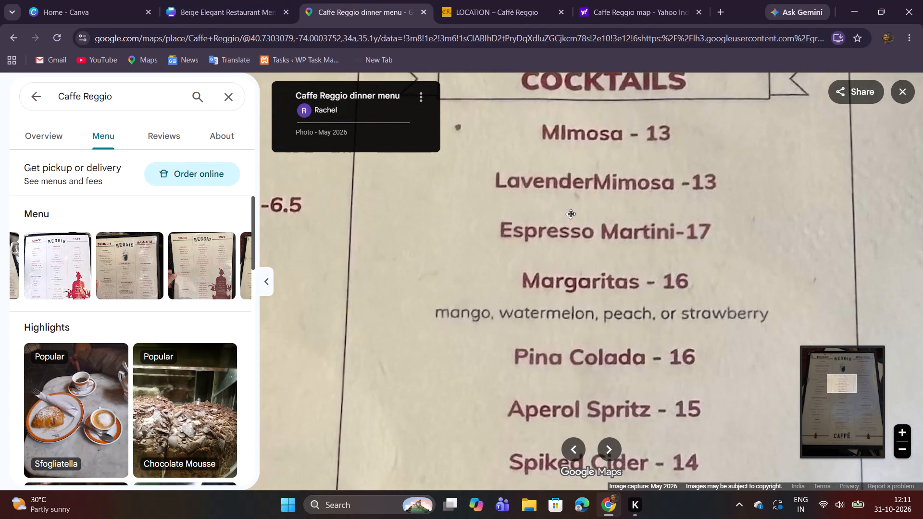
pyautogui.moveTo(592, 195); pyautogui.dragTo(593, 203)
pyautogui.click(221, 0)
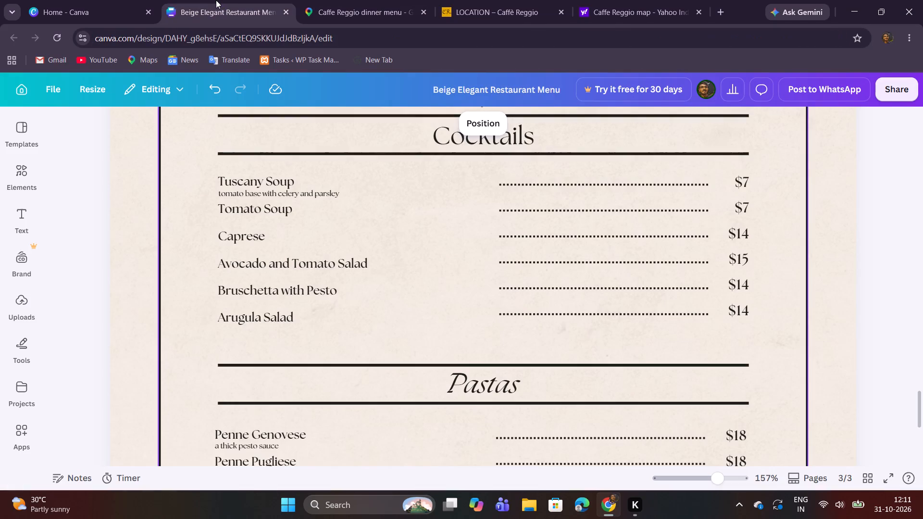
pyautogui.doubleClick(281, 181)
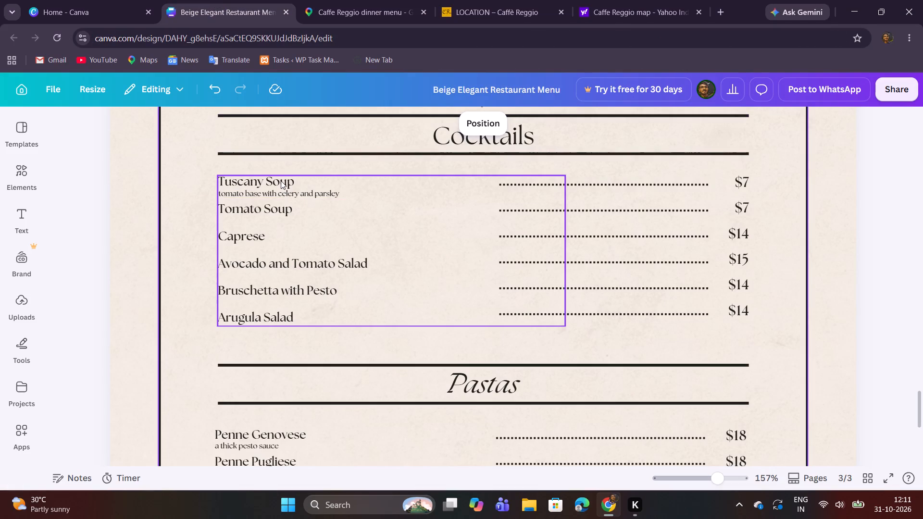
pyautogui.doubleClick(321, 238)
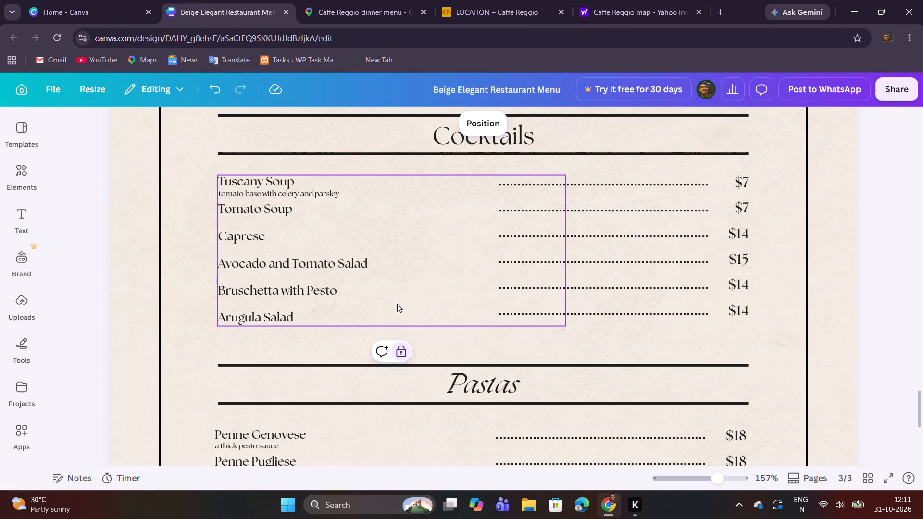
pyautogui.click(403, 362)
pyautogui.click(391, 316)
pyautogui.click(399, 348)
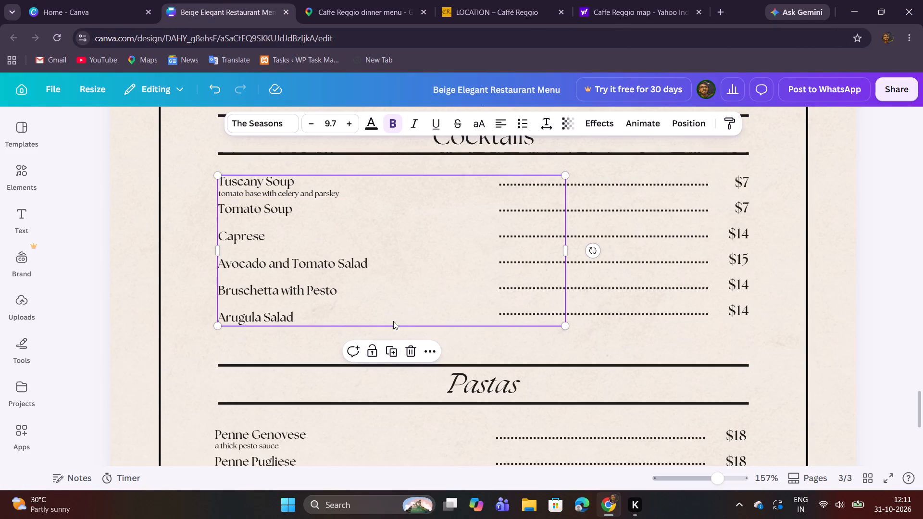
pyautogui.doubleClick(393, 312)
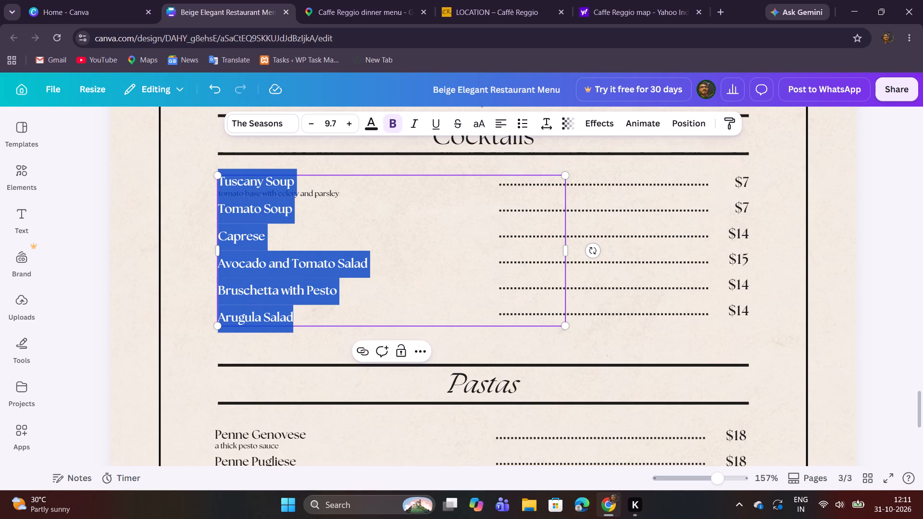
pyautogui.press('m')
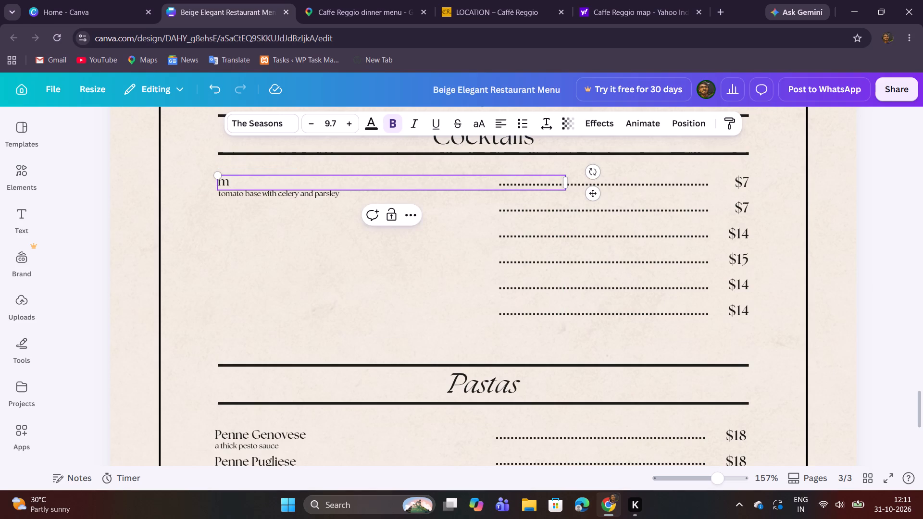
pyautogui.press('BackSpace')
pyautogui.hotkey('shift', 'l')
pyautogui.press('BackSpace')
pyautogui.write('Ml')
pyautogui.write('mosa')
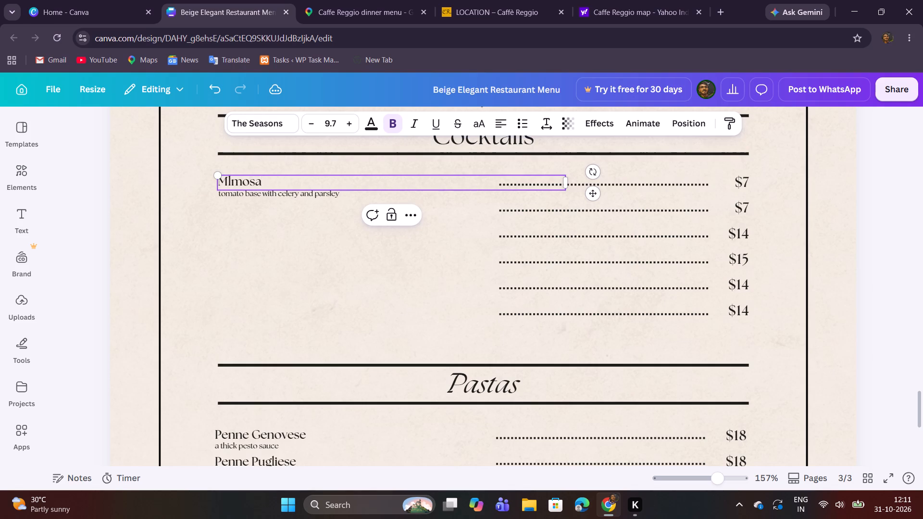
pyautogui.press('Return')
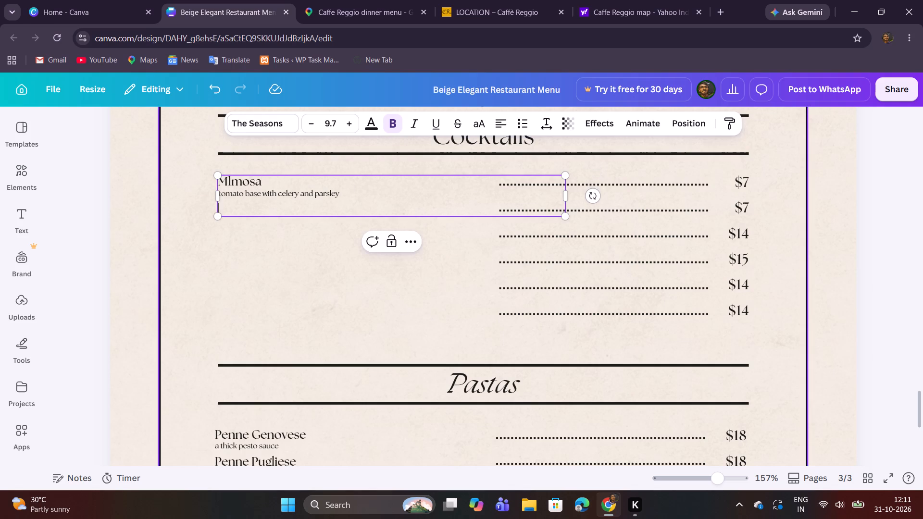
# Check the menu photo again and replace Mlmosa with Margaritas as the first Cocktails item, followed by a new line.
pyautogui.click(353, 0)
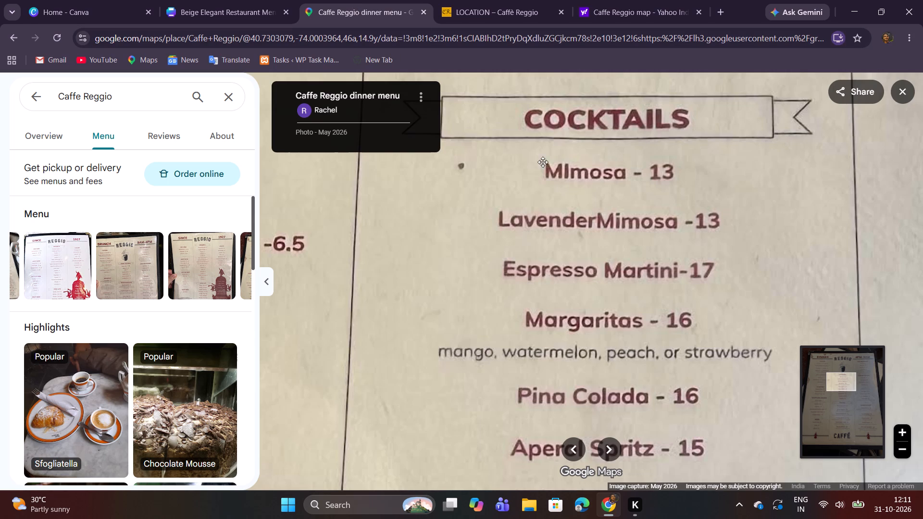
pyautogui.moveTo(587, 183); pyautogui.dragTo(585, 165)
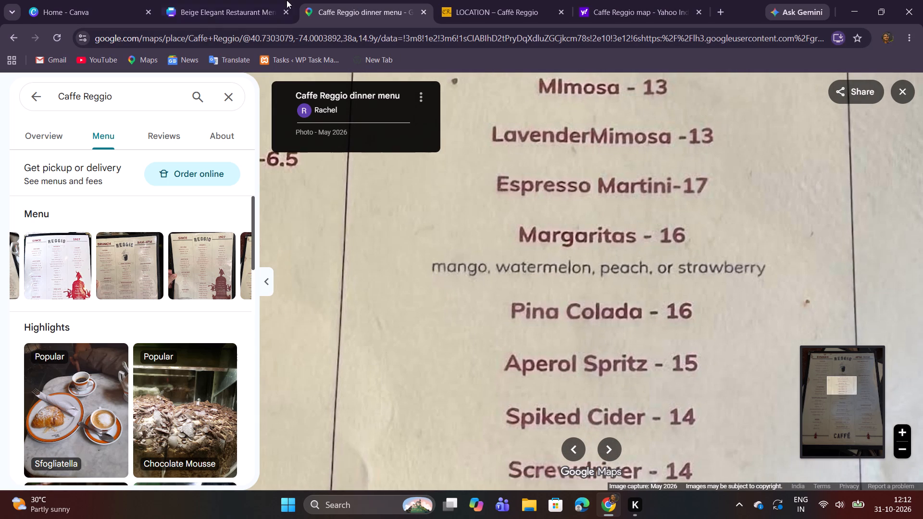
pyautogui.click(252, 0)
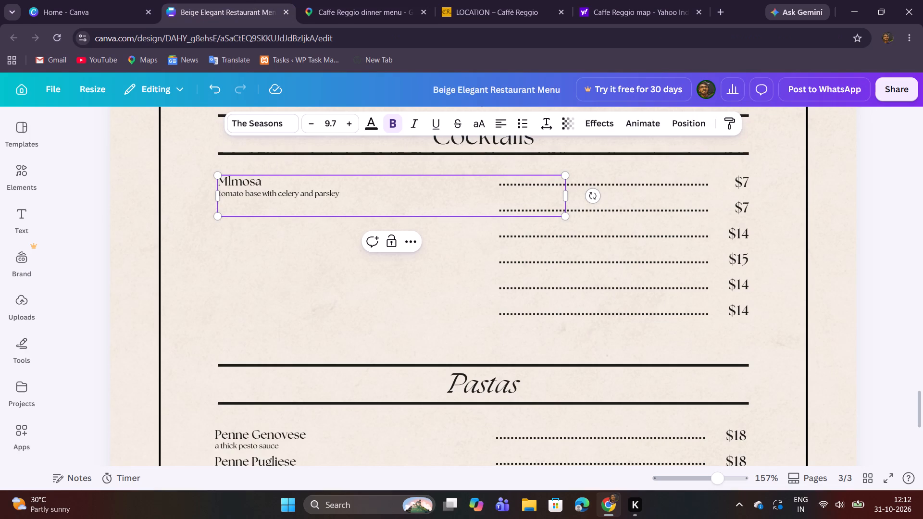
pyautogui.press('BackSpace')
pyautogui.hotkey('ctrl', 'a')
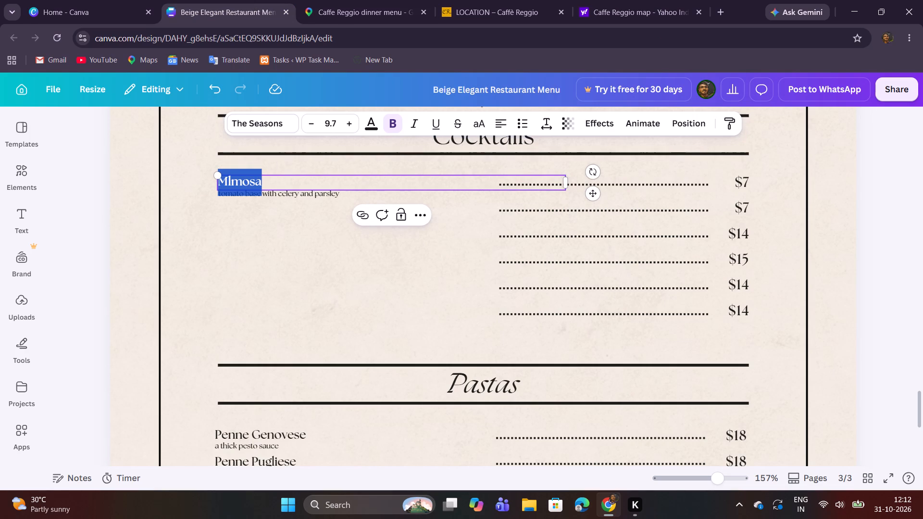
pyautogui.write('Marga')
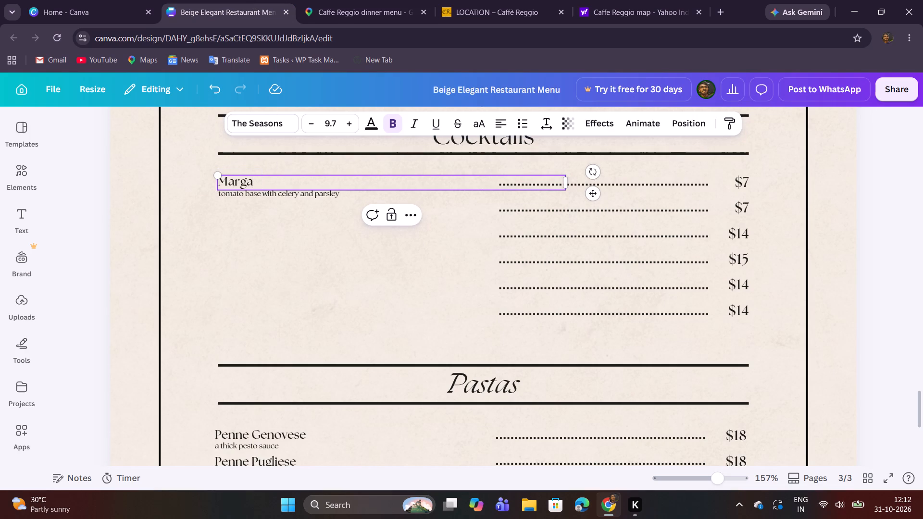
pyautogui.write('ritas')
pyautogui.click(369, 0)
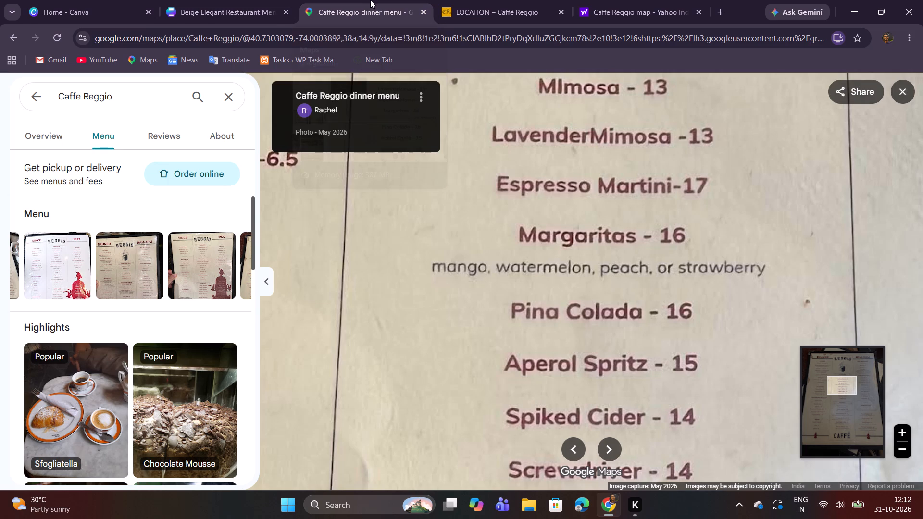
pyautogui.click(195, 0)
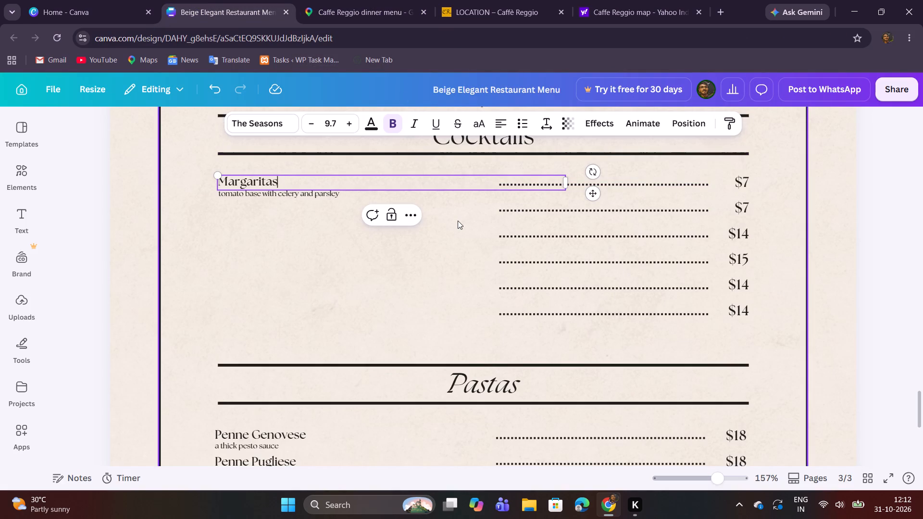
pyautogui.press('Return')
# After checking the Google Maps menu photo, replace the description under Margaritas in the Canva menu with "mango, watermelon,".
pyautogui.click(385, 0)
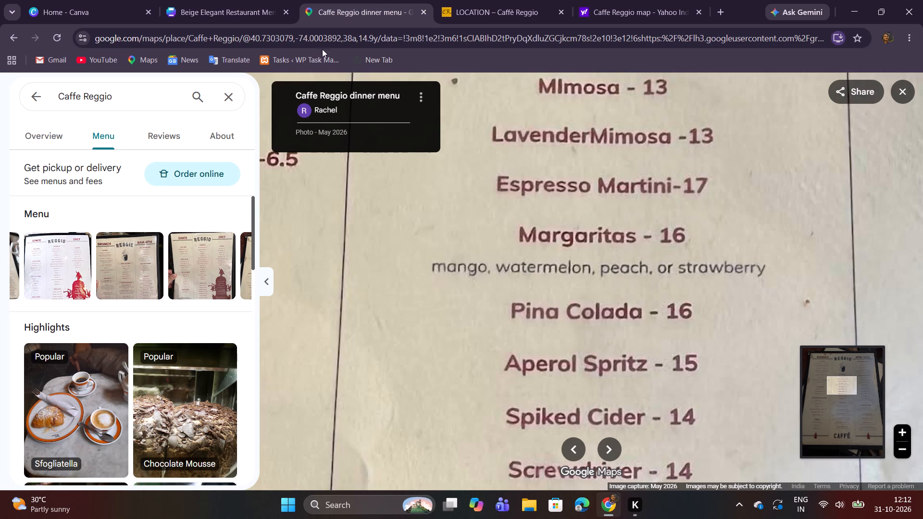
pyautogui.click(196, 0)
pyautogui.doubleClick(257, 195)
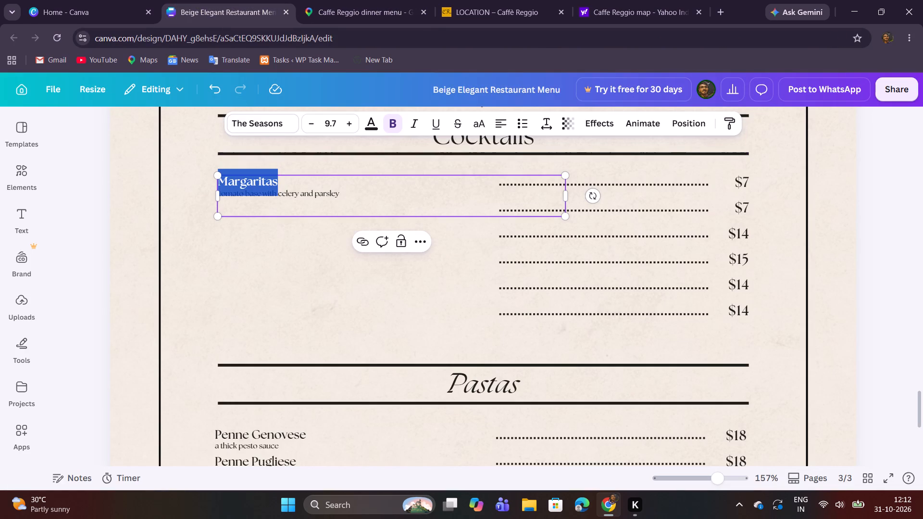
pyautogui.click(318, 196)
pyautogui.click(314, 261)
pyautogui.doubleClick(325, 198)
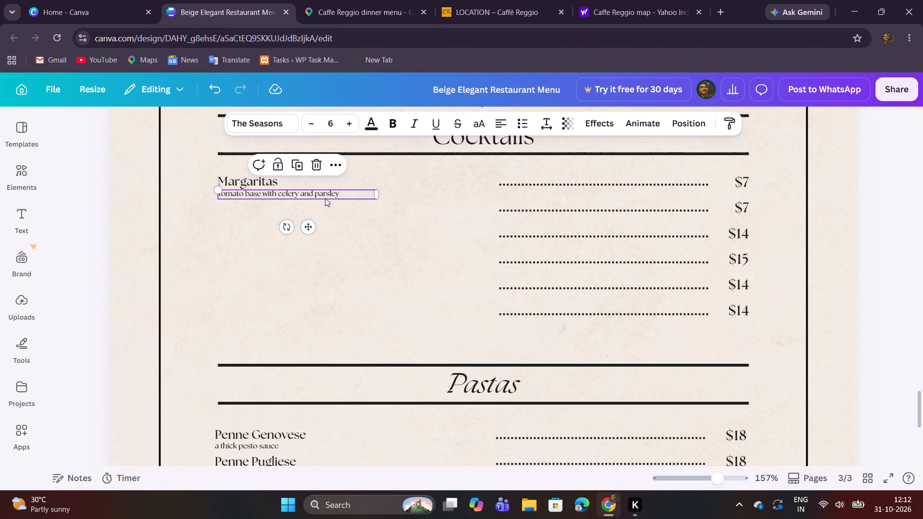
pyautogui.write('mango')
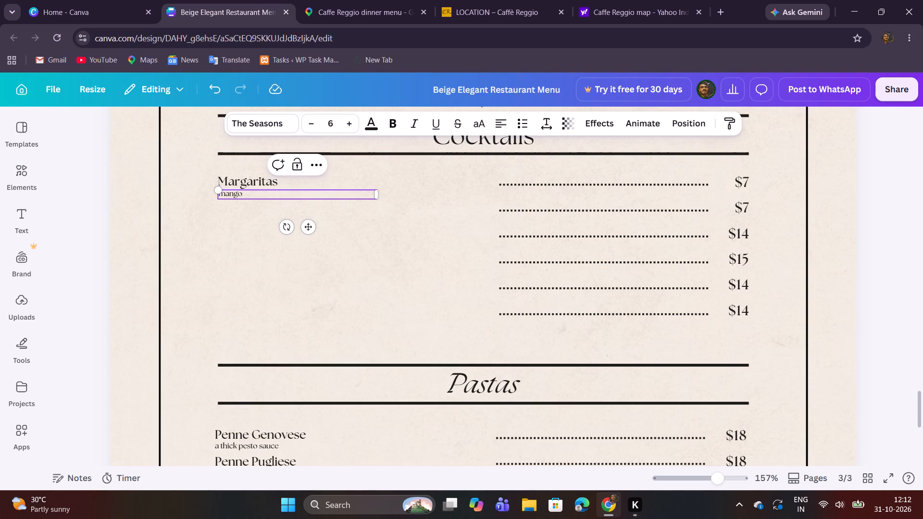
pyautogui.click(341, 0)
pyautogui.click(245, 0)
pyautogui.write(',')
pyautogui.press('space')
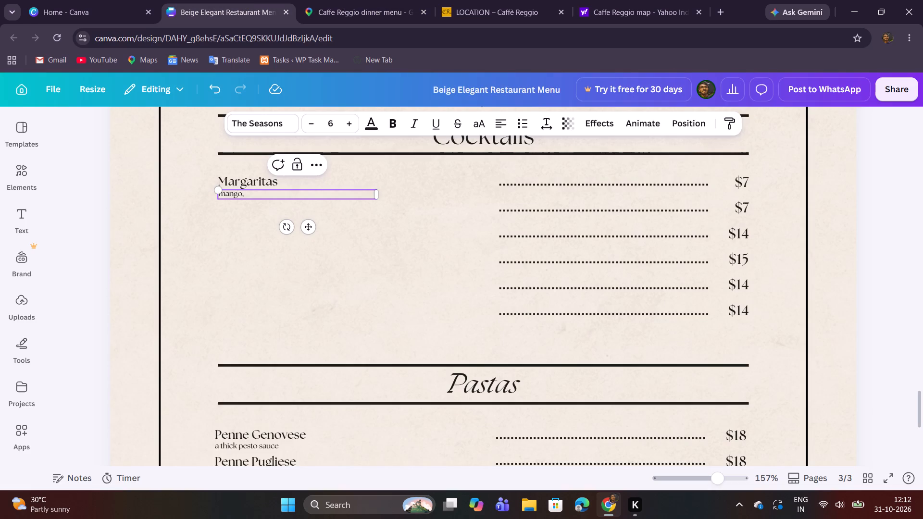
pyautogui.write('water')
pyautogui.write('melon,')
# Check the menu photo for the remaining flavours and complete the Margaritas description with "peach, or strawberry".
pyautogui.click(334, 0)
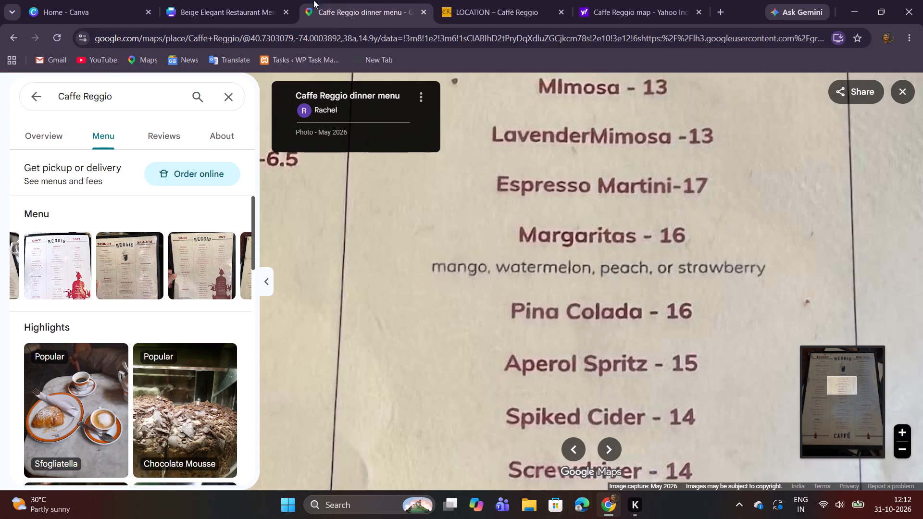
pyautogui.click(265, 0)
pyautogui.press('space')
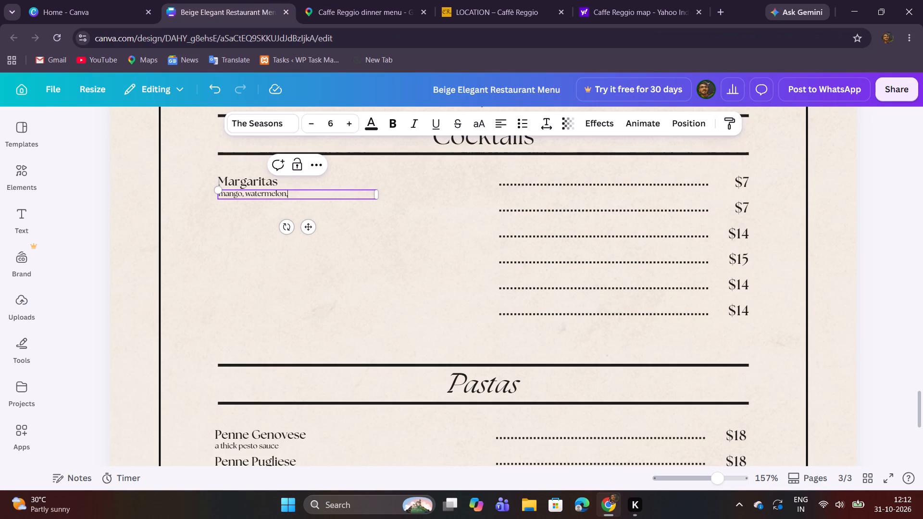
pyautogui.write('peace')
pyautogui.click(374, 0)
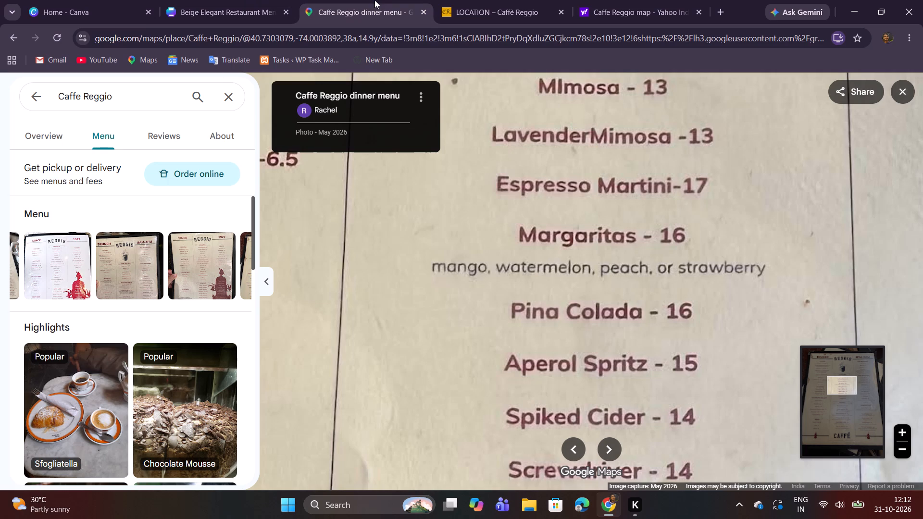
pyautogui.click(270, 0)
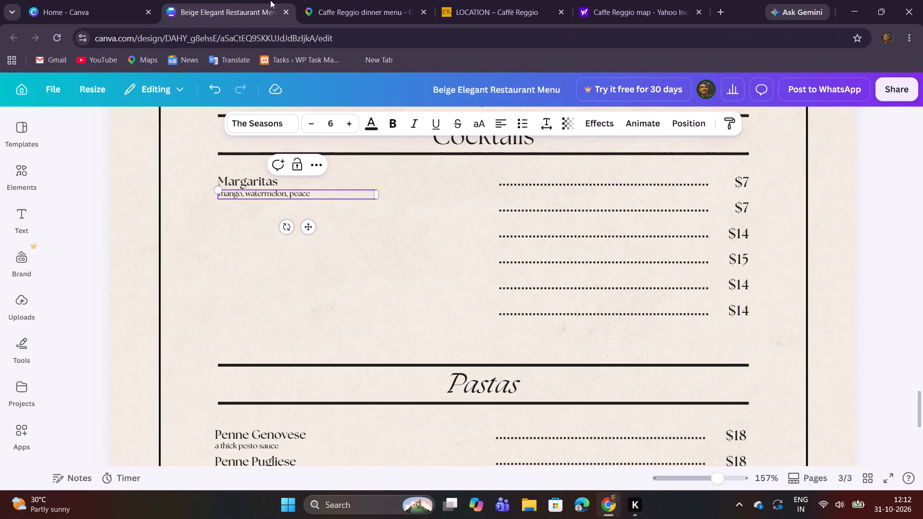
pyautogui.press('BackSpace')
pyautogui.press('h')
pyautogui.write(',')
pyautogui.press('space')
pyautogui.click(358, 0)
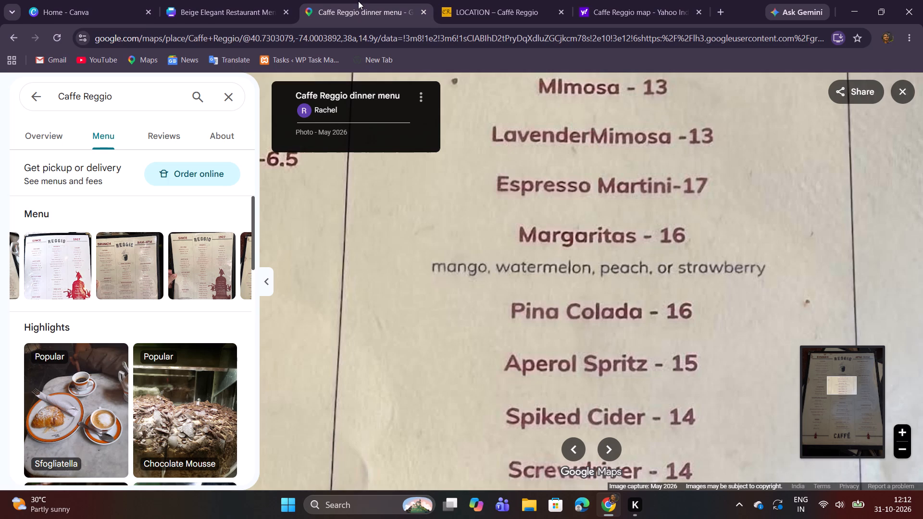
pyautogui.click(226, 0)
pyautogui.write('or strawbe')
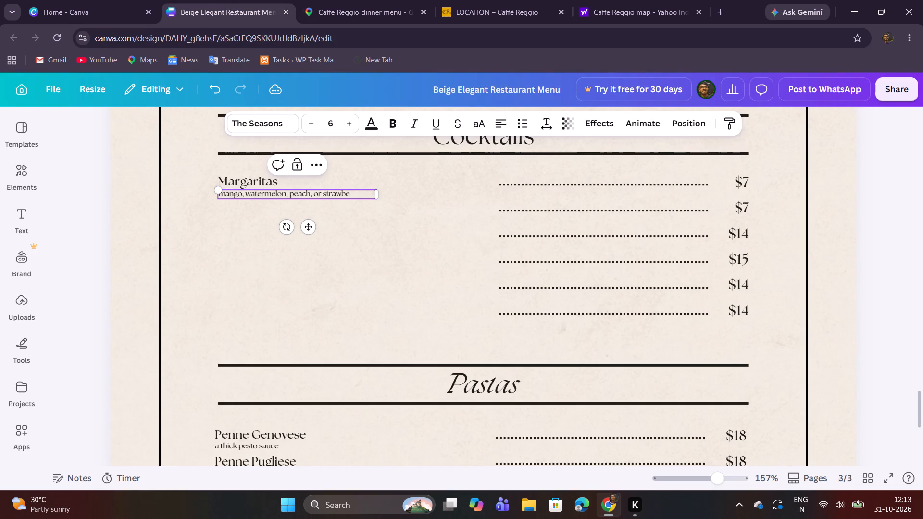
pyautogui.write('ry')
pyautogui.press('Left')
pyautogui.press('r')
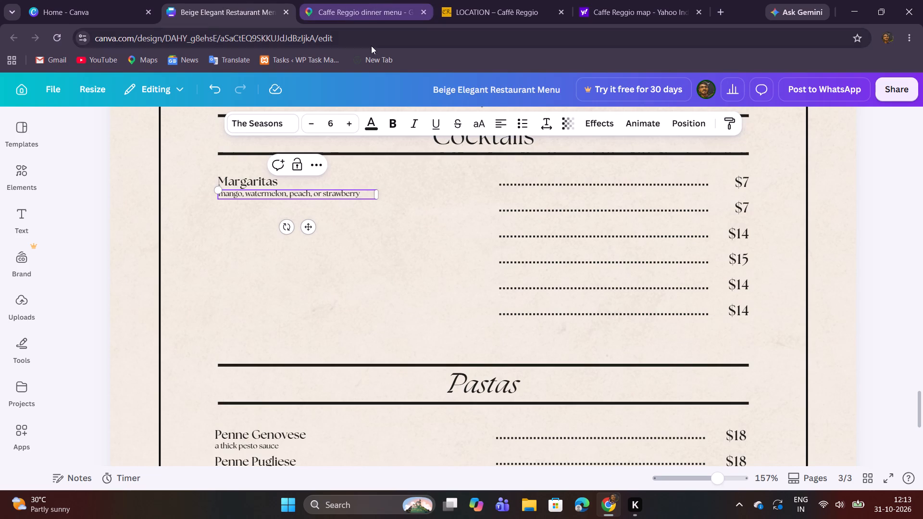
# Check the Cocktails list in the menu photo and add Mlmosa on the line below Margaritas, followed by a new line.
pyautogui.click(371, 178)
pyautogui.click(369, 203)
pyautogui.click(363, 210)
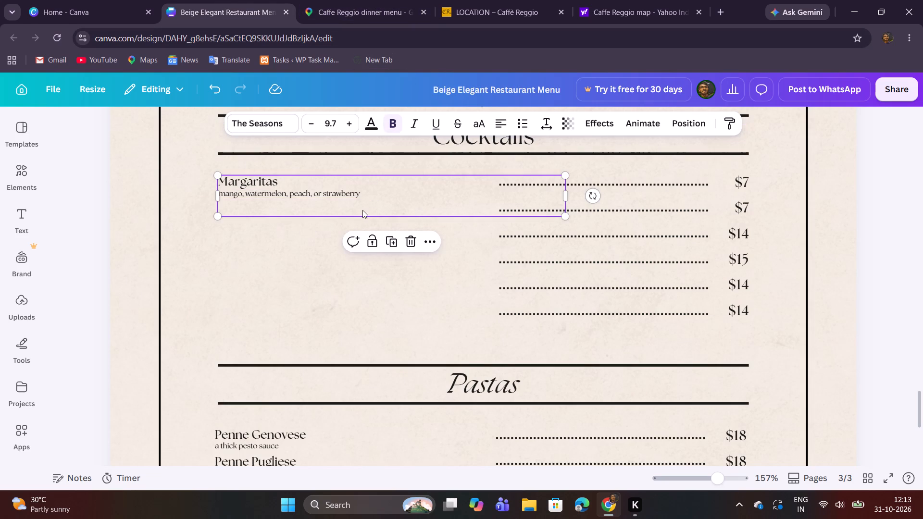
pyautogui.click(352, 208)
pyautogui.click(355, 0)
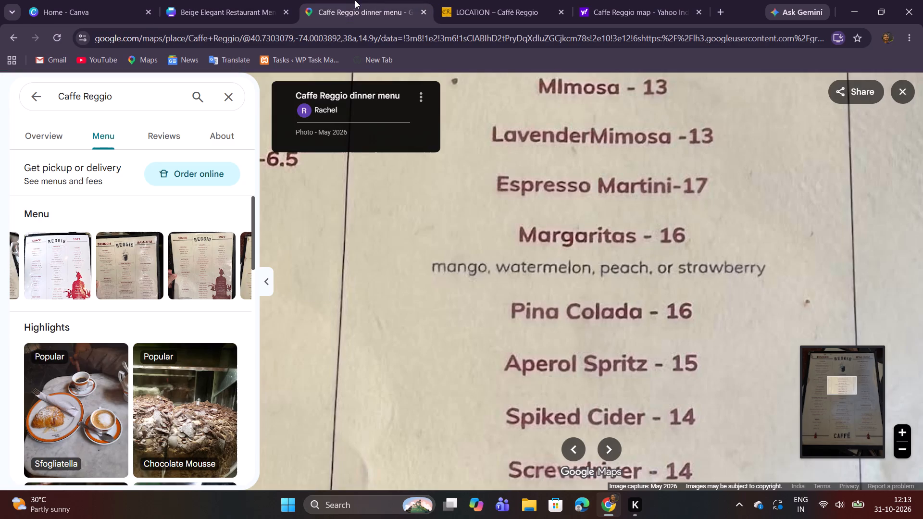
pyautogui.moveTo(600, 175); pyautogui.dragTo(605, 187)
pyautogui.moveTo(606, 185); pyautogui.dragTo(599, 129)
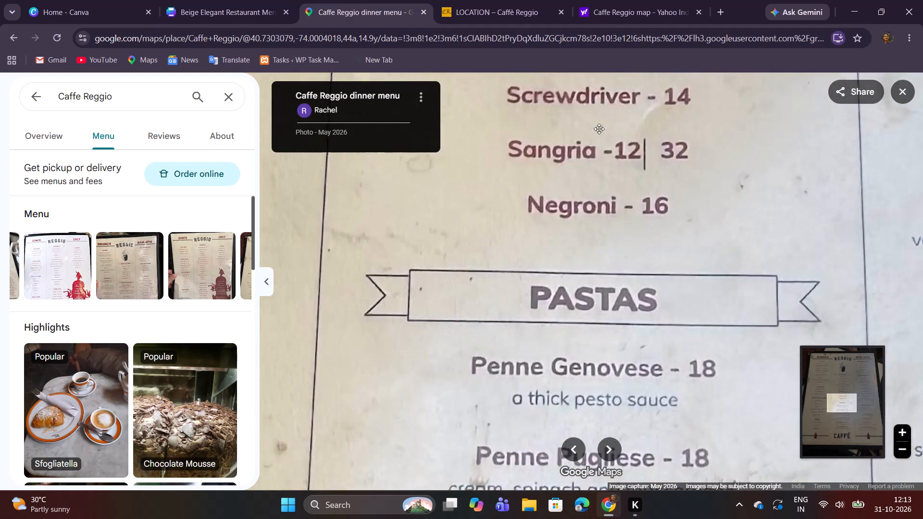
pyautogui.moveTo(599, 129); pyautogui.dragTo(597, 172)
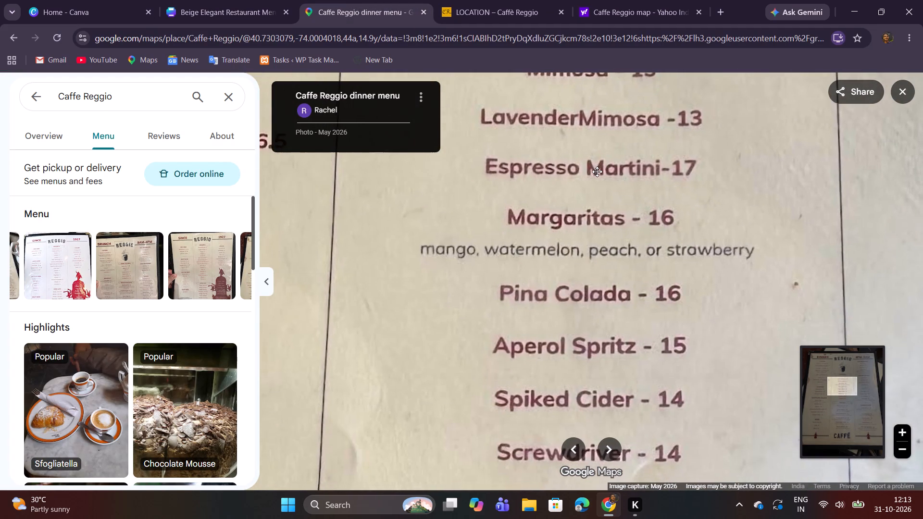
pyautogui.moveTo(597, 172); pyautogui.dragTo(598, 181)
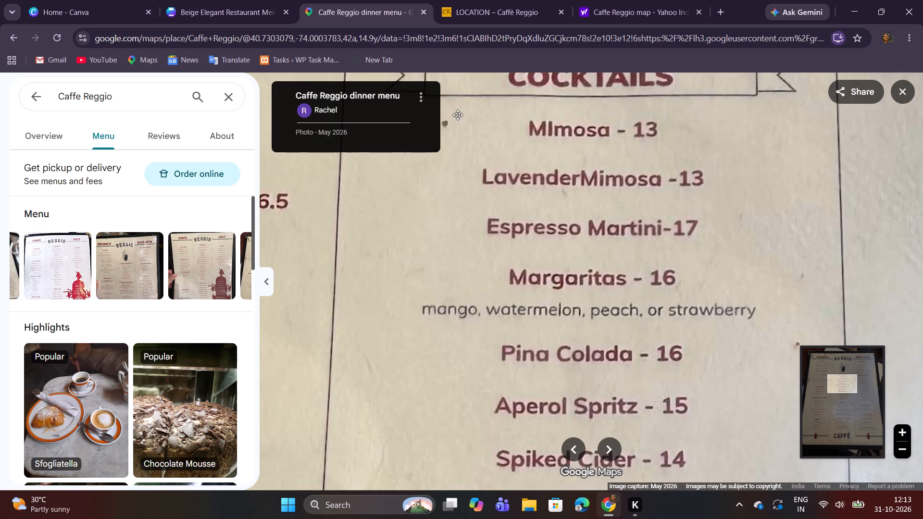
pyautogui.click(254, 0)
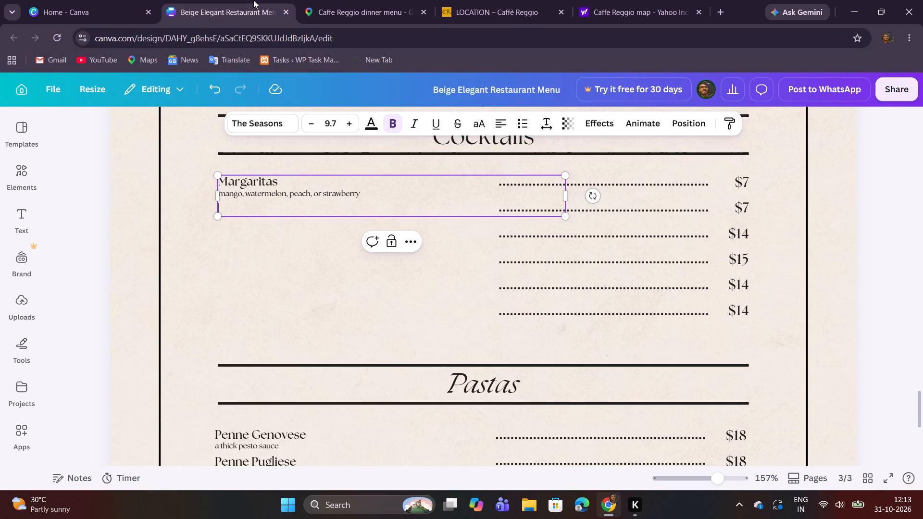
pyautogui.write('Mlmosa')
pyautogui.press('Return')
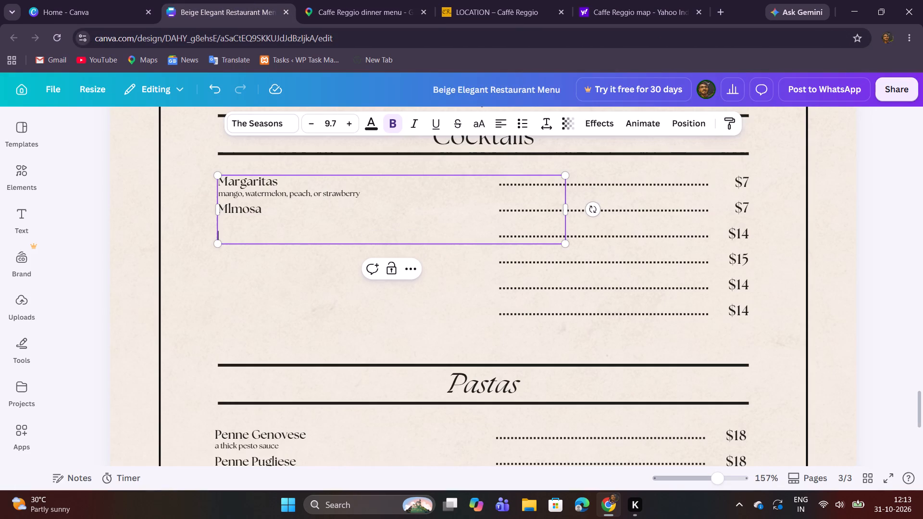
# Check the menu photo and add Lavender Mimosa as the third Cocktails item, followed by a new line.
pyautogui.click(336, 0)
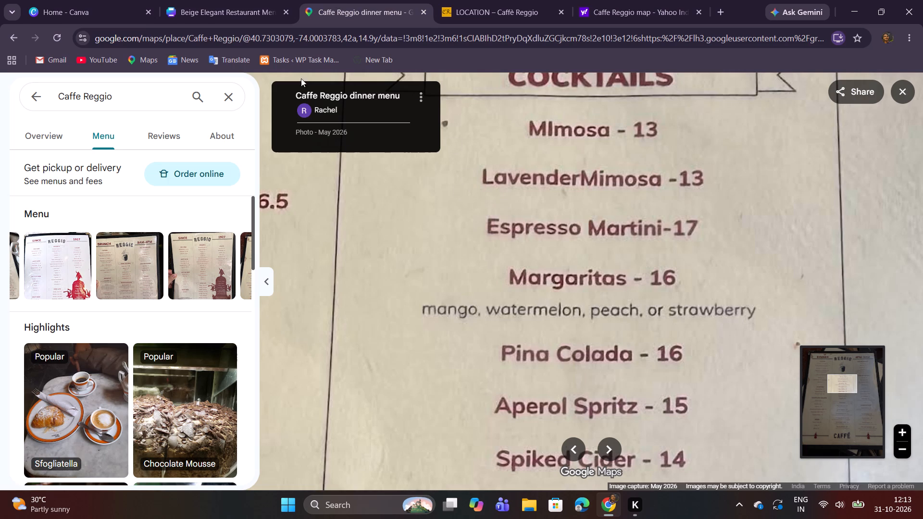
pyautogui.click(215, 4)
pyautogui.write('Lavender')
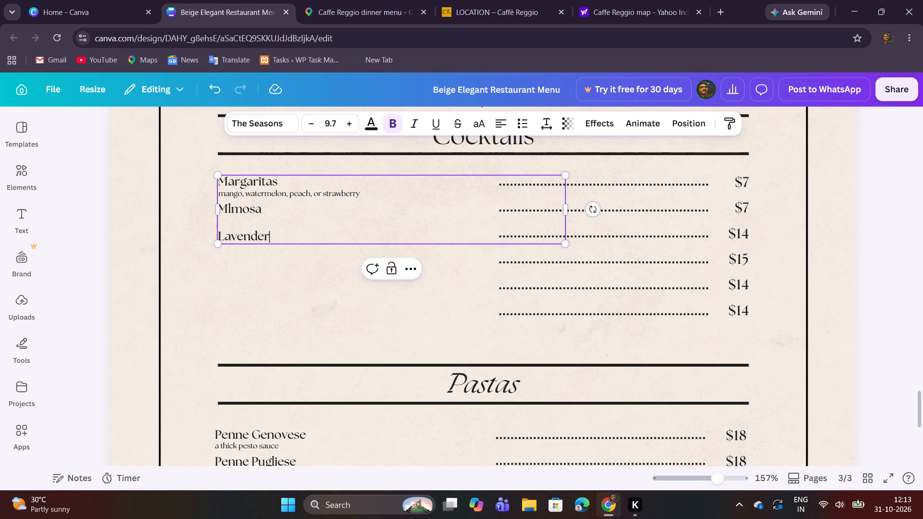
pyautogui.click(341, 1)
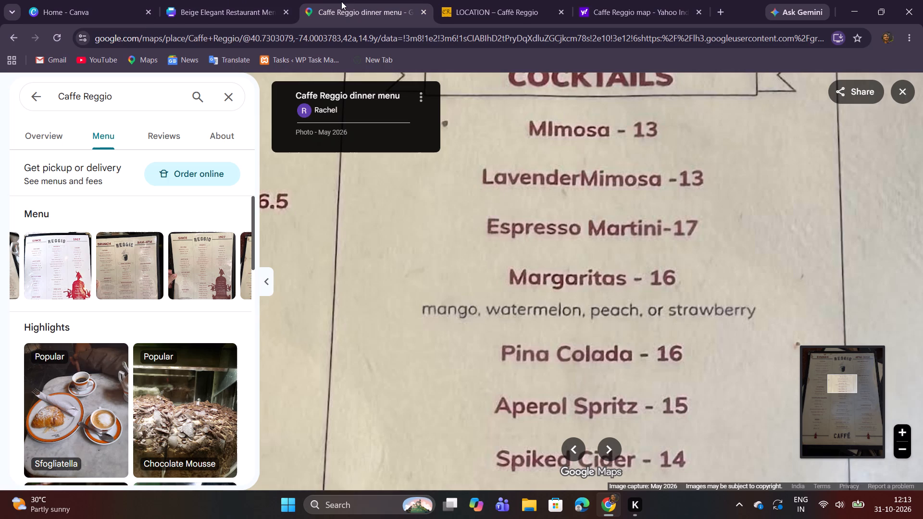
pyautogui.click(245, 0)
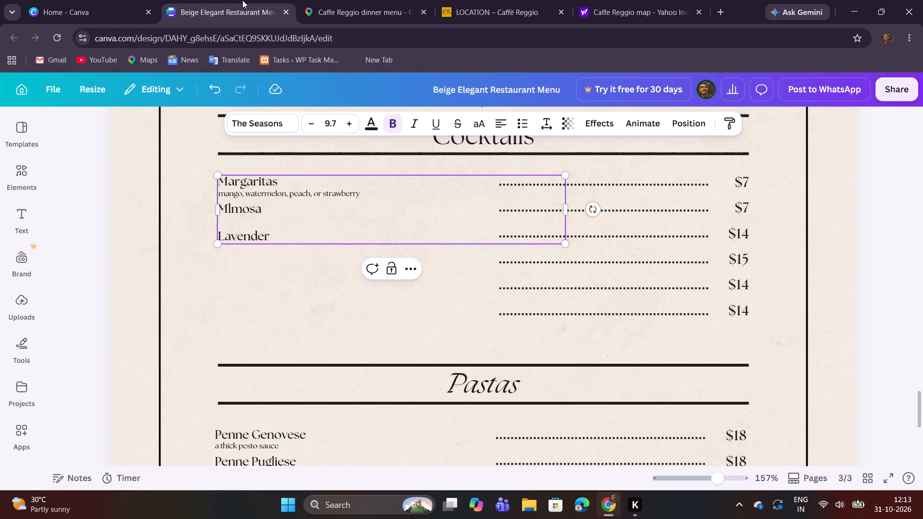
pyautogui.press('space')
pyautogui.write('Mimosa')
pyautogui.press('Return')
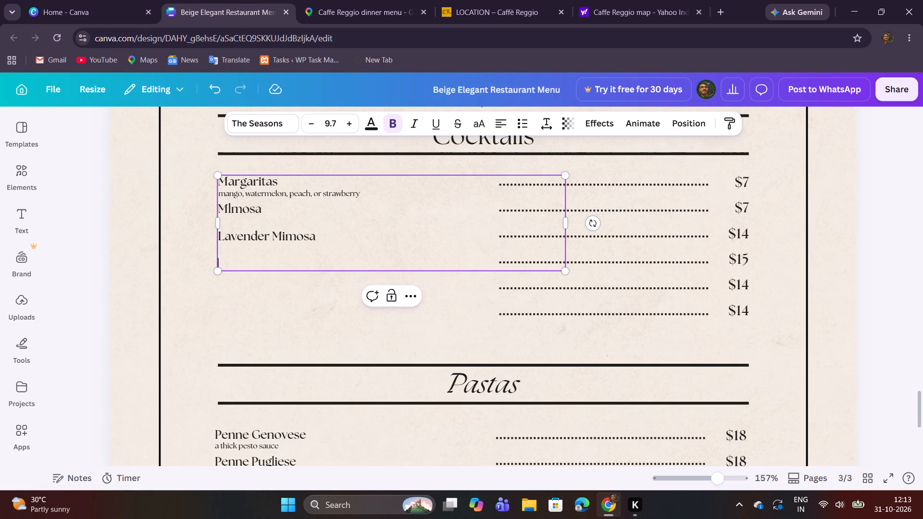
# Check the menu photo again and add Espresso Martini as the fourth Cocktails item.
pyautogui.click(363, 0)
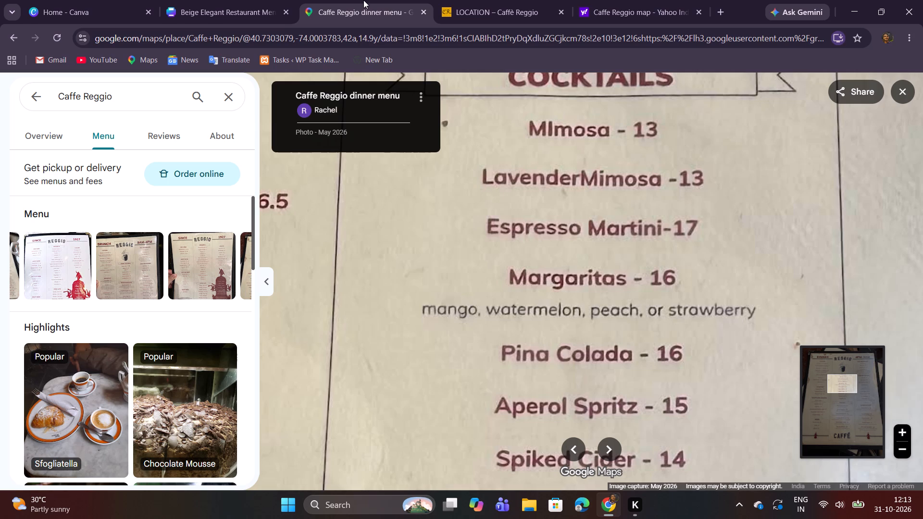
pyautogui.moveTo(515, 243); pyautogui.dragTo(517, 235)
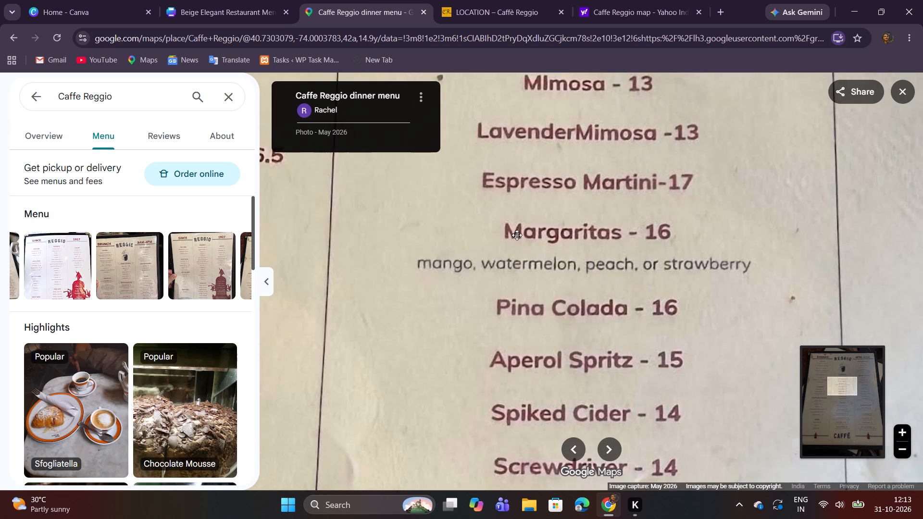
pyautogui.moveTo(517, 235); pyautogui.dragTo(520, 236)
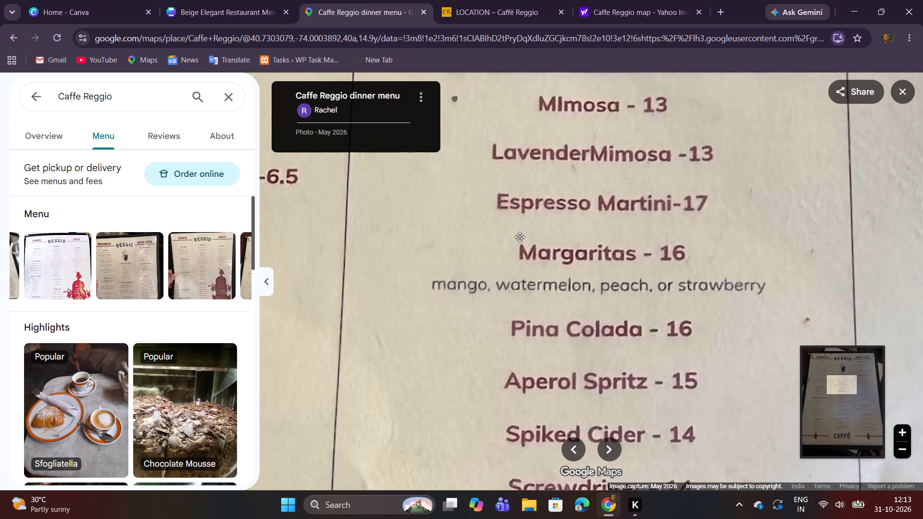
pyautogui.click(218, 6)
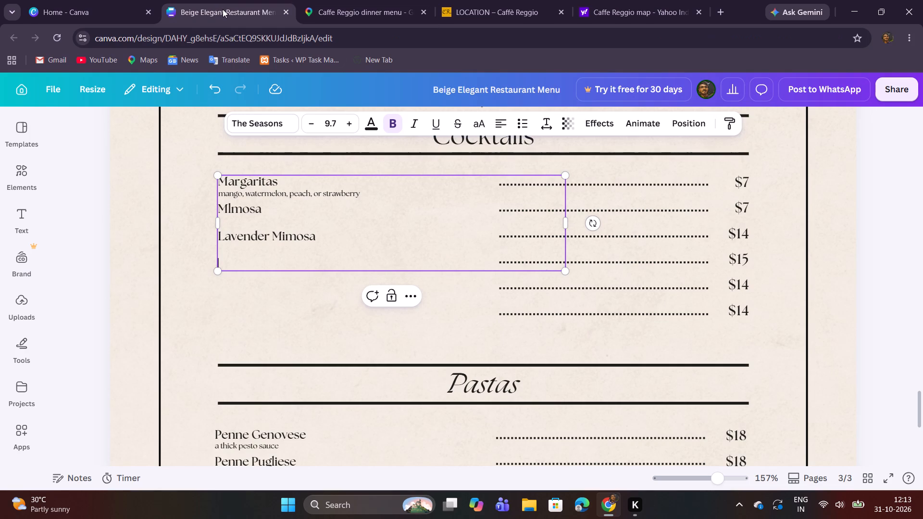
pyautogui.write('Ea')
pyautogui.press('BackSpace')
pyautogui.press('s')
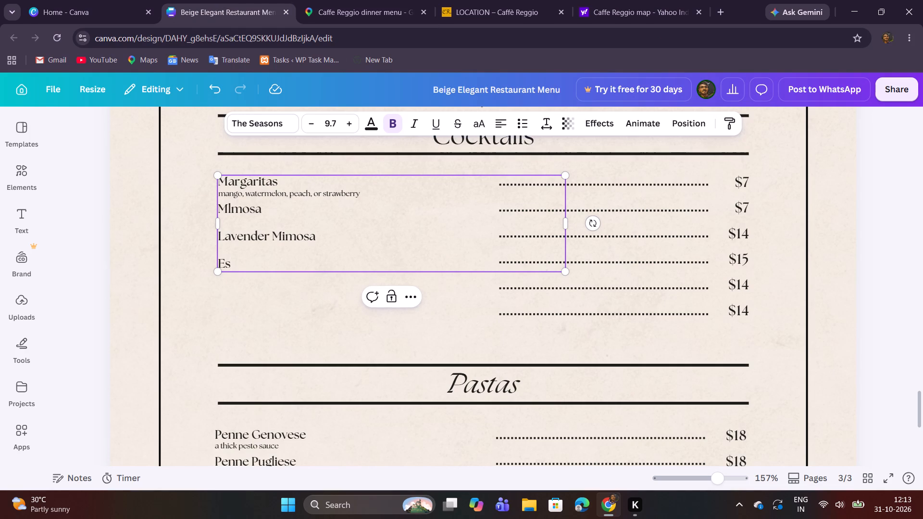
pyautogui.press('p')
pyautogui.write('resso Martini')
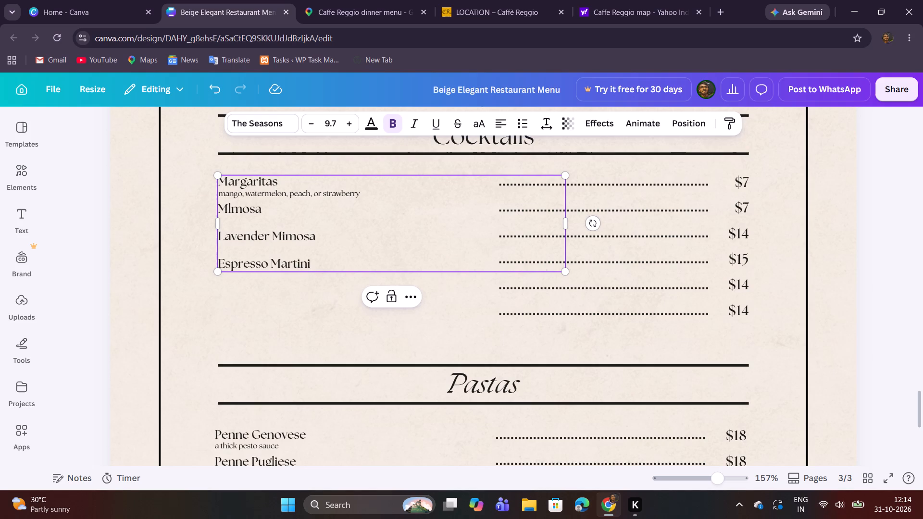
# Check the Cocktails list in the menu photo and add Pina Colada on a new line below Espresso Martini.
pyautogui.press('Return')
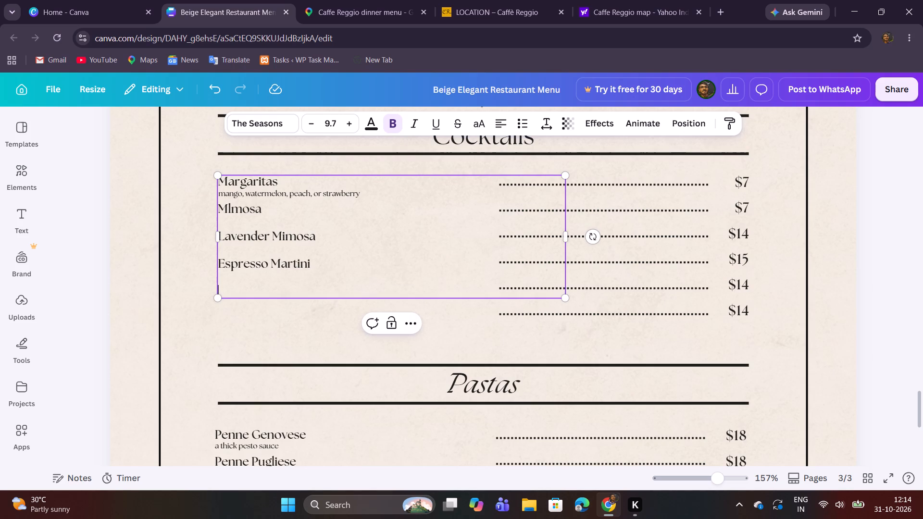
pyautogui.click(310, 6)
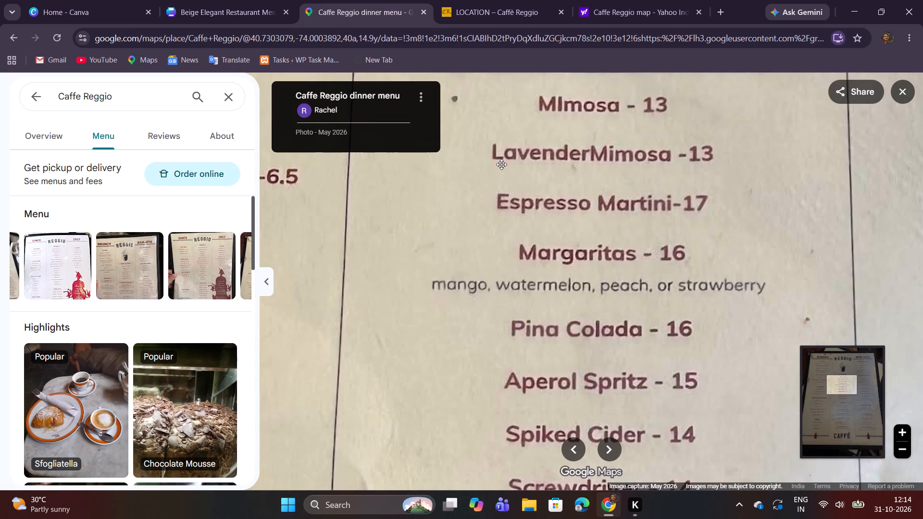
pyautogui.moveTo(505, 172); pyautogui.dragTo(512, 165)
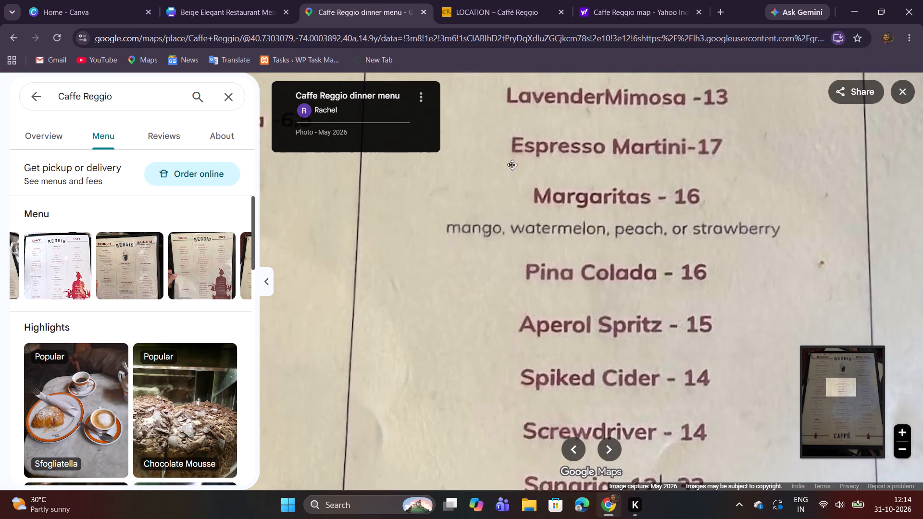
pyautogui.moveTo(512, 165); pyautogui.dragTo(511, 181)
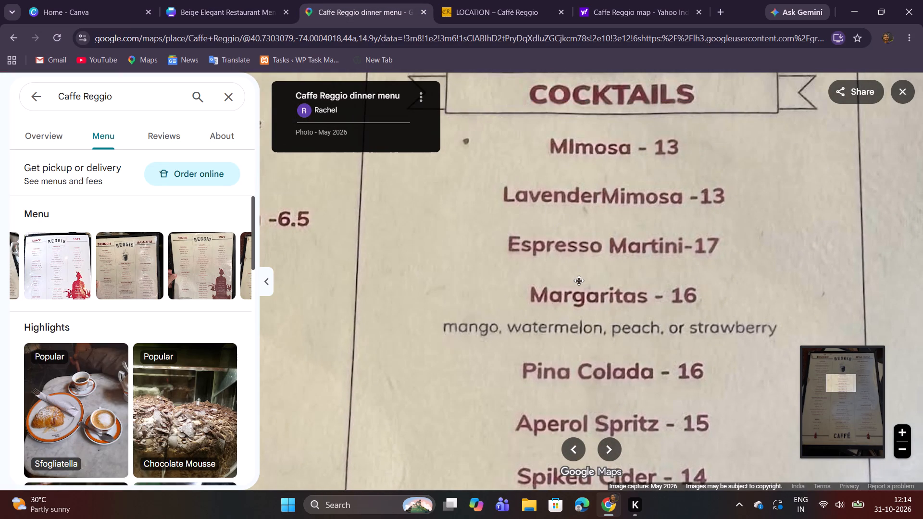
pyautogui.moveTo(579, 281); pyautogui.dragTo(579, 269)
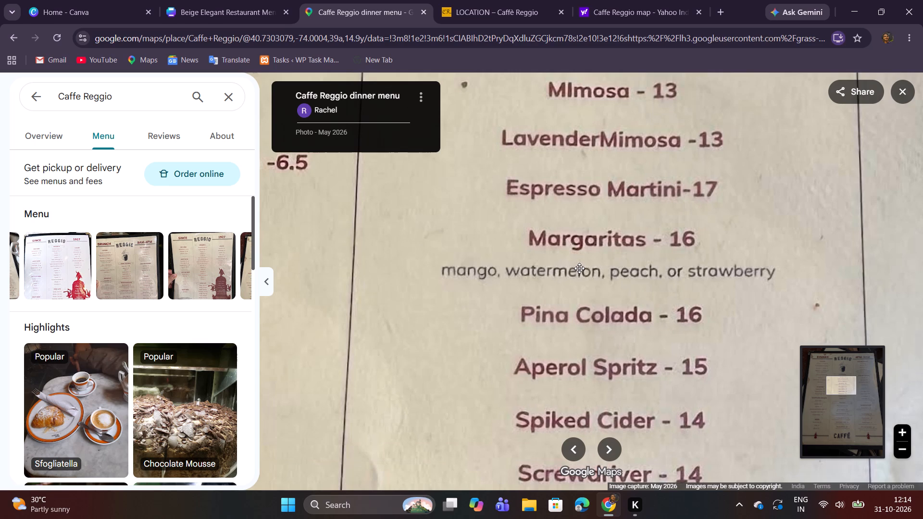
pyautogui.click(579, 268)
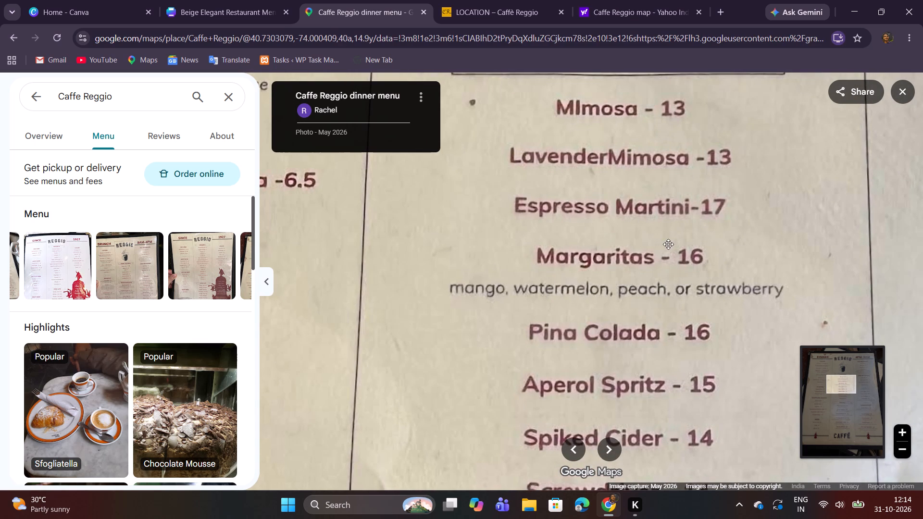
pyautogui.moveTo(641, 281); pyautogui.dragTo(645, 249)
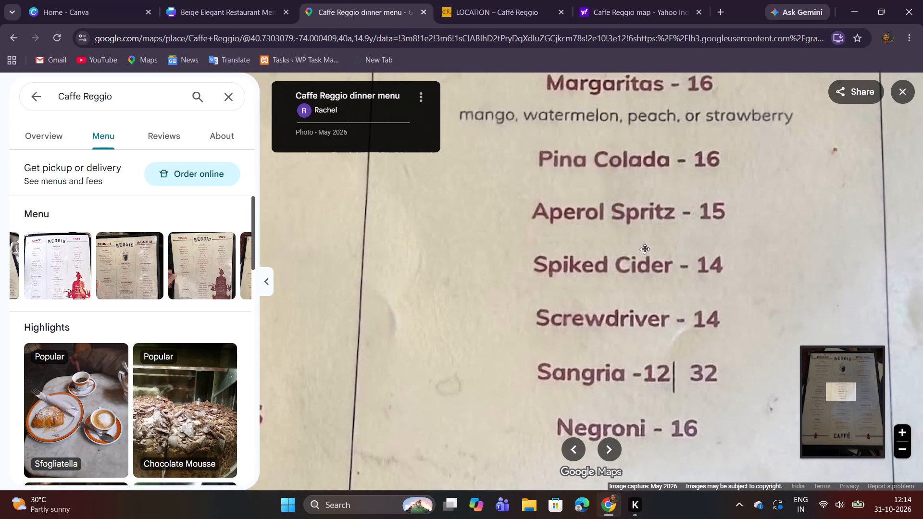
pyautogui.click(218, 0)
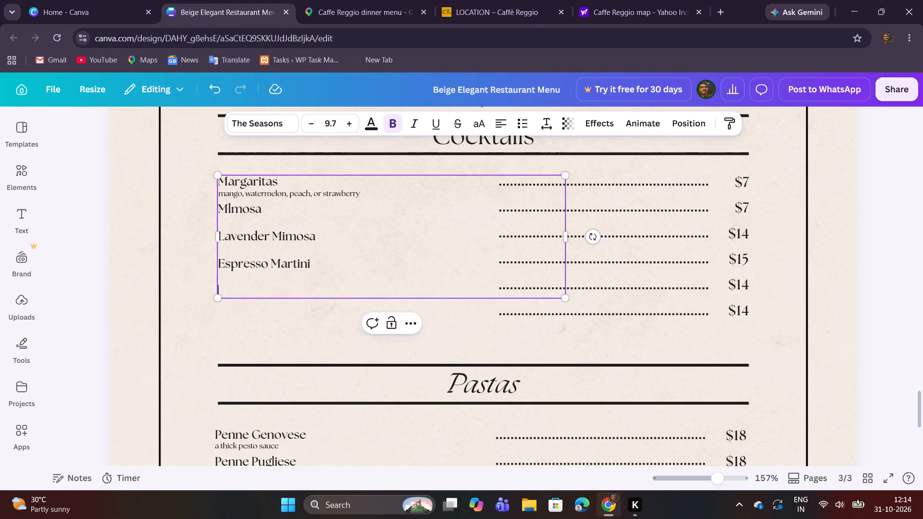
pyautogui.press('p')
pyautogui.press('BackSpace')
pyautogui.write('Pina')
pyautogui.press('space')
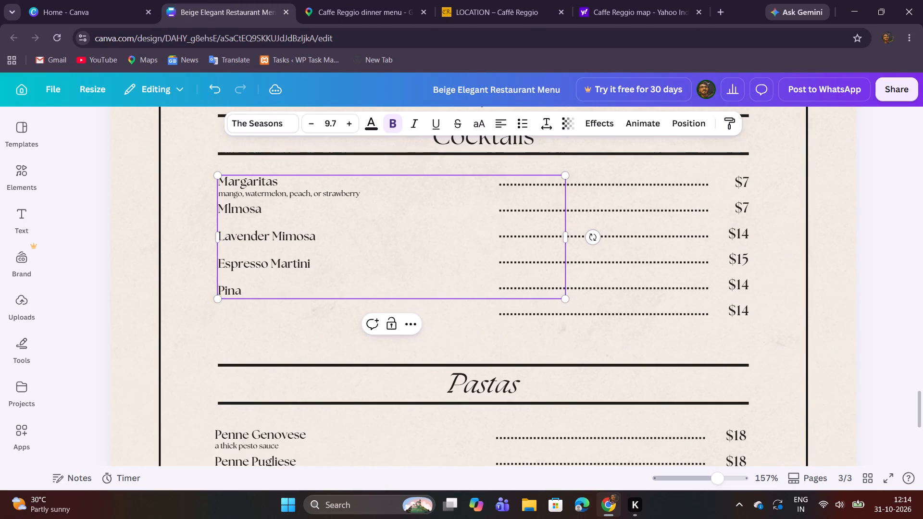
pyautogui.write('Colada')
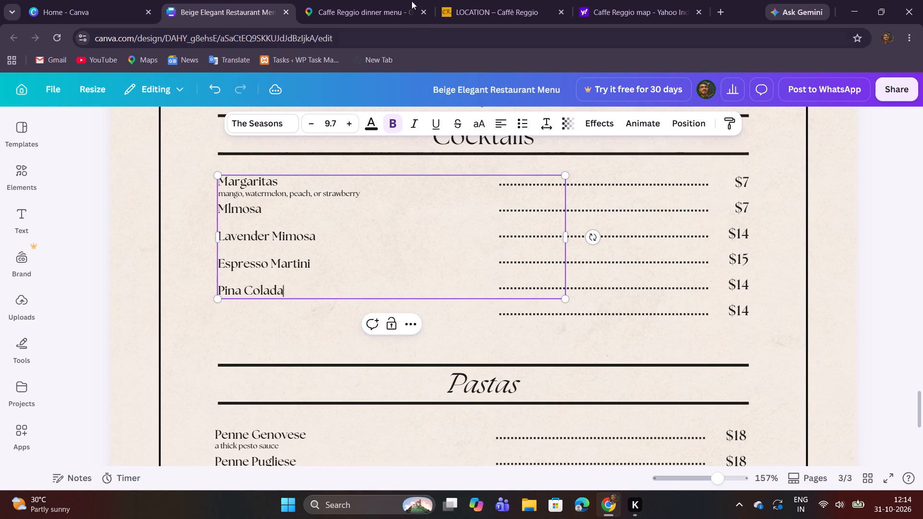
# Check the menu photo for the next cocktail and add Aperol Spritz on a new line below Pina Colada.
pyautogui.click(384, 0)
pyautogui.moveTo(681, 237); pyautogui.dragTo(682, 231)
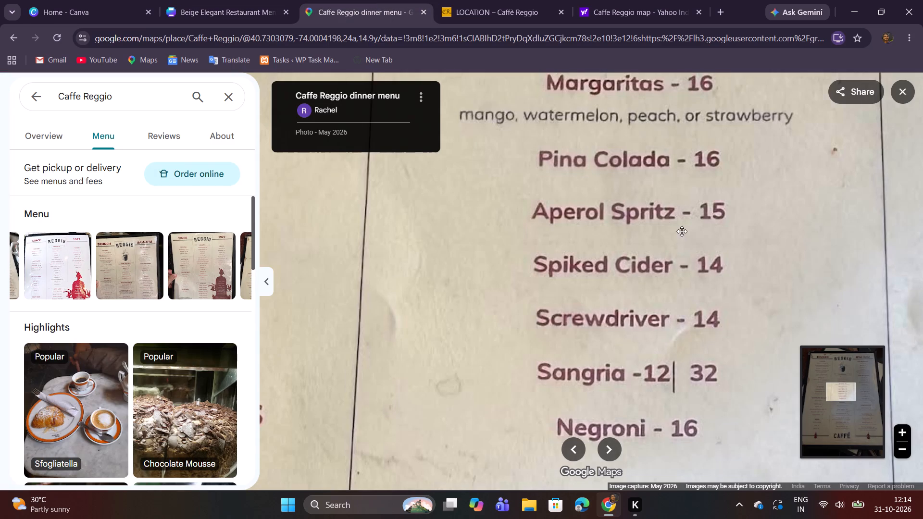
pyautogui.moveTo(682, 231); pyautogui.dragTo(681, 225)
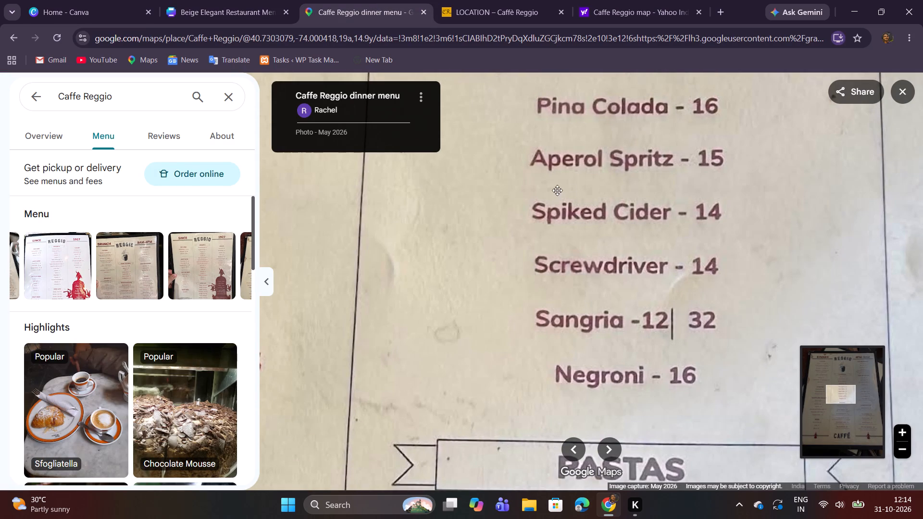
pyautogui.click(205, 11)
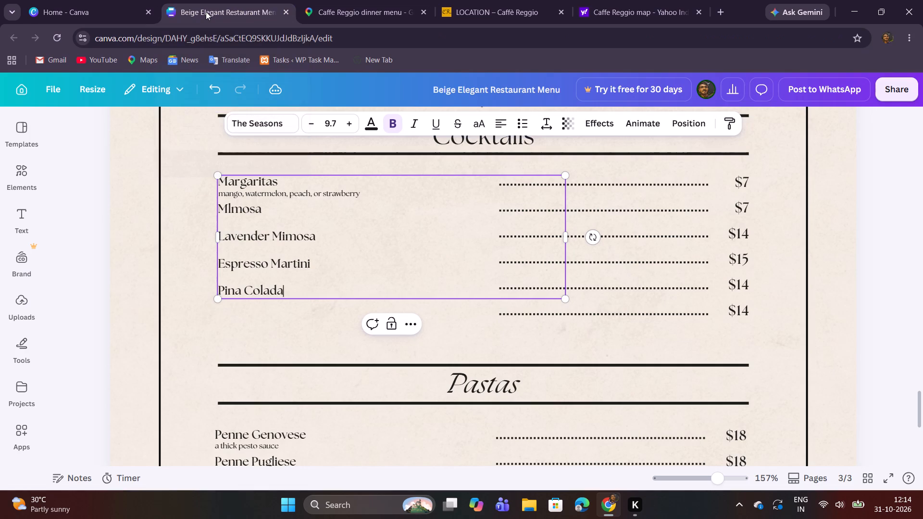
pyautogui.press('Return')
pyautogui.write('Aperr')
pyautogui.press('BackSpace')
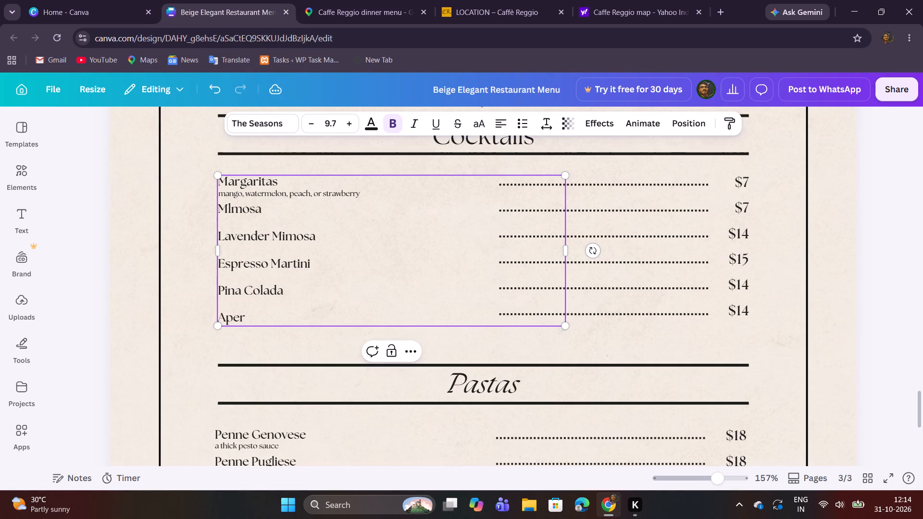
pyautogui.write('ol')
pyautogui.press('space')
pyautogui.click(331, 0)
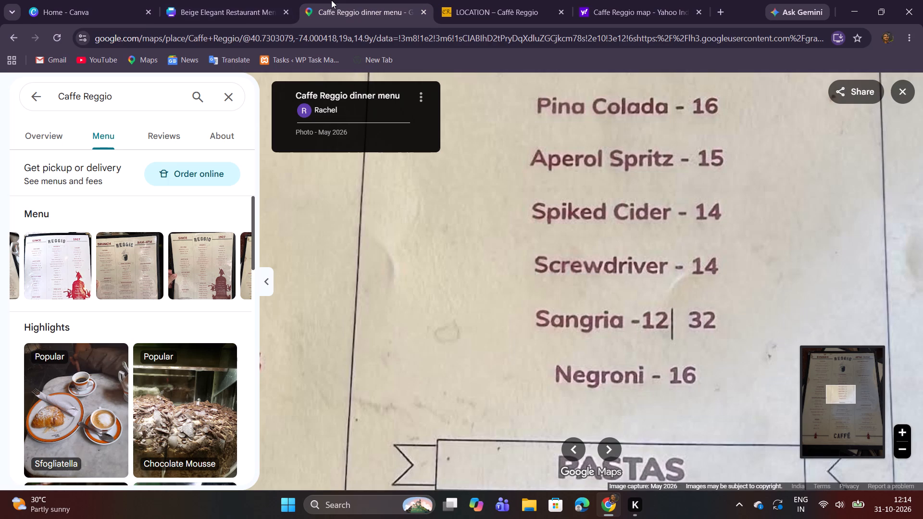
pyautogui.click(203, 0)
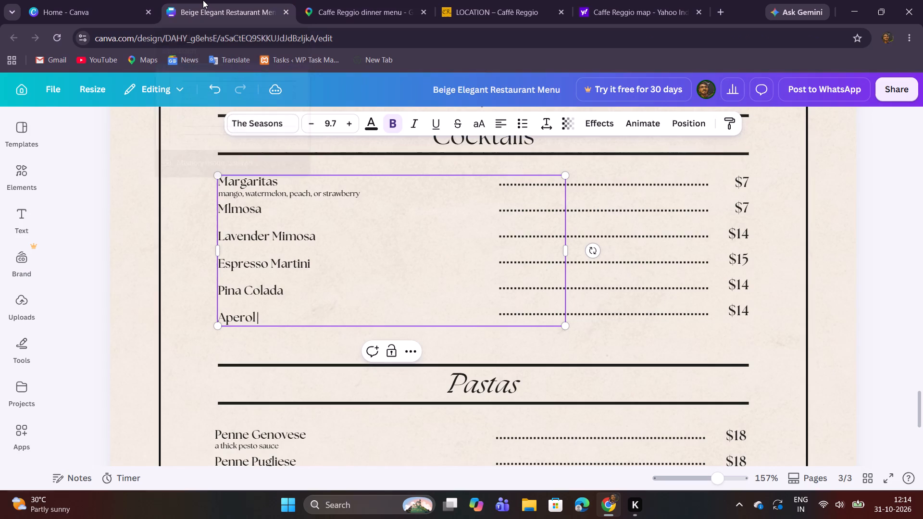
pyautogui.hotkey('shift', 's')
pyautogui.write('pritz')
# Check the menu photo again and add Spiked Sider on a new line below Aperol Spritz.
pyautogui.click(390, 0)
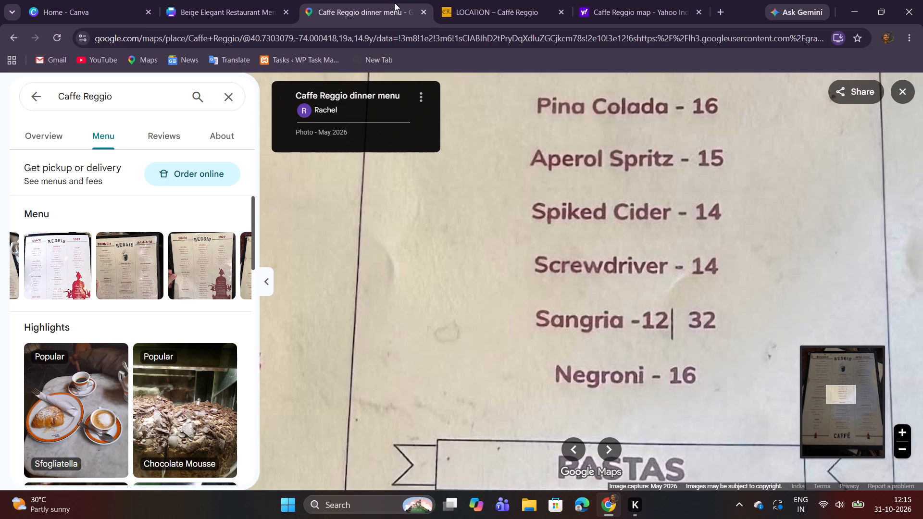
pyautogui.click(212, 0)
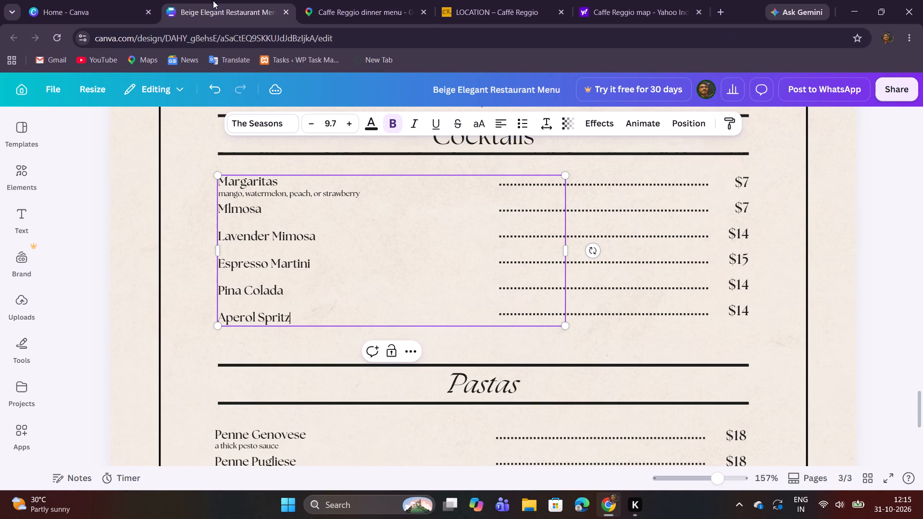
pyautogui.press('Return')
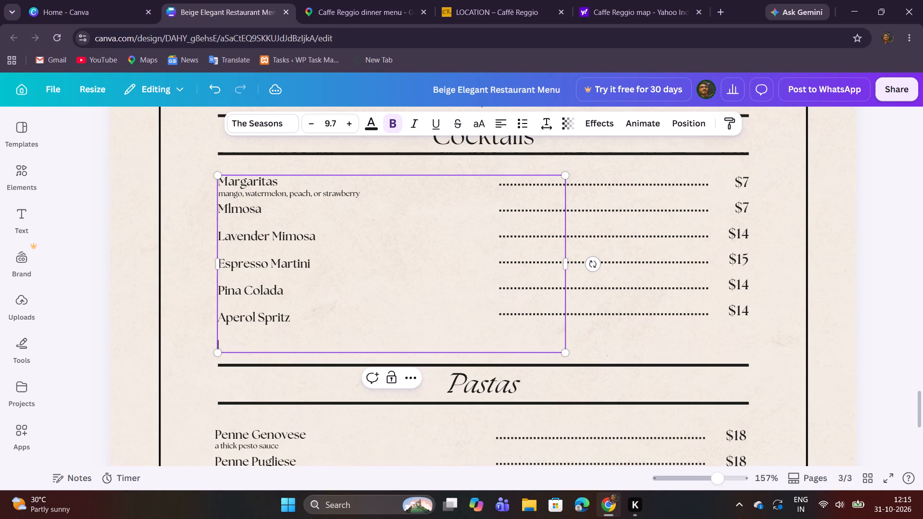
pyautogui.hotkey('shift', 's')
pyautogui.write('piked Sider')
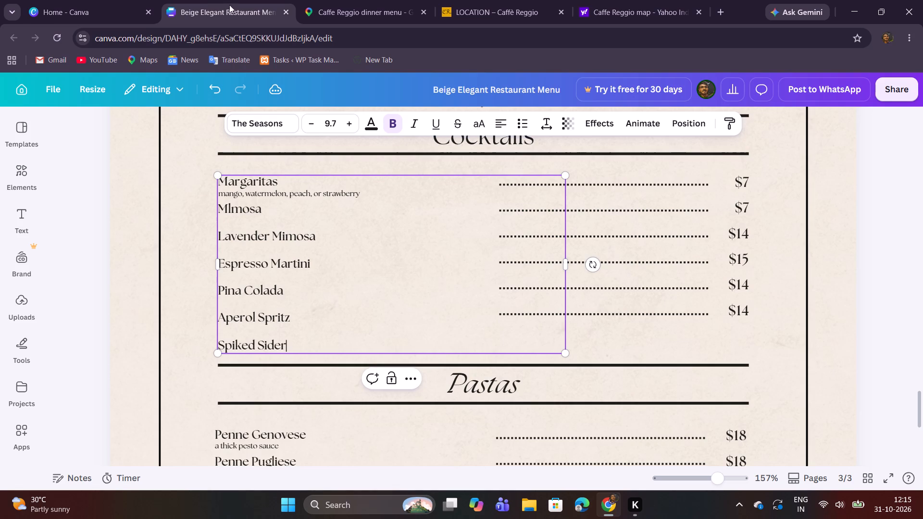
# Check the cocktail prices in the menu photo and set the Pina Colada price to $16.
pyautogui.click(334, 0)
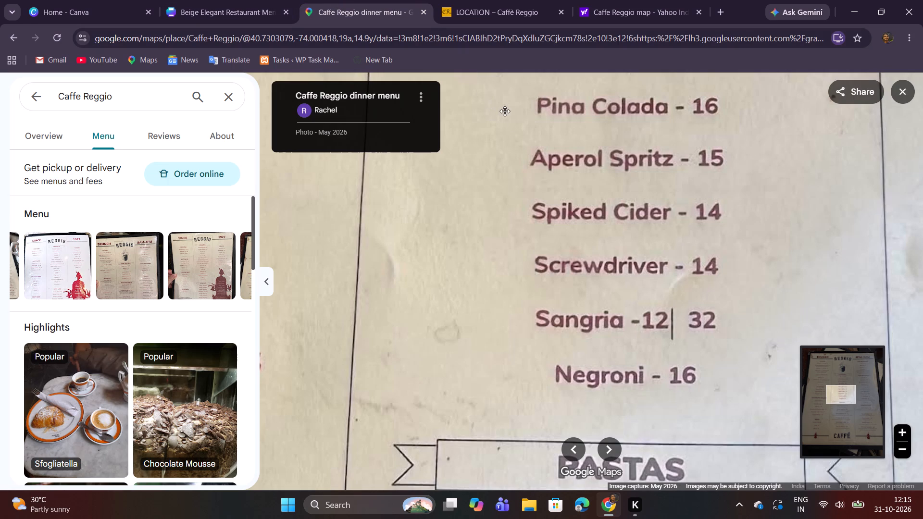
pyautogui.moveTo(559, 225); pyautogui.dragTo(558, 253)
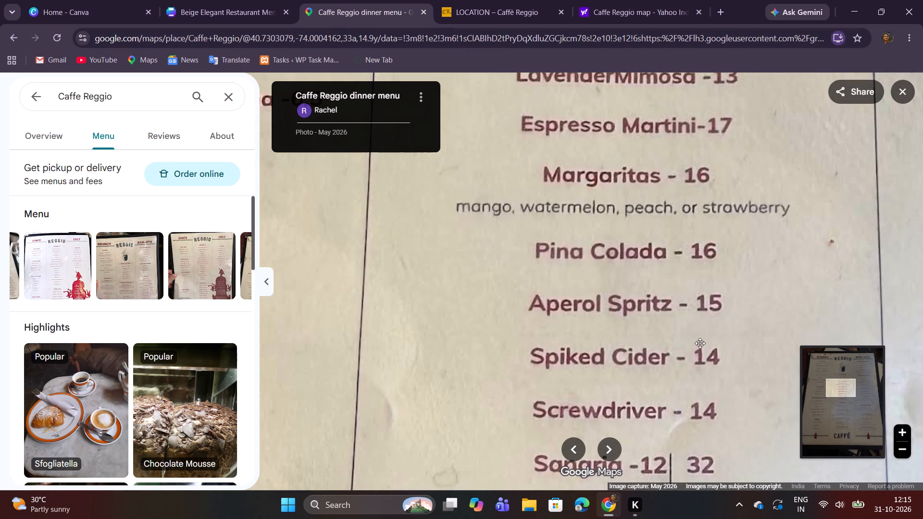
pyautogui.click(262, 1)
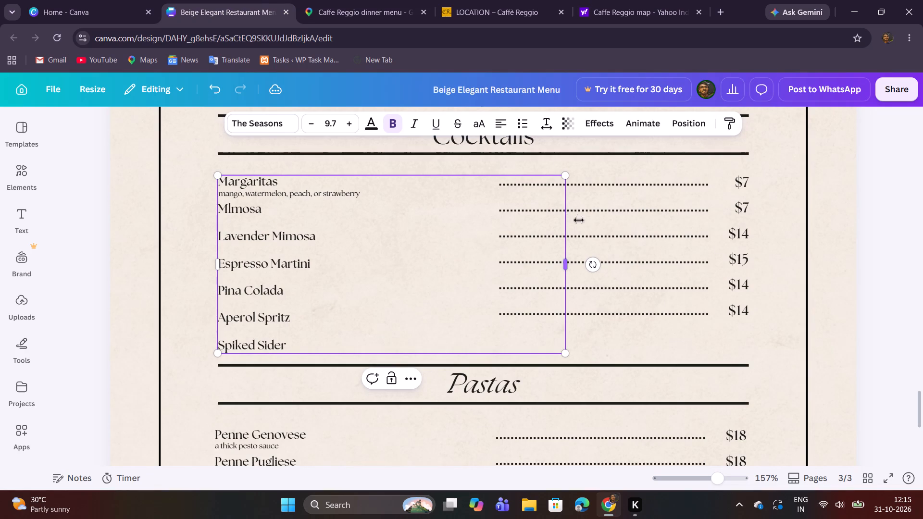
pyautogui.click(321, 0)
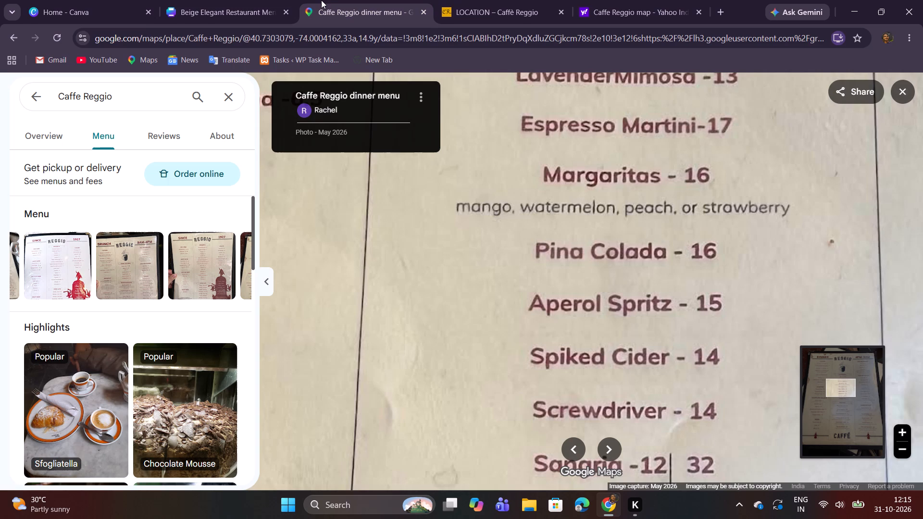
pyautogui.click(234, 0)
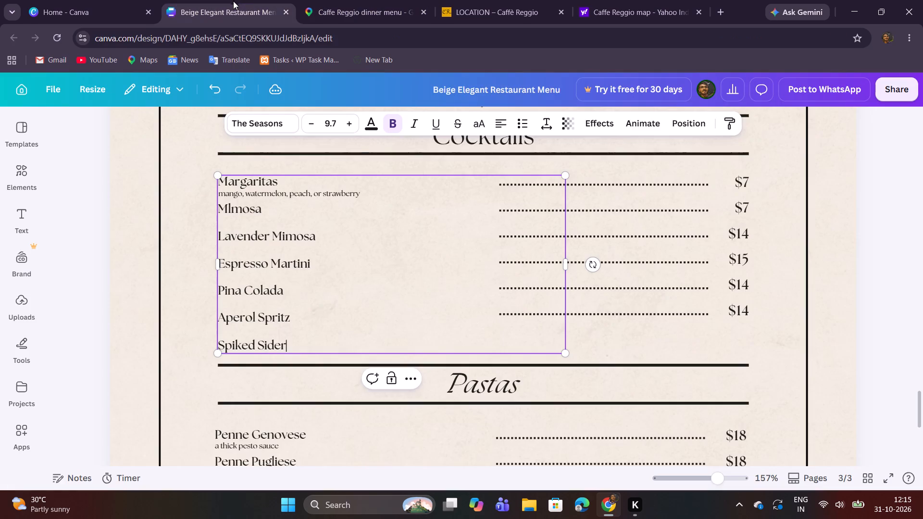
pyautogui.doubleClick(736, 286)
pyautogui.click(737, 287)
pyautogui.click(740, 287)
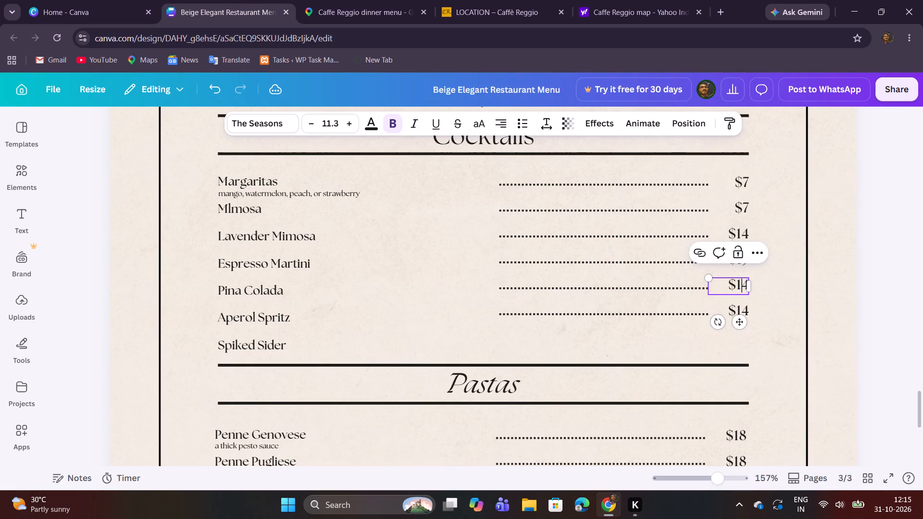
pyautogui.moveTo(738, 286); pyautogui.dragTo(746, 286)
pyautogui.write('16')
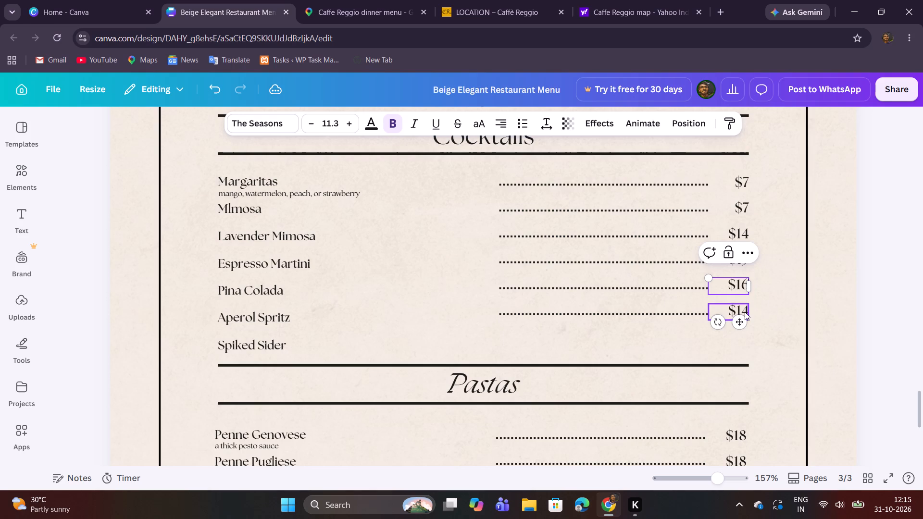
# Set the Aperol Spritz price to $15.
pyautogui.click(745, 312)
pyautogui.click(741, 310)
pyautogui.click(739, 310)
pyautogui.doubleClick(736, 311)
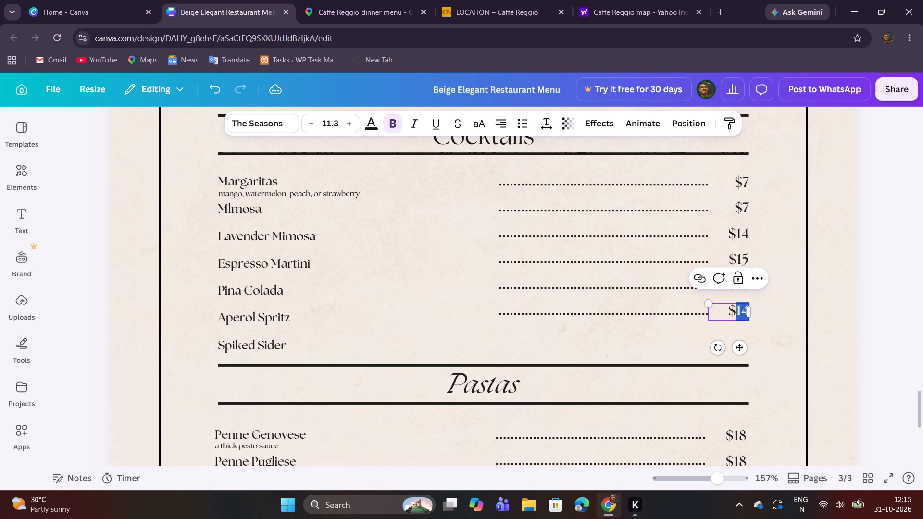
pyautogui.press('1')
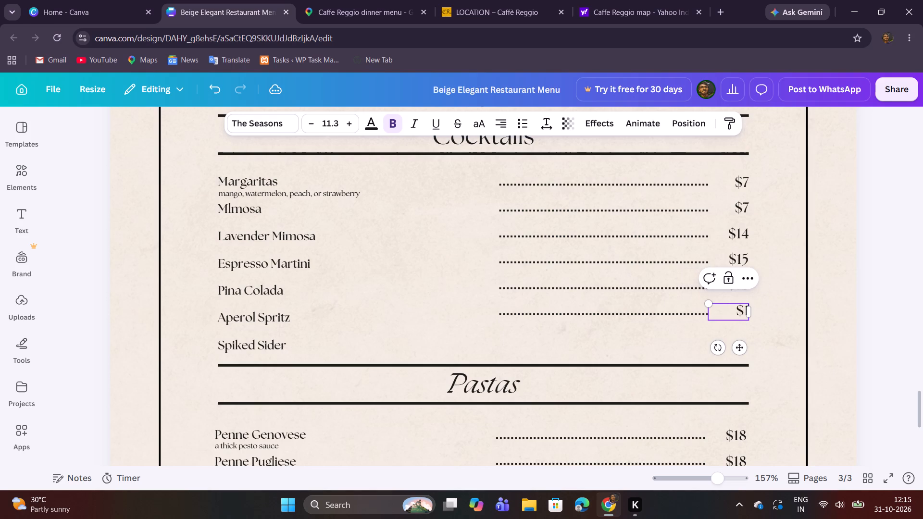
pyautogui.press('5')
pyautogui.click(786, 324)
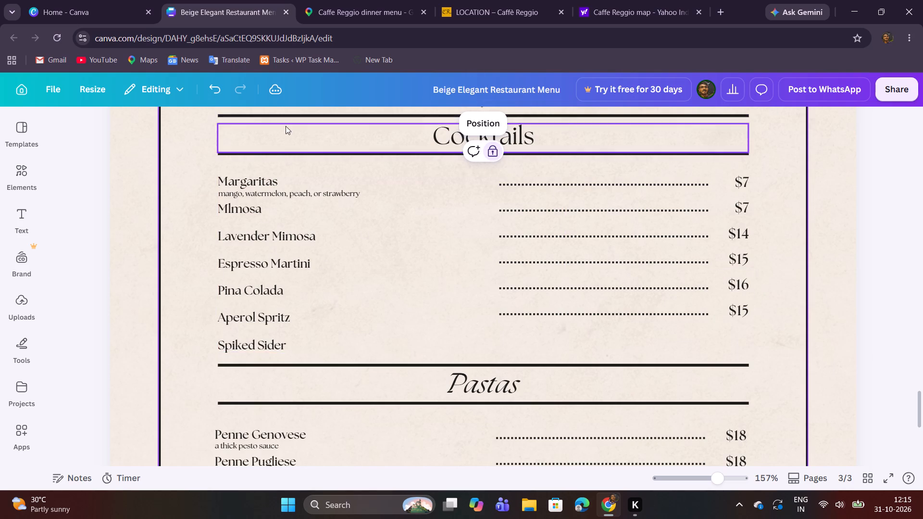
# Check the cocktail prices in the menu photo and set the Margaritas price to $16.
pyautogui.click(355, 0)
pyautogui.click(219, 0)
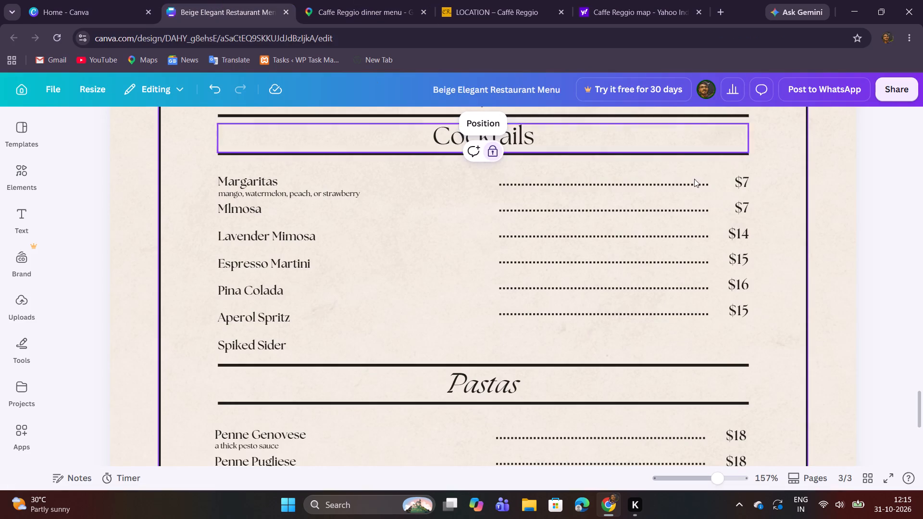
pyautogui.doubleClick(747, 182)
pyautogui.click(745, 182)
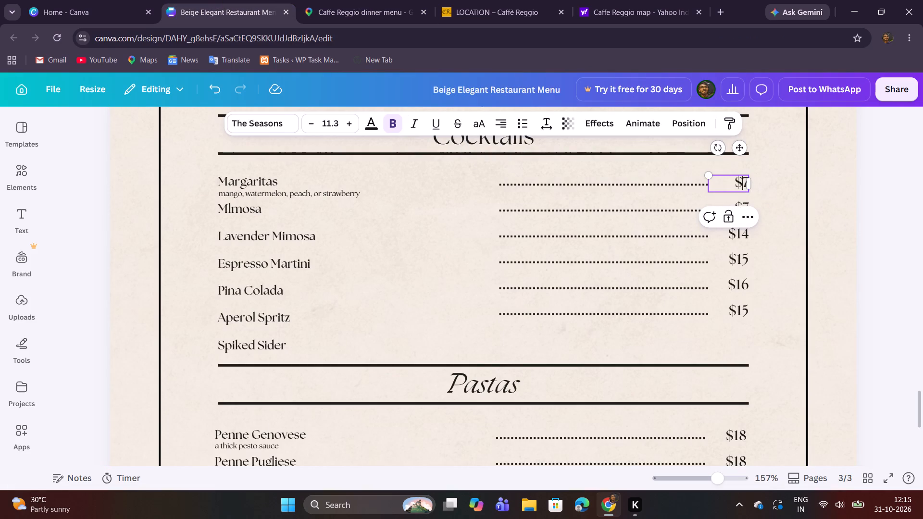
pyautogui.press('Right')
pyautogui.press('BackSpace')
pyautogui.press('1')
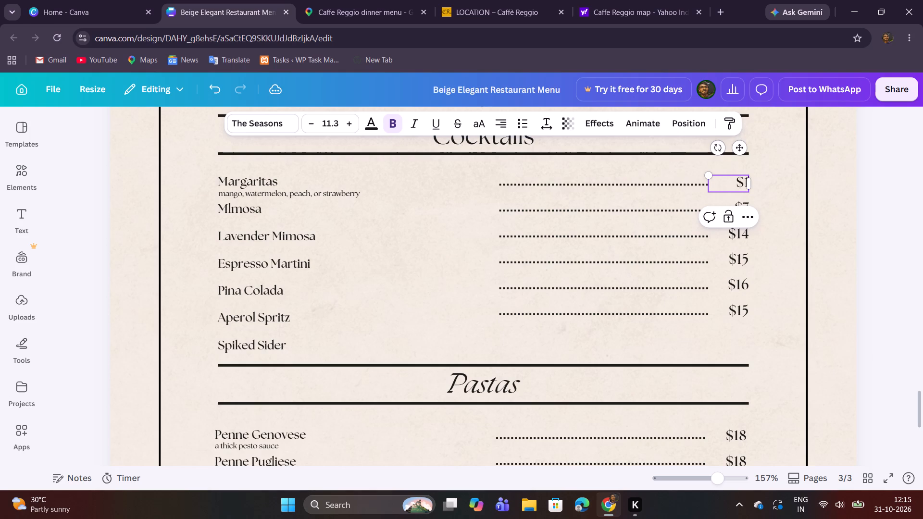
pyautogui.click(331, 0)
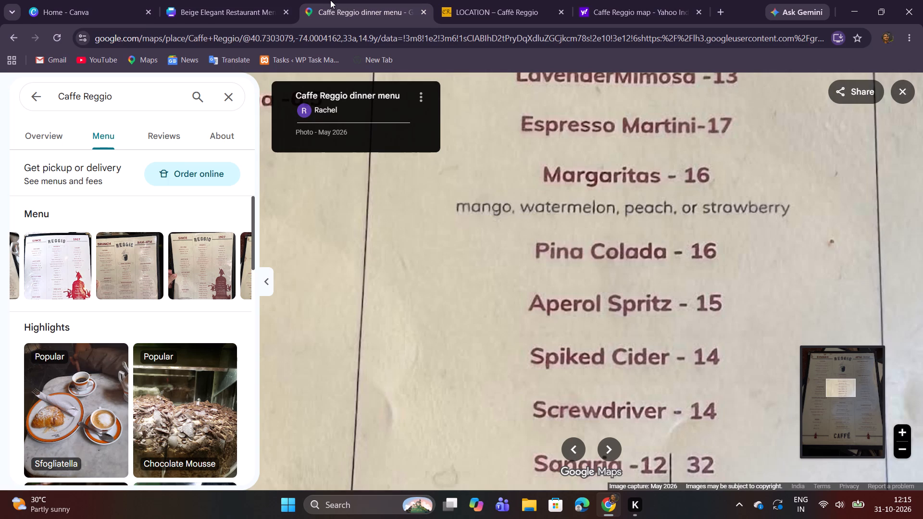
pyautogui.click(245, 0)
pyautogui.press('6')
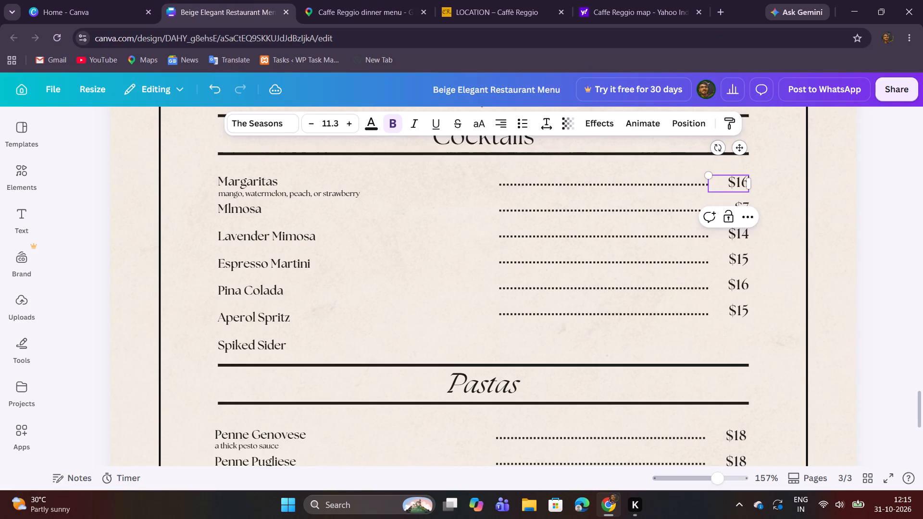
pyautogui.click(668, 328)
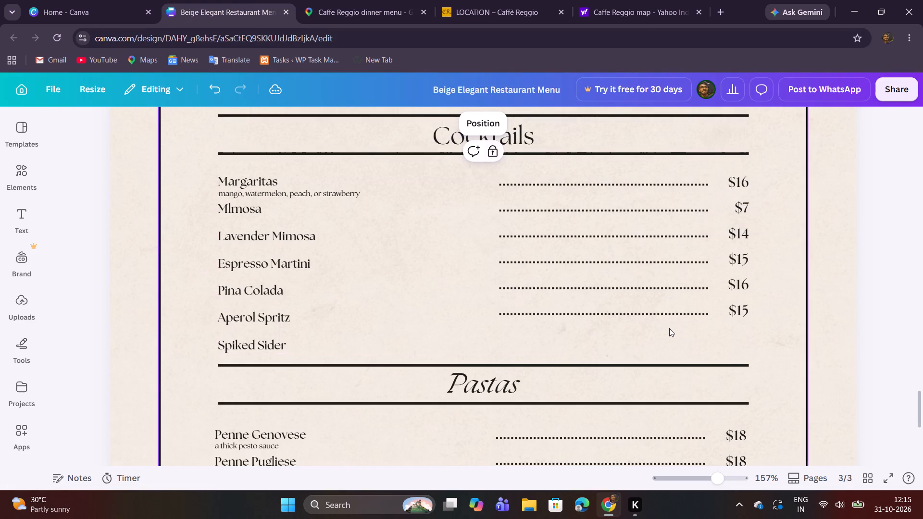
# Check the Mimosa price in the menu photo and set it to $13 in the Cocktails section.
pyautogui.click(313, 0)
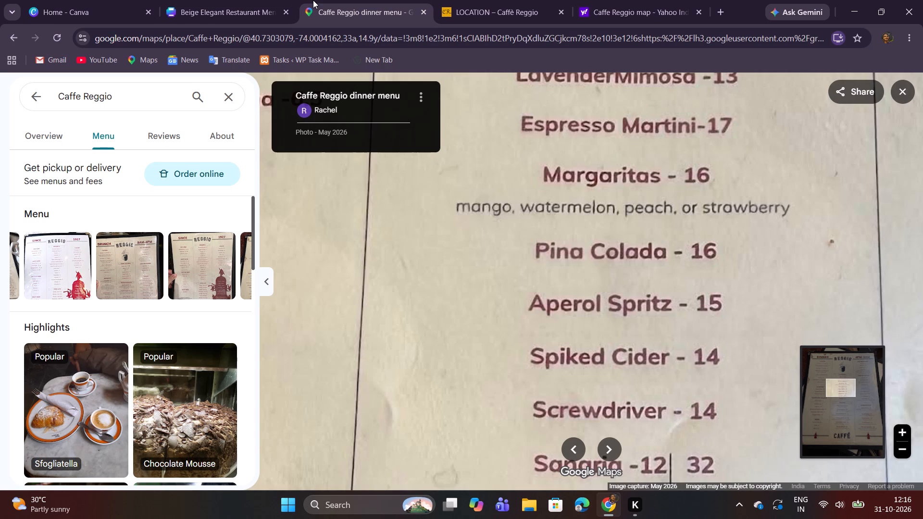
pyautogui.moveTo(628, 266); pyautogui.dragTo(631, 289)
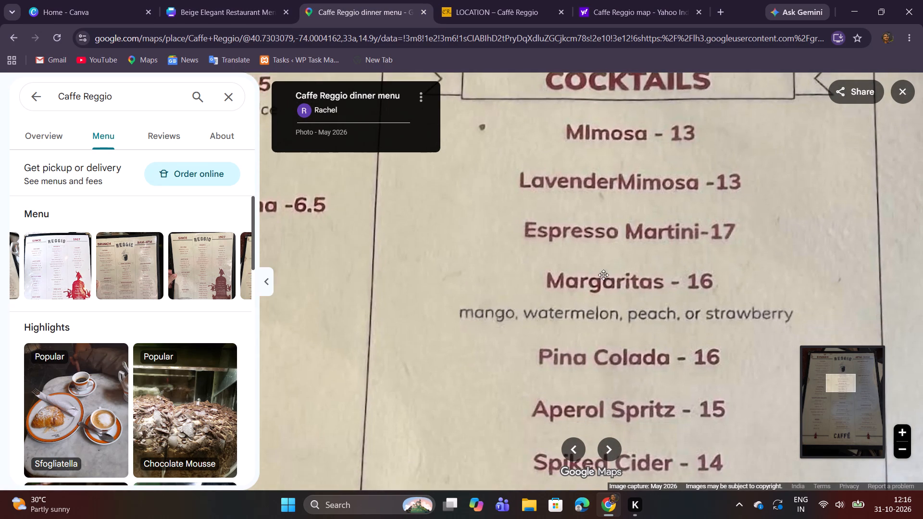
pyautogui.click(201, 0)
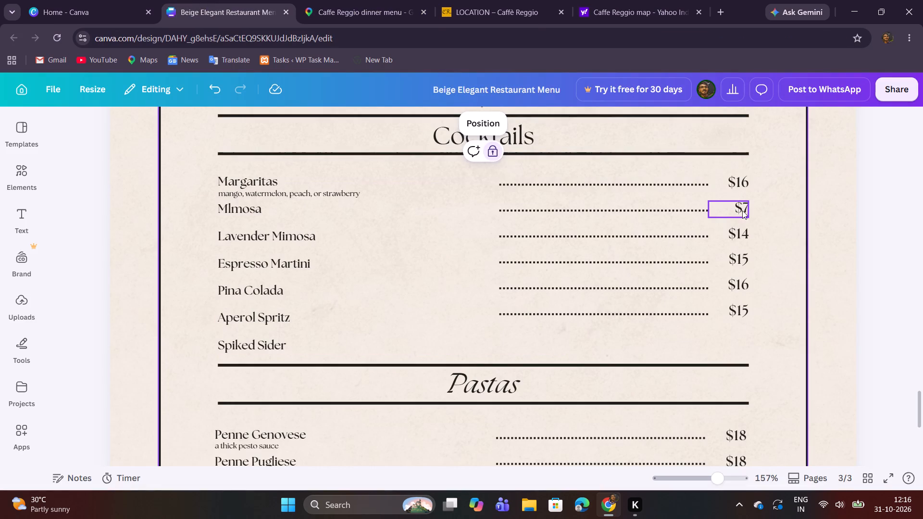
pyautogui.doubleClick(745, 210)
pyautogui.click(745, 211)
pyautogui.tripleClick(741, 209)
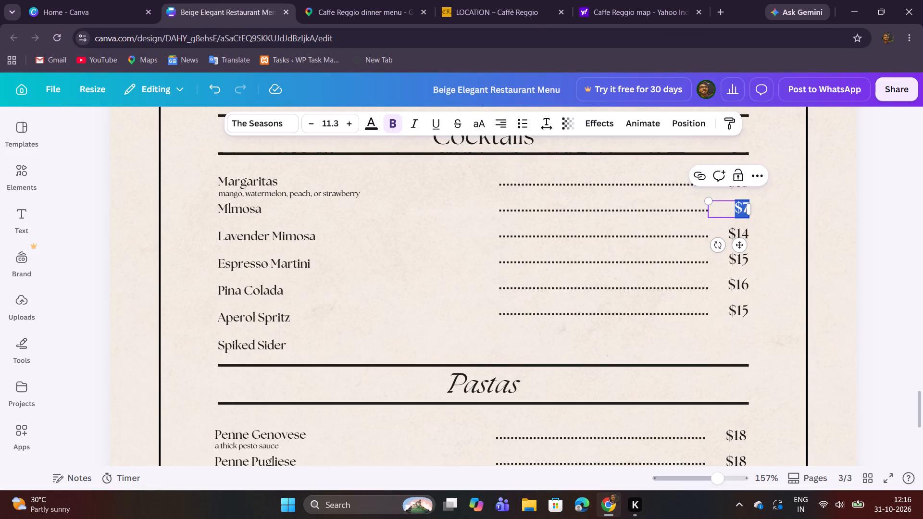
pyautogui.click(737, 210)
pyautogui.doubleClick(740, 211)
pyautogui.click(372, 0)
pyautogui.click(231, 0)
pyautogui.write('13')
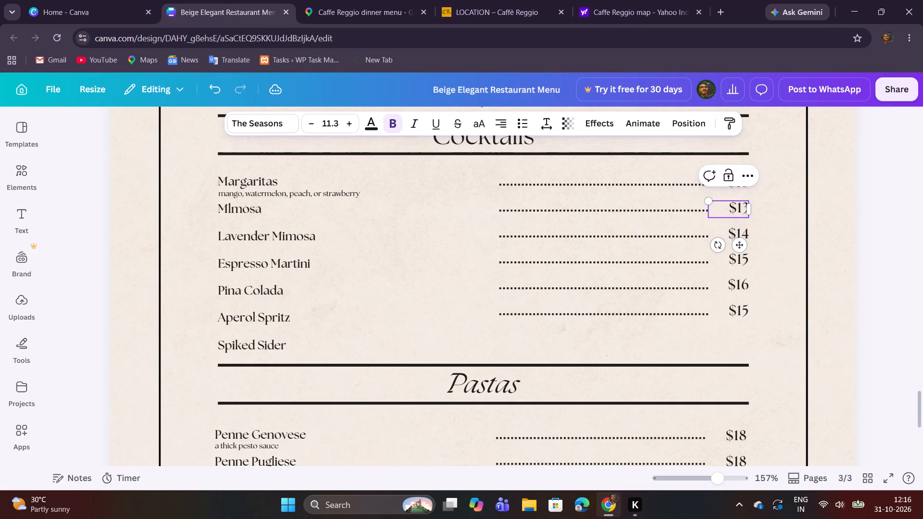
# Check the menu photo again and set the Lavender Mimosa price to $13.
pyautogui.click(350, 0)
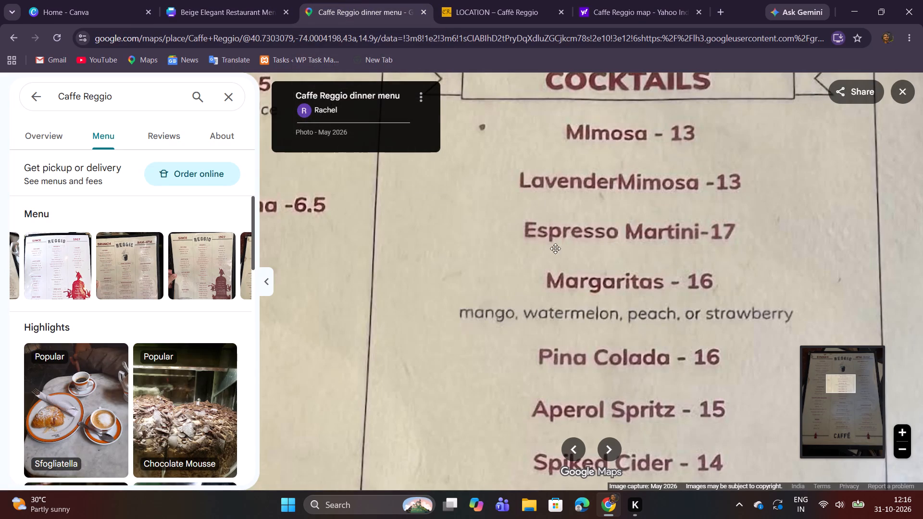
pyautogui.click(254, 0)
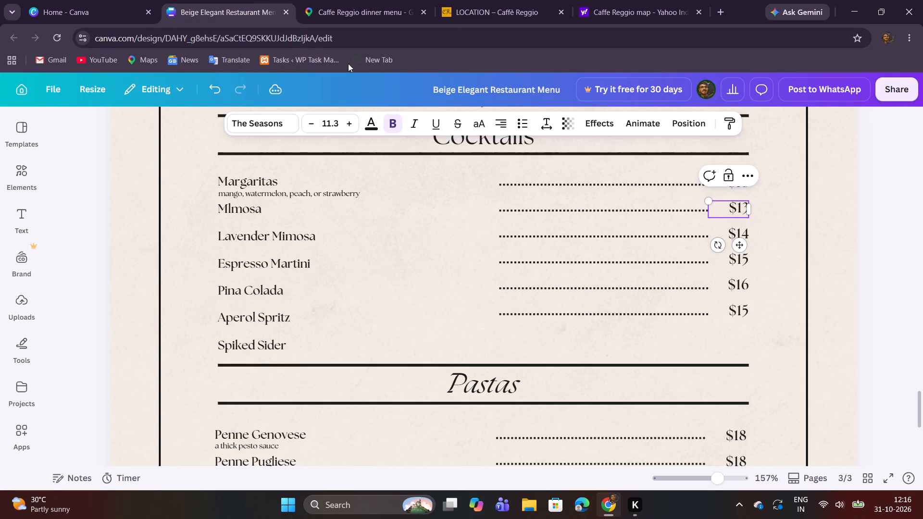
pyautogui.doubleClick(737, 230)
pyautogui.click(739, 230)
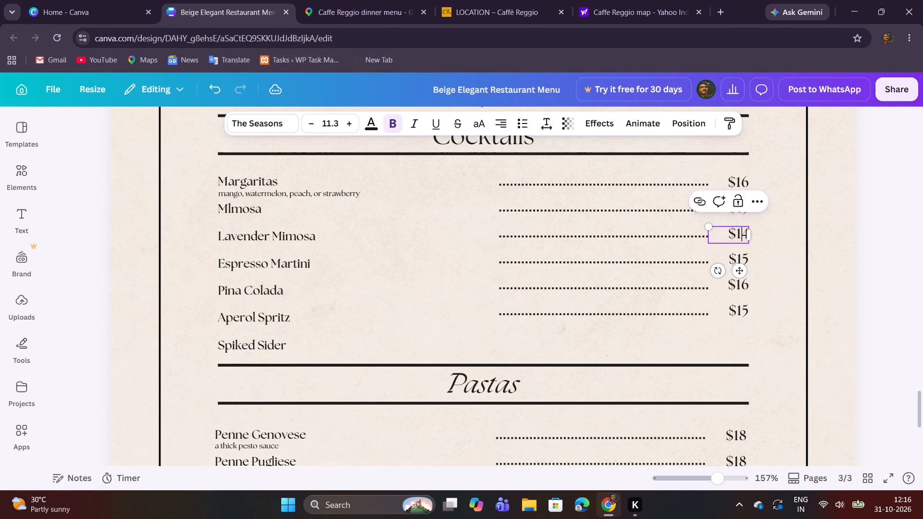
pyautogui.doubleClick(738, 235)
pyautogui.write('13')
# Check the Espresso Martini price in the menu photo and set it to $17 in the Cocktails section.
pyautogui.click(339, 0)
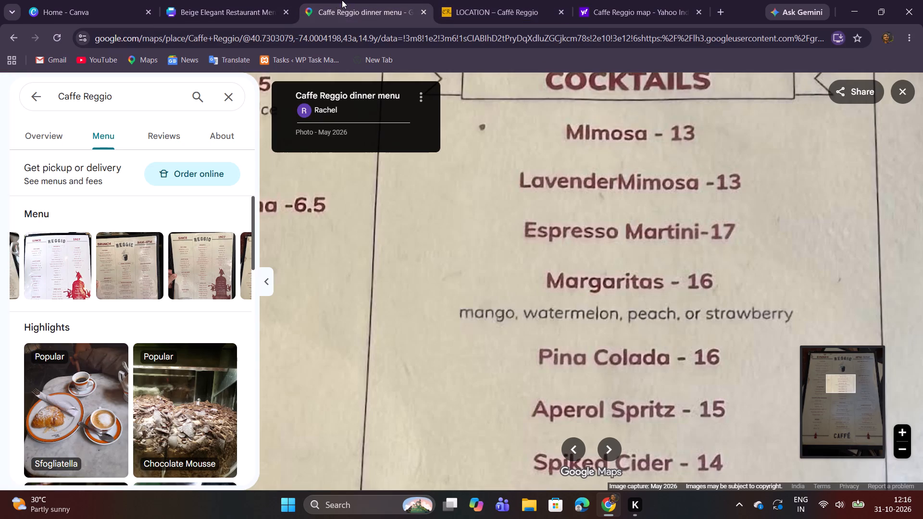
pyautogui.moveTo(500, 234); pyautogui.dragTo(499, 217)
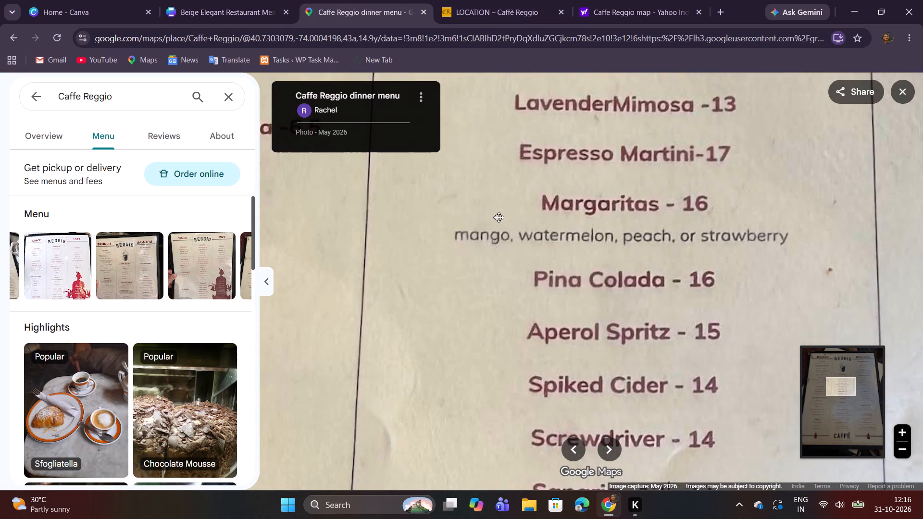
pyautogui.moveTo(499, 217); pyautogui.dragTo(498, 218)
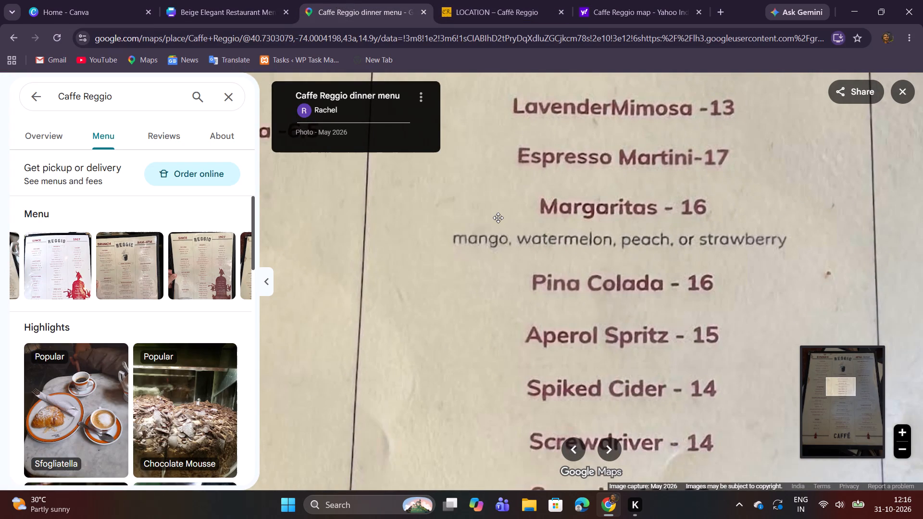
pyautogui.click(227, 0)
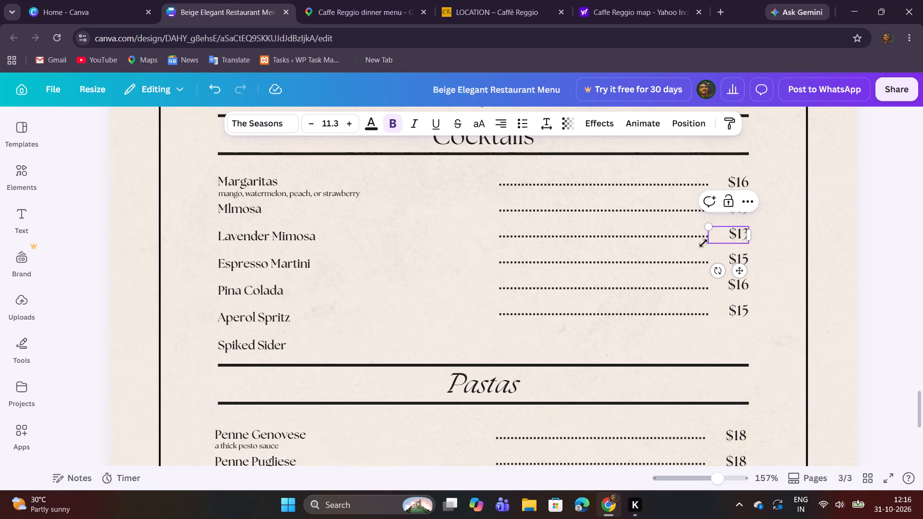
pyautogui.tripleClick(737, 259)
pyautogui.doubleClick(737, 259)
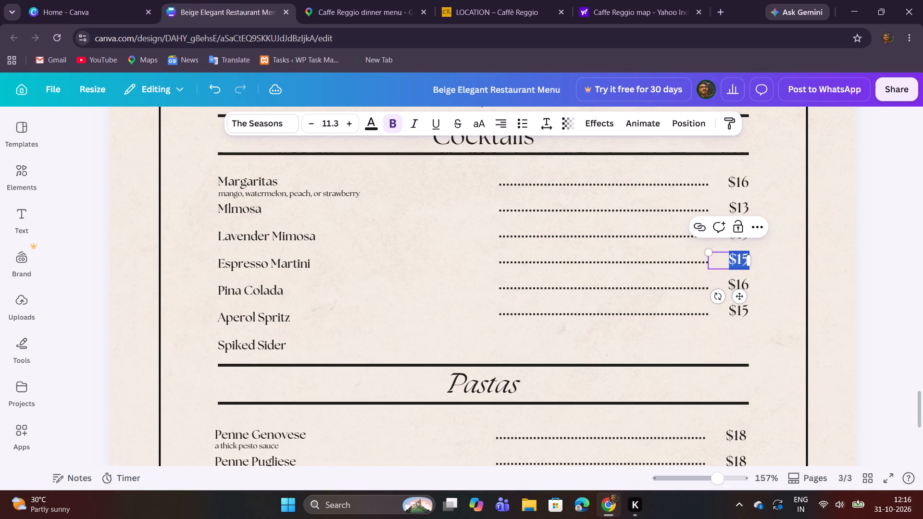
pyautogui.click(736, 262)
pyautogui.doubleClick(736, 265)
pyautogui.write('17')
# Compare the full cocktail list and prices in the menu photo with the items entered in the Cocktails section.
pyautogui.click(383, 0)
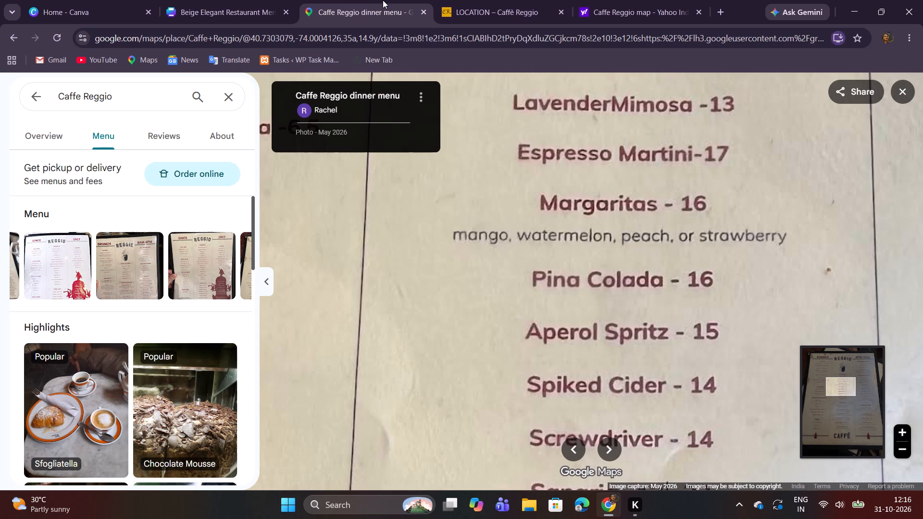
pyautogui.moveTo(606, 255); pyautogui.dragTo(607, 251)
pyautogui.moveTo(607, 251); pyautogui.dragTo(608, 227)
pyautogui.click(259, 0)
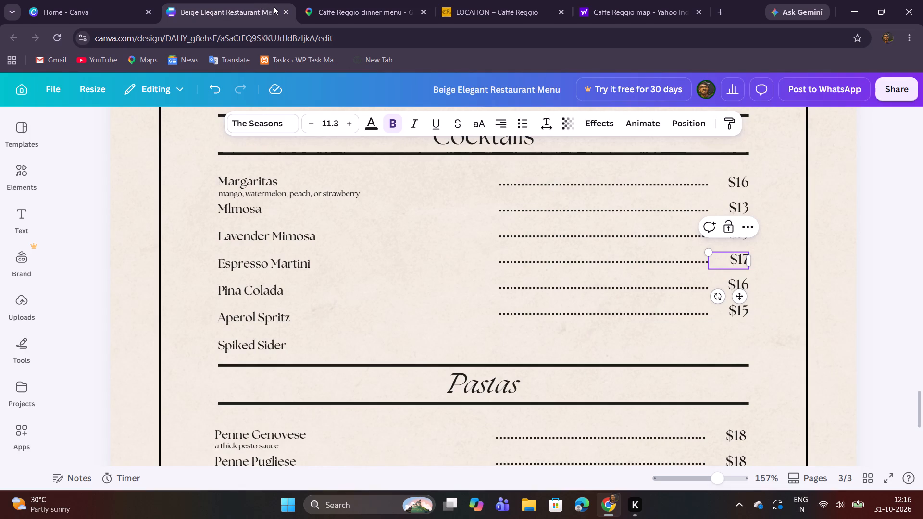
pyautogui.click(394, 251)
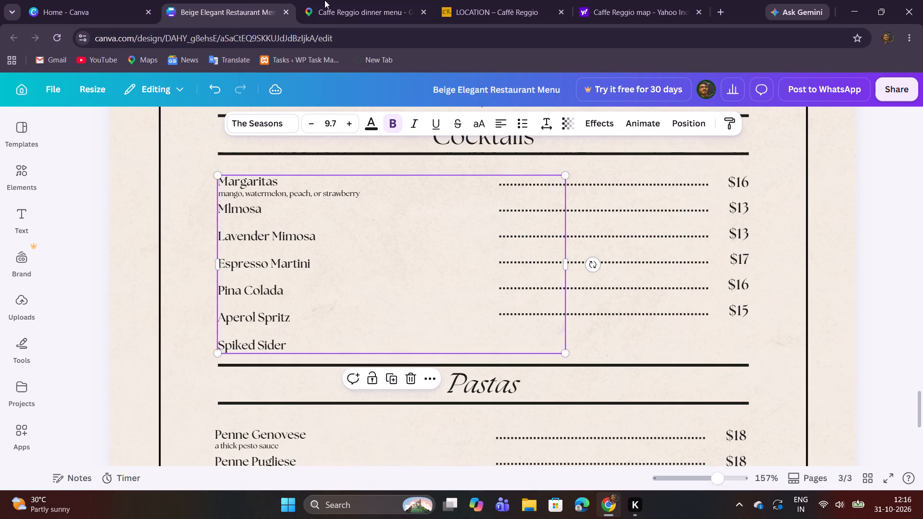
pyautogui.click(348, 2)
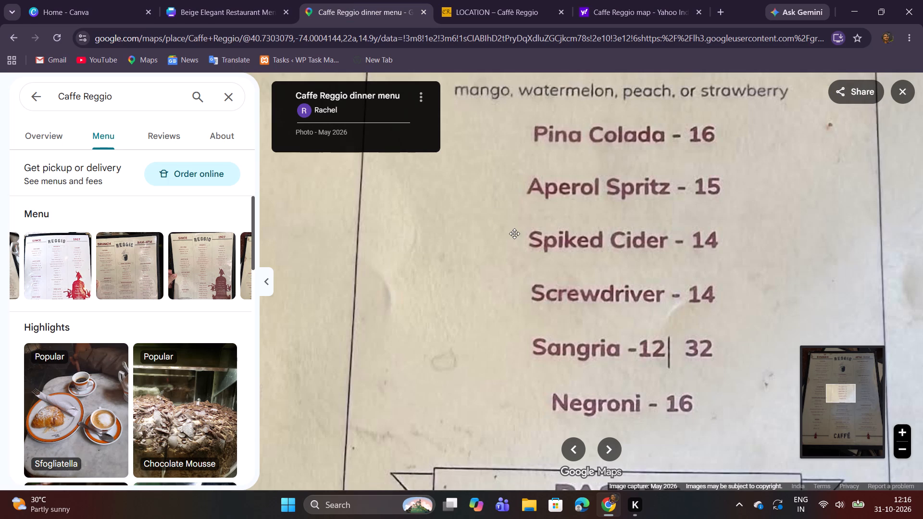
pyautogui.moveTo(515, 239); pyautogui.dragTo(508, 279)
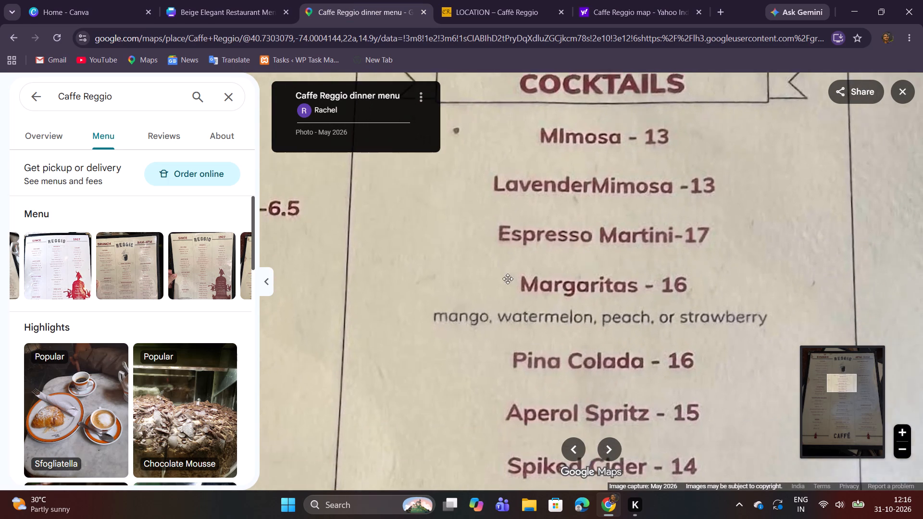
pyautogui.moveTo(508, 279); pyautogui.dragTo(503, 242)
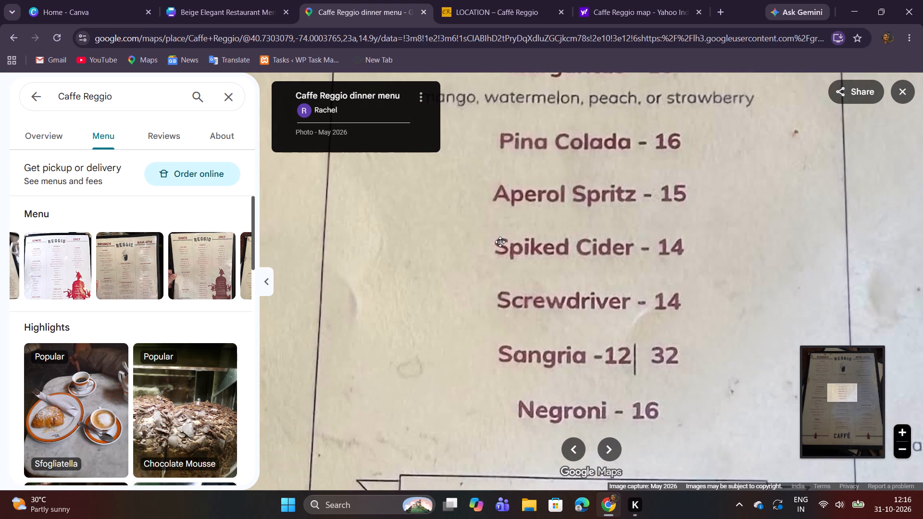
pyautogui.click(172, 0)
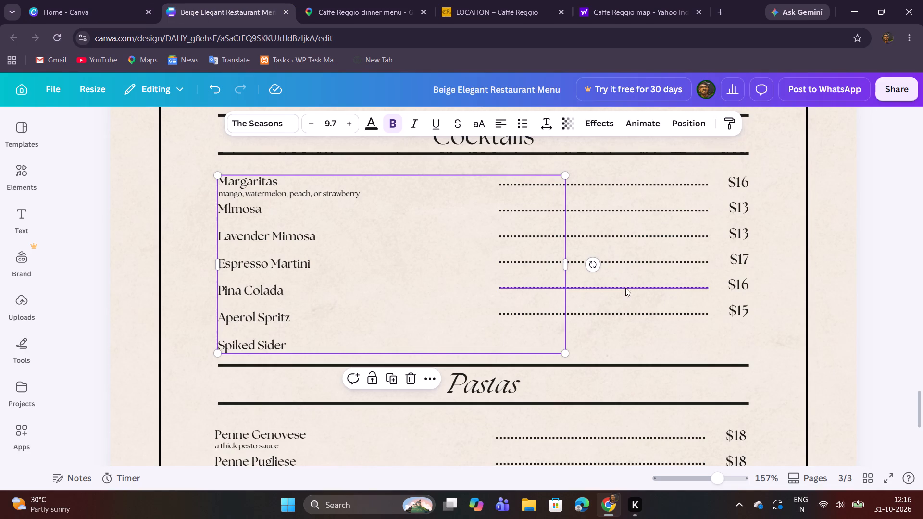
pyautogui.click(631, 315)
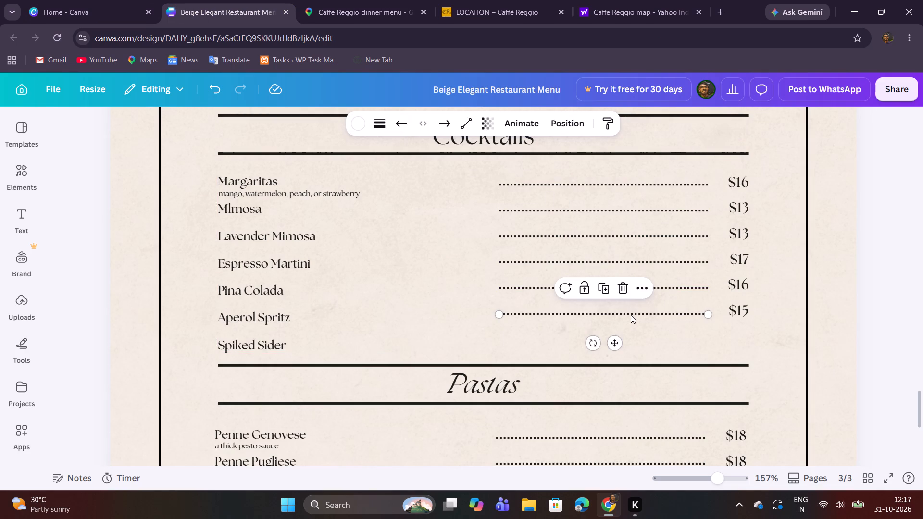
pyautogui.moveTo(775, 317); pyautogui.dragTo(687, 311)
pyautogui.click(632, 281)
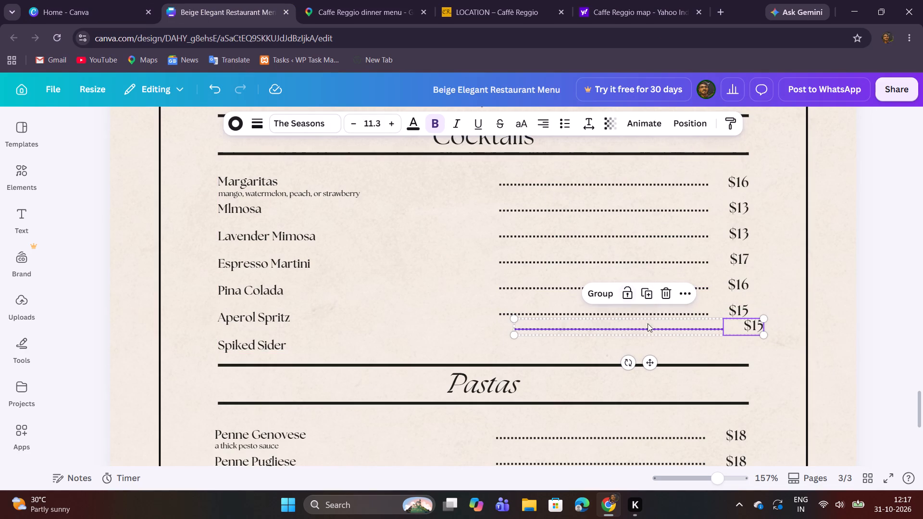
pyautogui.click(649, 364)
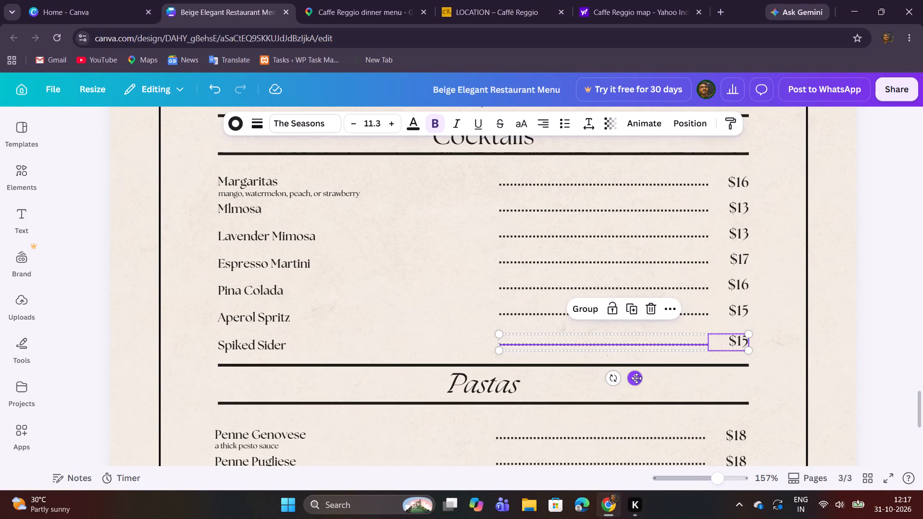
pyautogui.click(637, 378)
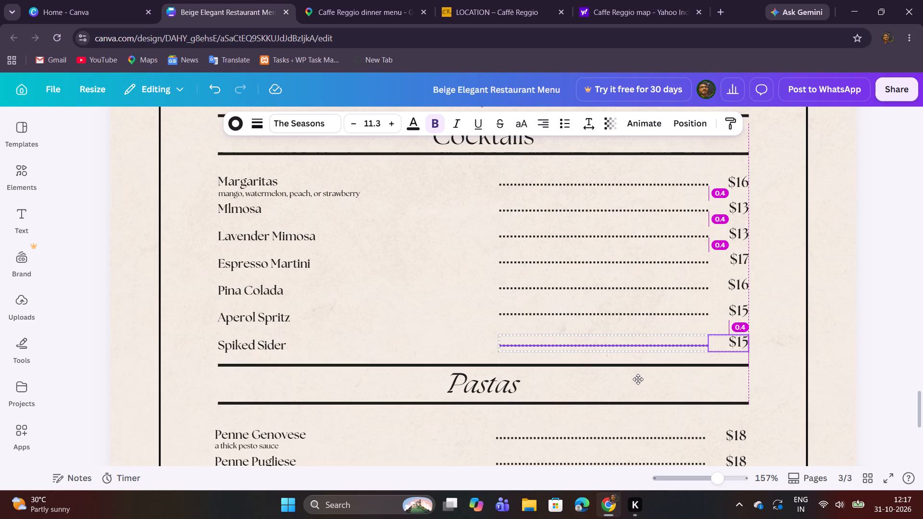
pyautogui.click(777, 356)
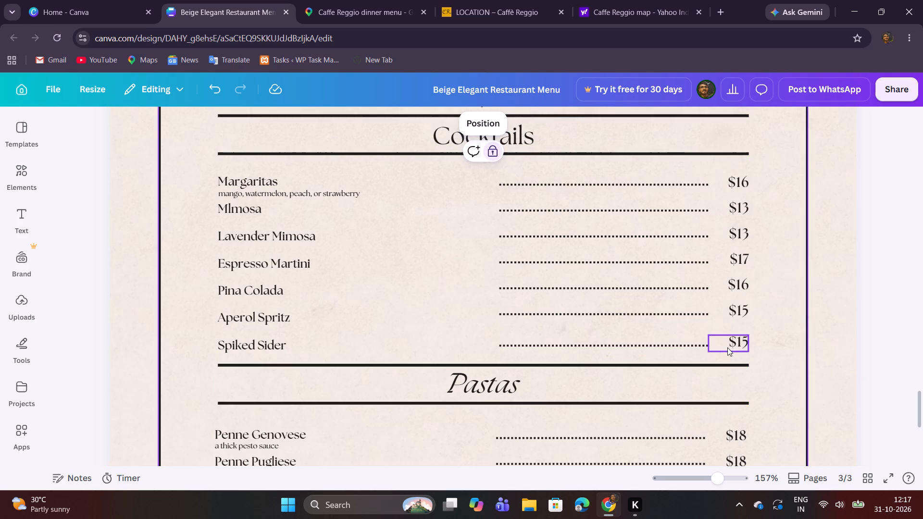
# Check the menu photo, and delete Spiked Sider from the end of the Cocktails item list.
pyautogui.click(363, 2)
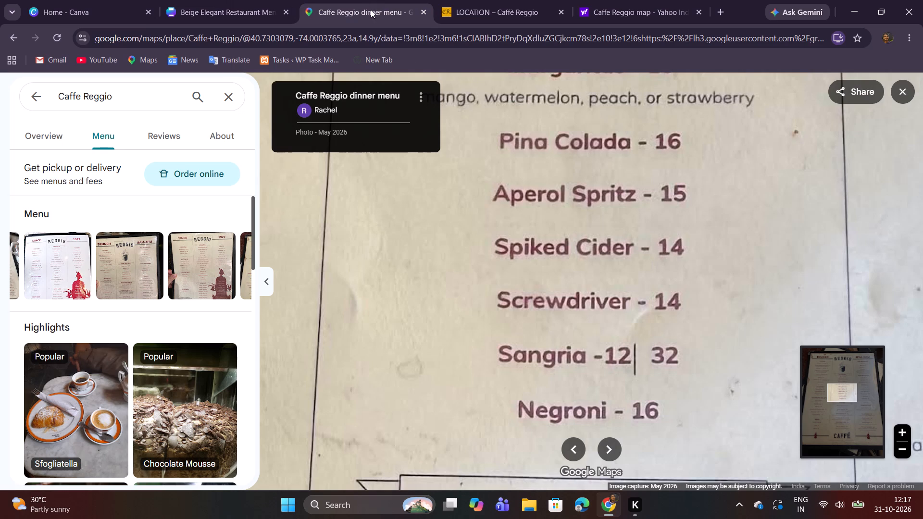
pyautogui.click(183, 0)
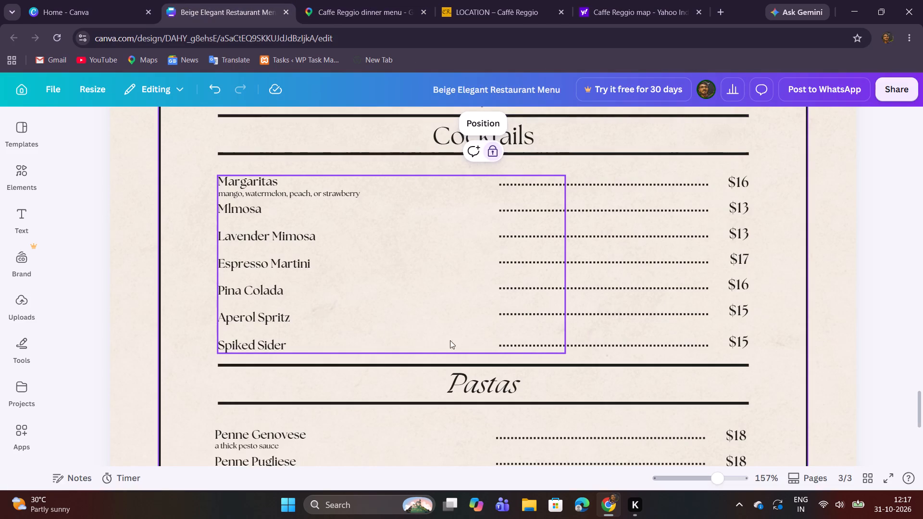
pyautogui.doubleClick(432, 337)
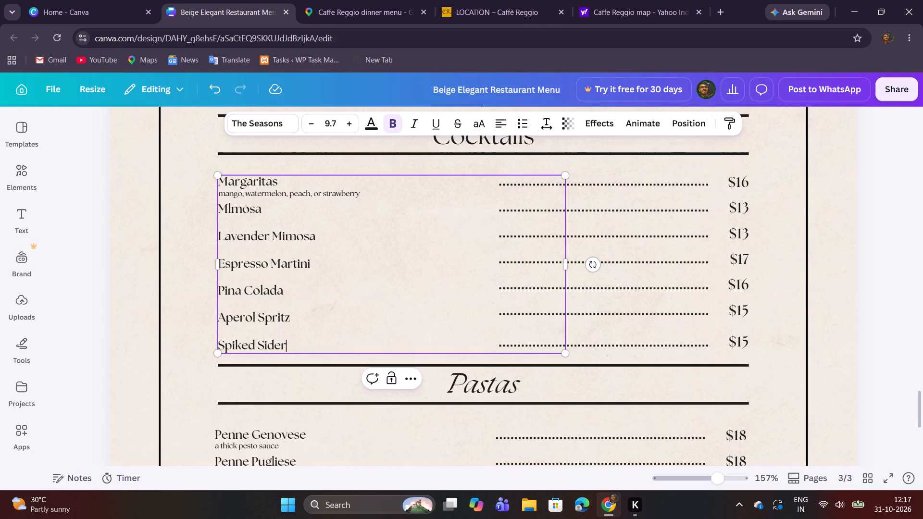
pyautogui.press('BackSpace')
pyautogui.press('BackSpace')
pyautogui.press('BackSpace')
pyautogui.press('BackSpace')
pyautogui.press('BackSpace')
pyautogui.press('BackSpace')
pyautogui.press('BackSpace')
pyautogui.press('BackSpace')
pyautogui.press('BackSpace')
pyautogui.press('BackSpace')
pyautogui.press('BackSpace')
pyautogui.press('BackSpace')
pyautogui.press('BackSpace')
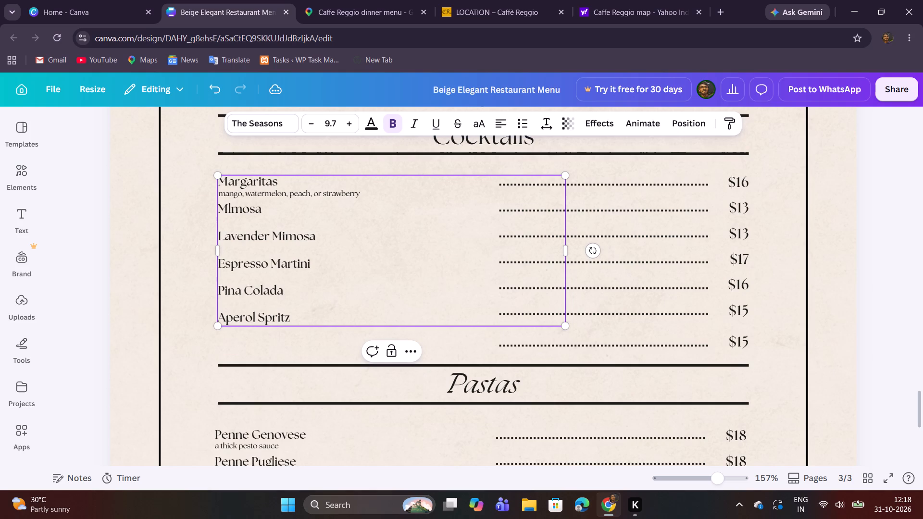
# Delete the leftover dotted line and $15 price below the Aperol Spritz row.
pyautogui.click(274, 359)
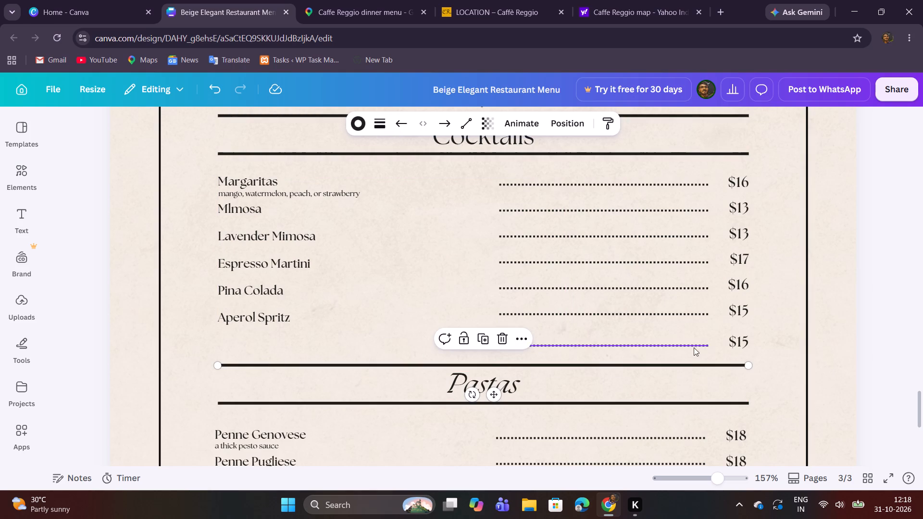
pyautogui.moveTo(757, 341); pyautogui.dragTo(692, 345)
pyautogui.click(692, 346)
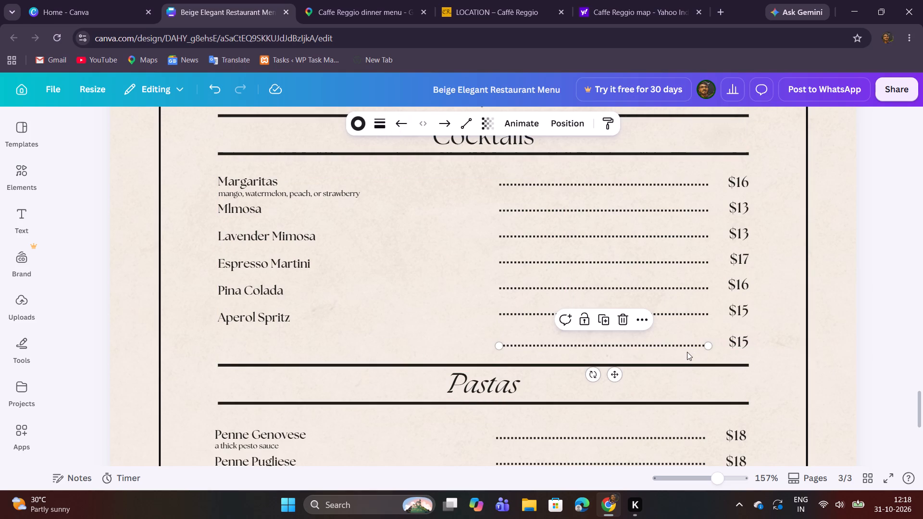
pyautogui.click(618, 317)
pyautogui.click(737, 344)
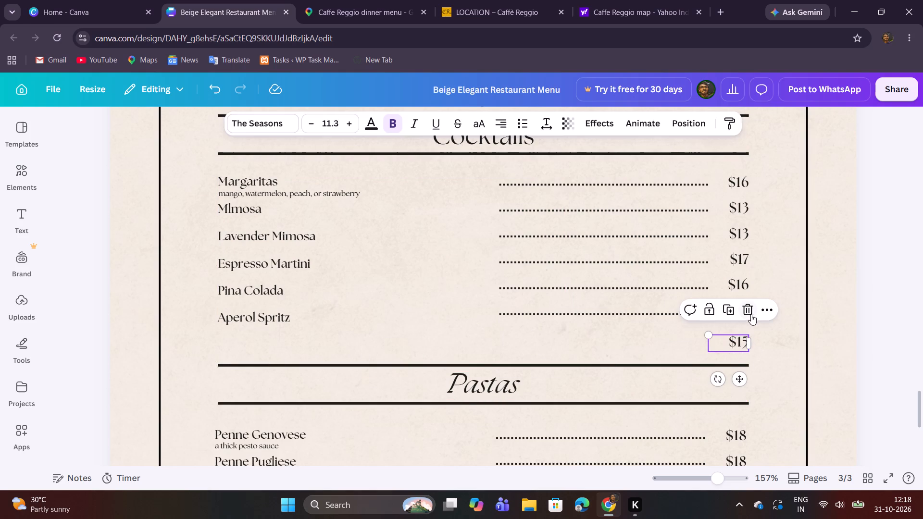
pyautogui.click(752, 313)
# Delete the Pastas heading together with the horizontal rules above and below it.
pyautogui.moveTo(788, 415); pyautogui.dragTo(694, 385)
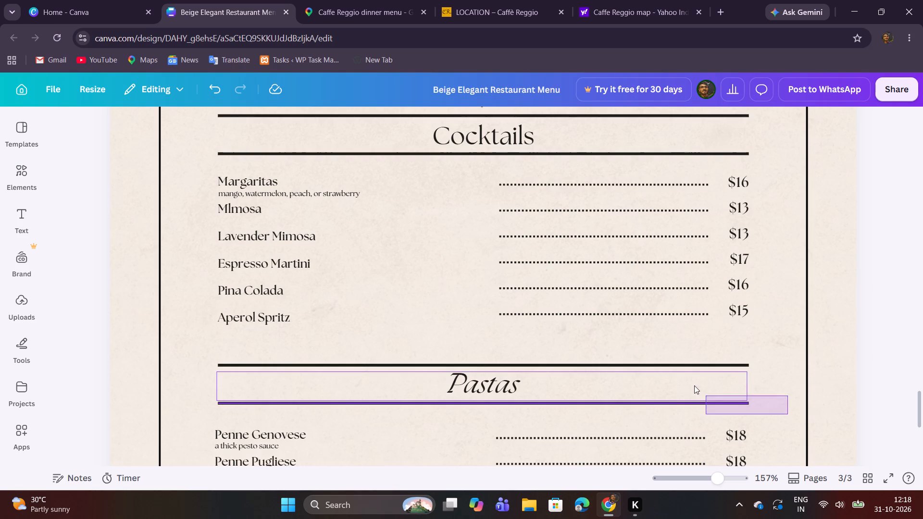
pyautogui.moveTo(694, 385); pyautogui.dragTo(673, 358)
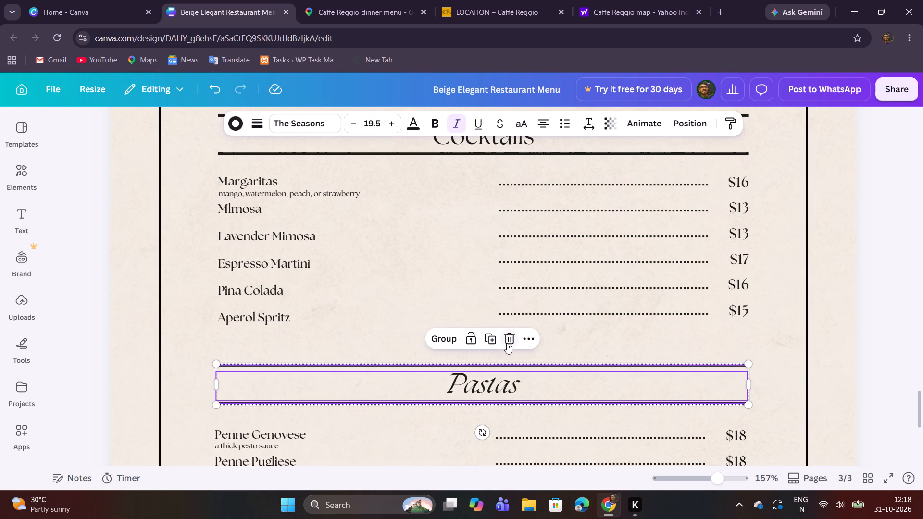
pyautogui.click(506, 343)
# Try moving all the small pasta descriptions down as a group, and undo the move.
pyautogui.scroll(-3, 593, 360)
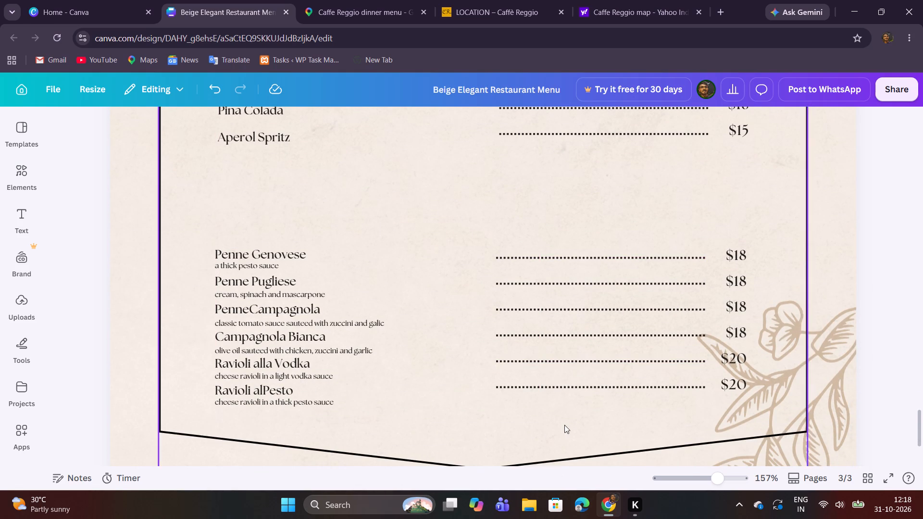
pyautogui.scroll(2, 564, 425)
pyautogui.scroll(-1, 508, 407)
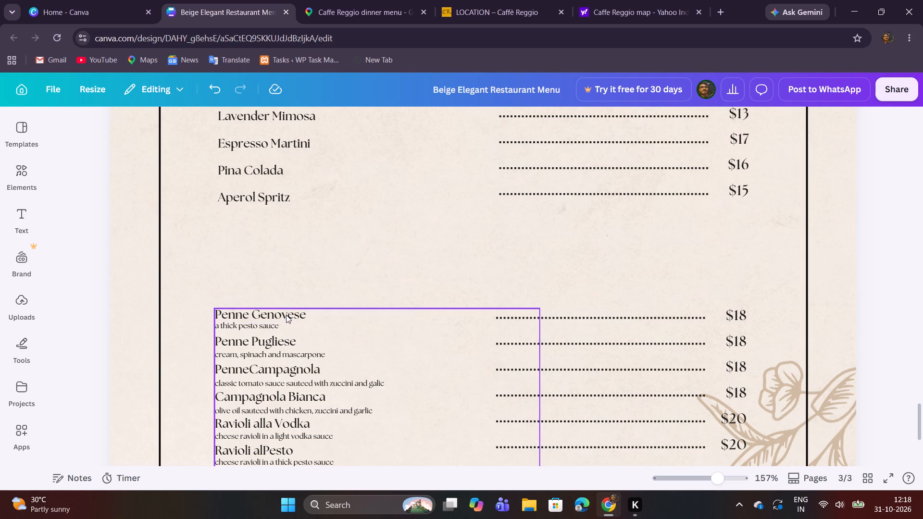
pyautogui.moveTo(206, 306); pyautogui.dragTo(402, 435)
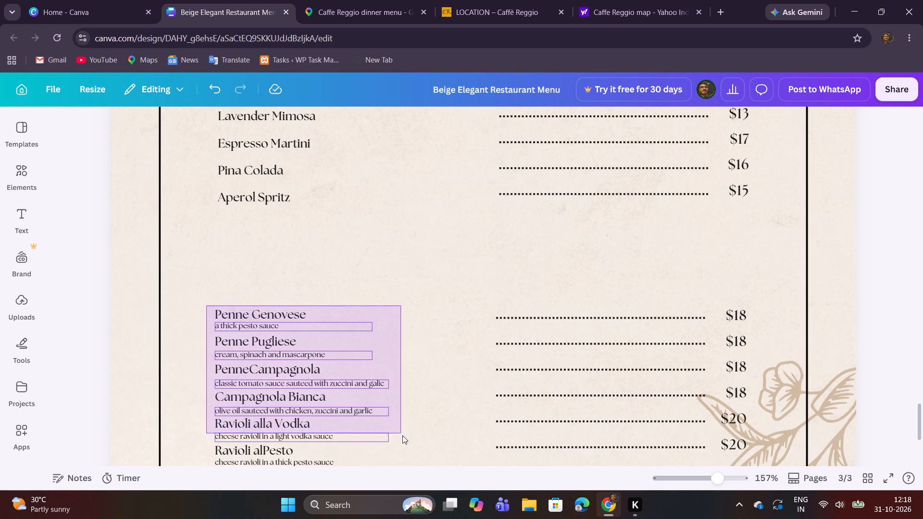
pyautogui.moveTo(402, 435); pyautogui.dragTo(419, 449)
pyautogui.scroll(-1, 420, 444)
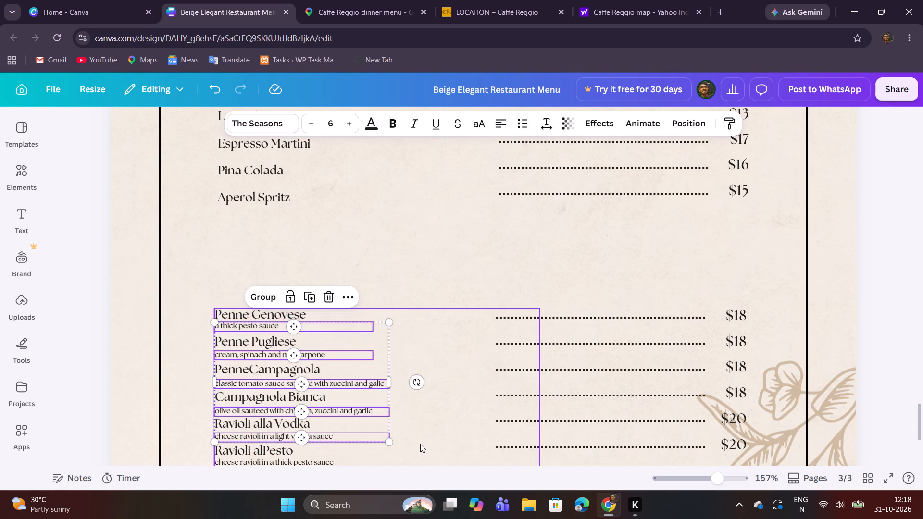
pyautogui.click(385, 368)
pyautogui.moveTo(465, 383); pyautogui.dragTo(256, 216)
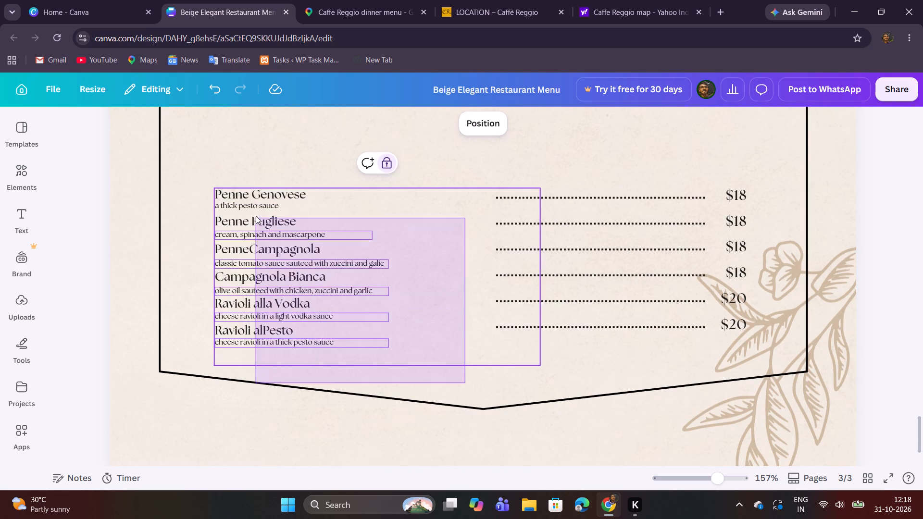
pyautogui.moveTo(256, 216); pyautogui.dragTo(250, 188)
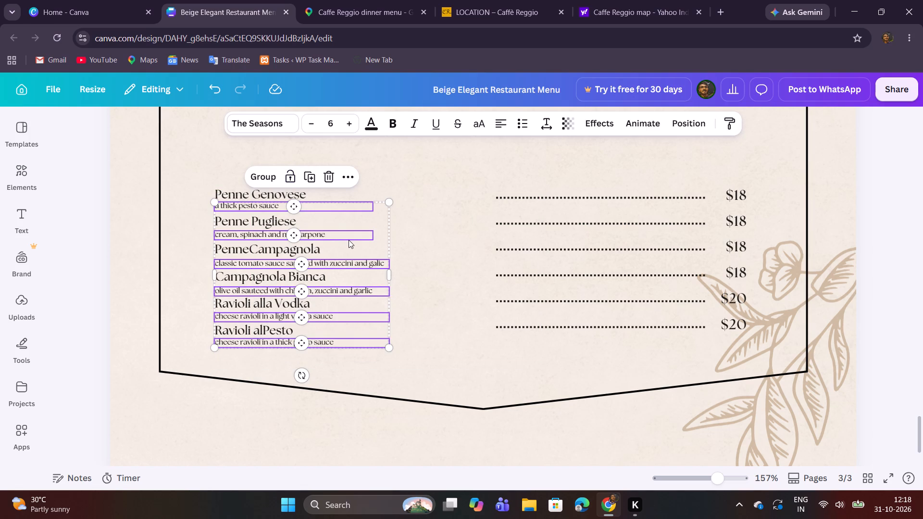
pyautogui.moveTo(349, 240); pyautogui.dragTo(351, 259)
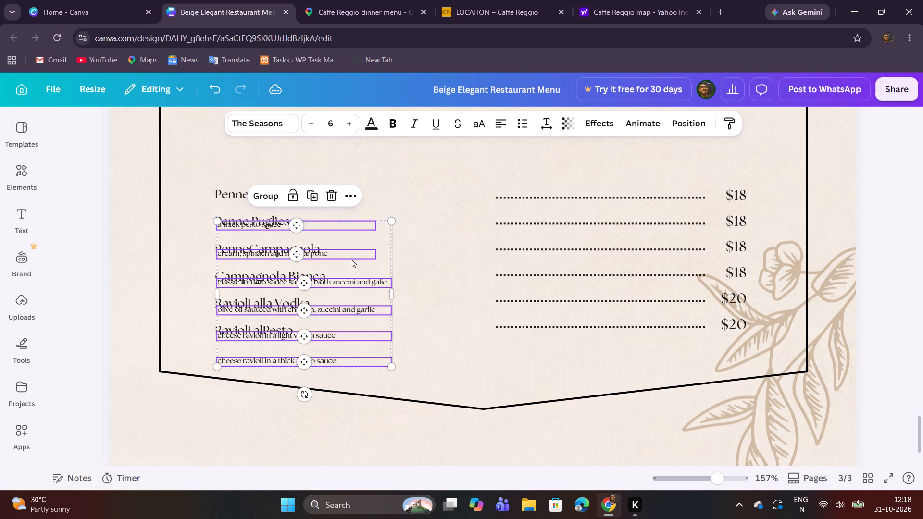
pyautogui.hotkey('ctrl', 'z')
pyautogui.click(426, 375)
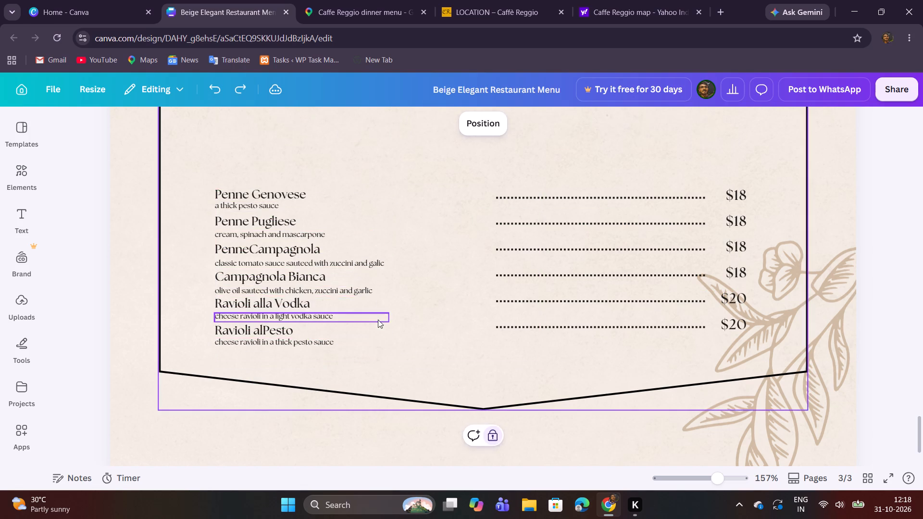
# Move the pasta names and their descriptions together down and leftward, across the page's bottom border line.
pyautogui.click(378, 320)
pyautogui.click(426, 342)
pyautogui.click(384, 154)
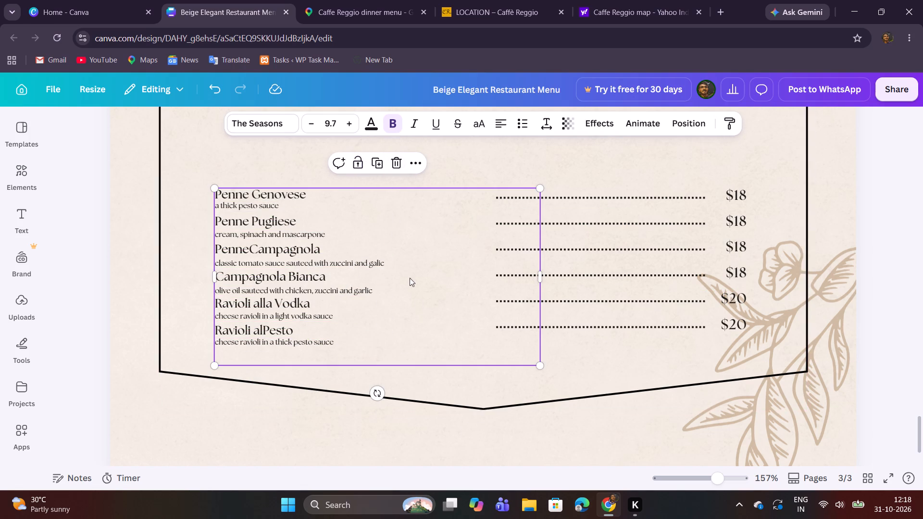
pyautogui.moveTo(443, 389); pyautogui.dragTo(269, 193)
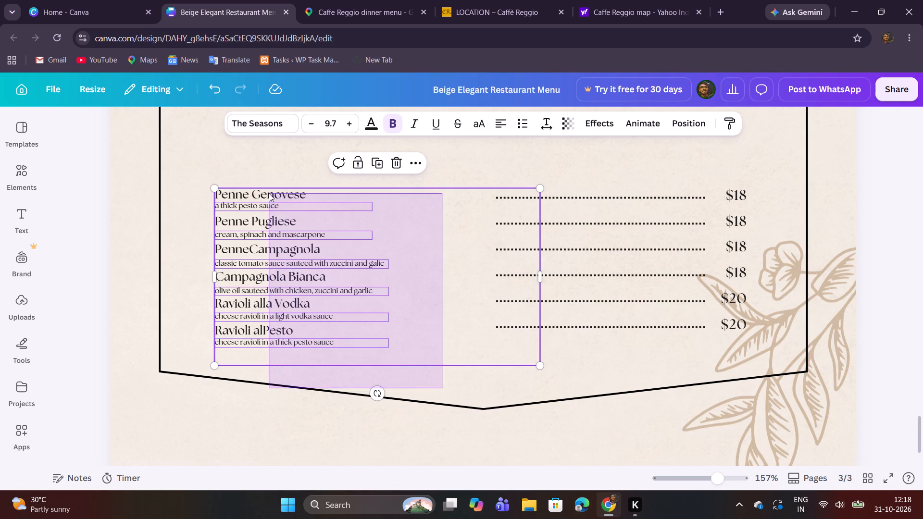
pyautogui.moveTo(269, 193); pyautogui.dragTo(269, 185)
pyautogui.moveTo(414, 234); pyautogui.dragTo(381, 290)
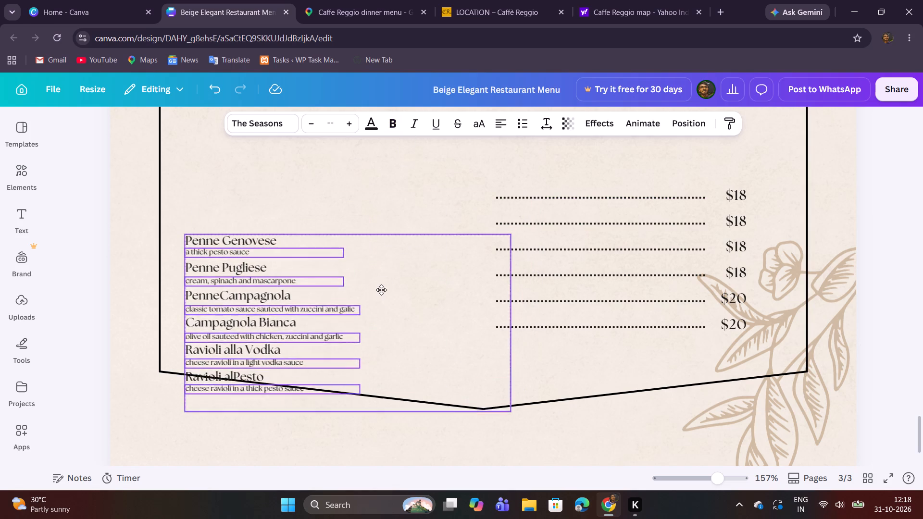
pyautogui.moveTo(381, 290); pyautogui.dragTo(331, 345)
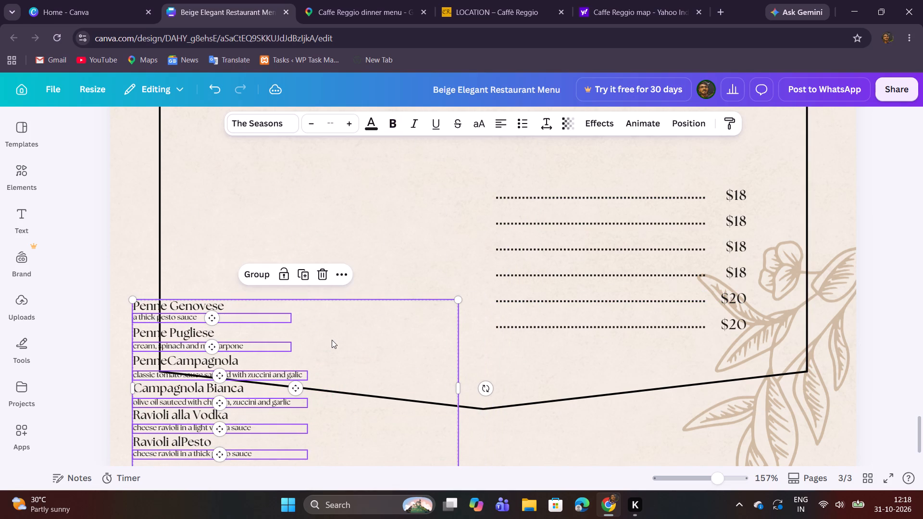
# Move the six pasta dotted lines and their $18 and $20 prices together down below the page's bottom border.
pyautogui.moveTo(530, 369); pyautogui.dragTo(776, 192)
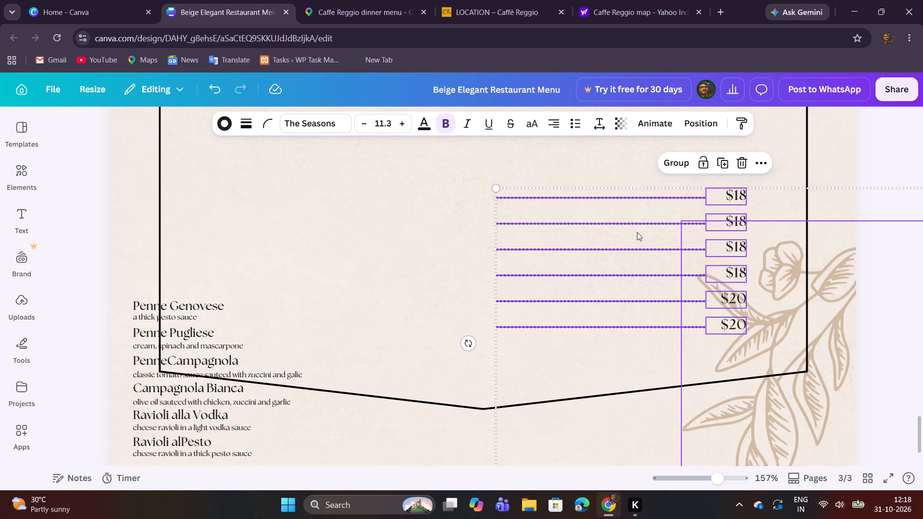
pyautogui.click(662, 354)
pyautogui.moveTo(822, 201); pyautogui.dragTo(828, 237)
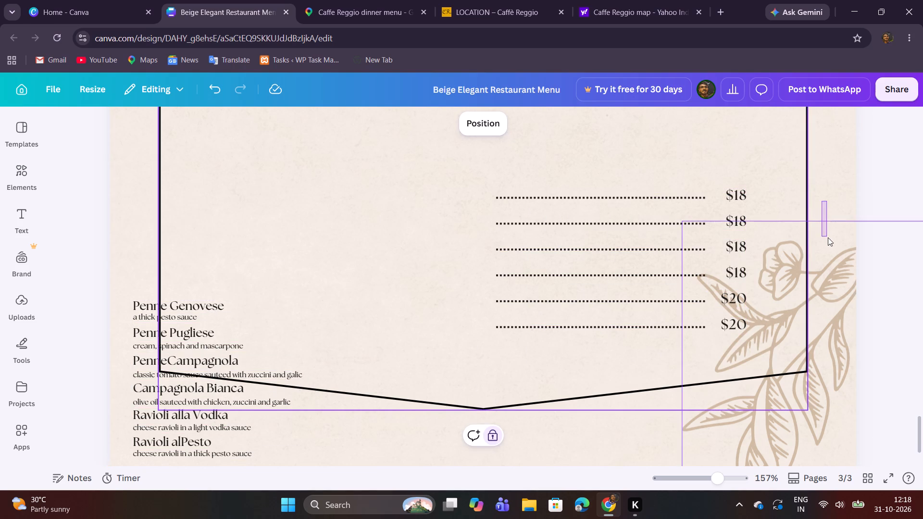
pyautogui.moveTo(828, 237); pyautogui.dragTo(828, 238)
pyautogui.click(784, 197)
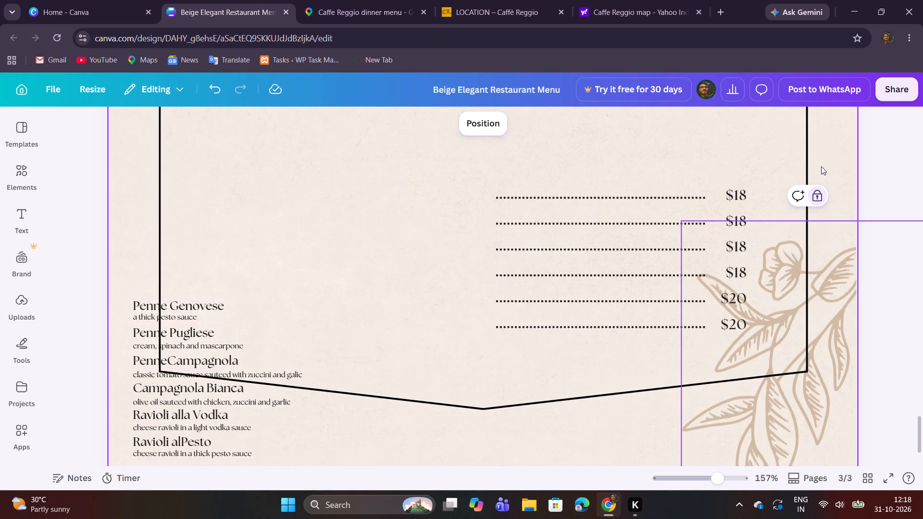
pyautogui.click(822, 162)
pyautogui.moveTo(576, 179); pyautogui.dragTo(755, 317)
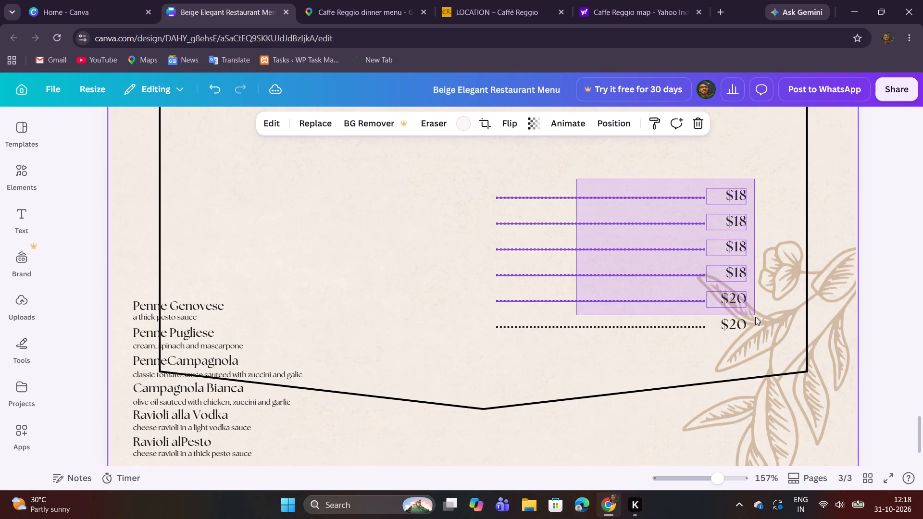
pyautogui.moveTo(755, 317); pyautogui.dragTo(762, 332)
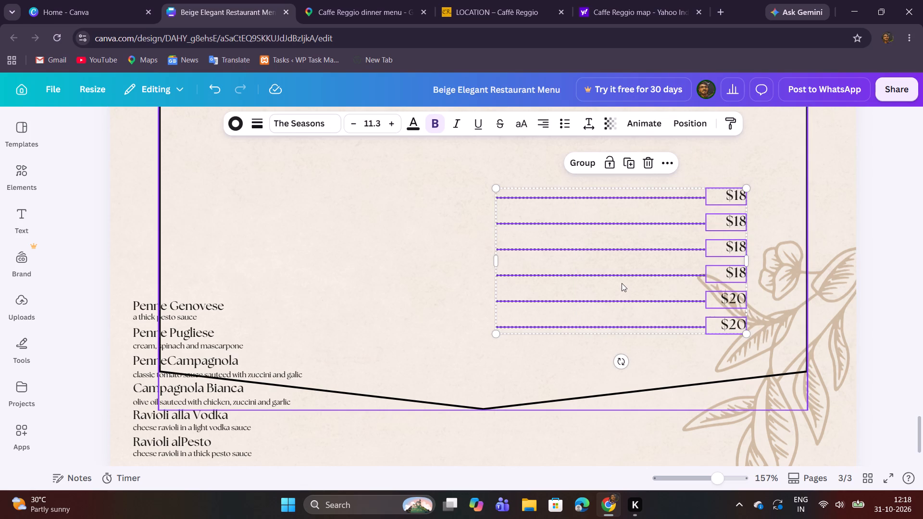
pyautogui.moveTo(617, 278); pyautogui.dragTo(597, 427)
pyautogui.scroll(3, 714, 263)
pyautogui.click(584, 325)
# Duplicate the Cocktails names text block and place the copy directly below Aperol Spritz, left-aligned with the original names.
pyautogui.scroll(1, 584, 325)
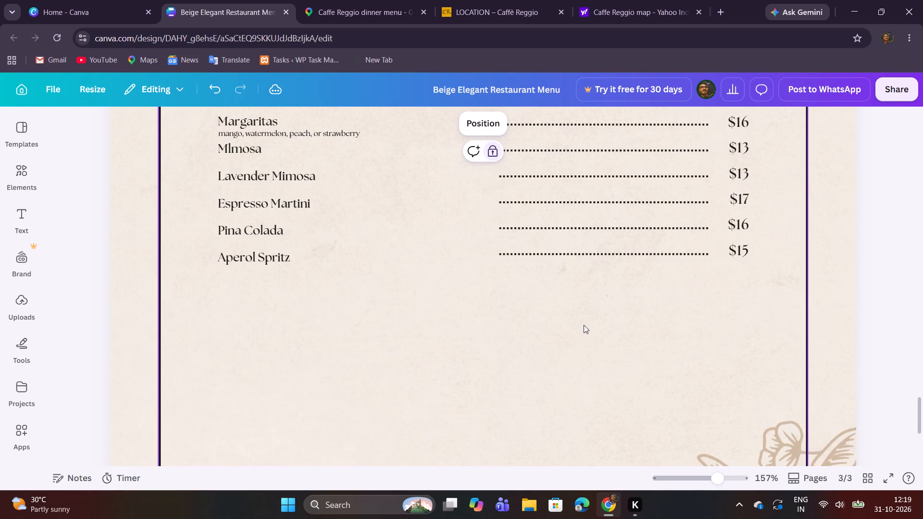
pyautogui.scroll(1, 584, 325)
pyautogui.click(347, 423)
pyautogui.click(352, 389)
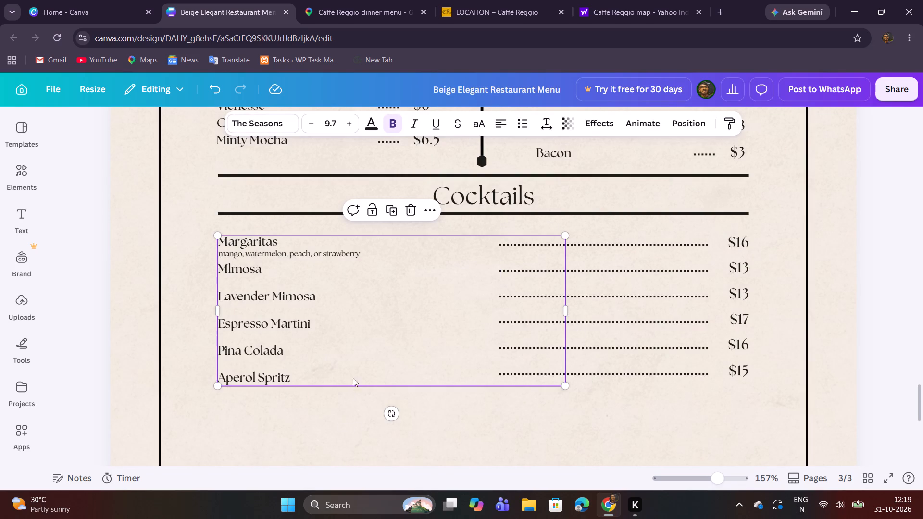
pyautogui.click(393, 212)
pyautogui.moveTo(400, 305); pyautogui.dragTo(401, 306)
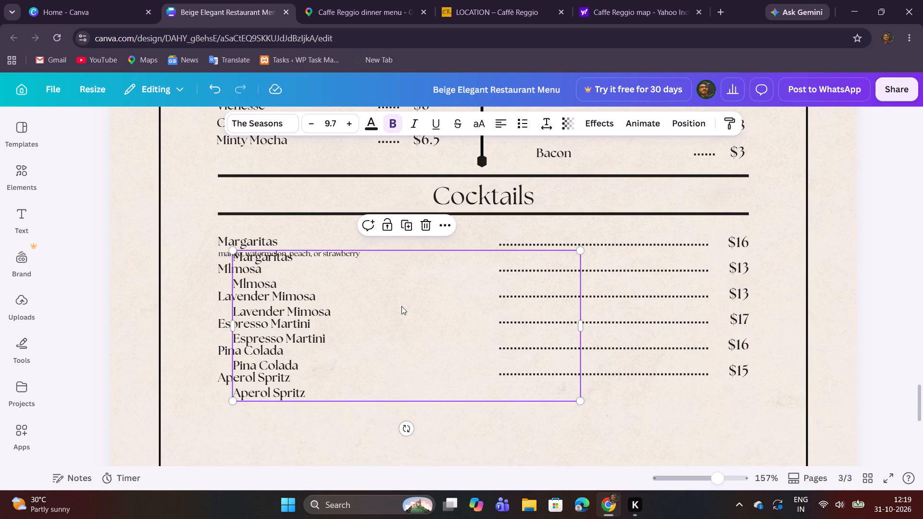
pyautogui.moveTo(401, 306); pyautogui.dragTo(382, 329)
pyautogui.scroll(-1, 394, 345)
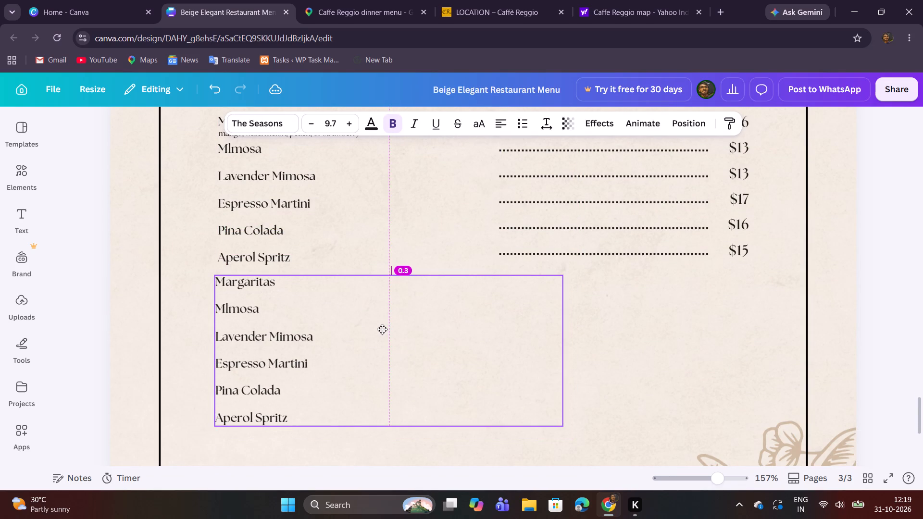
pyautogui.moveTo(382, 329); pyautogui.dragTo(386, 329)
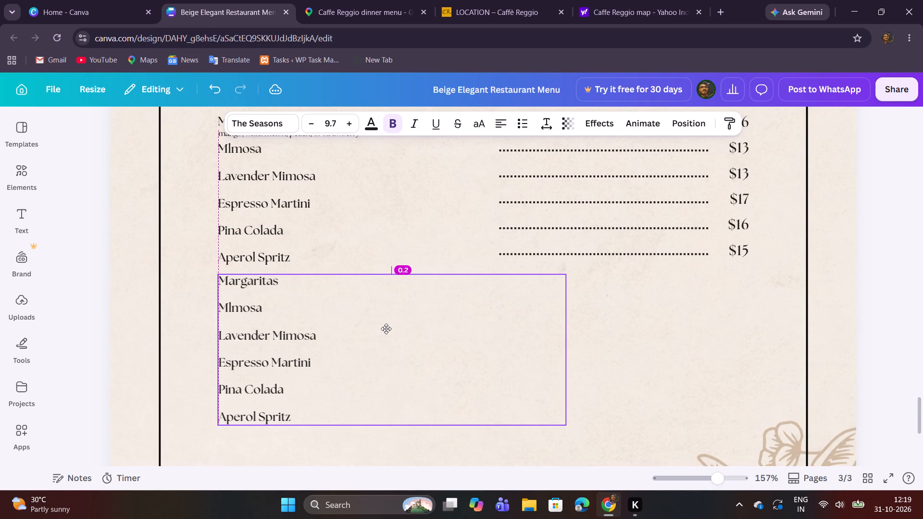
pyautogui.moveTo(386, 329); pyautogui.dragTo(386, 329)
pyautogui.moveTo(386, 329); pyautogui.dragTo(386, 332)
pyautogui.click(603, 335)
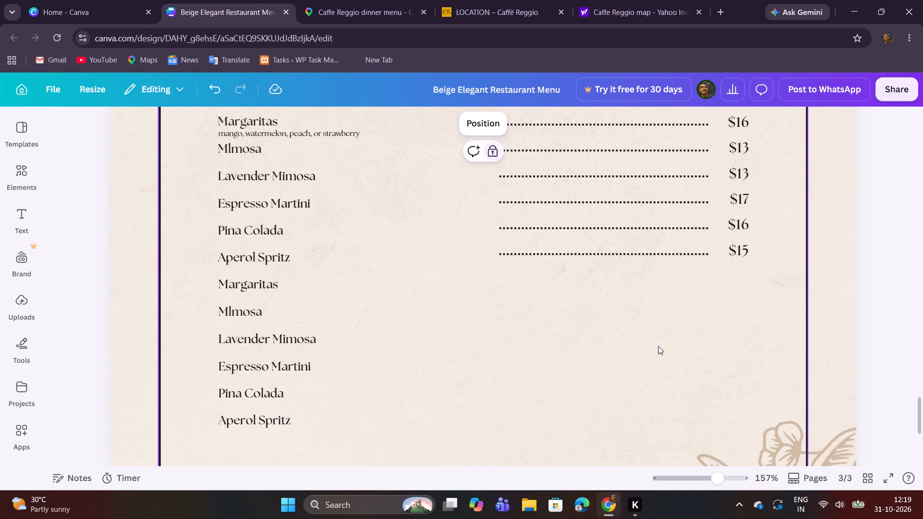
# Duplicate the six Cocktails dotted lines with their prices and place the copies directly below the $15 row, right-aligned with the originals.
pyautogui.scroll(1, 669, 344)
pyautogui.scroll(-2, 663, 341)
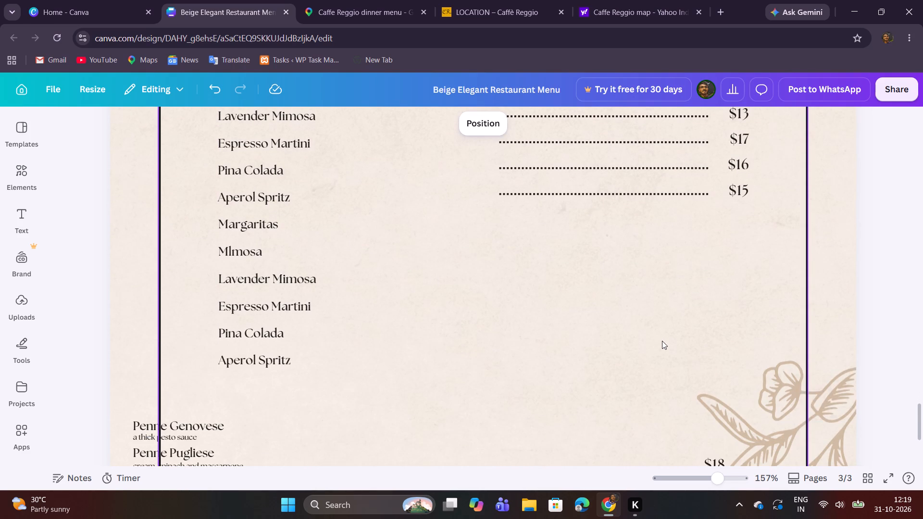
pyautogui.scroll(2, 593, 327)
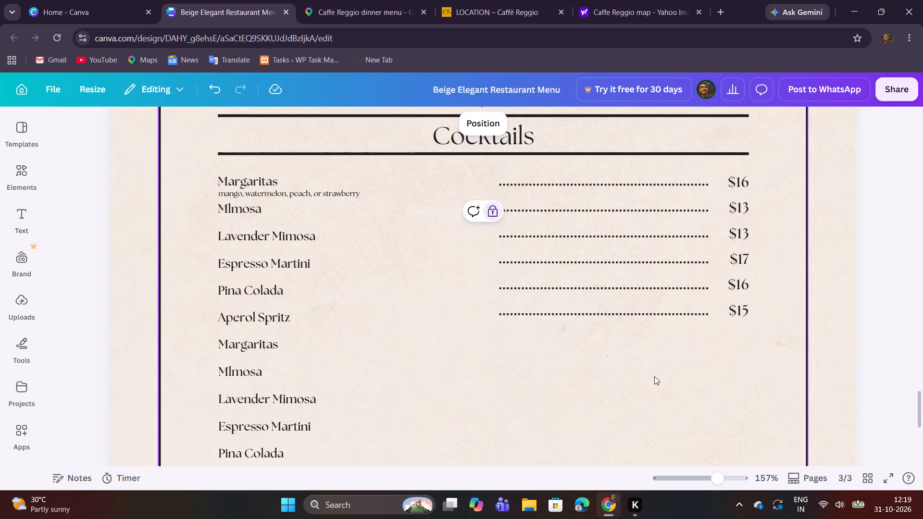
pyautogui.moveTo(770, 347); pyautogui.dragTo(604, 175)
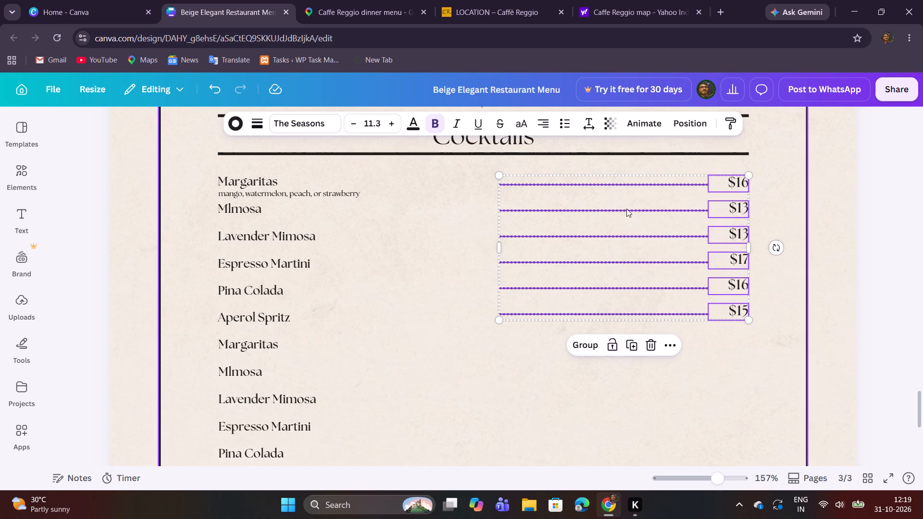
pyautogui.click(632, 350)
pyautogui.click(631, 283)
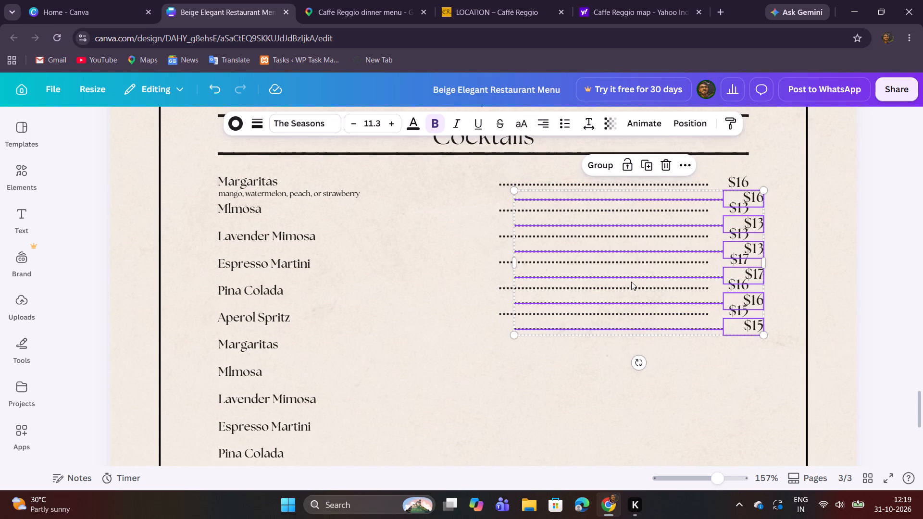
pyautogui.scroll(-1, 629, 326)
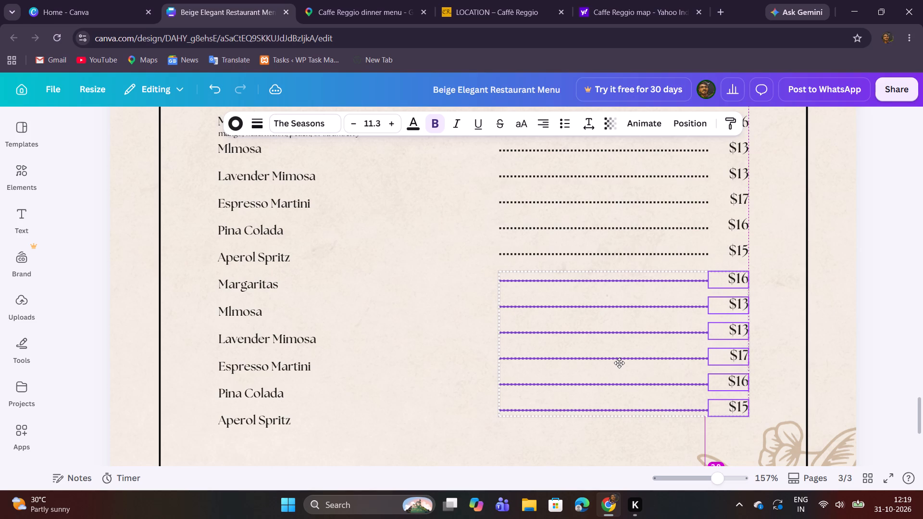
pyautogui.click(476, 380)
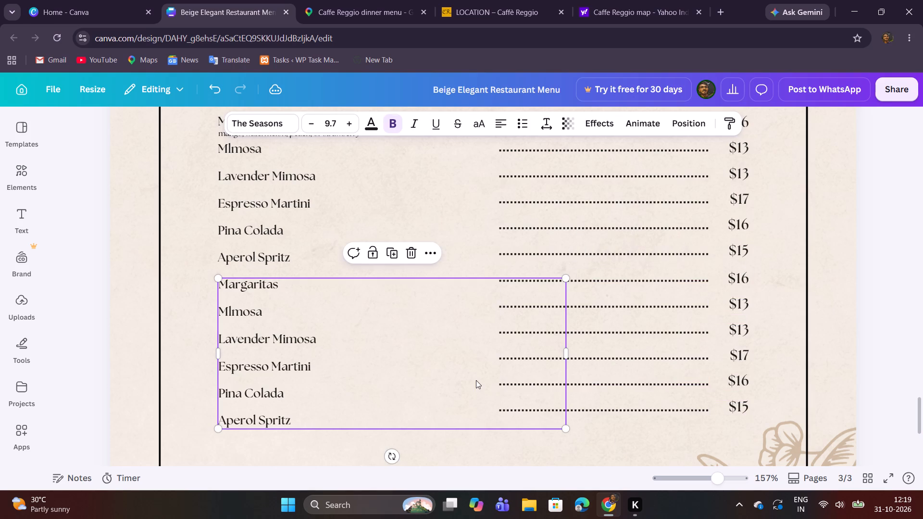
pyautogui.click(600, 462)
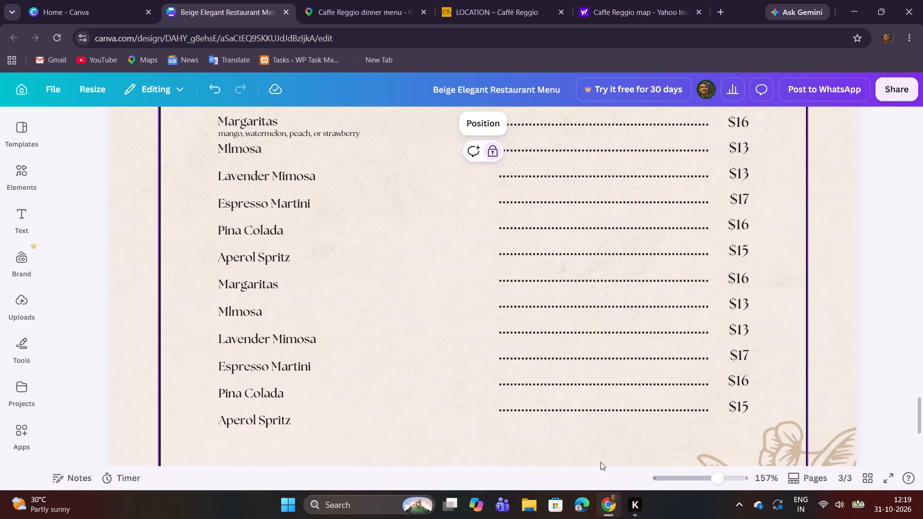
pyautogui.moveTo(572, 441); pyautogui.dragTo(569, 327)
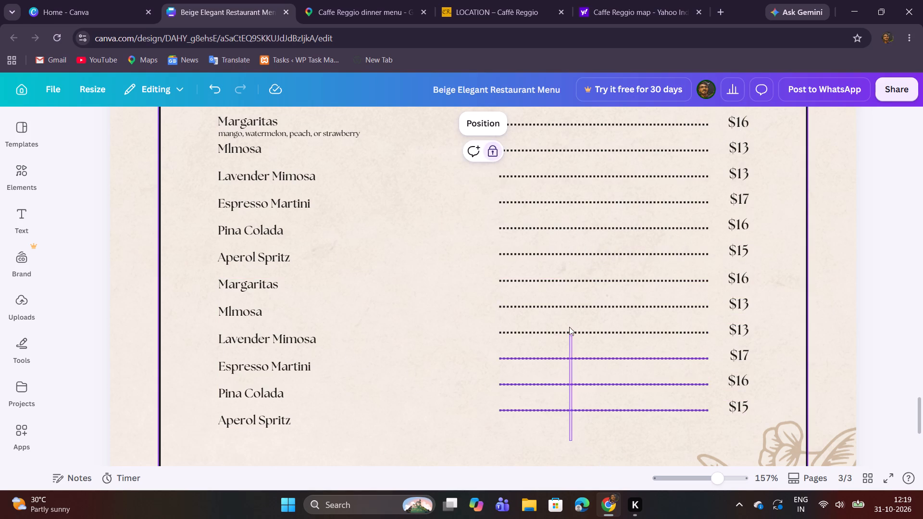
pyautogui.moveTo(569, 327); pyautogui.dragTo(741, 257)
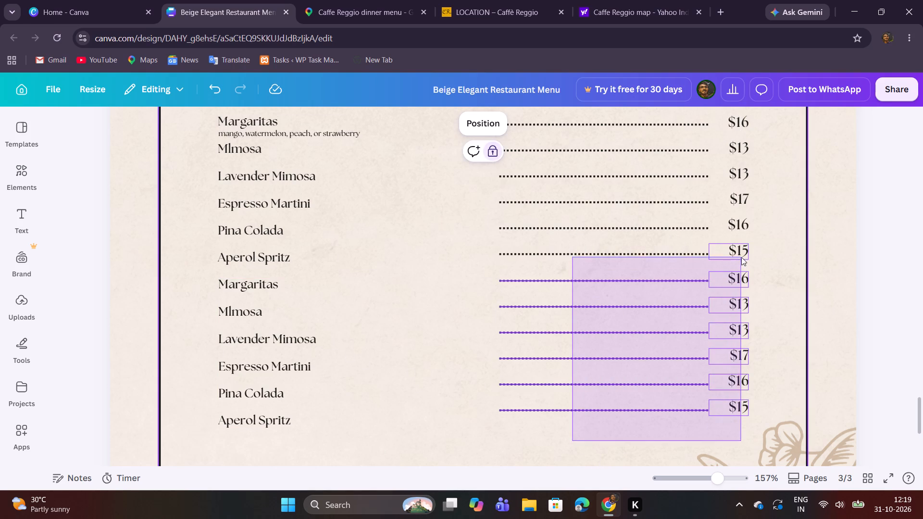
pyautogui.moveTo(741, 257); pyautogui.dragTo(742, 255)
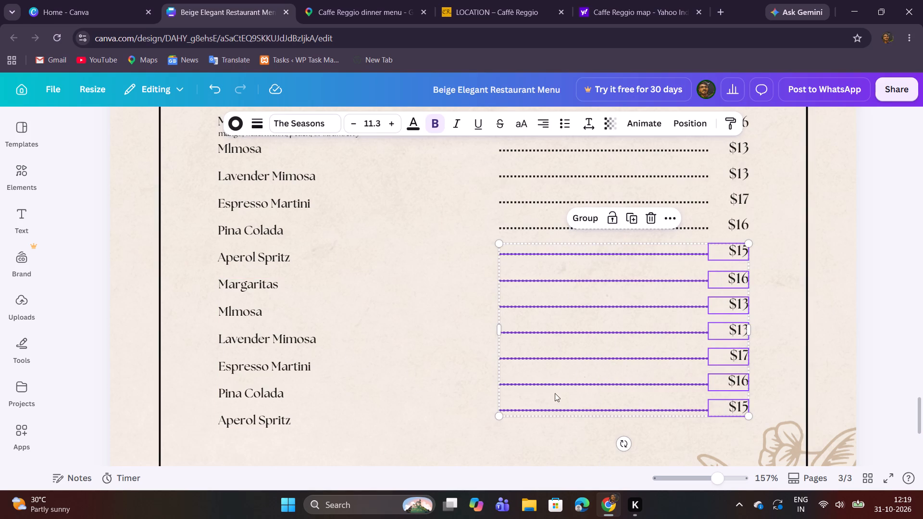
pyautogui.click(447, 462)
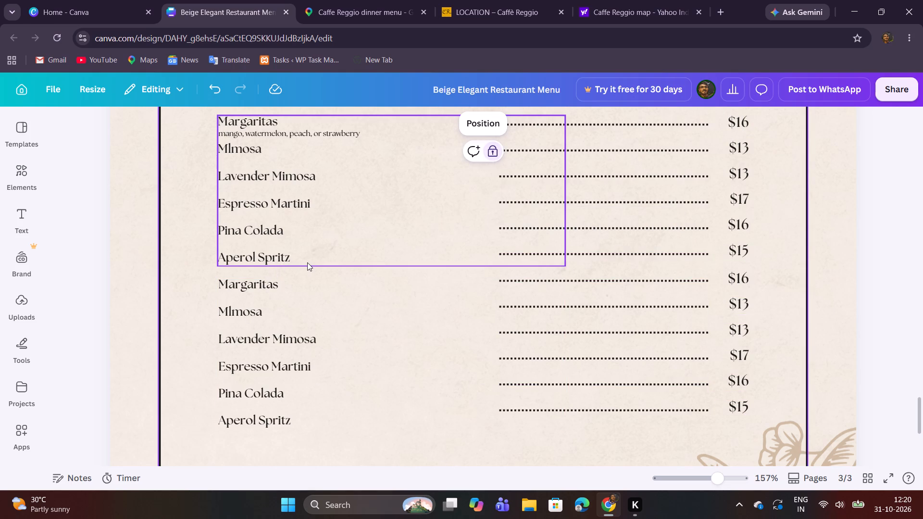
# Move the six duplicated dotted lines and their prices slightly down together to line up with the duplicated cocktail names.
pyautogui.moveTo(772, 275); pyautogui.dragTo(743, 284)
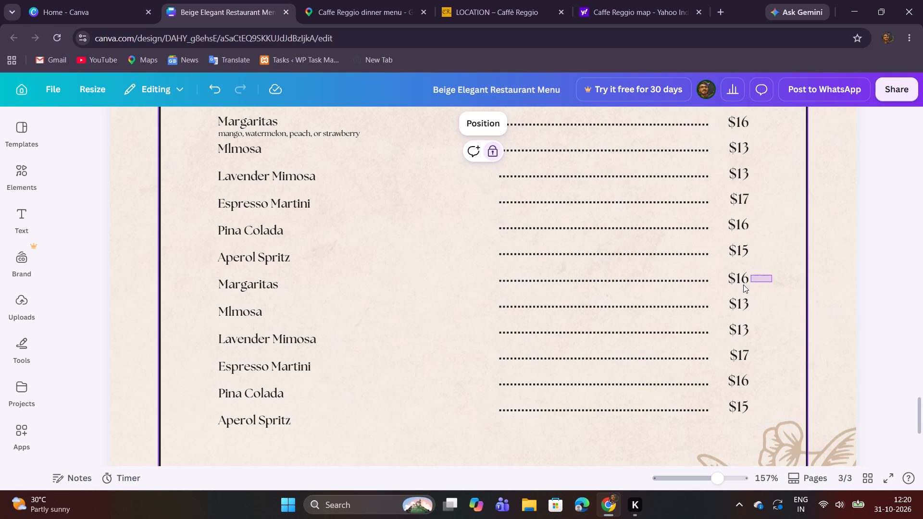
pyautogui.moveTo(743, 284); pyautogui.dragTo(612, 430)
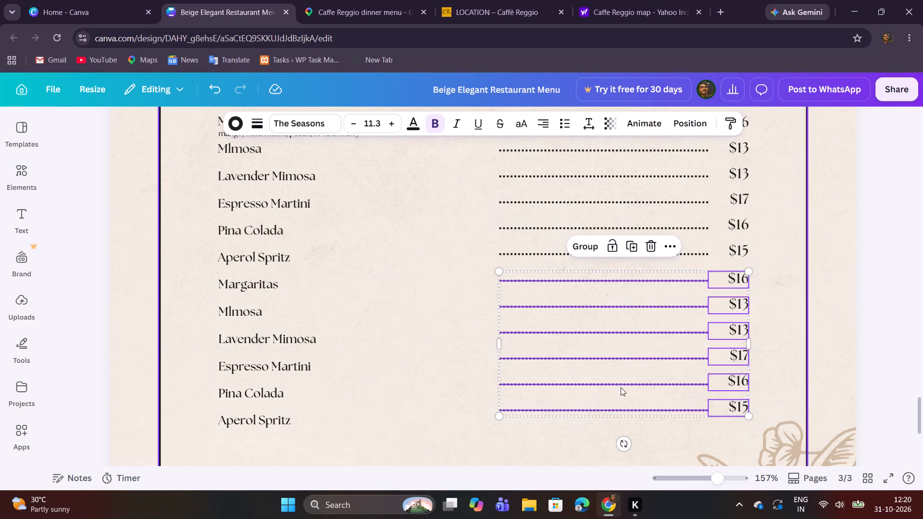
pyautogui.moveTo(620, 387); pyautogui.dragTo(619, 395)
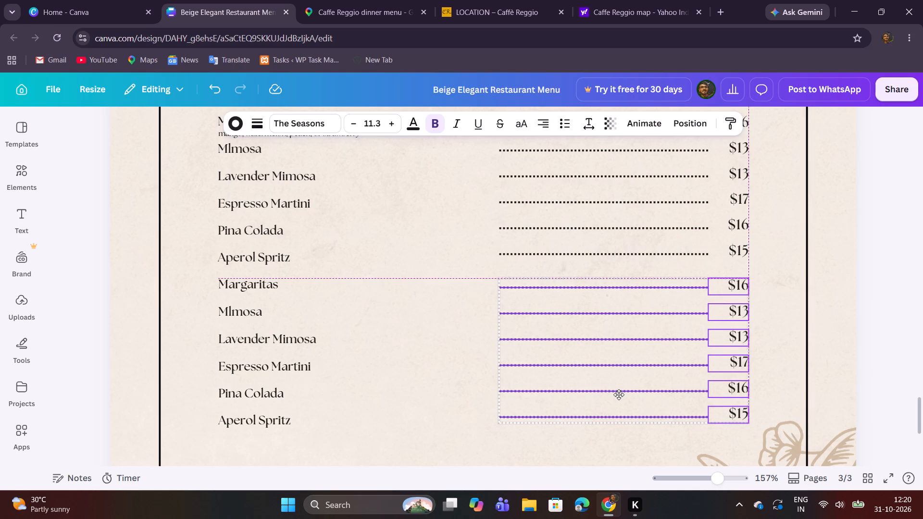
pyautogui.moveTo(619, 395); pyautogui.dragTo(620, 394)
pyautogui.click(801, 327)
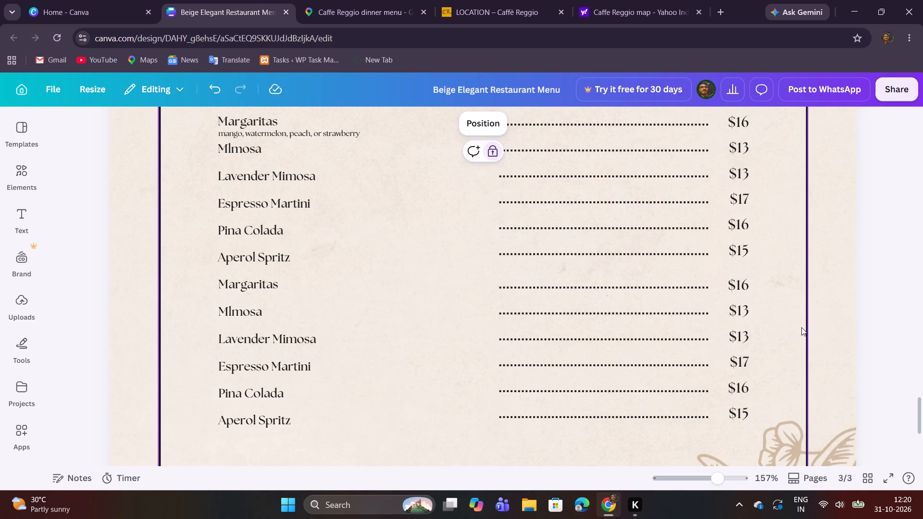
# Compare the extended Cocktails rows with the Google Maps menu photo to identify the cocktails listed after Aperol Spritz.
pyautogui.scroll(-2, 776, 328)
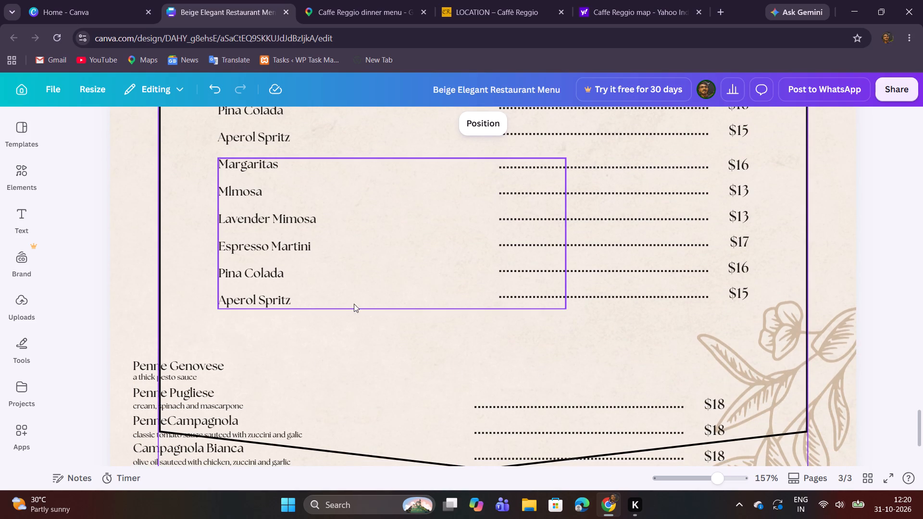
pyautogui.scroll(1, 577, 368)
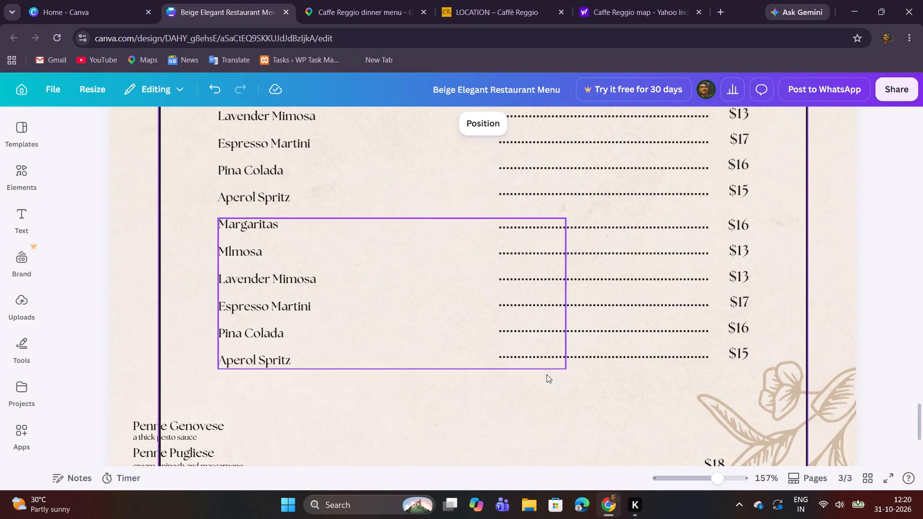
pyautogui.scroll(1, 546, 375)
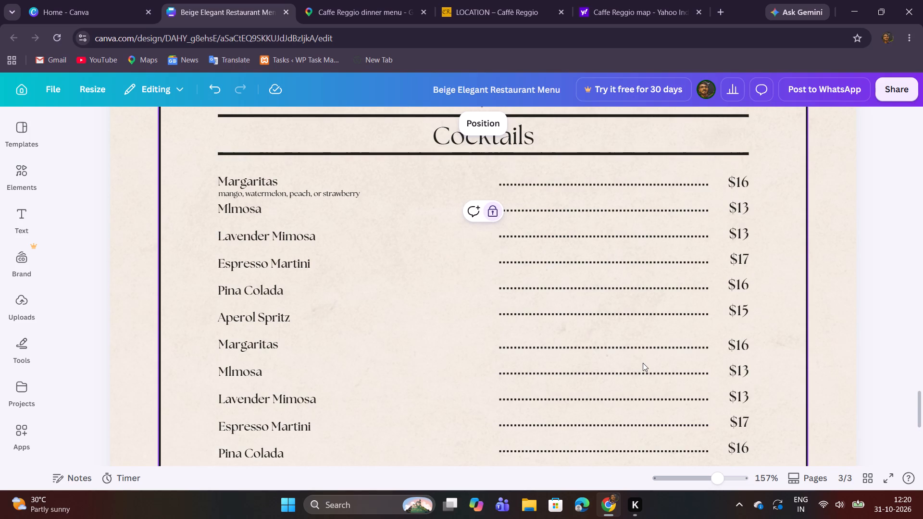
pyautogui.click(342, 6)
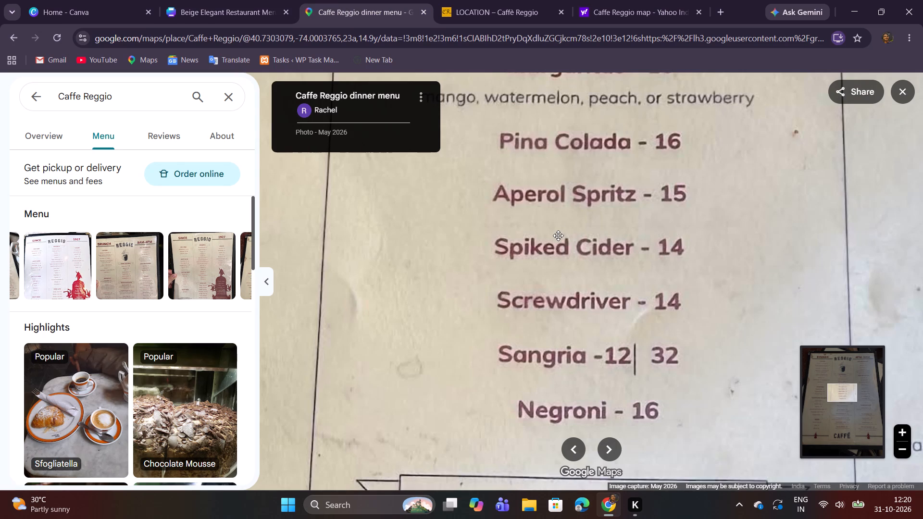
pyautogui.scroll(-1, 558, 235)
pyautogui.moveTo(557, 235); pyautogui.dragTo(556, 247)
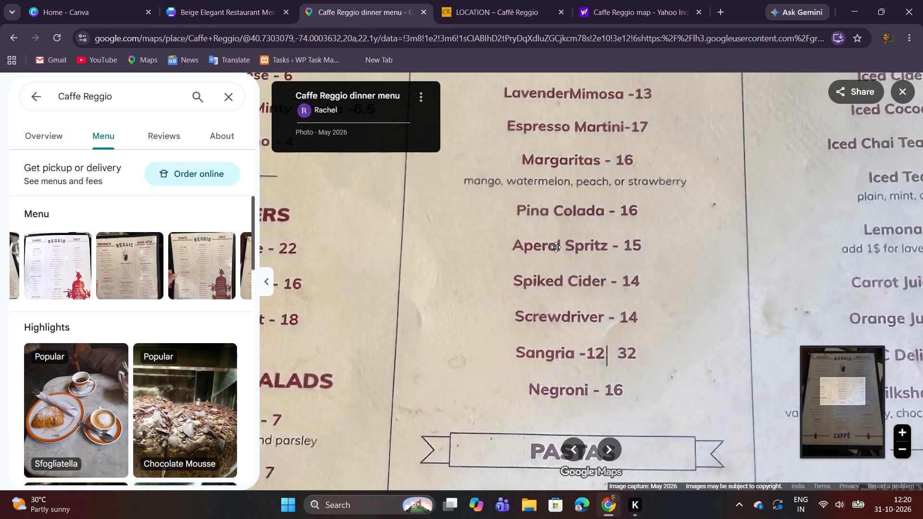
pyautogui.click(236, 2)
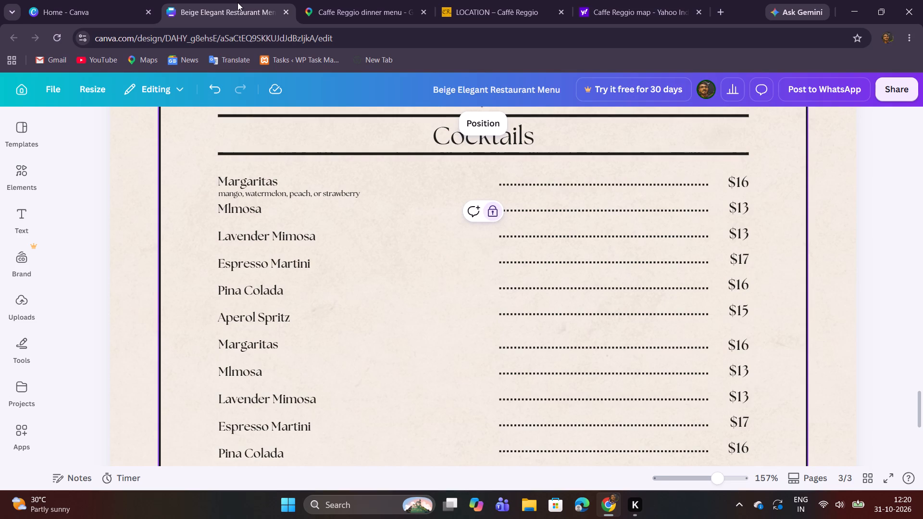
pyautogui.scroll(-1, 340, 266)
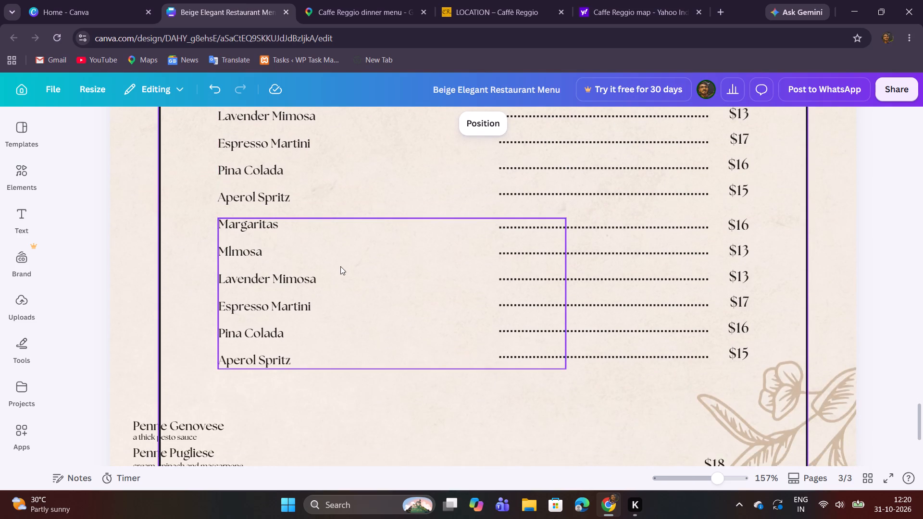
pyautogui.scroll(1, 340, 266)
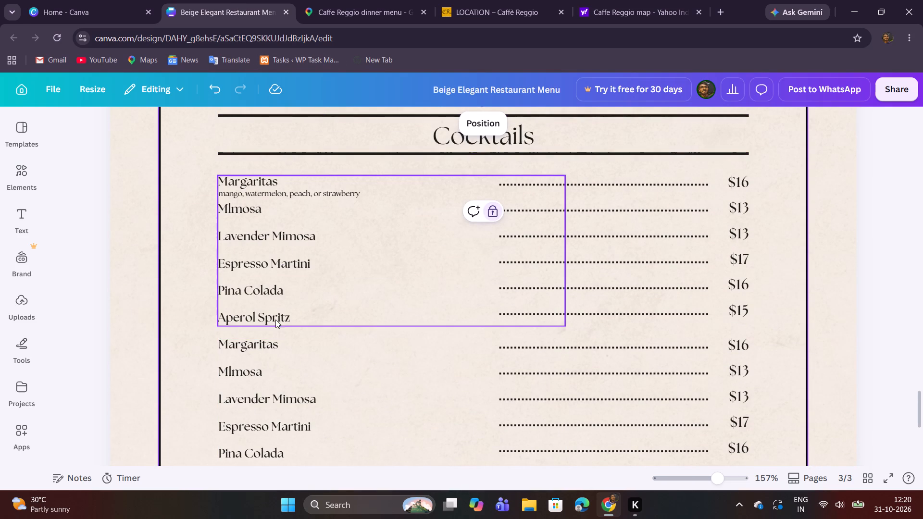
# Replace all the duplicated cocktail names below Aperol Spritz with Spiked Cider, as listed in the Google Maps menu photo.
pyautogui.doubleClick(284, 361)
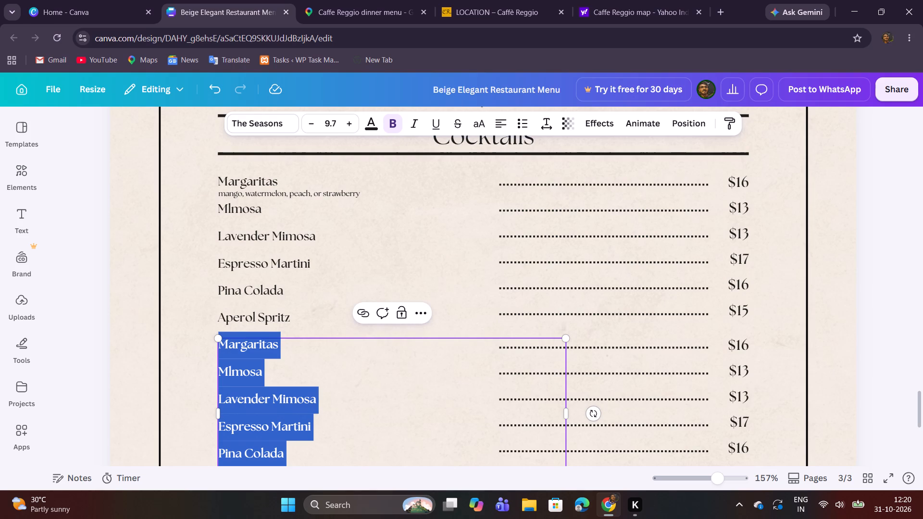
pyautogui.click(381, 1)
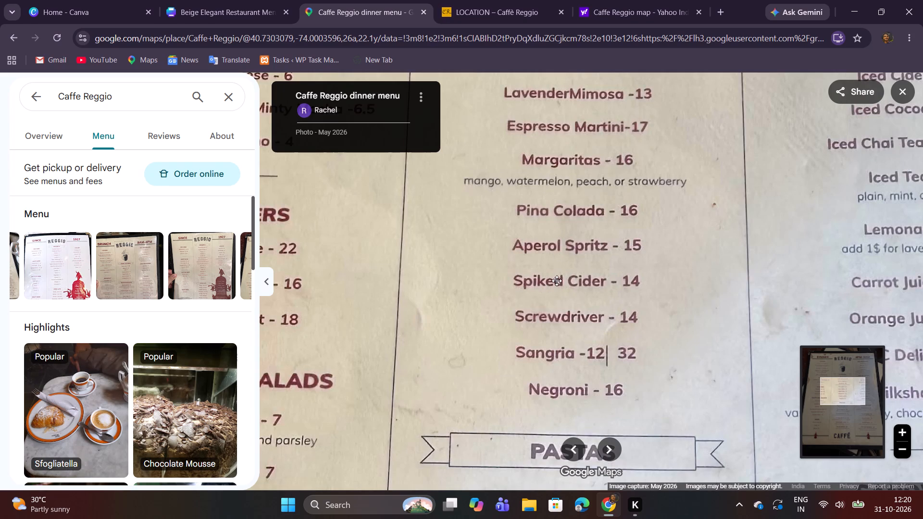
pyautogui.click(201, 13)
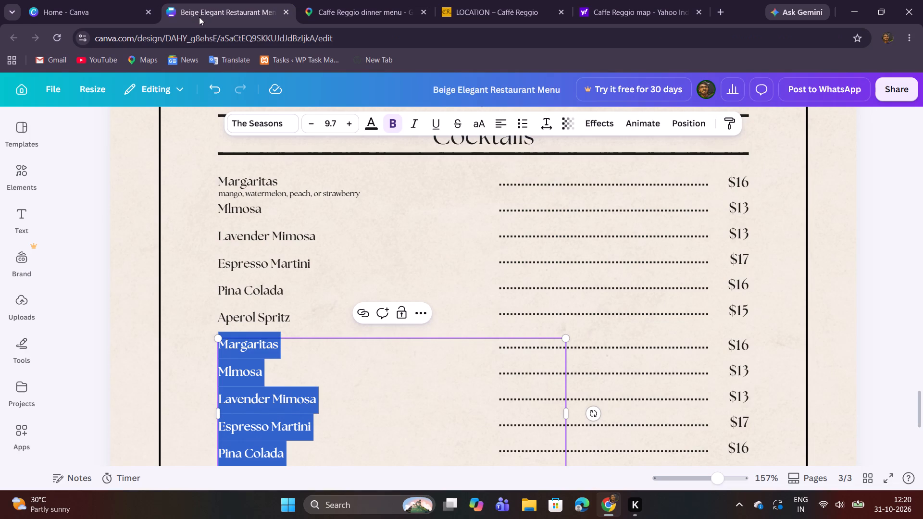
pyautogui.write('Spiked')
pyautogui.press('space')
pyautogui.write('Cider')
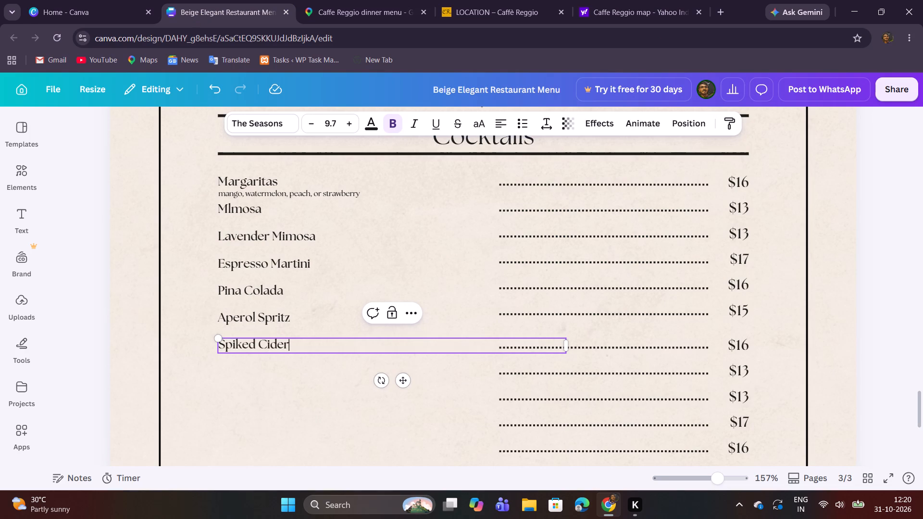
# Check Spiked Cider's price in the menu photo and set the price on its row to $14.
pyautogui.click(344, 0)
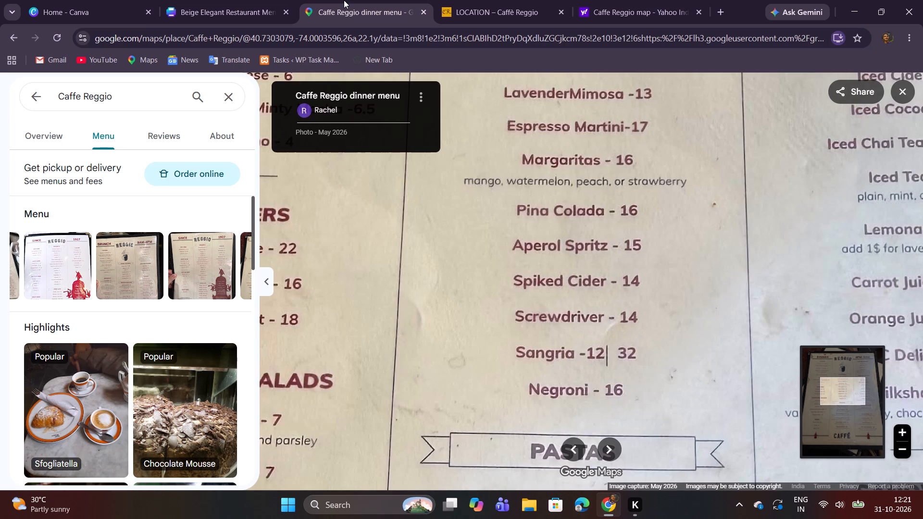
pyautogui.click(249, 0)
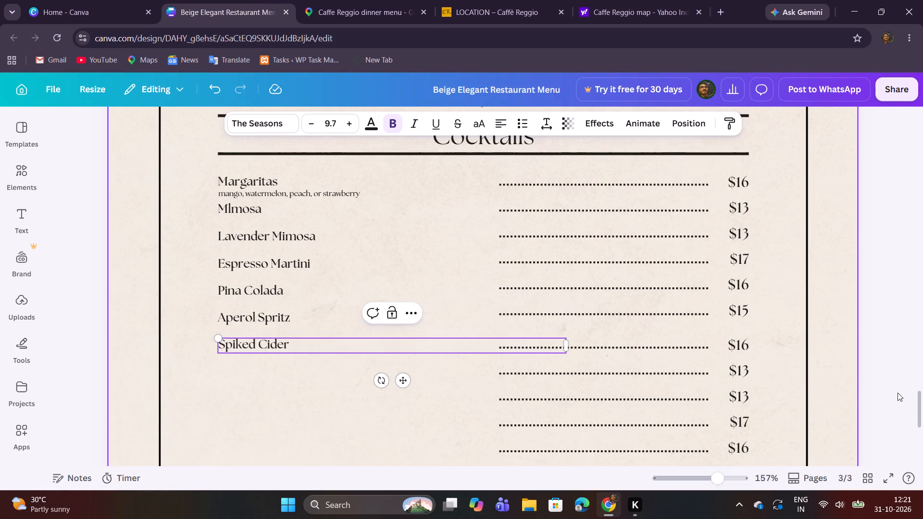
pyautogui.click(733, 347)
pyautogui.doubleClick(734, 347)
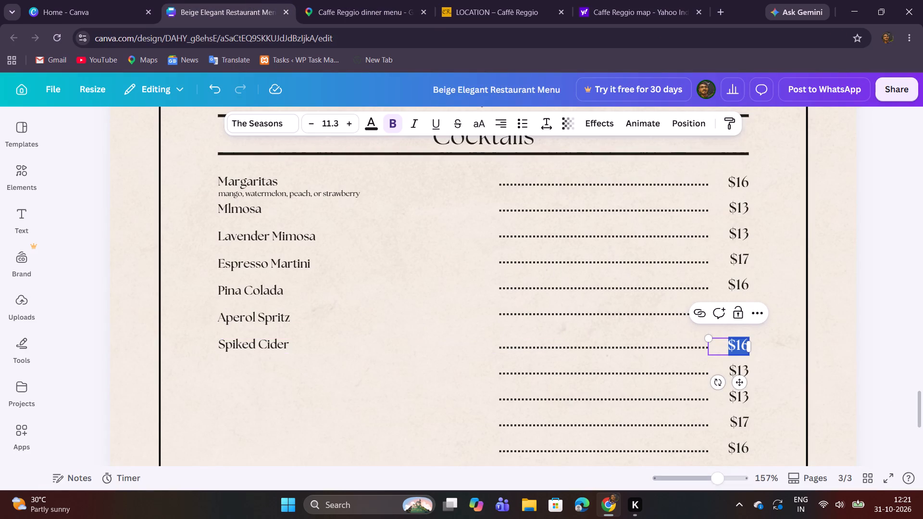
pyautogui.tripleClick(737, 348)
pyautogui.moveTo(738, 349); pyautogui.dragTo(748, 349)
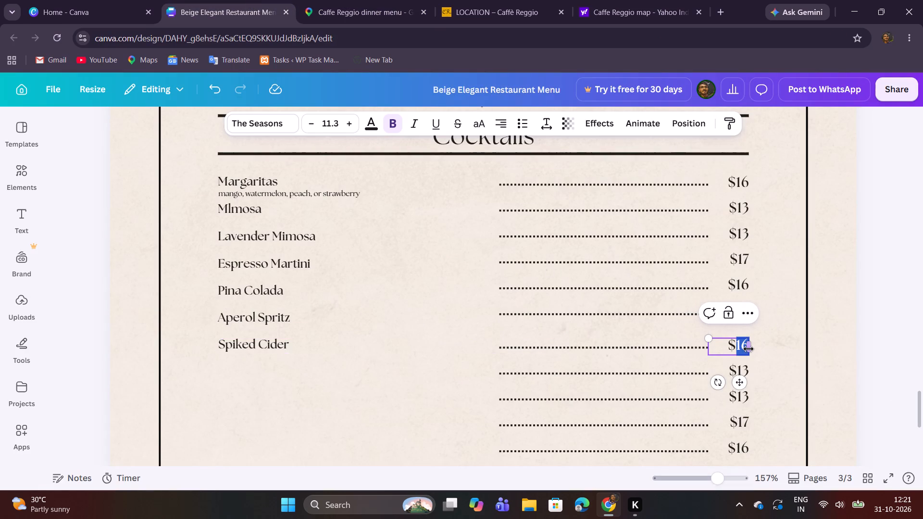
pyautogui.moveTo(748, 349); pyautogui.dragTo(749, 349)
pyautogui.write('14')
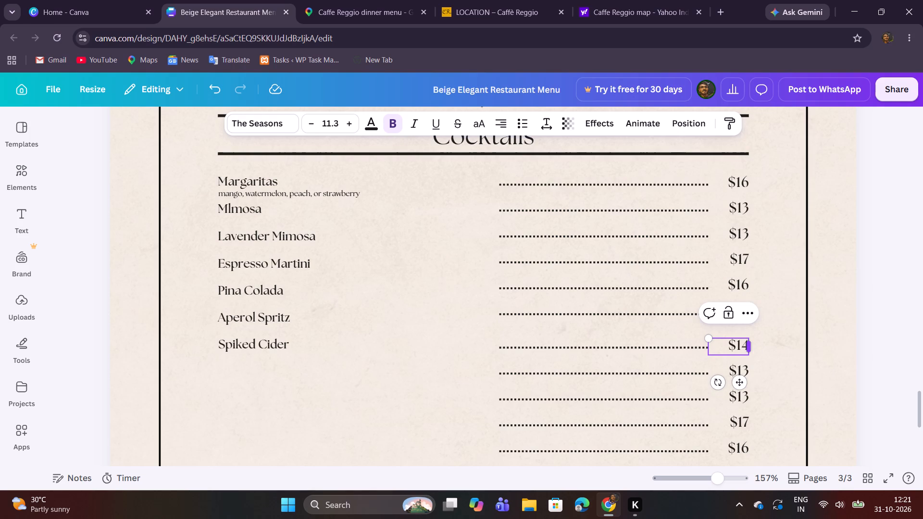
pyautogui.click(837, 274)
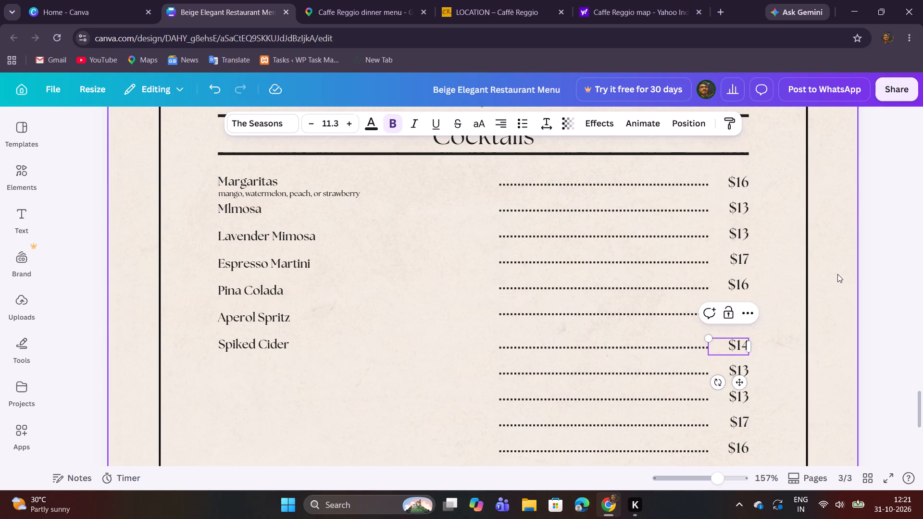
# Add Screwdriver from the menu photo on a new line below Spiked Cider, followed by an empty line.
pyautogui.scroll(-2, 837, 274)
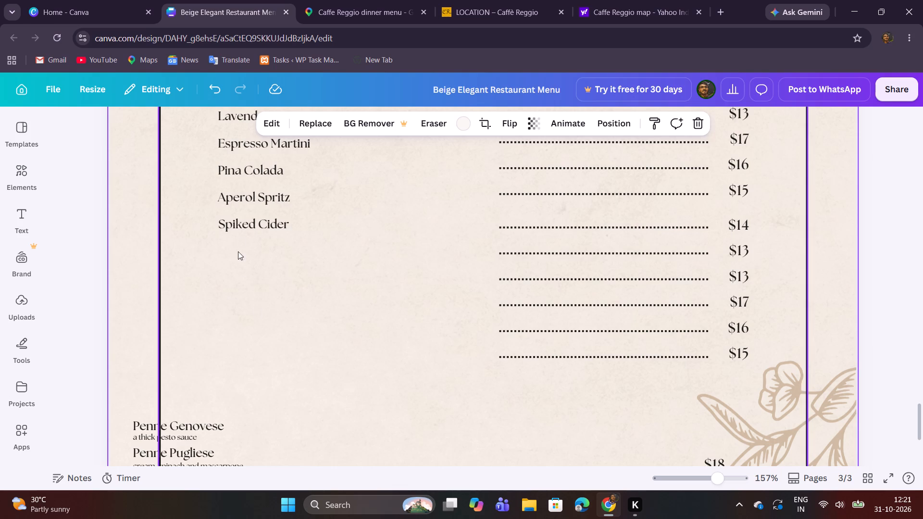
pyautogui.click(284, 222)
pyautogui.click(312, 233)
pyautogui.click(314, 226)
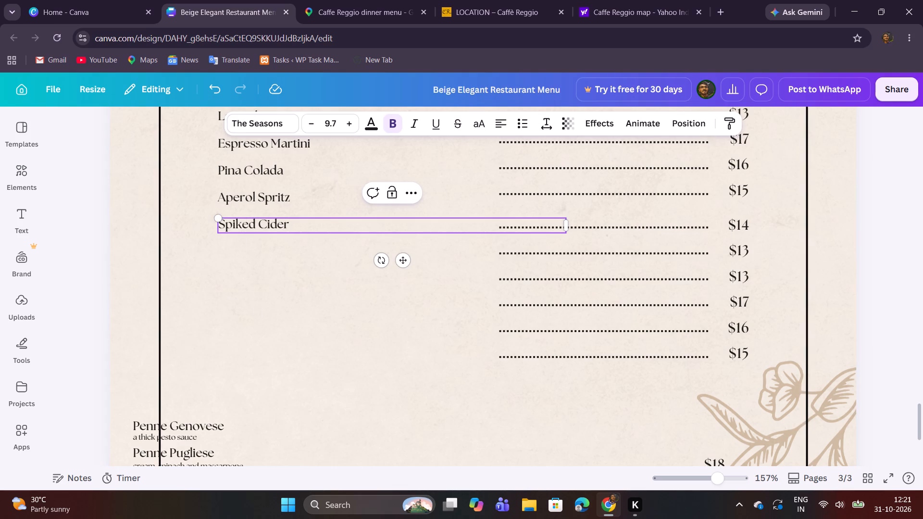
pyautogui.press('Return')
pyautogui.click(328, 11)
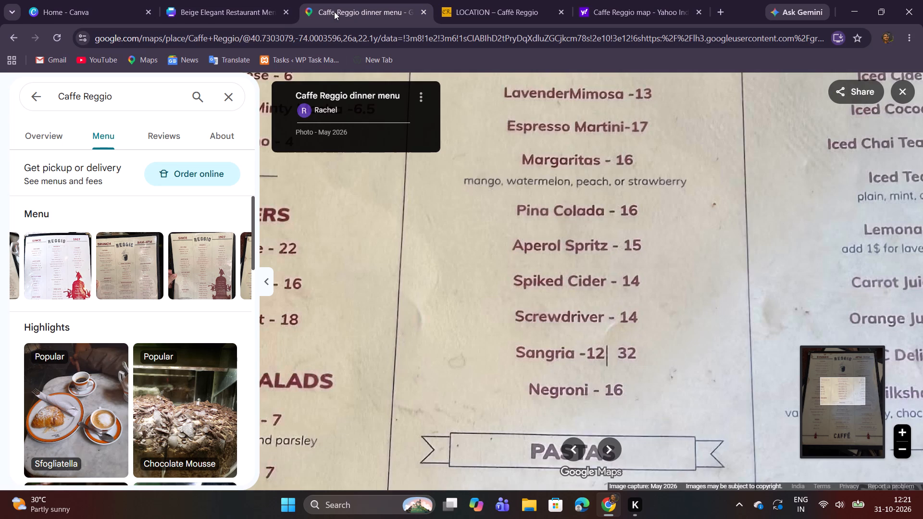
pyautogui.click(217, 0)
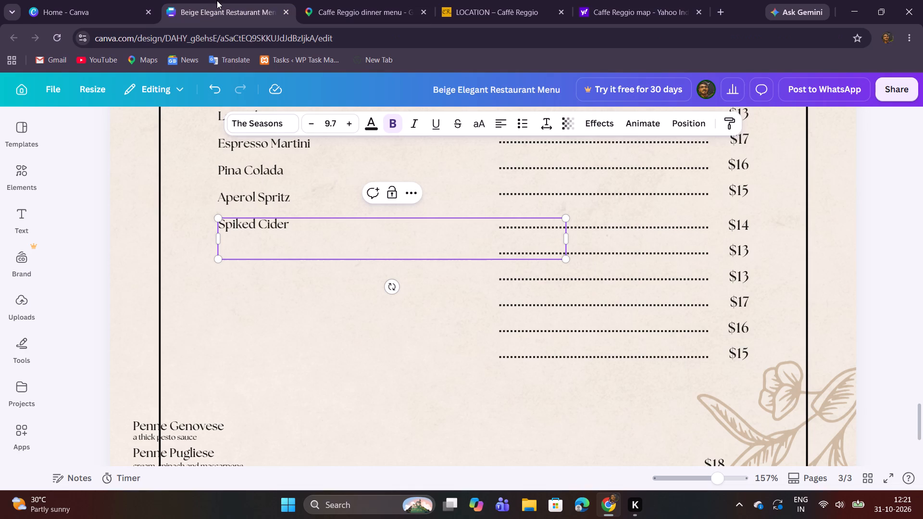
pyautogui.write('Screw')
pyautogui.write('driver')
pyautogui.press('Return')
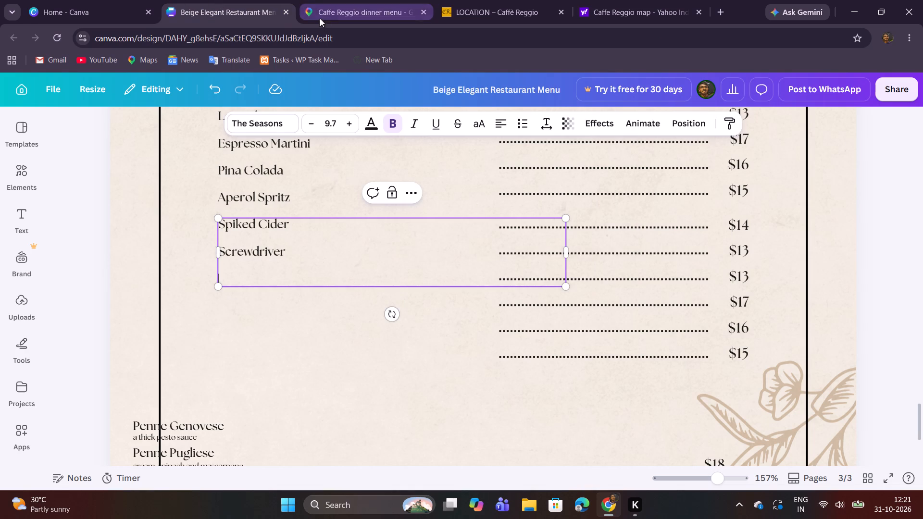
# Check Screwdriver's price in the menu photo and set the price on its row to $14.
pyautogui.click(320, 12)
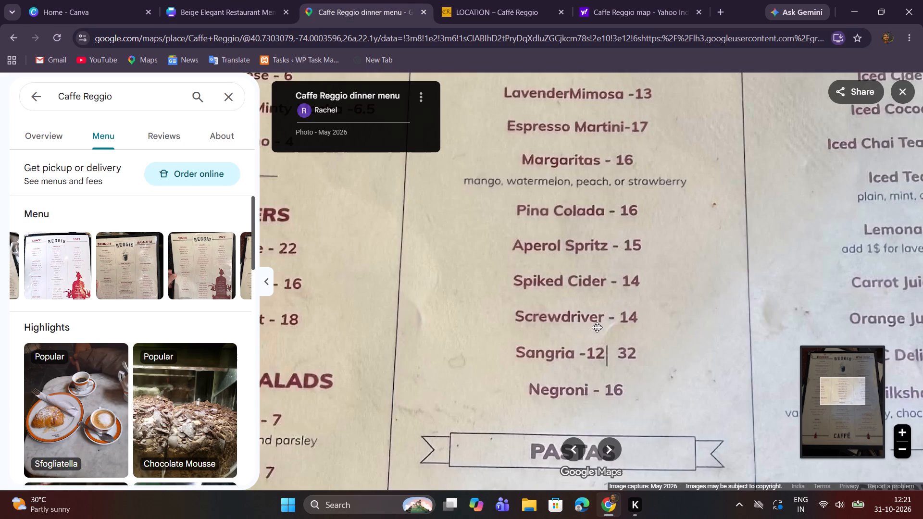
pyautogui.click(242, 11)
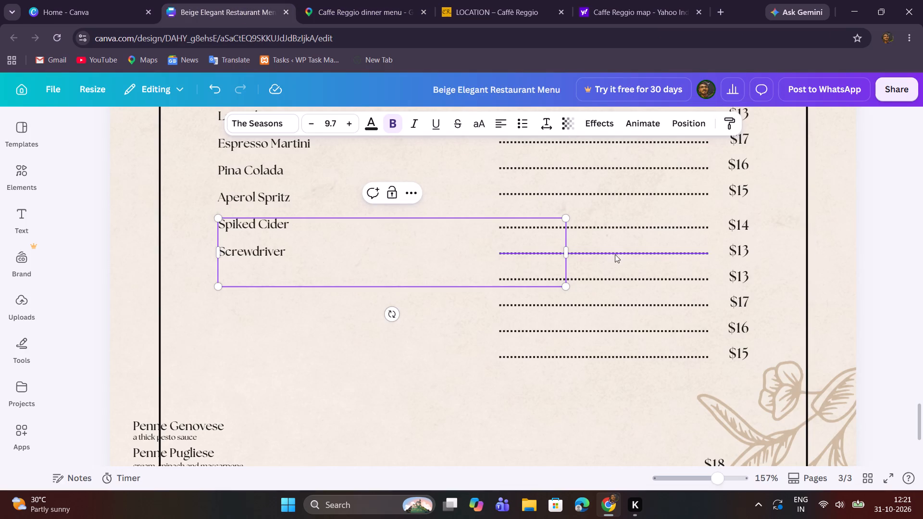
pyautogui.click(735, 256)
pyautogui.tripleClick(738, 253)
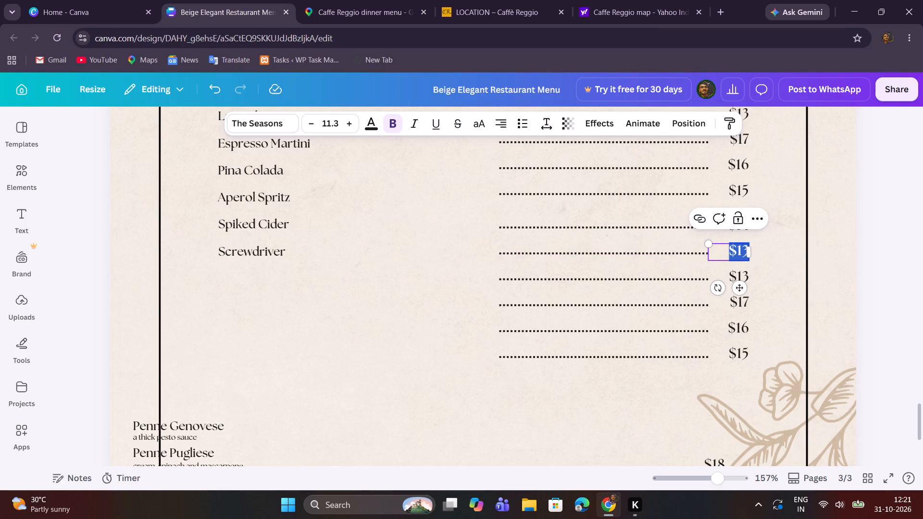
pyautogui.click(738, 257)
pyautogui.click(738, 258)
pyautogui.doubleClick(737, 259)
pyautogui.write('14')
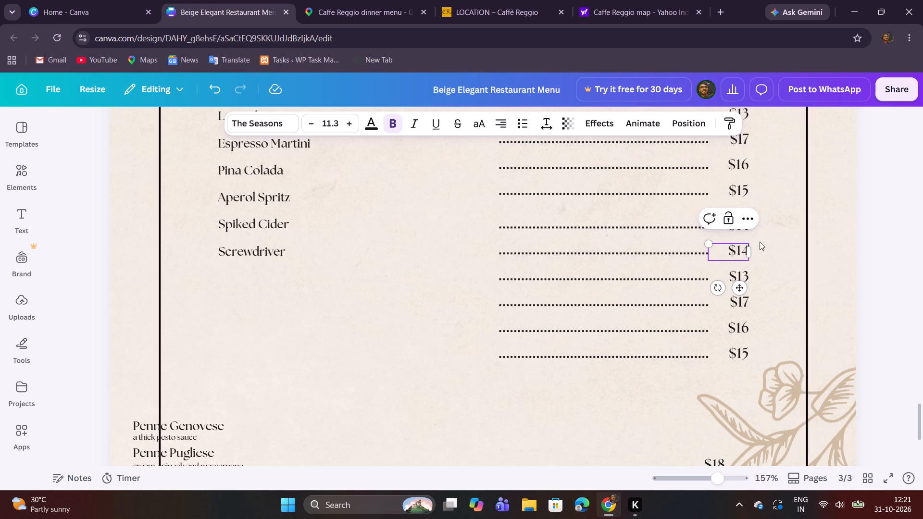
pyautogui.click(771, 243)
# Add Sangria from the menu photo on the line below Screwdriver, followed by an empty line.
pyautogui.click(371, 0)
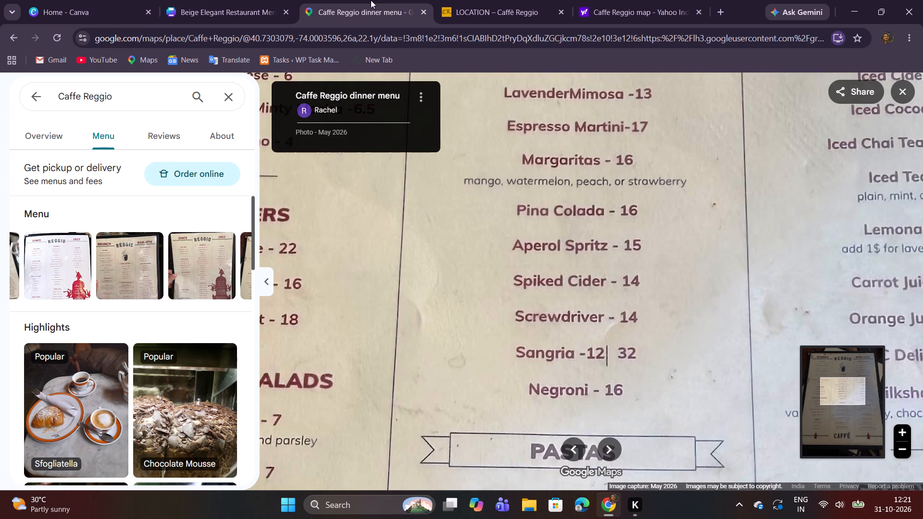
pyautogui.click(265, 0)
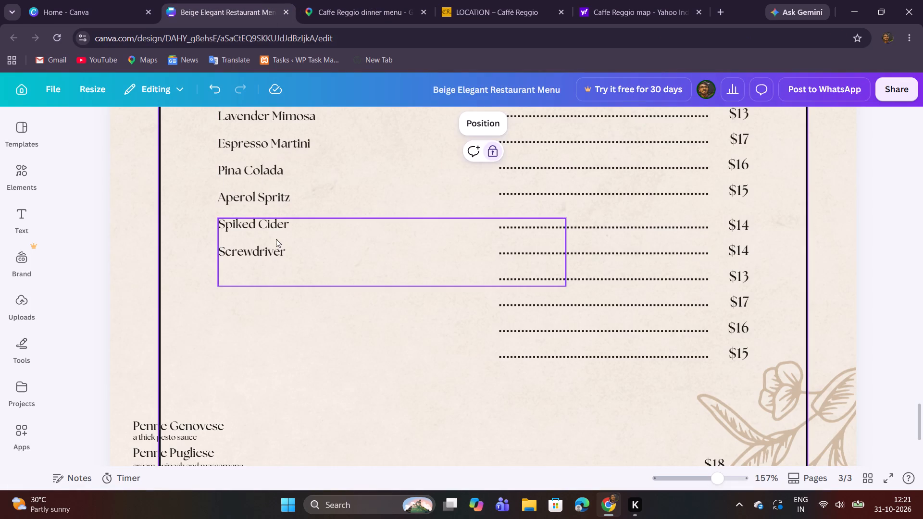
pyautogui.click(278, 249)
pyautogui.click(280, 267)
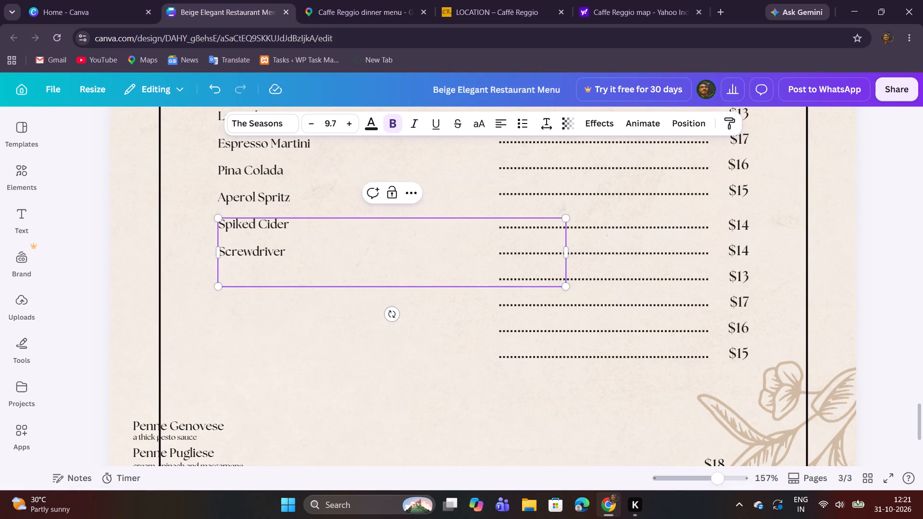
pyautogui.write('Sangria')
pyautogui.press('Return')
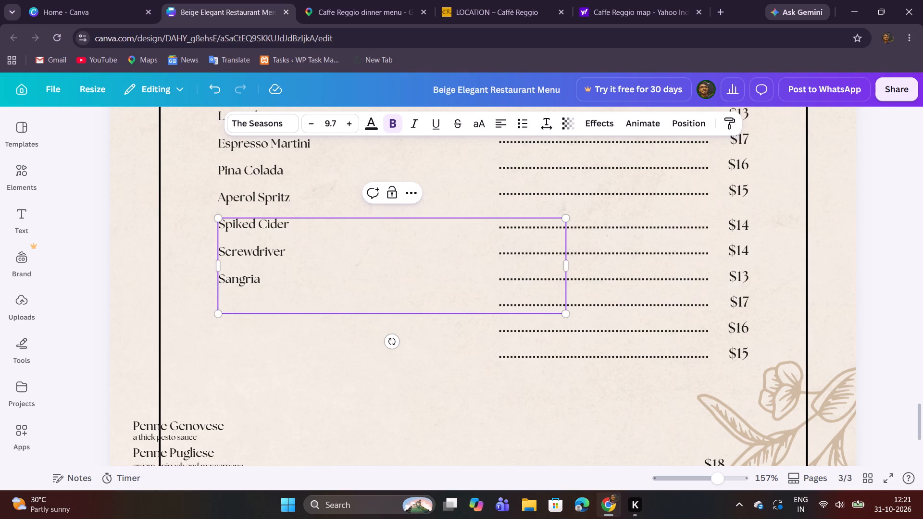
# Set Sangria's price to $12/$32 as in the menu photo, widening its price text box so both prices fit on one line.
pyautogui.click(350, 9)
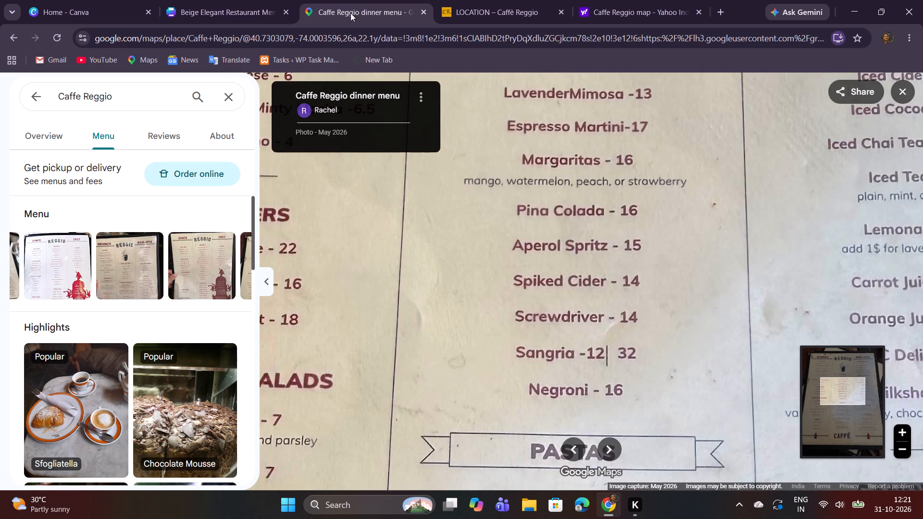
pyautogui.click(252, 8)
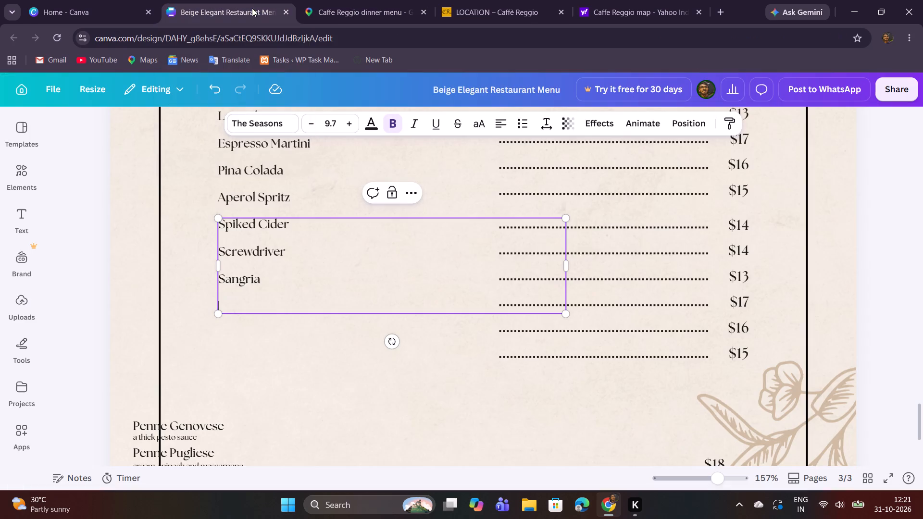
pyautogui.doubleClick(740, 278)
pyautogui.click(740, 278)
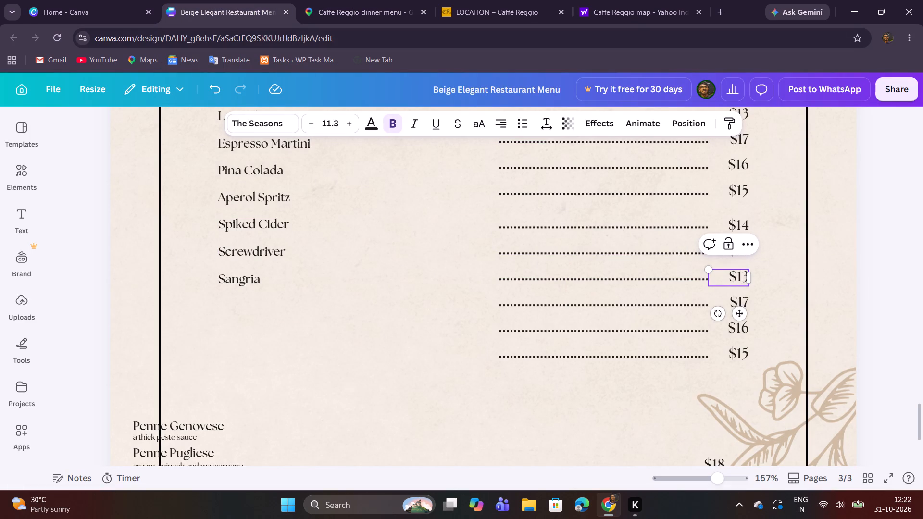
pyautogui.moveTo(738, 280); pyautogui.dragTo(752, 281)
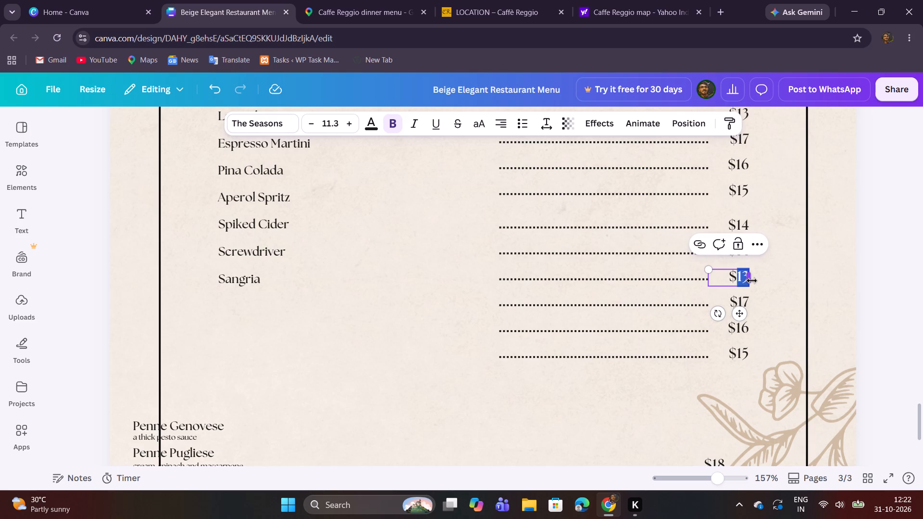
pyautogui.write('12')
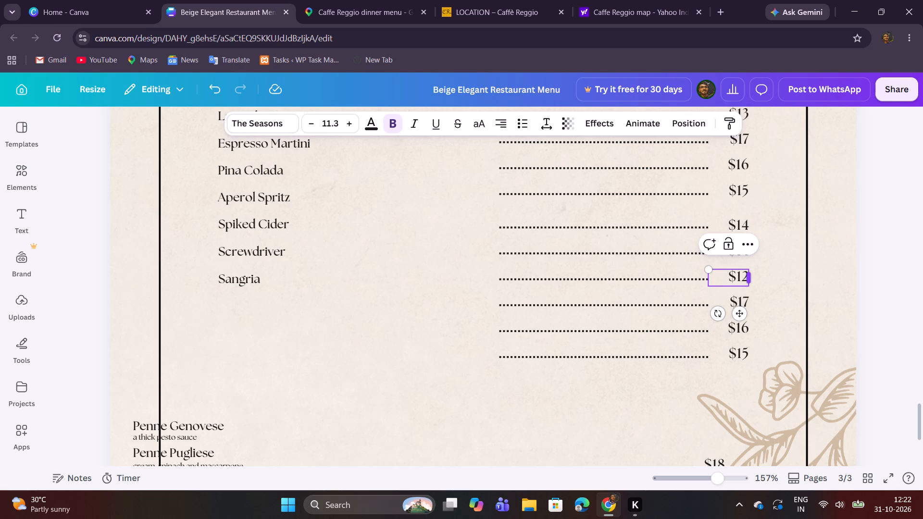
pyautogui.moveTo(752, 281); pyautogui.dragTo(760, 279)
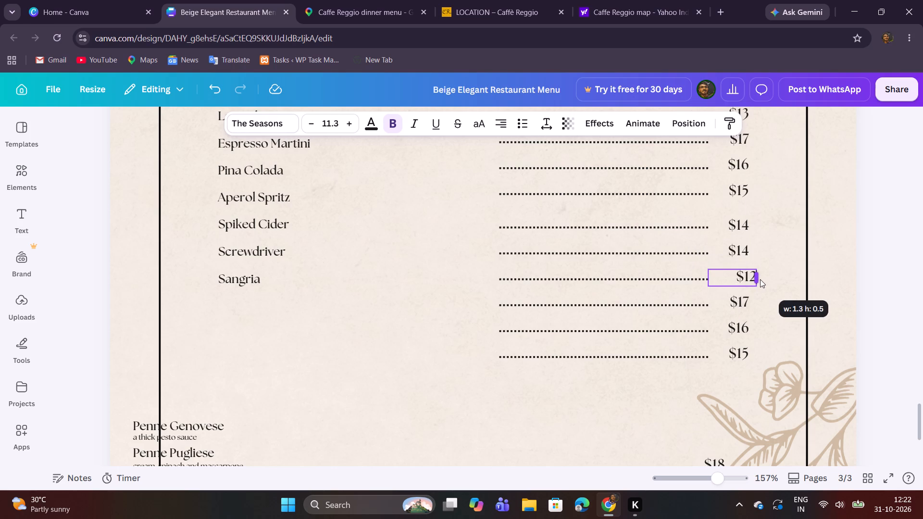
pyautogui.moveTo(760, 279); pyautogui.dragTo(766, 279)
pyautogui.click(760, 279)
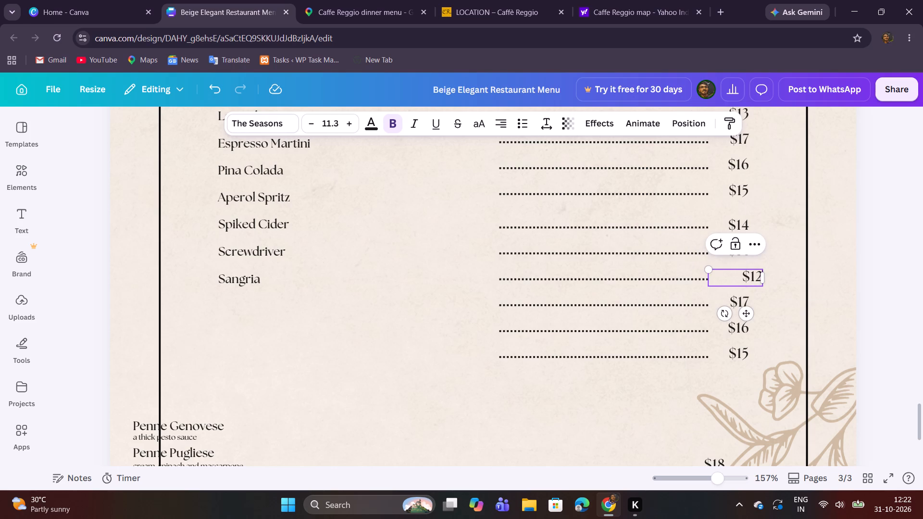
pyautogui.click(757, 281)
pyautogui.press('Right')
pyautogui.press('/')
pyautogui.write('$32')
pyautogui.click(787, 306)
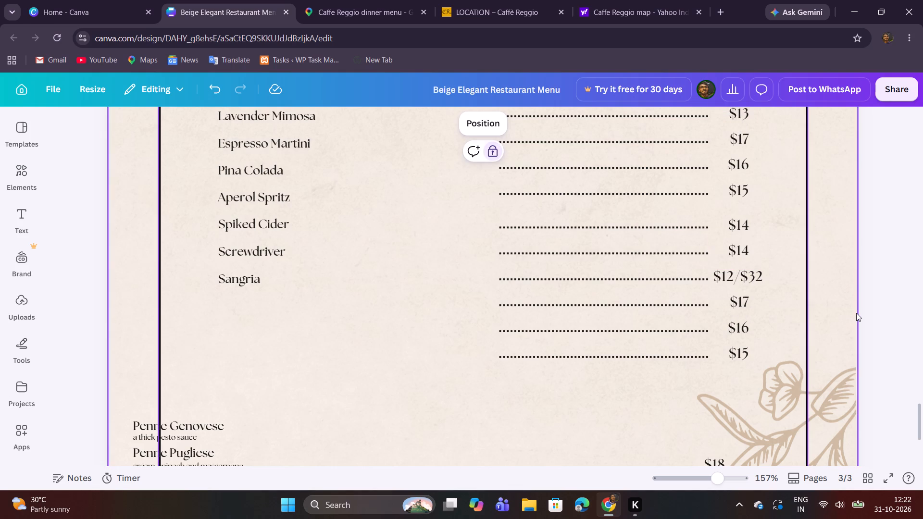
# Widen Sangria's $12/$32 price text box to about 1.9 so its text starts in line with the other cocktail prices.
pyautogui.click(746, 275)
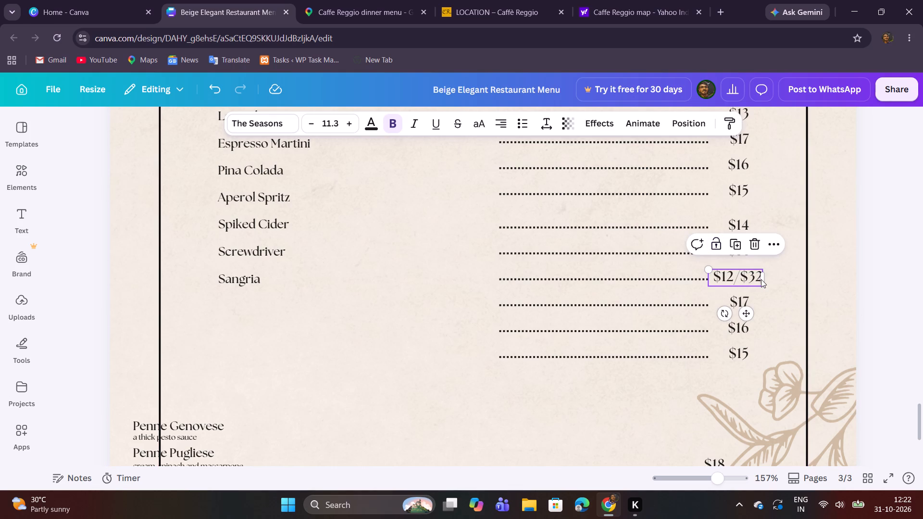
pyautogui.moveTo(764, 278); pyautogui.dragTo(777, 277)
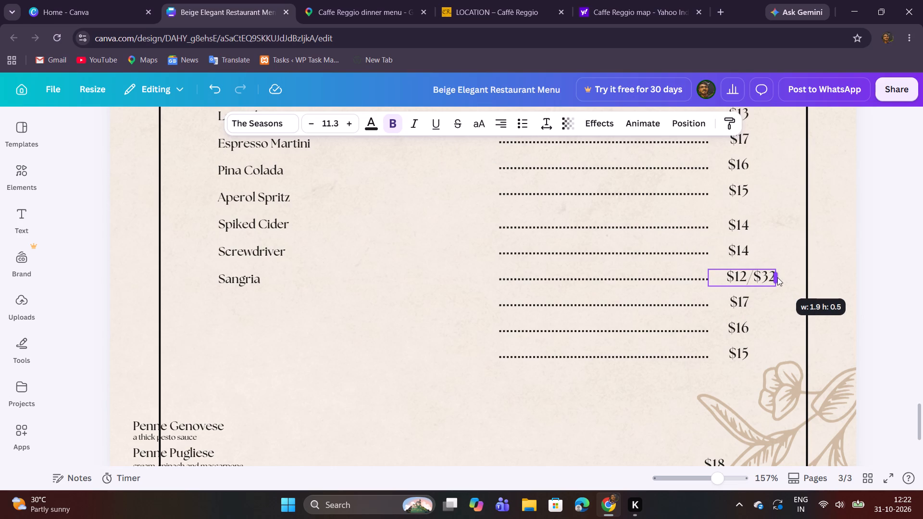
pyautogui.moveTo(777, 277); pyautogui.dragTo(779, 276)
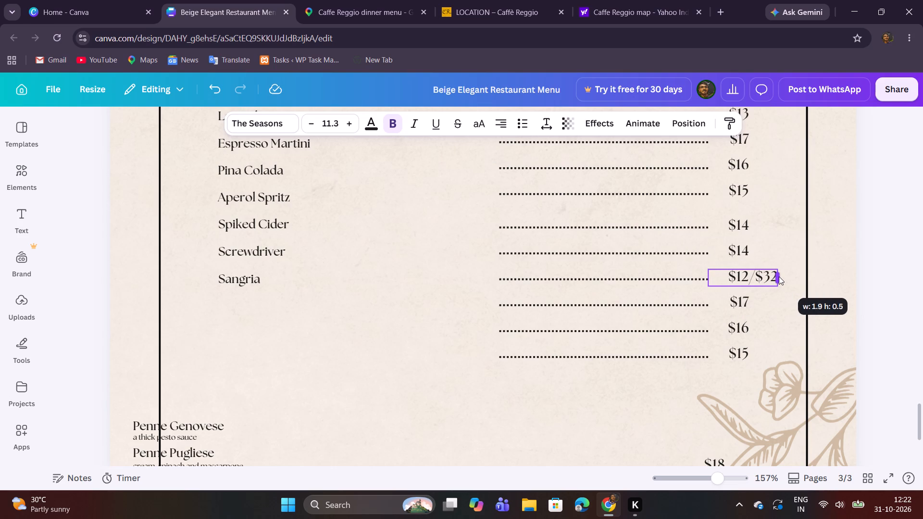
pyautogui.moveTo(779, 276); pyautogui.dragTo(778, 276)
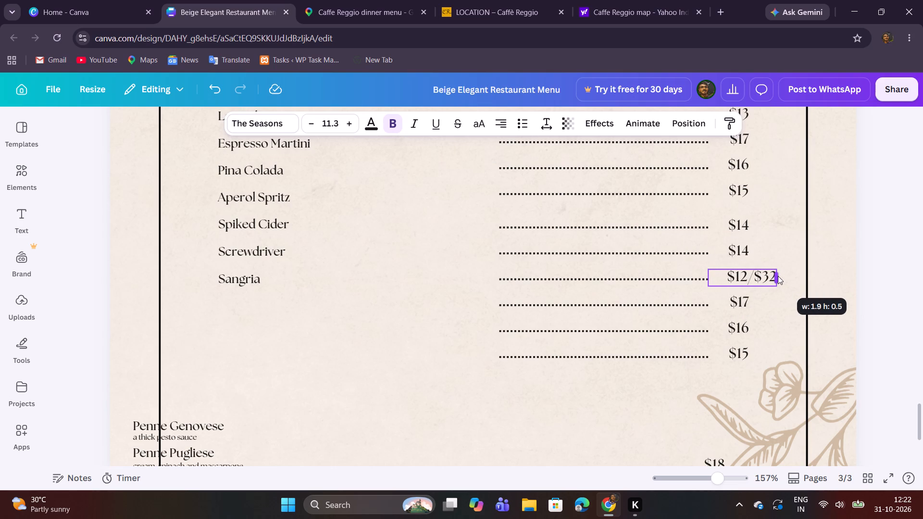
pyautogui.moveTo(778, 276); pyautogui.dragTo(781, 278)
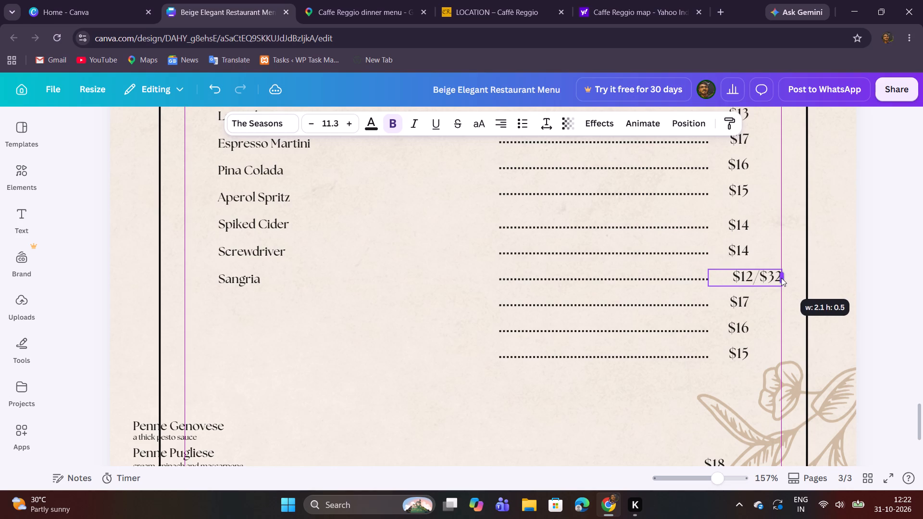
pyautogui.moveTo(781, 278); pyautogui.dragTo(778, 278)
pyautogui.click(779, 325)
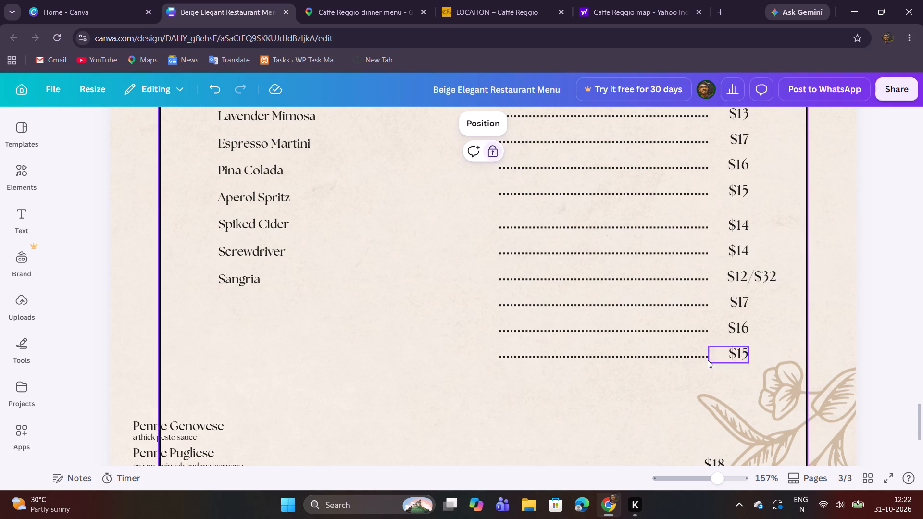
# Add Negroni from the menu photo on the empty line below Sangria.
pyautogui.click(289, 297)
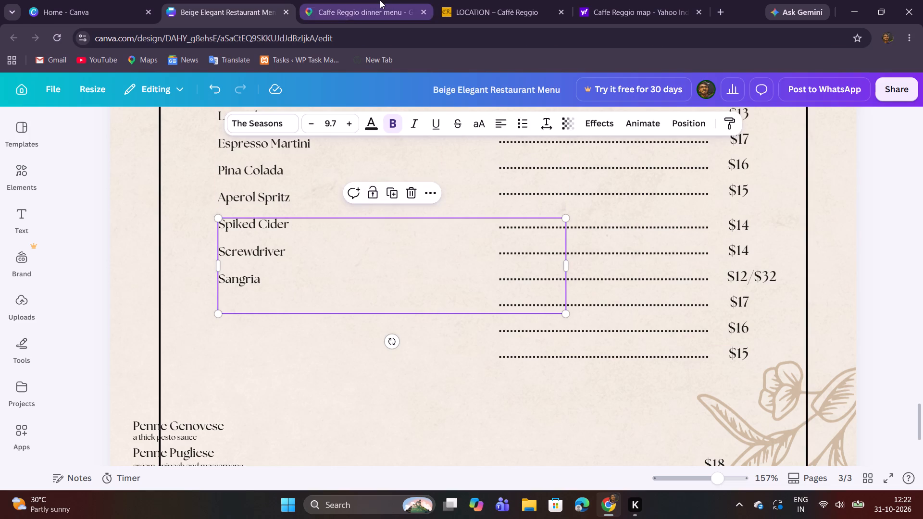
pyautogui.click(380, 0)
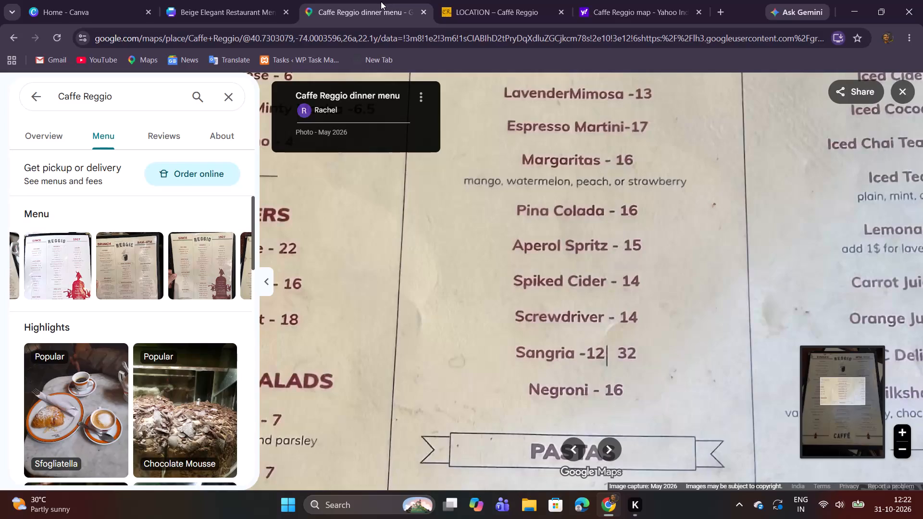
pyautogui.click(264, 0)
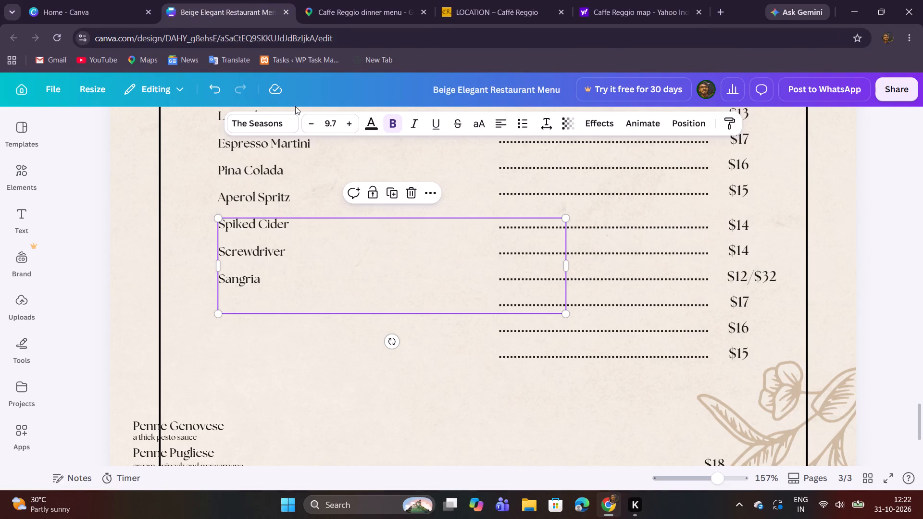
pyautogui.click(286, 300)
pyautogui.click(282, 302)
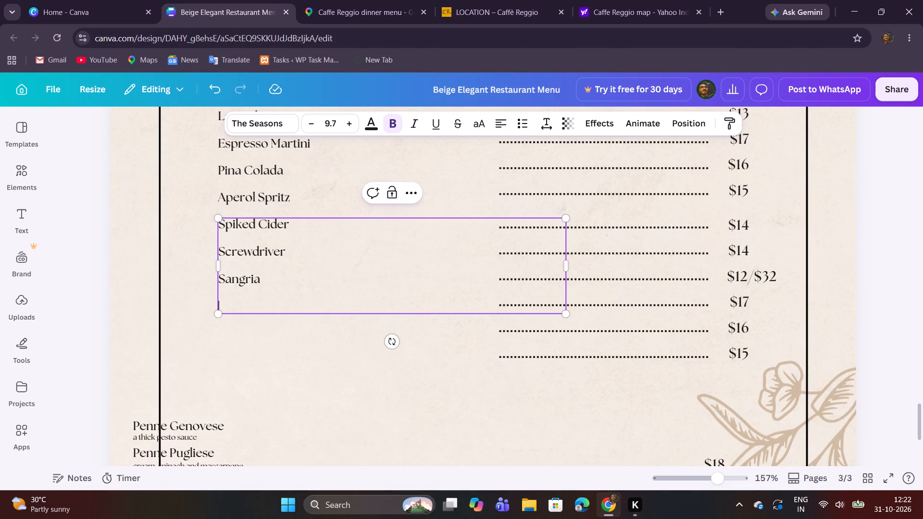
pyautogui.write('Negroni')
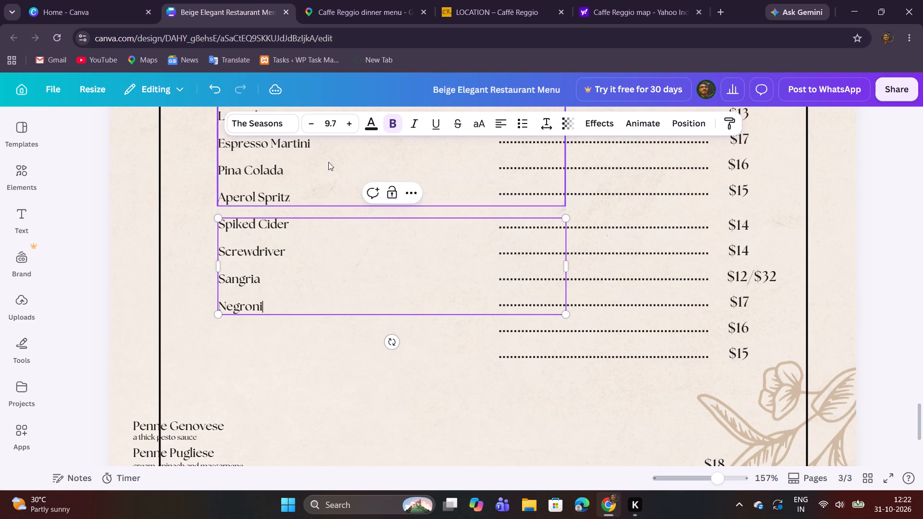
# Check Negroni's price in the menu photo and set the price on its row to $16.
pyautogui.click(364, 3)
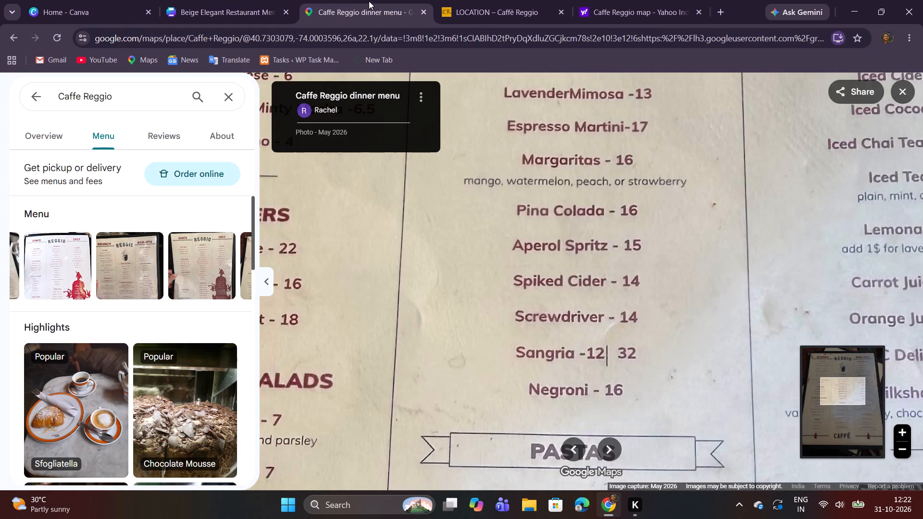
pyautogui.click(252, 0)
pyautogui.doubleClick(739, 308)
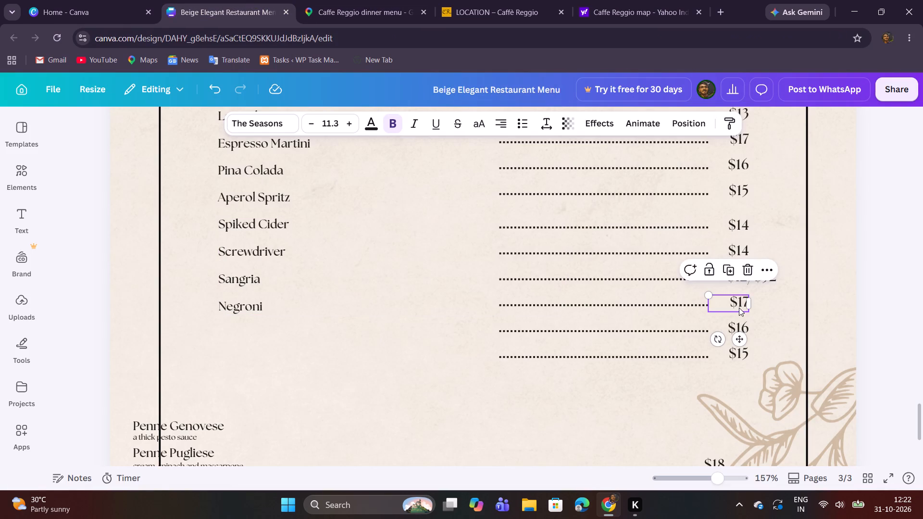
pyautogui.click(739, 305)
pyautogui.click(741, 304)
pyautogui.doubleClick(739, 304)
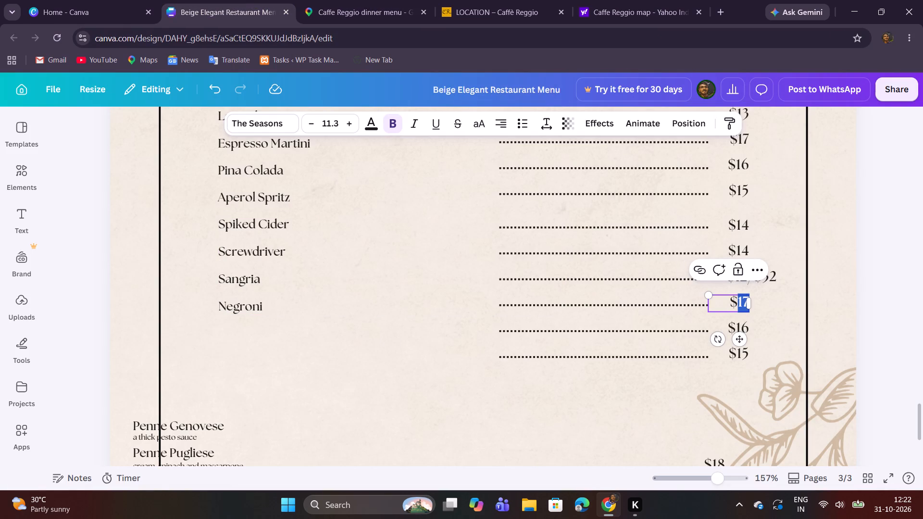
pyautogui.write('16')
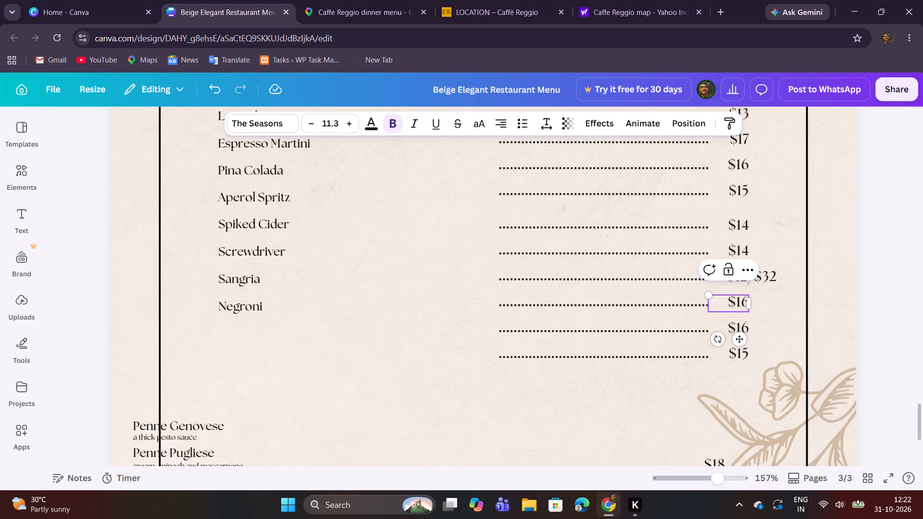
pyautogui.click(506, 428)
# Delete the two unused dotted lines and their $16 and $15 prices below the Negroni row.
pyautogui.moveTo(624, 376); pyautogui.dragTo(791, 330)
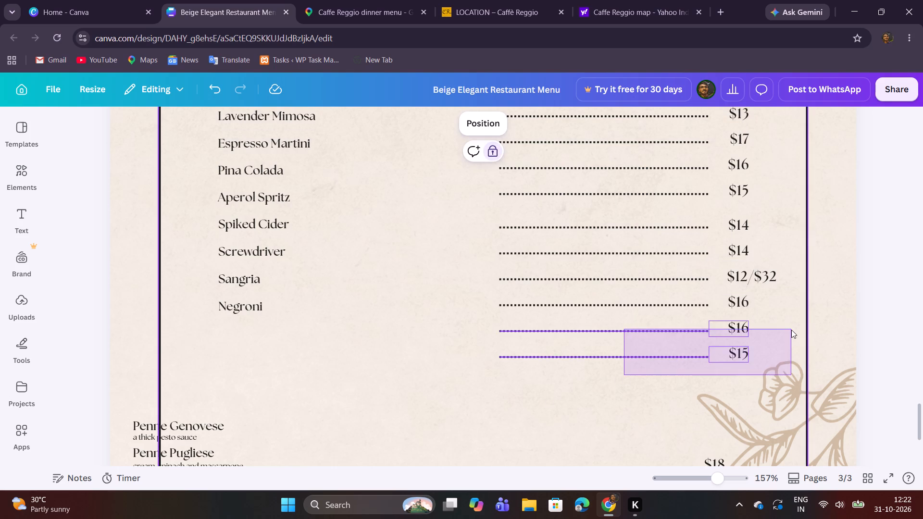
pyautogui.moveTo(791, 330); pyautogui.dragTo(791, 328)
pyautogui.click(644, 299)
pyautogui.scroll(-1, 623, 379)
pyautogui.scroll(2, 599, 375)
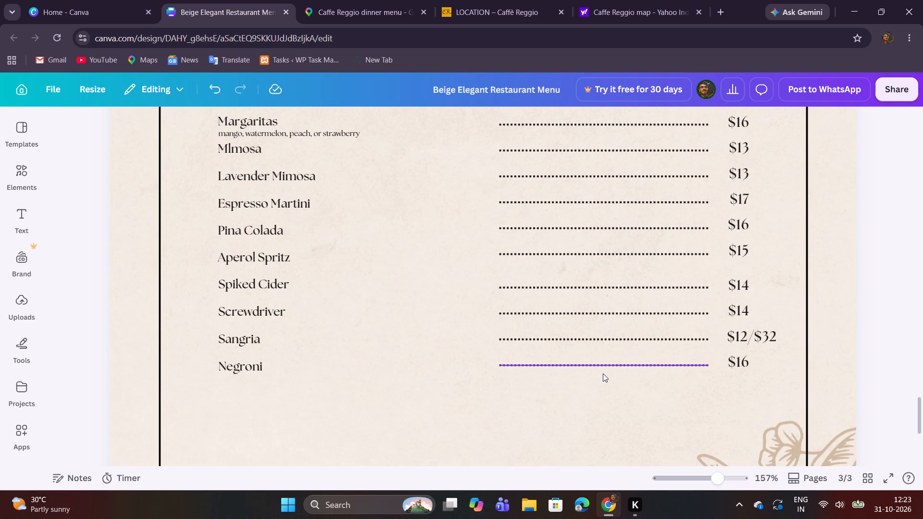
# Delete the leftover text box of pasta names, Penne Genovese to Ravioli alPesto, at the bottom of page 3.
pyautogui.click(703, 476)
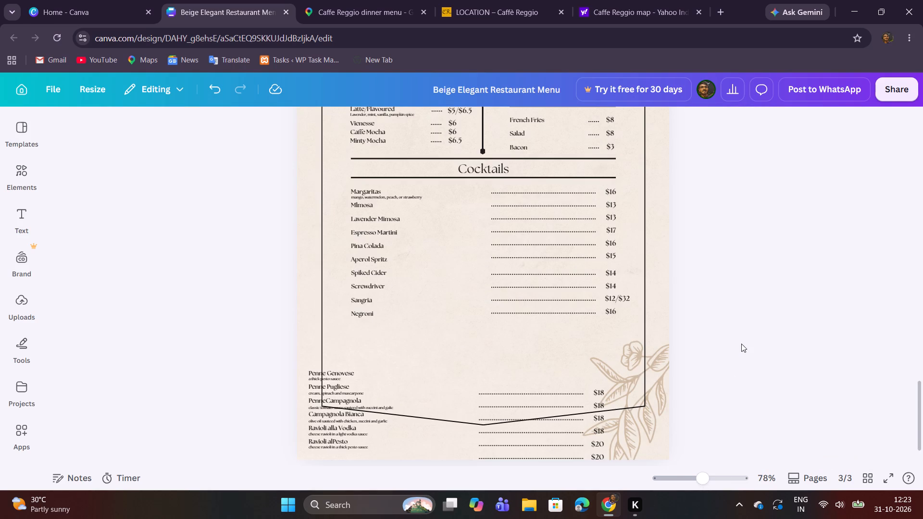
pyautogui.scroll(2, 741, 344)
pyautogui.scroll(-3, 737, 328)
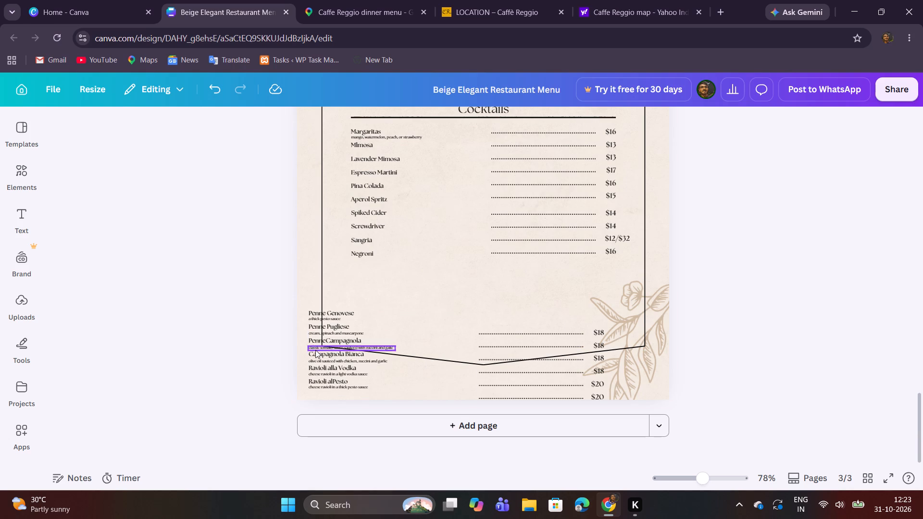
pyautogui.click(345, 392)
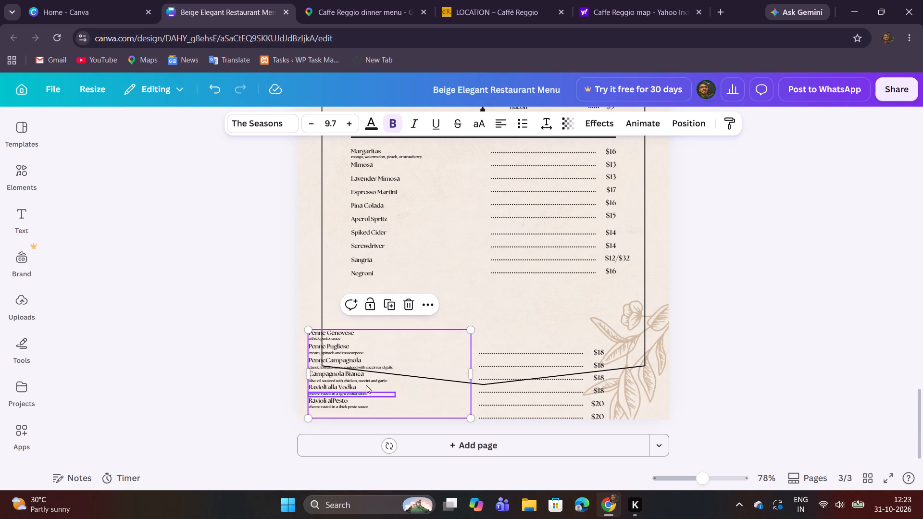
pyautogui.click(409, 311)
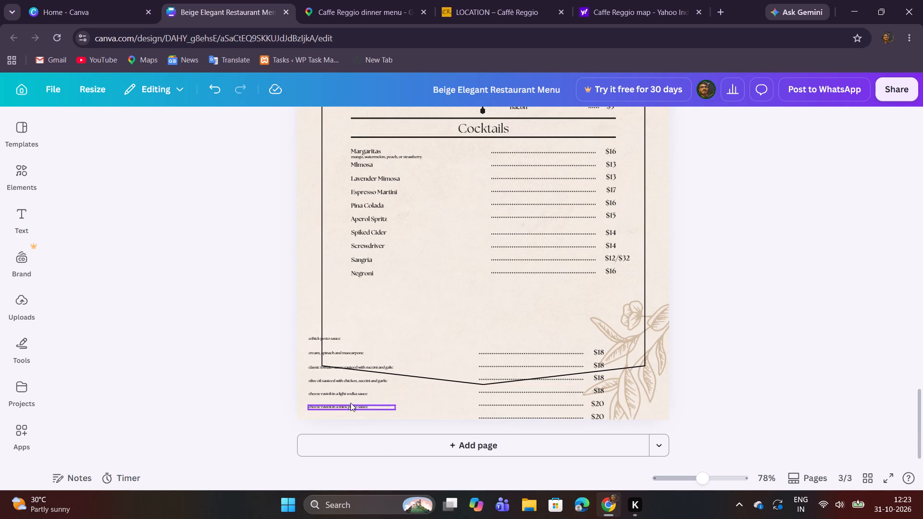
# Delete the six leftover pasta description texts at the bottom of page 3, from the Ravioli alPesto one up to "a thick pesto sauce".
pyautogui.click(351, 403)
pyautogui.click(370, 383)
pyautogui.click(346, 395)
pyautogui.click(374, 371)
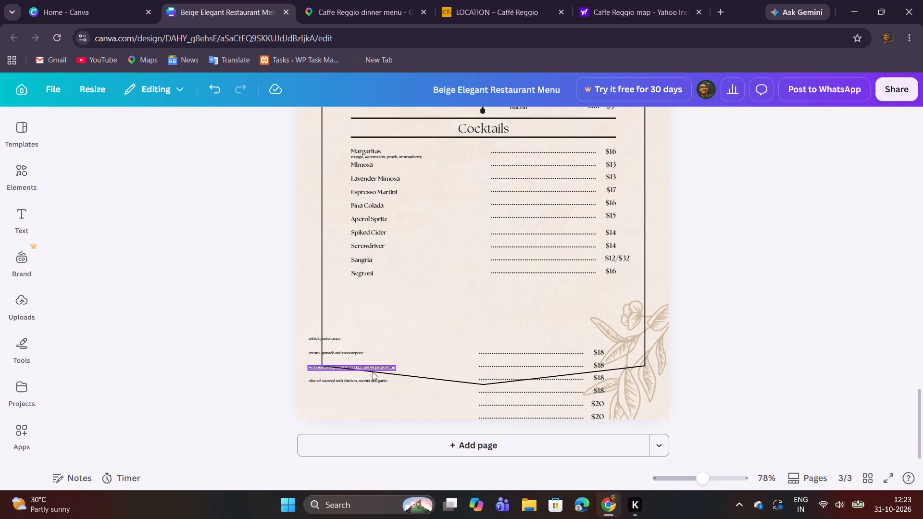
pyautogui.click(360, 379)
pyautogui.click(375, 358)
pyautogui.click(366, 369)
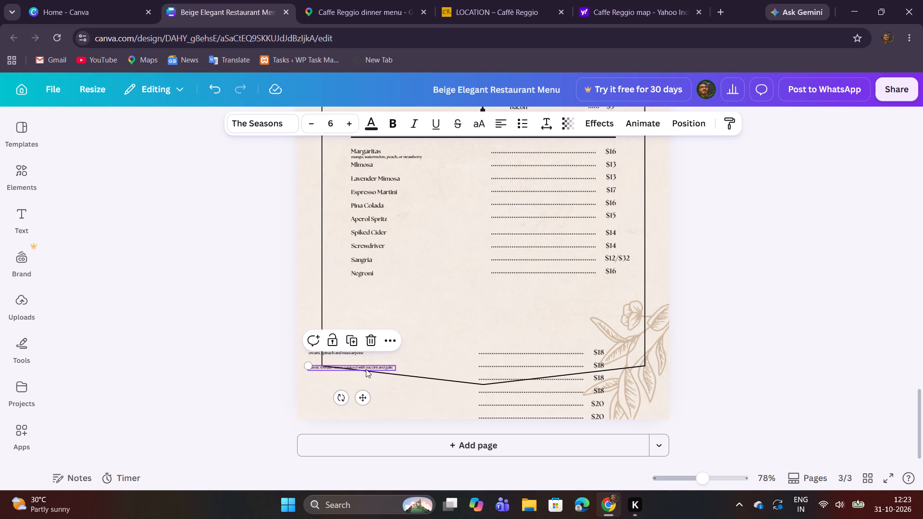
pyautogui.click(369, 343)
pyautogui.click(359, 354)
pyautogui.click(365, 331)
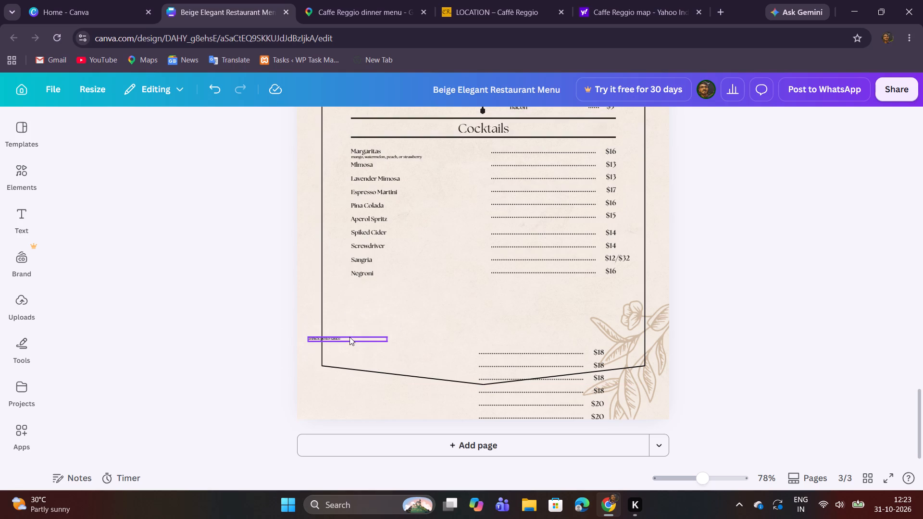
pyautogui.click(349, 339)
pyautogui.click(370, 317)
# Delete the leftover pasta dotted lines and their $18 and $20 prices at the bottom of page 3.
pyautogui.moveTo(505, 332); pyautogui.dragTo(525, 395)
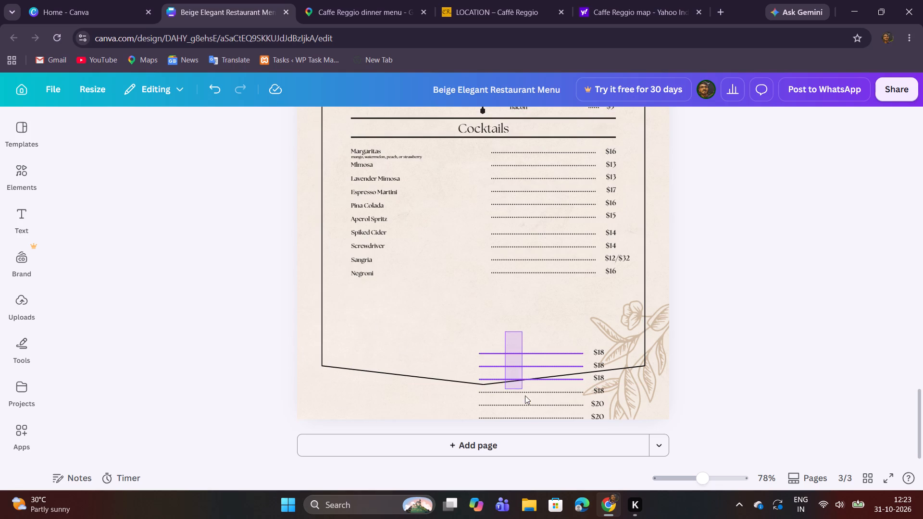
pyautogui.moveTo(525, 395); pyautogui.dragTo(539, 432)
pyautogui.click(555, 331)
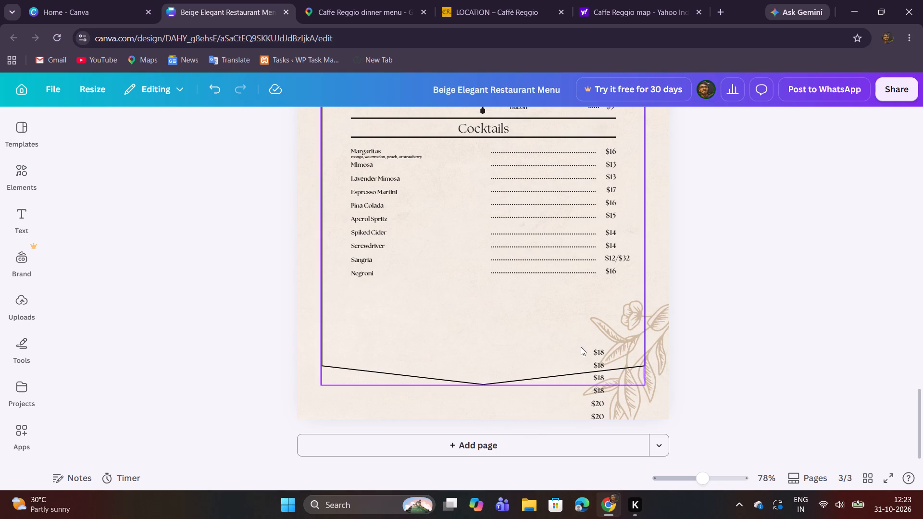
pyautogui.click(603, 355)
pyautogui.click(610, 326)
pyautogui.moveTo(597, 345); pyautogui.dragTo(608, 425)
pyautogui.click(620, 331)
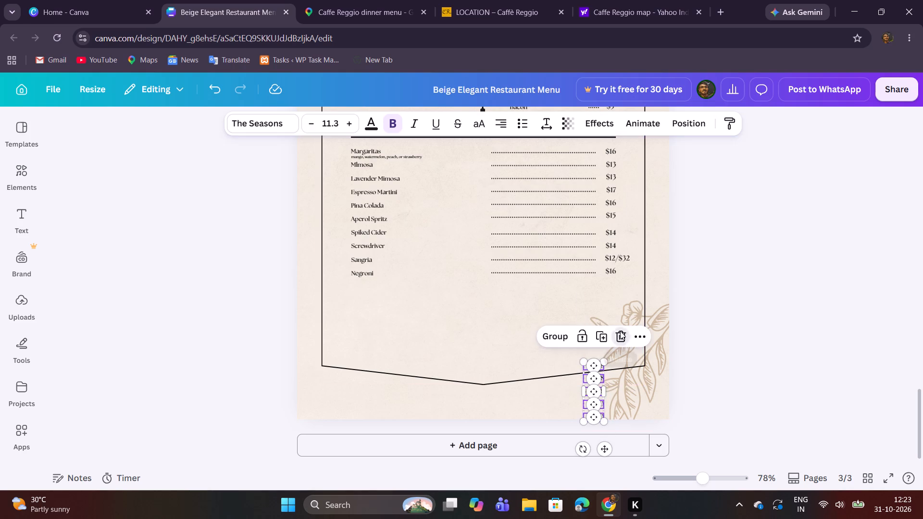
# Compare page 3's sections with the Caffe Reggio menu photo in Google Maps, from Pastas and Cocktails across to the beverages column.
pyautogui.scroll(-3, 715, 331)
pyautogui.scroll(2, 711, 334)
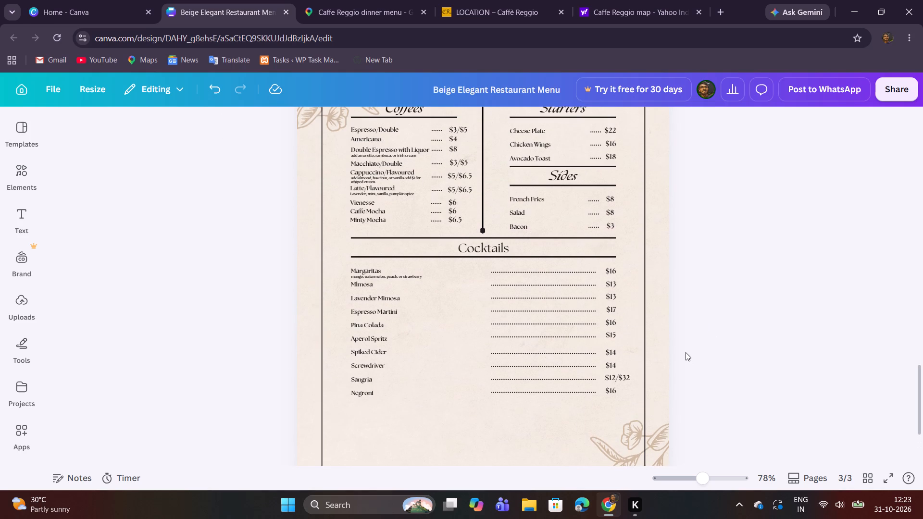
pyautogui.scroll(-3, 685, 358)
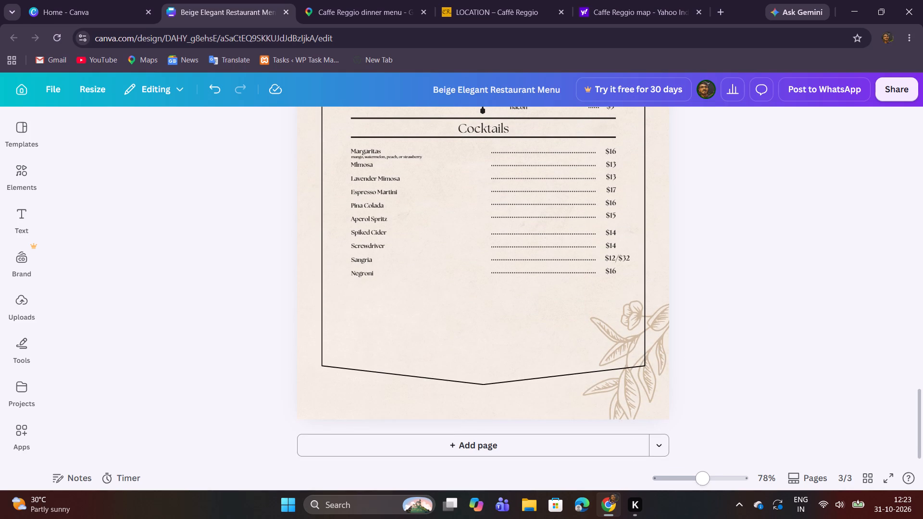
pyautogui.click(707, 476)
pyautogui.click(709, 480)
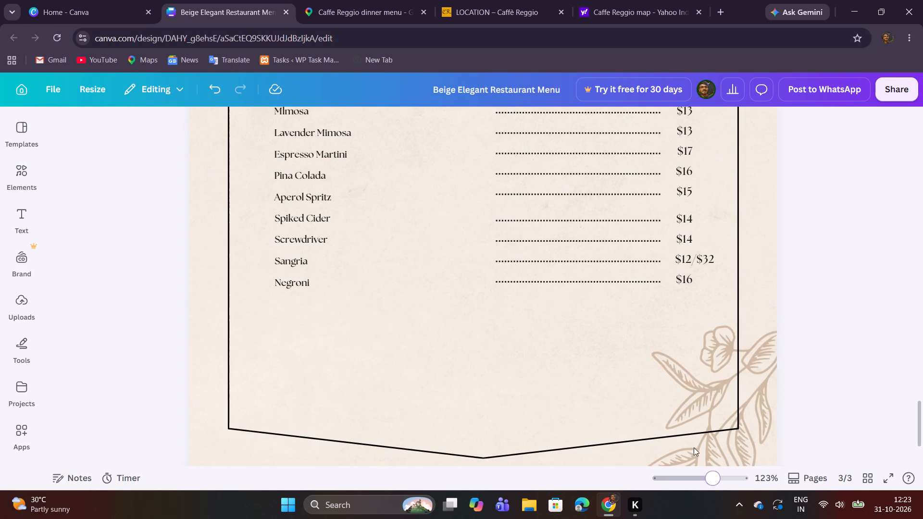
pyautogui.scroll(5, 541, 369)
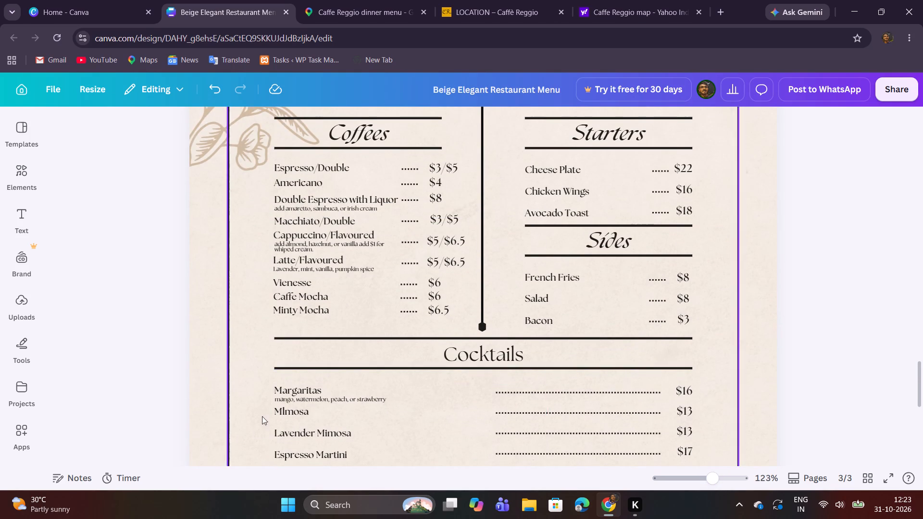
pyautogui.click(394, 0)
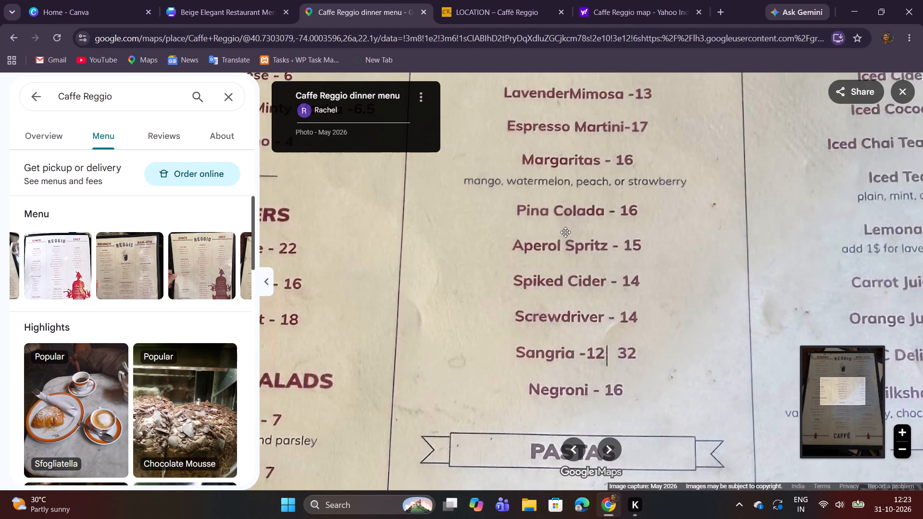
pyautogui.moveTo(564, 222); pyautogui.dragTo(574, 85)
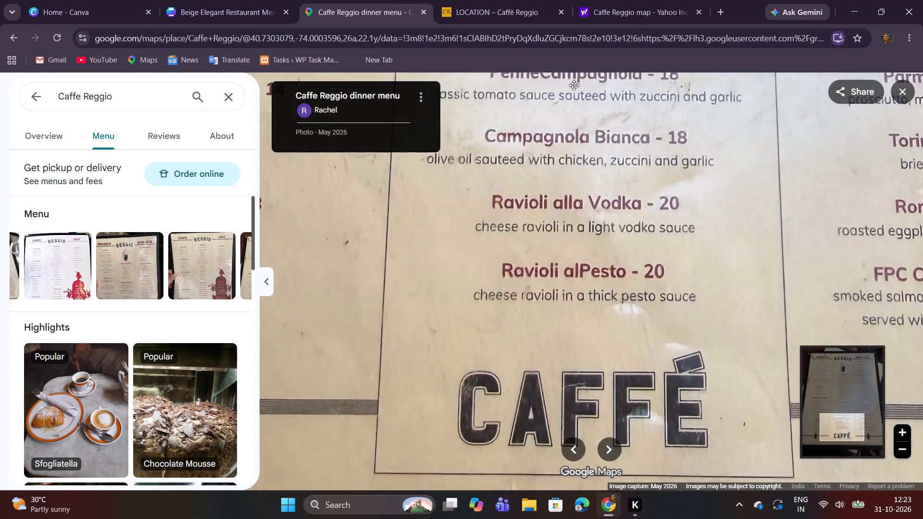
pyautogui.moveTo(574, 85); pyautogui.dragTo(591, 146)
pyautogui.scroll(-2, 591, 145)
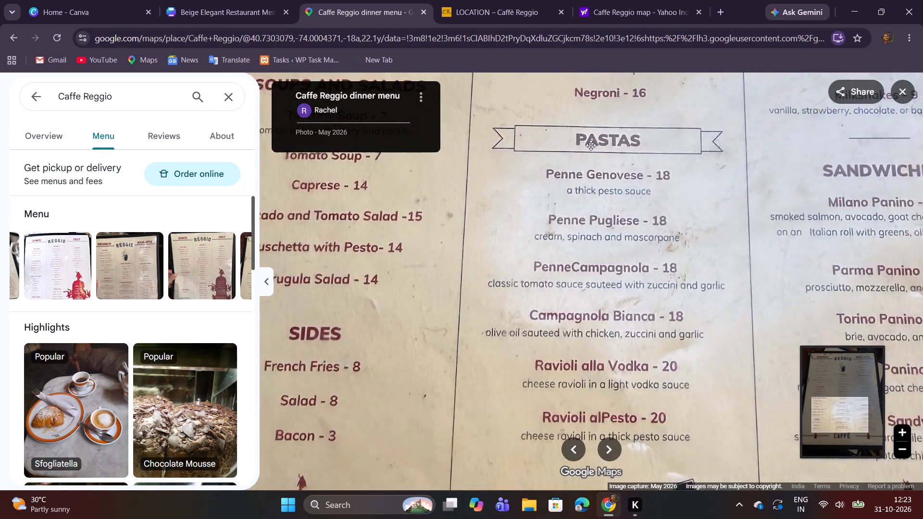
pyautogui.scroll(-1, 591, 145)
pyautogui.moveTo(569, 170); pyautogui.dragTo(587, 268)
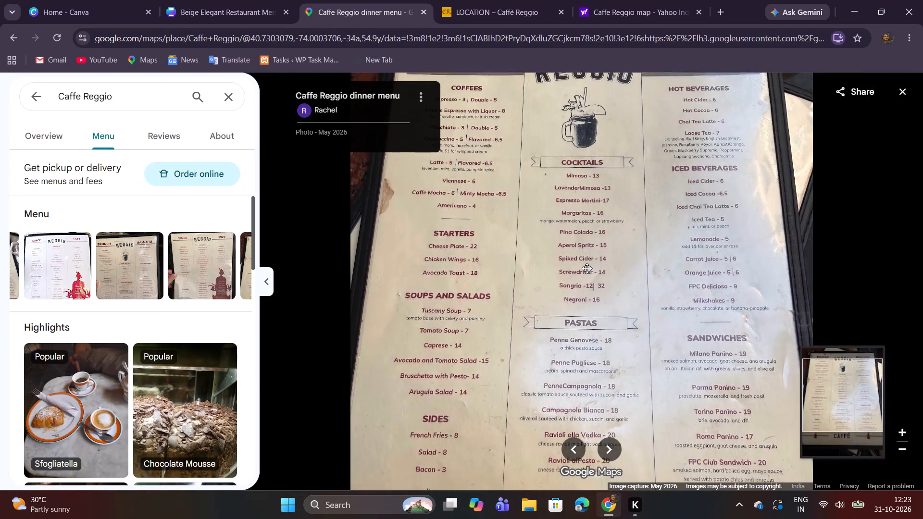
pyautogui.moveTo(587, 268); pyautogui.dragTo(587, 269)
pyautogui.scroll(2, 659, 266)
pyautogui.moveTo(658, 263); pyautogui.dragTo(537, 310)
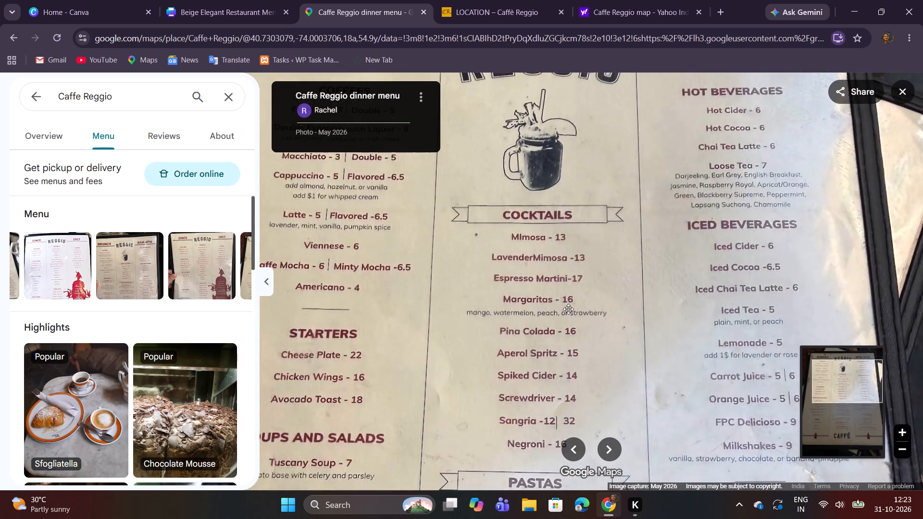
pyautogui.scroll(2, 579, 306)
pyautogui.moveTo(679, 287); pyautogui.dragTo(511, 323)
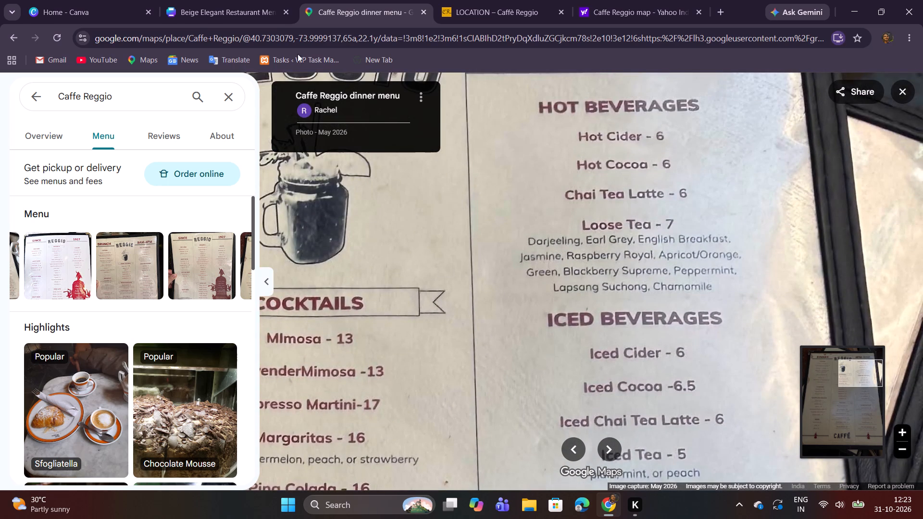
# Check the free space below the Negroni row on page 3 against the photo's Hot Beverages section.
pyautogui.click(226, 0)
pyautogui.scroll(-6, 723, 266)
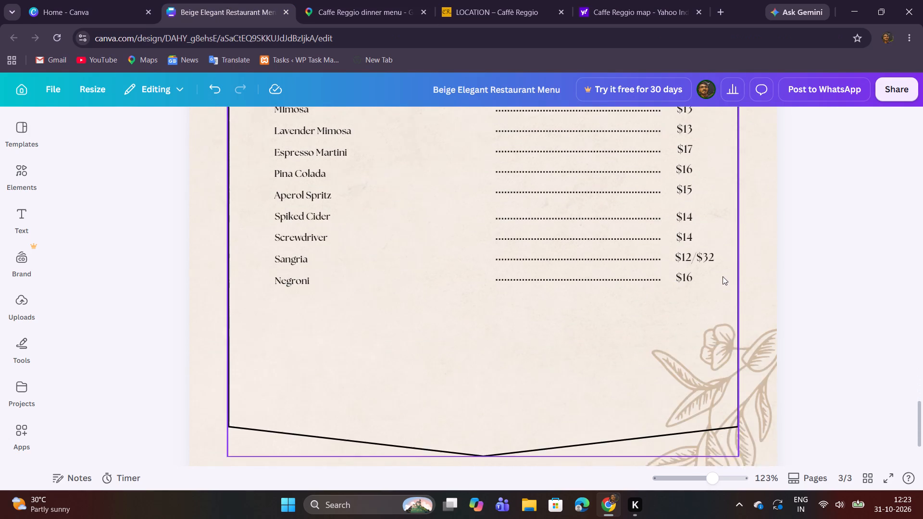
pyautogui.scroll(2, 721, 278)
pyautogui.click(357, 0)
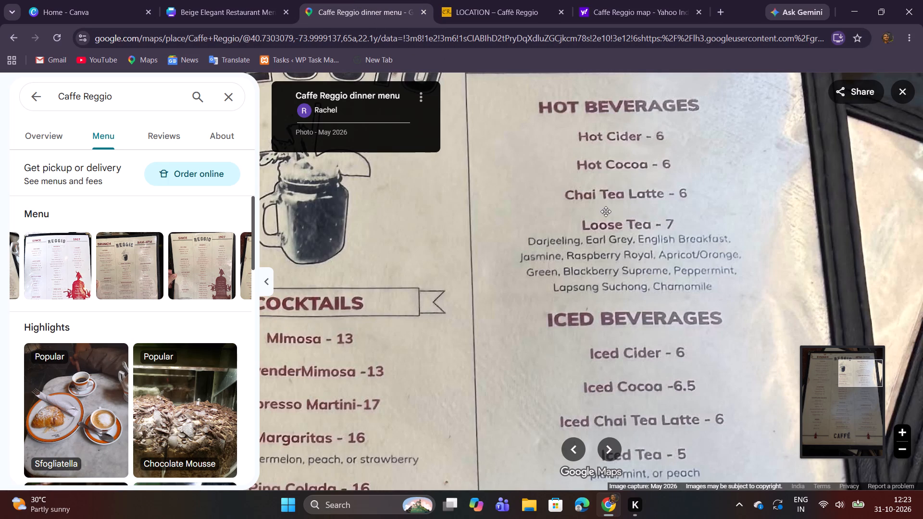
pyautogui.scroll(1, 608, 228)
pyautogui.scroll(-1, 568, 224)
pyautogui.moveTo(567, 228); pyautogui.dragTo(526, 264)
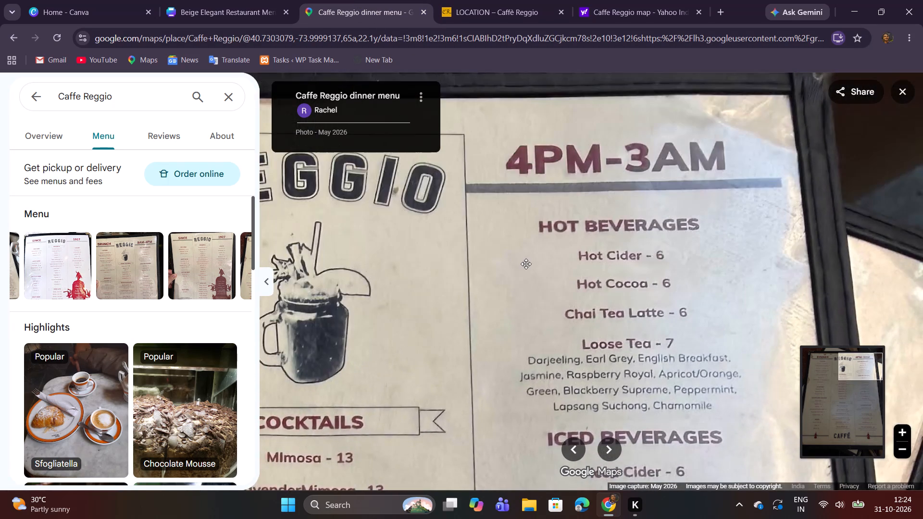
pyautogui.moveTo(526, 264); pyautogui.dragTo(524, 250)
pyautogui.click(213, 0)
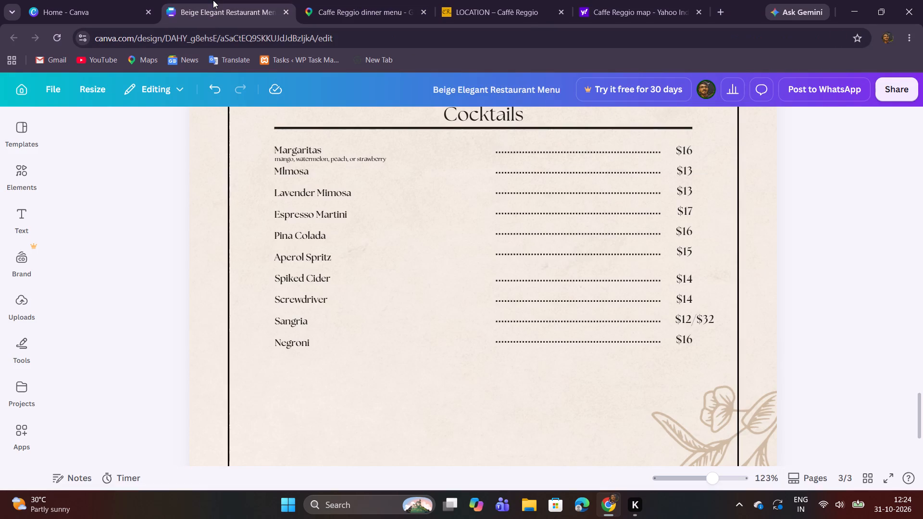
pyautogui.scroll(-1, 434, 258)
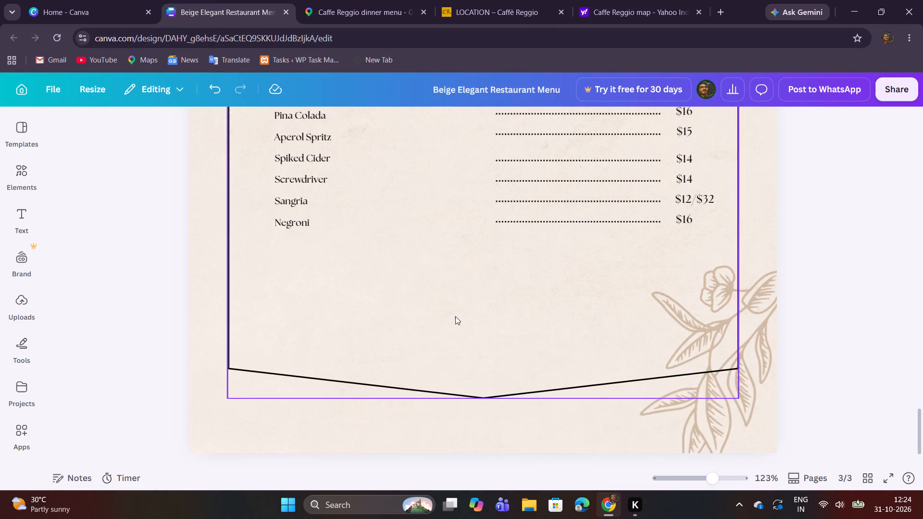
pyautogui.scroll(3, 456, 315)
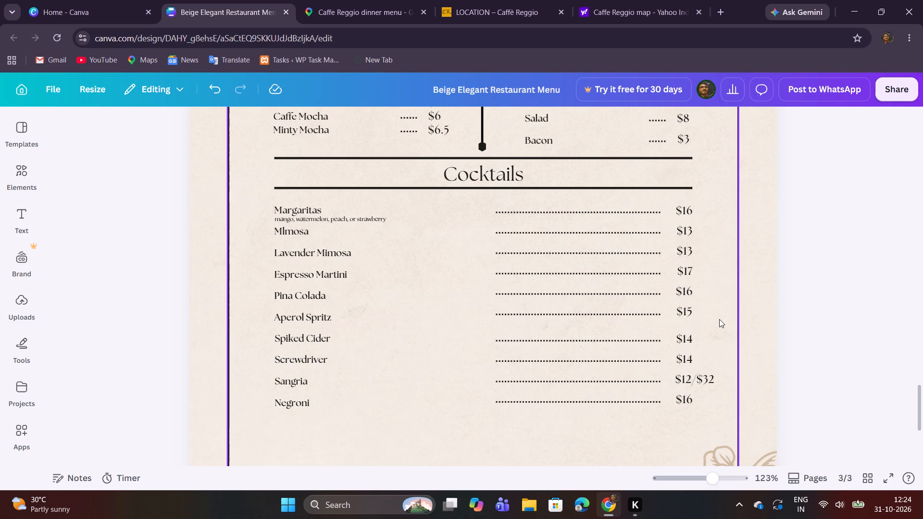
# Duplicate the Cocktails heading with its rules and the Margaritas to Aperol Spritz rows, including description, dotted lines and prices.
pyautogui.moveTo(718, 319); pyautogui.dragTo(446, 200)
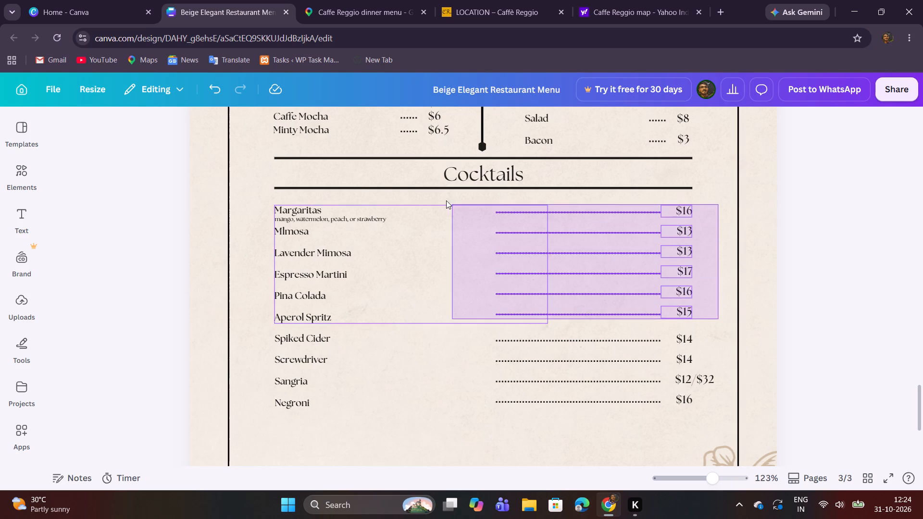
pyautogui.moveTo(446, 200); pyautogui.dragTo(426, 173)
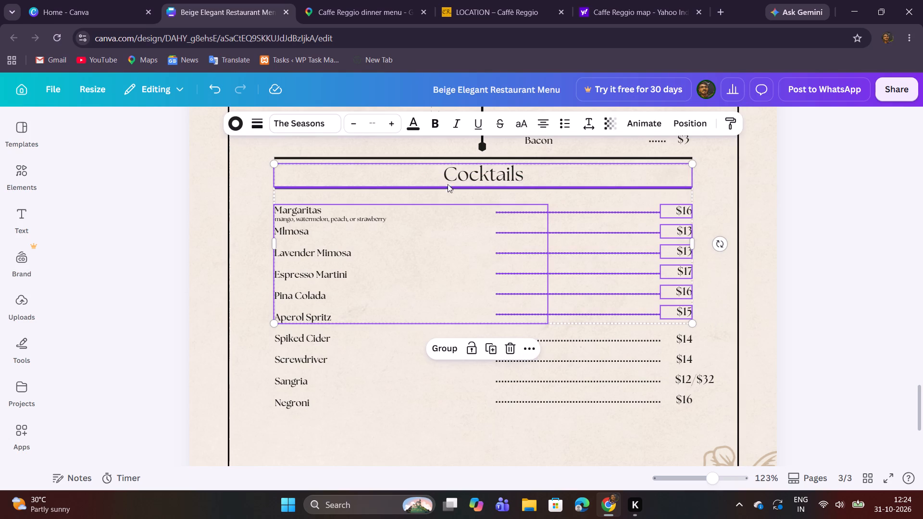
pyautogui.click(816, 228)
pyautogui.moveTo(714, 317); pyautogui.dragTo(377, 186)
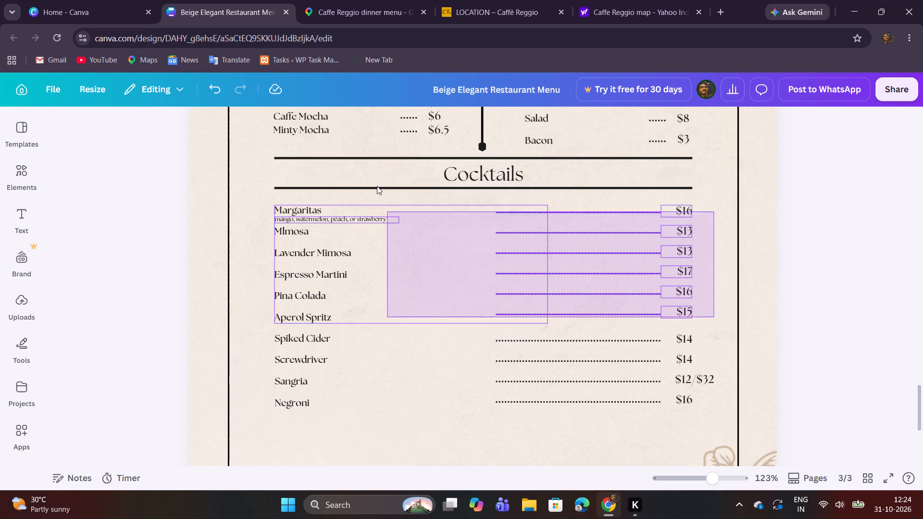
pyautogui.moveTo(377, 186); pyautogui.dragTo(374, 158)
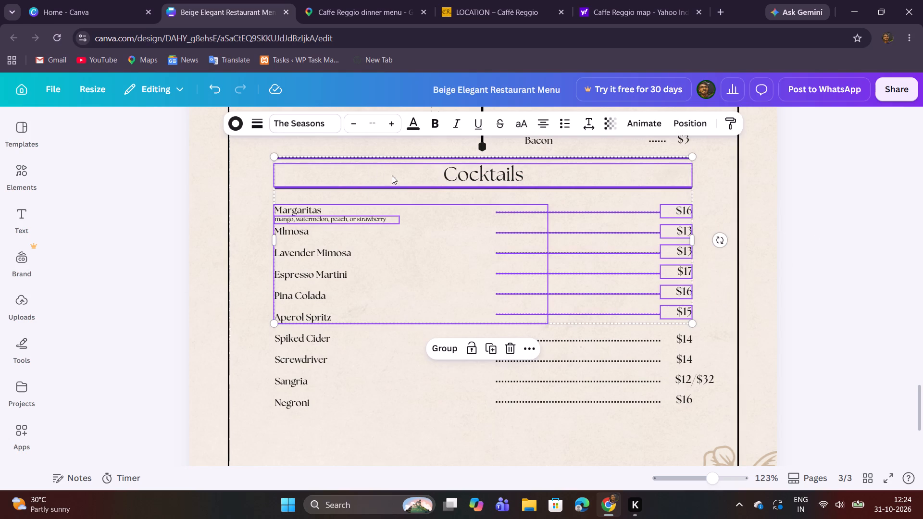
pyautogui.click(497, 348)
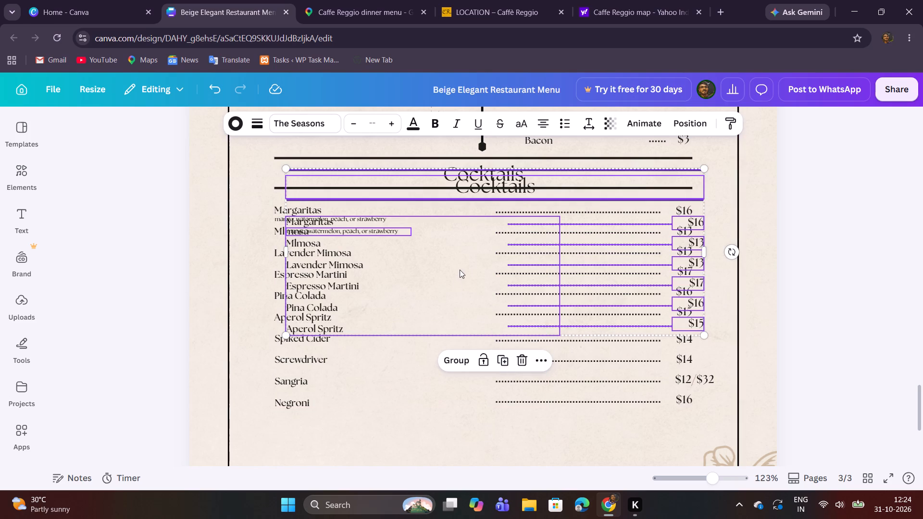
# Move the duplicated Cocktails block directly below the Negroni row, roughly in line with the original section's columns.
pyautogui.moveTo(460, 269); pyautogui.dragTo(437, 385)
pyautogui.scroll(-1, 457, 294)
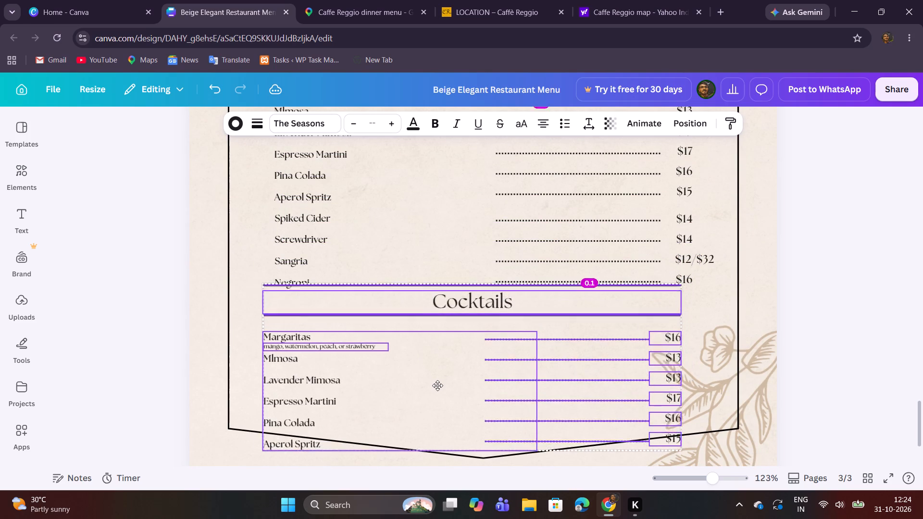
pyautogui.moveTo(437, 385); pyautogui.dragTo(445, 395)
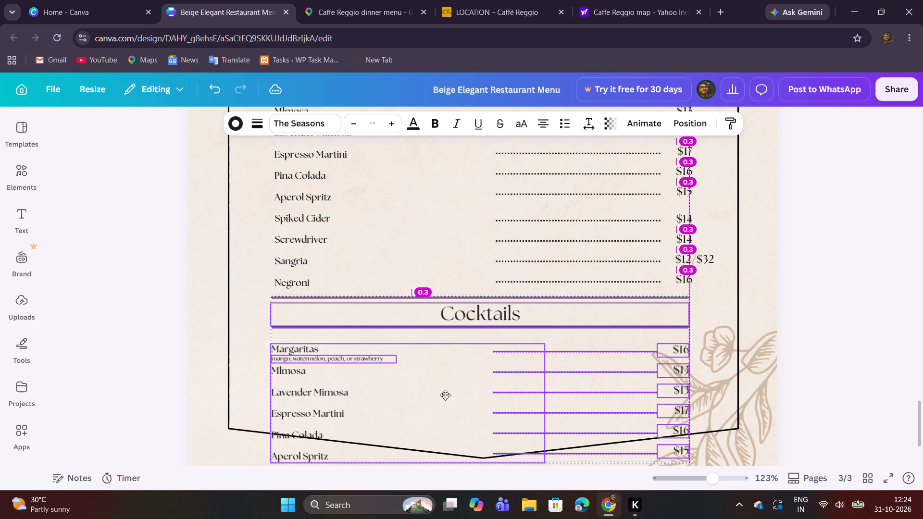
pyautogui.moveTo(445, 395); pyautogui.dragTo(444, 395)
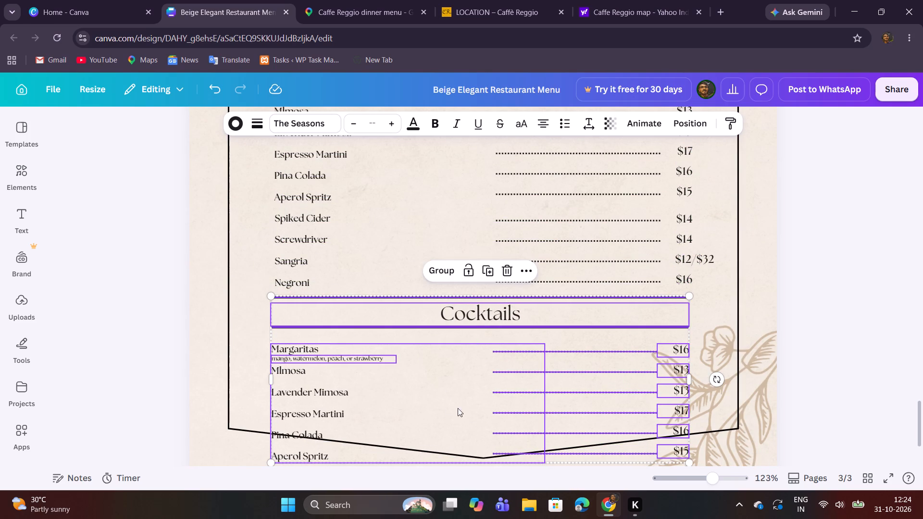
pyautogui.click(698, 483)
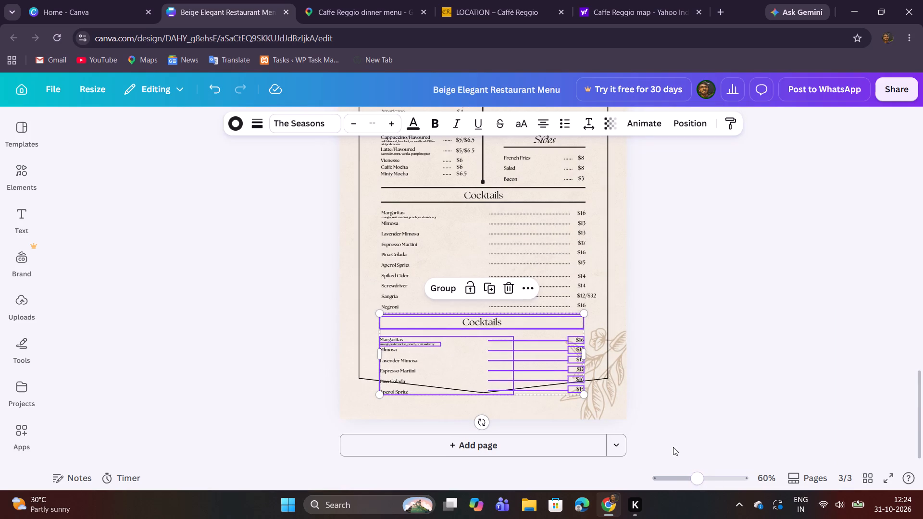
pyautogui.click(523, 363)
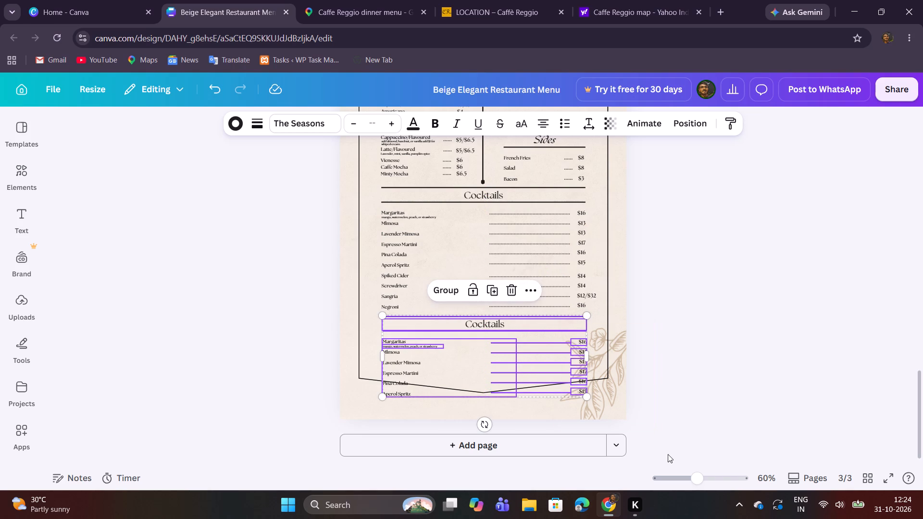
pyautogui.click(709, 482)
pyautogui.scroll(-2, 783, 315)
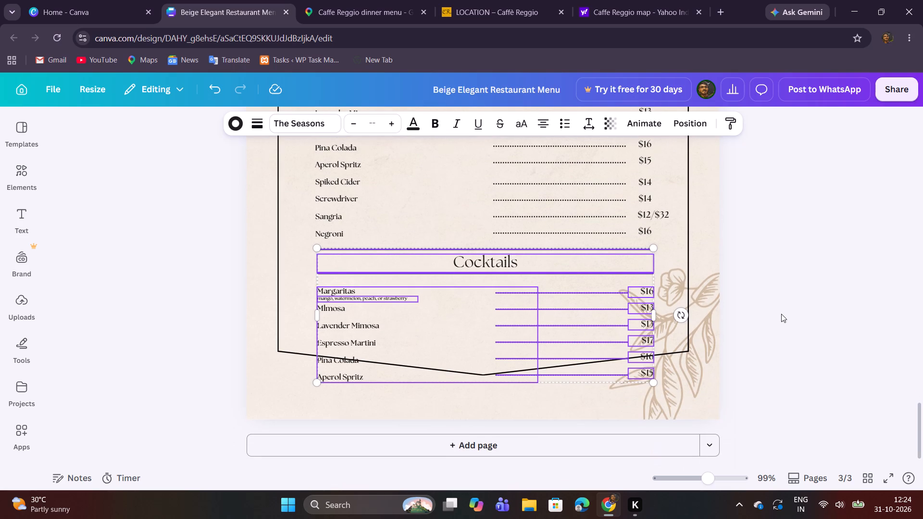
pyautogui.click(781, 313)
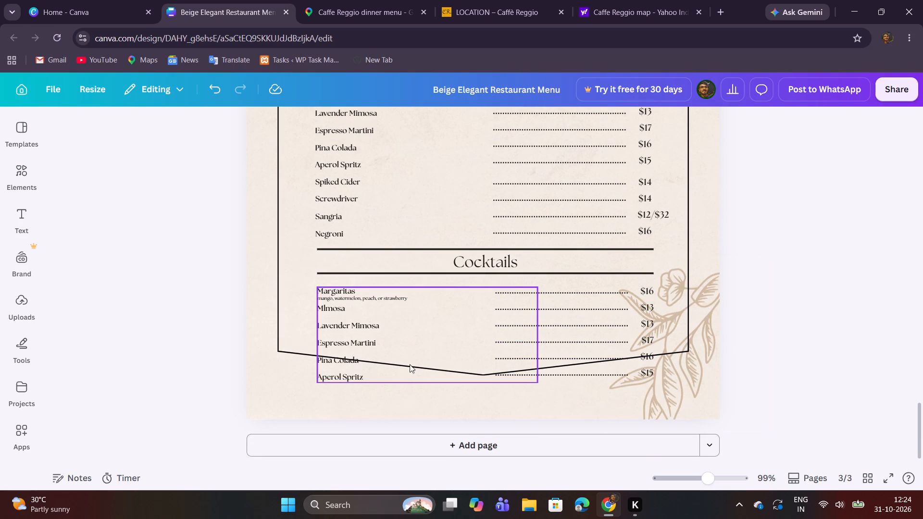
# Change the duplicated Cocktails heading below the Negroni row to "Hot Breverages", checking the section title in the Google Maps menu photo.
pyautogui.scroll(2, 810, 301)
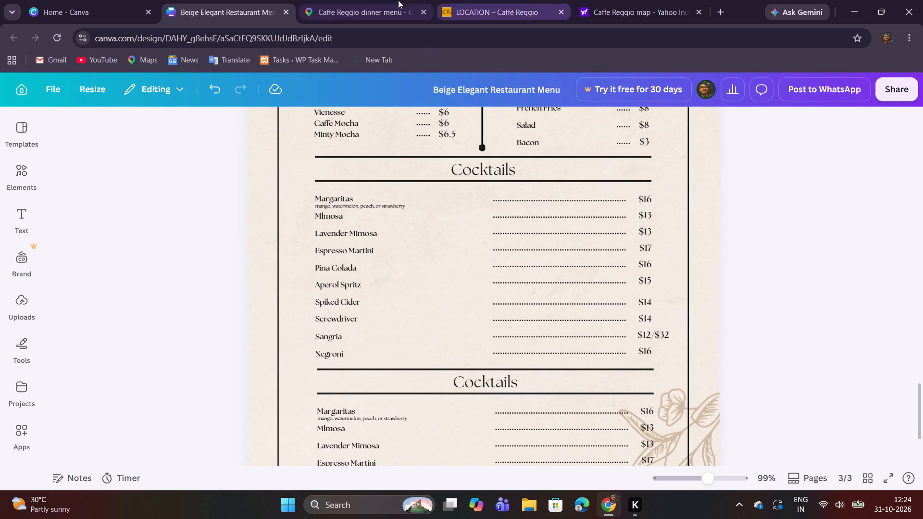
pyautogui.click(374, 0)
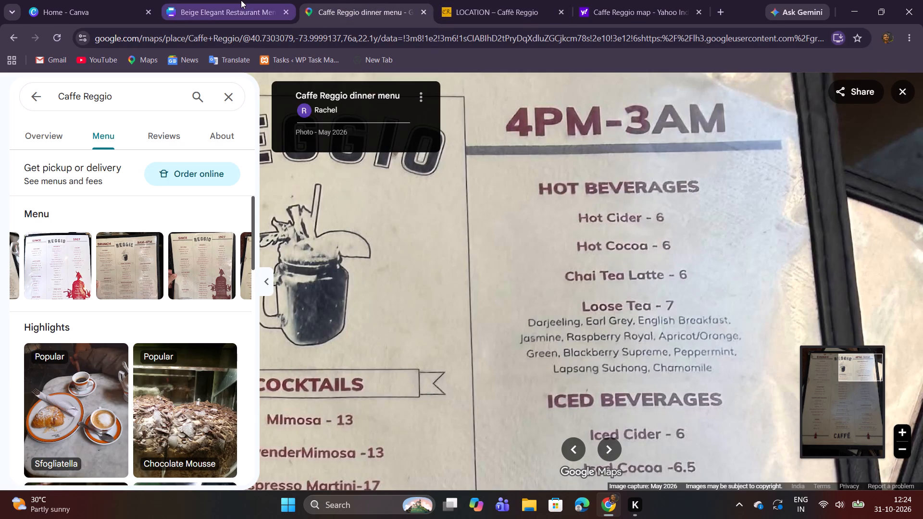
pyautogui.click(239, 0)
pyautogui.doubleClick(483, 387)
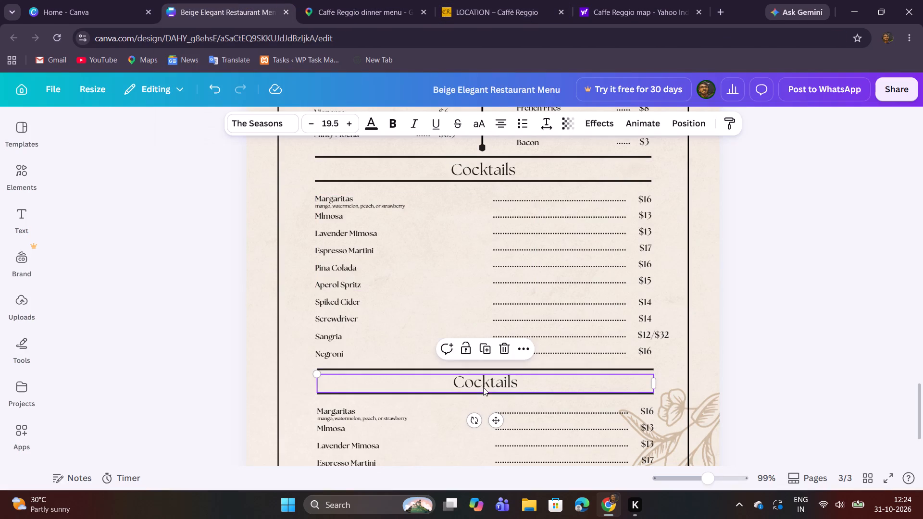
pyautogui.hotkey('shift', 'h')
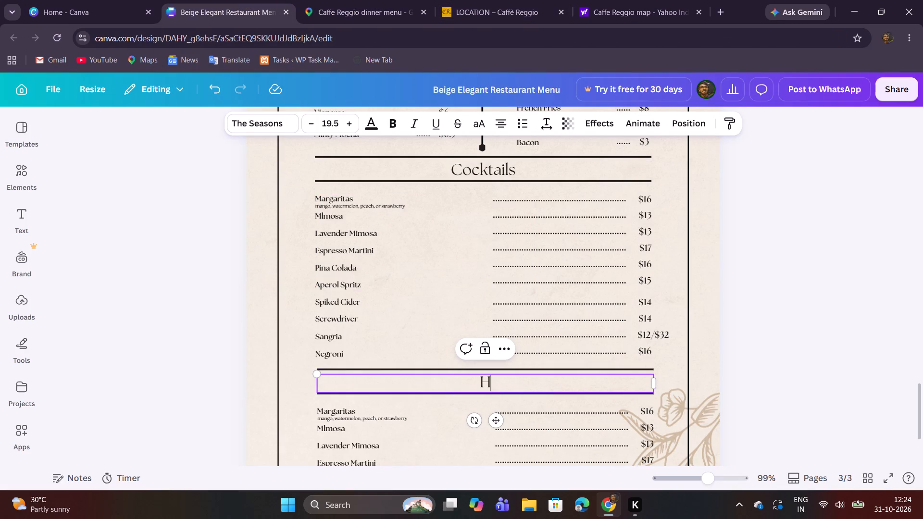
pyautogui.write('ot Breve')
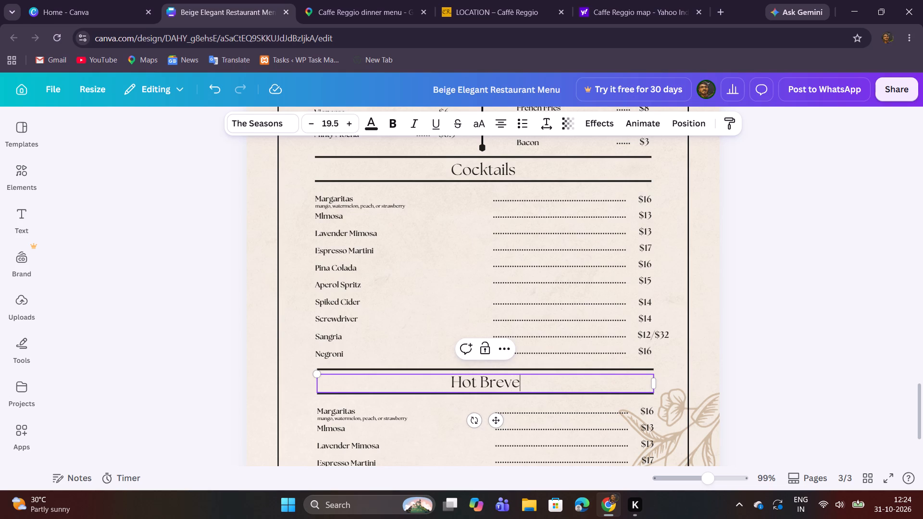
pyautogui.click(336, 0)
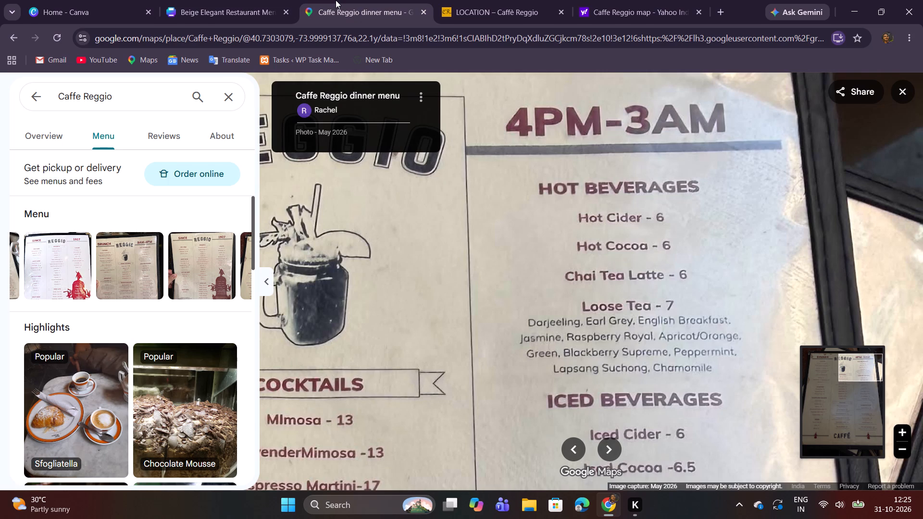
pyautogui.click(248, 0)
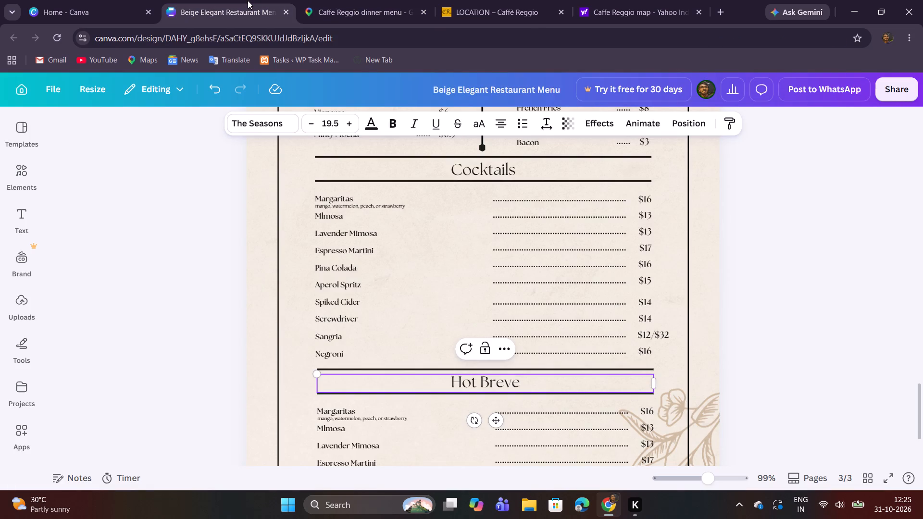
pyautogui.write('rages')
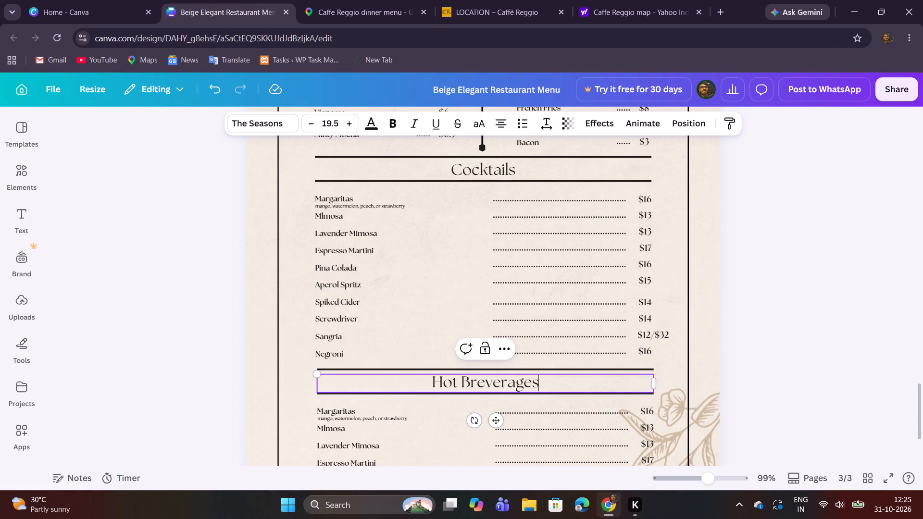
pyautogui.click(840, 330)
# Replace the copied cocktail names under the Hot Breverages heading with the single item "Loose Tea" from the menu photo.
pyautogui.scroll(-2, 833, 311)
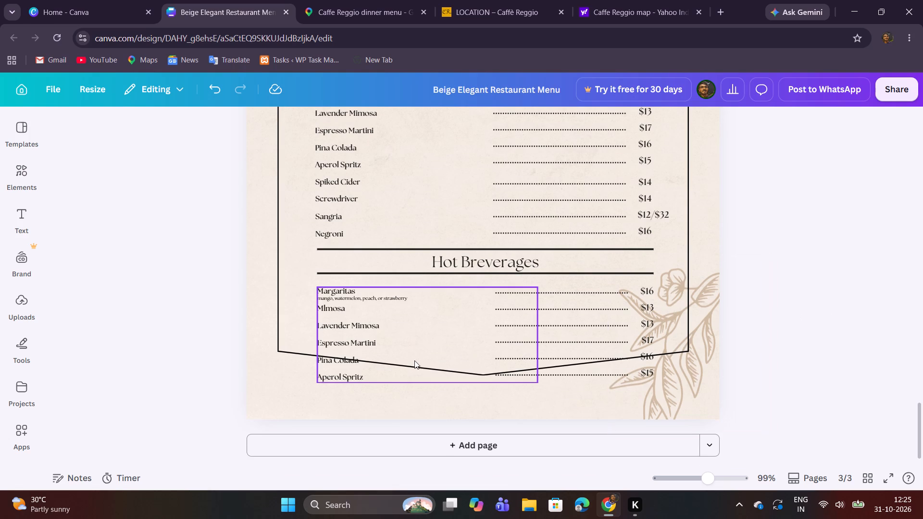
pyautogui.click(315, 0)
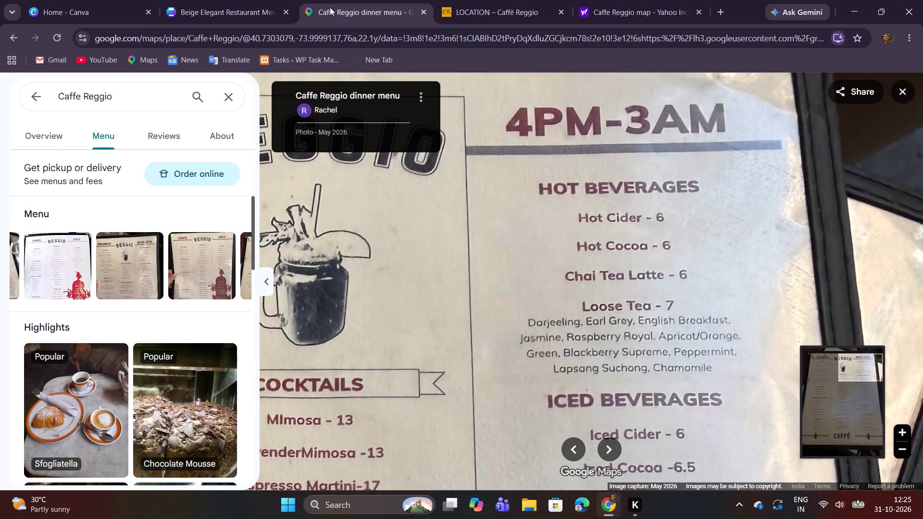
pyautogui.click(210, 0)
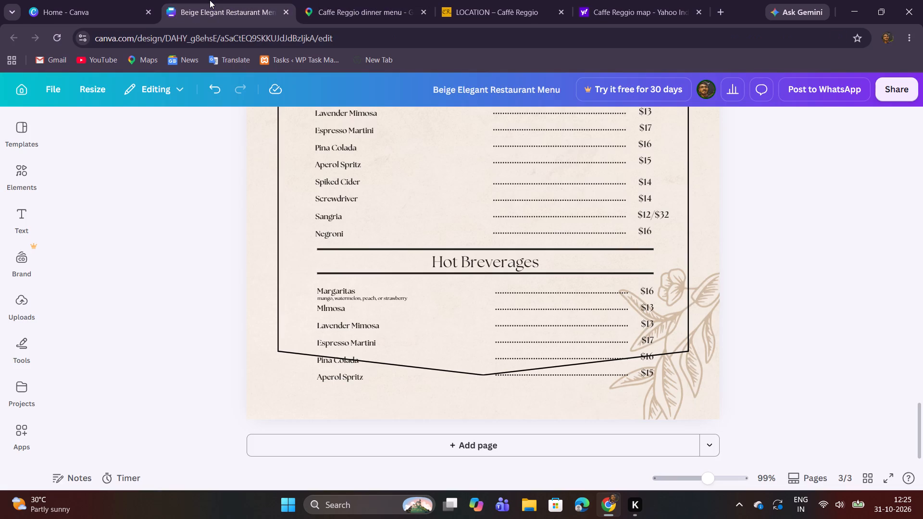
pyautogui.doubleClick(386, 345)
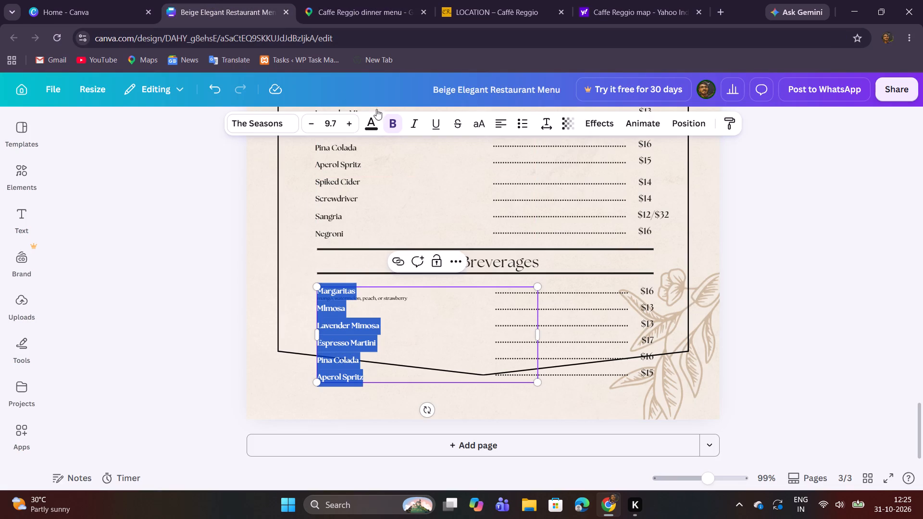
pyautogui.click(349, 0)
pyautogui.click(239, 0)
pyautogui.hotkey('shift', 'h')
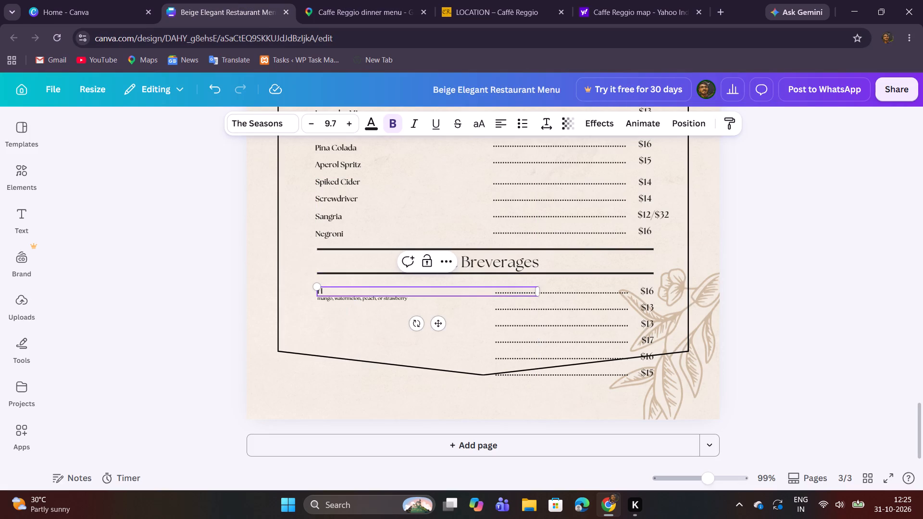
pyautogui.click(356, 0)
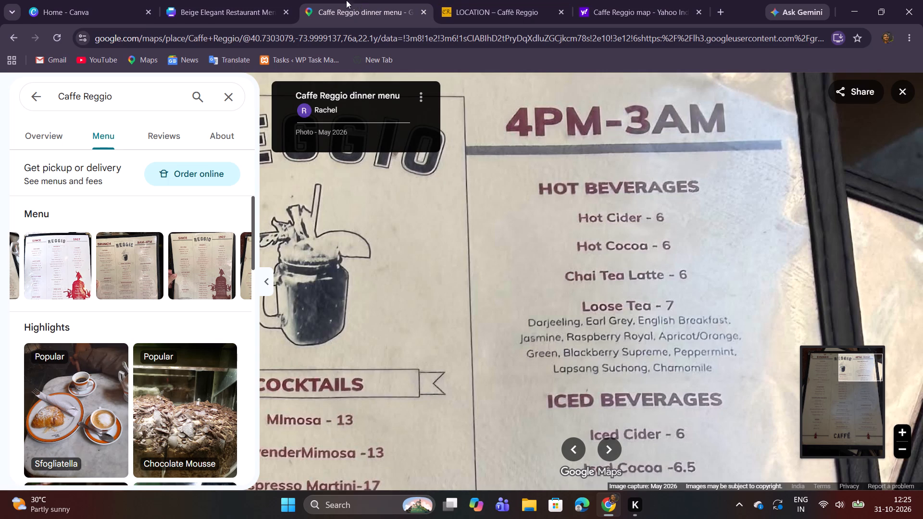
pyautogui.click(241, 0)
pyautogui.press('BackSpace')
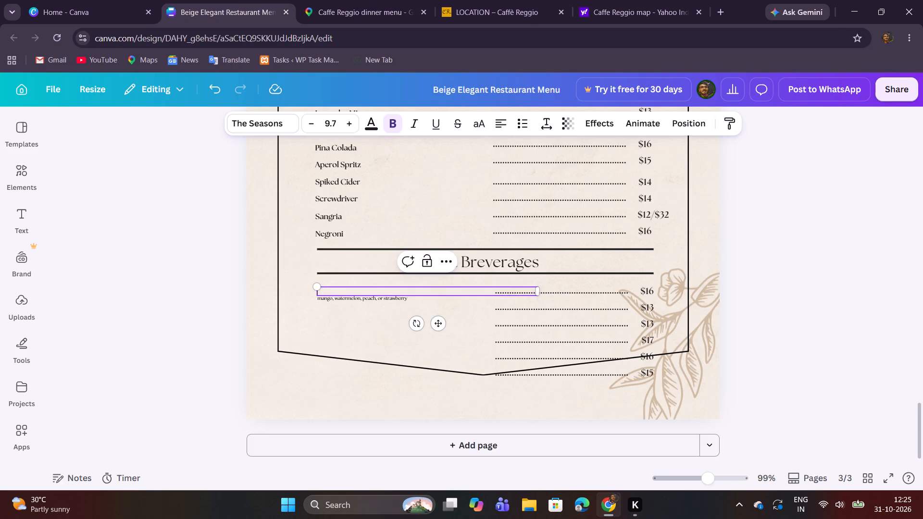
pyautogui.write('Loose')
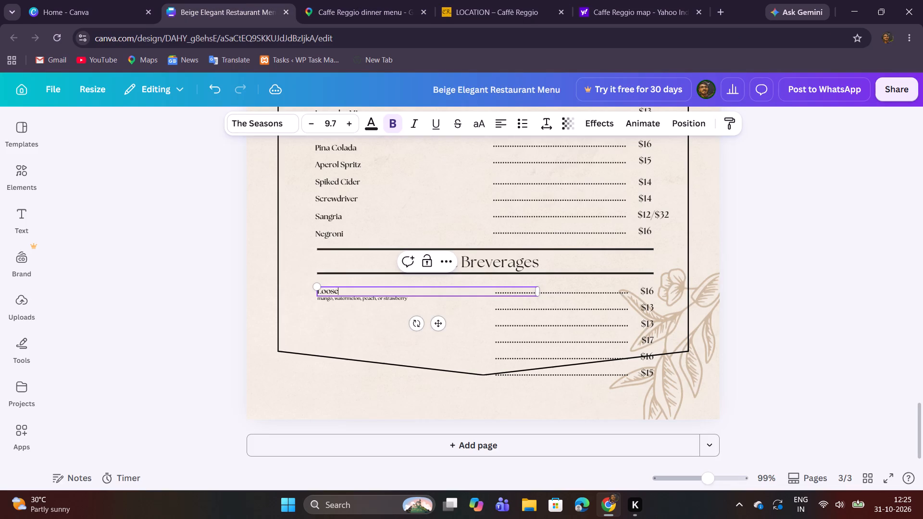
pyautogui.press('space')
pyautogui.write('Tea')
# Replace the copied description under Loose Tea with "Darjeeling", the first tea variety listed in the Google Maps menu photo.
pyautogui.click(399, 300)
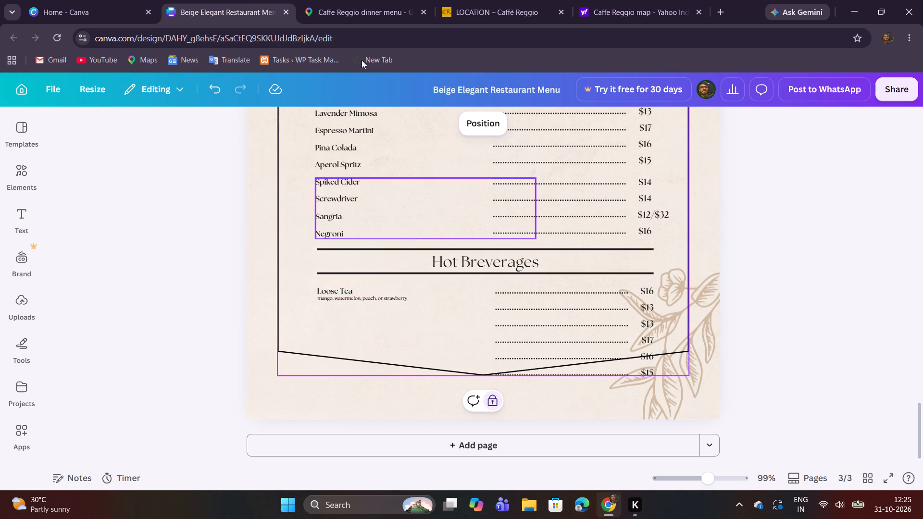
pyautogui.click(348, 0)
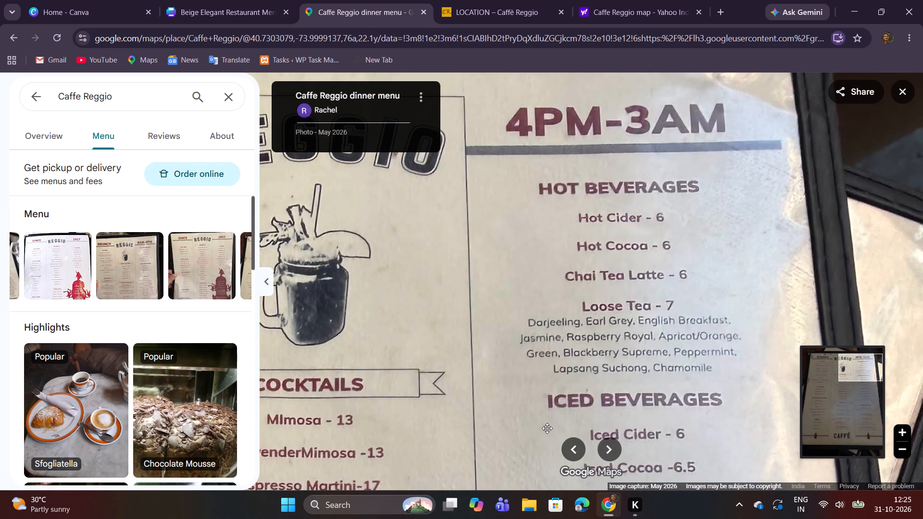
pyautogui.click(263, 0)
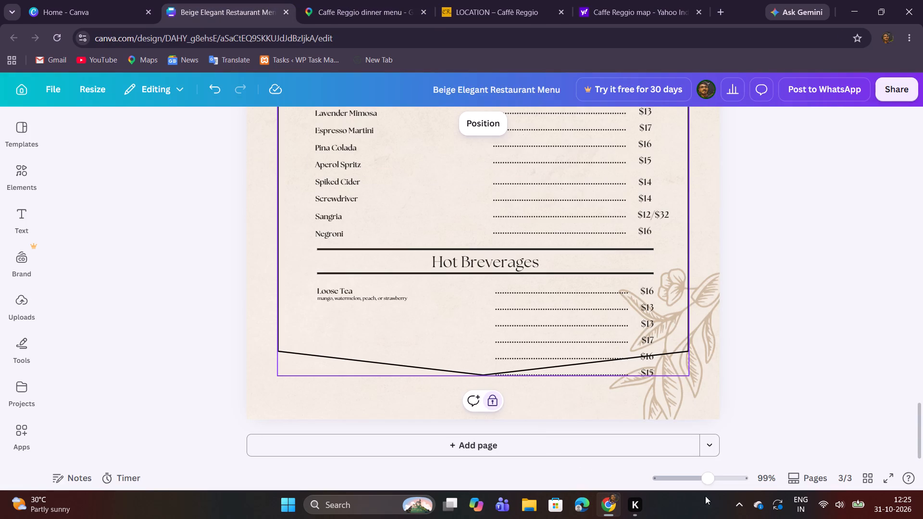
pyautogui.moveTo(706, 482); pyautogui.dragTo(720, 482)
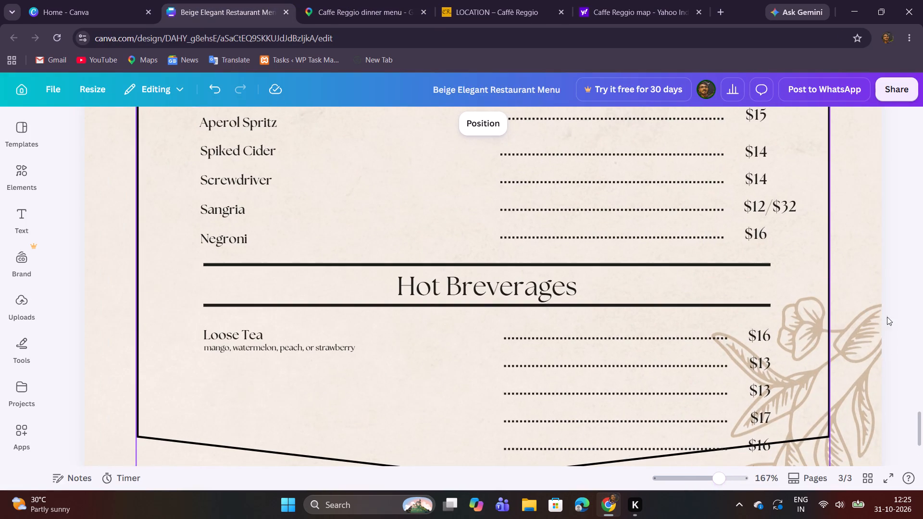
pyautogui.scroll(-1, 892, 276)
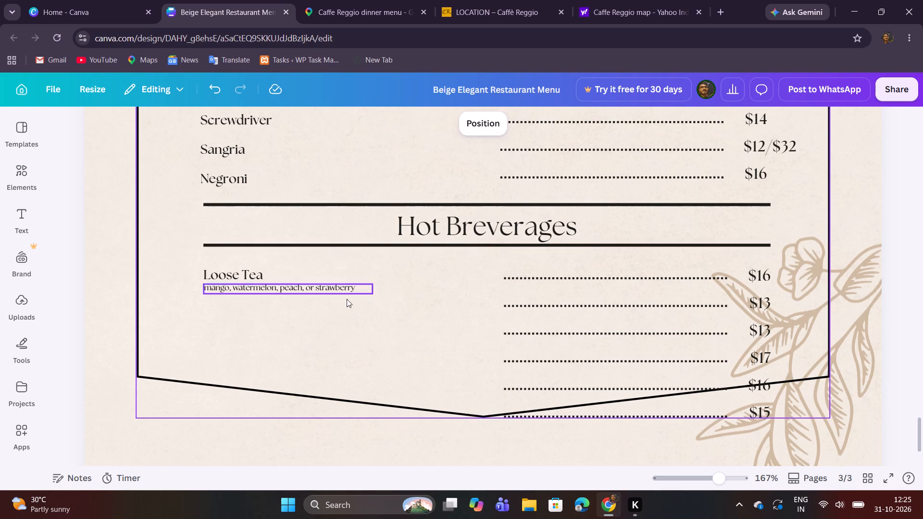
pyautogui.click(363, 0)
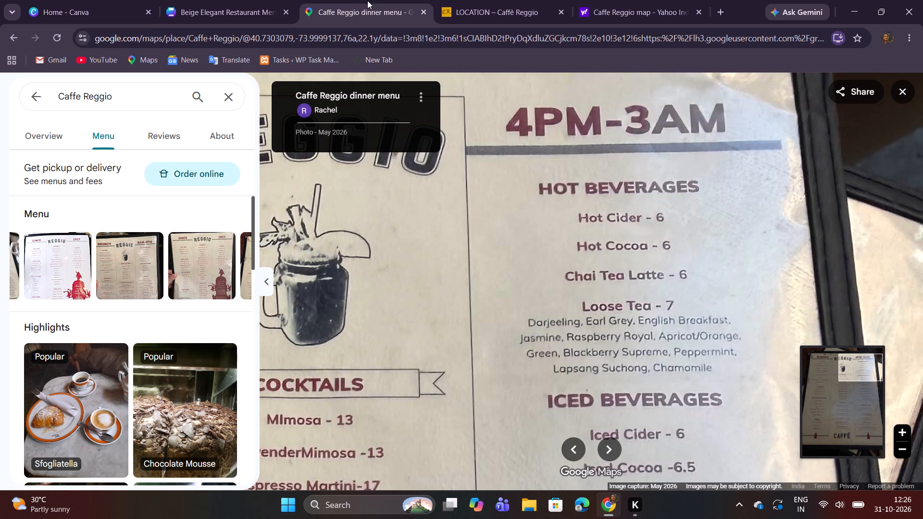
pyautogui.click(229, 0)
pyautogui.doubleClick(271, 289)
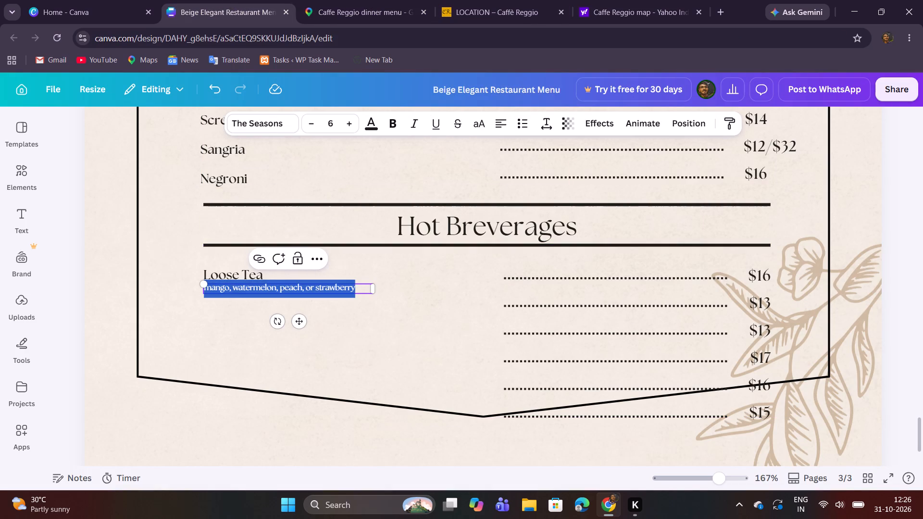
pyautogui.write('Da')
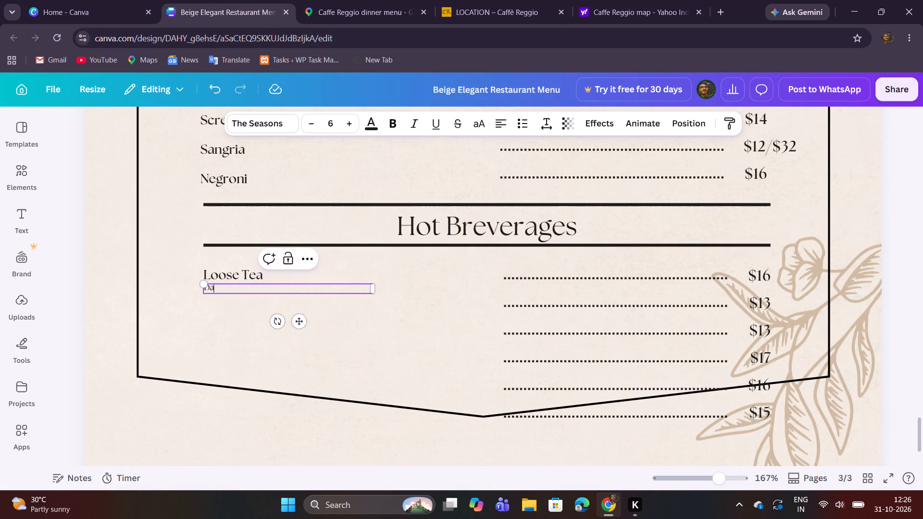
pyautogui.press('r')
pyautogui.write('jeeling')
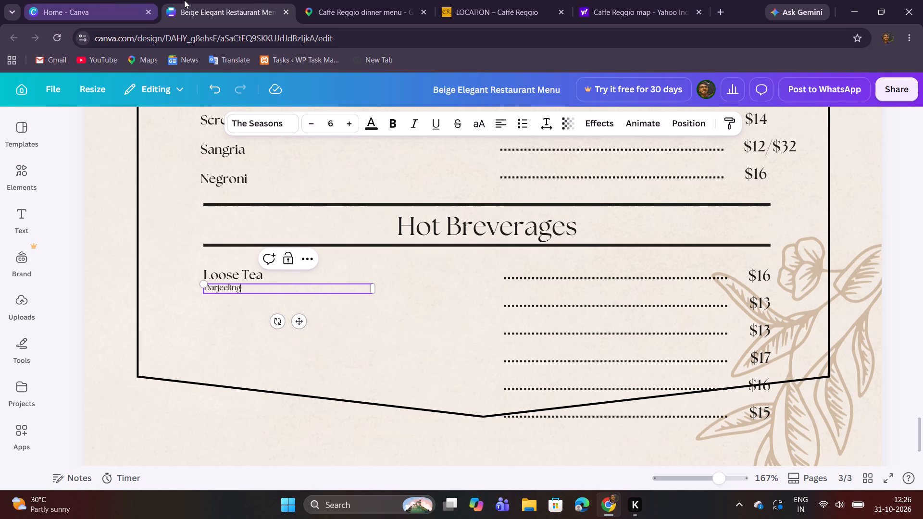
# Continue the Loose Tea description after Darjeeling with ", Earl grey,", checking the variety in the menu photo.
pyautogui.click(350, 5)
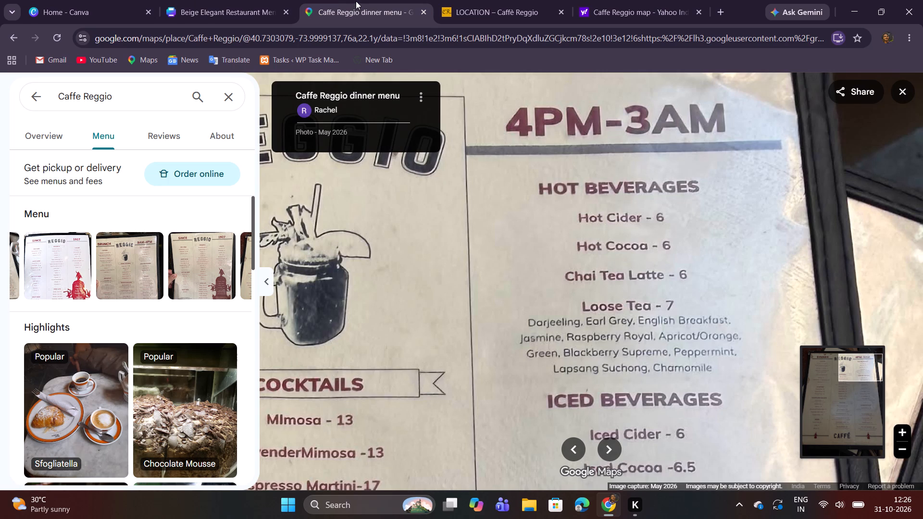
pyautogui.click(256, 0)
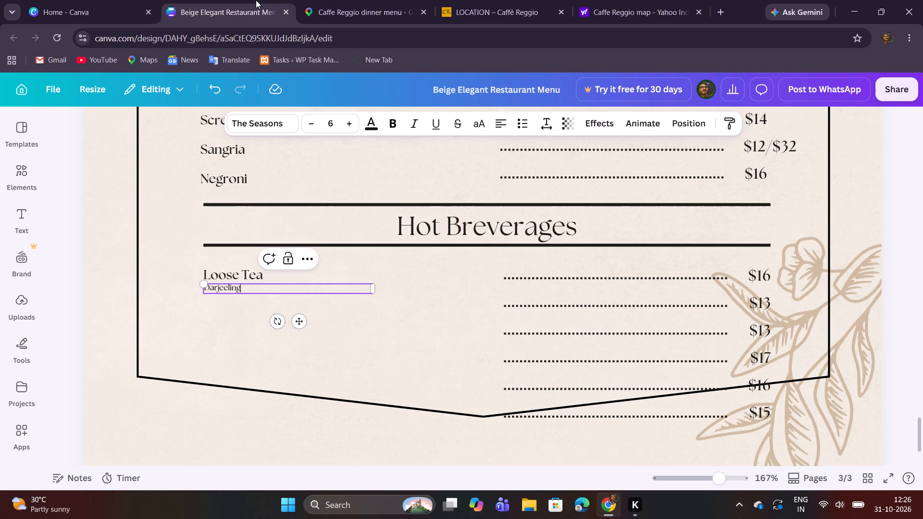
pyautogui.write(',')
pyautogui.press('space')
pyautogui.write('Ear')
pyautogui.write('l great')
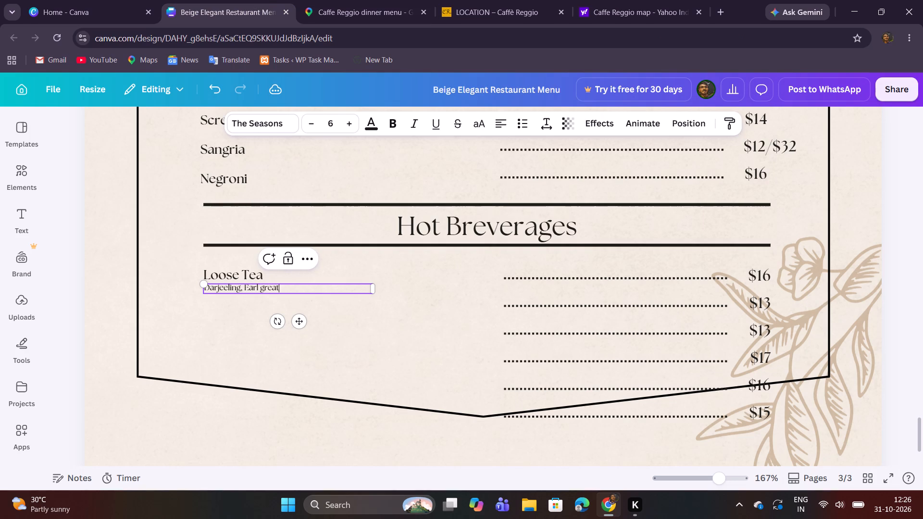
pyautogui.press('BackSpace')
pyautogui.press('BackSpace')
pyautogui.press('y')
pyautogui.press(',')
# Add "English Breakfast," to the Loose Tea description after Earl grey, following the menu photo.
pyautogui.click(335, 5)
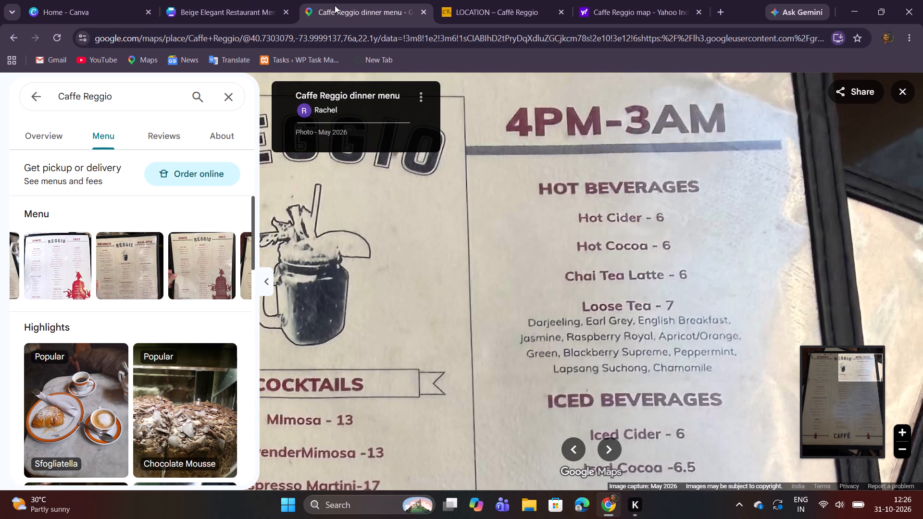
pyautogui.click(216, 0)
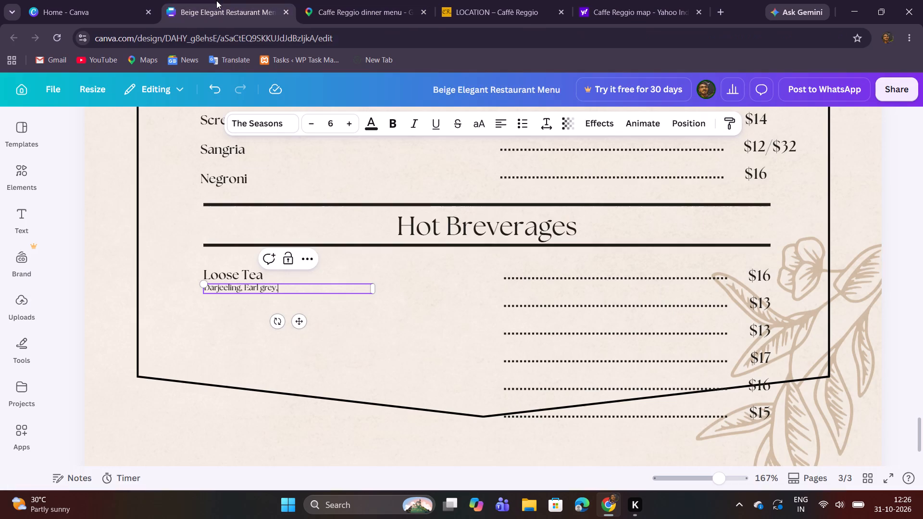
pyautogui.press('space')
pyautogui.write('nglis')
pyautogui.press('BackSpace')
pyautogui.press('BackSpace')
pyautogui.press('BackSpace')
pyautogui.press('BackSpace')
pyautogui.press('BackSpace')
pyautogui.write('Englisg')
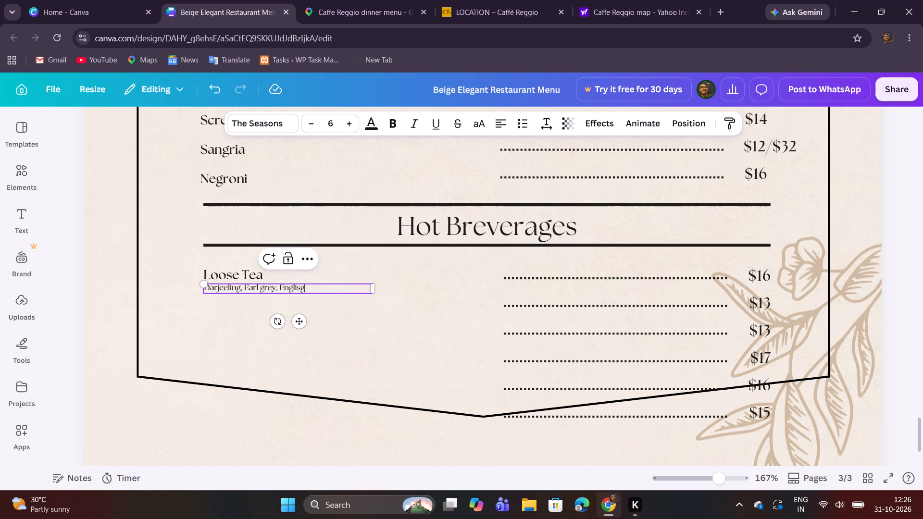
pyautogui.press('BackSpace')
pyautogui.press('h')
pyautogui.click(380, 0)
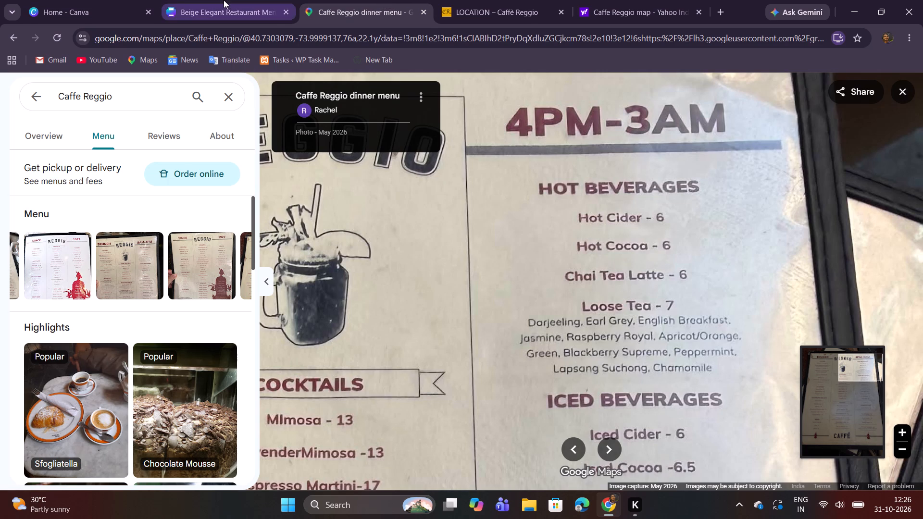
pyautogui.click(223, 0)
pyautogui.press('space')
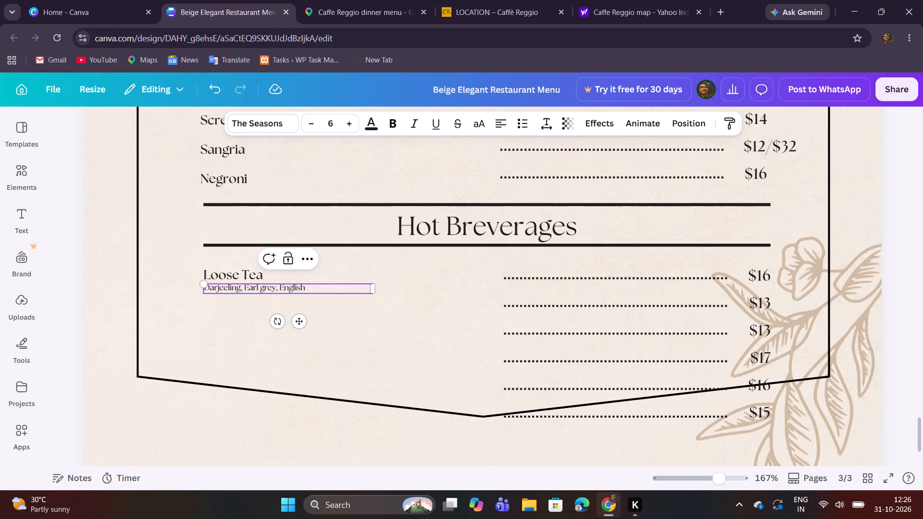
pyautogui.hotkey('shift', 'b')
pyautogui.write('rea')
pyautogui.write('kfast')
pyautogui.write(',')
pyautogui.press('space')
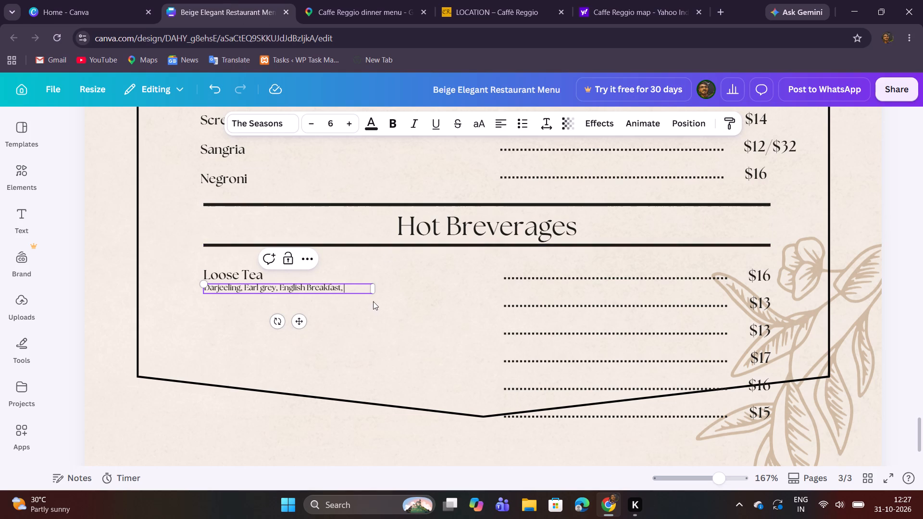
# Widen the Loose Tea description text box until it ends just before the dotted price lines.
pyautogui.moveTo(374, 289); pyautogui.dragTo(463, 292)
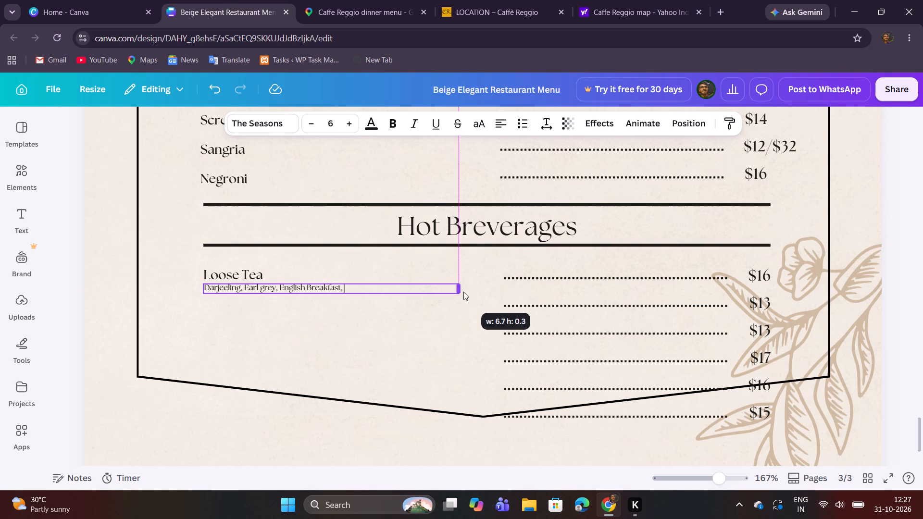
pyautogui.moveTo(463, 292); pyautogui.dragTo(479, 293)
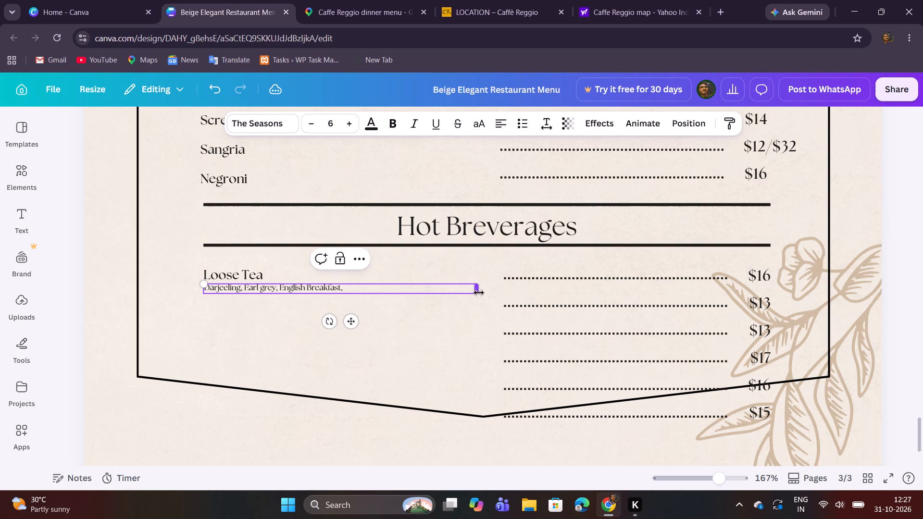
# Add "Jasmine," to the Loose Tea description after English Breakfast, following the menu photo.
pyautogui.click(377, 13)
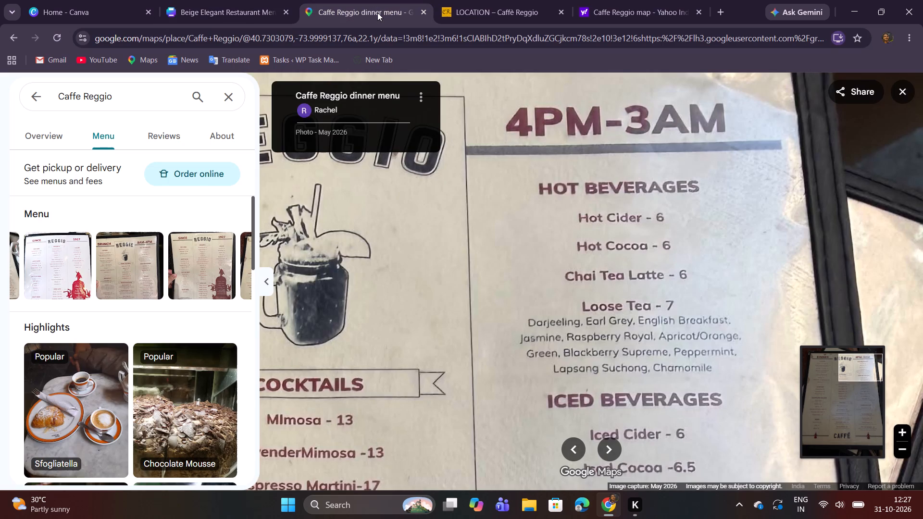
pyautogui.click(204, 0)
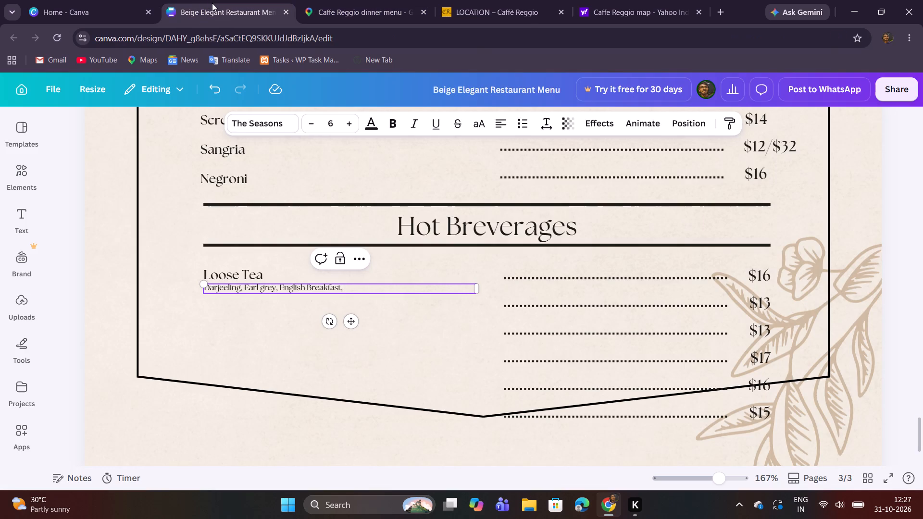
pyautogui.write('Jasmien')
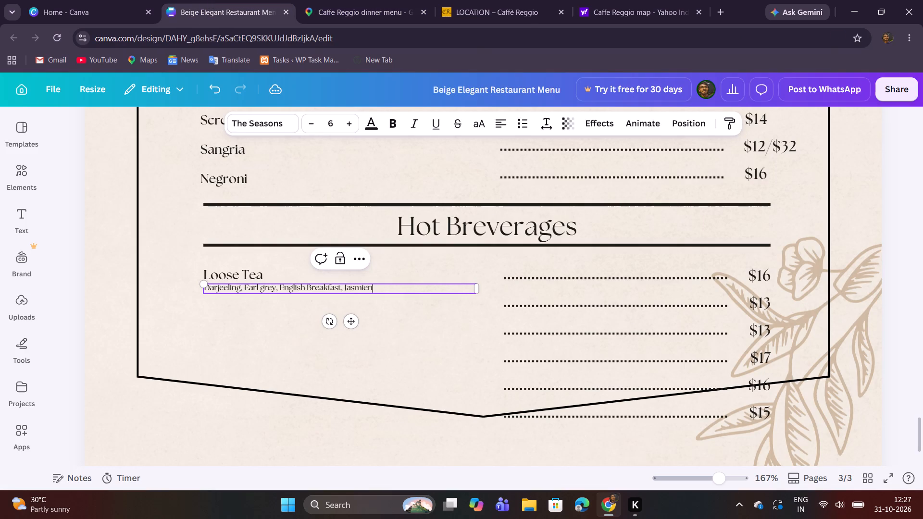
pyautogui.press('BackSpace')
pyautogui.press('BackSpace')
pyautogui.write('ne')
pyautogui.press(',')
# Add "Raspberry" to the Loose Tea description after Jasmine, following the menu photo.
pyautogui.click(353, 7)
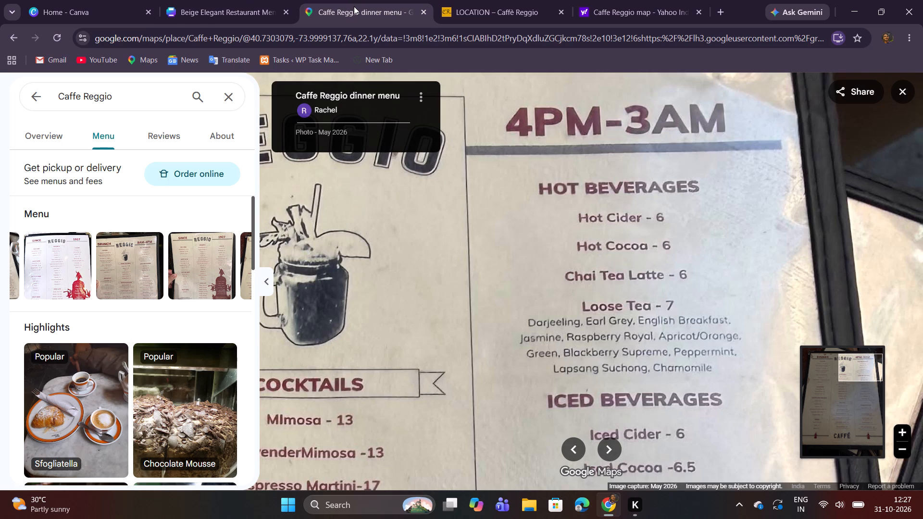
pyautogui.click(234, 0)
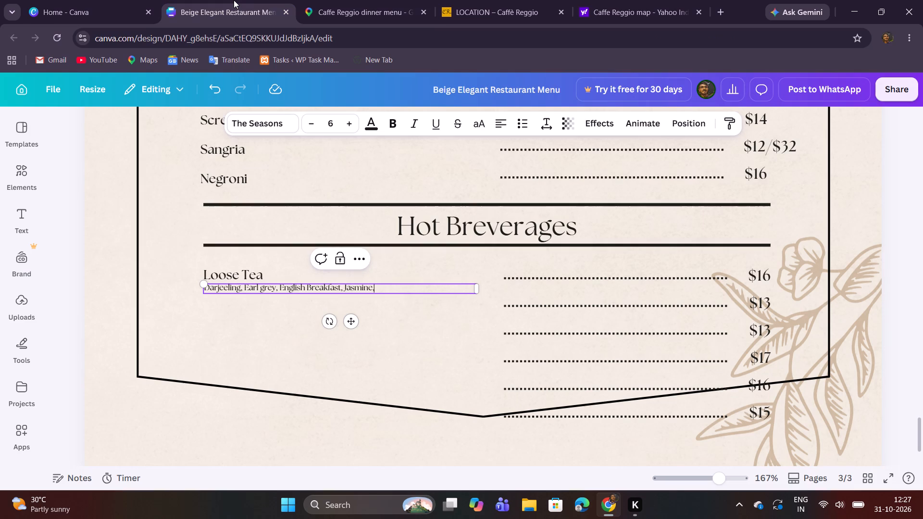
pyautogui.press('space')
pyautogui.press('a')
pyautogui.press('BackSpace')
pyautogui.write('Rad')
pyautogui.press('BackSpace')
pyautogui.write('sp')
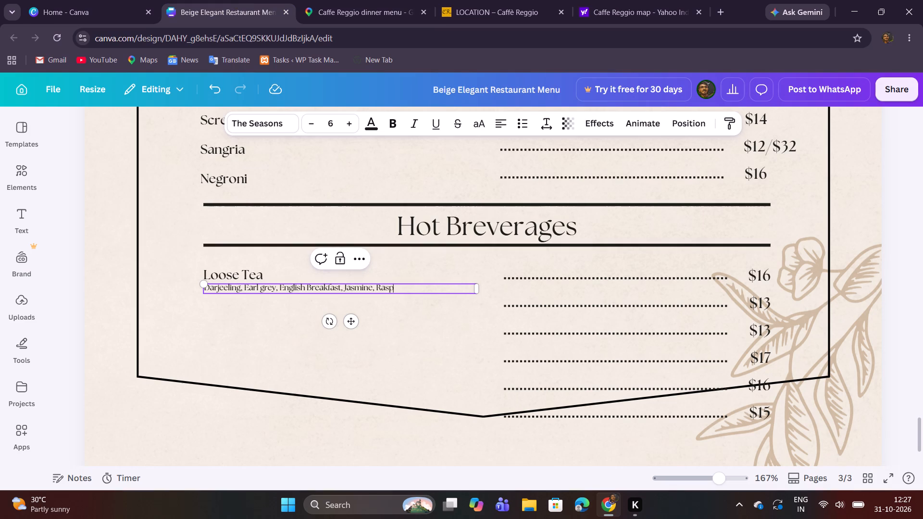
pyautogui.write('be')
pyautogui.write('rr')
pyautogui.press('y')
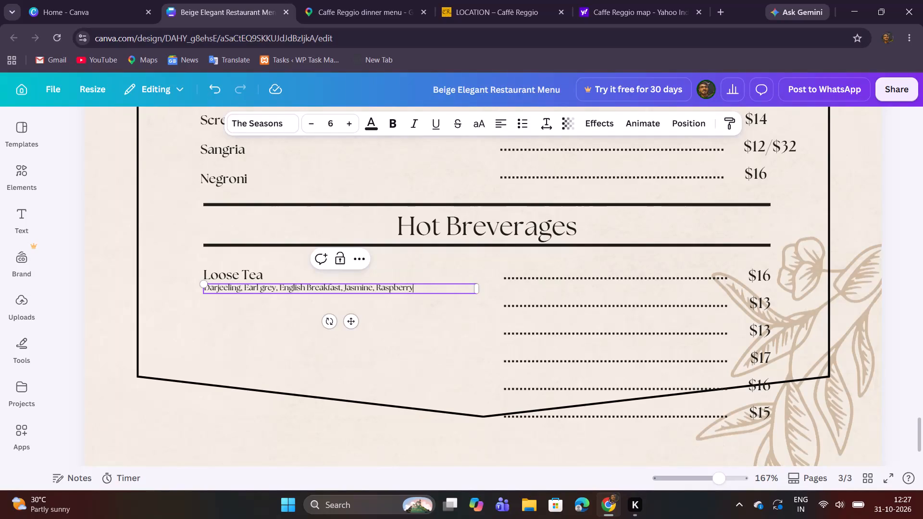
# Complete the raspberry variety in the Loose Tea description with "royal,", checking its name in the menu photo.
pyautogui.click(350, 0)
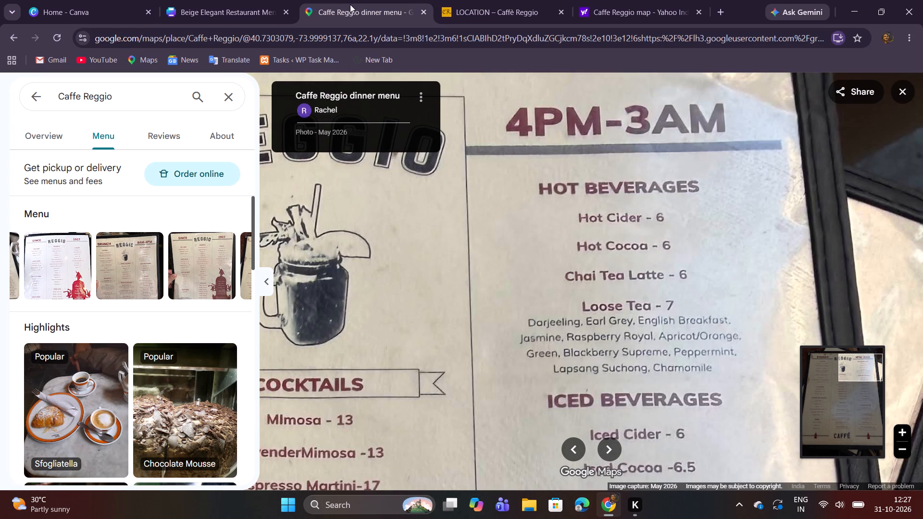
pyautogui.click(254, 0)
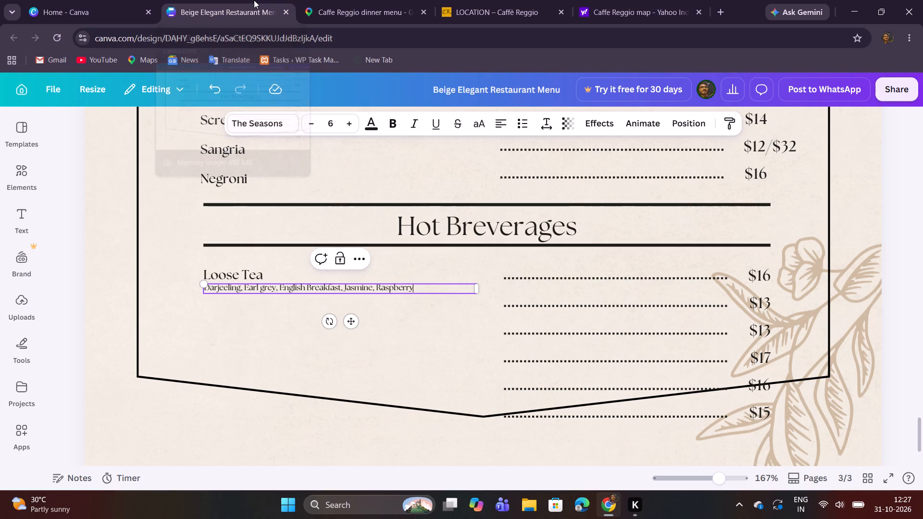
pyautogui.press('space')
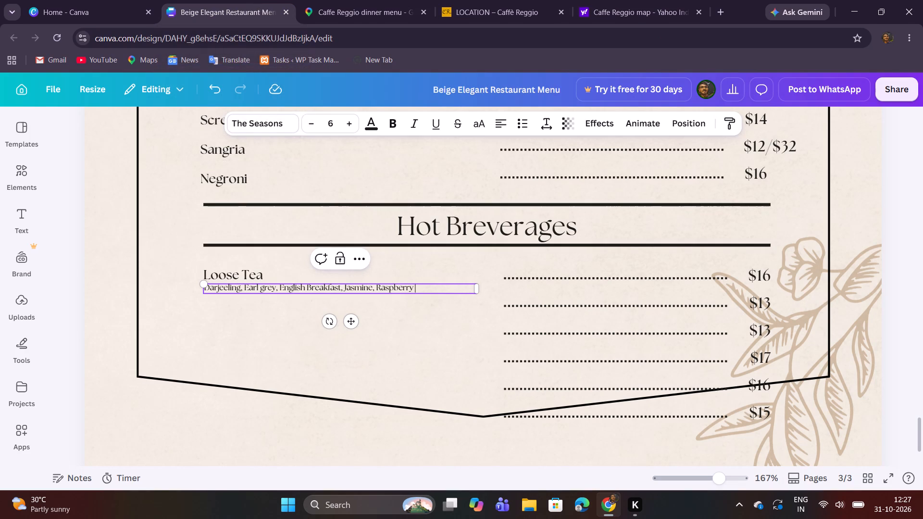
pyautogui.write('roya')
pyautogui.press('l')
pyautogui.press(',')
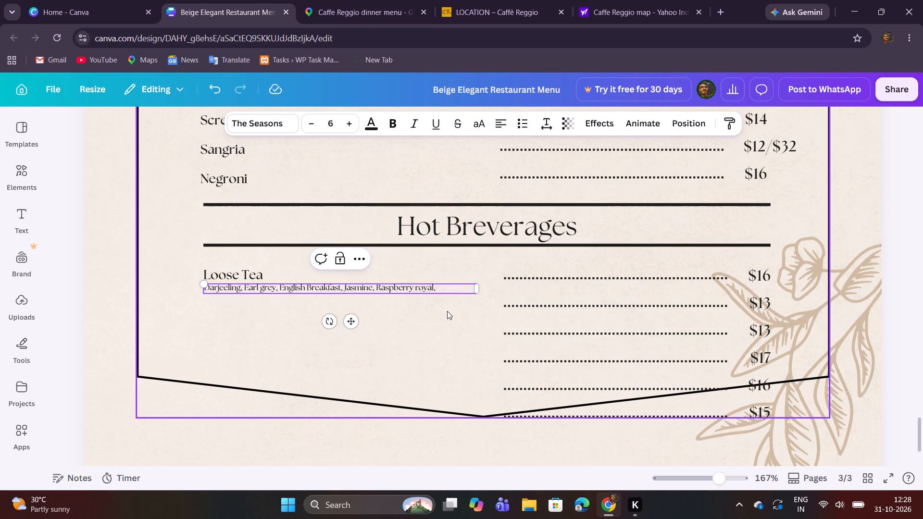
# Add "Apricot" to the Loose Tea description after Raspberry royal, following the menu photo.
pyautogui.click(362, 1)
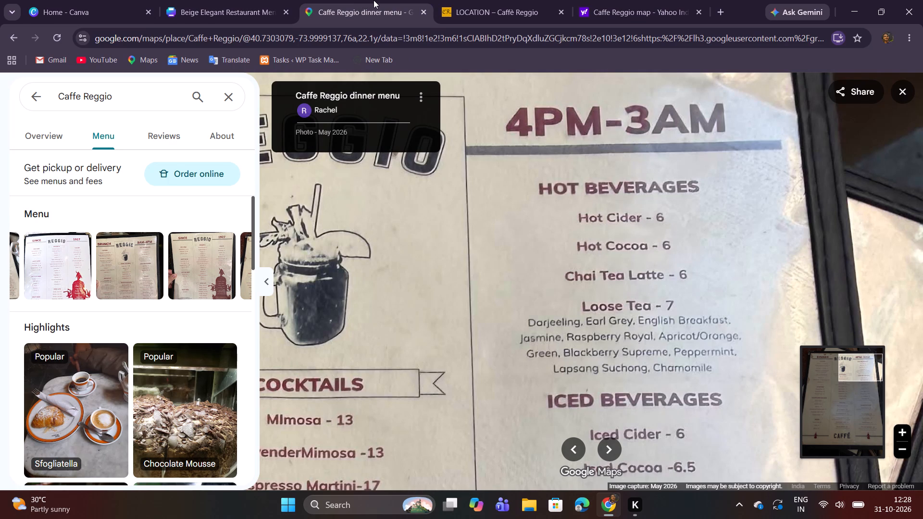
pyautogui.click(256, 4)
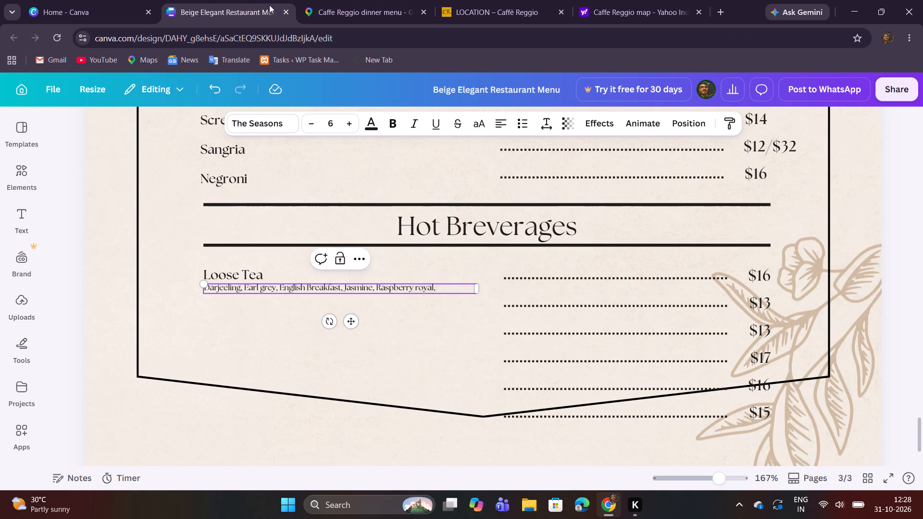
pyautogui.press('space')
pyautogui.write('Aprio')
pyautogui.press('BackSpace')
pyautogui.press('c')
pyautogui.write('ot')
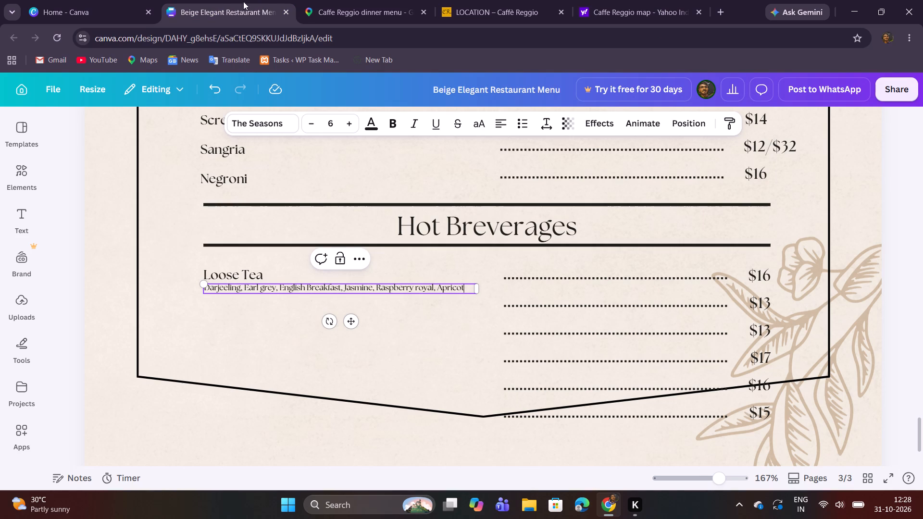
# Replace "Apricot" at the end of the Loose Tea description with "Peppermint", checking the varieties in the menu photo.
pyautogui.click(316, 5)
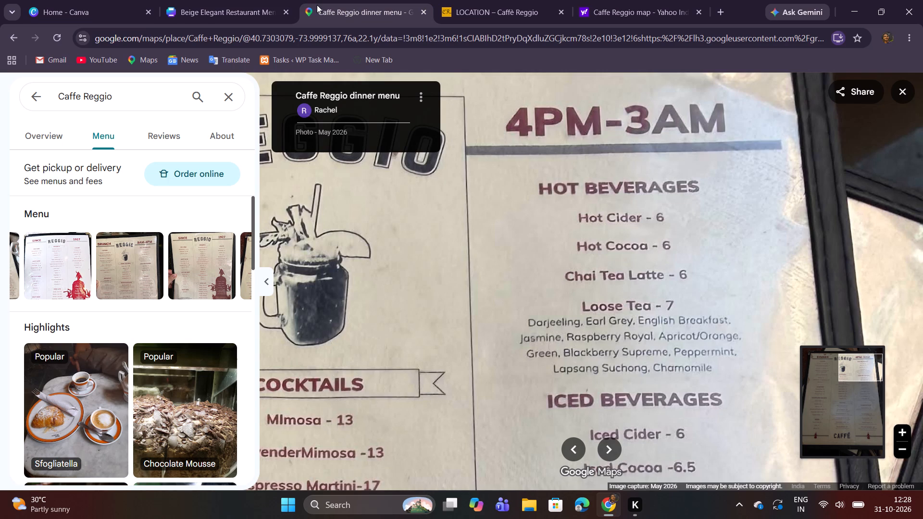
pyautogui.click(212, 0)
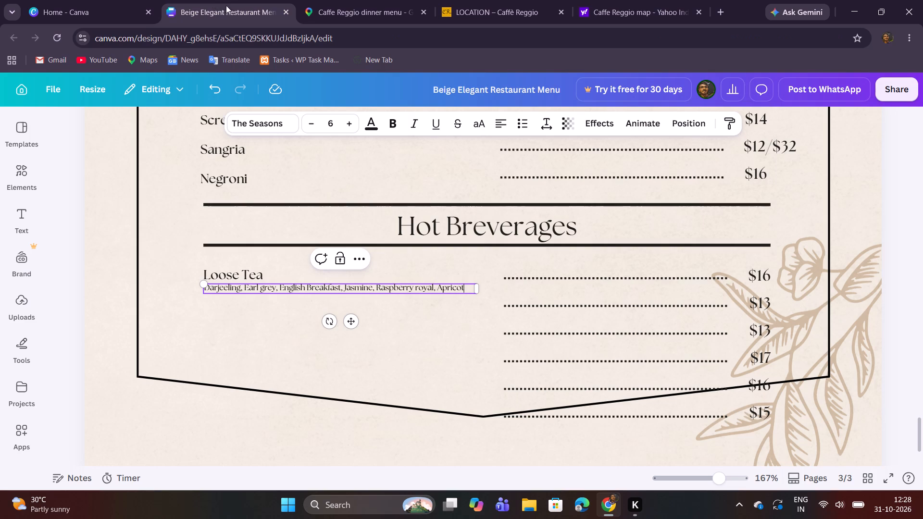
pyautogui.moveTo(466, 290); pyautogui.dragTo(444, 287)
pyautogui.moveTo(444, 287); pyautogui.dragTo(437, 284)
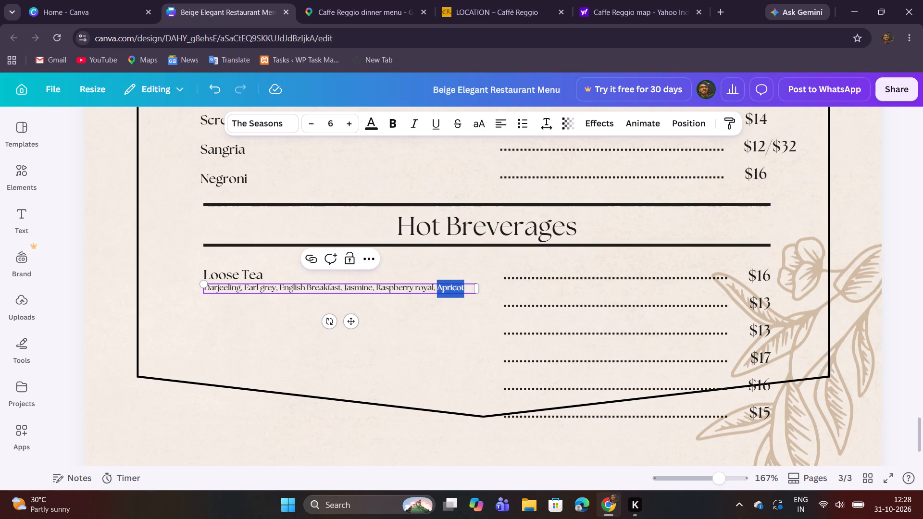
pyautogui.hotkey('shift', 'p')
pyautogui.write('epper')
pyautogui.write('mint')
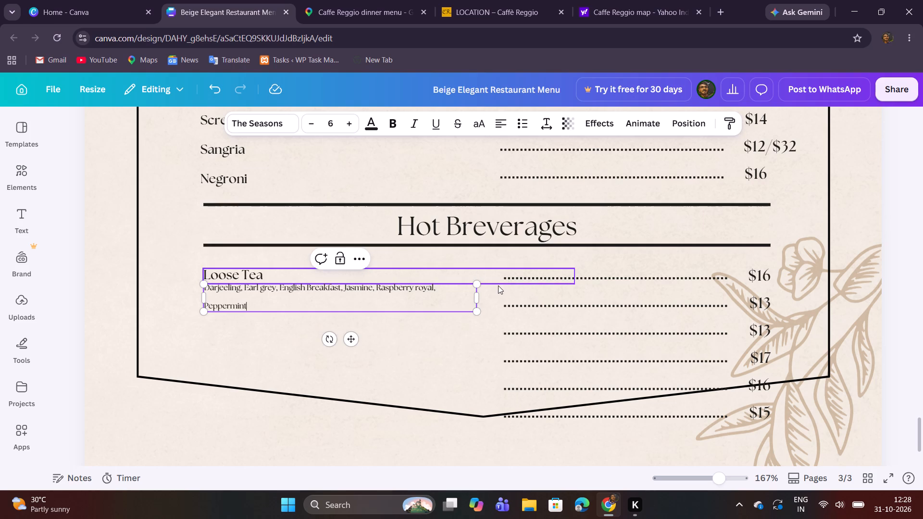
# Widen the Loose Tea description text box slightly so that Peppermint fits on the first line.
pyautogui.moveTo(478, 299); pyautogui.dragTo(485, 297)
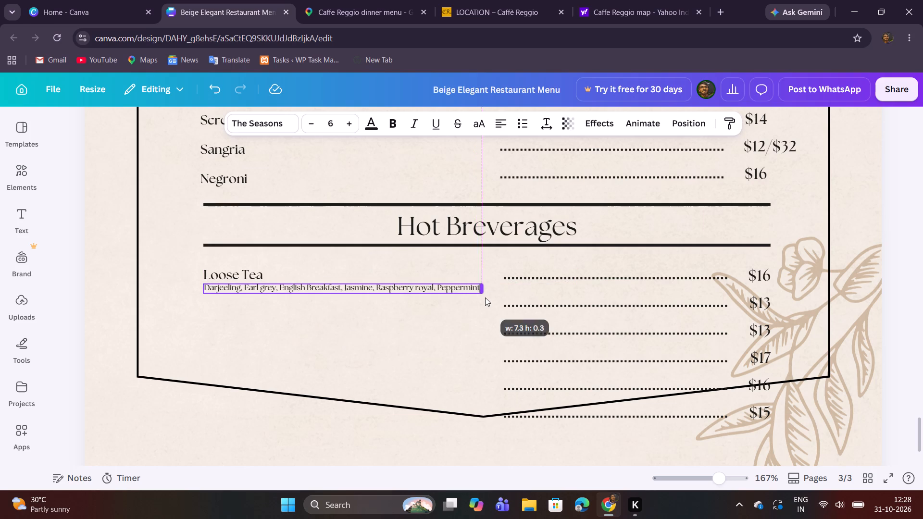
pyautogui.moveTo(485, 297); pyautogui.dragTo(485, 297)
pyautogui.click(430, 333)
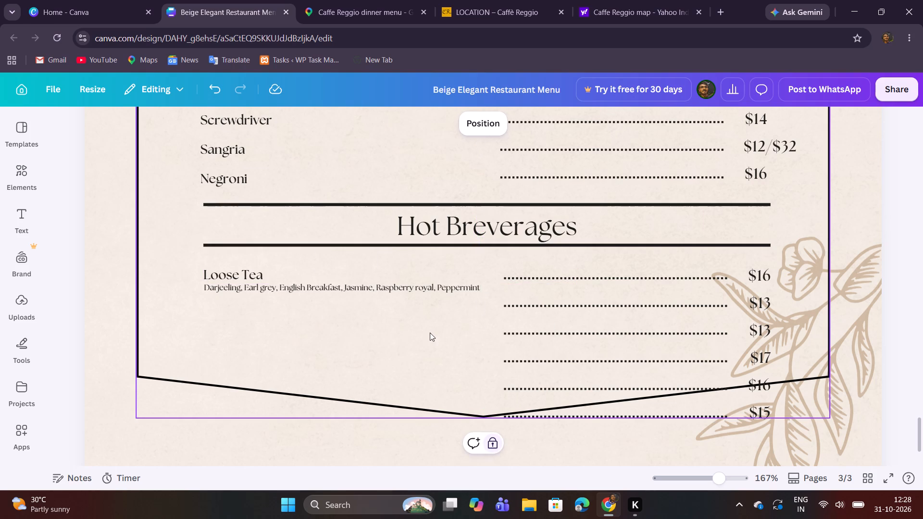
# Duplicate the Loose Tea description line and place the copy directly beneath it, aligned to the same left edge.
pyautogui.click(391, 294)
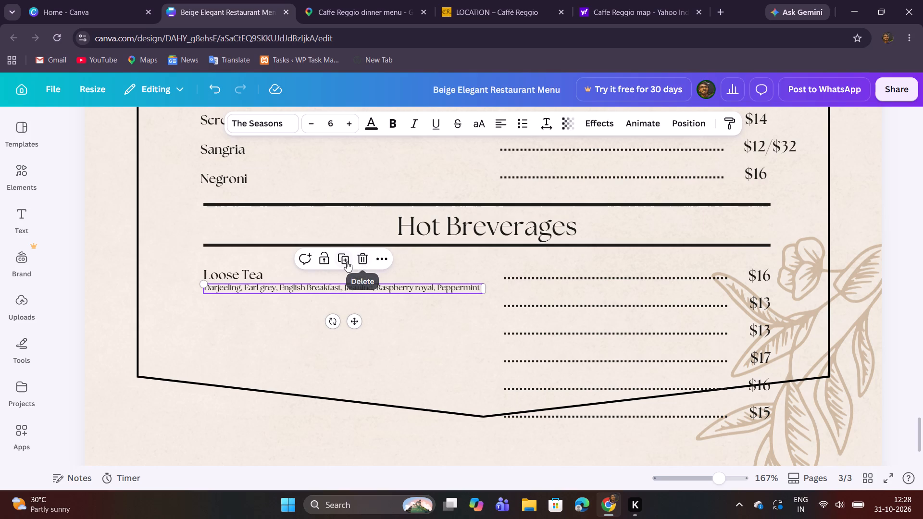
pyautogui.click(347, 261)
pyautogui.moveTo(368, 336); pyautogui.dragTo(347, 330)
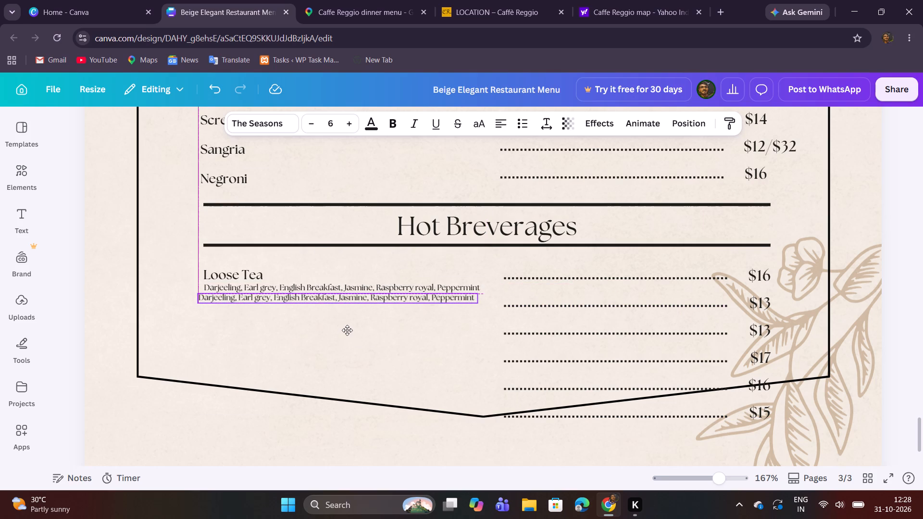
pyautogui.moveTo(347, 330); pyautogui.dragTo(351, 329)
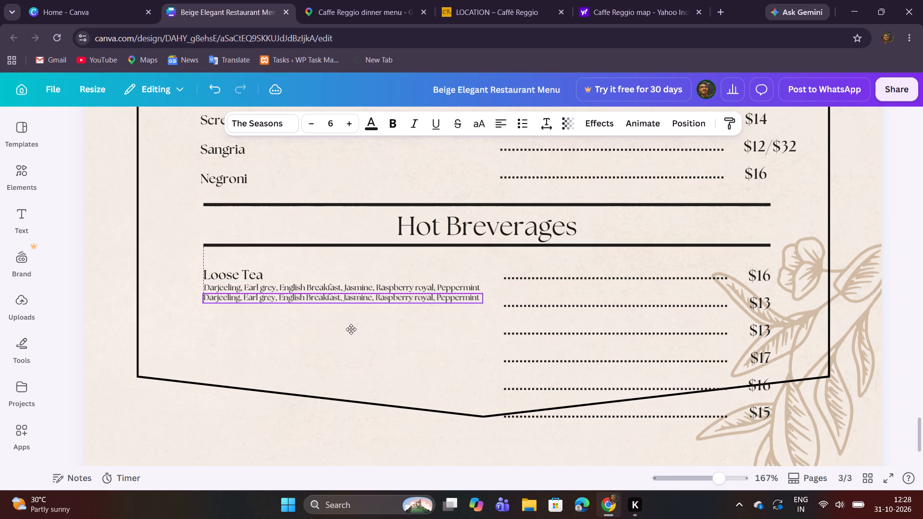
pyautogui.moveTo(351, 329); pyautogui.dragTo(351, 330)
pyautogui.moveTo(351, 330); pyautogui.dragTo(353, 330)
pyautogui.click(403, 338)
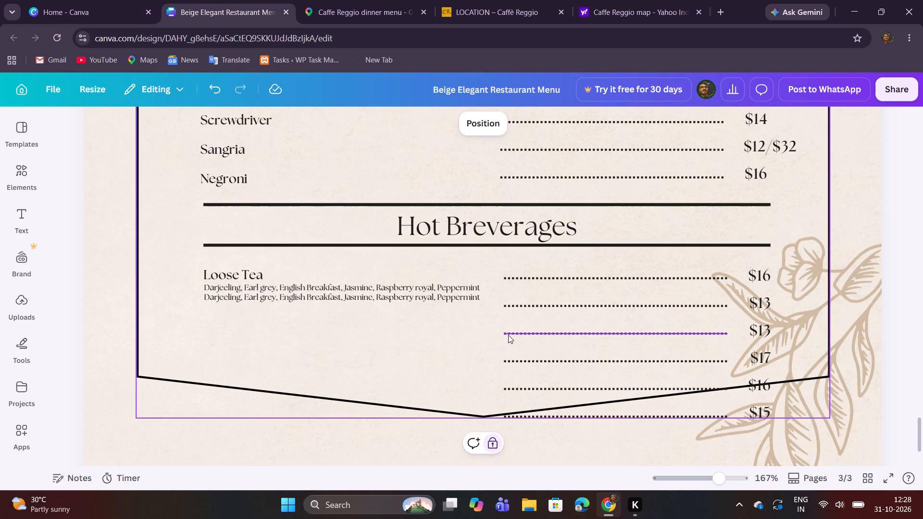
# Replace the duplicated second Loose Tea description line with "Black berry supreme,", following the tea varieties in the Google Maps menu photo.
pyautogui.click(324, 2)
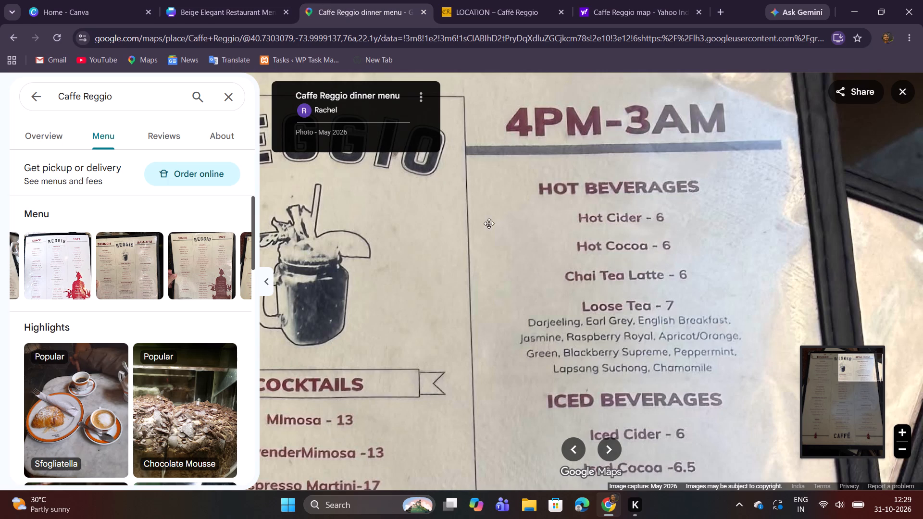
pyautogui.scroll(-1, 540, 272)
pyautogui.scroll(2, 540, 272)
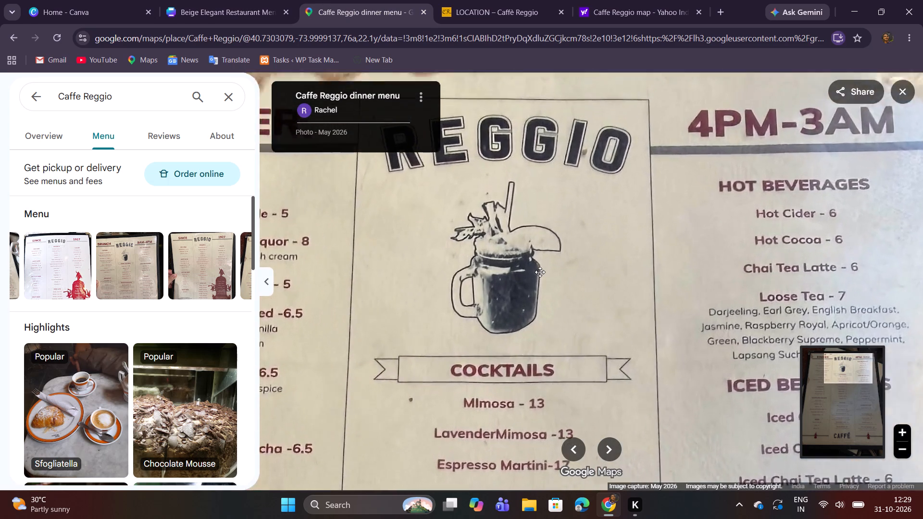
pyautogui.moveTo(623, 283); pyautogui.dragTo(458, 265)
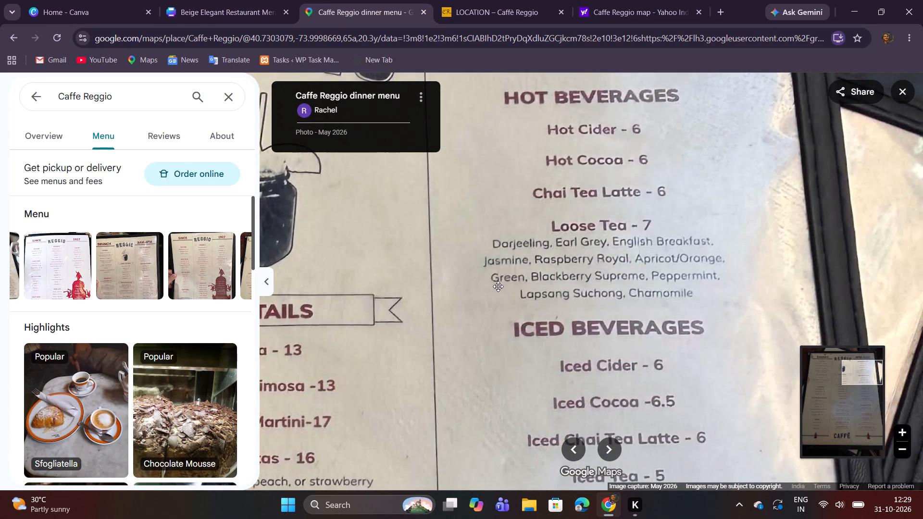
pyautogui.scroll(1, 498, 286)
pyautogui.moveTo(469, 300); pyautogui.dragTo(439, 318)
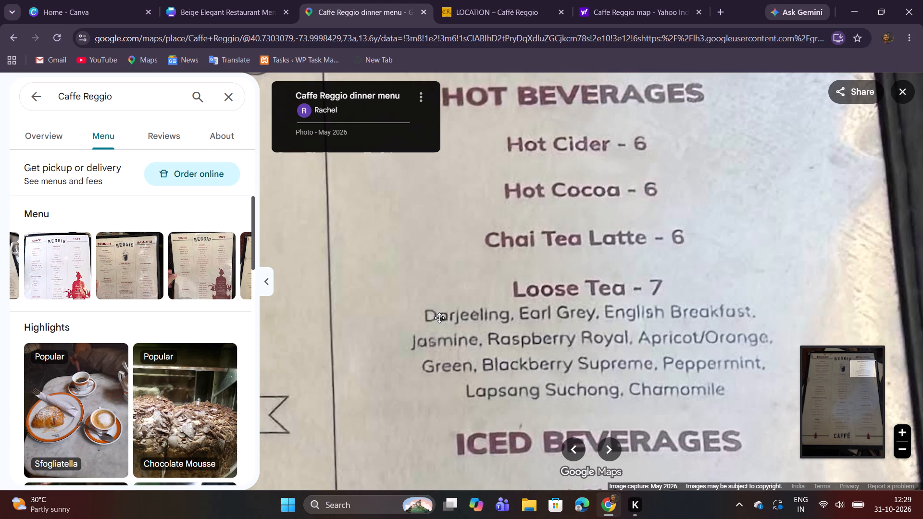
pyautogui.click(210, 9)
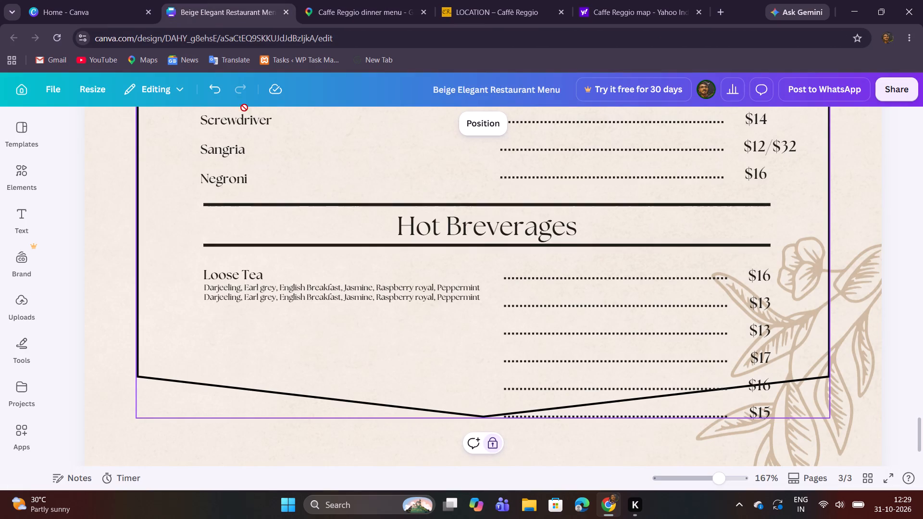
pyautogui.doubleClick(311, 301)
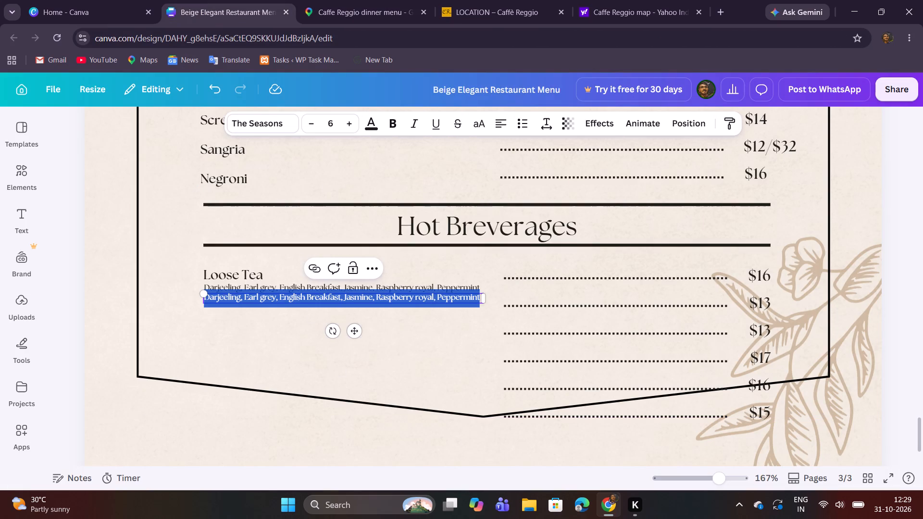
pyautogui.hotkey('shift', 'b')
pyautogui.write('lack')
pyautogui.press('space')
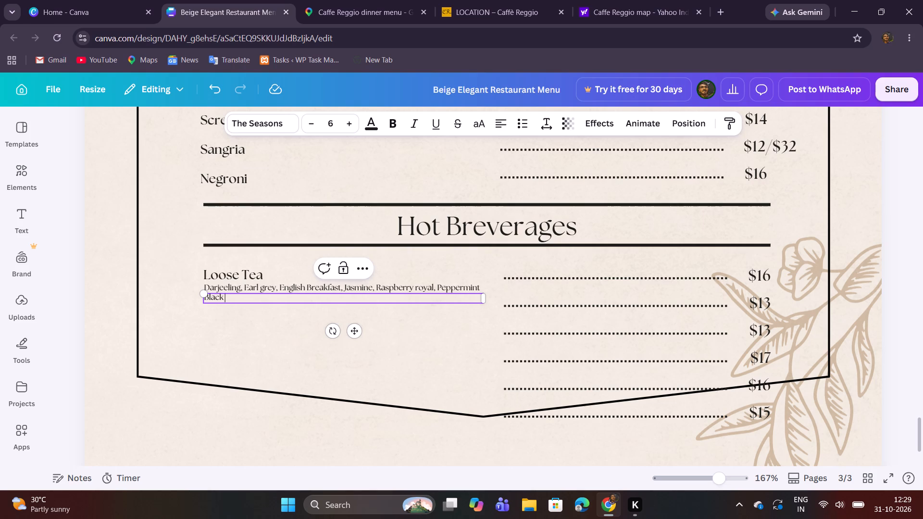
pyautogui.write('berry')
pyautogui.press('space')
pyautogui.write('supre')
pyautogui.write('me')
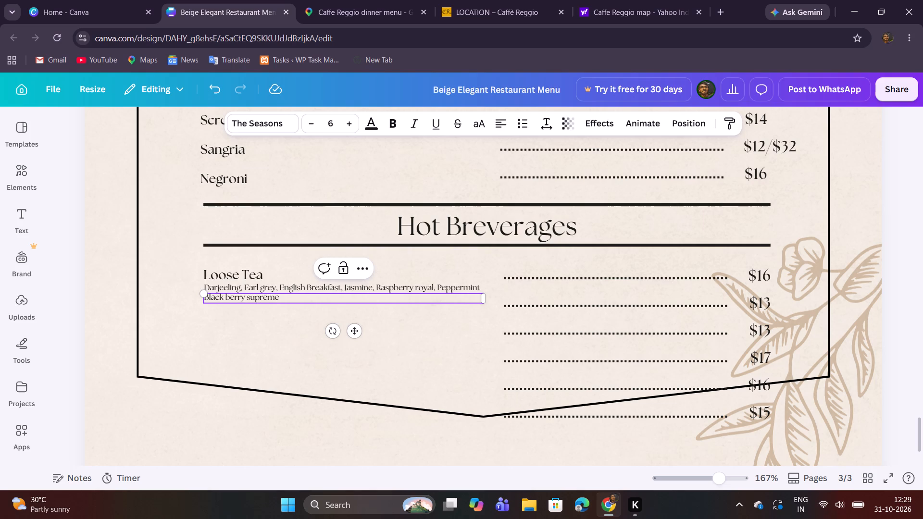
pyautogui.press(',')
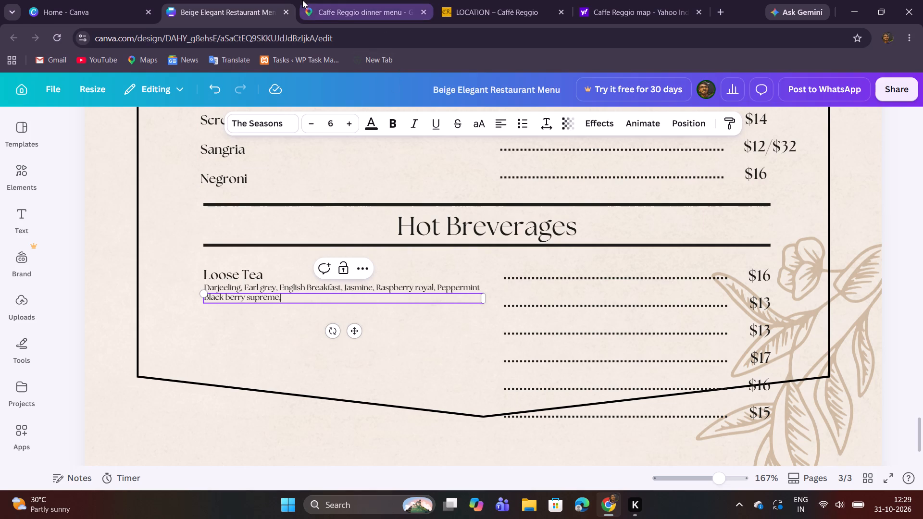
# Continue the second Loose Tea description line with "Lapsang Suchong, Charmomile", checking the names in the menu photo.
pyautogui.click(330, 2)
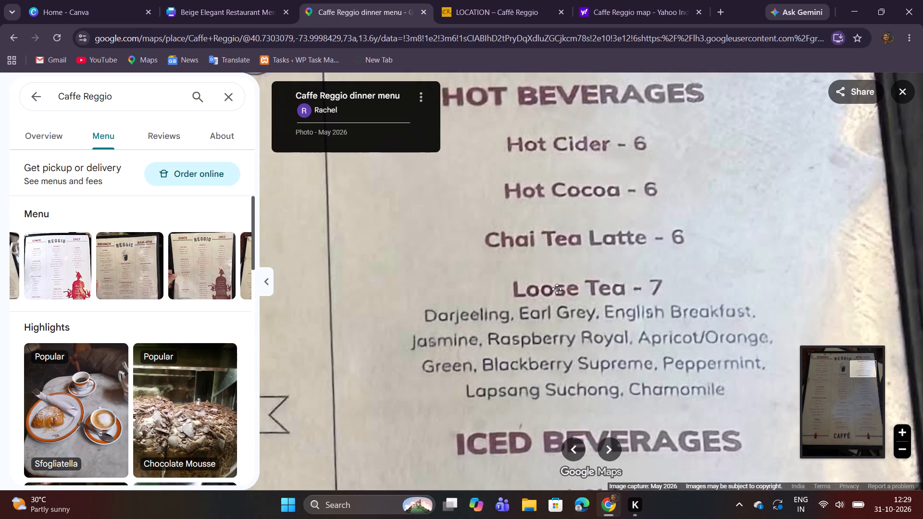
pyautogui.moveTo(559, 296); pyautogui.dragTo(559, 283)
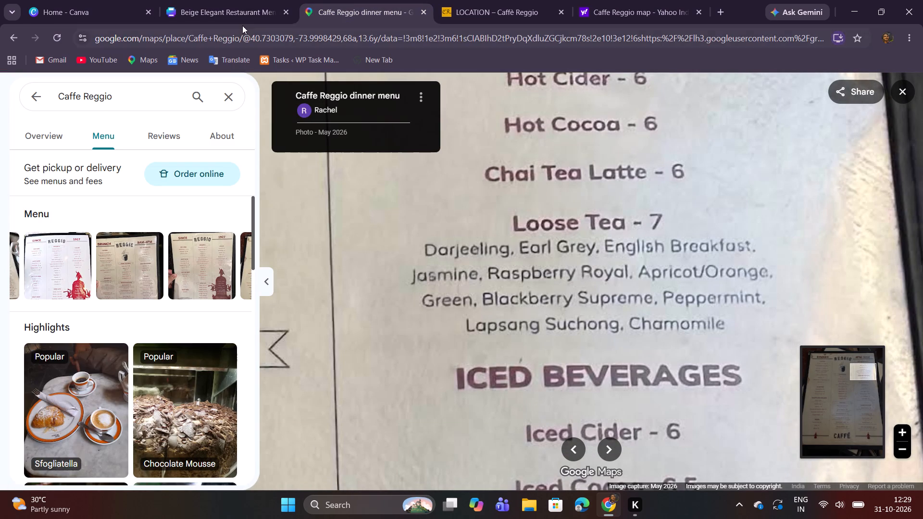
pyautogui.click(236, 11)
pyautogui.press('space')
pyautogui.write('Lapsang')
pyautogui.click(335, 0)
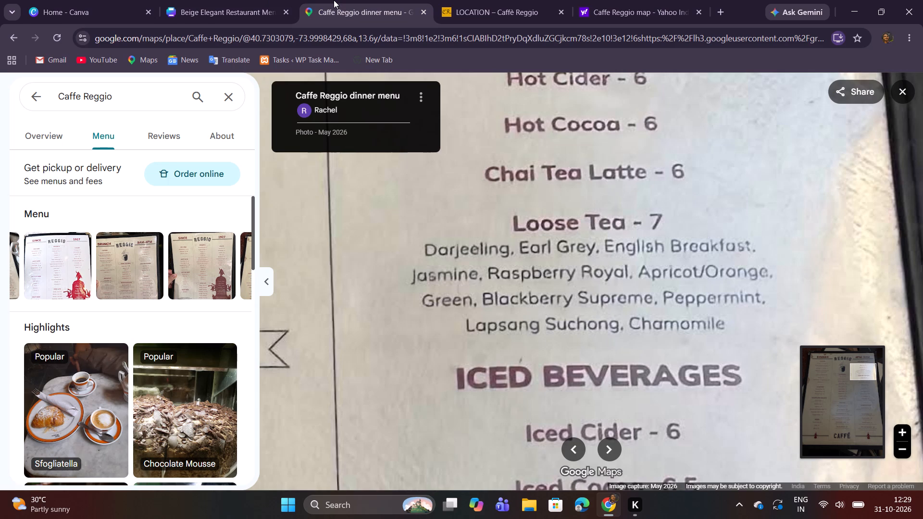
pyautogui.click(252, 0)
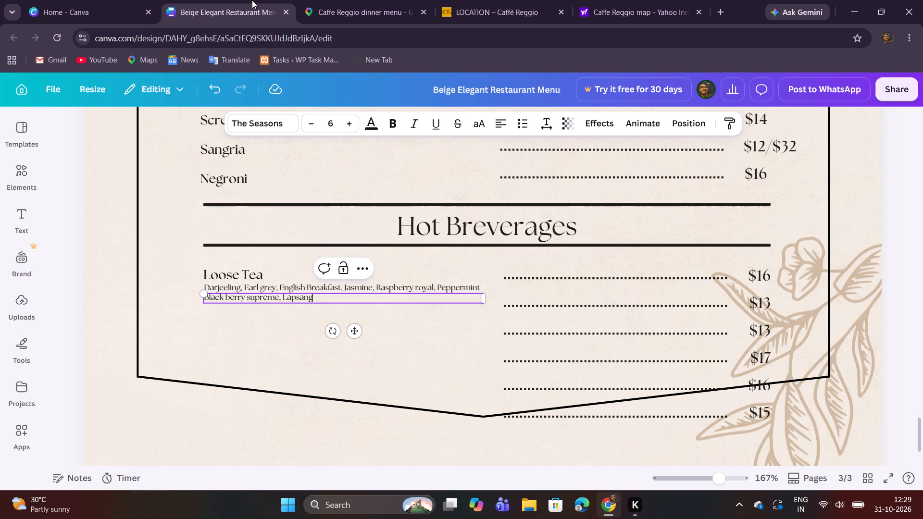
pyautogui.press('space')
pyautogui.write('Suchong')
pyautogui.click(373, 0)
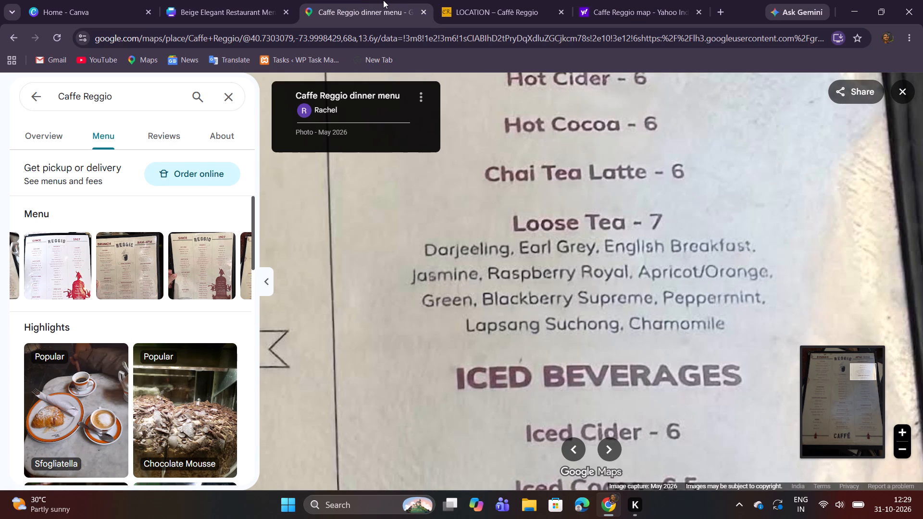
pyautogui.click(254, 0)
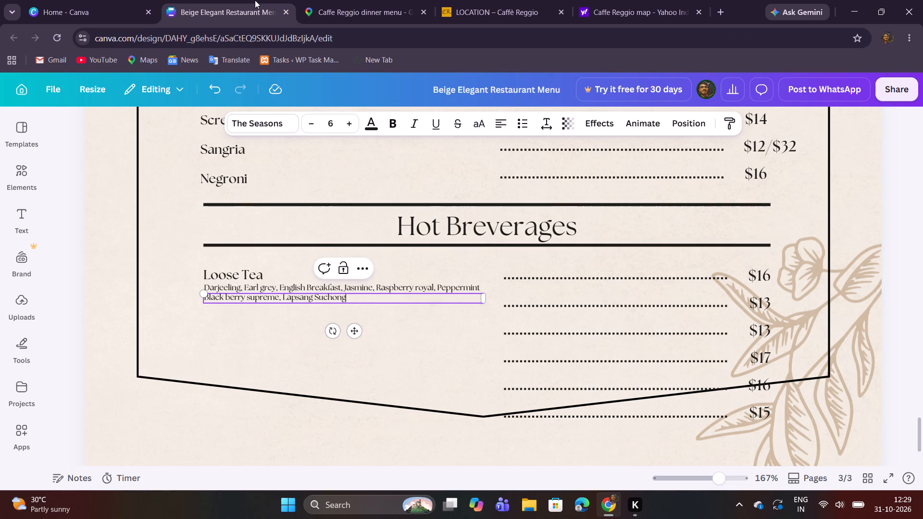
pyautogui.write(', C')
pyautogui.write('har')
pyautogui.write('momile')
# Check the remaining varieties in the menu photo and append ", Apricot/Oange Green" to the second Loose Tea description line.
pyautogui.click(352, 0)
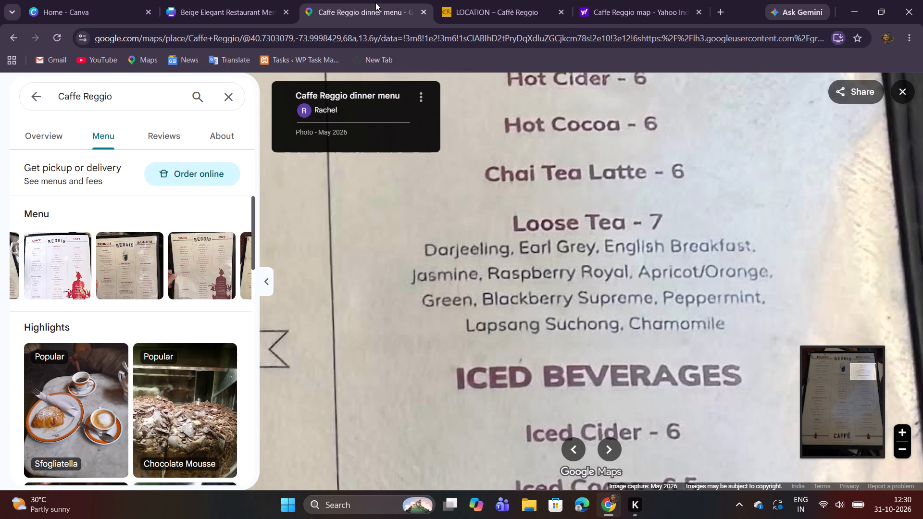
pyautogui.click(242, 0)
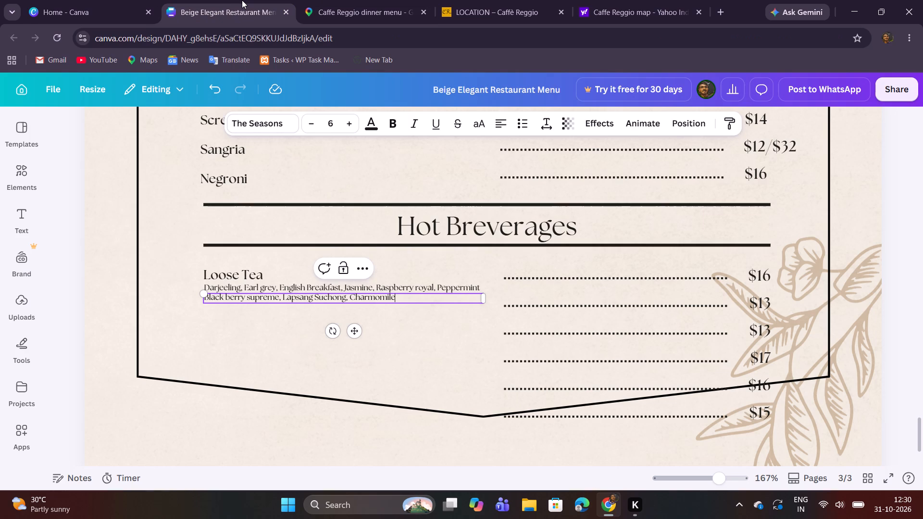
pyautogui.click(330, 0)
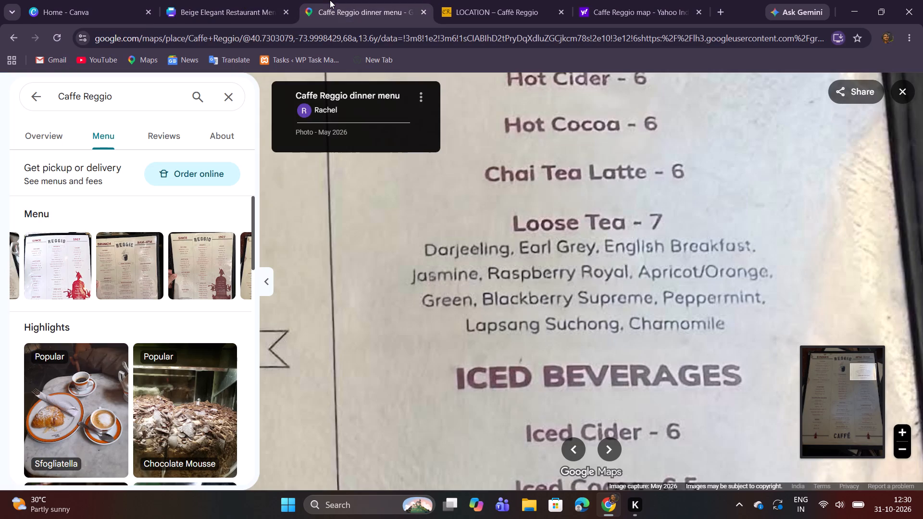
pyautogui.click(245, 0)
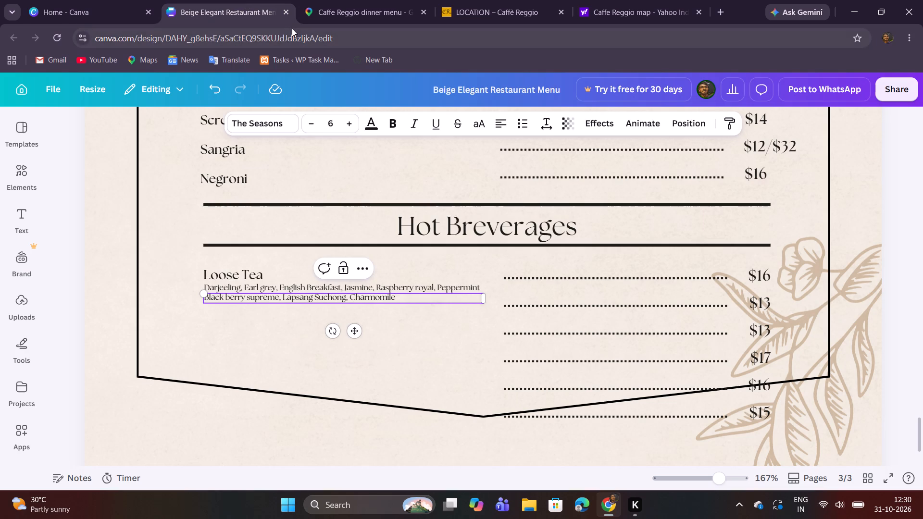
pyautogui.press('space')
pyautogui.press('BackSpace')
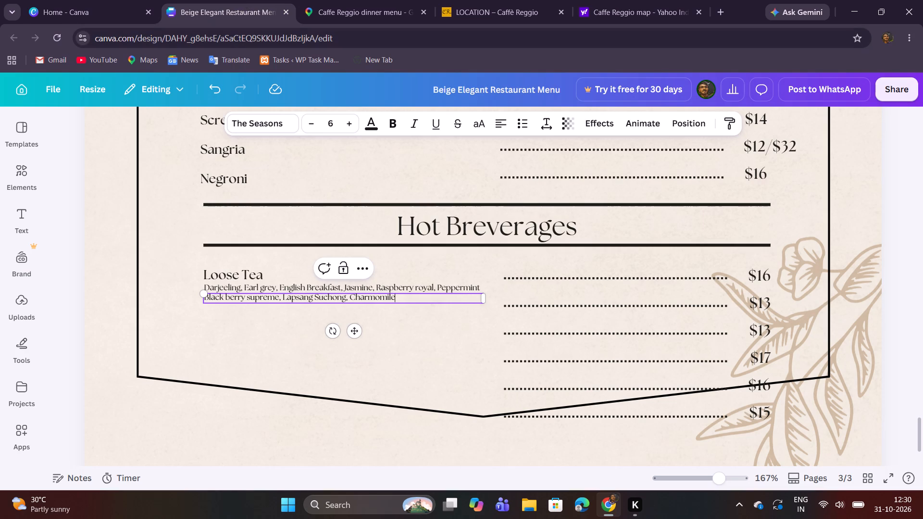
pyautogui.write(', Apricot')
pyautogui.press('/')
pyautogui.hotkey('shift', 'o')
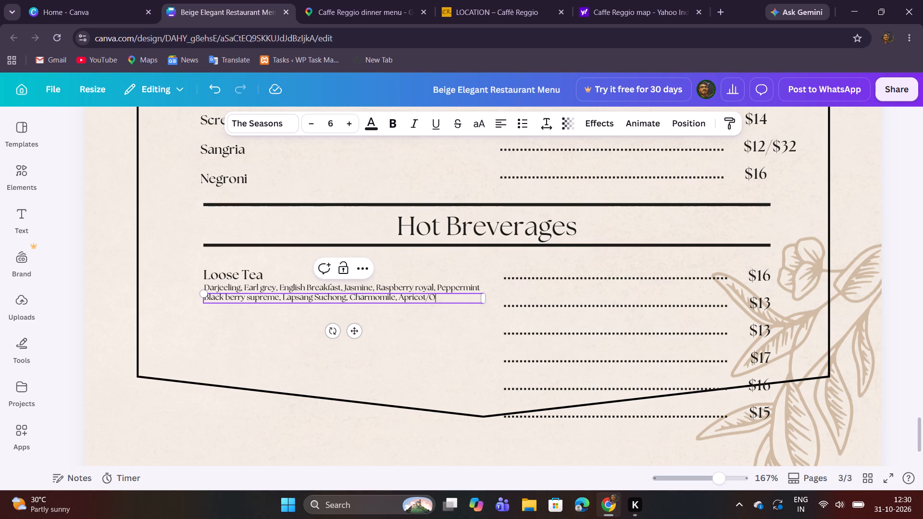
pyautogui.write('ange')
pyautogui.press('space')
pyautogui.write('Green')
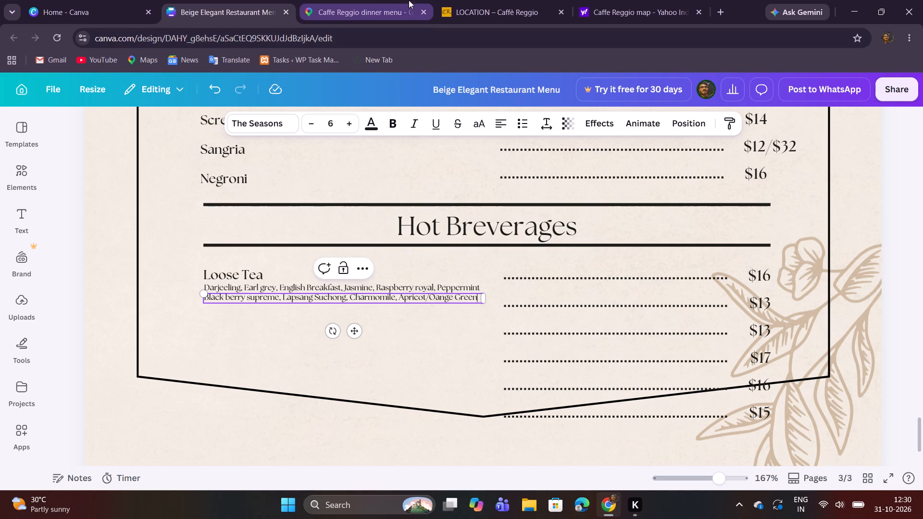
# Insert a comma and space between "Oange" and "Green" in the second Loose Tea description line, after rechecking the menu photo.
pyautogui.click(356, 0)
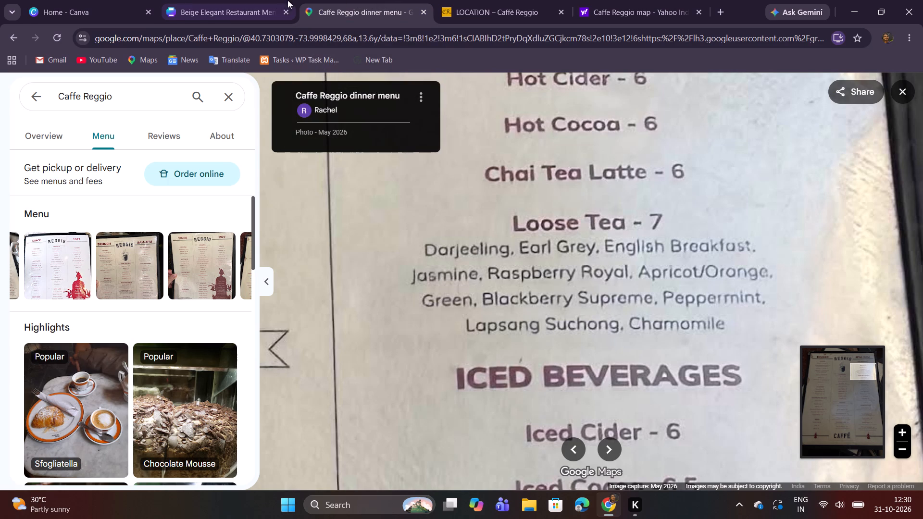
pyautogui.click(251, 0)
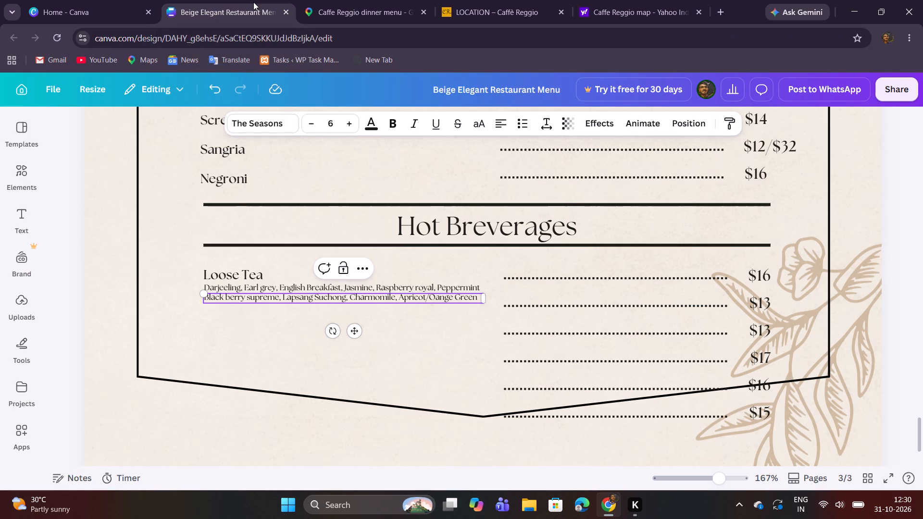
pyautogui.press('Left')
pyautogui.press('Left')
pyautogui.press('Left')
pyautogui.press('Left')
pyautogui.press('Left')
pyautogui.press(',')
pyautogui.press('BackSpace')
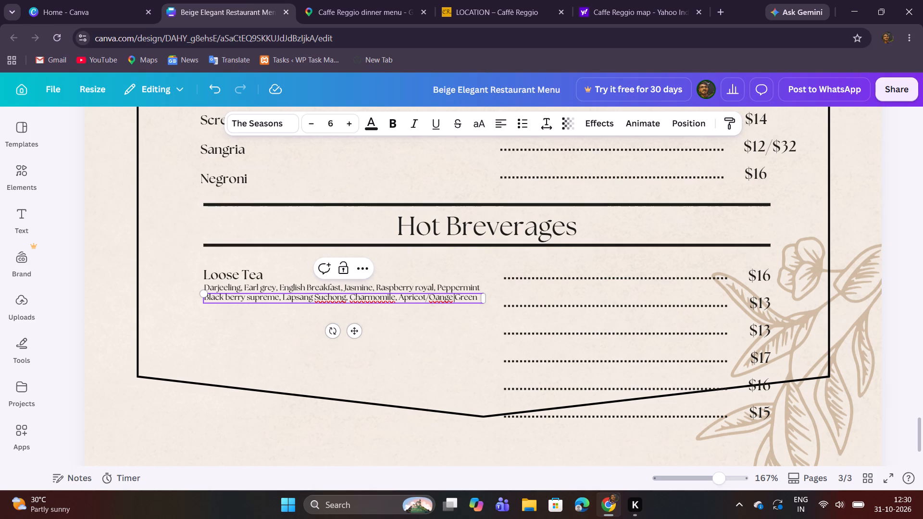
pyautogui.press('BackSpace')
pyautogui.write(',')
pyautogui.press('space')
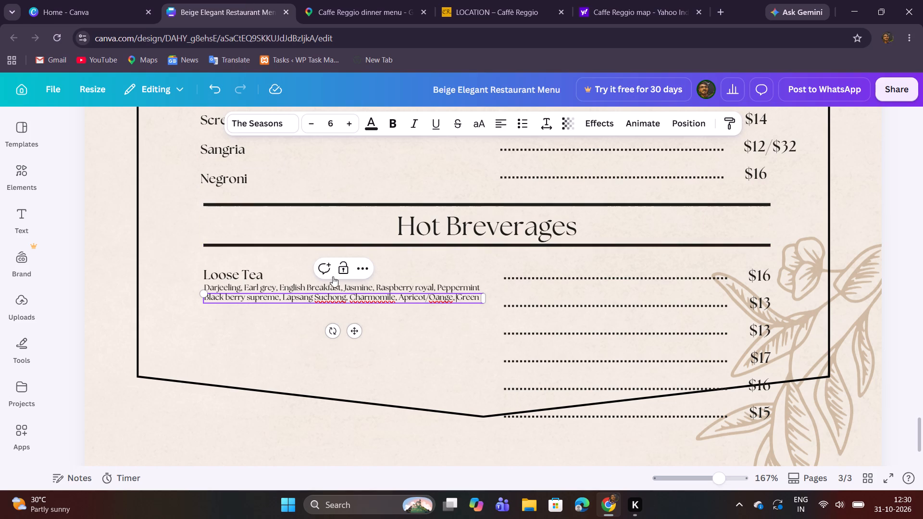
pyautogui.click(381, 354)
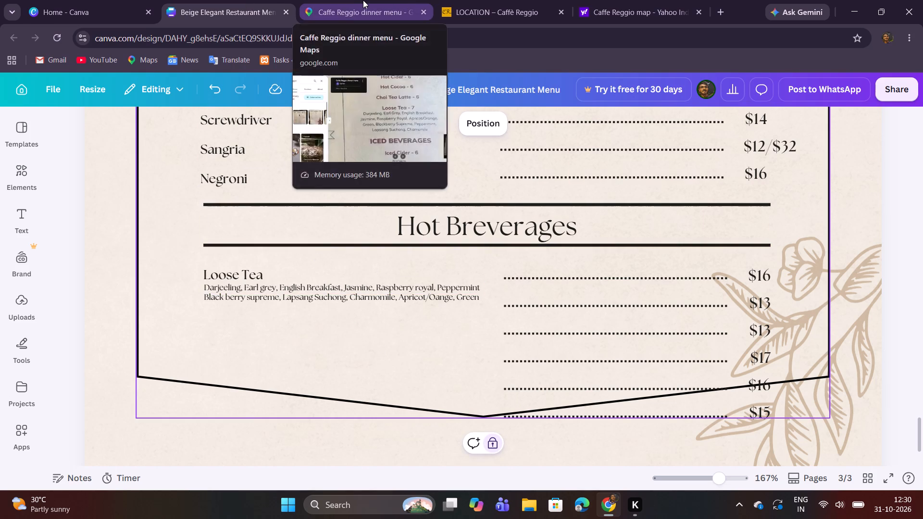
# Add a new line below "Loose Tea" in the Hot Breverages item-name text box.
pyautogui.click(275, 278)
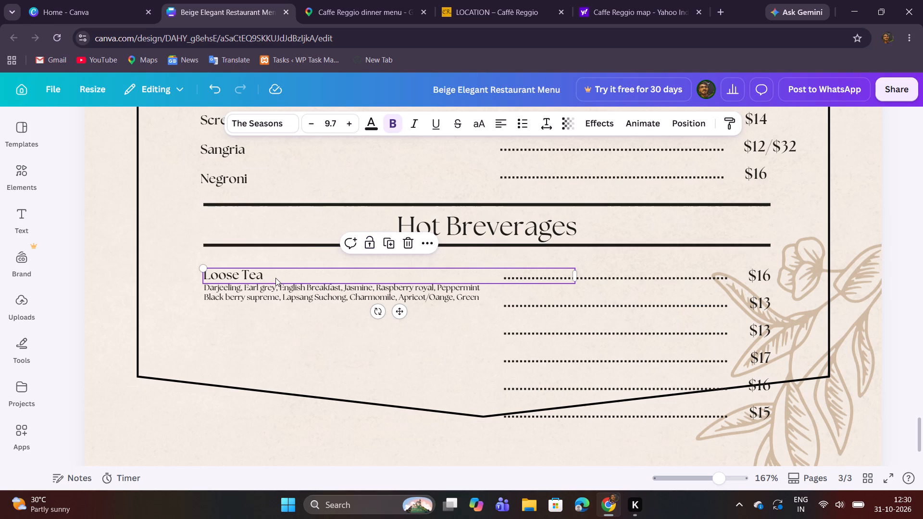
pyautogui.click(275, 278)
pyautogui.press('Return')
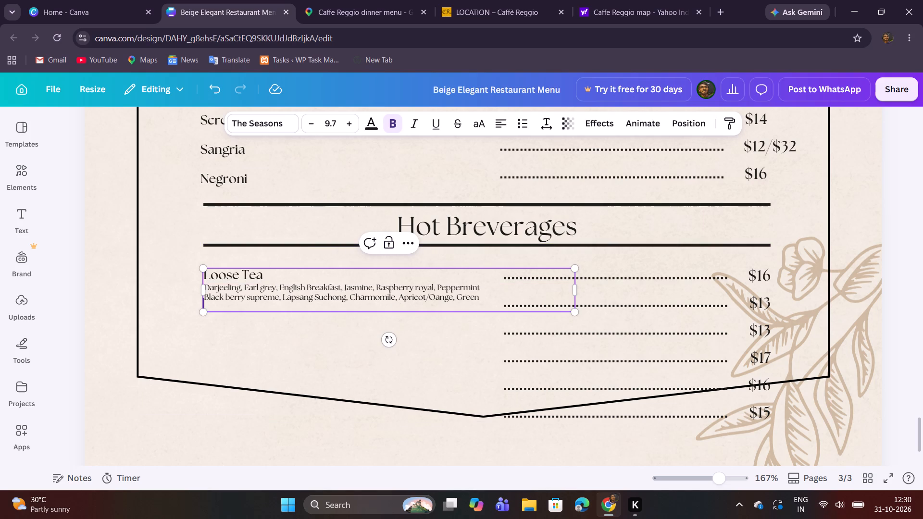
# Scale the two Loose Tea description lines down together to font size 5.6.
pyautogui.click(452, 338)
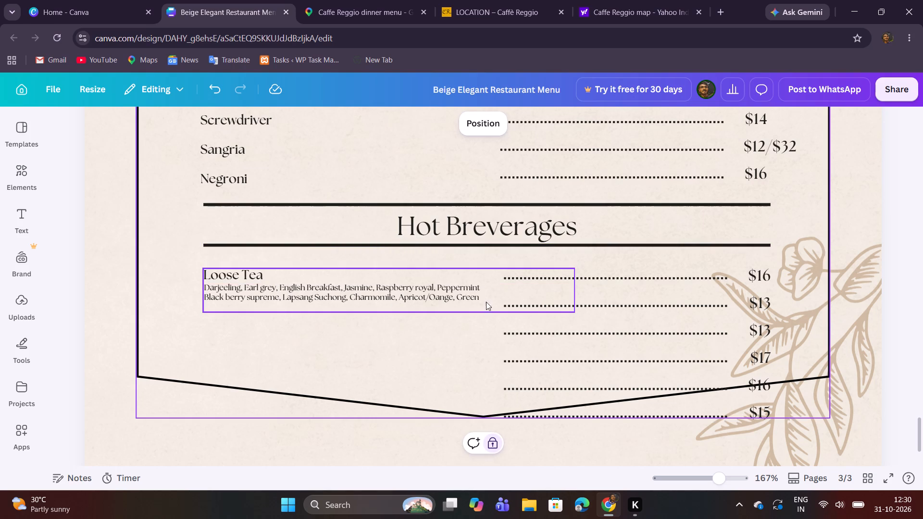
pyautogui.click(486, 300)
pyautogui.click(368, 241)
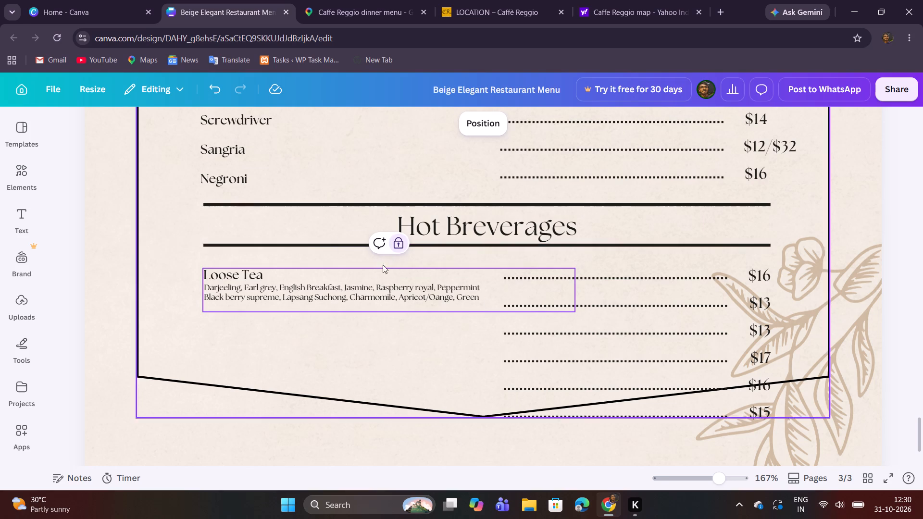
pyautogui.moveTo(487, 301); pyautogui.dragTo(460, 288)
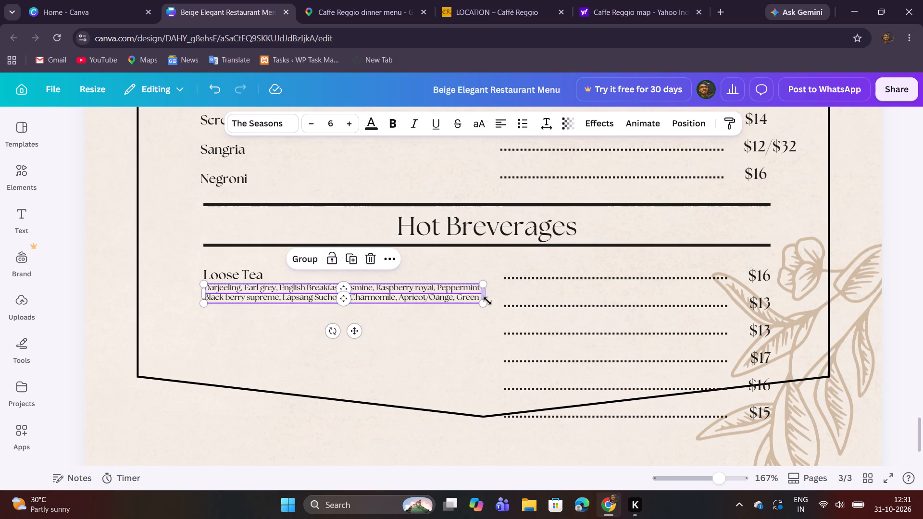
pyautogui.moveTo(486, 304); pyautogui.dragTo(475, 298)
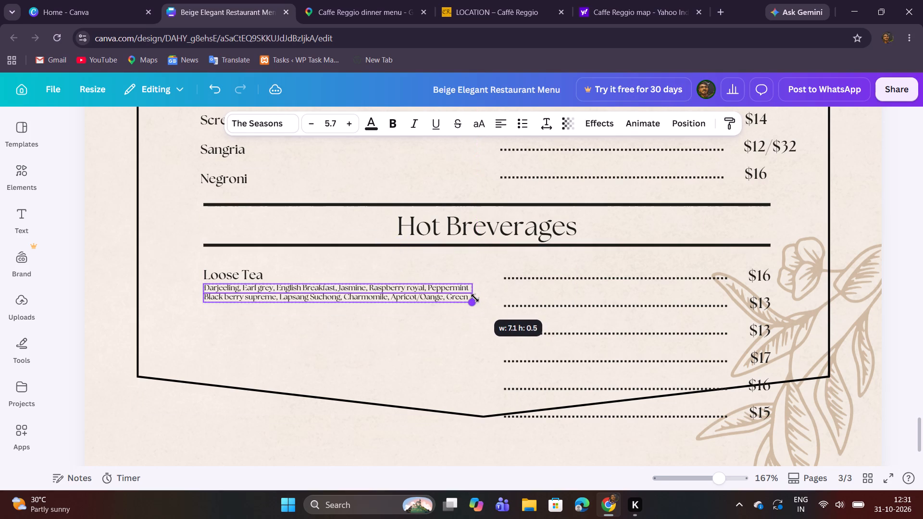
pyautogui.moveTo(475, 298); pyautogui.dragTo(470, 292)
pyautogui.click(395, 322)
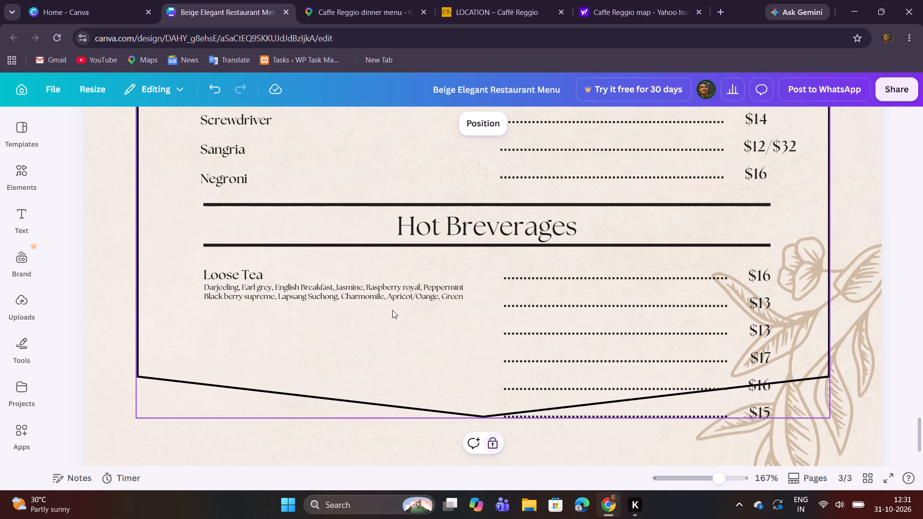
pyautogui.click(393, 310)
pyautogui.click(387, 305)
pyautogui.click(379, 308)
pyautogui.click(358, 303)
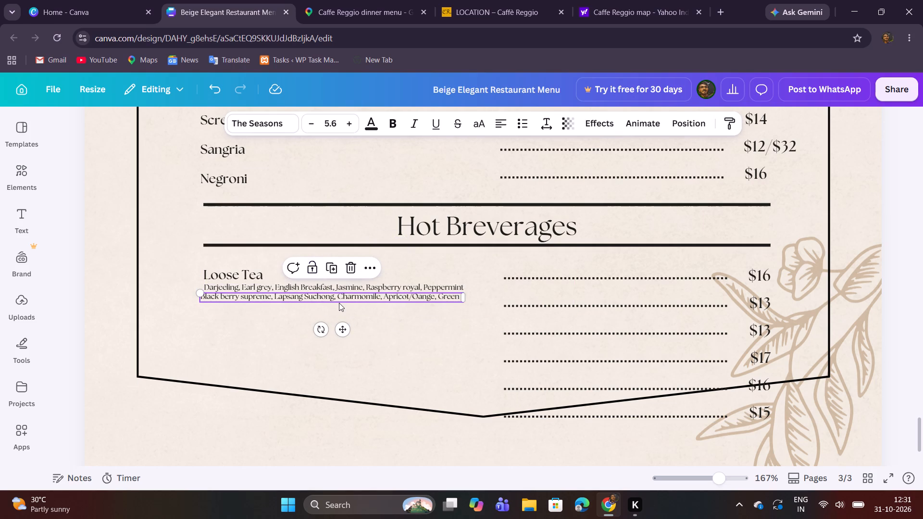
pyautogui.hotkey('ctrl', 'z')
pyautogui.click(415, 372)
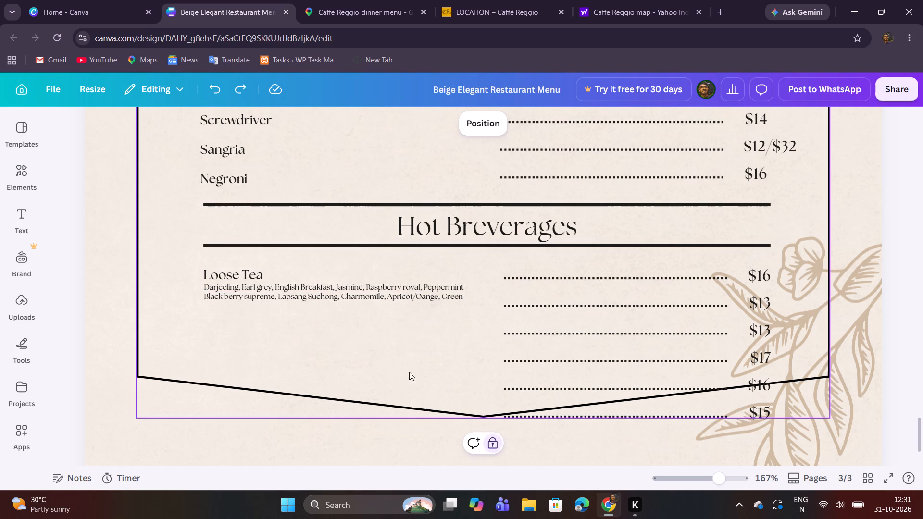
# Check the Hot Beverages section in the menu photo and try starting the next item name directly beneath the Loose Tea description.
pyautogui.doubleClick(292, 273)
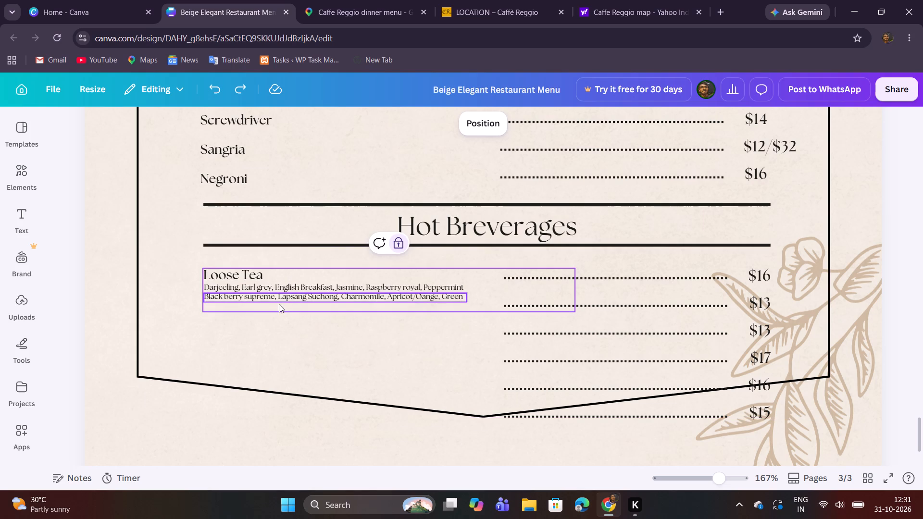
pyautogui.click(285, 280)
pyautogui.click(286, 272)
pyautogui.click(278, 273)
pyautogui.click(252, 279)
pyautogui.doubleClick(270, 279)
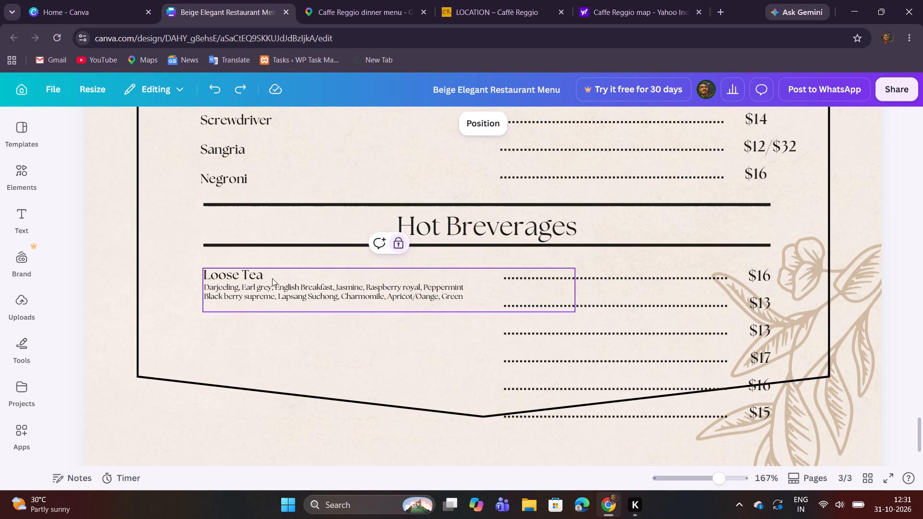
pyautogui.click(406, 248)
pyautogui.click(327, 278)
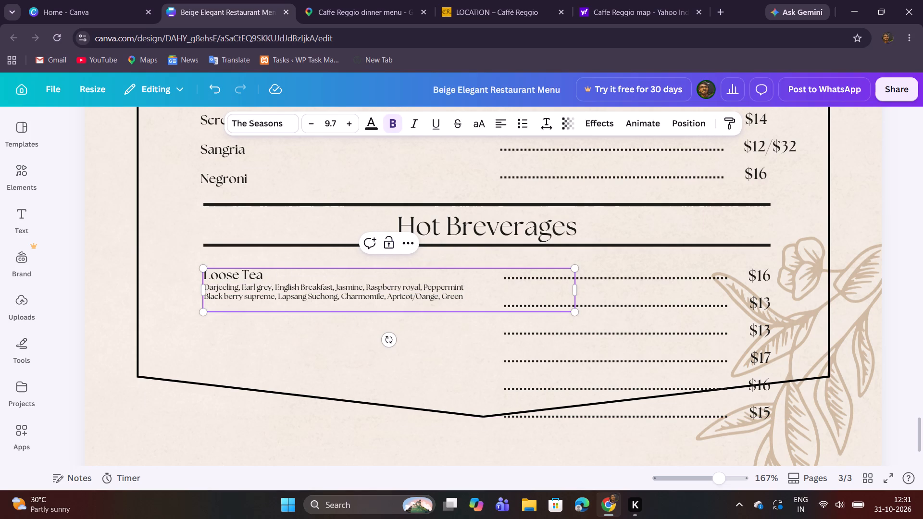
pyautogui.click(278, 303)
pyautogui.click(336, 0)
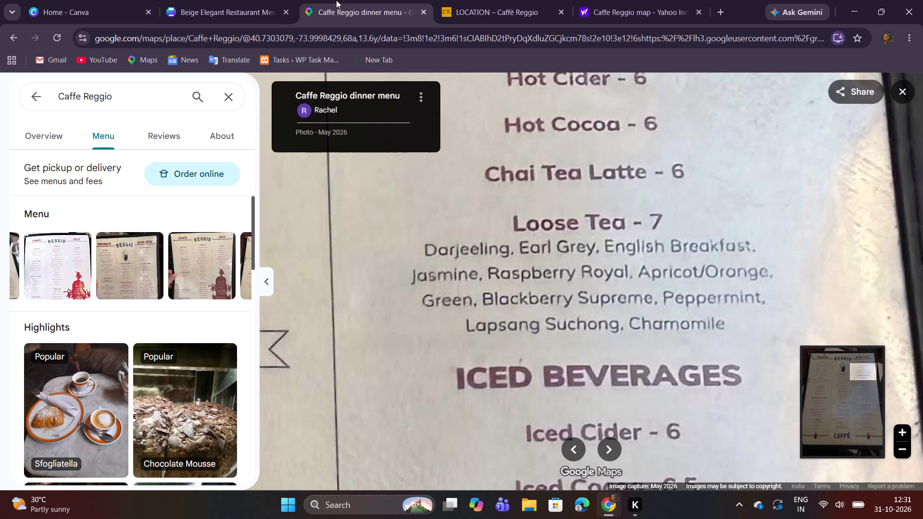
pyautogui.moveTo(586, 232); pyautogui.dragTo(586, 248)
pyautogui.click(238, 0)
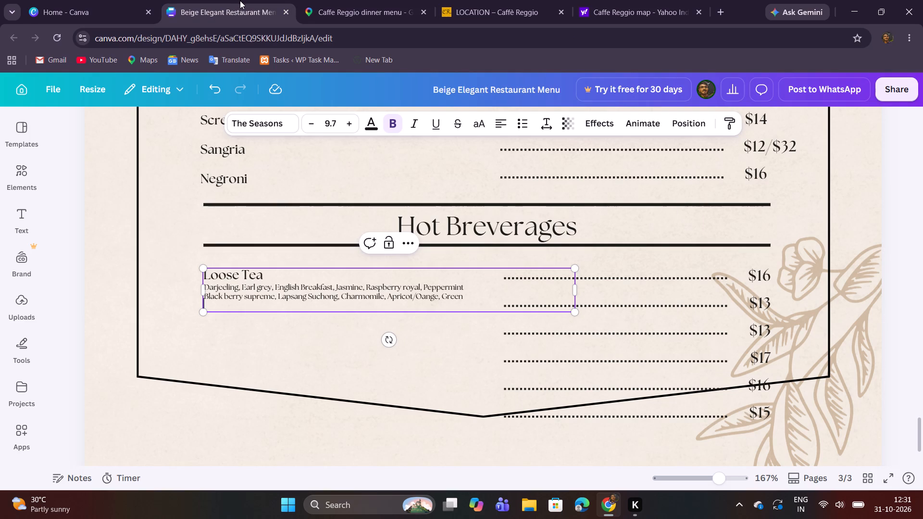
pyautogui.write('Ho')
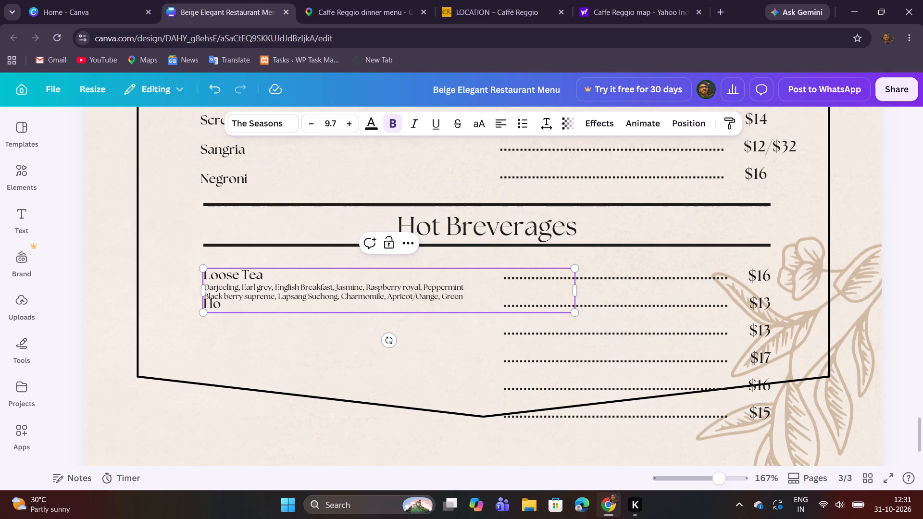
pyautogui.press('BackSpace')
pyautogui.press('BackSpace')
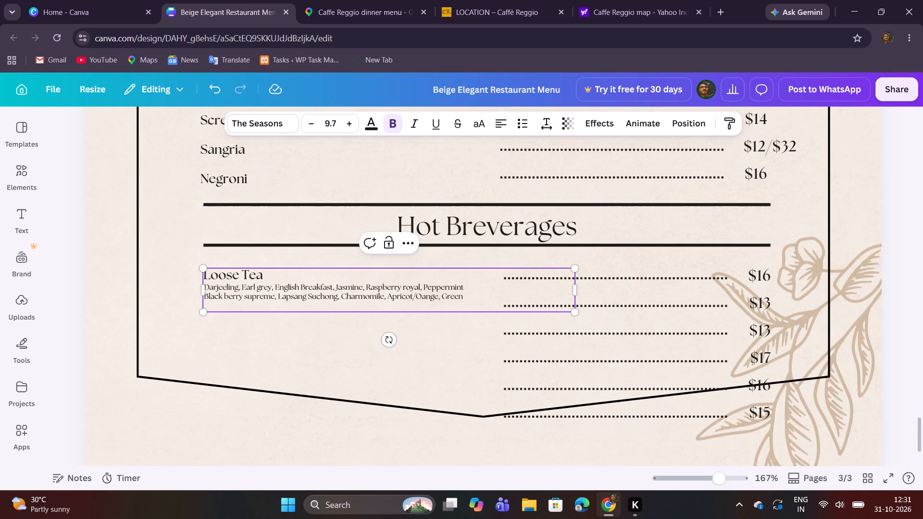
# Widen the text boxes of the two Loose Tea description lines together.
pyautogui.click(417, 355)
pyautogui.click(425, 315)
pyautogui.click(372, 246)
pyautogui.click(392, 296)
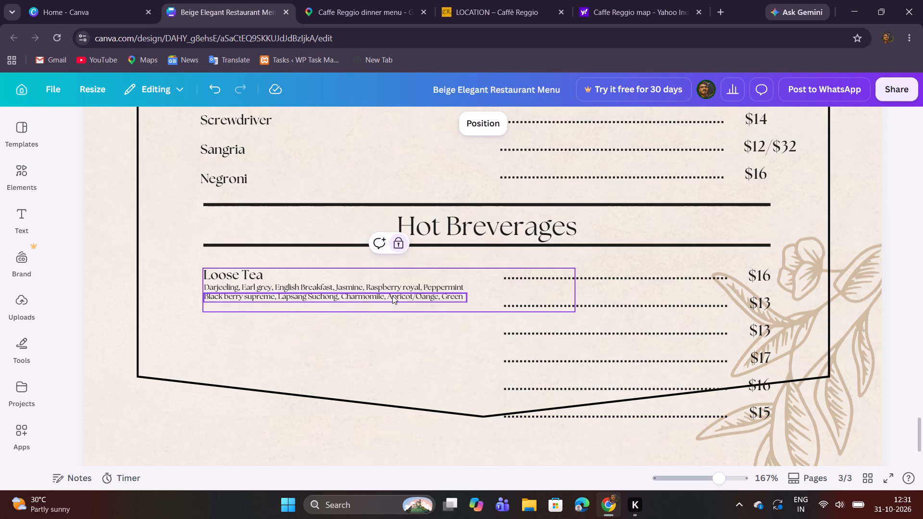
pyautogui.moveTo(491, 298); pyautogui.dragTo(441, 288)
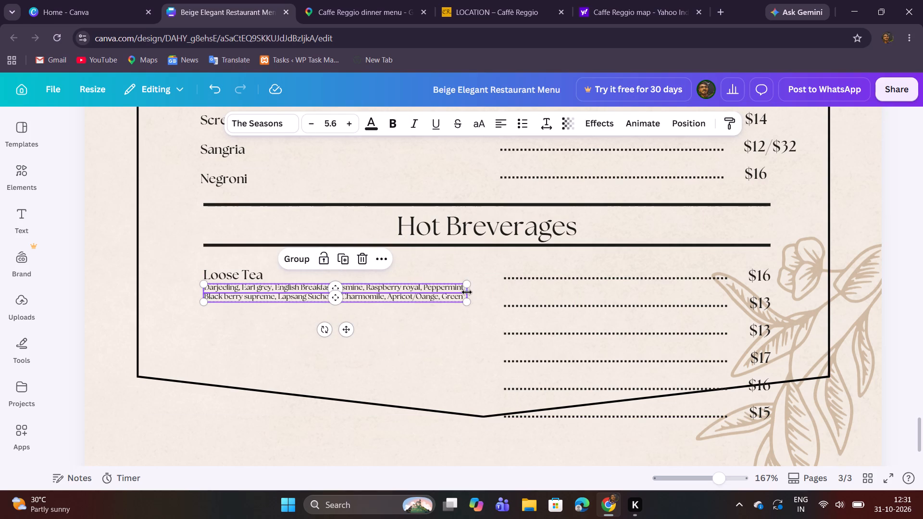
pyautogui.moveTo(467, 293); pyautogui.dragTo(488, 291)
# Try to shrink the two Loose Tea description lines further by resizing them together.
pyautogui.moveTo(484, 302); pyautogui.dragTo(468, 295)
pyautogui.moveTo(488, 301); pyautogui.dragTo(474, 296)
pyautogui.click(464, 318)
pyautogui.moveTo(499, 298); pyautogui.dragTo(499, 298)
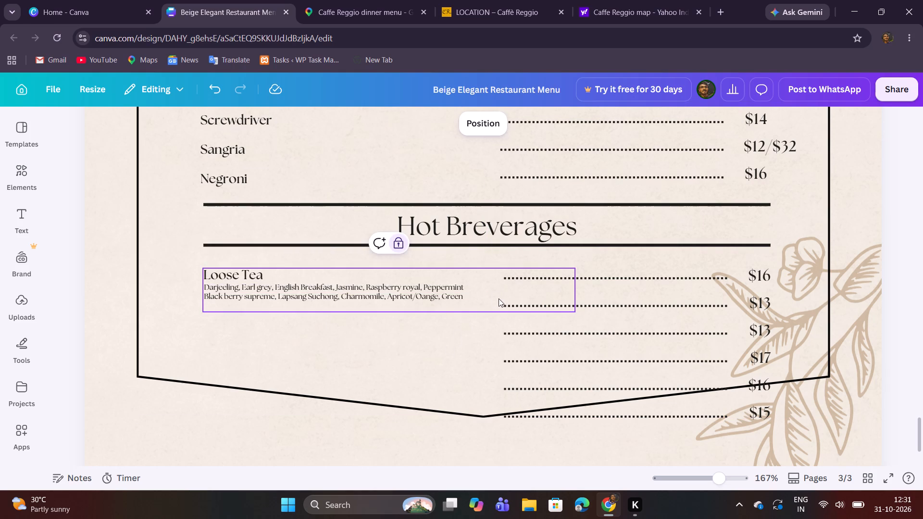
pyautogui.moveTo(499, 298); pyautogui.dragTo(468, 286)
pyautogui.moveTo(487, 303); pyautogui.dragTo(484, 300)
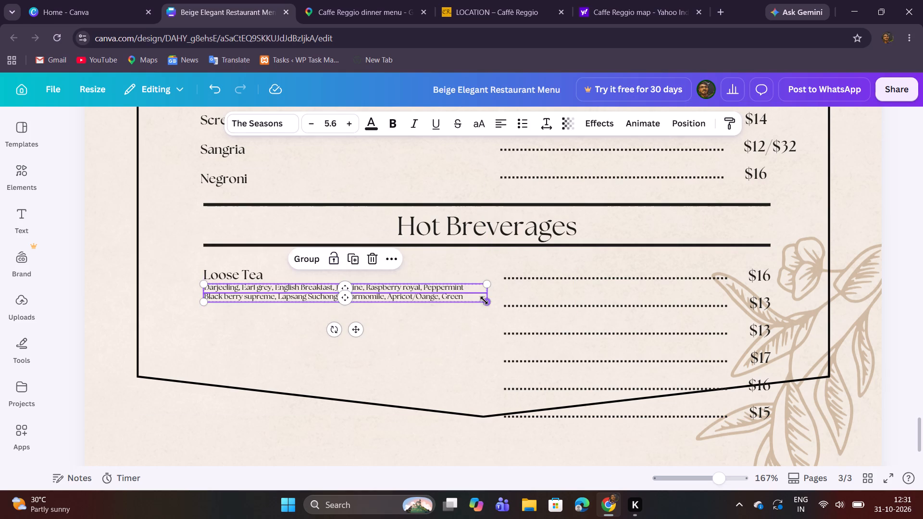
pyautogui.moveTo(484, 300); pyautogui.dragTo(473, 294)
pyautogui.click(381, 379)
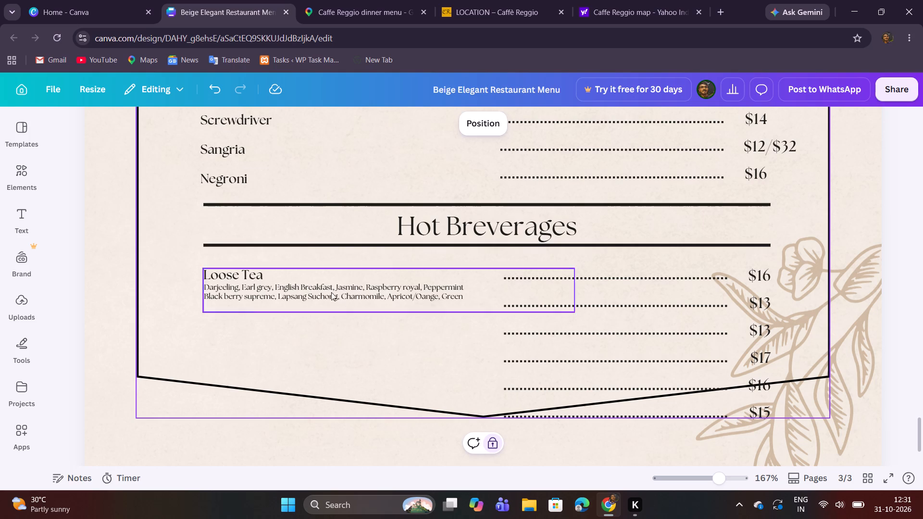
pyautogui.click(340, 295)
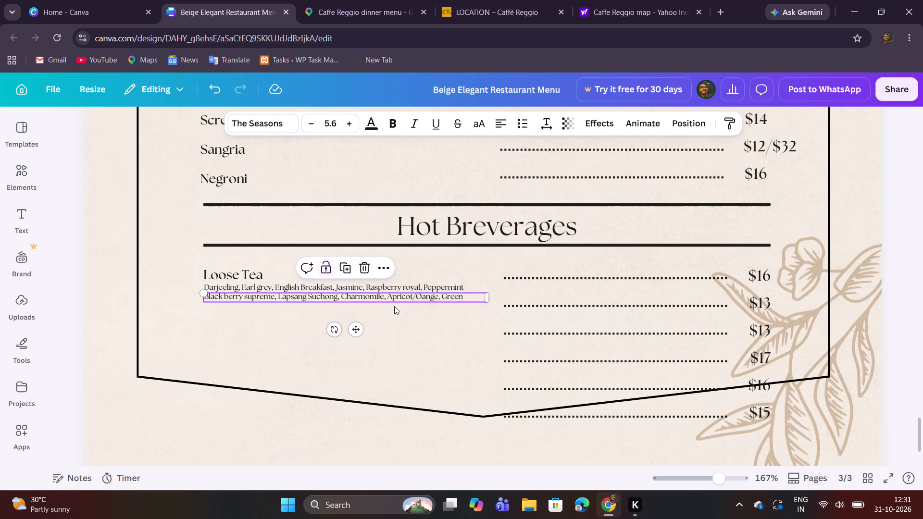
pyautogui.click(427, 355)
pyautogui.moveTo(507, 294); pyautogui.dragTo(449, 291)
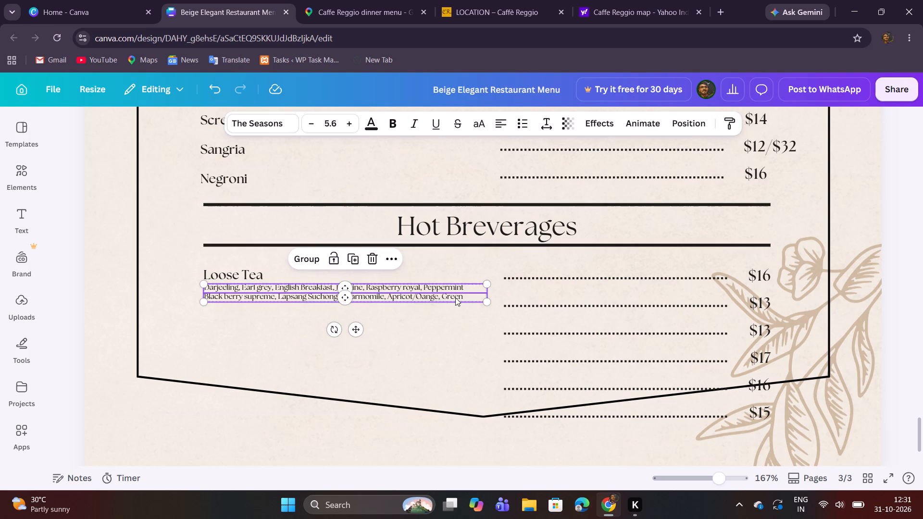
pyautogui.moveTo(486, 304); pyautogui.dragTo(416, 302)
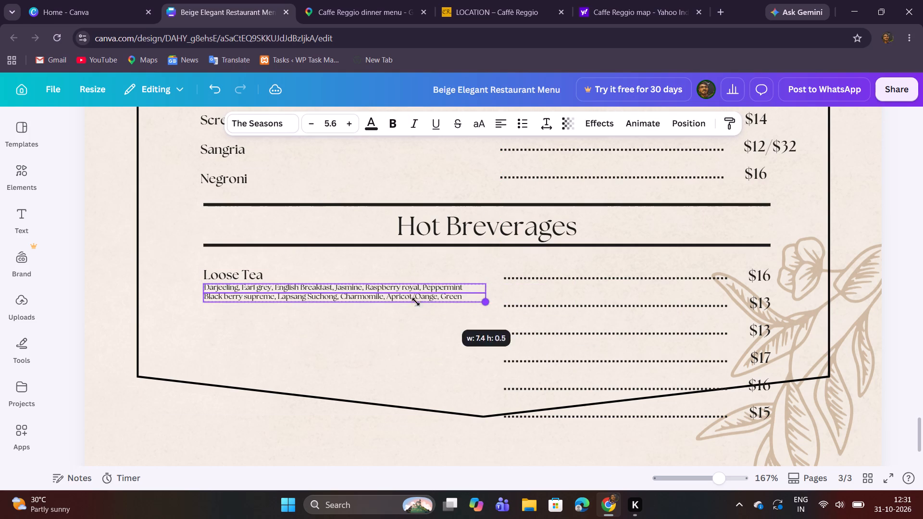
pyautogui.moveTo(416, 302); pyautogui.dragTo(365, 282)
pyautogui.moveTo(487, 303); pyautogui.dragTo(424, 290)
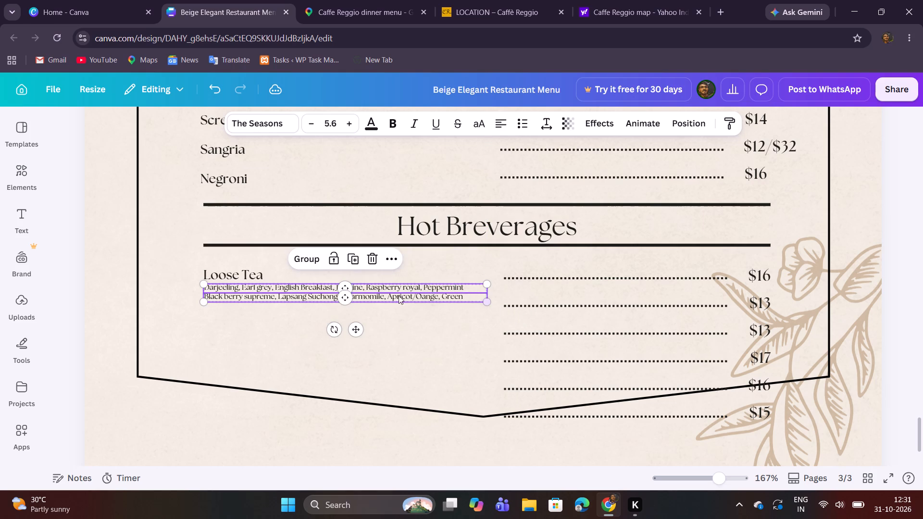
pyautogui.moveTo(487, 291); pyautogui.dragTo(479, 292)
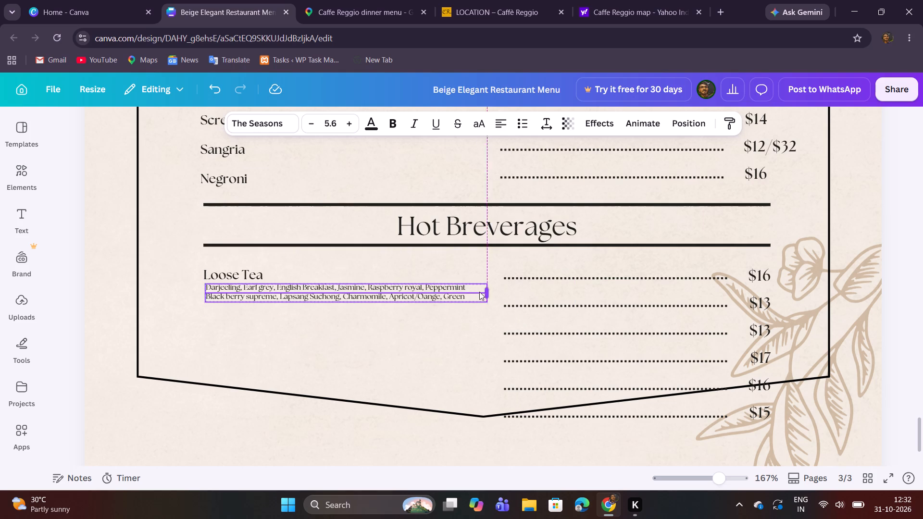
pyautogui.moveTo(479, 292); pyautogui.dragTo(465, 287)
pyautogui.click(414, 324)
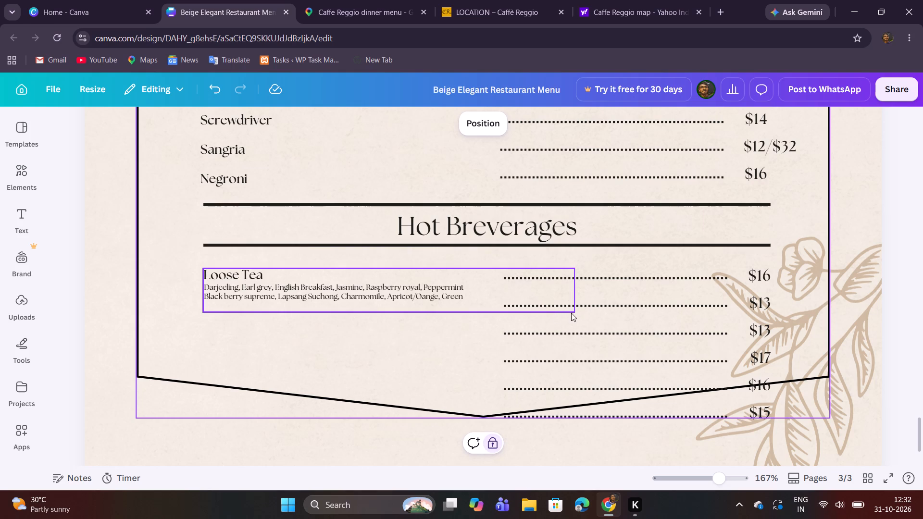
# Leave an empty line beneath the Loose Tea description and enter "Hot Cider" in the item-name text box, following the menu photo.
pyautogui.click(526, 305)
pyautogui.click(425, 333)
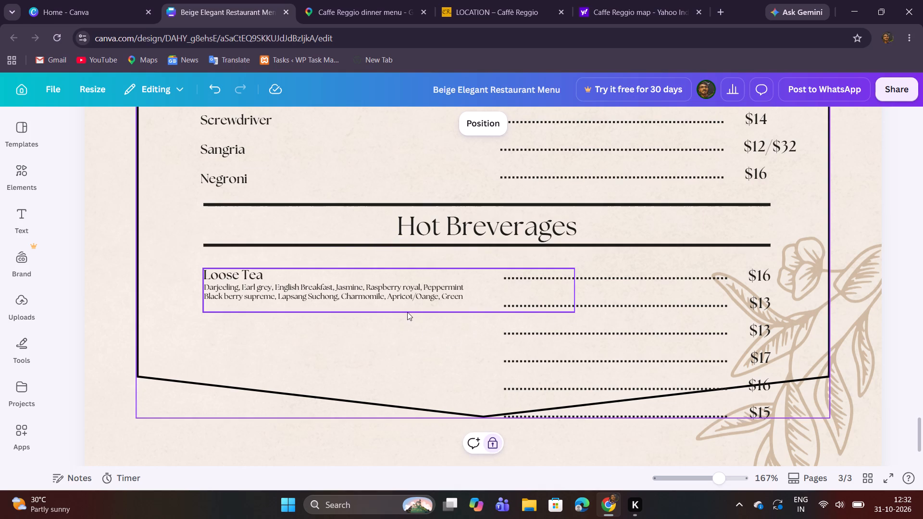
pyautogui.click(404, 304)
pyautogui.click(402, 321)
pyautogui.click(404, 314)
pyautogui.click(395, 241)
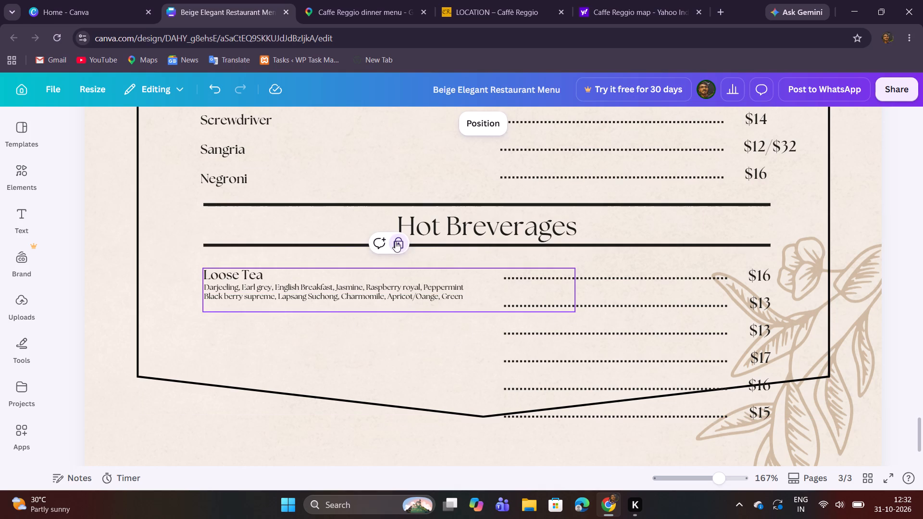
pyautogui.doubleClick(390, 306)
pyautogui.click(386, 307)
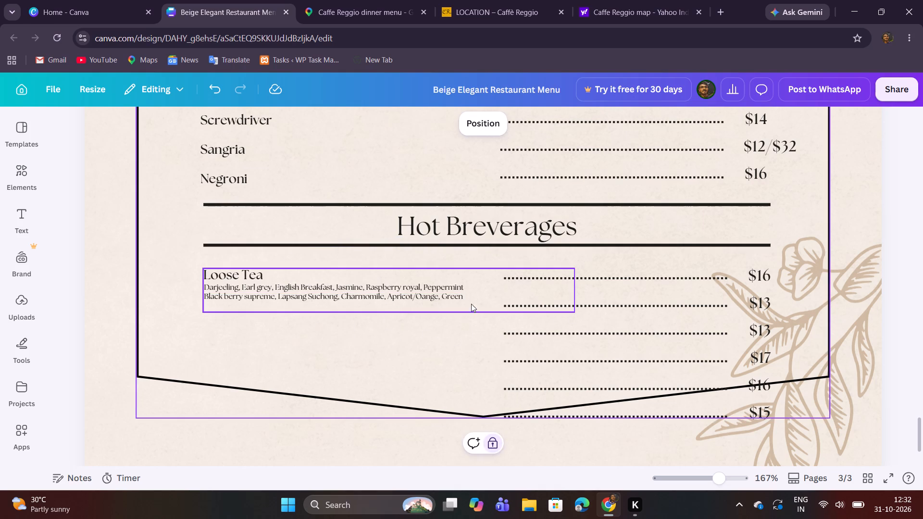
pyautogui.doubleClick(472, 302)
pyautogui.press('Return')
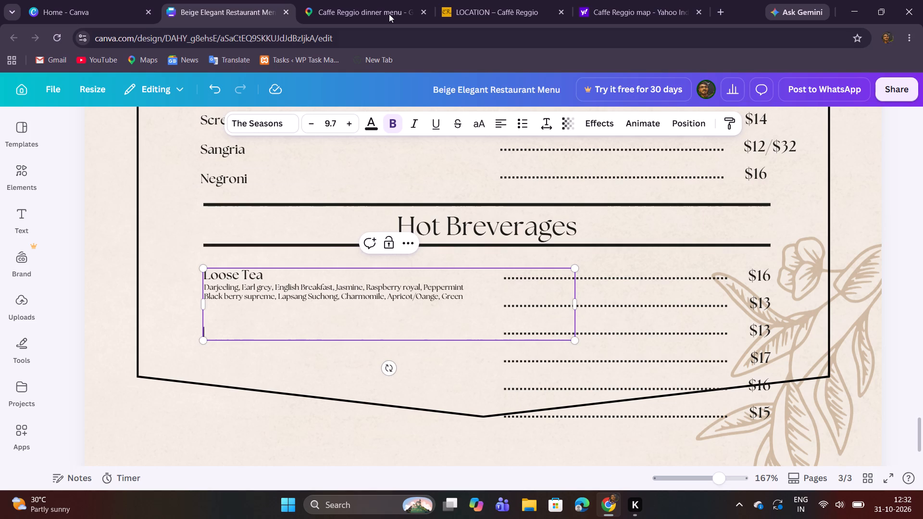
pyautogui.click(354, 0)
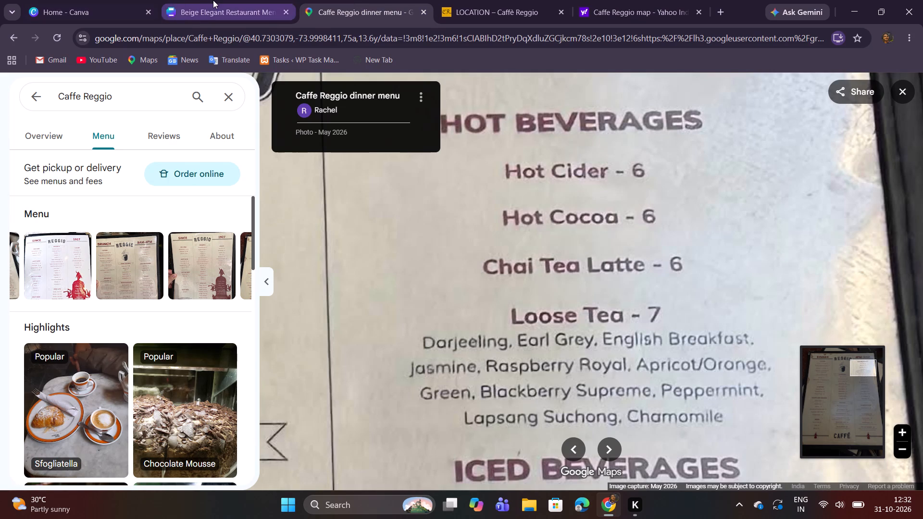
pyautogui.click(213, 0)
pyautogui.write('Hot')
pyautogui.press('space')
pyautogui.write('Cider')
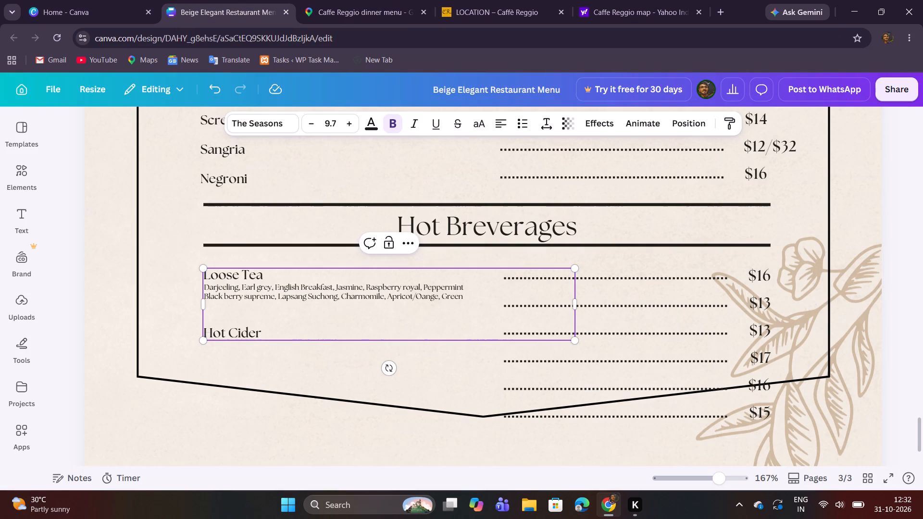
# Add "Hot Cocoa" on a new line beneath Hot Cider in the item-name text box, following the menu photo.
pyautogui.press('Return')
pyautogui.click(348, 0)
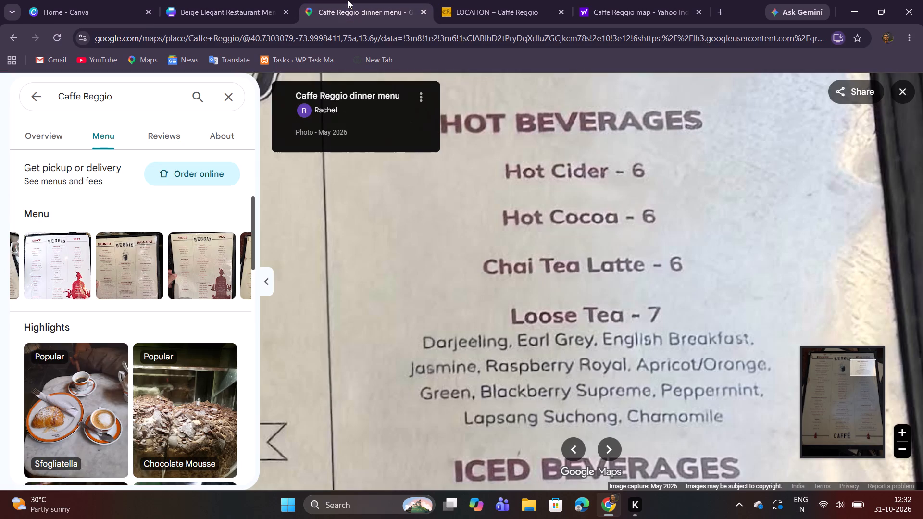
pyautogui.click(199, 0)
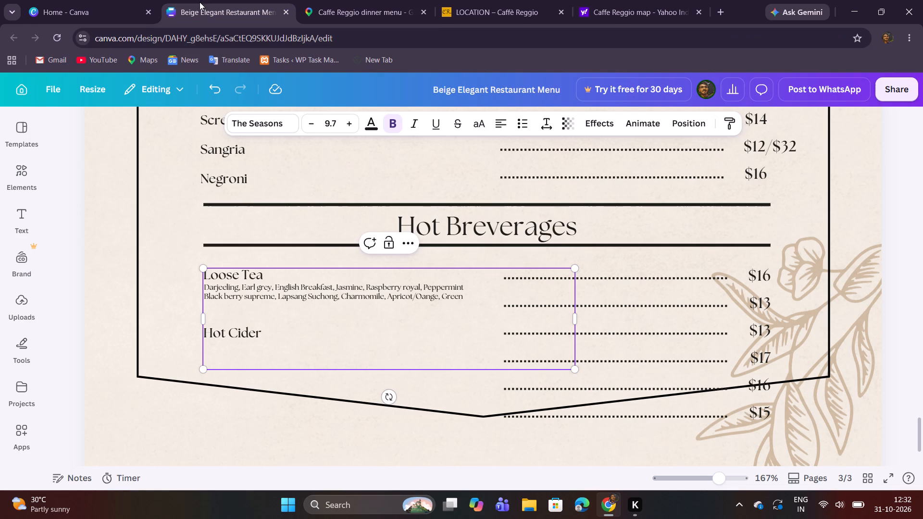
pyautogui.write('Ho')
pyautogui.write('t')
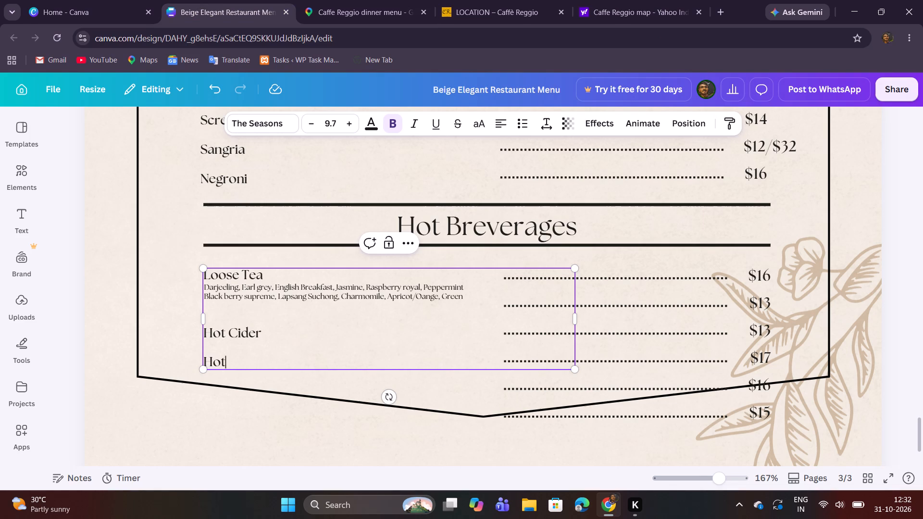
pyautogui.press('space')
pyautogui.write('Co')
pyautogui.click(334, 0)
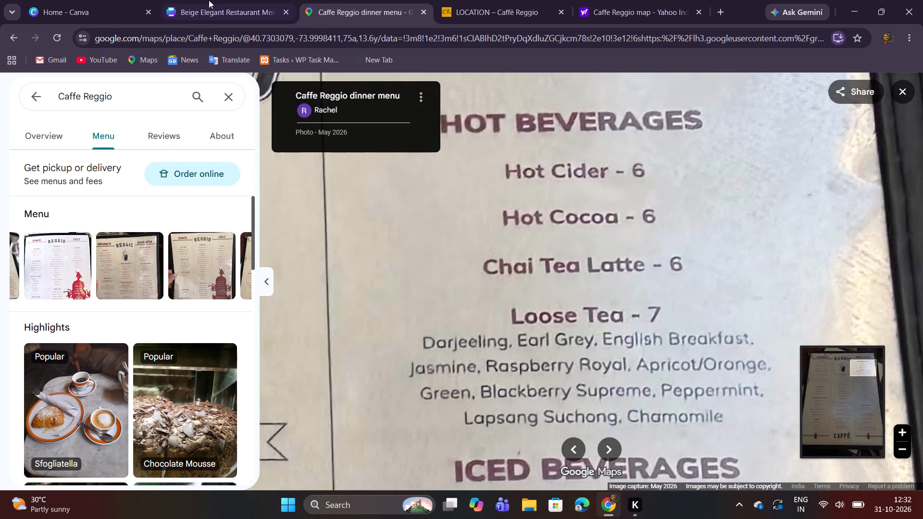
pyautogui.click(203, 0)
pyautogui.press('c')
pyautogui.write('oa')
pyautogui.press('Return')
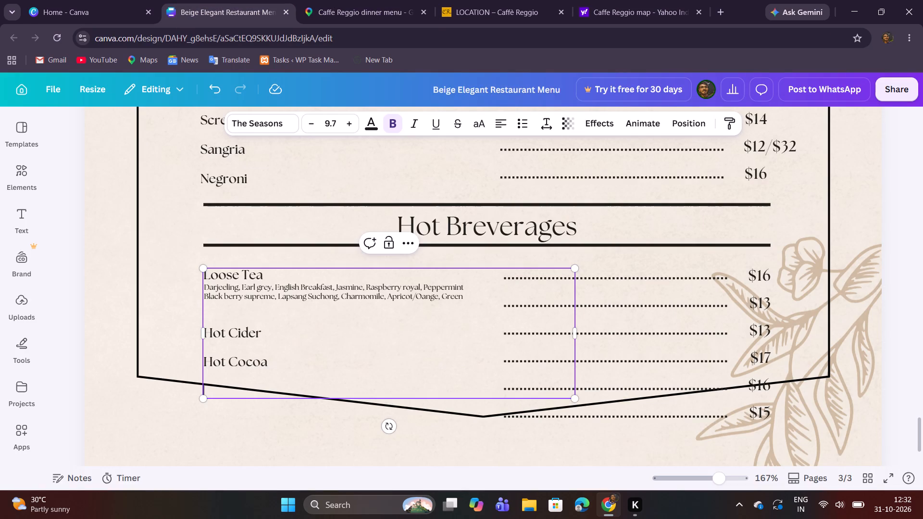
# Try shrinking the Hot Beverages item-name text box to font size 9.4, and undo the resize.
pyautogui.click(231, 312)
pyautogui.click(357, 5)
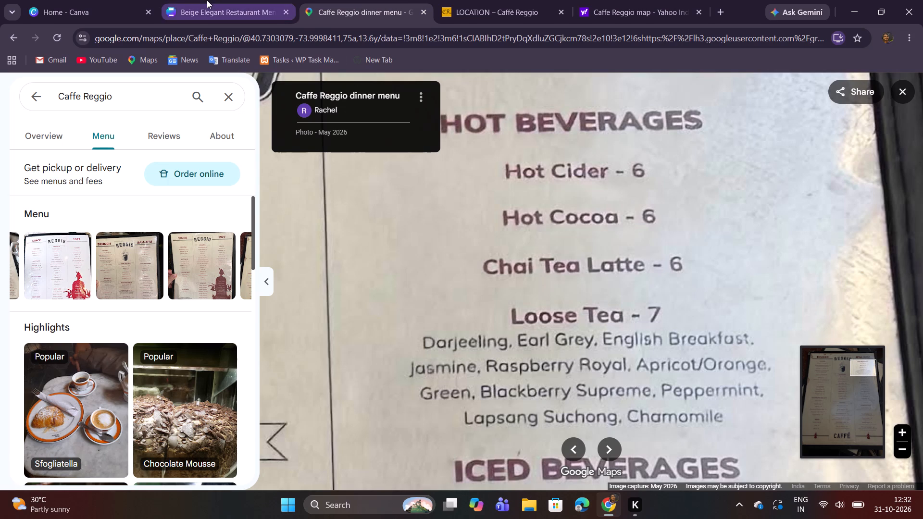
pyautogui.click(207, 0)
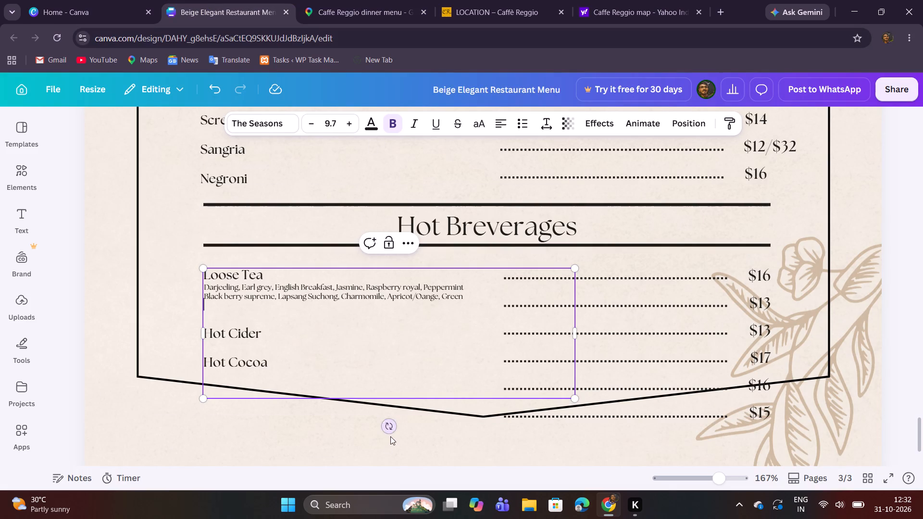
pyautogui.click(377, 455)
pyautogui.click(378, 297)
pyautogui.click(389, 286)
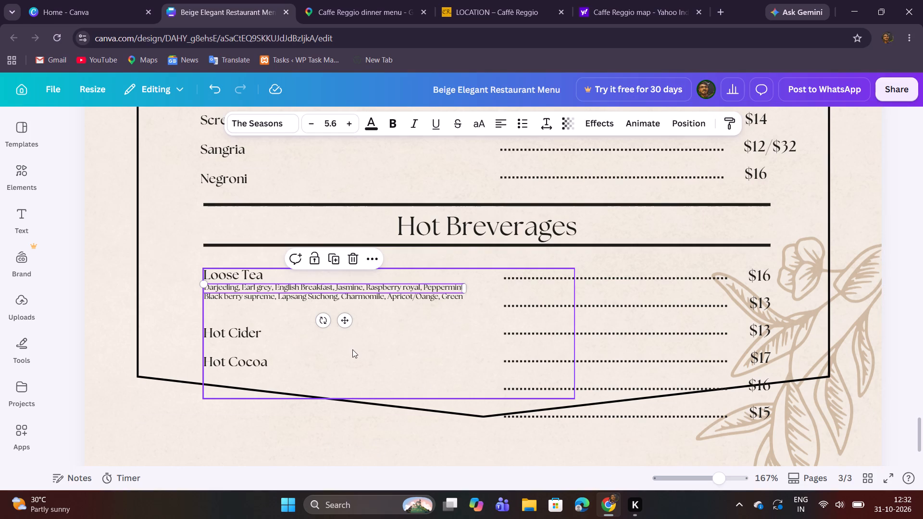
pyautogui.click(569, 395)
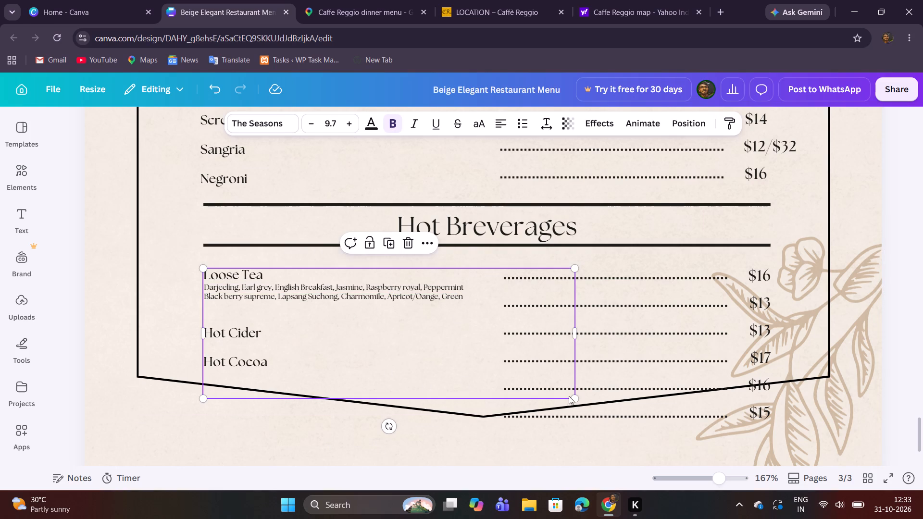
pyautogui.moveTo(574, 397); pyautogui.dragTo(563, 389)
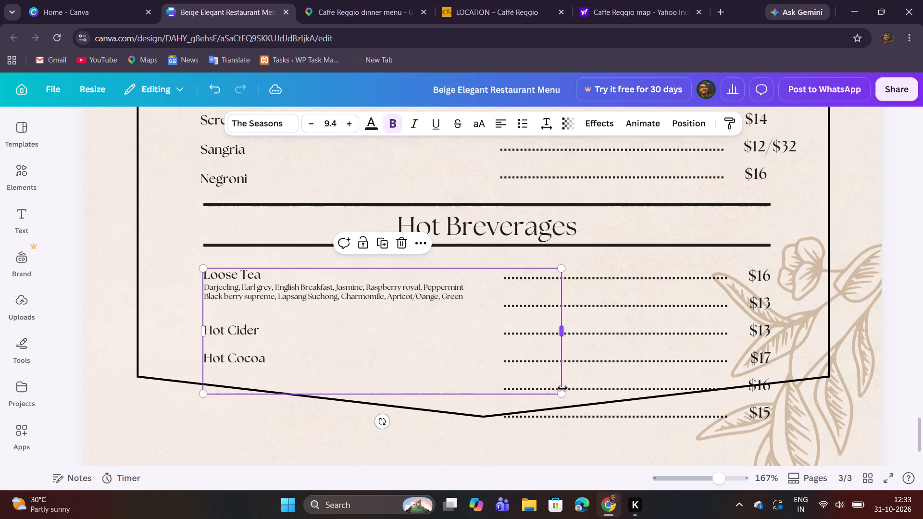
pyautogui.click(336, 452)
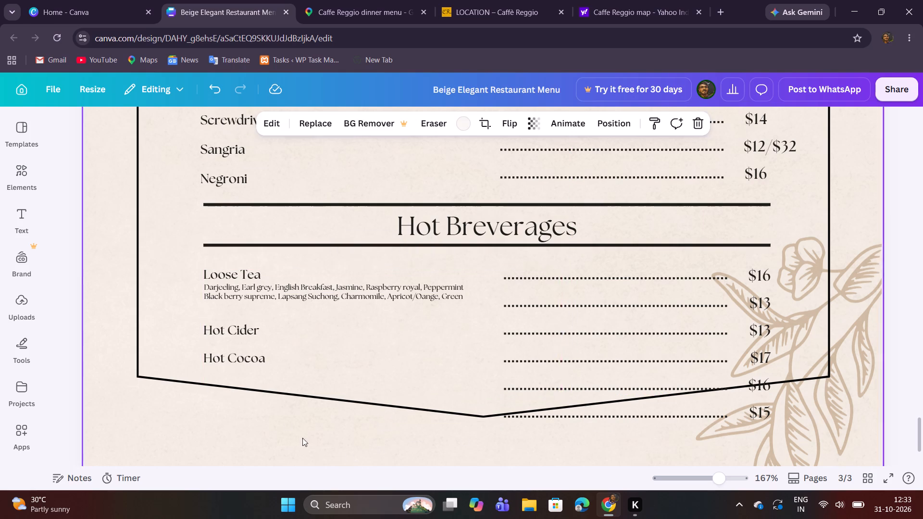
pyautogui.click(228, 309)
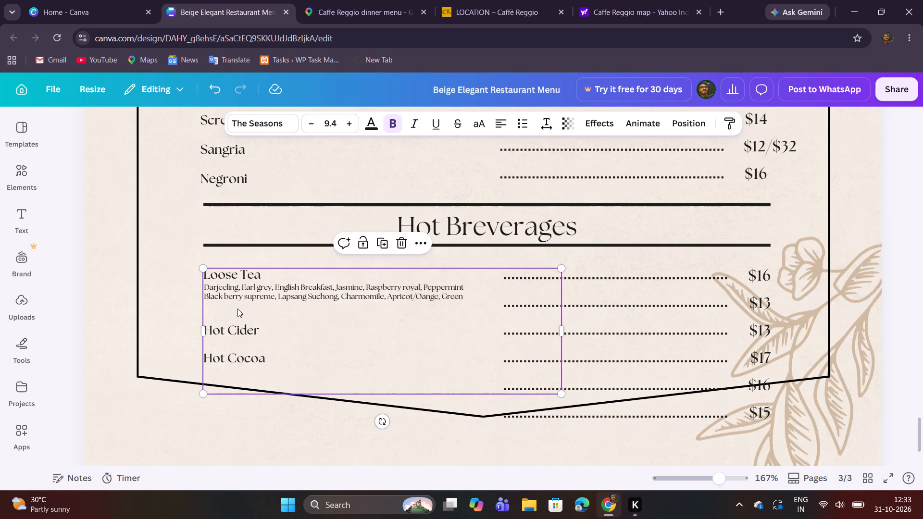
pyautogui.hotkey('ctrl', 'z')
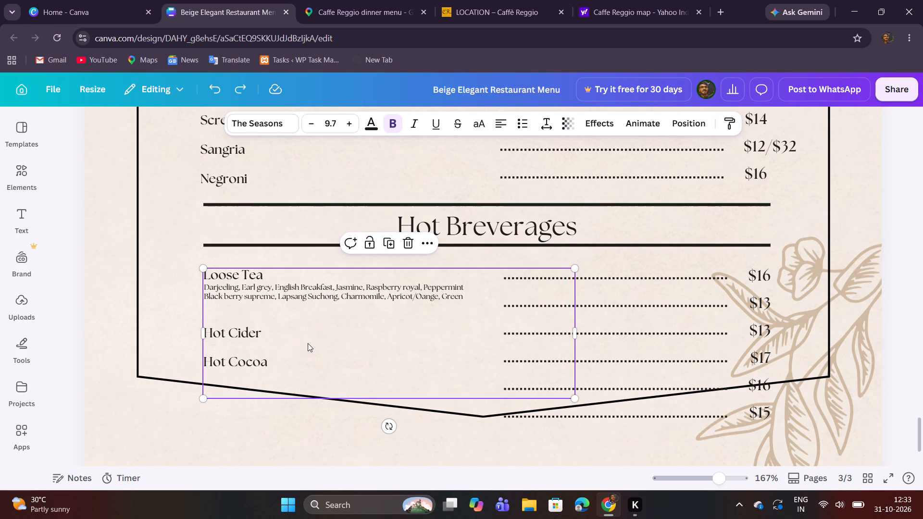
# Enter "Chai tea Latte" on the empty line between the Loose Tea description and Hot Cider, following the menu photo.
pyautogui.click(232, 315)
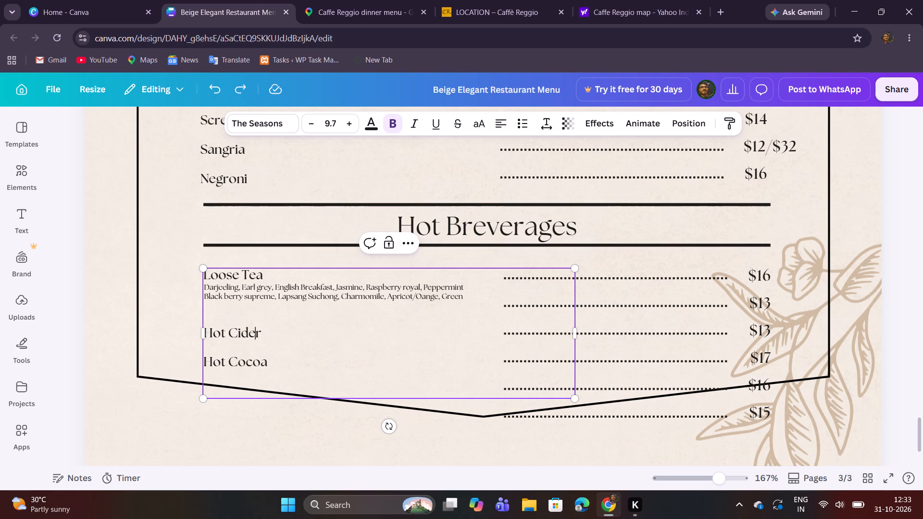
pyautogui.click(227, 309)
pyautogui.click(325, 2)
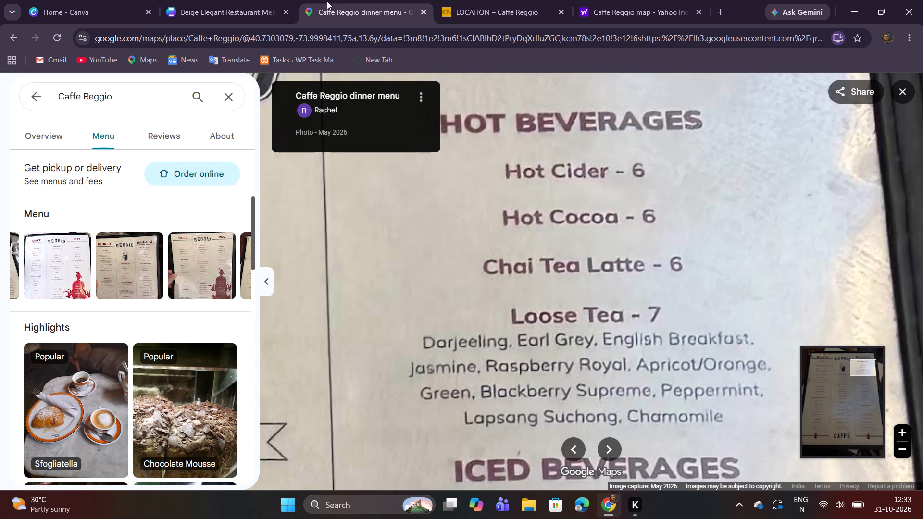
pyautogui.click(221, 0)
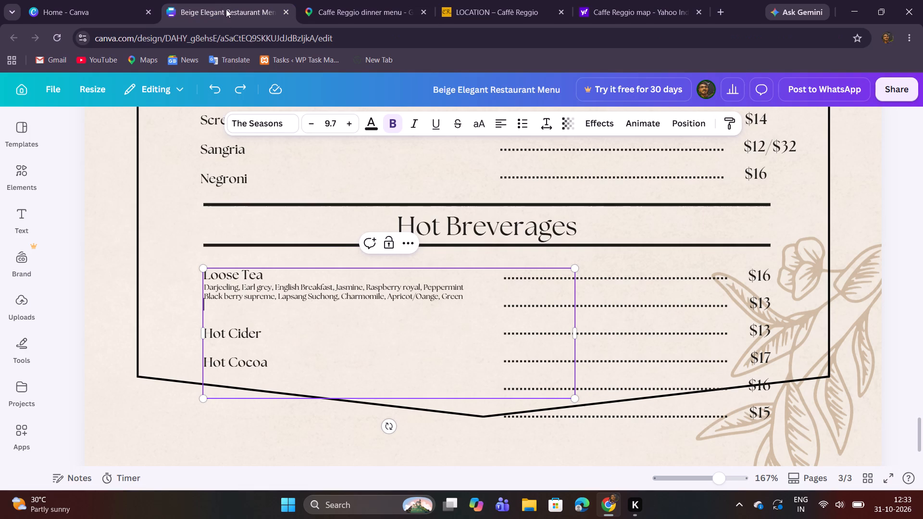
pyautogui.write('Cha')
pyautogui.write('i tea')
pyautogui.press('space')
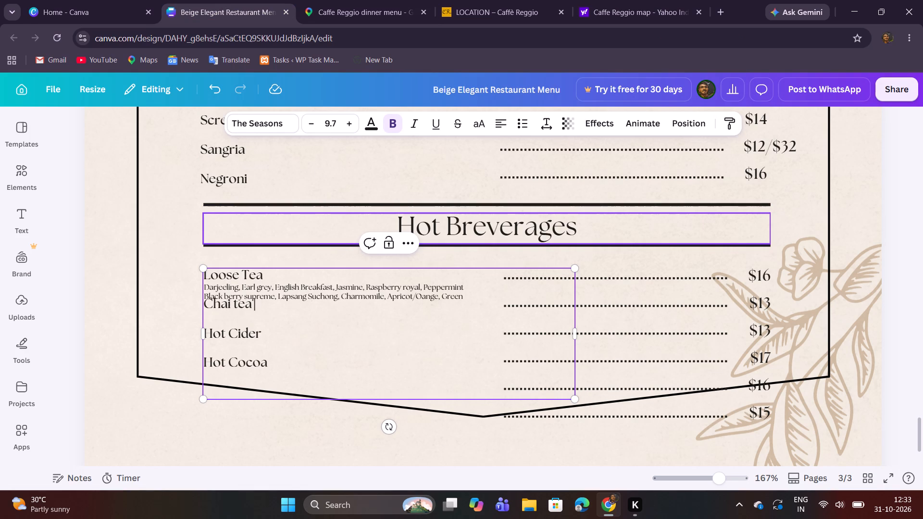
pyautogui.write('Latte')
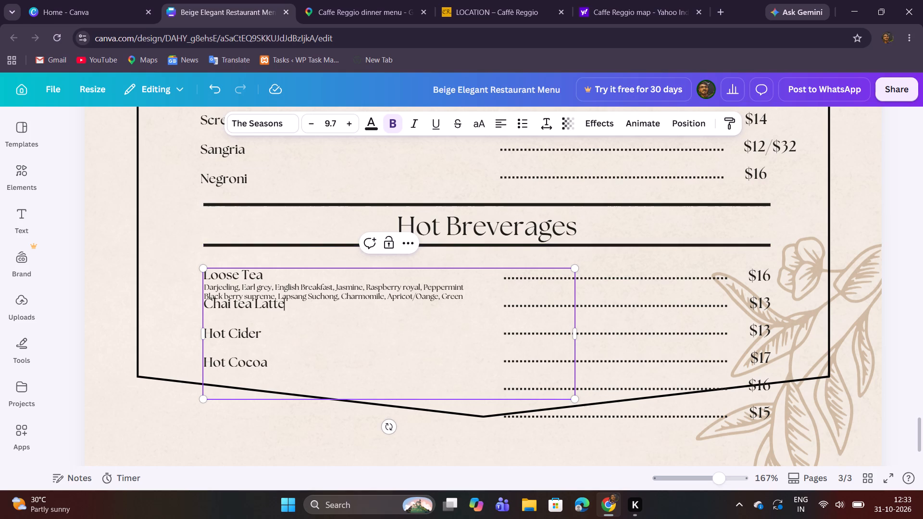
# Enlarge the Hot Beverages item-name text box proportionally until its font size is about 10.2.
pyautogui.moveTo(575, 398); pyautogui.dragTo(582, 403)
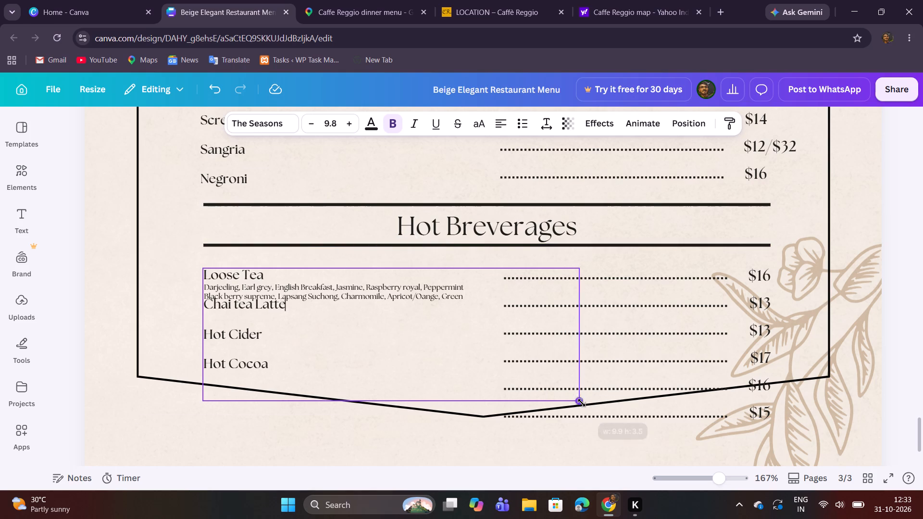
pyautogui.moveTo(582, 403); pyautogui.dragTo(596, 408)
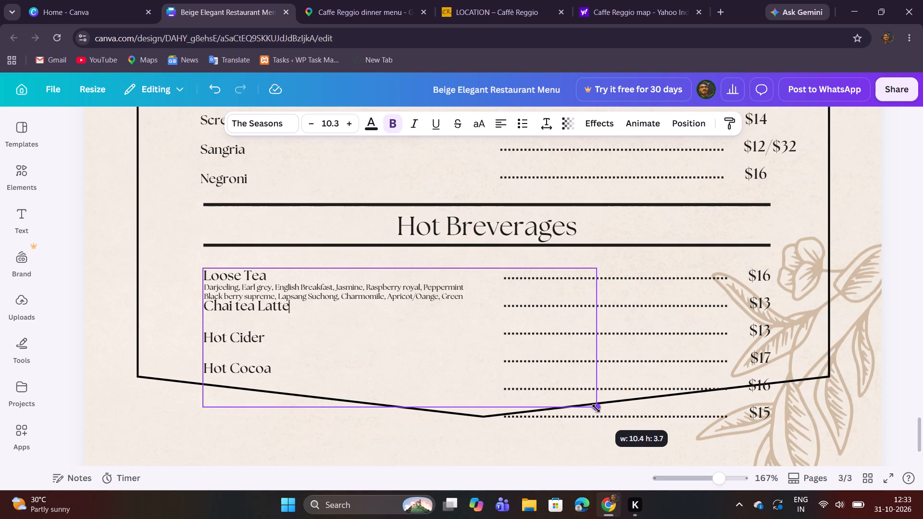
pyautogui.moveTo(596, 408); pyautogui.dragTo(599, 406)
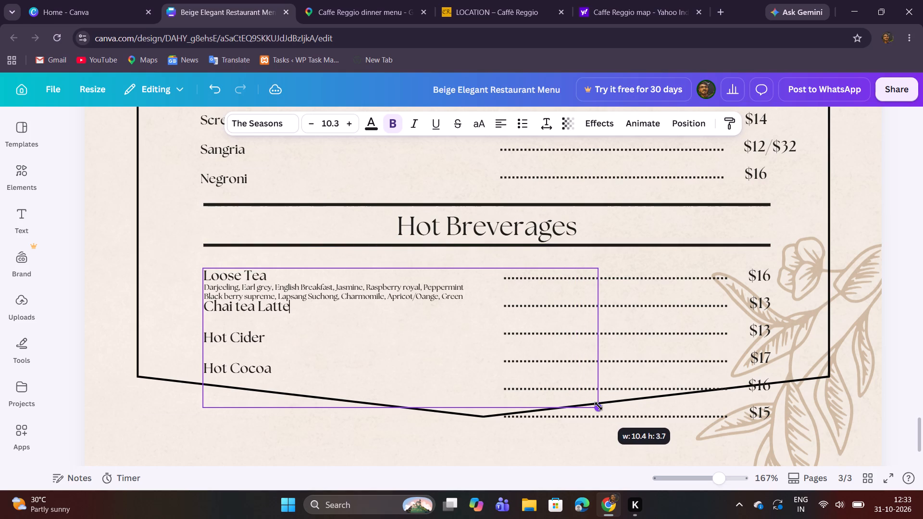
pyautogui.moveTo(599, 406); pyautogui.dragTo(588, 405)
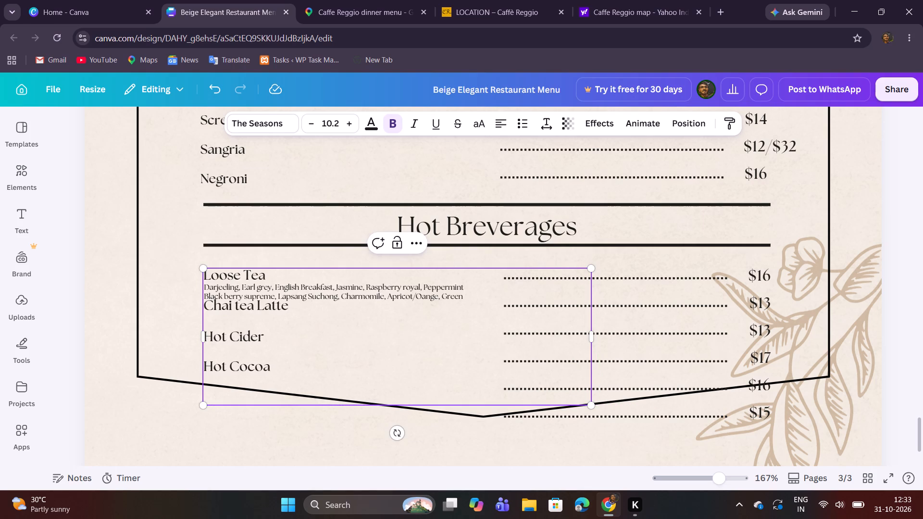
pyautogui.click(343, 464)
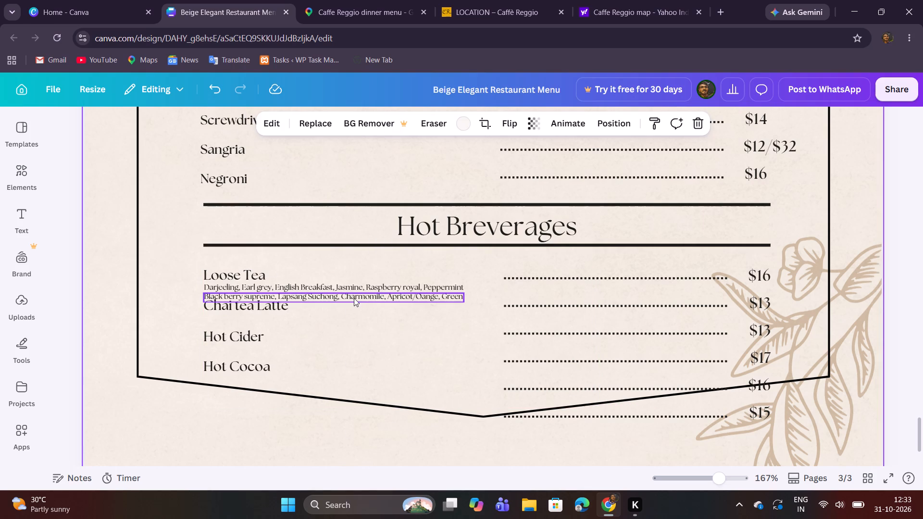
# Set the Loose Tea price to $7, following the menu photo.
pyautogui.click(359, 294)
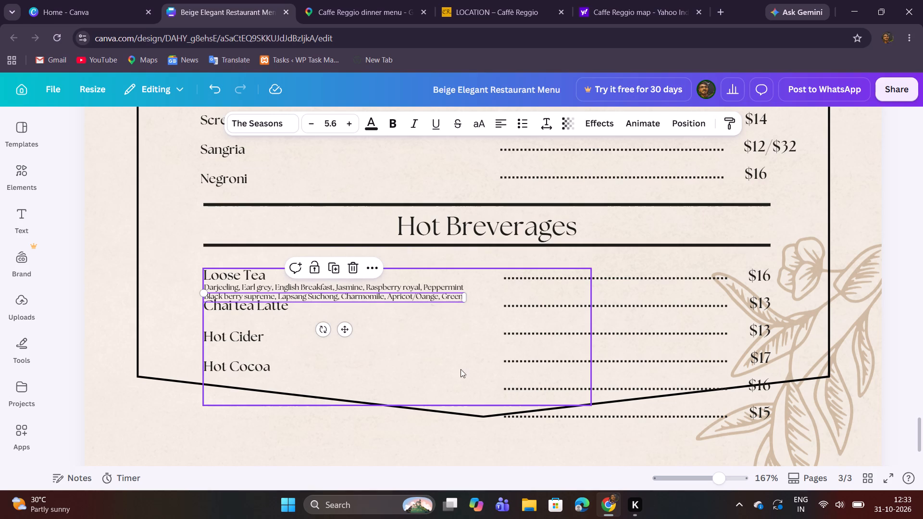
pyautogui.click(375, 0)
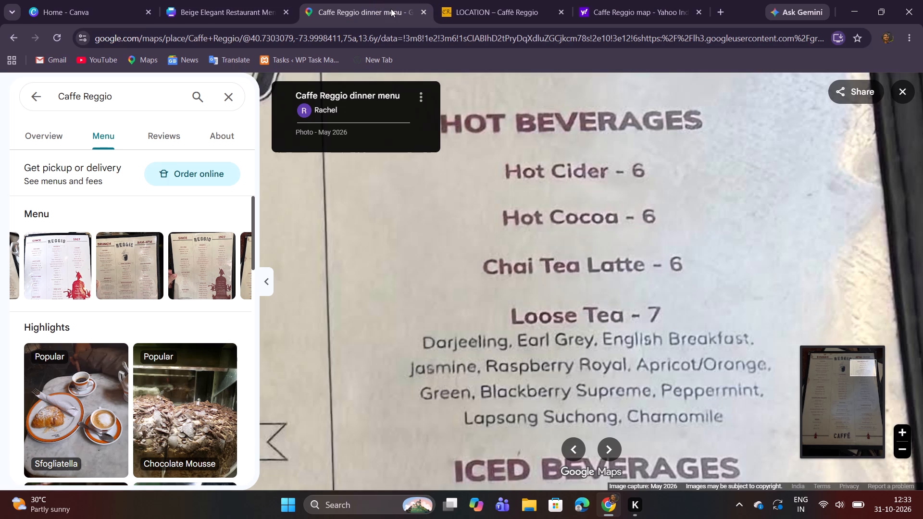
pyautogui.click(177, 0)
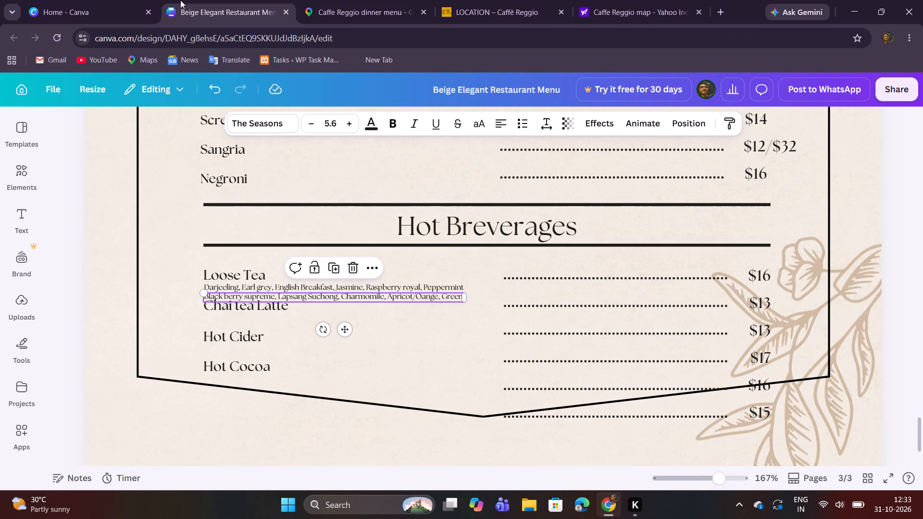
pyautogui.click(339, 5)
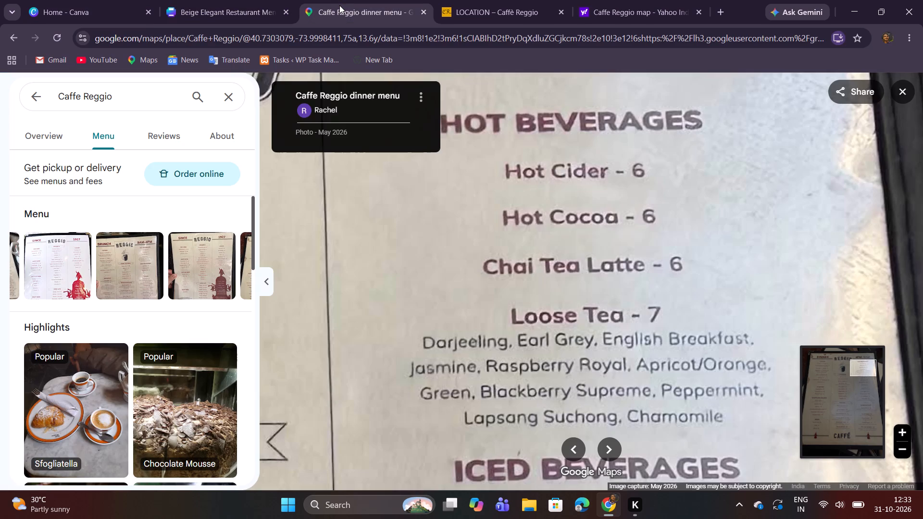
pyautogui.click(259, 0)
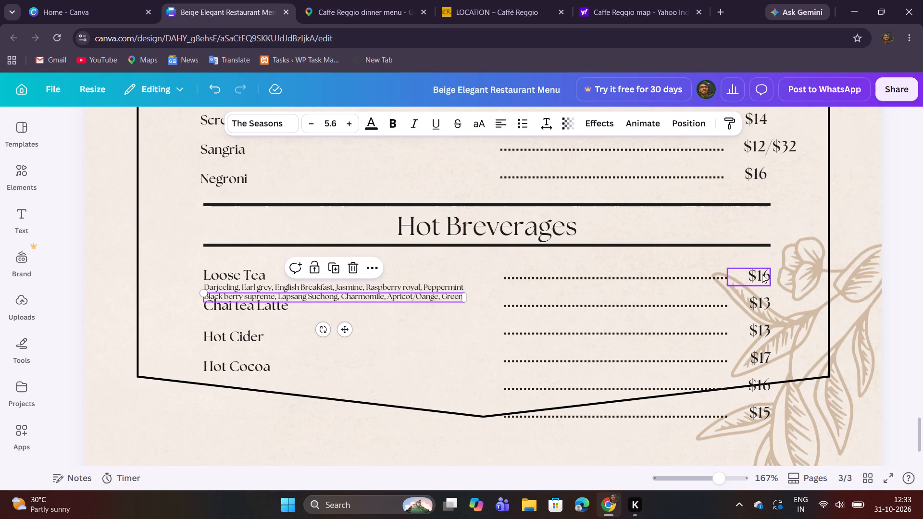
pyautogui.doubleClick(762, 274)
pyautogui.click(762, 275)
pyautogui.click(759, 276)
pyautogui.click(759, 276)
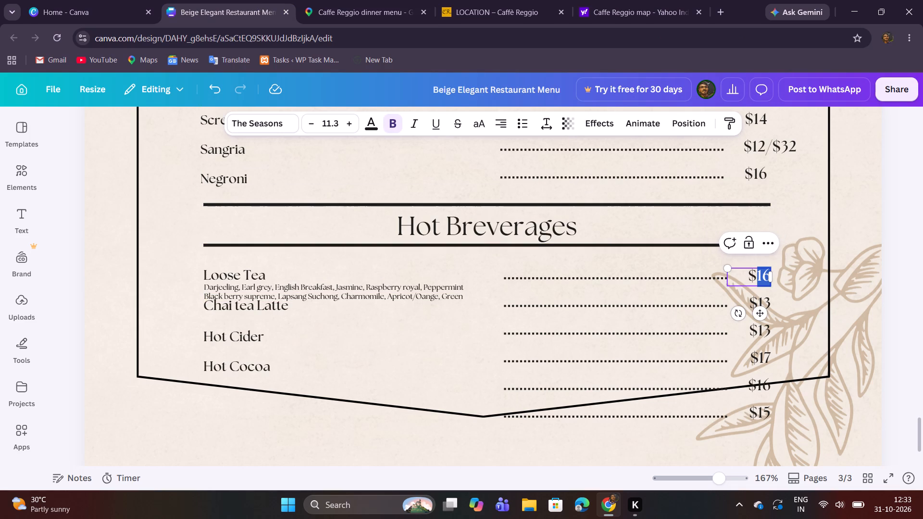
pyautogui.press('7')
# Set the Chai tea Latte, Hot Cider and Hot Cocoa prices to $6 each, following the menu photo.
pyautogui.click(363, 0)
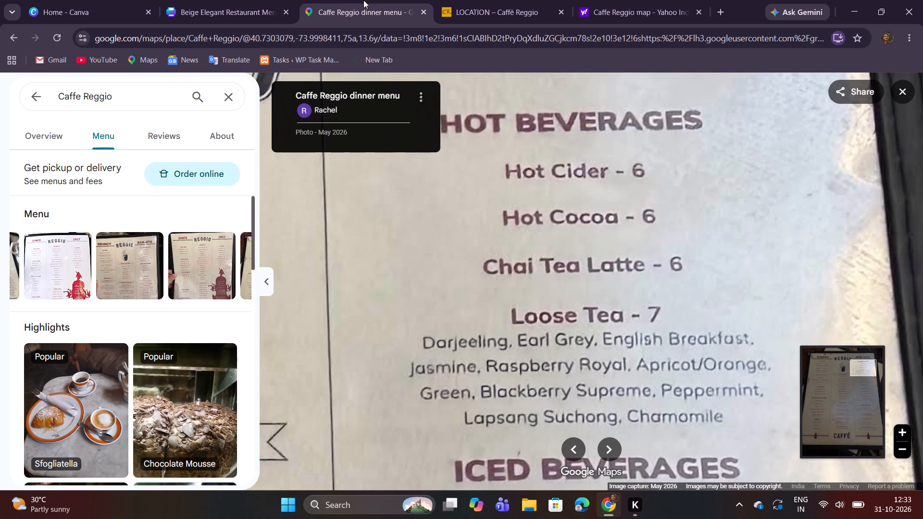
pyautogui.click(242, 0)
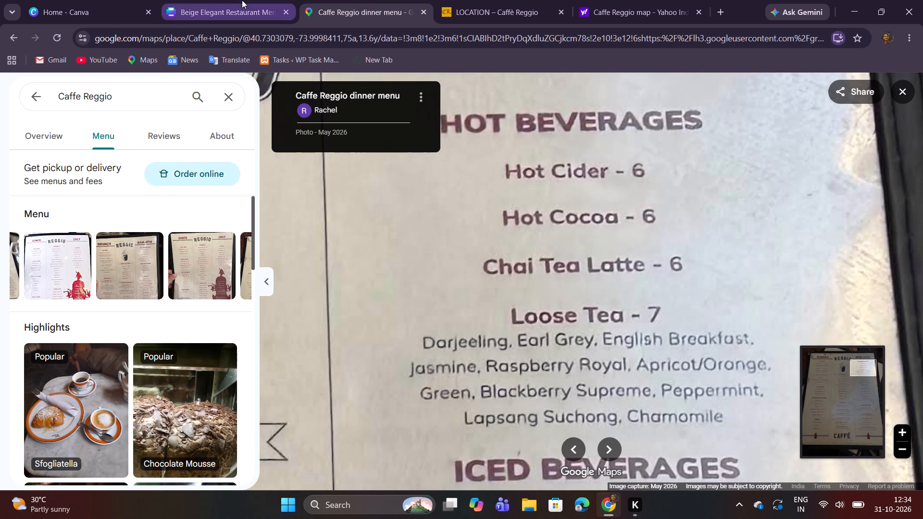
pyautogui.doubleClick(762, 305)
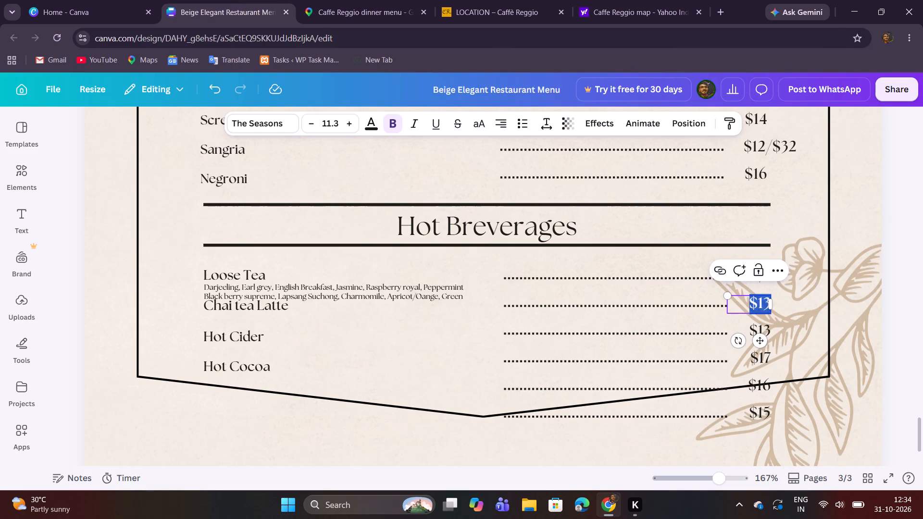
pyautogui.click(762, 304)
pyautogui.doubleClick(760, 304)
pyautogui.press('6')
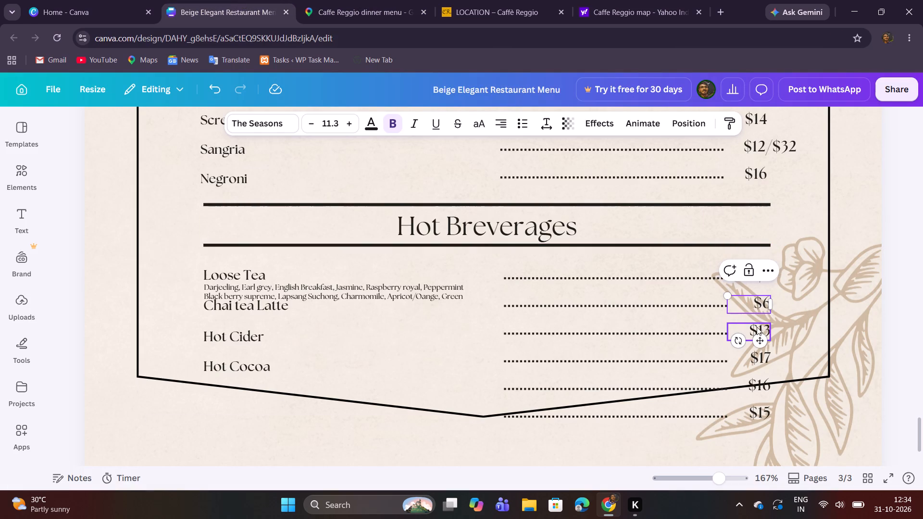
pyautogui.tripleClick(758, 328)
pyautogui.doubleClick(759, 335)
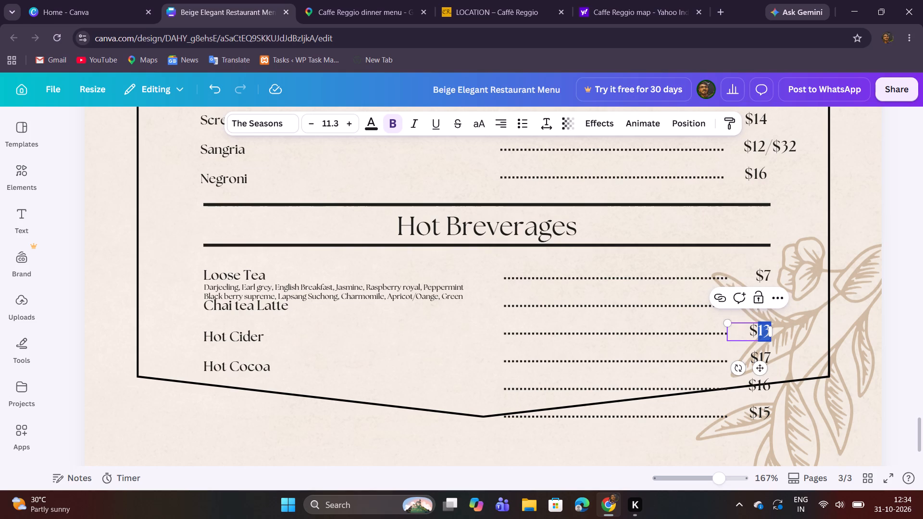
pyautogui.press('6')
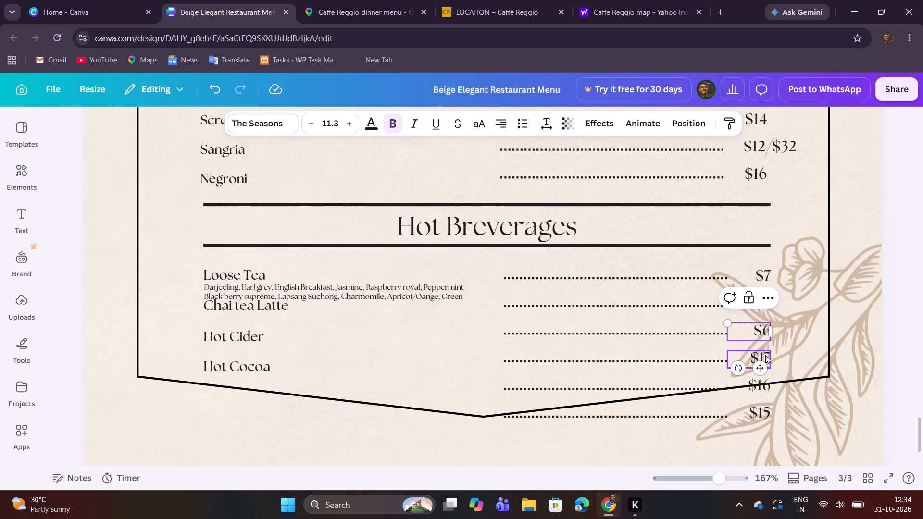
pyautogui.doubleClick(761, 357)
pyautogui.click(760, 356)
pyautogui.doubleClick(758, 360)
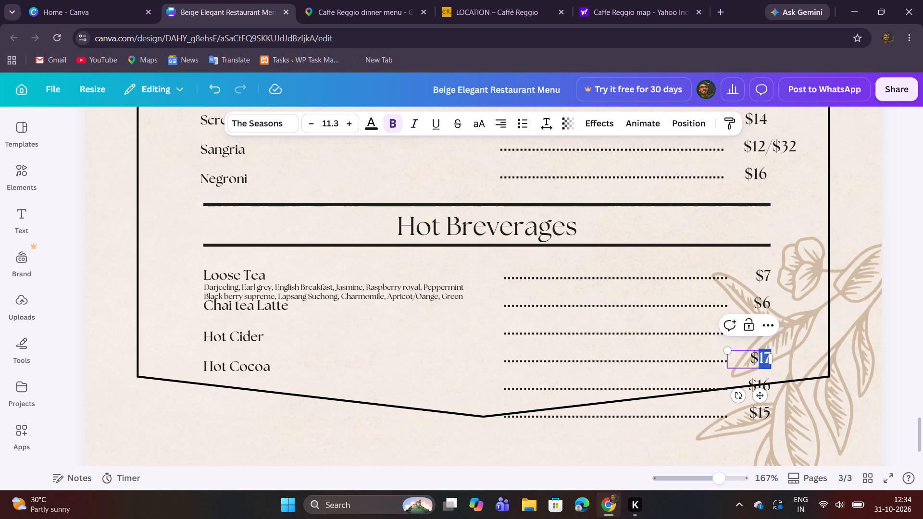
pyautogui.press('6')
# Delete the two leftover dotted lines and the unused $16 and $15 prices below the Hot Cocoa row.
pyautogui.click(847, 403)
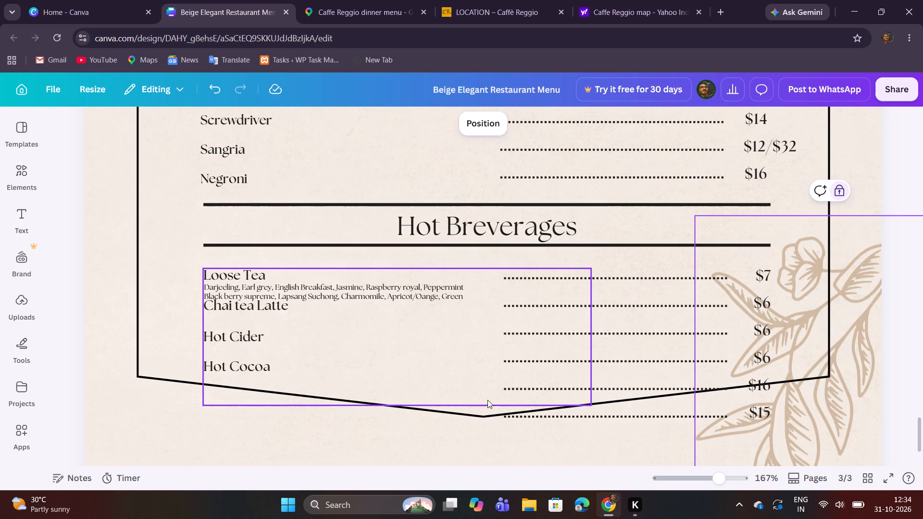
pyautogui.click(557, 418)
pyautogui.click(633, 390)
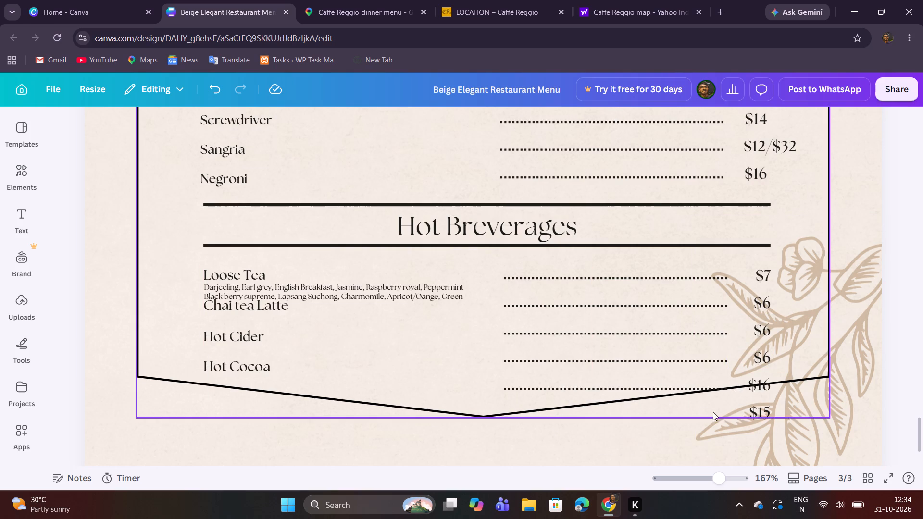
pyautogui.click(767, 419)
pyautogui.click(770, 383)
pyautogui.click(674, 387)
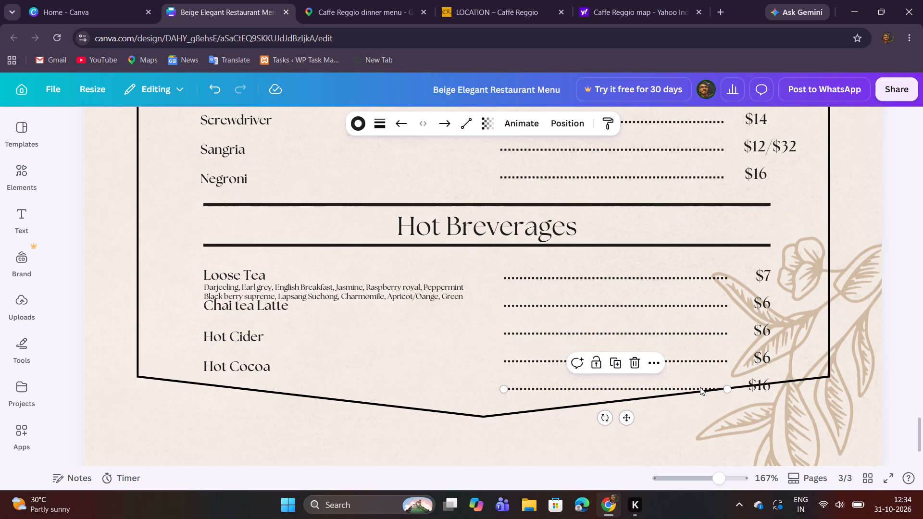
pyautogui.click(632, 363)
pyautogui.click(767, 390)
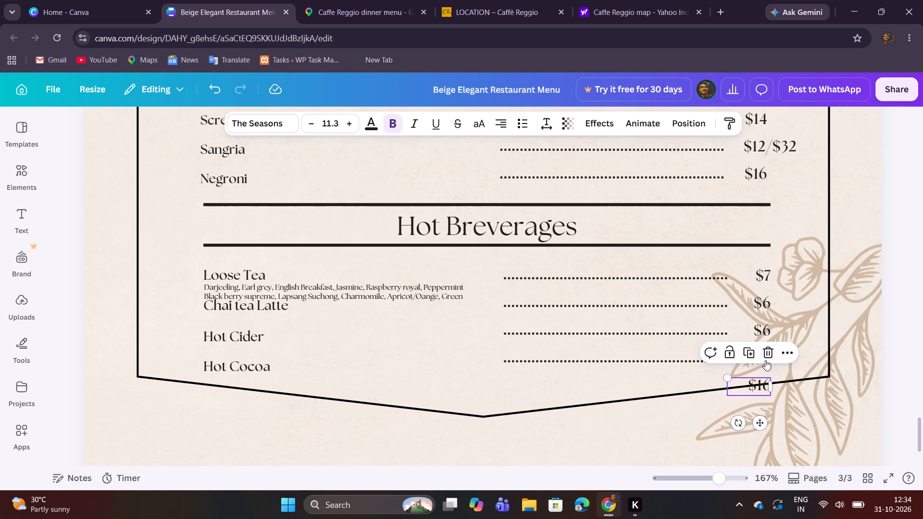
pyautogui.click(766, 359)
# Shrink the Hot Beverages item-name text box proportionally to font size 9.6.
pyautogui.click(449, 376)
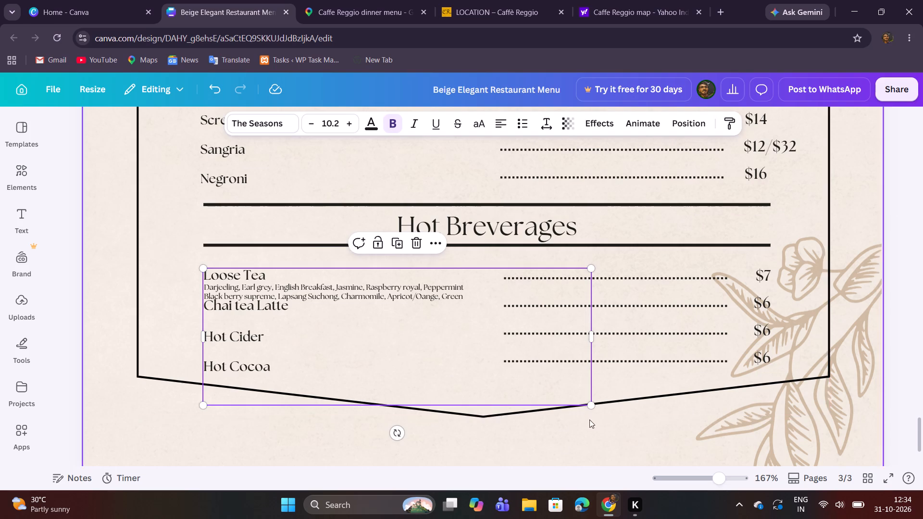
pyautogui.moveTo(591, 405); pyautogui.dragTo(572, 393)
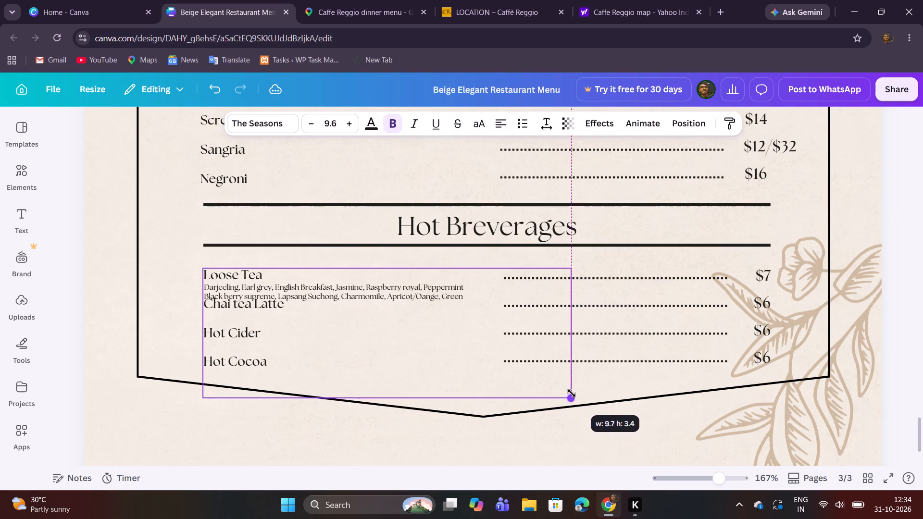
pyautogui.moveTo(572, 393); pyautogui.dragTo(573, 388)
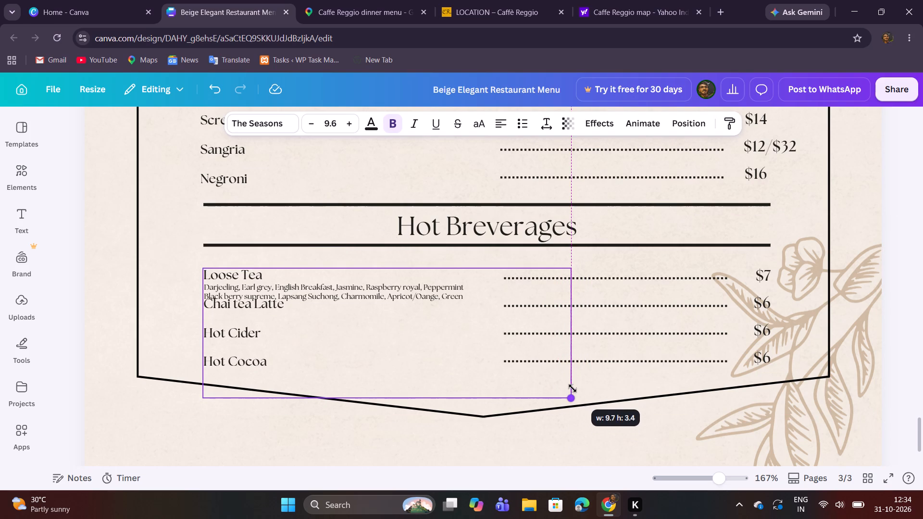
pyautogui.moveTo(573, 388); pyautogui.dragTo(573, 389)
pyautogui.click(503, 454)
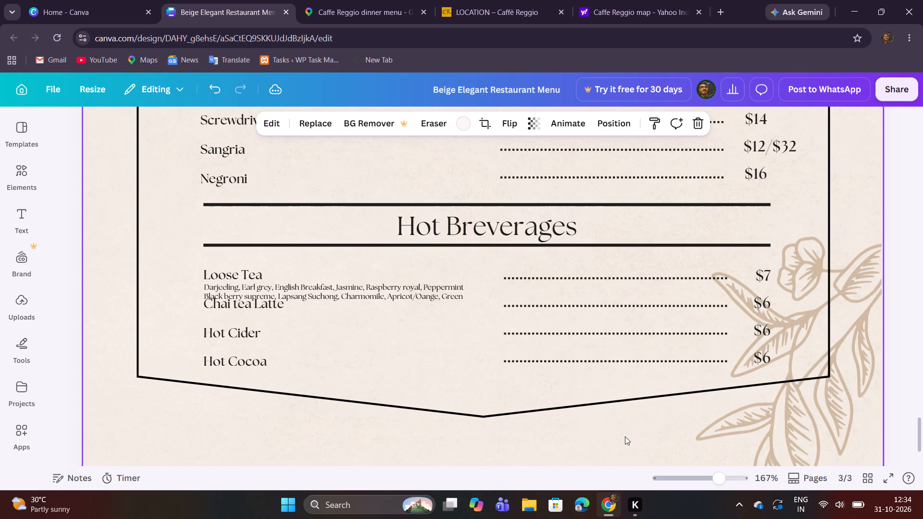
# Duplicate the Hot Beverages item-name text box and place the copy below the original.
pyautogui.click(274, 343)
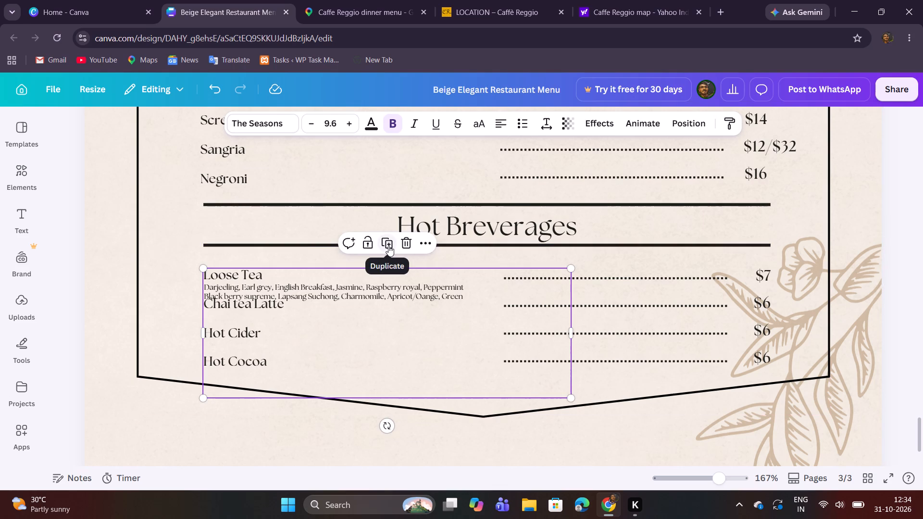
pyautogui.moveTo(362, 341); pyautogui.dragTo(332, 407)
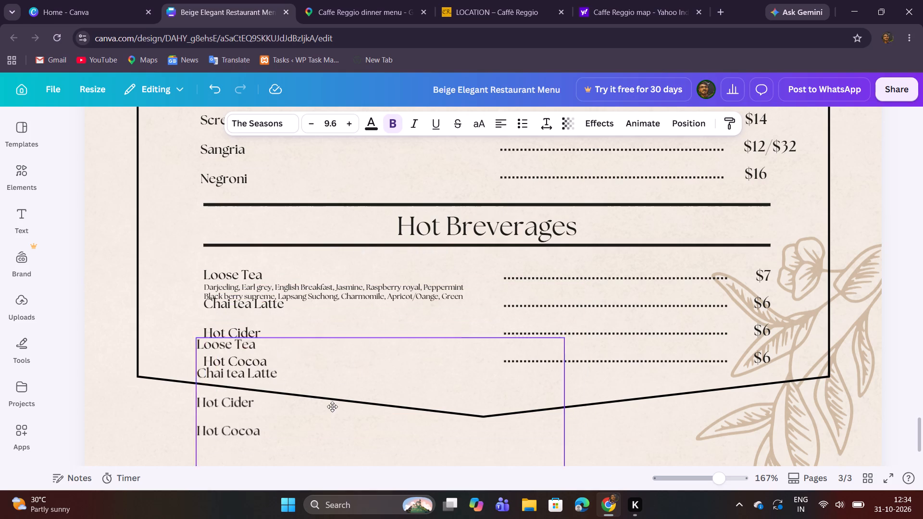
pyautogui.moveTo(332, 407); pyautogui.dragTo(333, 457)
# Delete Hot Cocoa, Hot Cider and Chai tea Latte from the original item-name text box, keeping only Loose Tea.
pyautogui.doubleClick(295, 359)
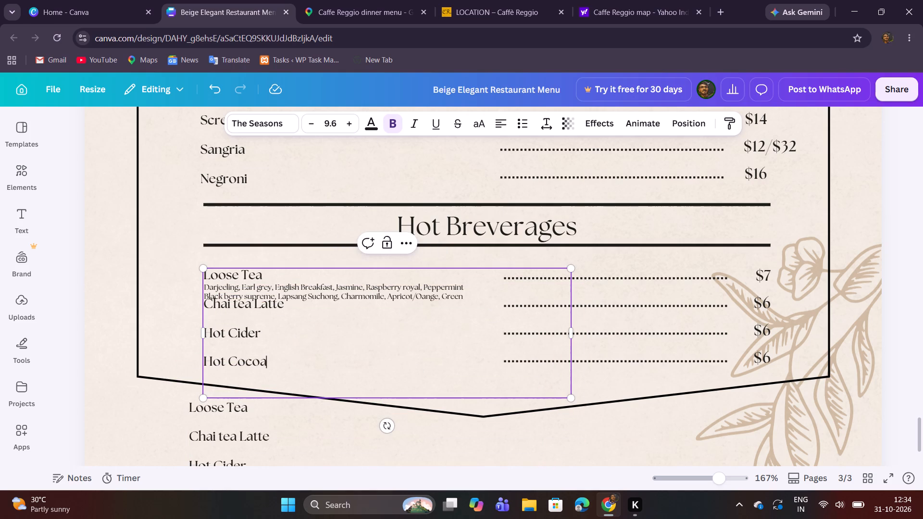
pyautogui.press('BackSpace')
pyautogui.press('BackSpace')
pyautogui.press('BackSpace')
pyautogui.press('BackSpace')
pyautogui.press('BackSpace')
pyautogui.press('BackSpace')
pyautogui.press('BackSpace')
pyautogui.press('BackSpace')
pyautogui.press('BackSpace')
pyautogui.press('BackSpace')
pyautogui.press('BackSpace')
pyautogui.press('BackSpace')
pyautogui.press('BackSpace')
pyautogui.press('BackSpace')
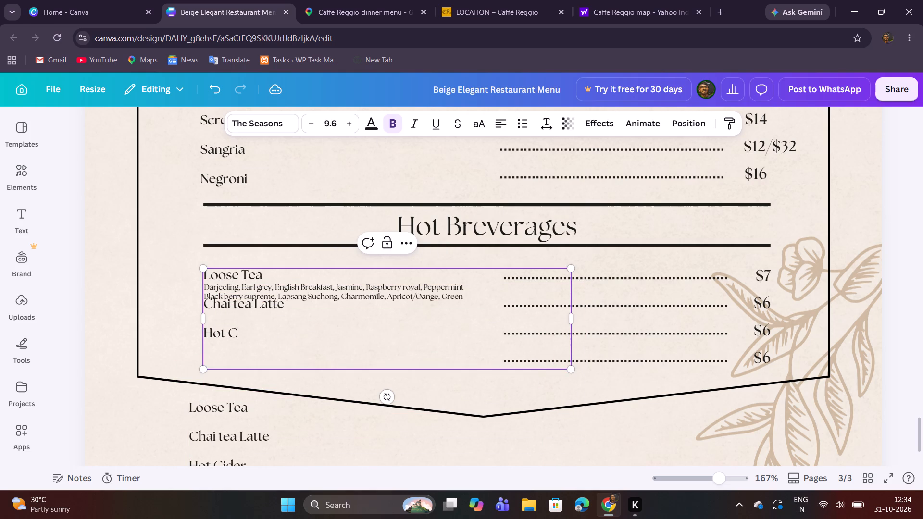
pyautogui.press('Down')
pyautogui.press('BackSpace')
pyautogui.press('BackSpace')
pyautogui.press('BackSpace')
pyautogui.press('BackSpace')
pyautogui.press('BackSpace')
pyautogui.press('BackSpace')
pyautogui.press('BackSpace')
pyautogui.press('BackSpace')
pyautogui.press('BackSpace')
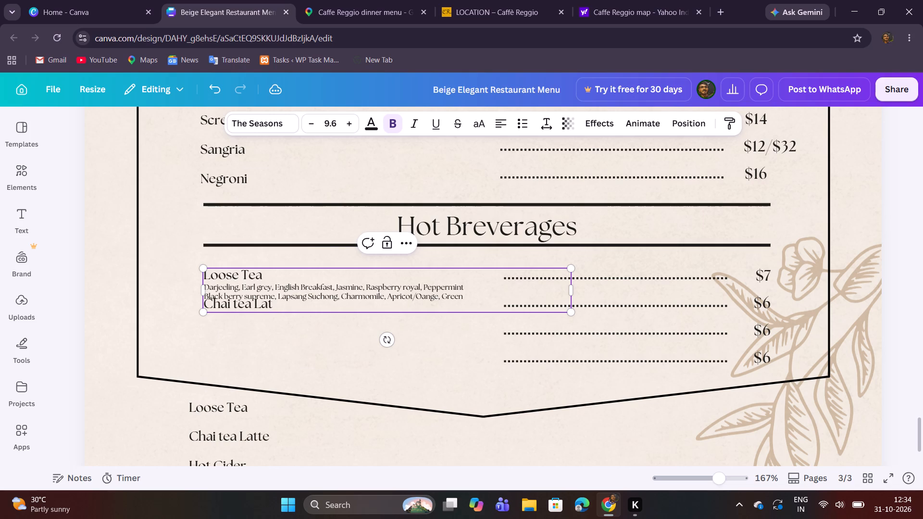
pyautogui.press('BackSpace')
pyautogui.press('BackSpace')
pyautogui.press('BackSpace')
pyautogui.press('BackSpace')
pyautogui.press('BackSpace')
pyautogui.press('BackSpace')
pyautogui.press('BackSpace')
pyautogui.press('BackSpace')
pyautogui.press('BackSpace')
pyautogui.press('BackSpace')
pyautogui.press('BackSpace')
pyautogui.press('BackSpace')
pyautogui.press('BackSpace')
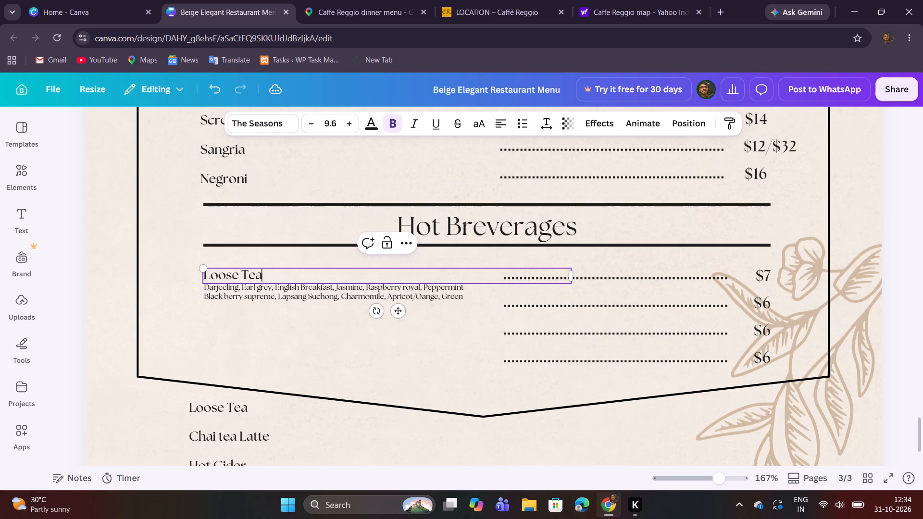
# Move the copied item-name text box directly under the Loose Tea description, aligned with its left edge.
pyautogui.moveTo(370, 441); pyautogui.dragTo(386, 346)
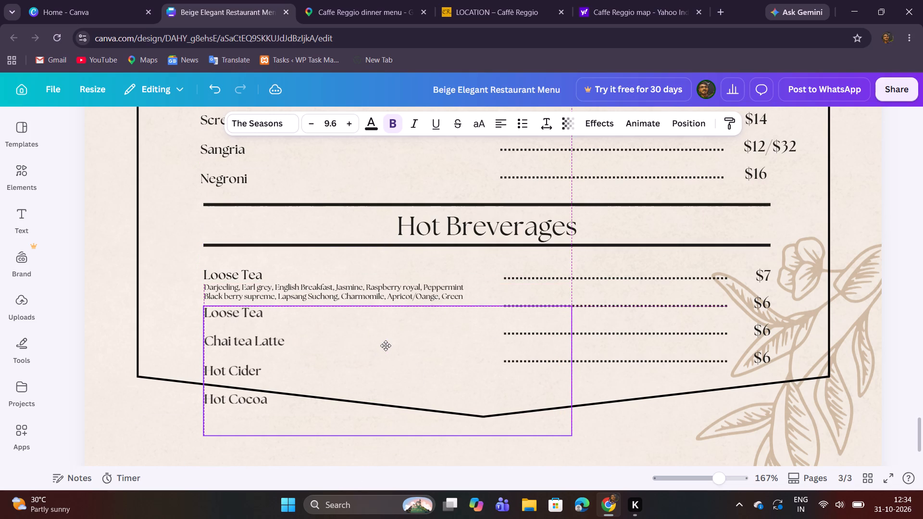
pyautogui.moveTo(386, 346); pyautogui.dragTo(387, 343)
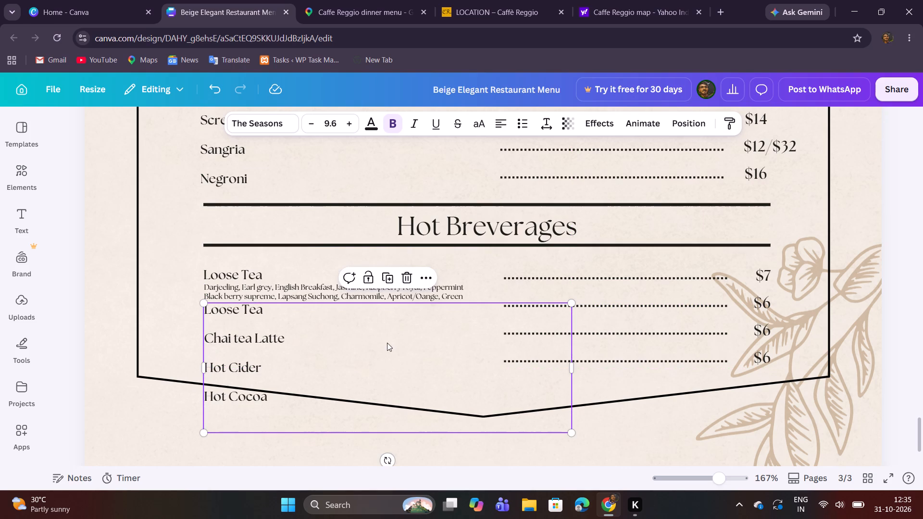
# Remove the Loose Tea line from the copied text box so its list starts with Chai tea Latte.
pyautogui.doubleClick(273, 405)
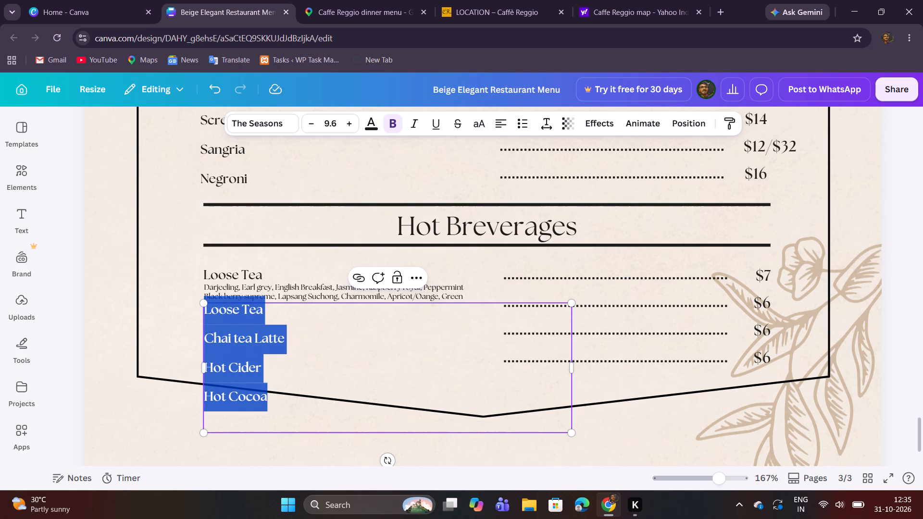
pyautogui.click(346, 0)
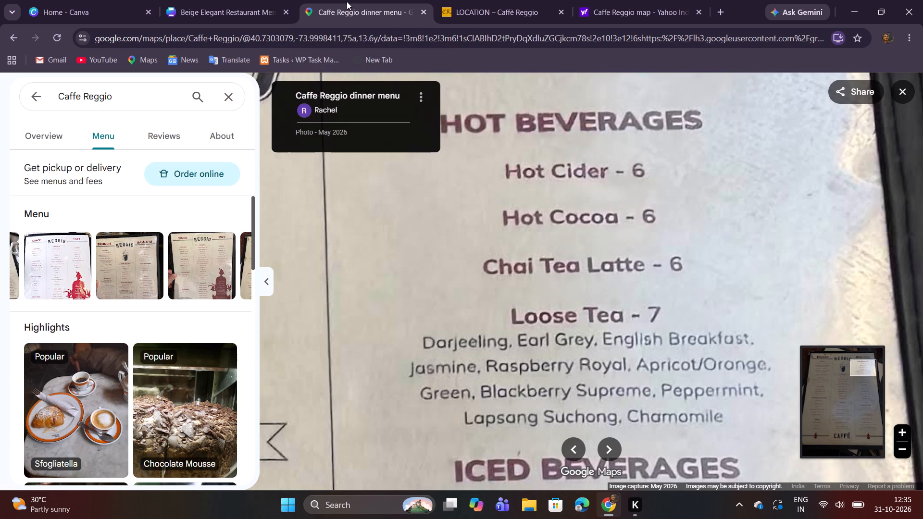
pyautogui.click(244, 0)
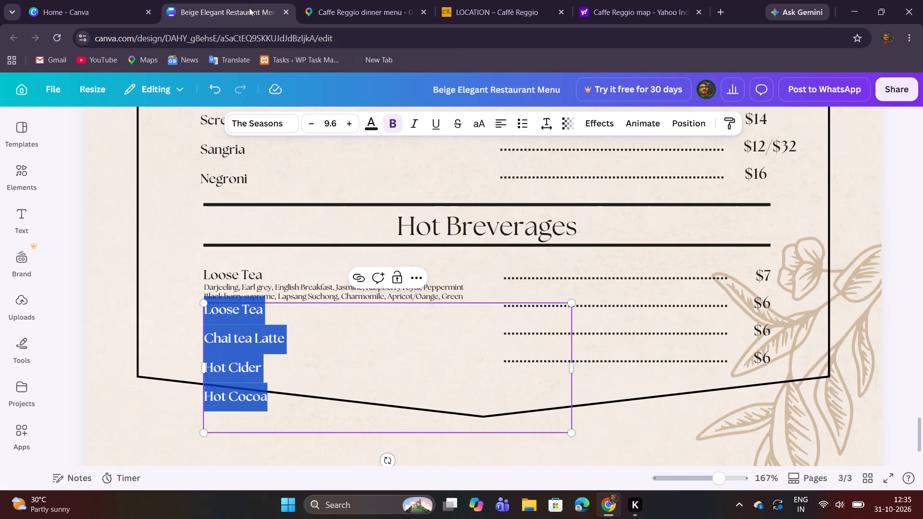
pyautogui.click(404, 365)
pyautogui.click(293, 318)
pyautogui.moveTo(280, 326); pyautogui.dragTo(238, 314)
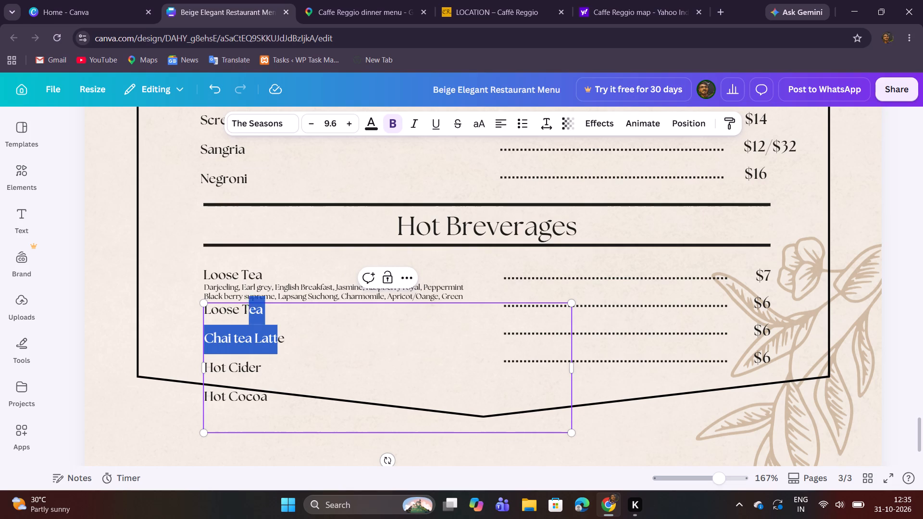
pyautogui.moveTo(238, 314); pyautogui.dragTo(225, 309)
pyautogui.click(252, 327)
pyautogui.click(282, 316)
pyautogui.click(225, 335)
pyautogui.click(203, 339)
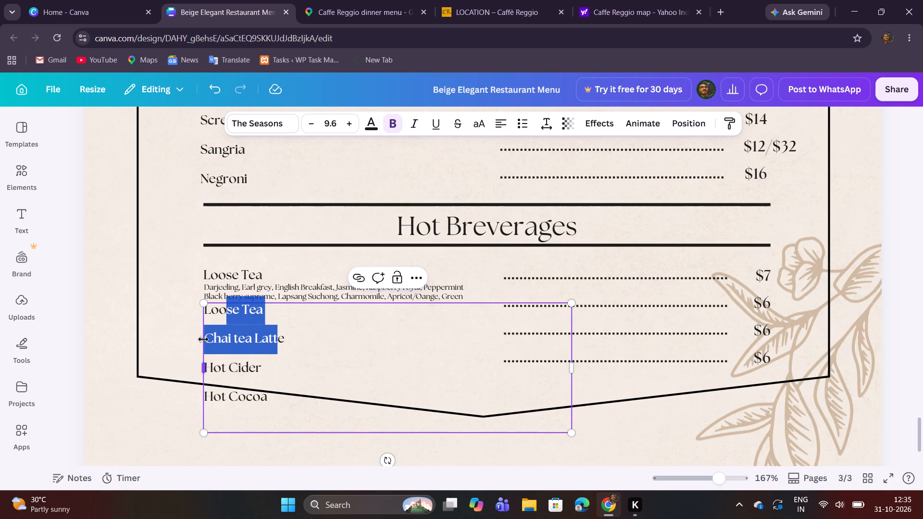
pyautogui.doubleClick(207, 341)
pyautogui.click(274, 346)
pyautogui.click(294, 355)
pyautogui.click(210, 334)
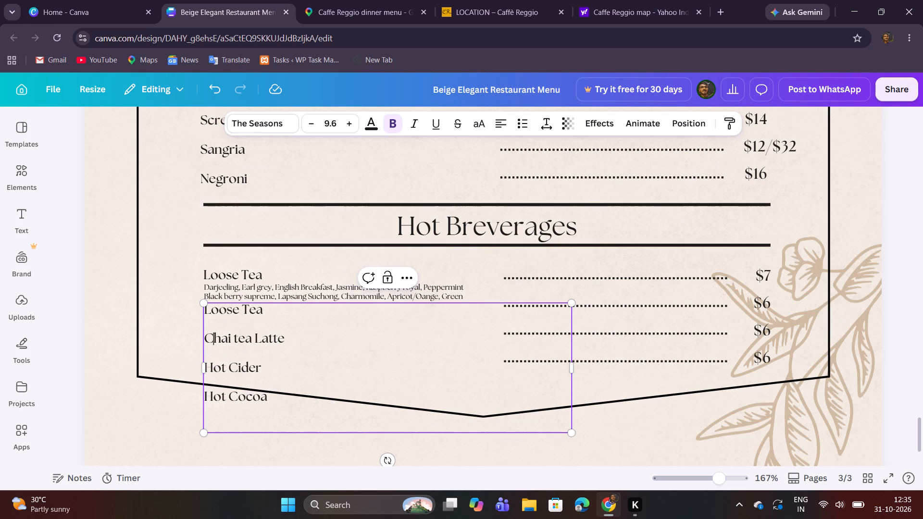
pyautogui.click(209, 336)
pyautogui.press('BackSpace')
pyautogui.press('BackSpace')
pyautogui.press('BackSpace')
pyautogui.press('BackSpace')
pyautogui.press('BackSpace')
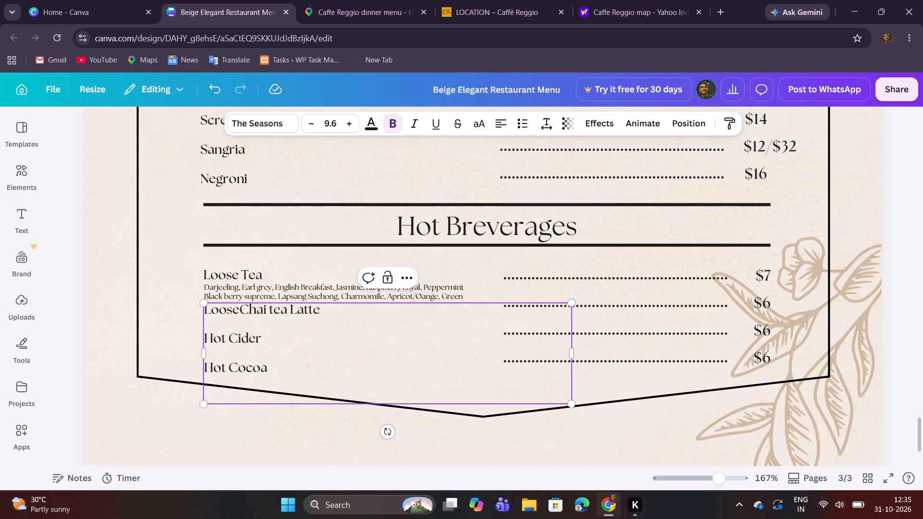
pyautogui.press('BackSpace')
pyautogui.press('BackSpace')
pyautogui.press('BackSpace')
pyautogui.press('BackSpace')
pyautogui.press('BackSpace')
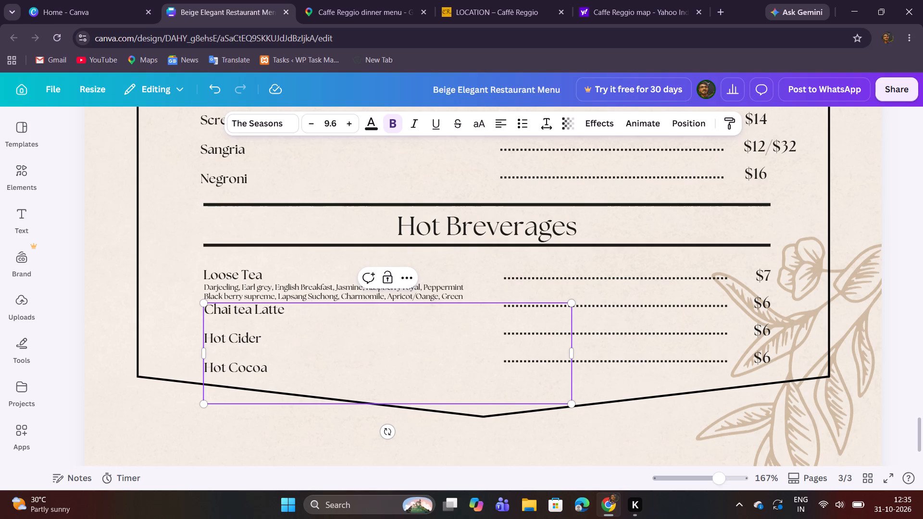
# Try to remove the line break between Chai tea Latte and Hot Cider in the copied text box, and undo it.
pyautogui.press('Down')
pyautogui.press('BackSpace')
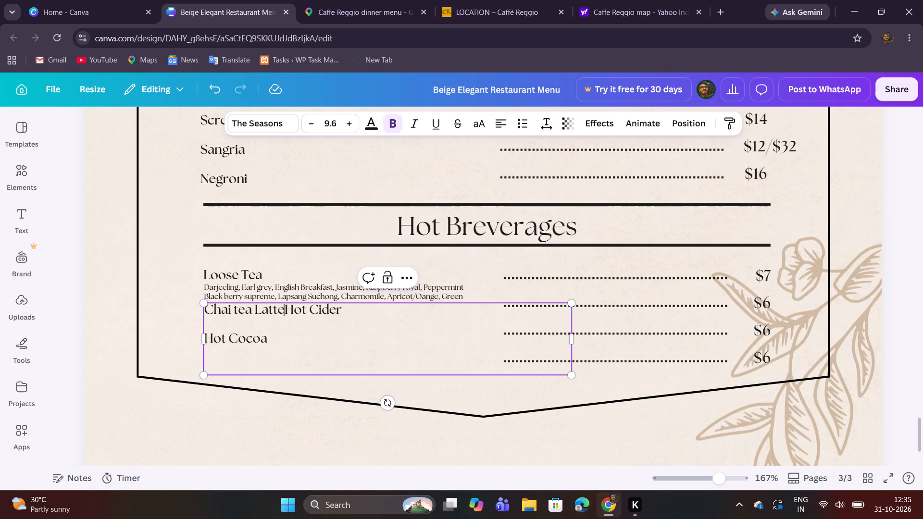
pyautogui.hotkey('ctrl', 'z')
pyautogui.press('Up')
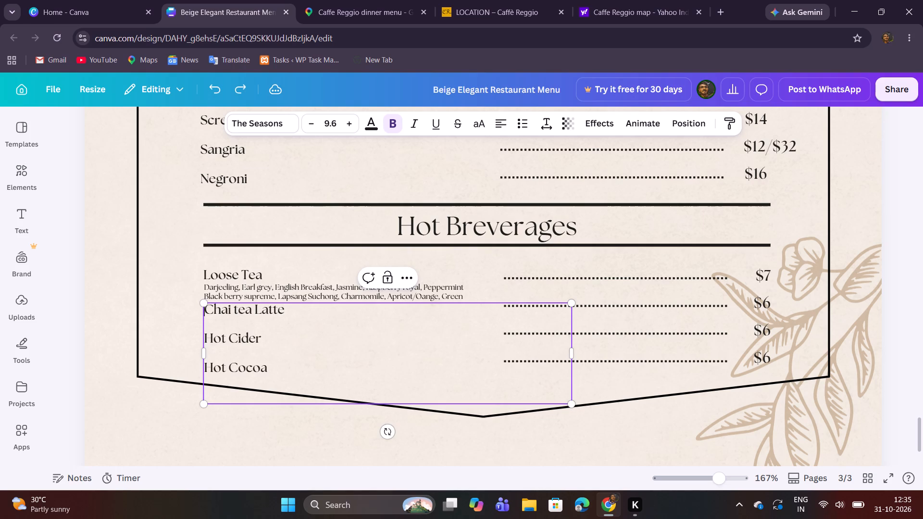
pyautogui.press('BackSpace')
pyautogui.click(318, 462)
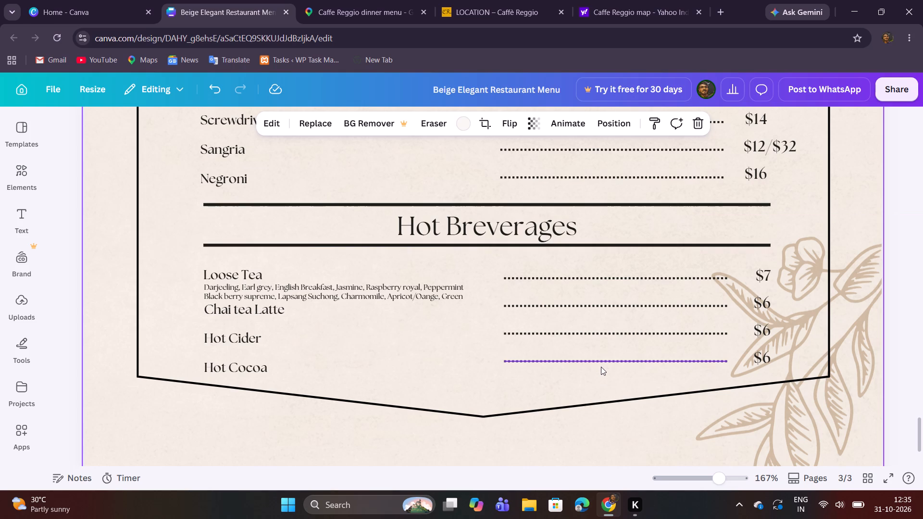
# Select all Cocktails and Hot Breverages headings, rules, items, dotted lines and prices on page 3 and lock them.
pyautogui.scroll(1, 455, 244)
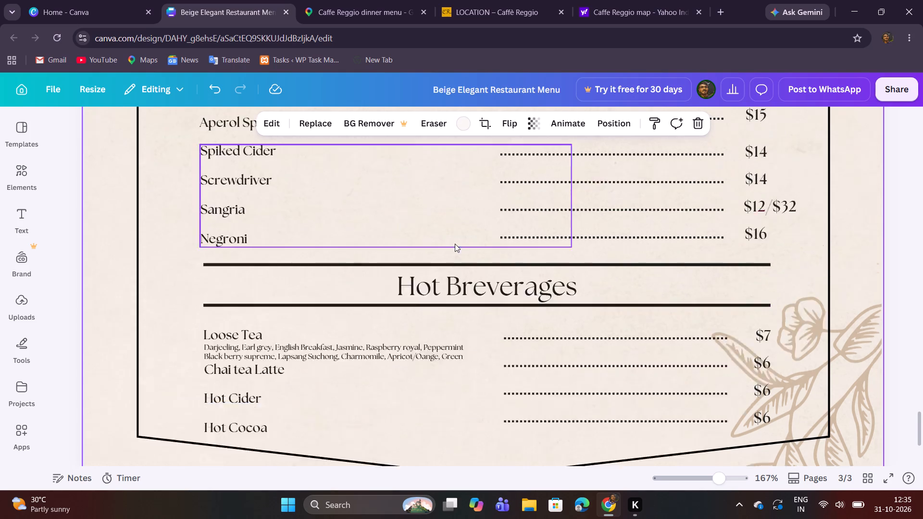
pyautogui.scroll(3, 455, 244)
pyautogui.scroll(-2, 456, 243)
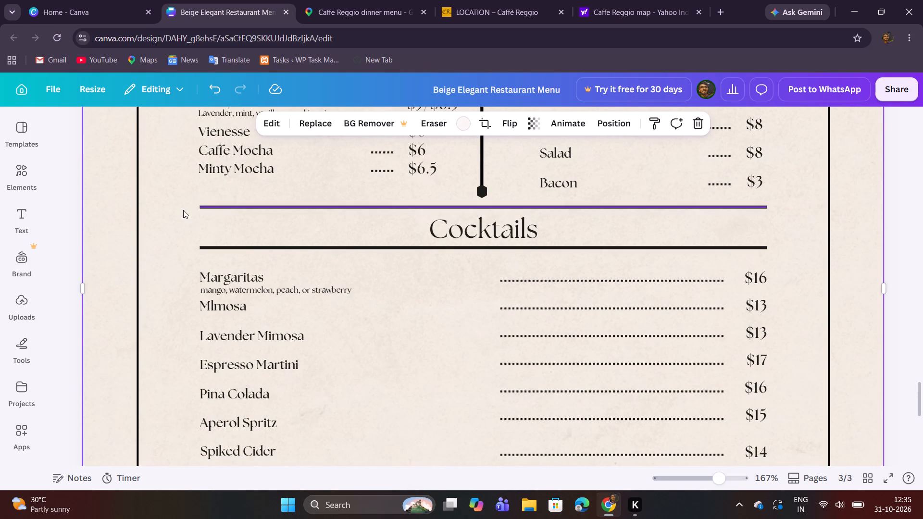
pyautogui.moveTo(183, 206); pyautogui.dragTo(525, 420)
pyautogui.scroll(-1, 298, 296)
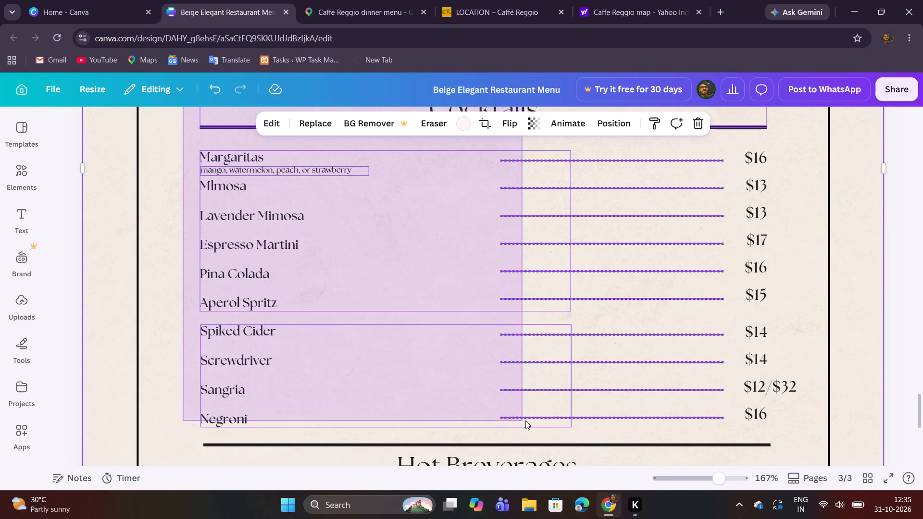
pyautogui.moveTo(525, 420); pyautogui.dragTo(787, 419)
pyautogui.scroll(-1, 536, 411)
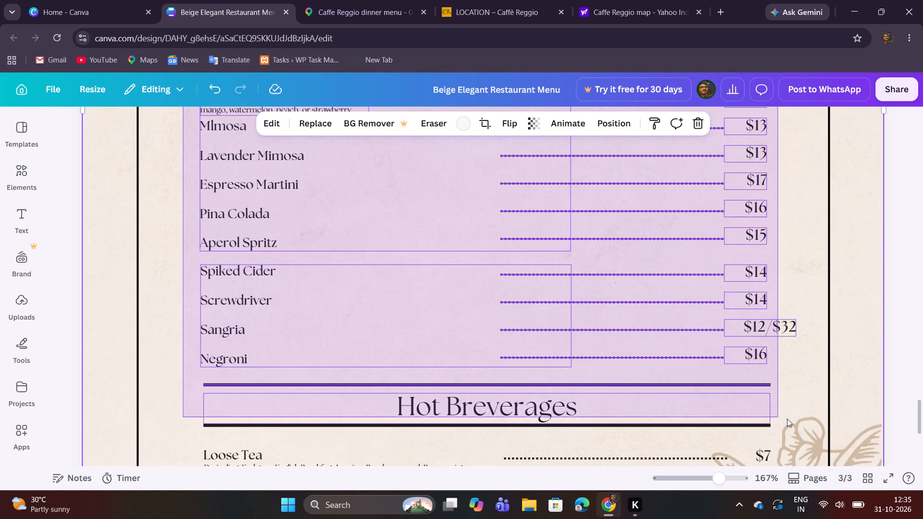
pyautogui.moveTo(787, 419); pyautogui.dragTo(791, 419)
pyautogui.scroll(-3, 787, 419)
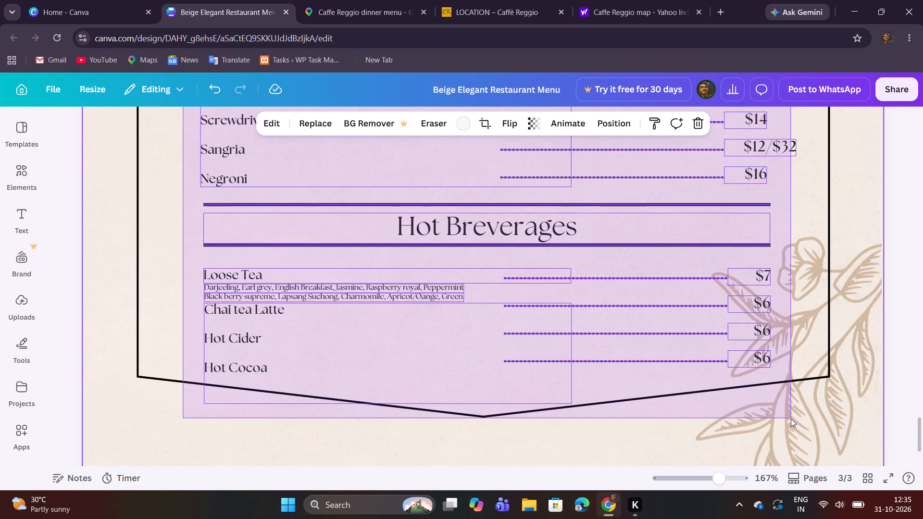
pyautogui.moveTo(791, 419); pyautogui.dragTo(791, 400)
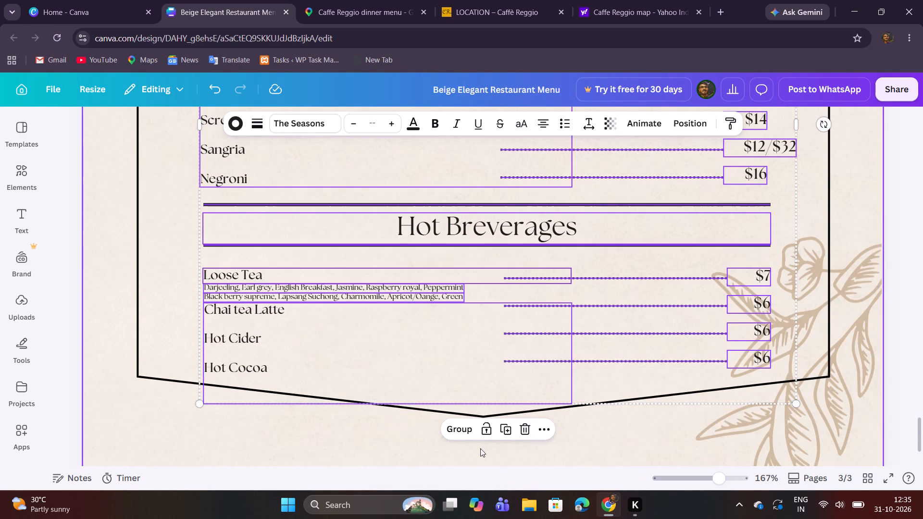
pyautogui.click(486, 436)
pyautogui.scroll(9, 543, 453)
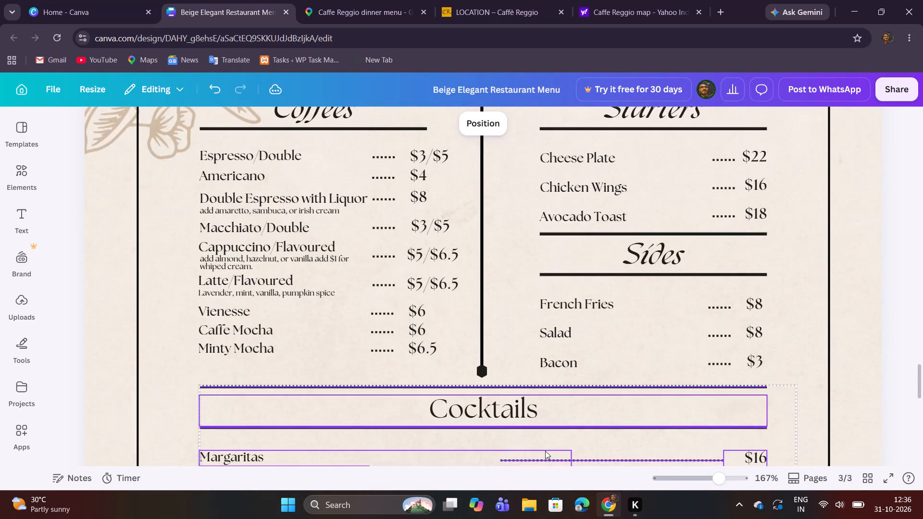
pyautogui.click(816, 375)
# Review the layout and contents of all three menu pages at a reduced zoom.
pyautogui.scroll(-3, 798, 366)
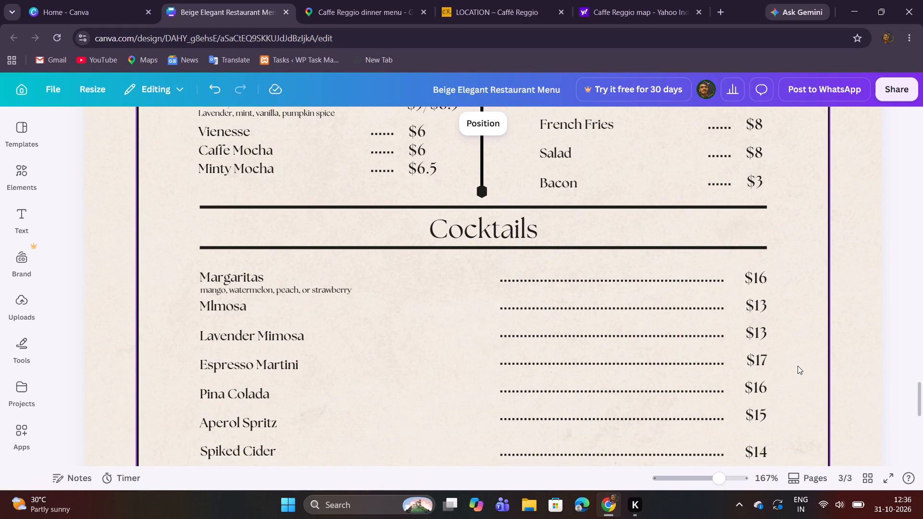
pyautogui.scroll(11, 630, 276)
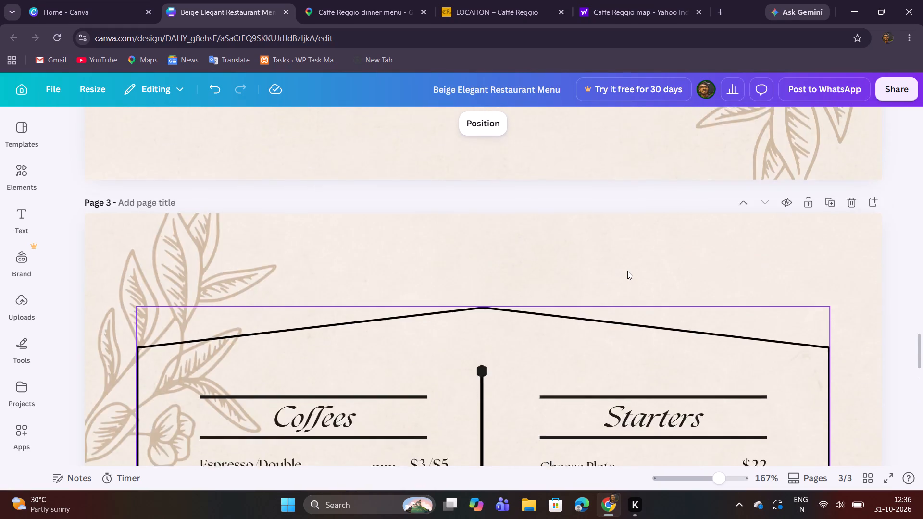
pyautogui.scroll(-3, 628, 271)
pyautogui.click(708, 480)
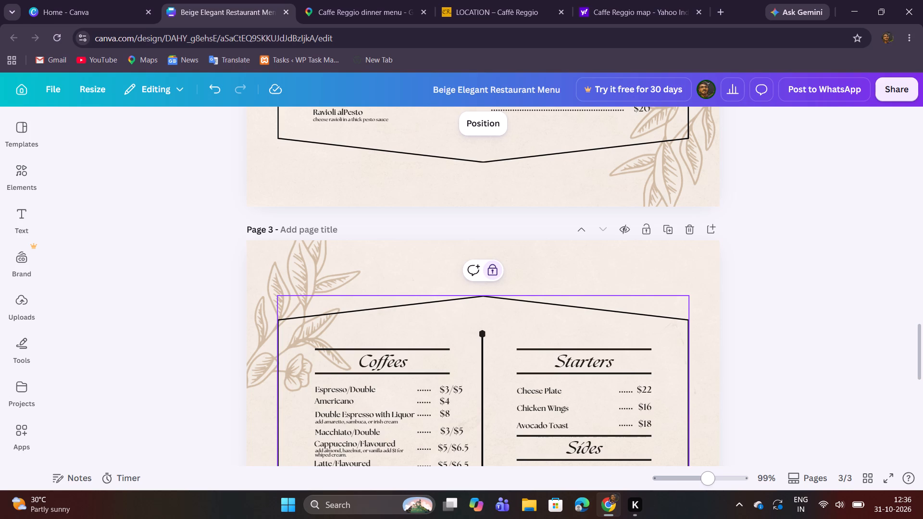
pyautogui.scroll(9, 680, 435)
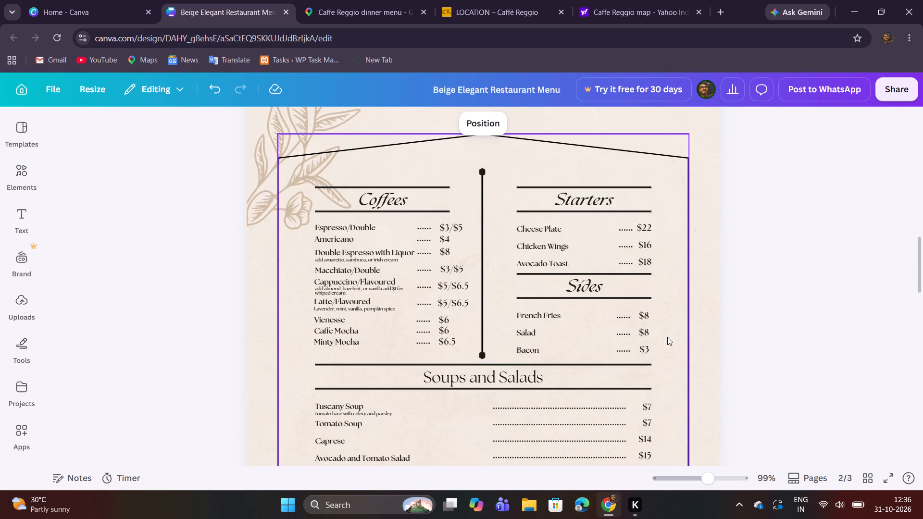
pyautogui.scroll(17, 667, 336)
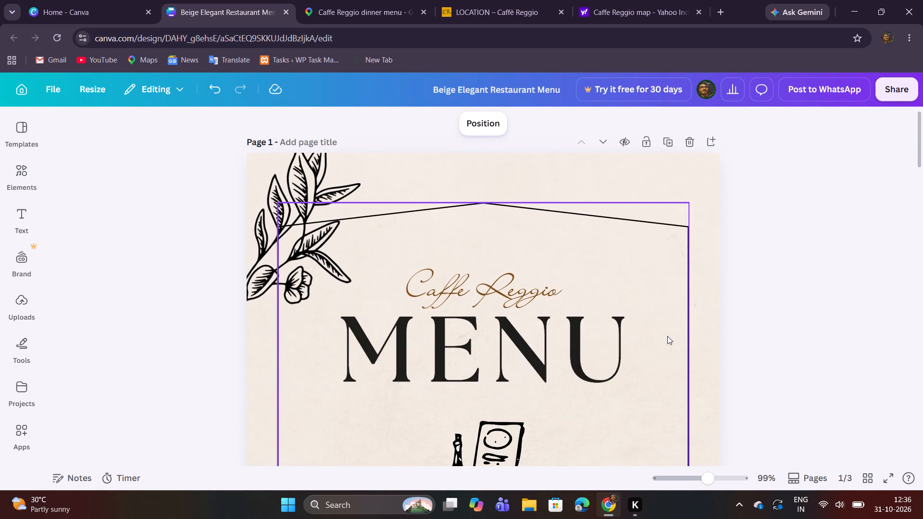
pyautogui.scroll(-17, 667, 336)
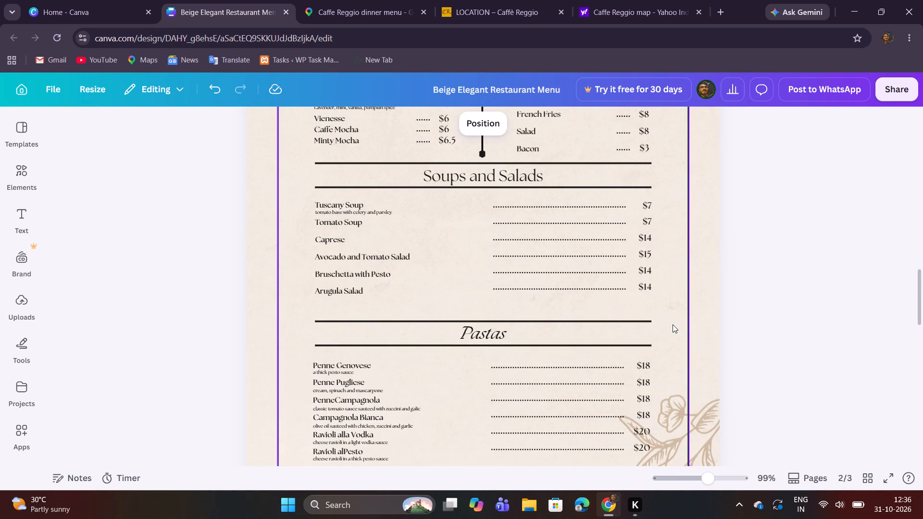
pyautogui.scroll(-14, 673, 324)
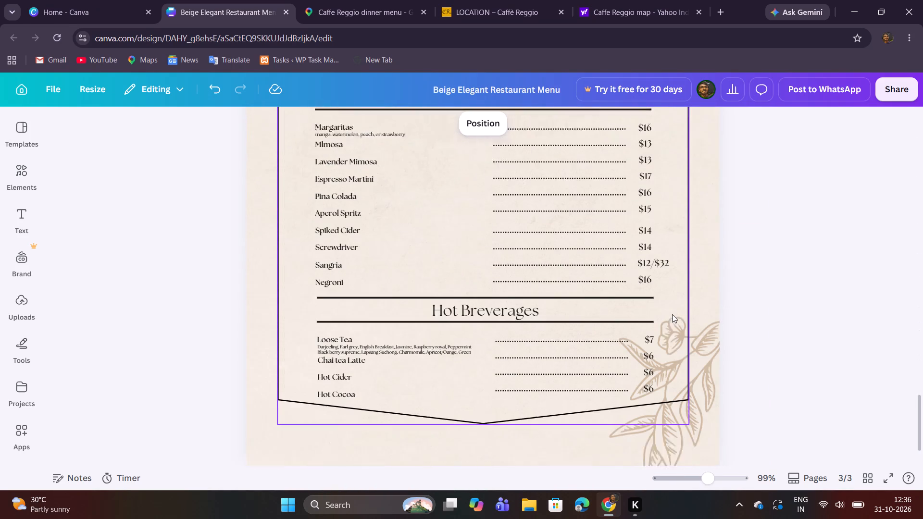
pyautogui.scroll(-9, 672, 314)
pyautogui.scroll(9, 664, 287)
pyautogui.scroll(-2, 665, 286)
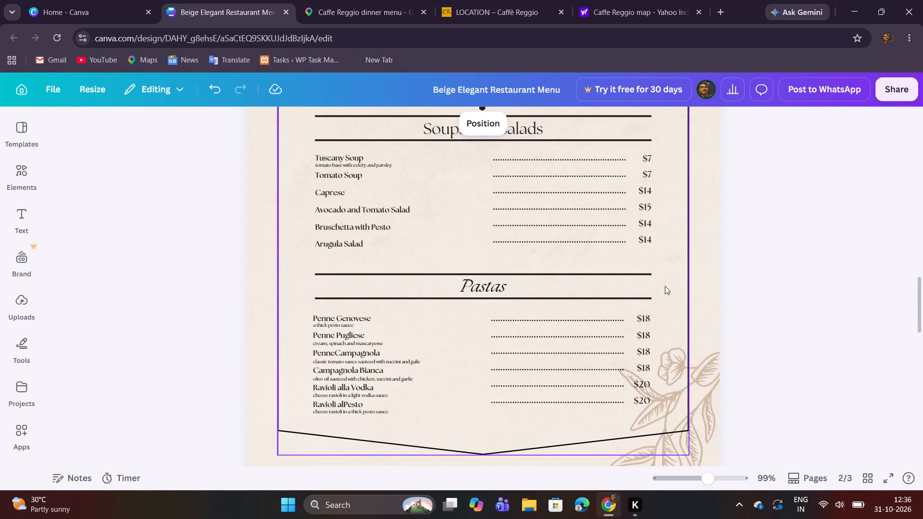
pyautogui.scroll(-5, 665, 286)
pyautogui.moveTo(712, 477); pyautogui.dragTo(714, 478)
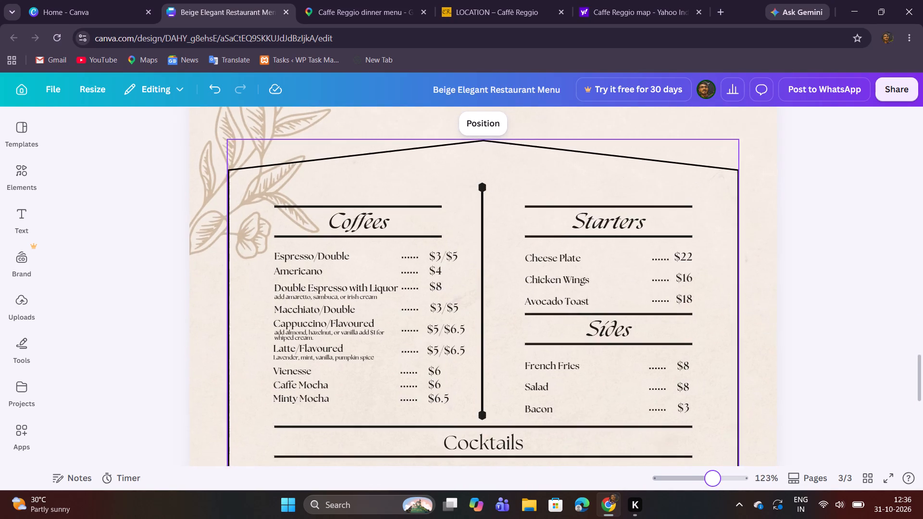
pyautogui.moveTo(714, 478); pyautogui.dragTo(720, 478)
# Switch to the Google Maps dinner menu photo and examine the Iced Beverages, Sandwiches, Cocktails and Pastas sections.
pyautogui.click(387, 0)
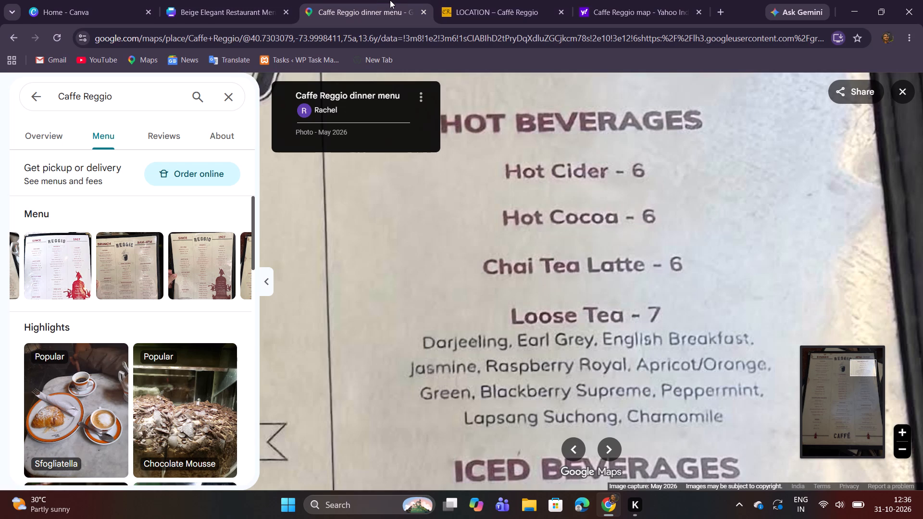
pyautogui.scroll(-1, 552, 153)
pyautogui.moveTo(584, 213); pyautogui.dragTo(579, 183)
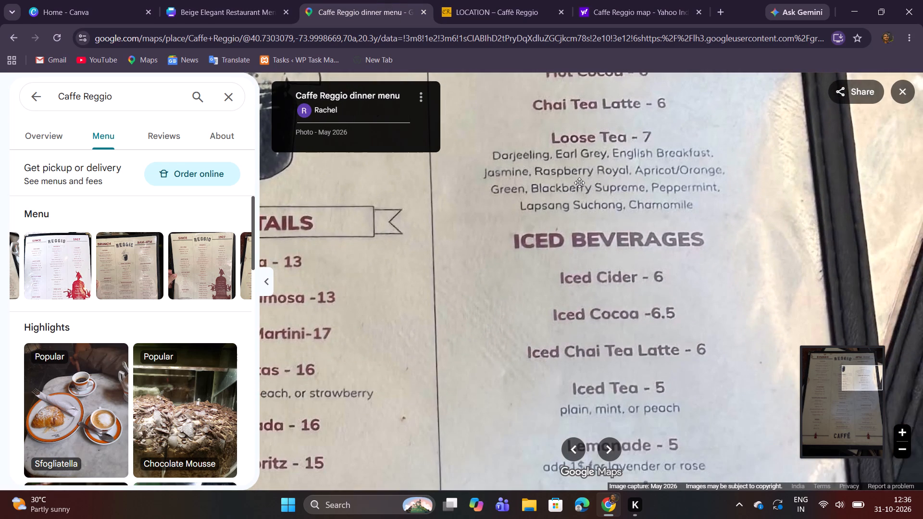
pyautogui.moveTo(579, 183); pyautogui.dragTo(581, 175)
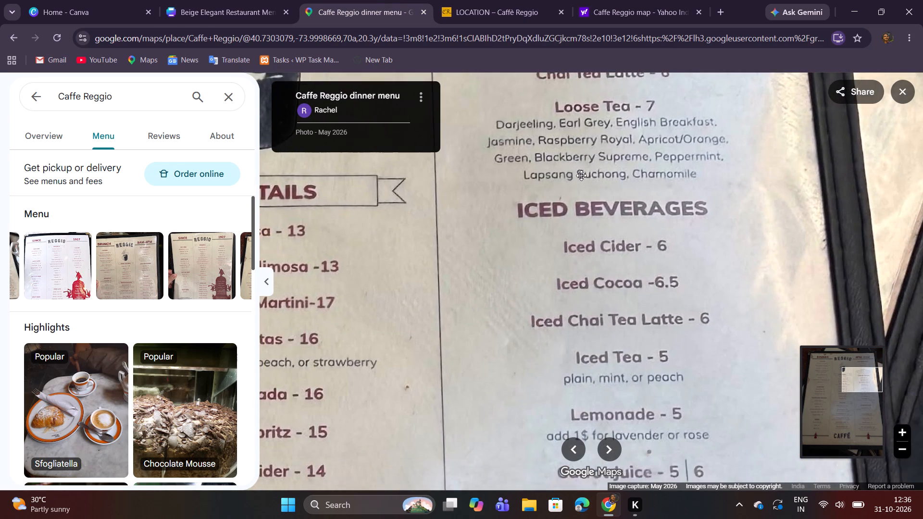
pyautogui.moveTo(581, 175); pyautogui.dragTo(581, 136)
pyautogui.scroll(-1, 581, 138)
pyautogui.moveTo(598, 155); pyautogui.dragTo(599, 155)
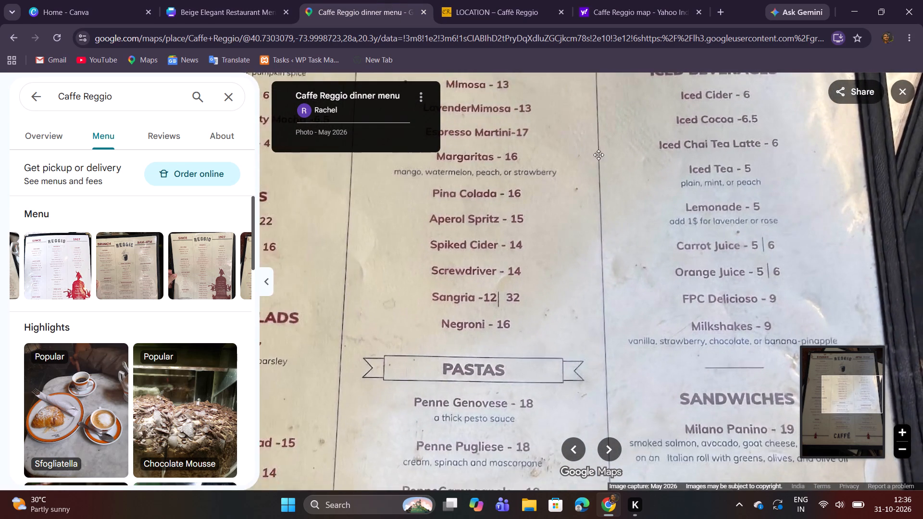
pyautogui.moveTo(599, 155); pyautogui.dragTo(508, 163)
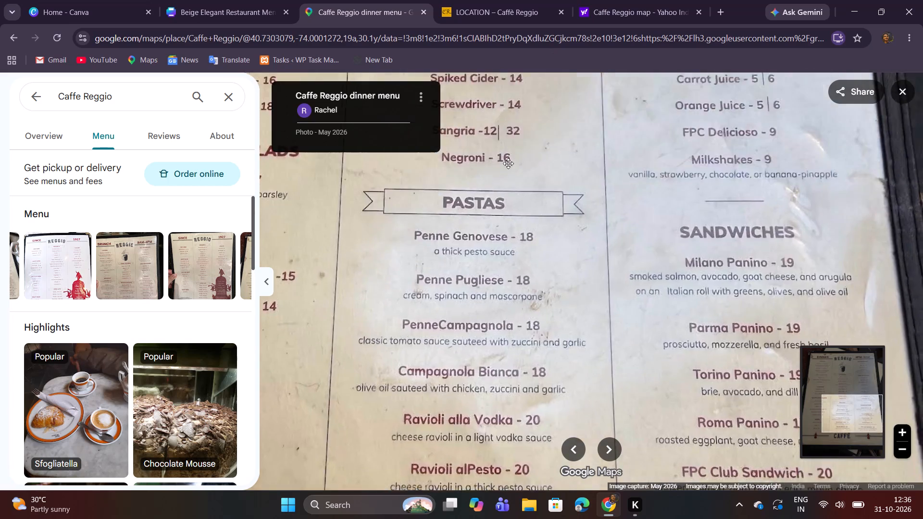
pyautogui.moveTo(508, 163); pyautogui.dragTo(484, 188)
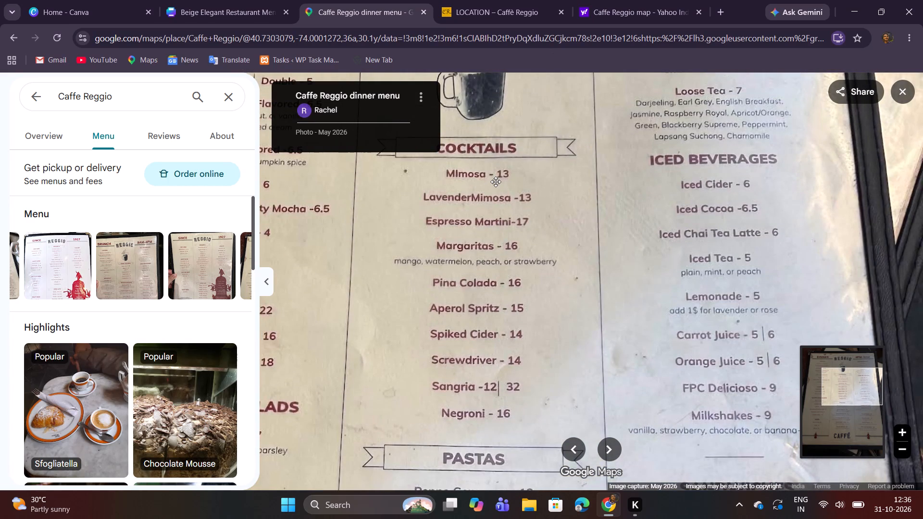
# Return to the Canva menu design and open the Coffees heading text on page 3 for editing.
pyautogui.click(244, 0)
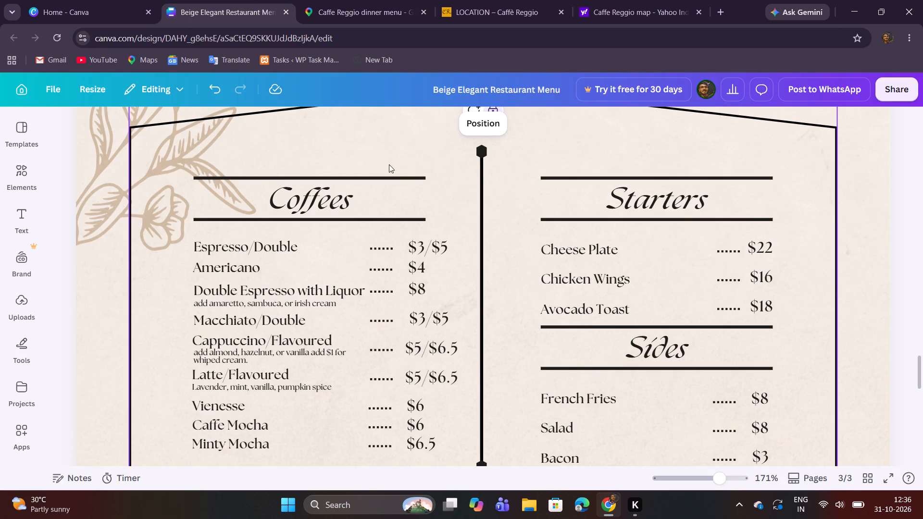
pyautogui.scroll(-1, 415, 235)
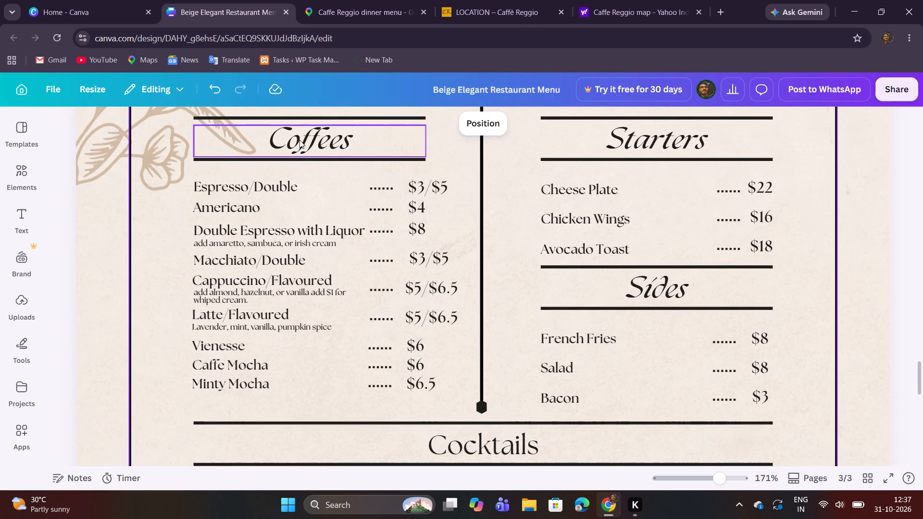
pyautogui.doubleClick(300, 140)
pyautogui.scroll(1, 453, 306)
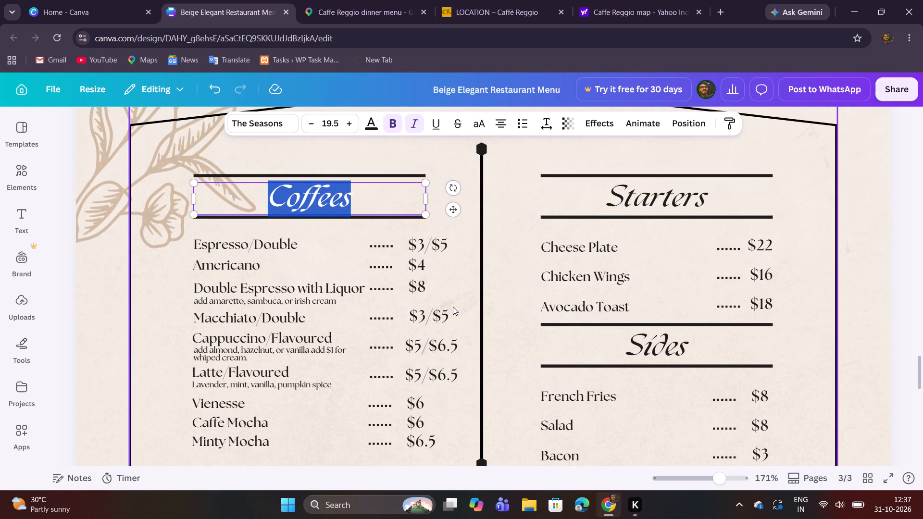
pyautogui.scroll(-12, 453, 307)
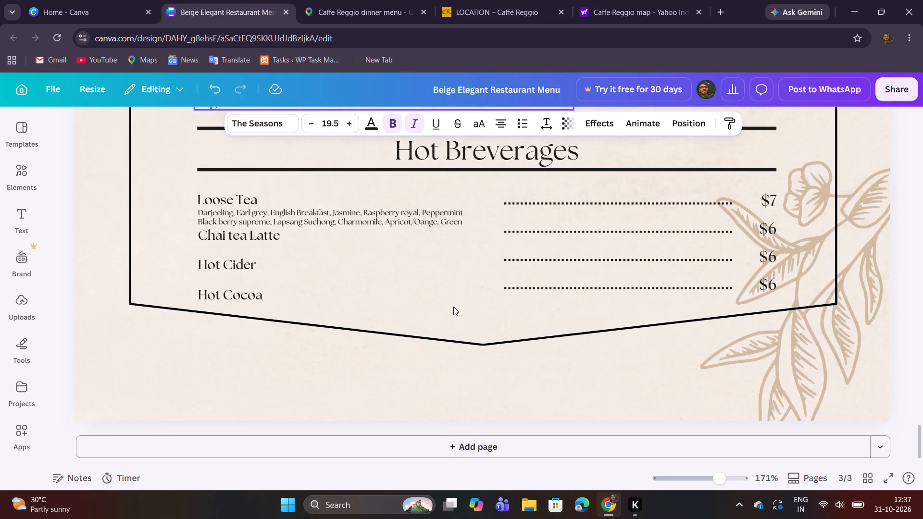
pyautogui.scroll(8, 453, 307)
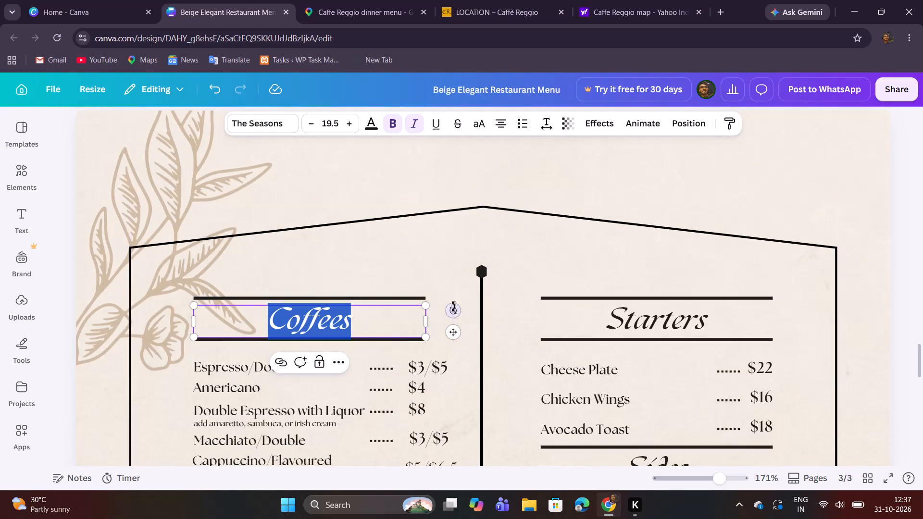
# Check the Google Maps menu photo again, including the Pastas and Sandwiches sections, and return to the Coffees heading in Canva.
pyautogui.click(358, 0)
pyautogui.scroll(-2, 522, 214)
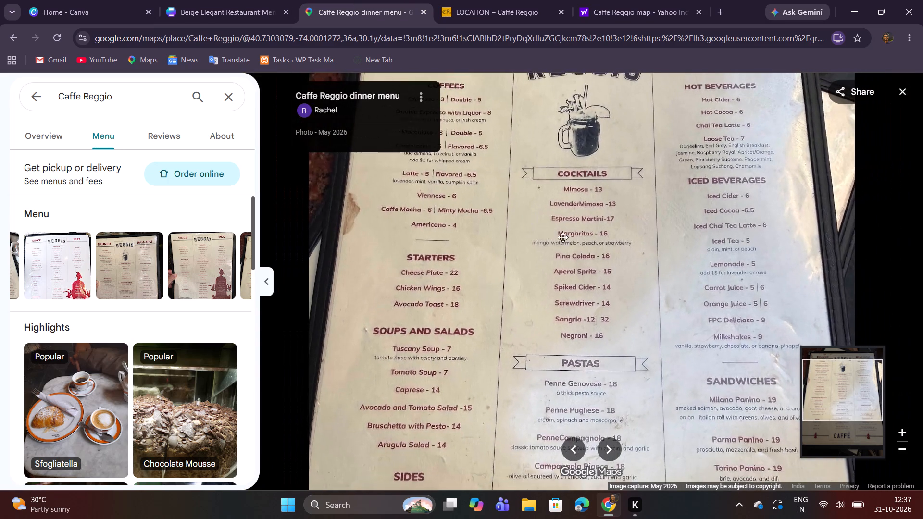
pyautogui.scroll(2, 562, 233)
pyautogui.click(653, 238)
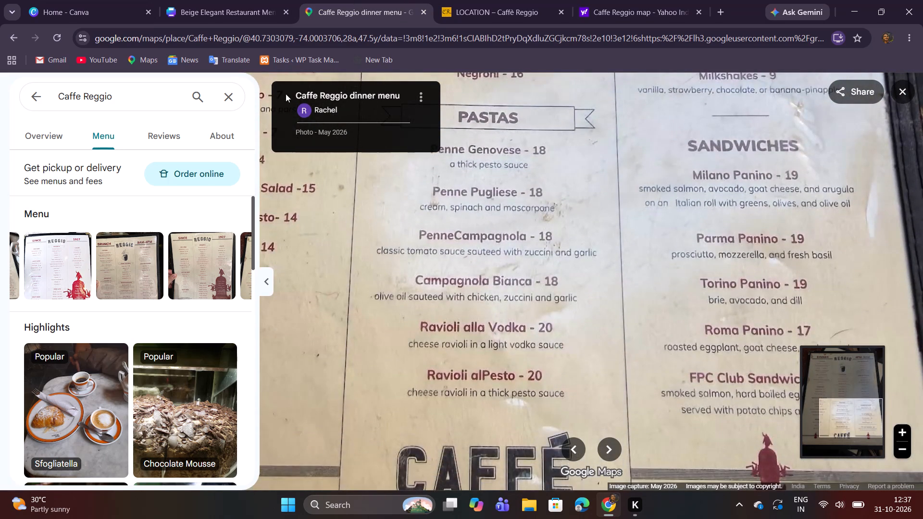
pyautogui.click(227, 4)
pyautogui.scroll(-3, 445, 186)
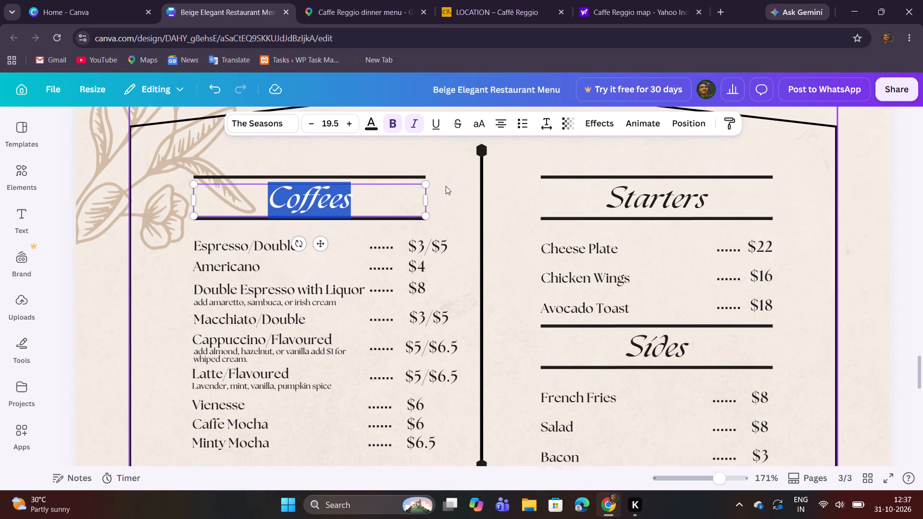
# Check the Google Maps menu photo and replace the Coffees heading on page 3 with "Sandwiches".
pyautogui.click(358, 0)
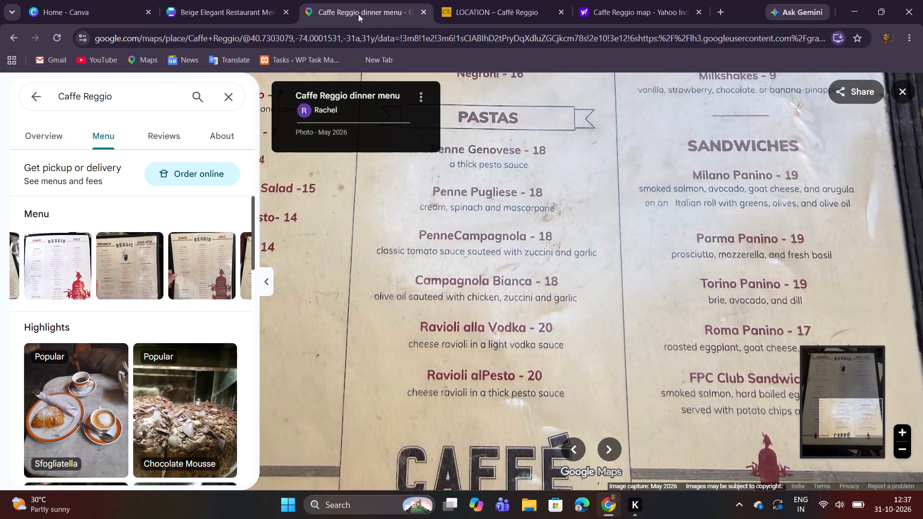
pyautogui.click(253, 0)
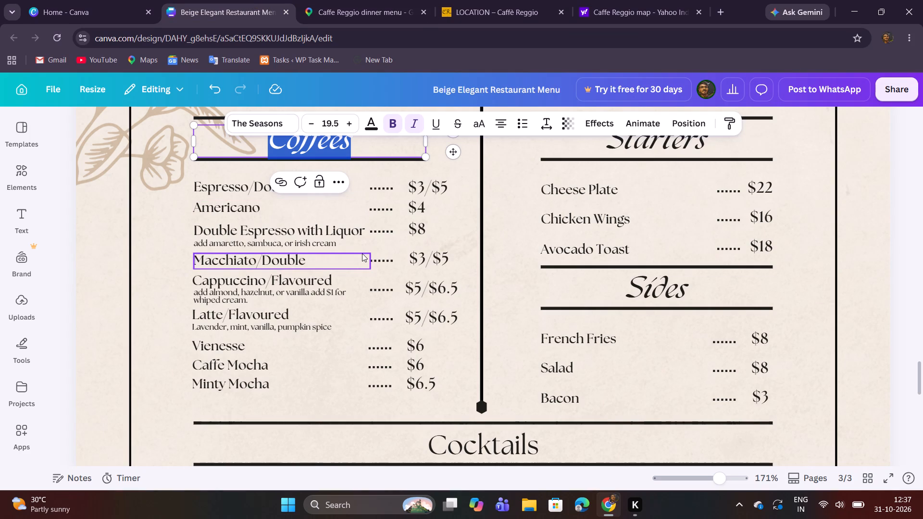
pyautogui.write('Sa')
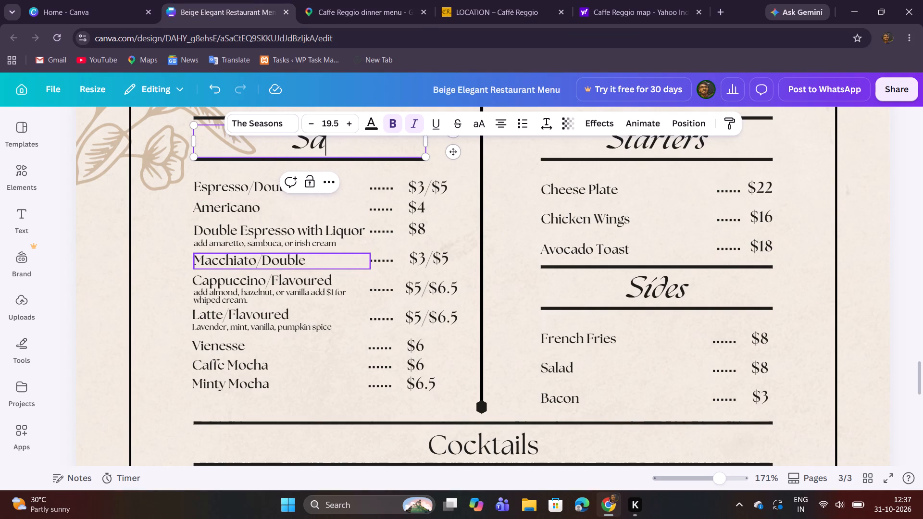
pyautogui.write('nd')
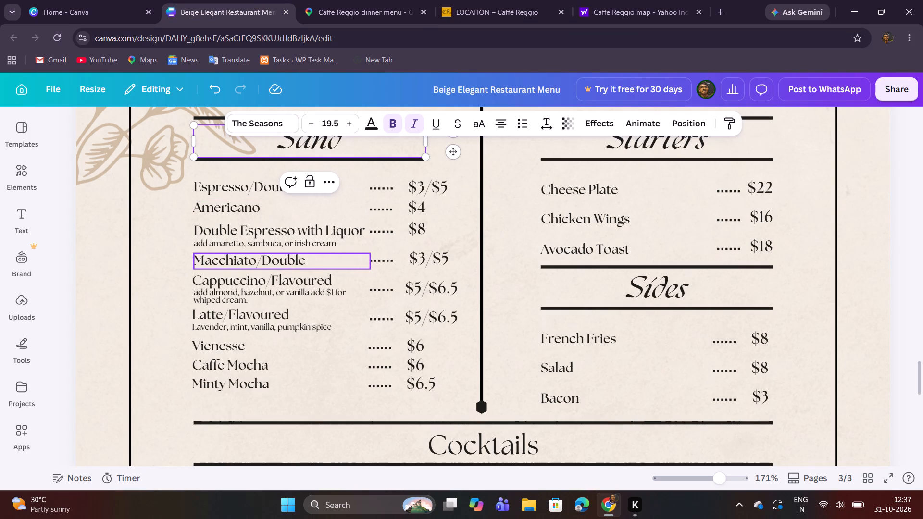
pyautogui.write('wiches')
pyautogui.scroll(1, 383, 255)
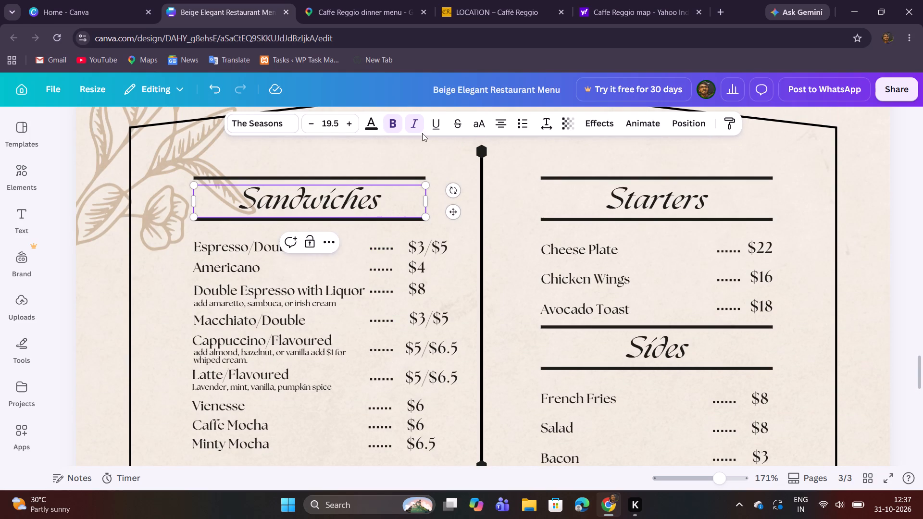
# Consult the Sandwiches section of the menu photo and replace the Espresso/Double item name with "Milano Panino".
pyautogui.click(328, 0)
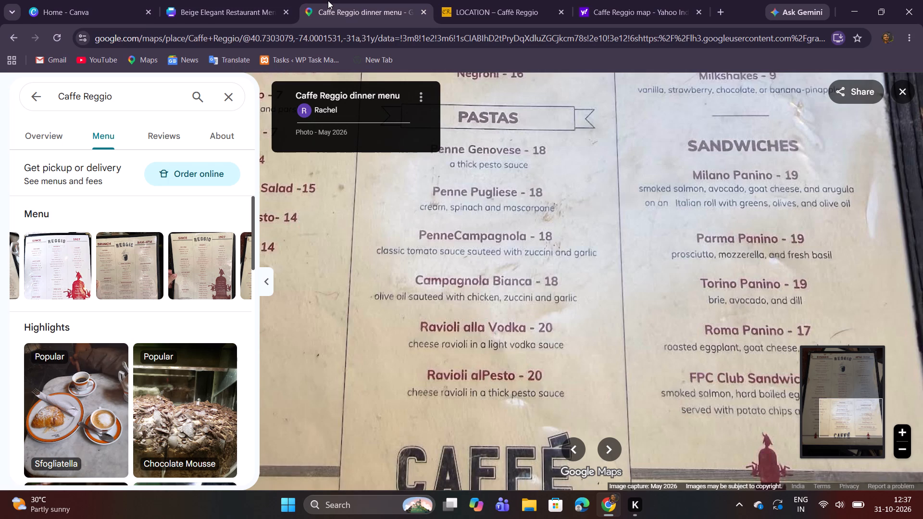
pyautogui.click(215, 0)
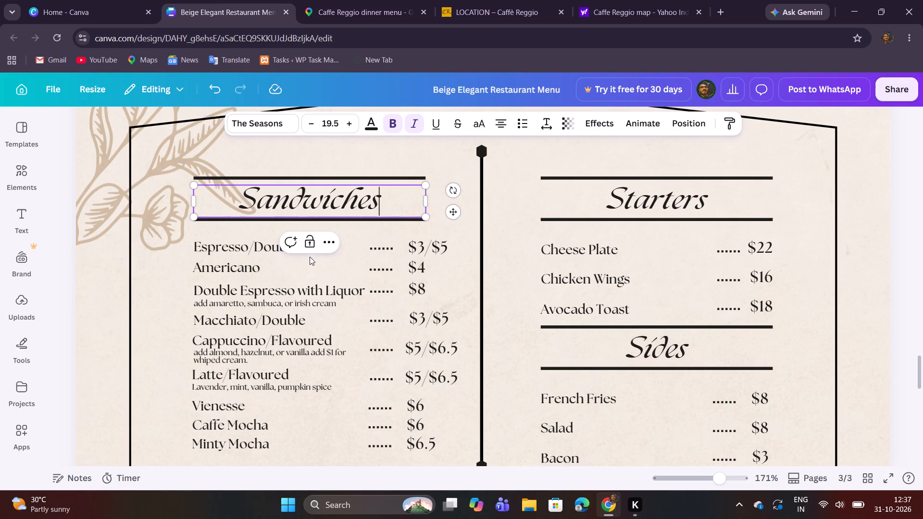
pyautogui.click(350, 0)
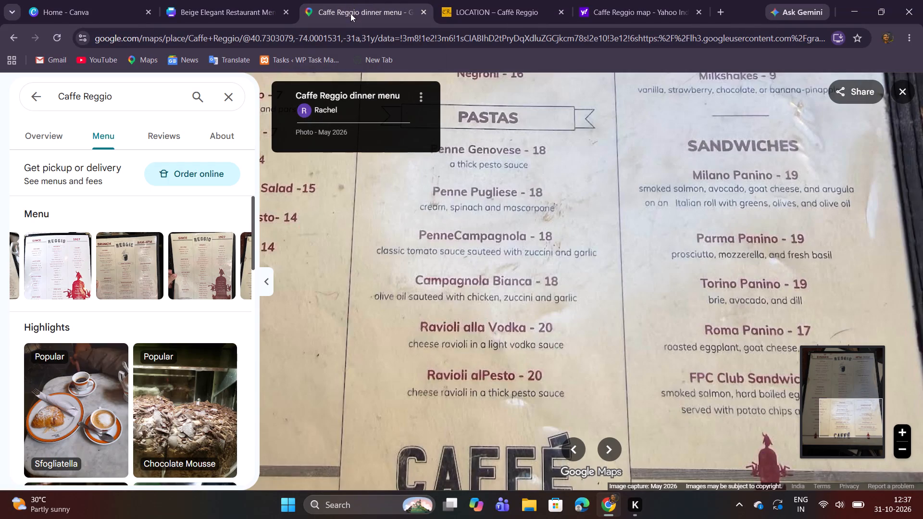
pyautogui.click(223, 0)
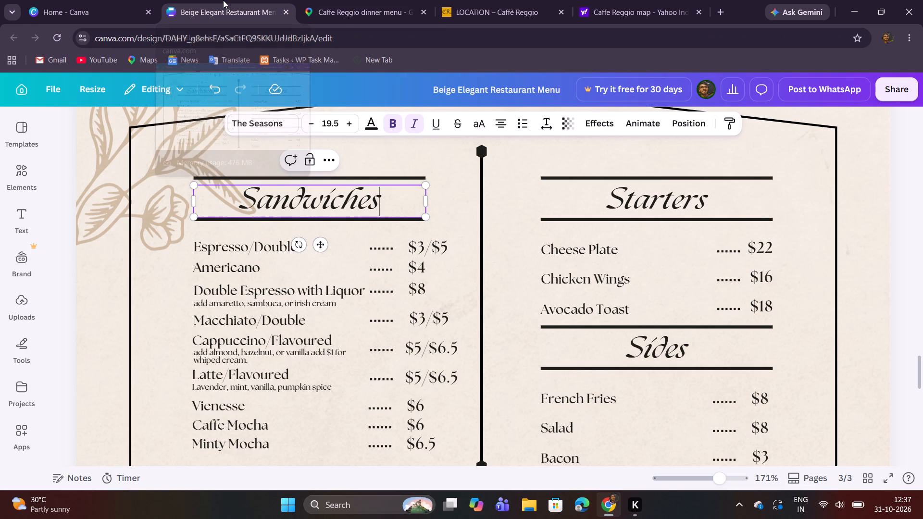
pyautogui.click(324, 0)
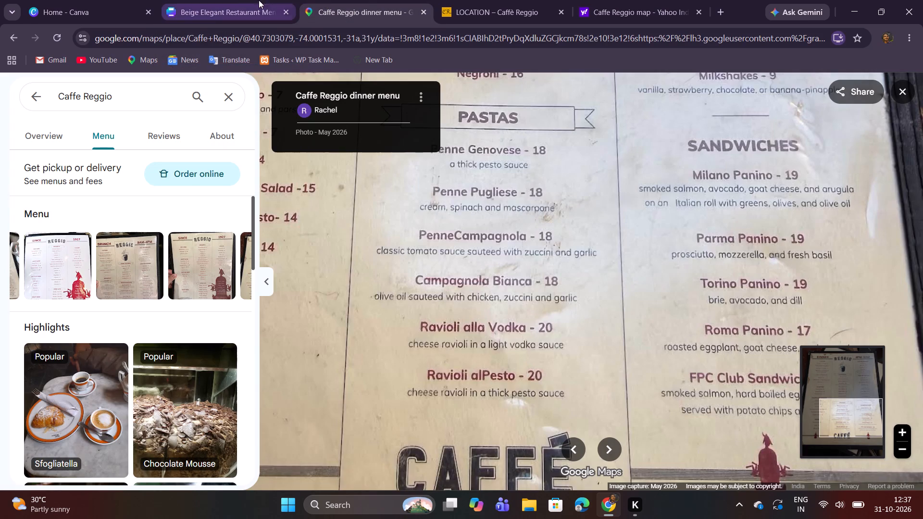
pyautogui.click(226, 0)
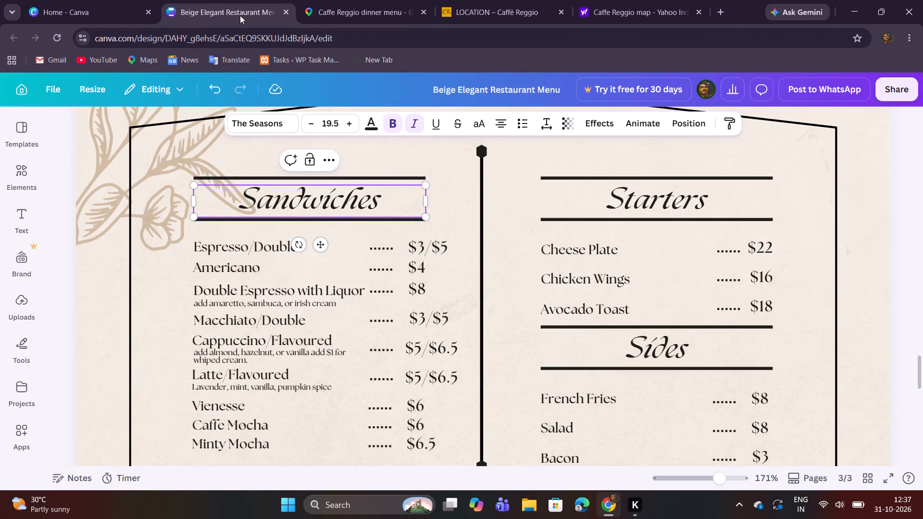
pyautogui.click(348, 11)
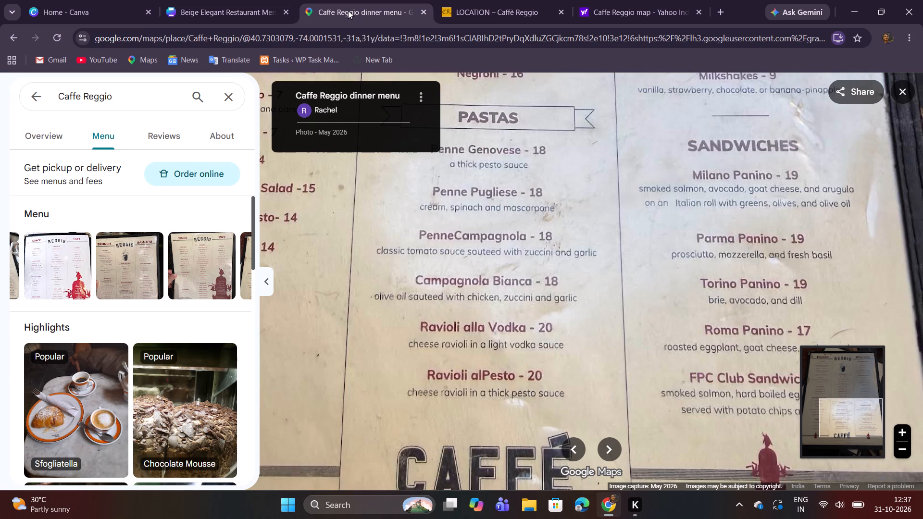
pyautogui.click(252, 0)
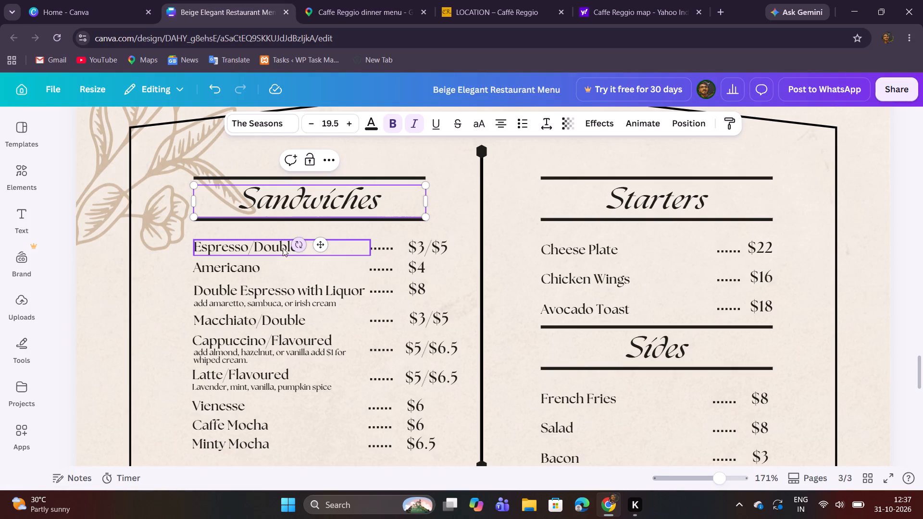
pyautogui.doubleClick(269, 247)
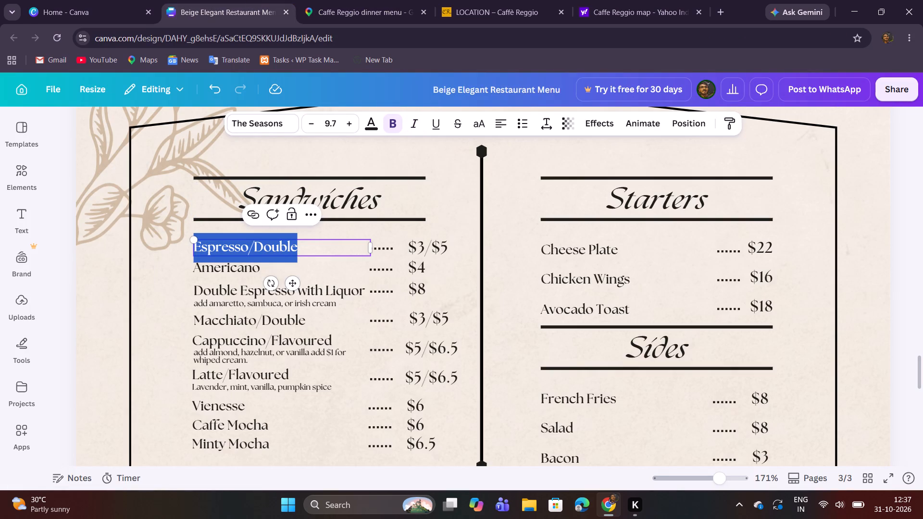
pyautogui.write('Milano Panino')
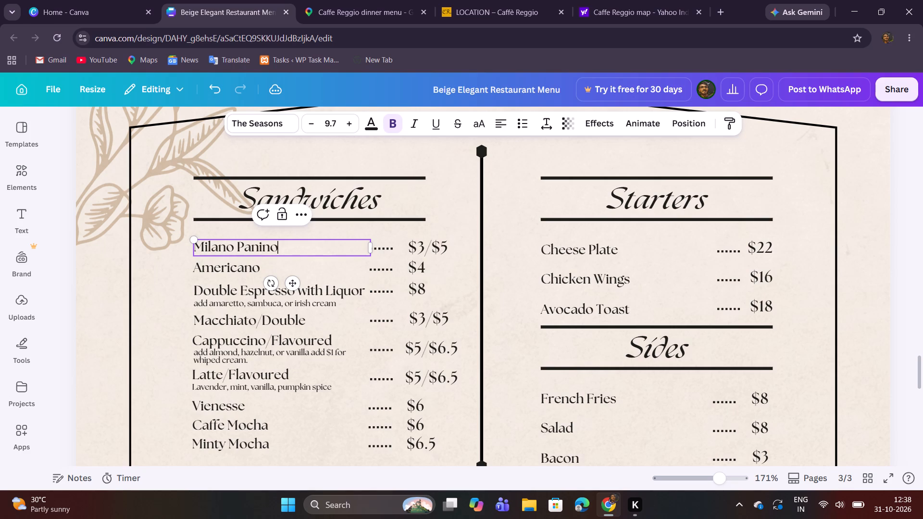
# Recheck the Google Maps menu photo and delete the whole Sides section on page 3, including its heading, rules, items and prices.
pyautogui.click(331, 14)
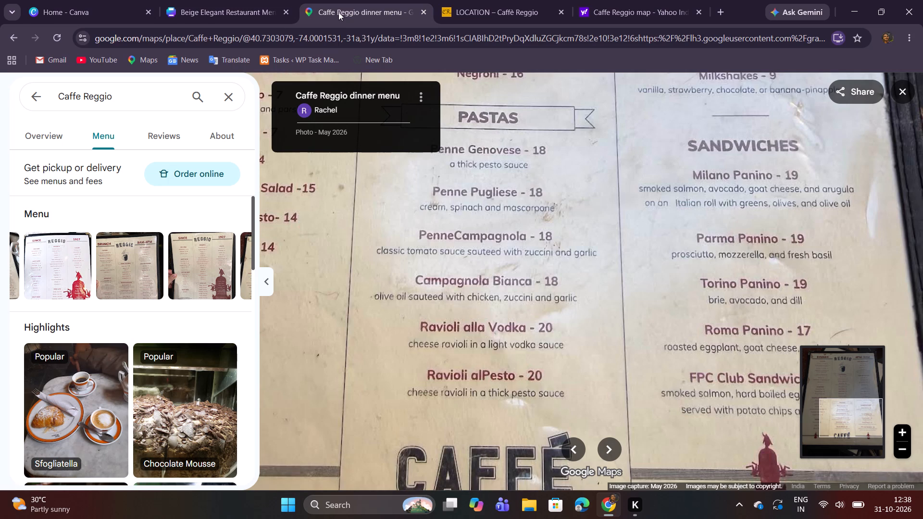
pyautogui.click(253, 0)
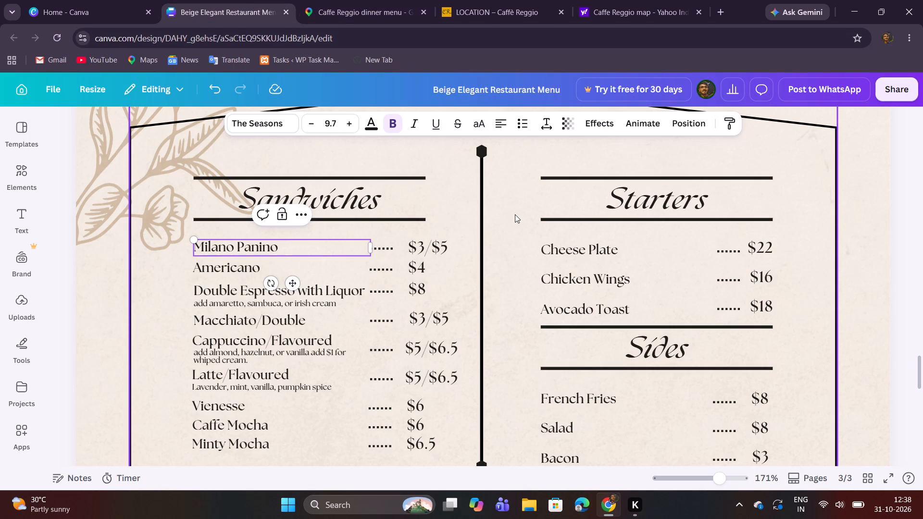
pyautogui.click(348, 3)
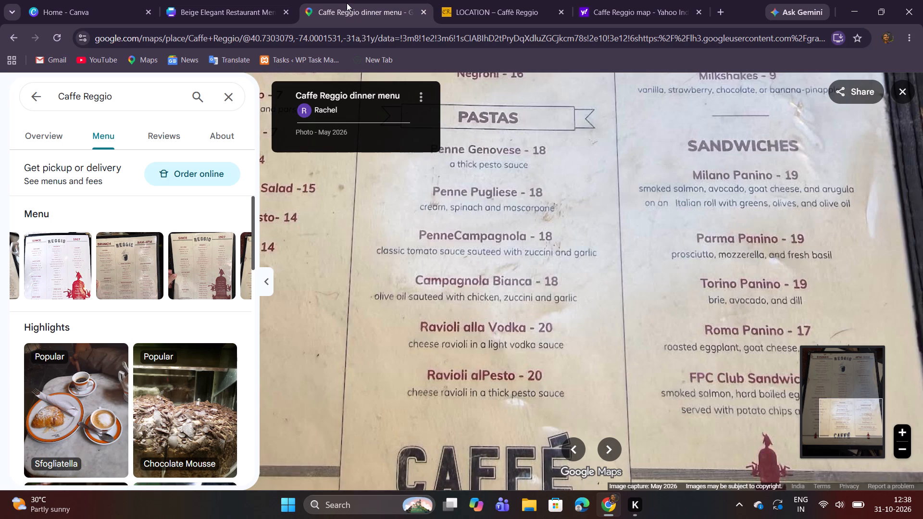
pyautogui.click(227, 0)
pyautogui.scroll(-1, 552, 242)
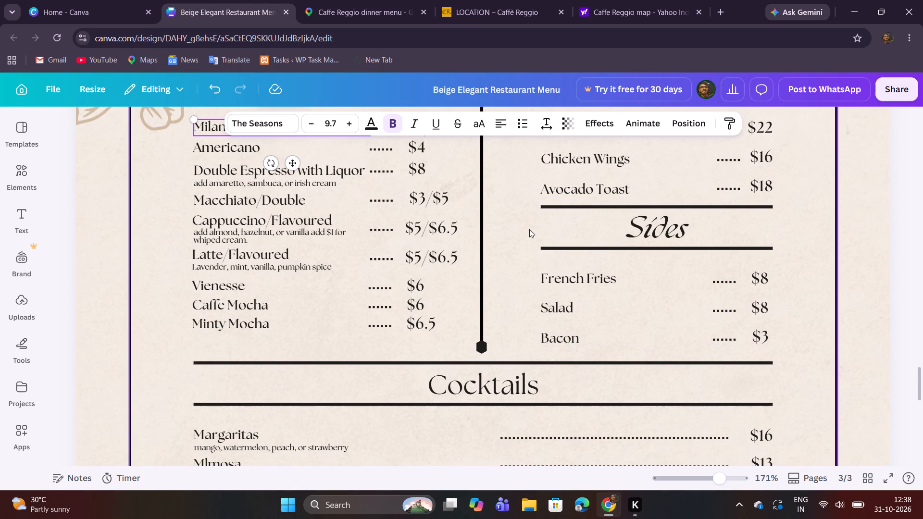
pyautogui.moveTo(528, 205); pyautogui.dragTo(800, 341)
pyautogui.click(684, 177)
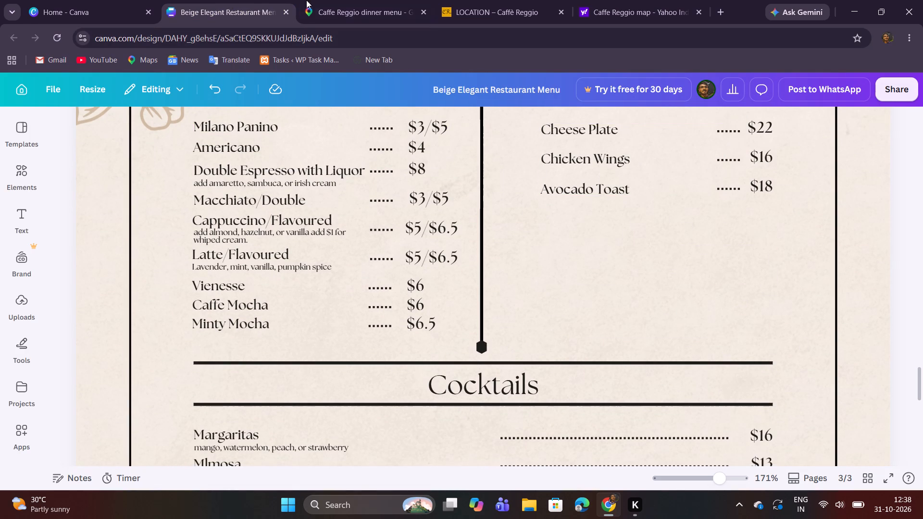
# Duplicate the three dotted leaders and prices under Starters and place the copies directly below, aligned with the originals and evenly spaced.
pyautogui.click(316, 0)
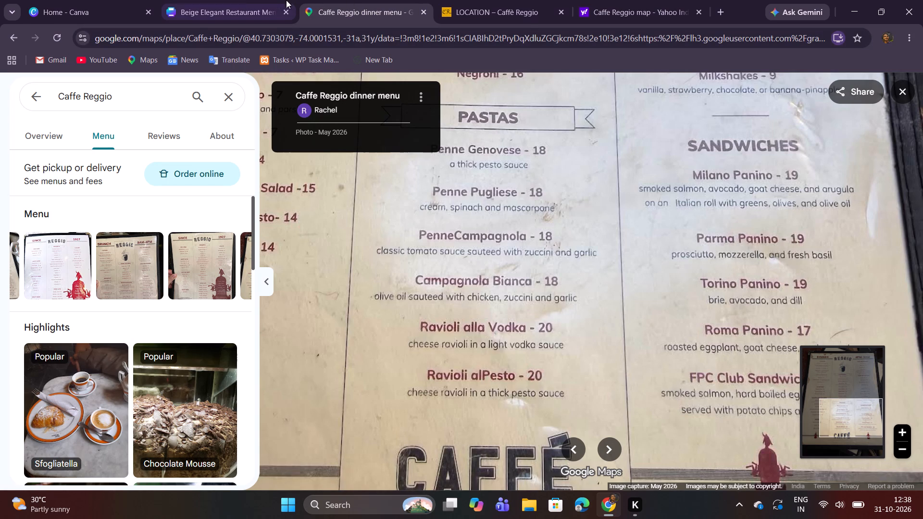
pyautogui.click(240, 0)
pyautogui.scroll(1, 499, 159)
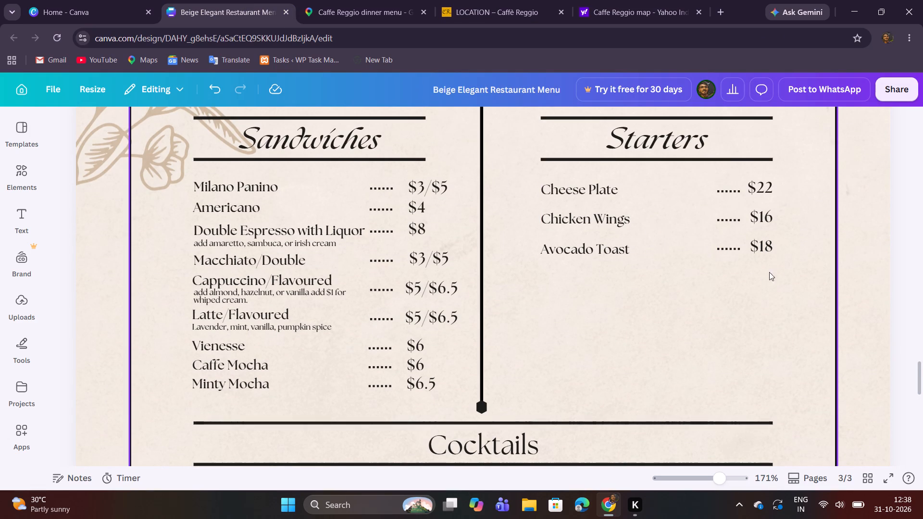
pyautogui.moveTo(780, 268); pyautogui.dragTo(725, 189)
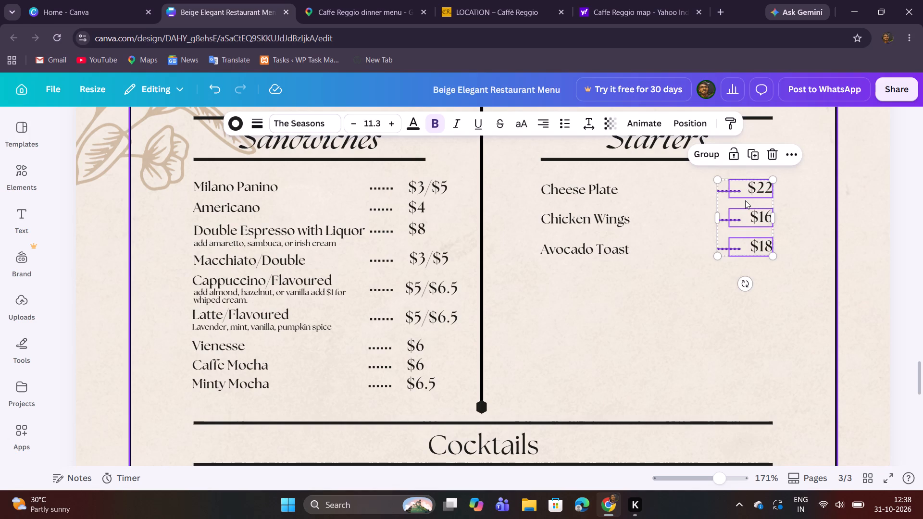
pyautogui.click(760, 154)
pyautogui.moveTo(767, 235); pyautogui.dragTo(767, 236)
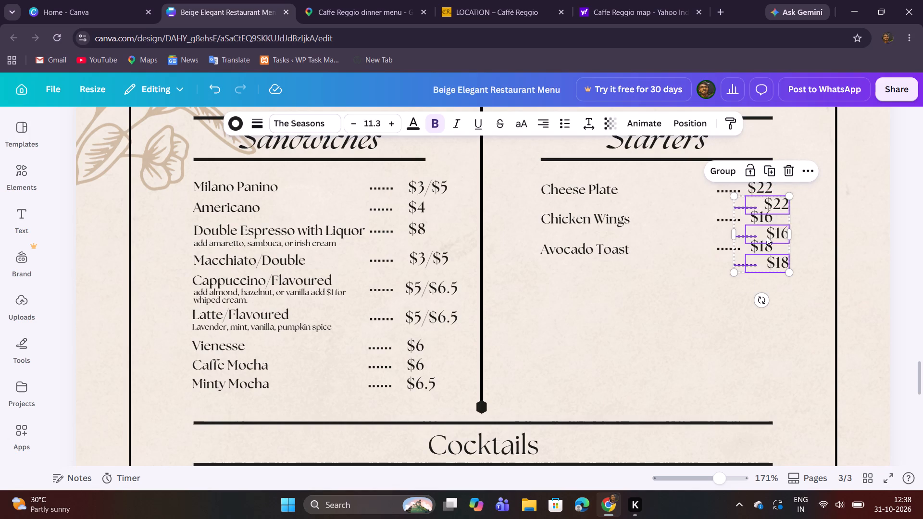
pyautogui.moveTo(767, 236); pyautogui.dragTo(750, 302)
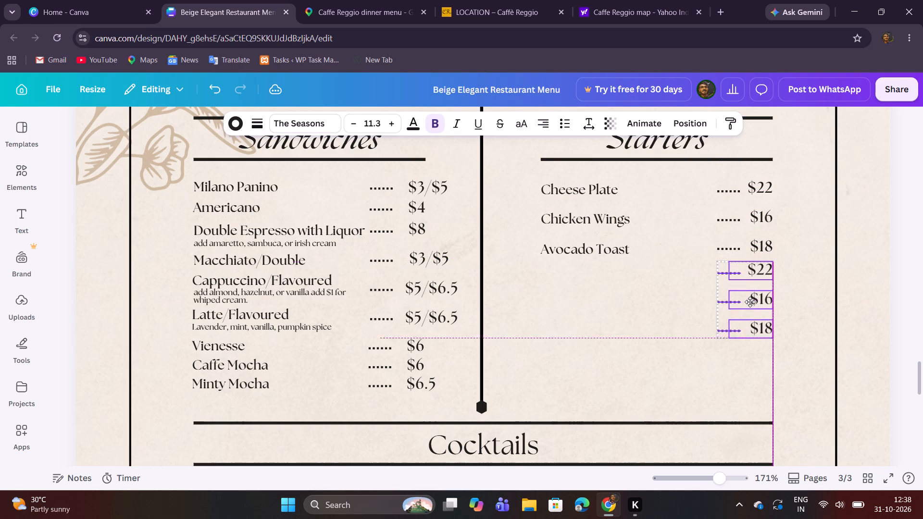
pyautogui.moveTo(750, 302); pyautogui.dragTo(750, 305)
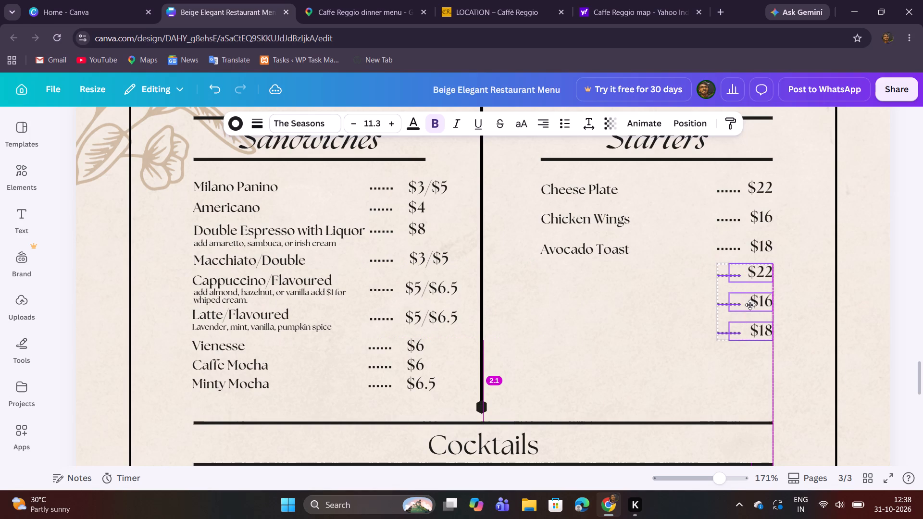
pyautogui.moveTo(750, 305); pyautogui.dragTo(753, 305)
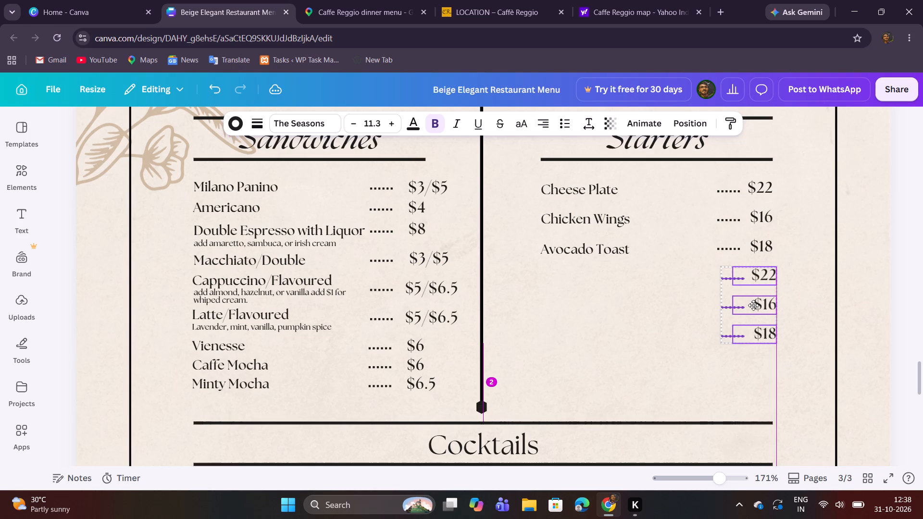
pyautogui.moveTo(753, 305); pyautogui.dragTo(751, 305)
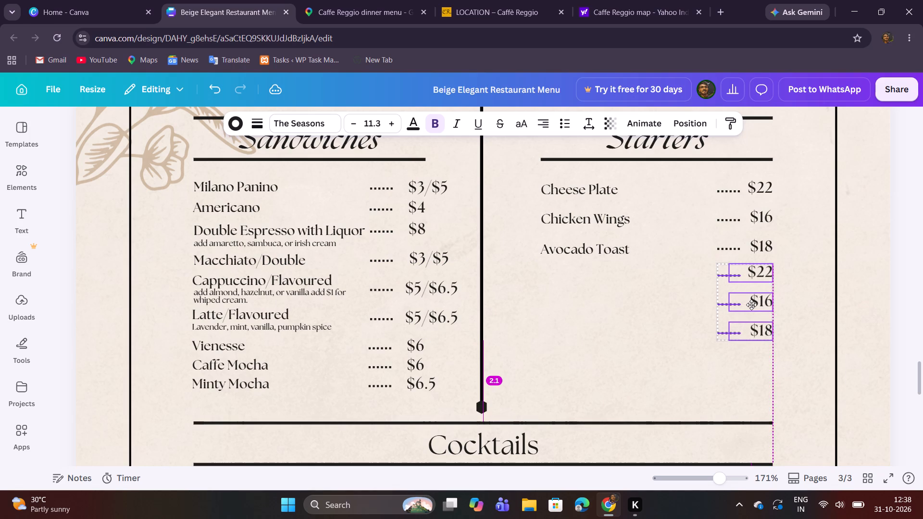
pyautogui.moveTo(751, 305); pyautogui.dragTo(753, 304)
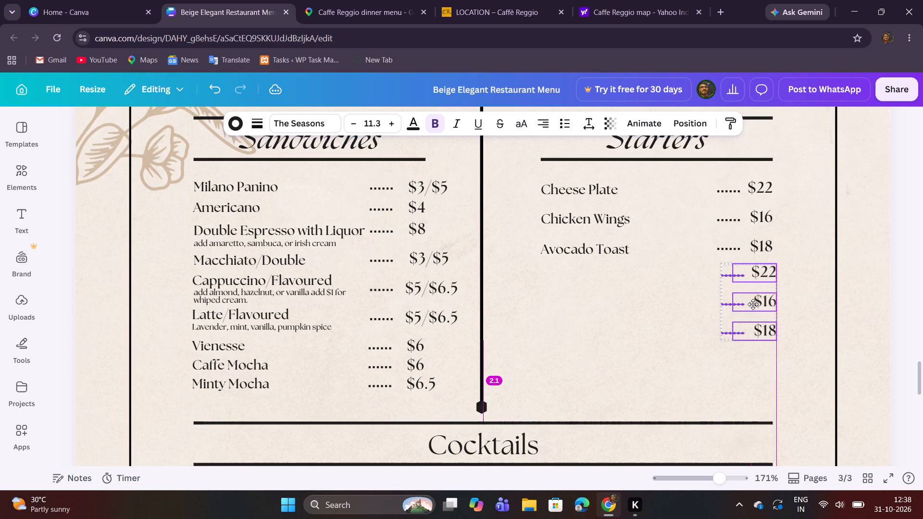
pyautogui.moveTo(753, 304); pyautogui.dragTo(751, 304)
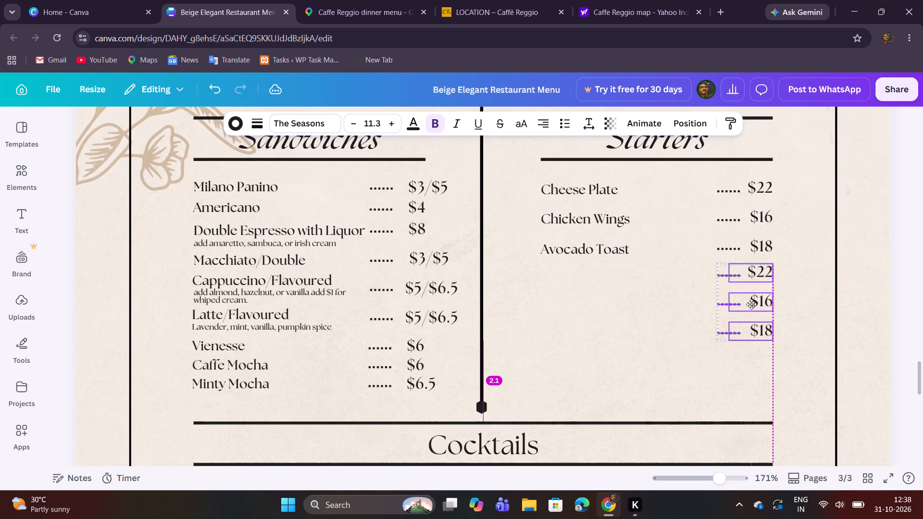
pyautogui.moveTo(751, 304); pyautogui.dragTo(751, 305)
pyautogui.click(629, 312)
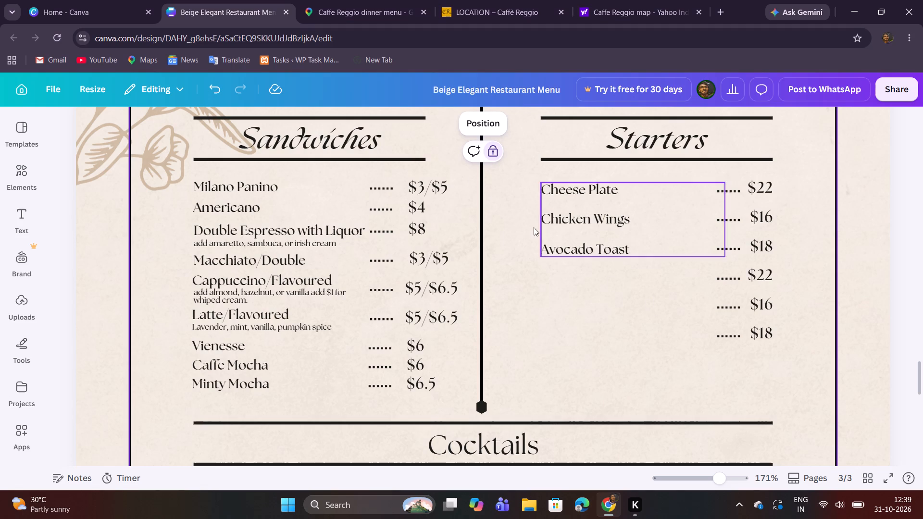
# Check the menu photo again and replace the three item names under Starters with "Milano Panino".
pyautogui.click(318, 0)
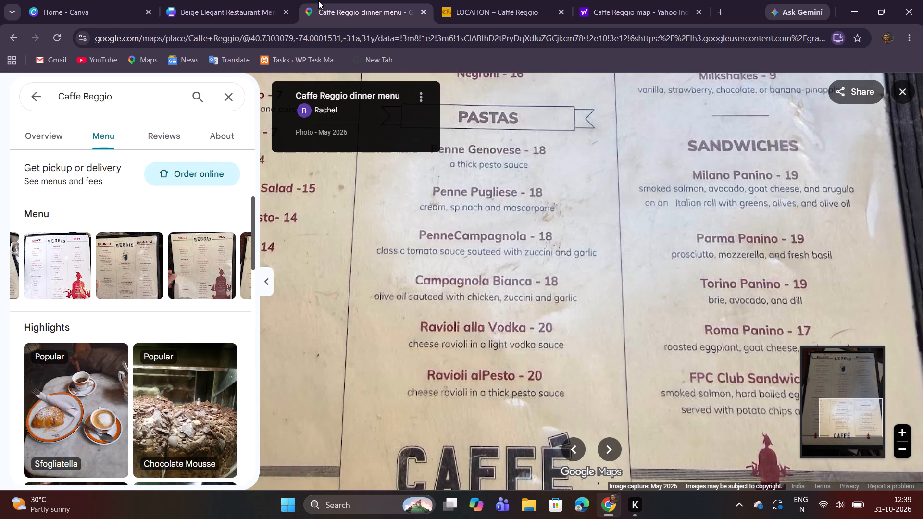
pyautogui.click(224, 0)
pyautogui.doubleClick(578, 210)
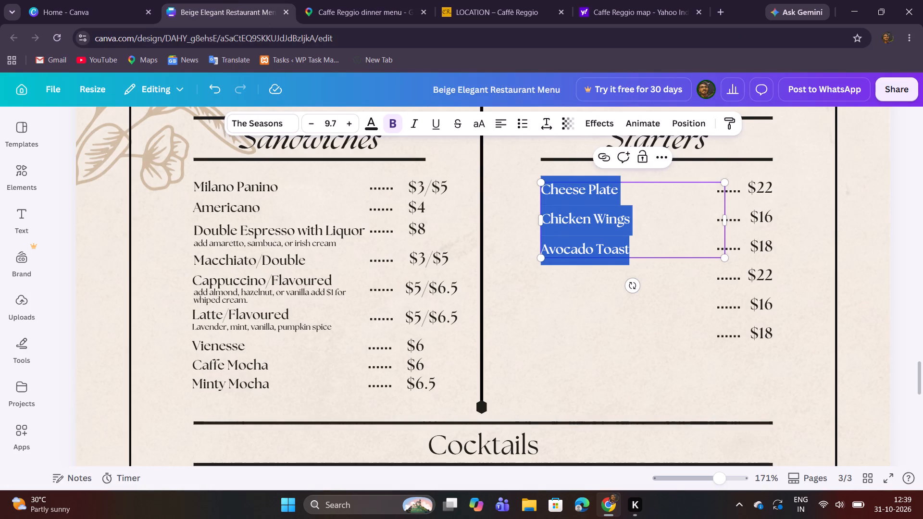
pyautogui.write('Mi')
pyautogui.write('lano A')
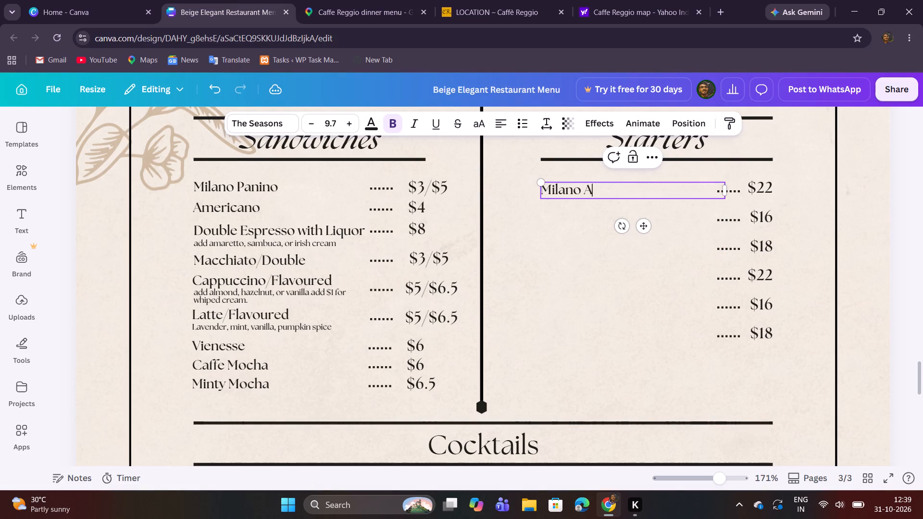
pyautogui.press('BackSpace')
pyautogui.write('Panino')
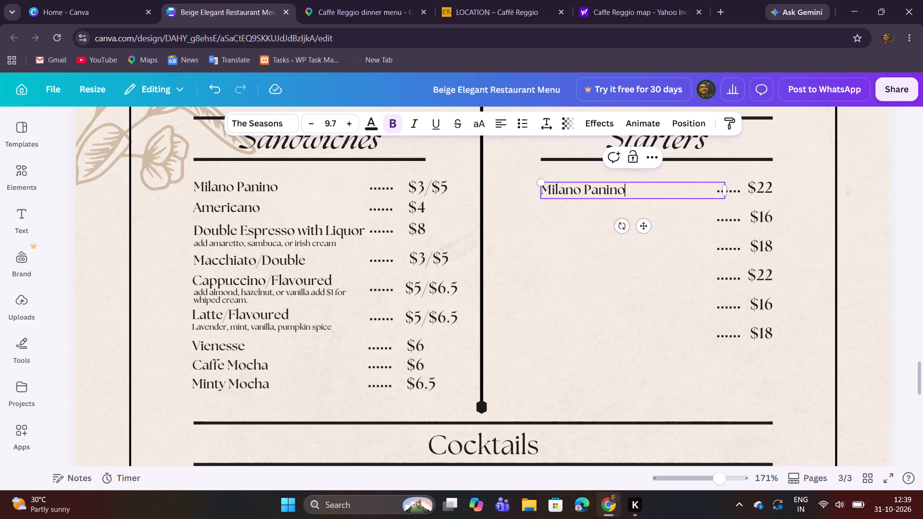
# Check the menu photo, duplicate the "add amaretto, sambuca, or irish cream" description and place the copy directly under "Milano Panino" in Starters, left-aligned with it.
pyautogui.press('Return')
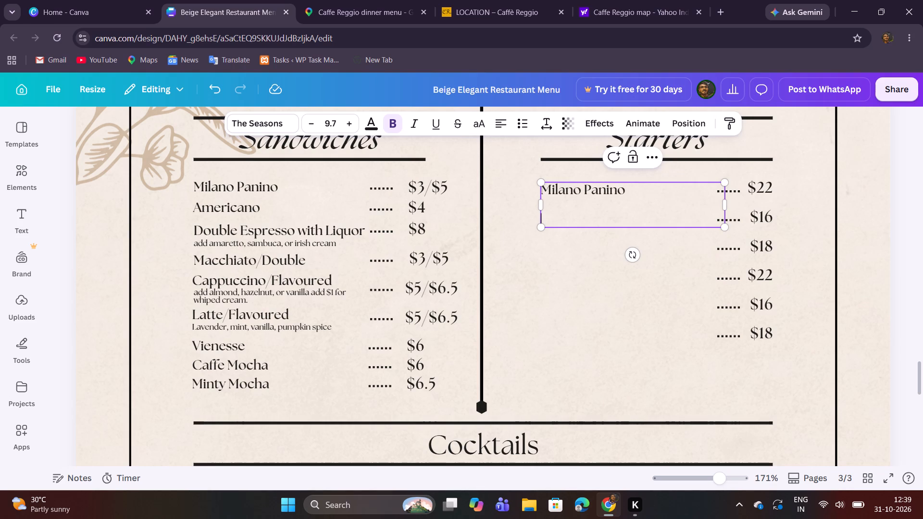
pyautogui.click(334, 0)
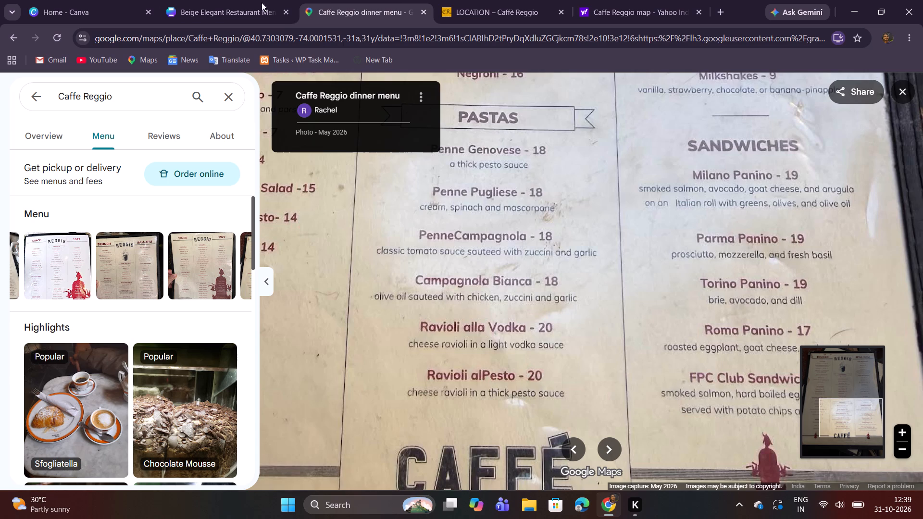
pyautogui.click(229, 0)
pyautogui.click(289, 246)
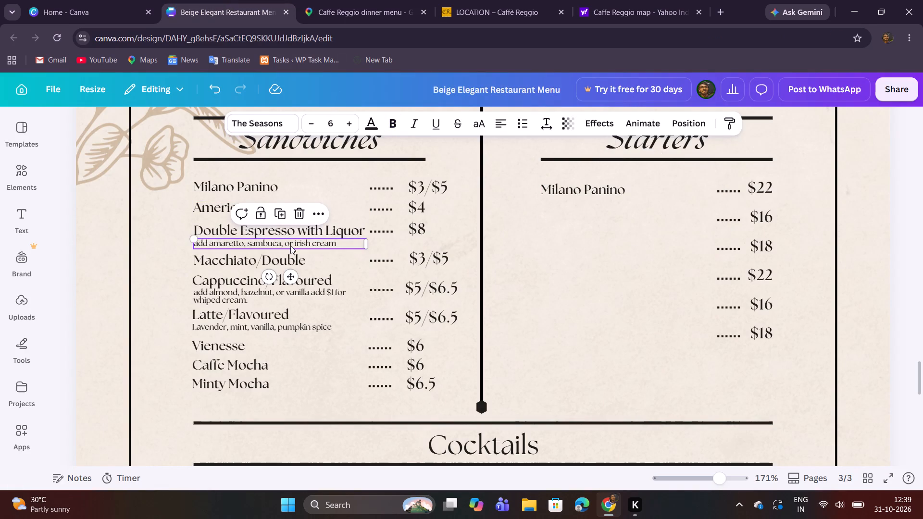
pyautogui.click(282, 214)
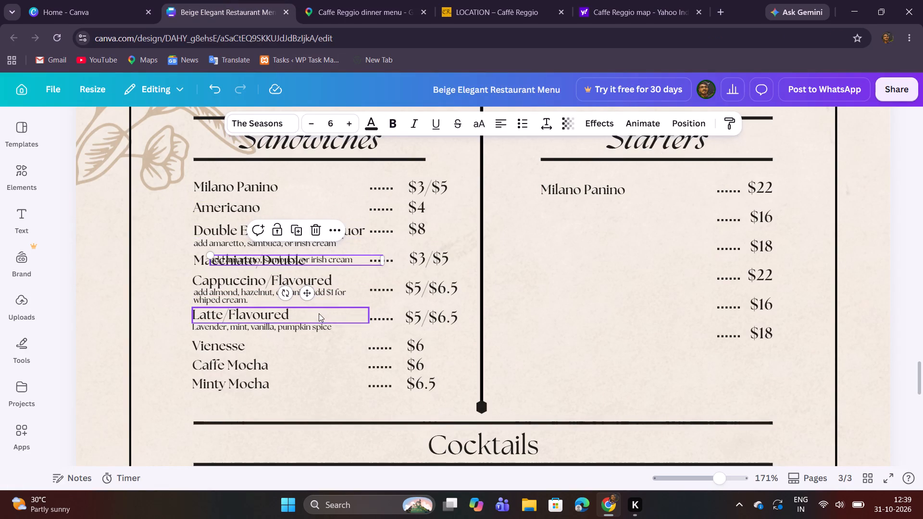
pyautogui.moveTo(307, 291); pyautogui.dragTo(635, 240)
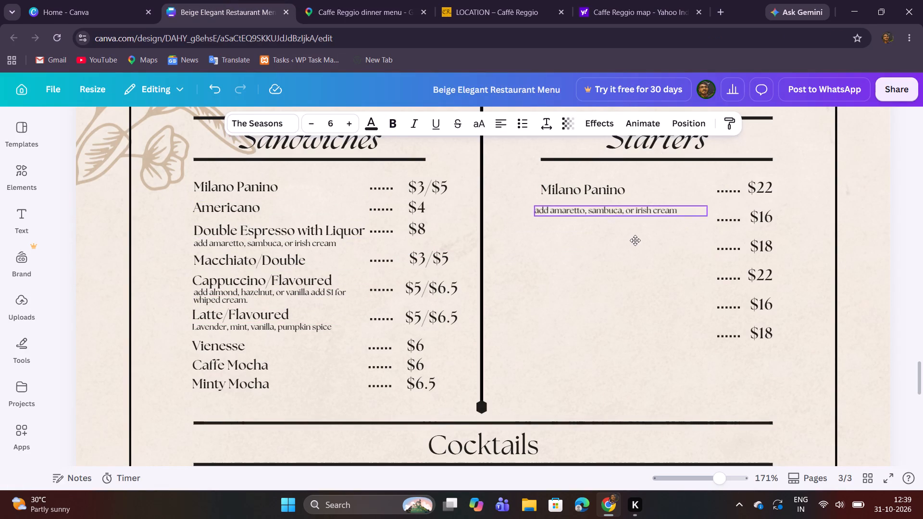
pyautogui.moveTo(635, 240); pyautogui.dragTo(636, 236)
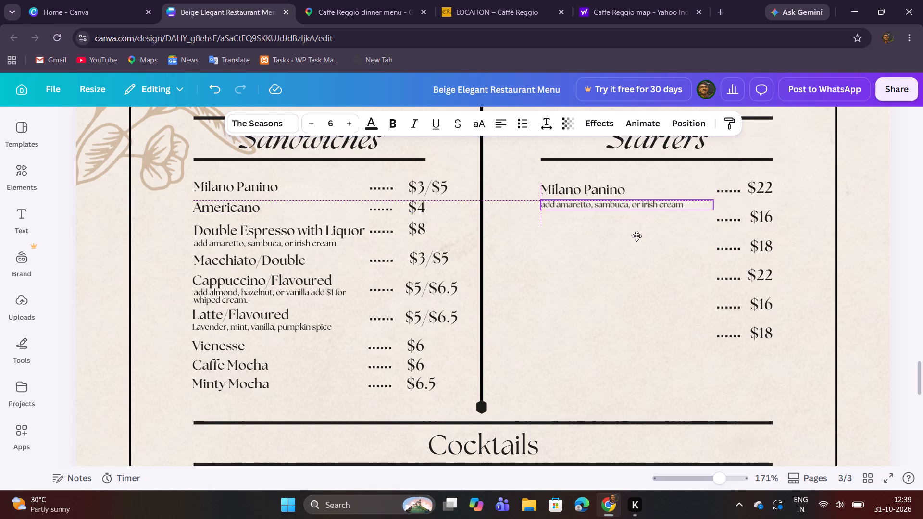
pyautogui.moveTo(636, 236); pyautogui.dragTo(638, 234)
pyautogui.click(591, 256)
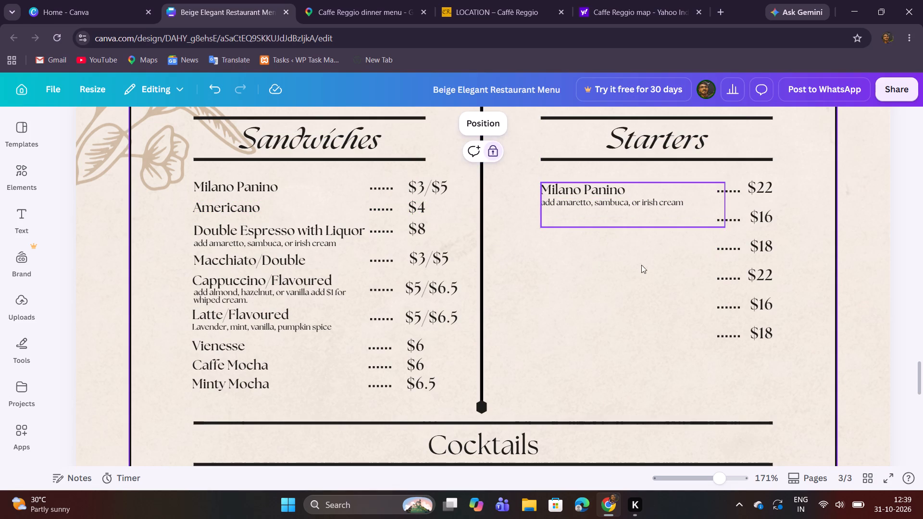
# Widen the copied description's text box under Starters to about 4.6 so its edge meets the start of the dotted leaders.
pyautogui.click(672, 207)
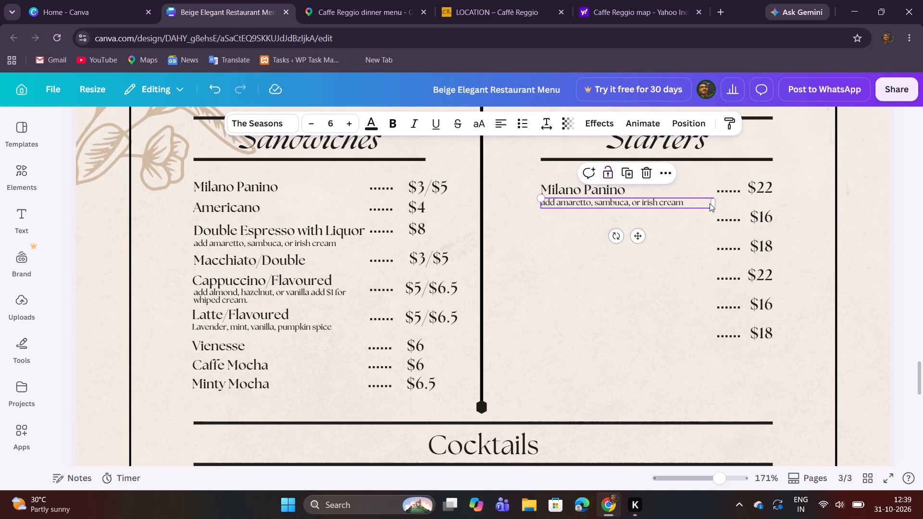
pyautogui.click(713, 204)
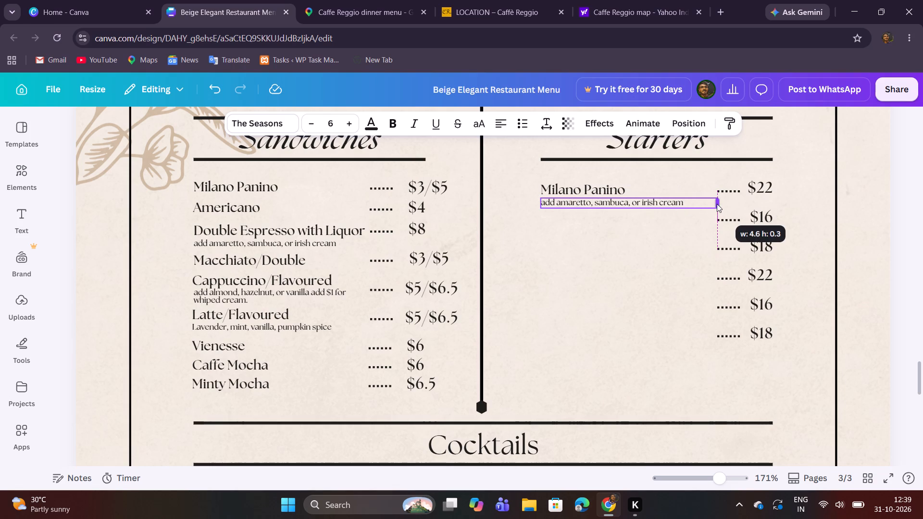
pyautogui.click(684, 233)
pyautogui.click(670, 258)
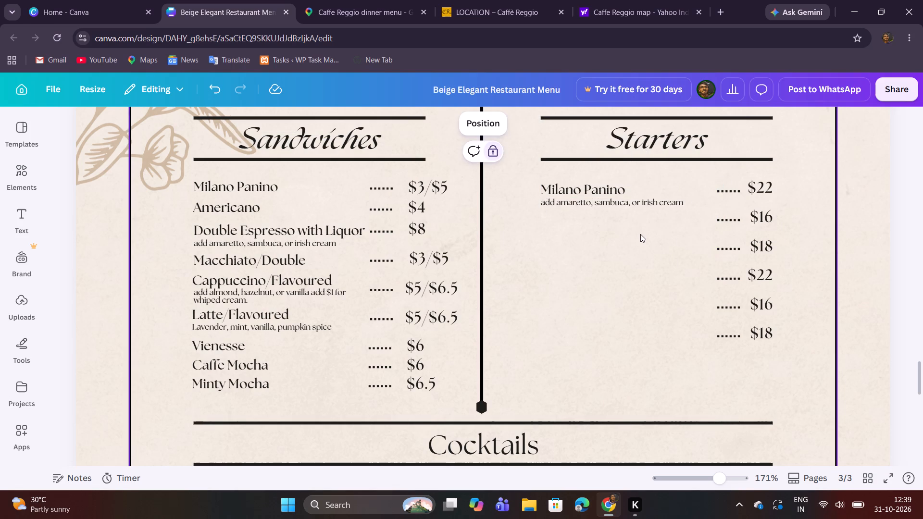
pyautogui.click(639, 229)
pyautogui.click(616, 160)
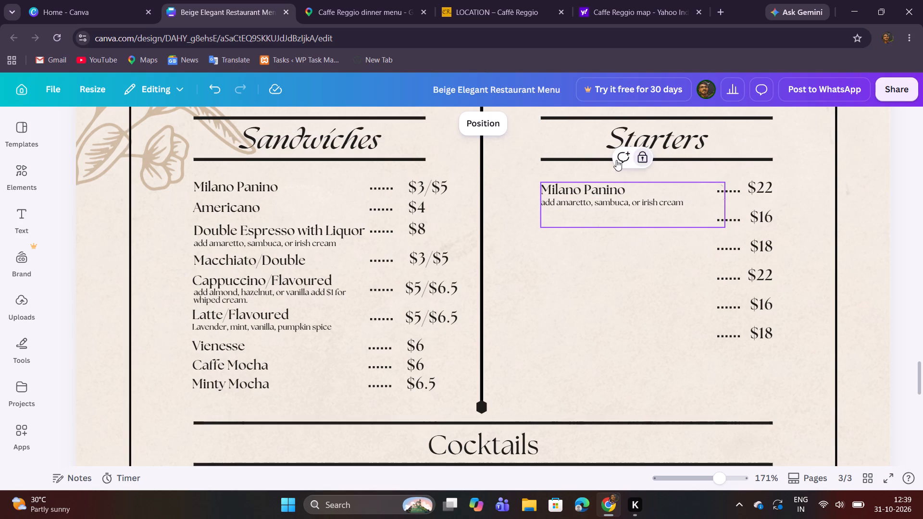